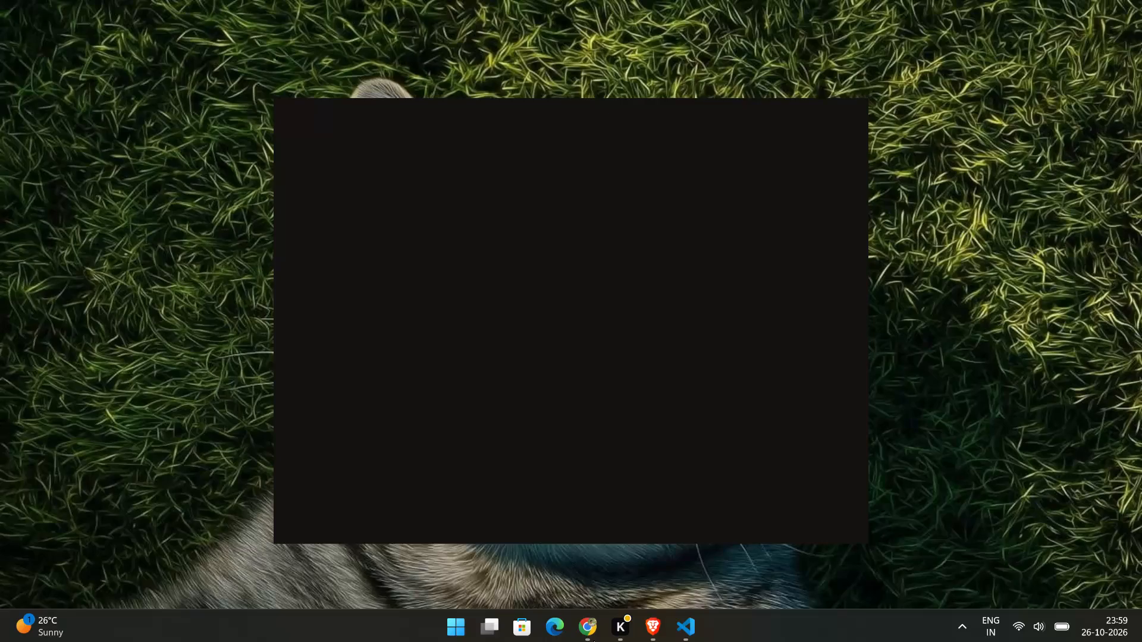
Open Word and create a new blank document.
{"action": "left_click", "coordinate": [450, 625]}
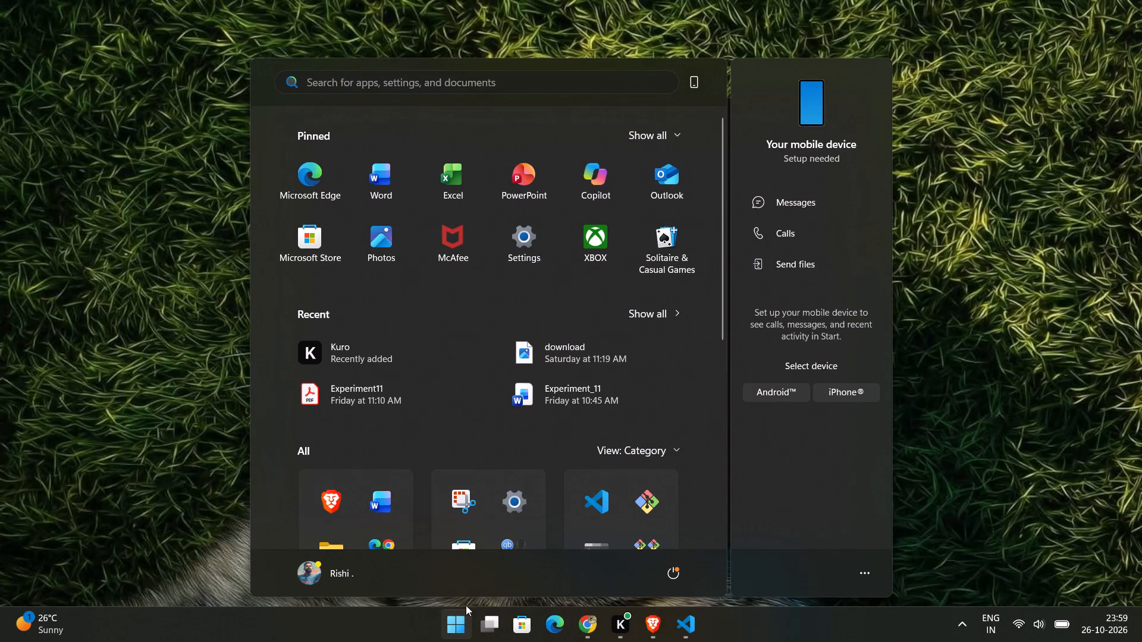
{"action": "left_click", "coordinate": [384, 489]}
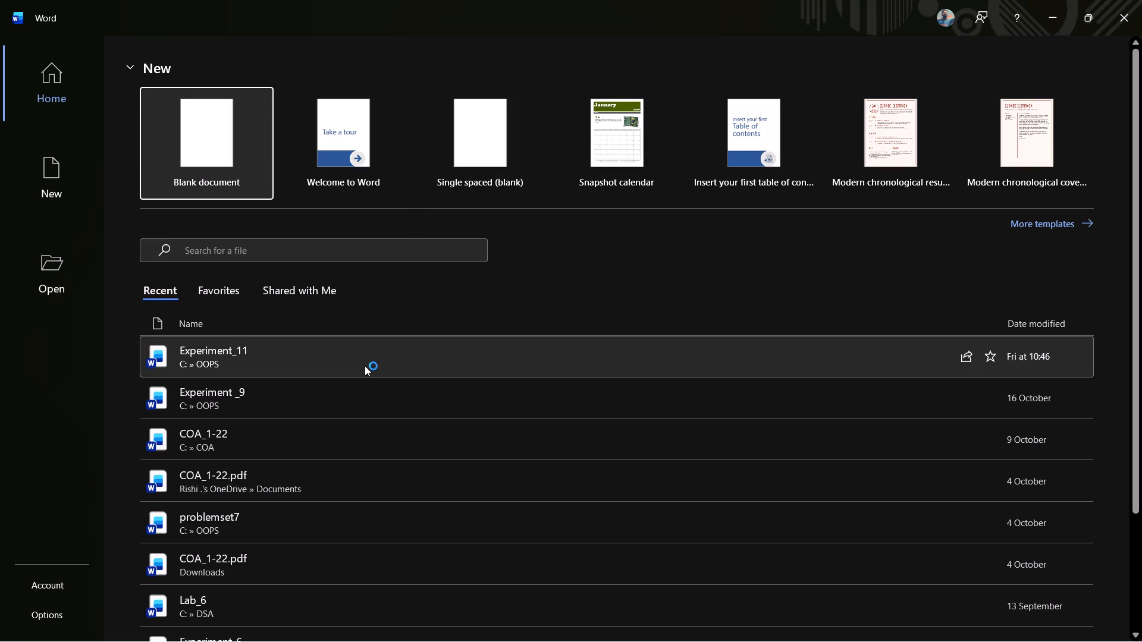
{"action": "left_click", "coordinate": [238, 140]}
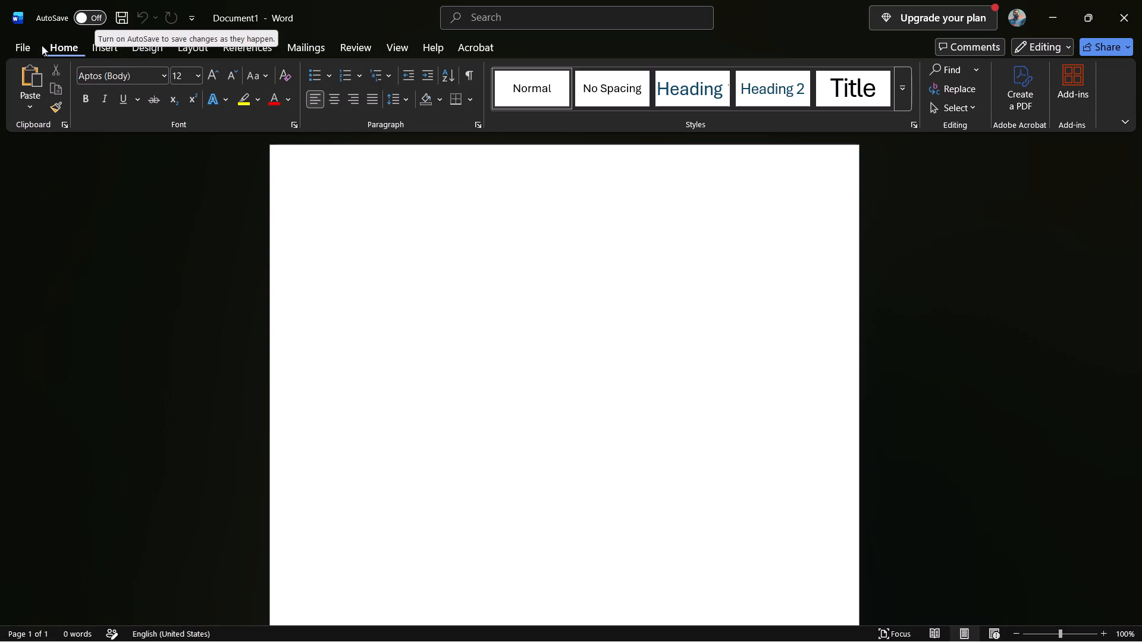
Set the page margins of the blank document to the Narrow preset.
{"action": "left_click", "coordinate": [197, 50]}
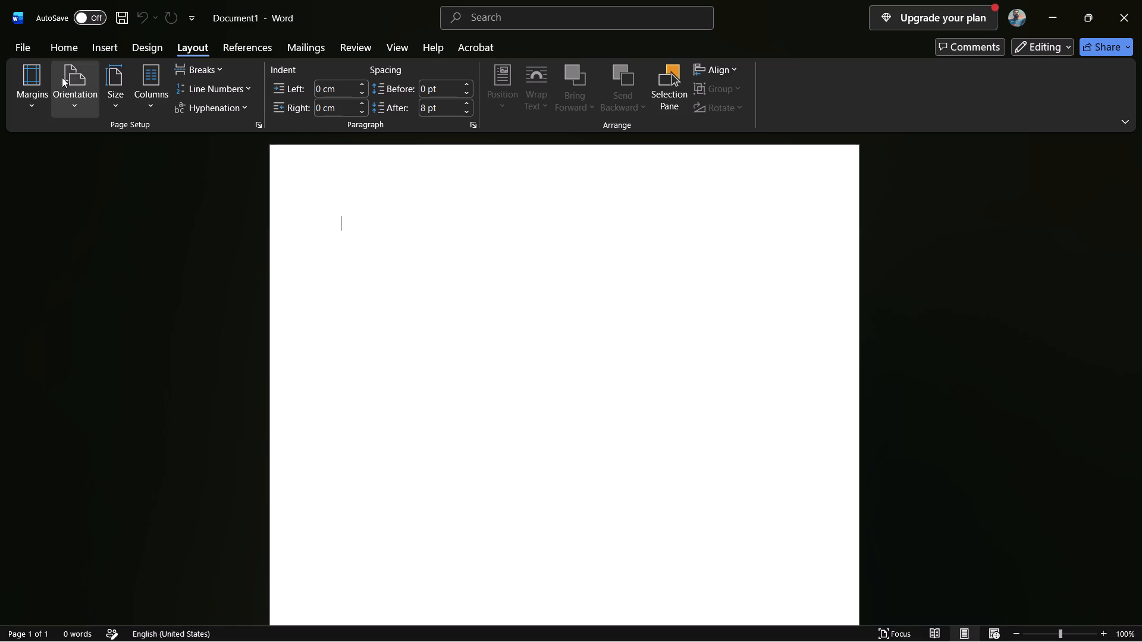
{"action": "left_click", "coordinate": [23, 85]}
{"action": "left_click", "coordinate": [107, 208]}
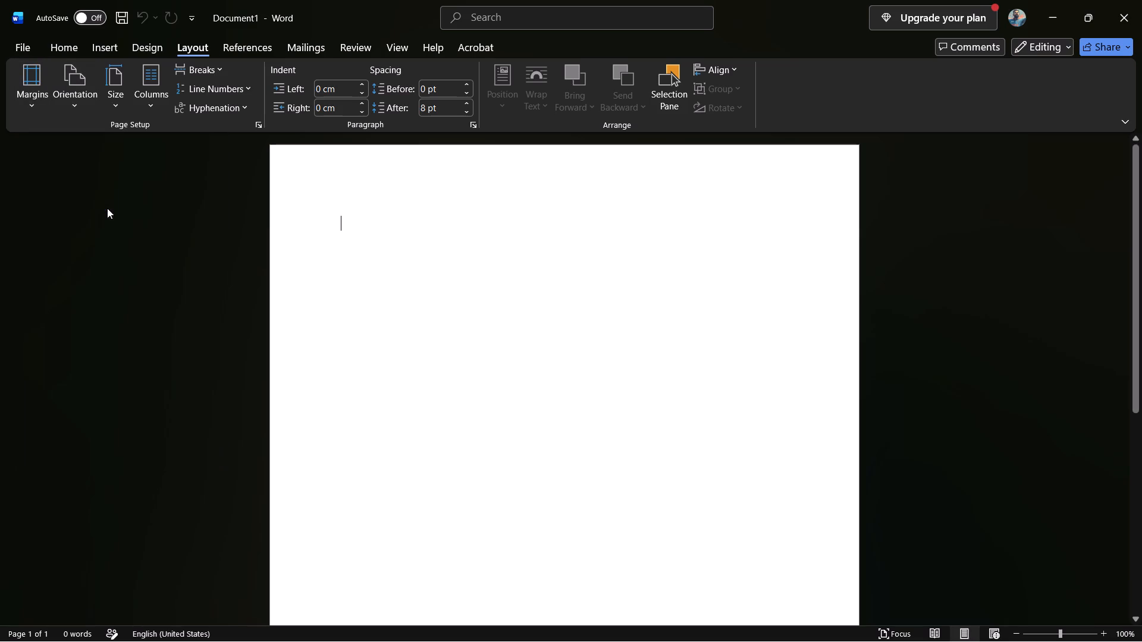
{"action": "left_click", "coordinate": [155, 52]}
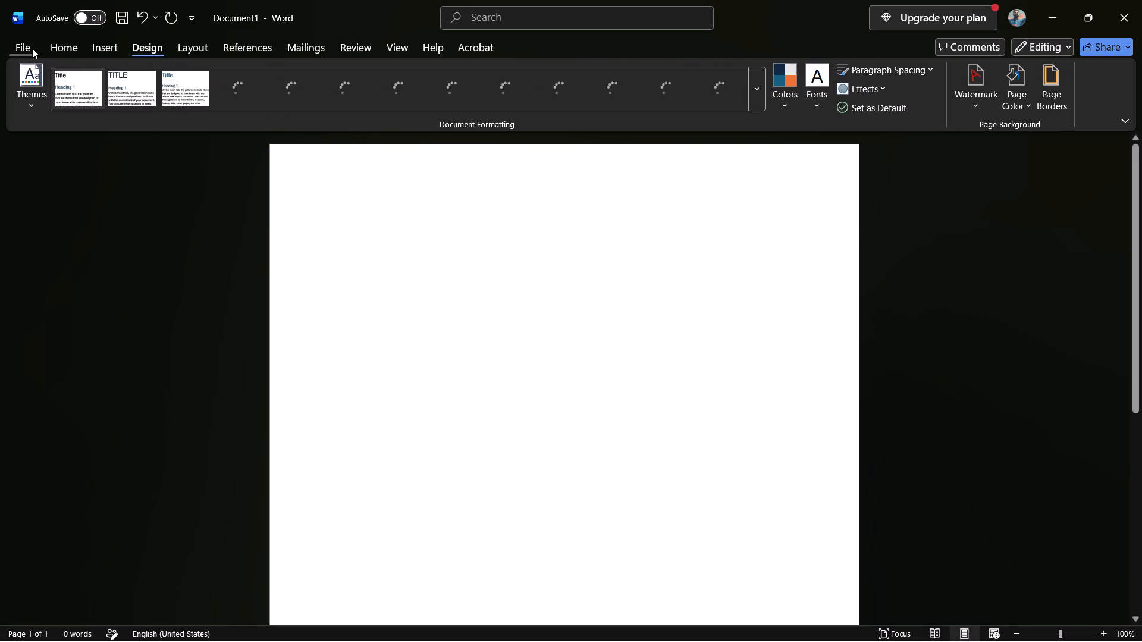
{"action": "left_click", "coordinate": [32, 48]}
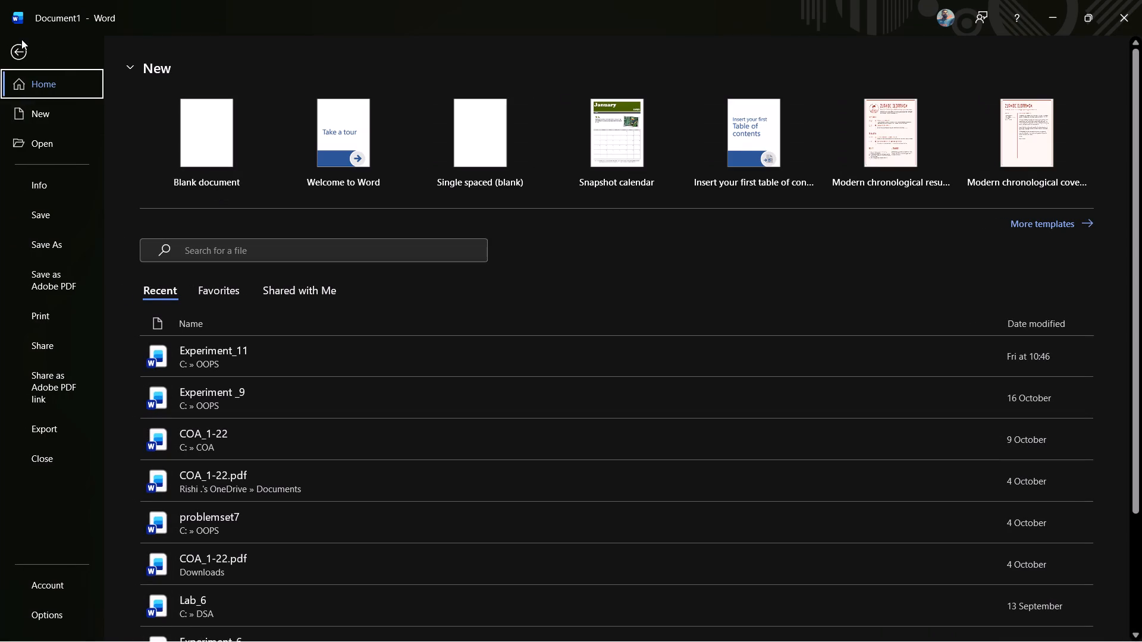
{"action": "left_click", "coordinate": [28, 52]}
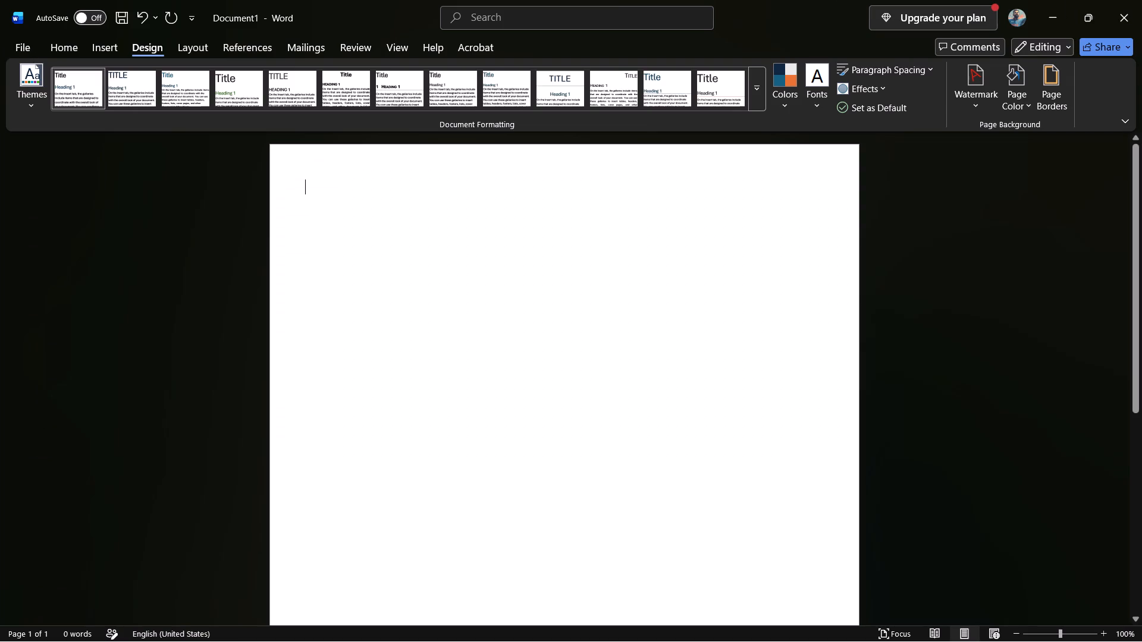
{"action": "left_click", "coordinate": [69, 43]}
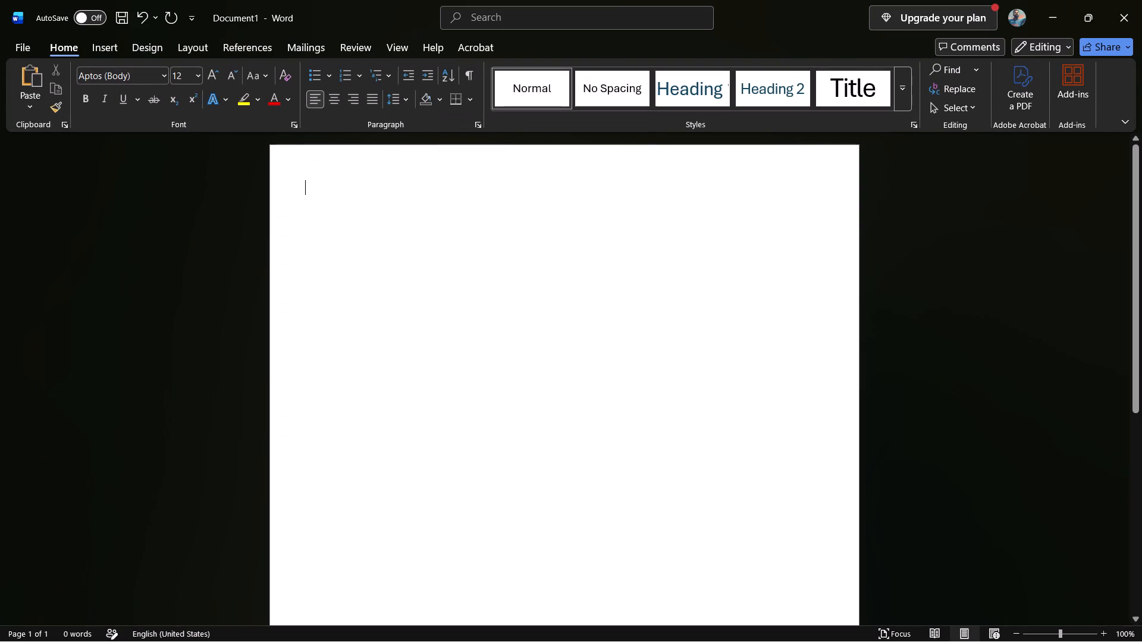
Indent the document's first line by three tab stops, leaving no text on it.
{"action": "left_click", "coordinate": [550, 185]}
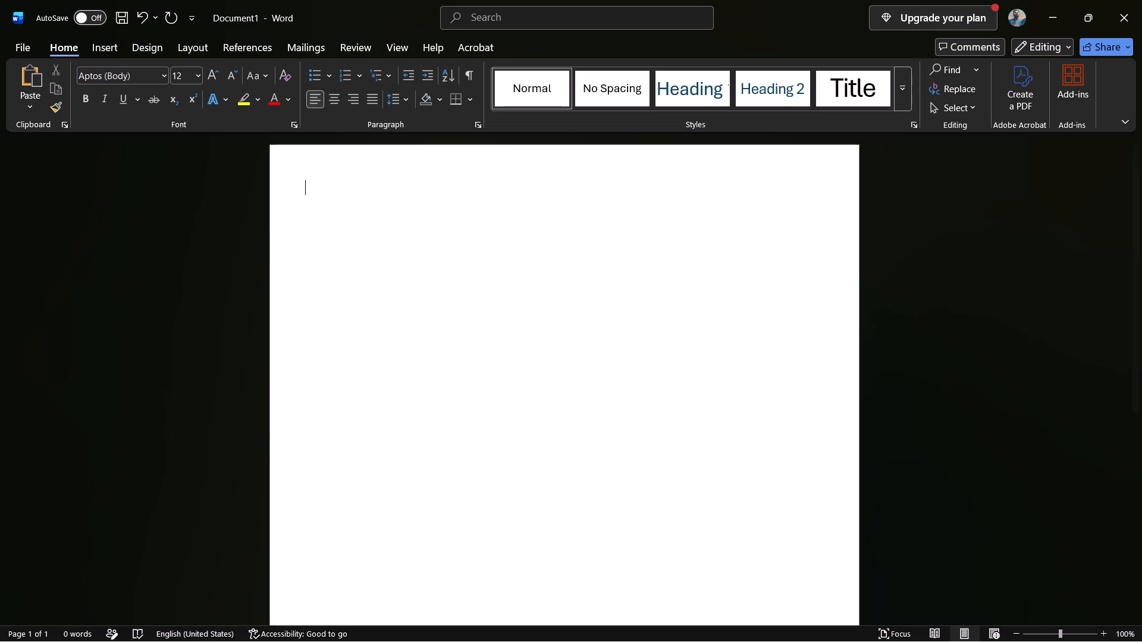
{"action": "key", "text": "Tab"}
{"action": "key", "text": "Tab"}
{"action": "key", "text": "Tab"}
{"action": "key", "text": "Tab"}
{"action": "type", "text": "exp"}
{"action": "key", "text": "BackSpace"}
{"action": "key", "text": "BackSpace"}
{"action": "key", "text": "BackSpace"}
{"action": "key", "text": "BackSpace"}
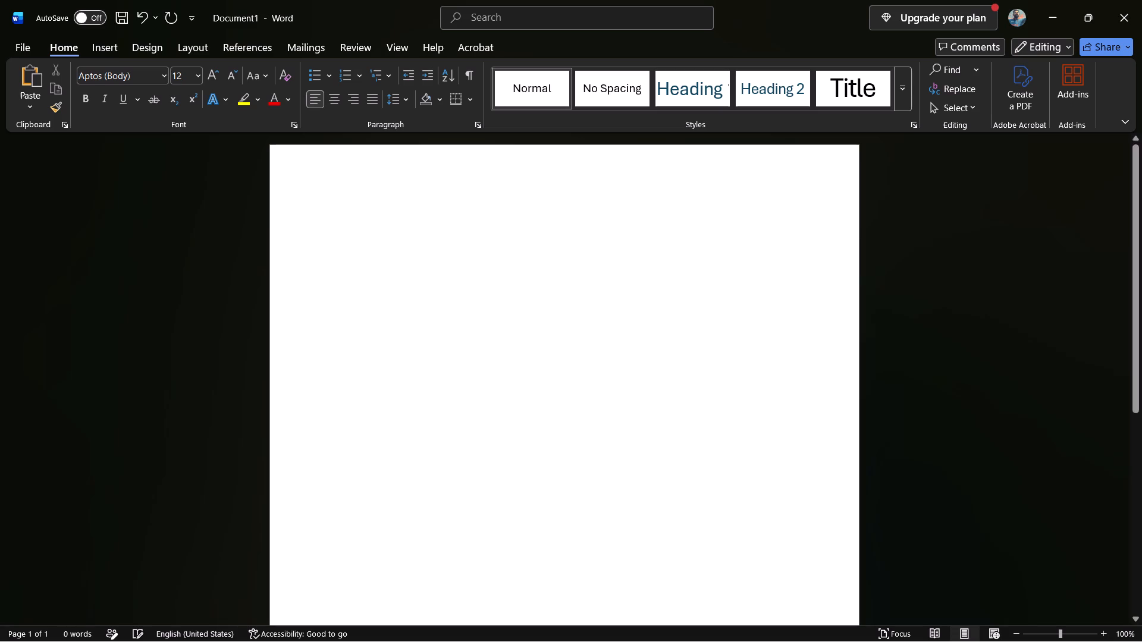
Set the font to Times New Roman and enter the heading "Experiment 31" after two more tab stops.
{"action": "left_click", "coordinate": [159, 73]}
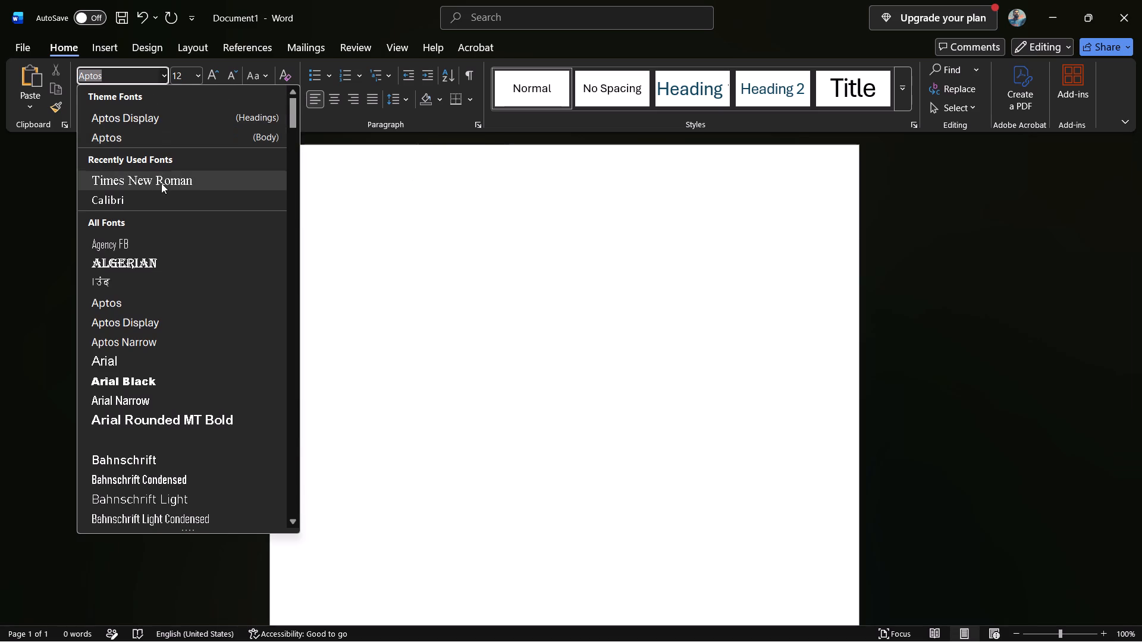
{"action": "left_click", "coordinate": [161, 183]}
{"action": "key", "text": "Tab"}
{"action": "key", "text": "Tab"}
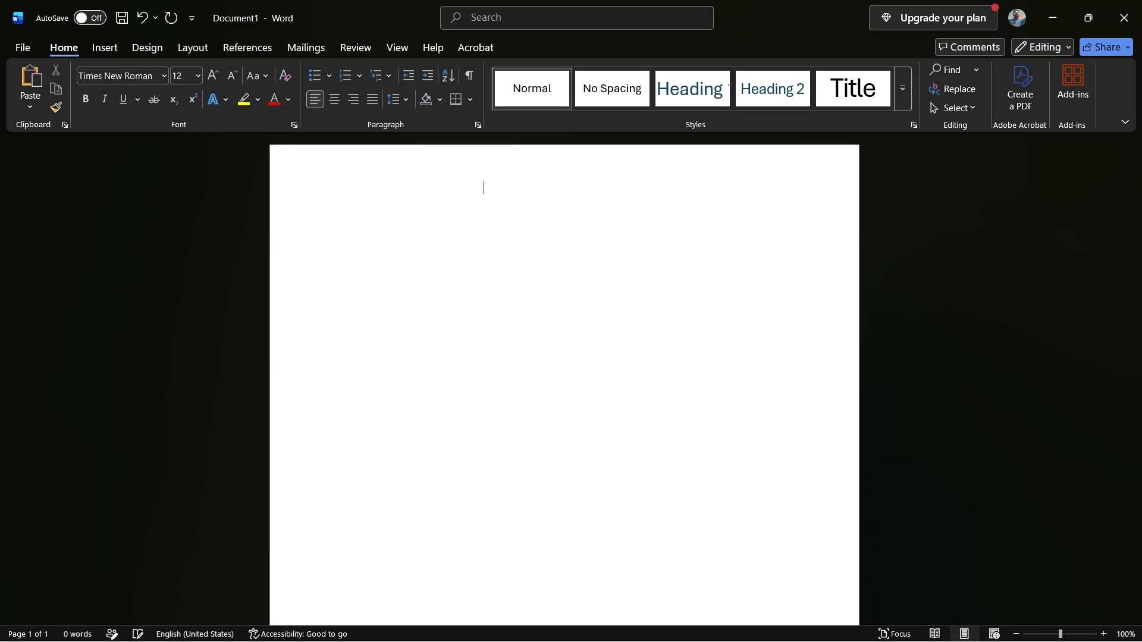
{"action": "key", "text": "shift+e"}
{"action": "type", "text": "xperiment"}
{"action": "key", "text": "space"}
{"action": "type", "text": "31"}
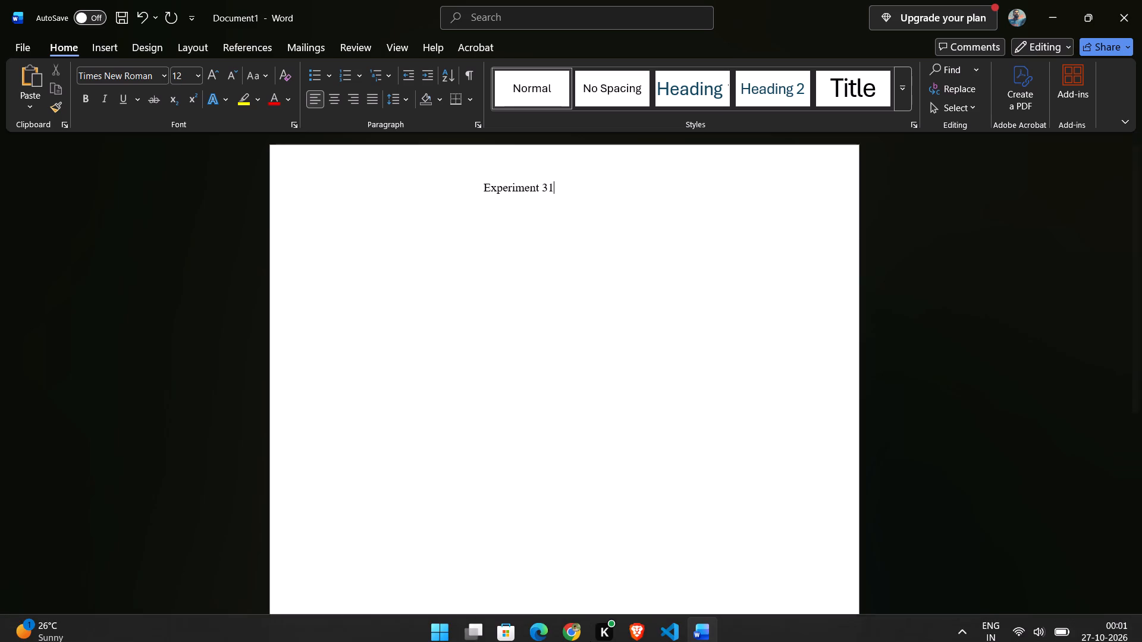
Switch to Brave and open the COA Lab G5 class in Google Classroom to check its posted assignments.
{"action": "left_click", "coordinate": [638, 635]}
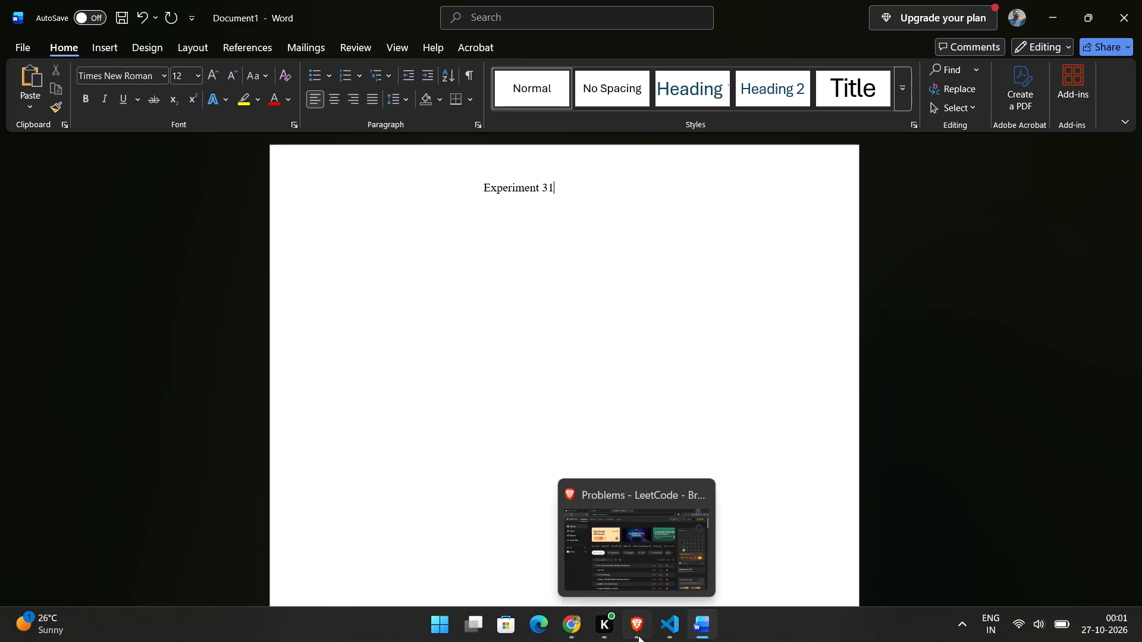
{"action": "left_click", "coordinate": [128, 0]}
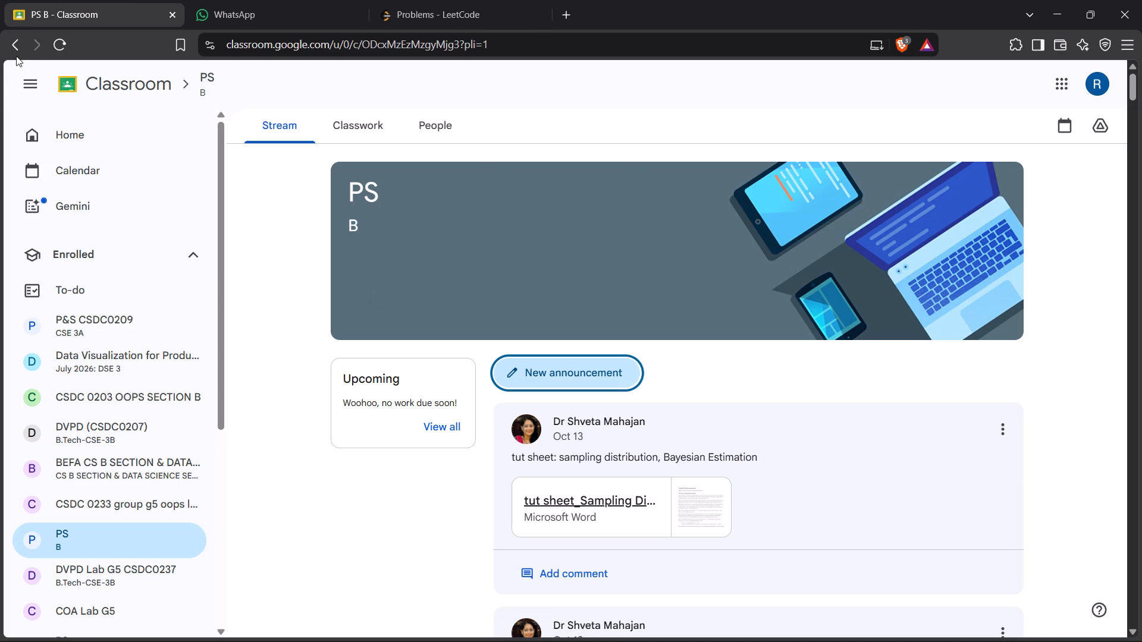
{"action": "left_click", "coordinate": [21, 42]}
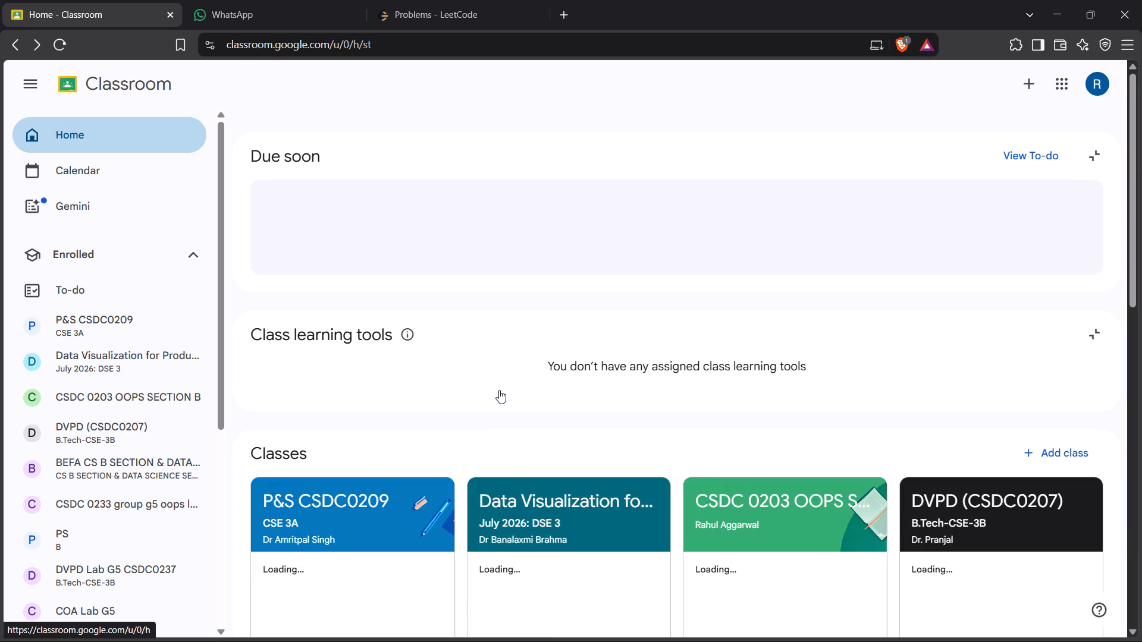
{"action": "scroll", "coordinate": [499, 390], "scroll_direction": "down", "scroll_amount": 2}
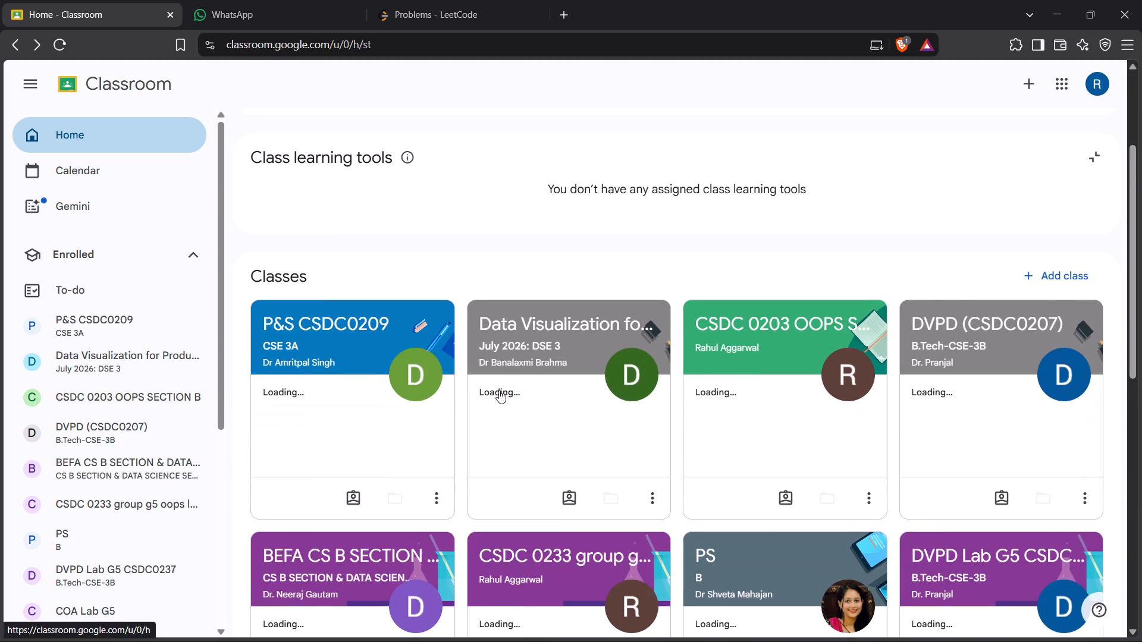
{"action": "scroll", "coordinate": [757, 431], "scroll_direction": "down", "scroll_amount": 1}
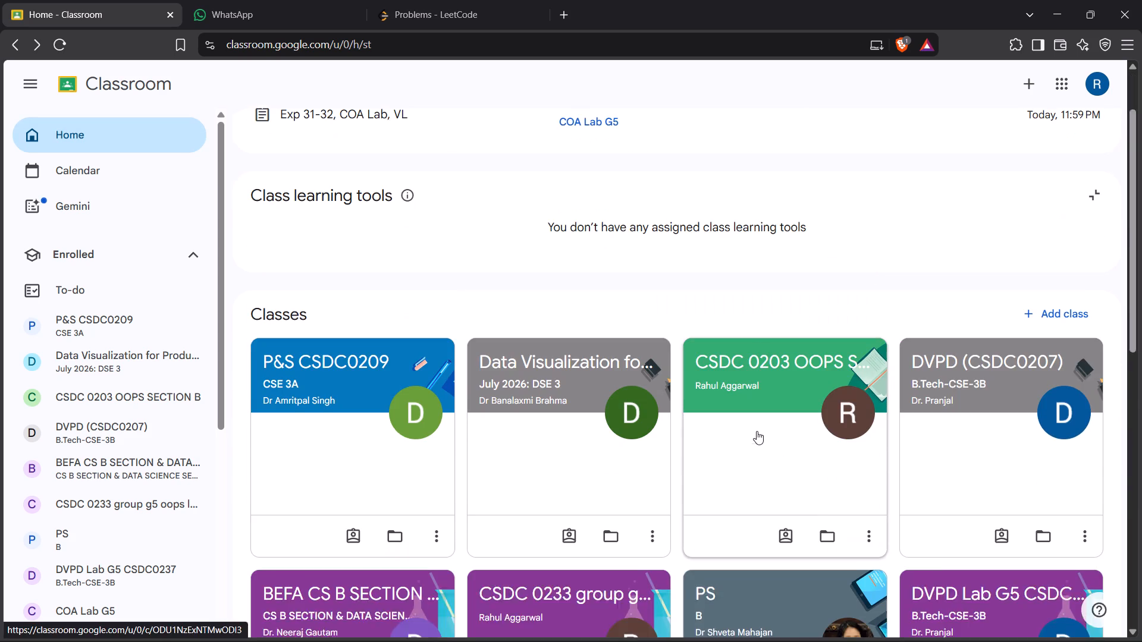
{"action": "scroll", "coordinate": [757, 431], "scroll_direction": "down", "scroll_amount": 3}
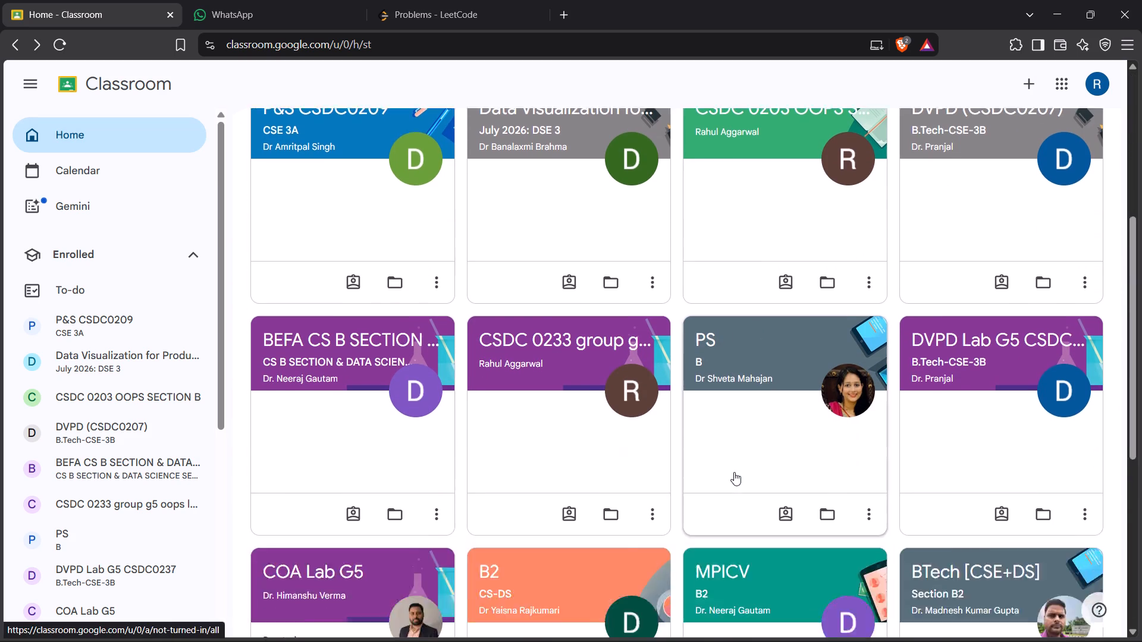
{"action": "scroll", "coordinate": [734, 472], "scroll_direction": "down", "scroll_amount": 1}
{"action": "left_click", "coordinate": [337, 443]}
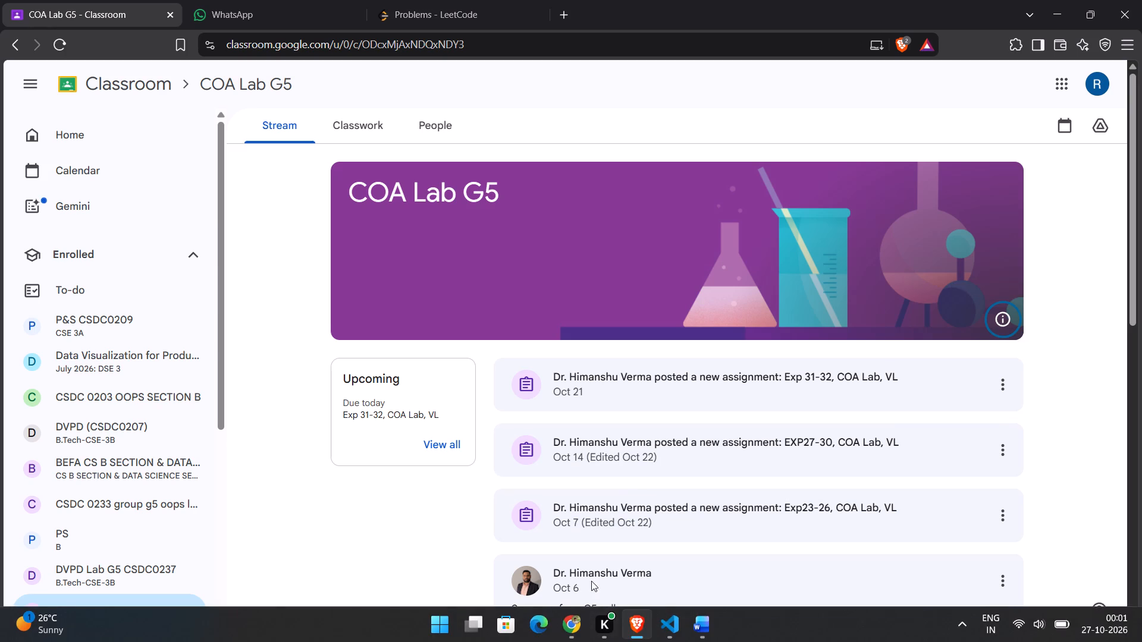
Return to the Word document and make the "Experiment 31" heading bold at size 16.
{"action": "left_click", "coordinate": [691, 625]}
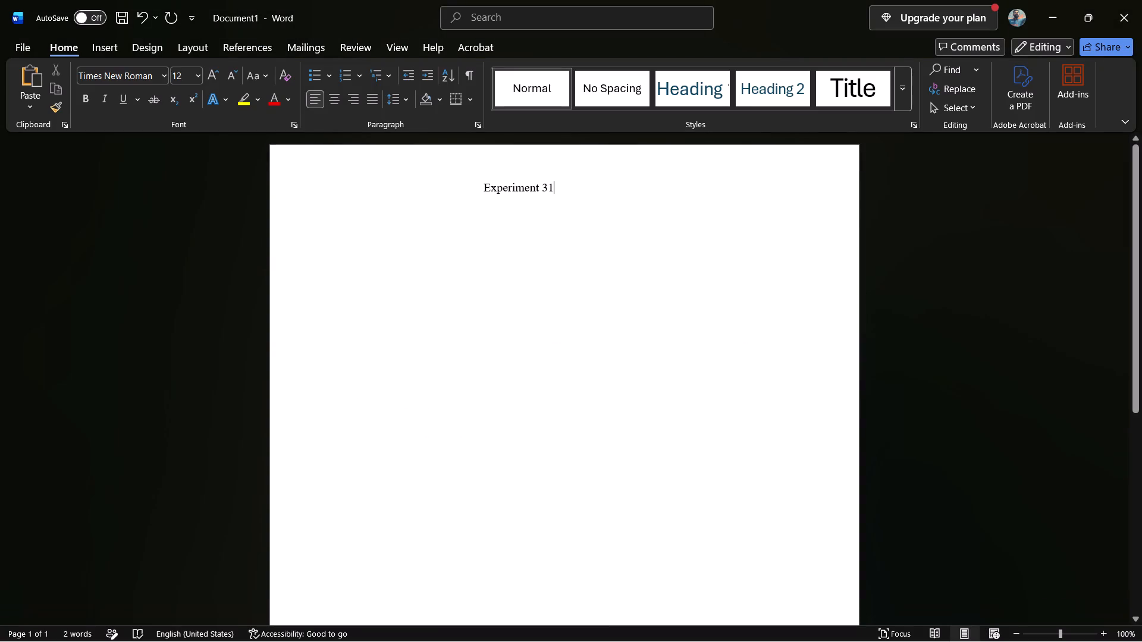
{"action": "left_click_drag", "start_coordinate": [562, 188], "coordinate": [494, 192]}
{"action": "left_click", "coordinate": [506, 168]}
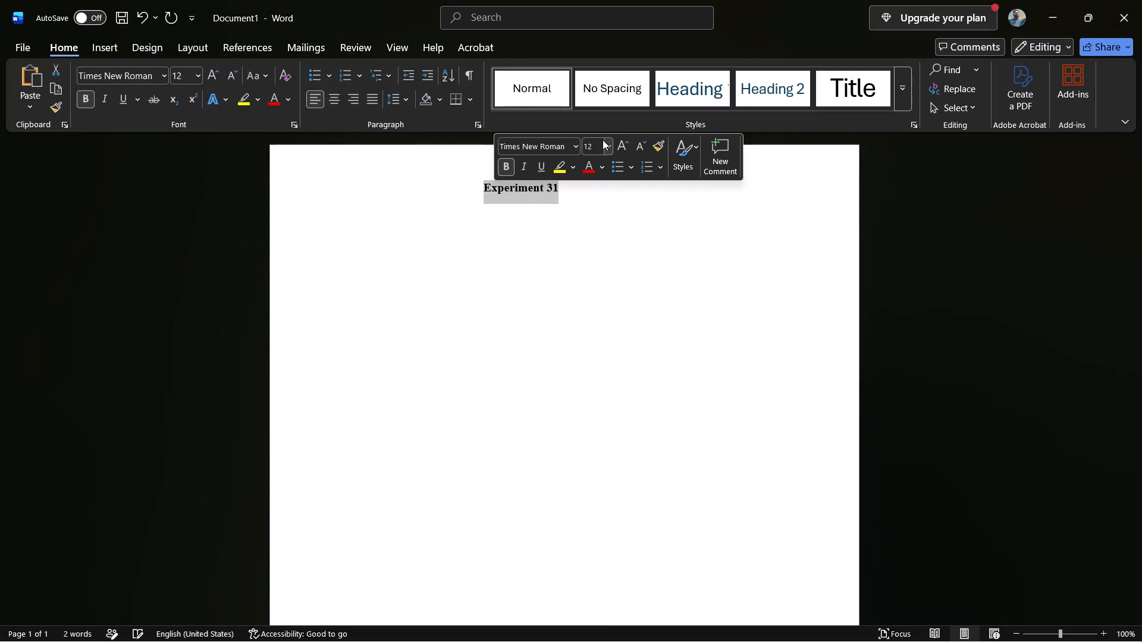
{"action": "left_click", "coordinate": [603, 140]}
{"action": "left_click", "coordinate": [608, 144]}
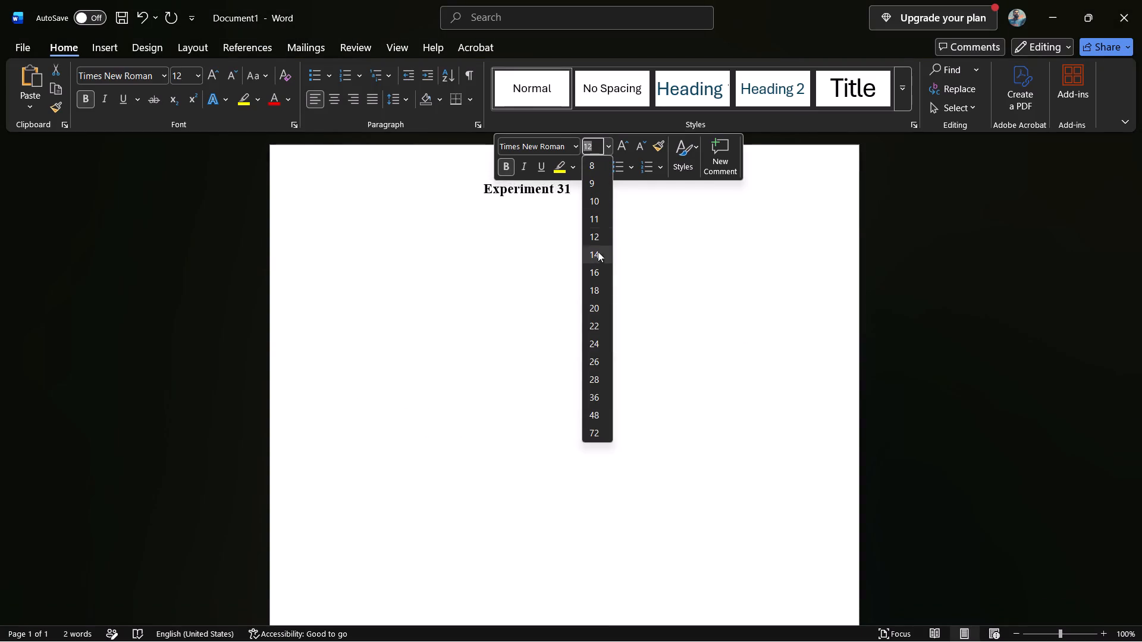
{"action": "left_click", "coordinate": [597, 270]}
{"action": "left_click", "coordinate": [595, 178]}
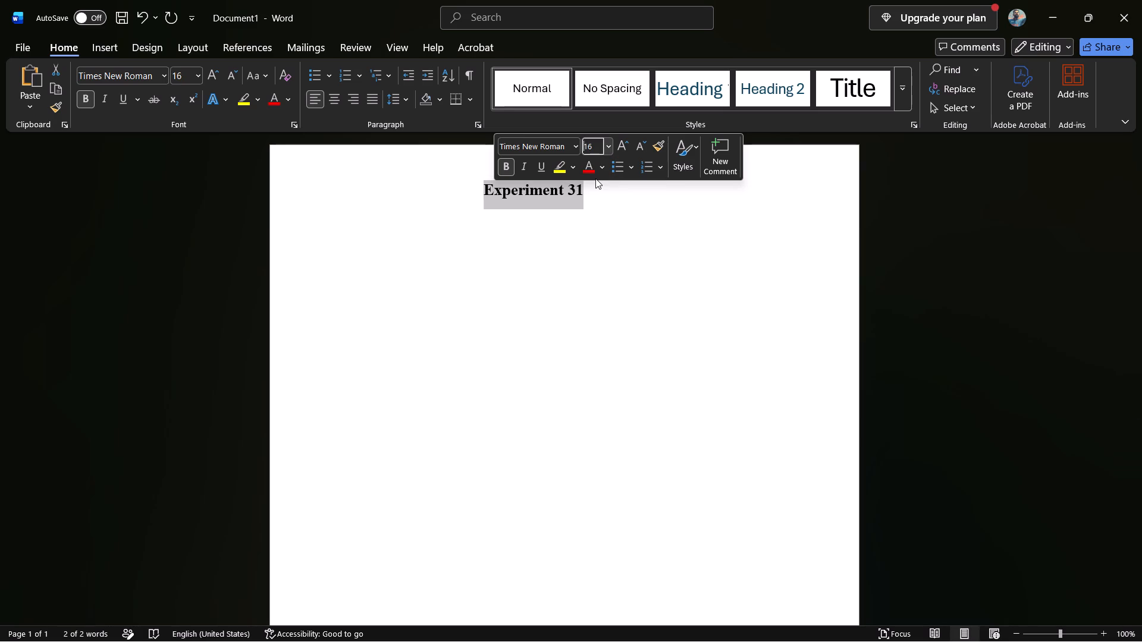
{"action": "left_click", "coordinate": [578, 187]}
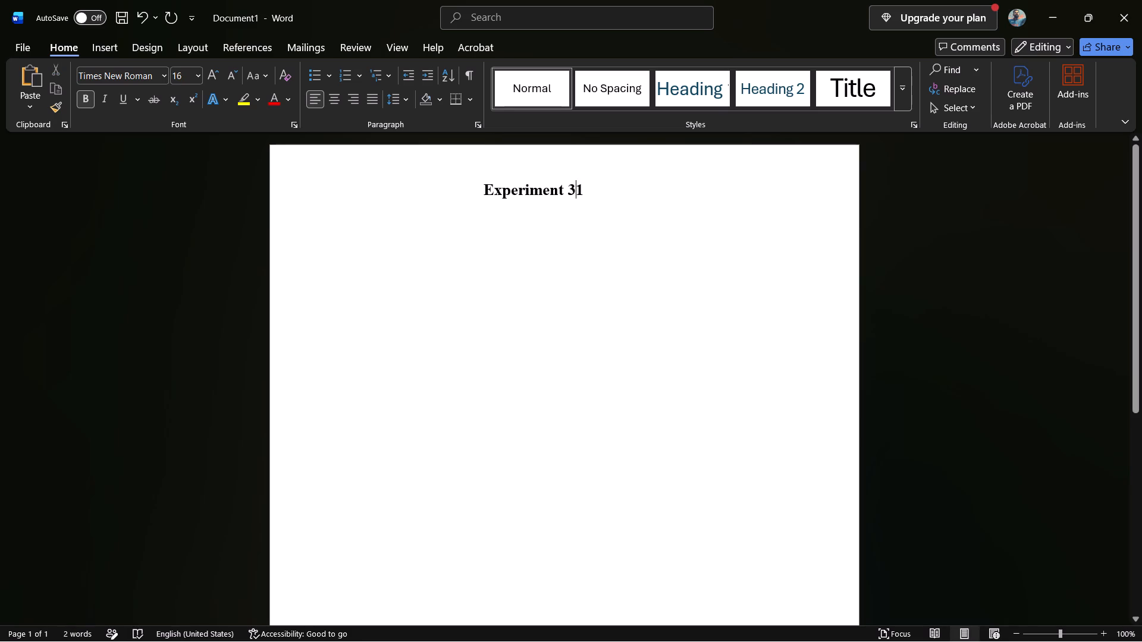
Shift the "Experiment 31" heading closer to the page centre by adding four spaces before it.
{"action": "left_click", "coordinate": [482, 190]}
{"action": "key", "text": "space"}
{"action": "key", "text": "space"}
{"action": "key", "text": "space"}
{"action": "key", "text": "space"}
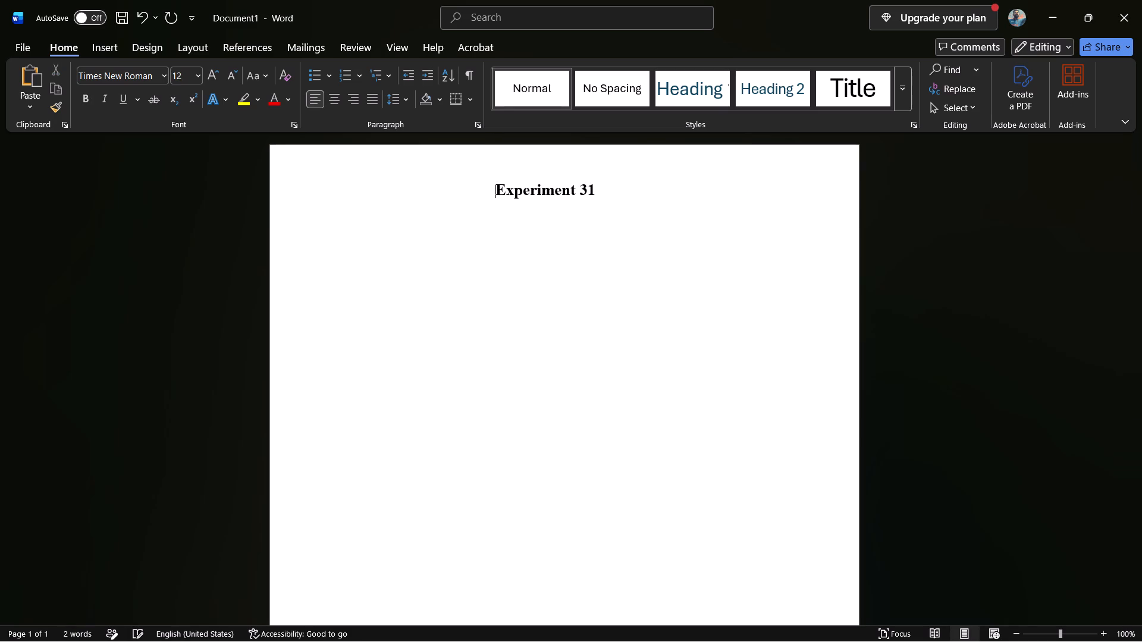
Enter the section heading "1.Experiment title" two lines below the "Experiment 31" heading.
{"action": "left_click", "coordinate": [598, 190]}
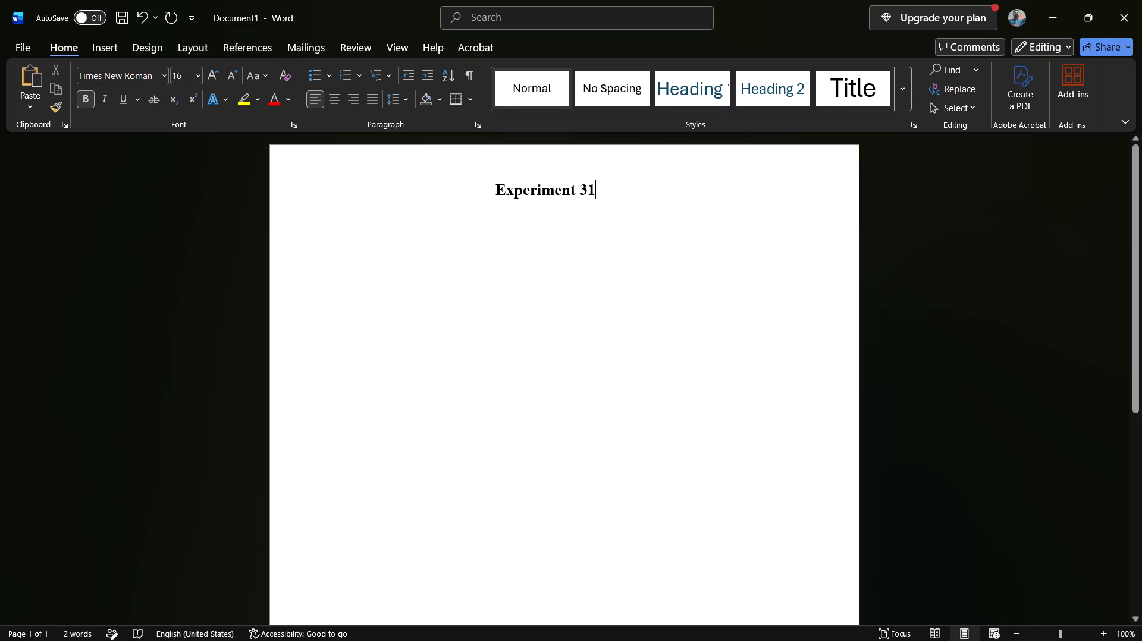
{"action": "key", "text": "Return"}
{"action": "key", "text": "Return"}
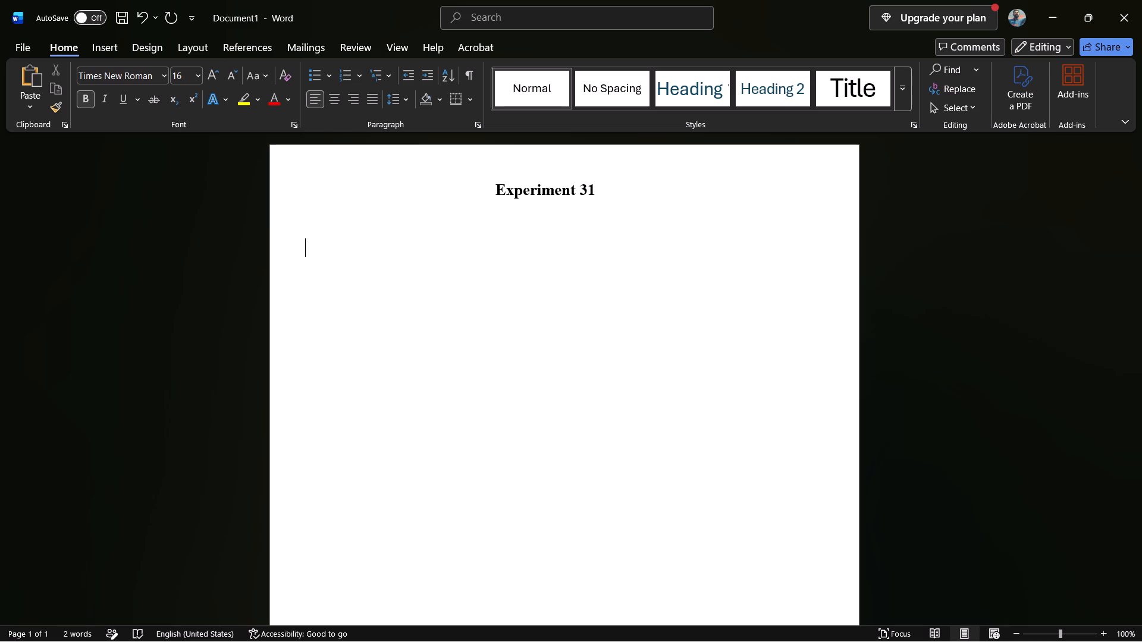
{"action": "key", "text": "1"}
{"action": "key", "text": "period"}
{"action": "type", "text": "Exper"}
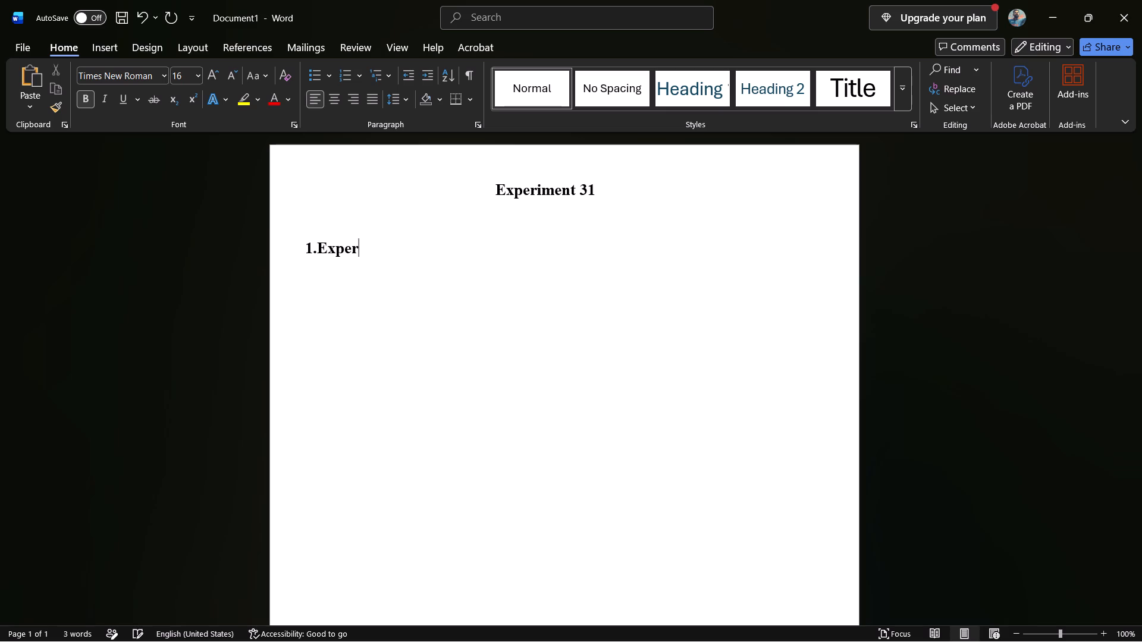
{"action": "type", "text": "iment"}
{"action": "key", "text": "space"}
{"action": "type", "text": "ti"}
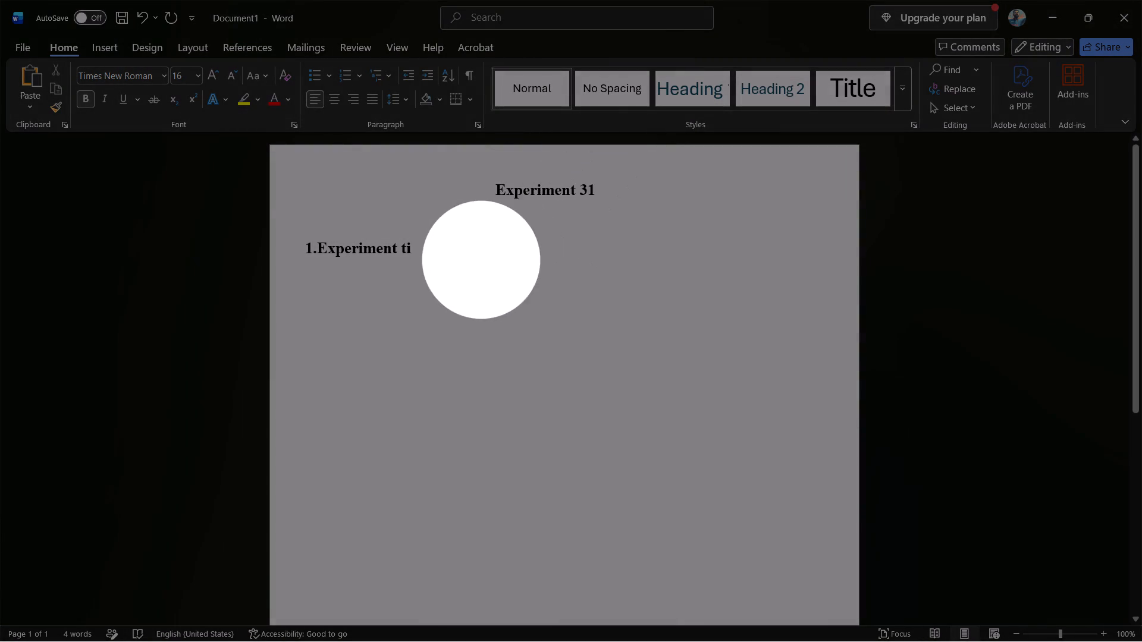
{"action": "left_click", "coordinate": [481, 259]}
{"action": "type", "text": "tle"}
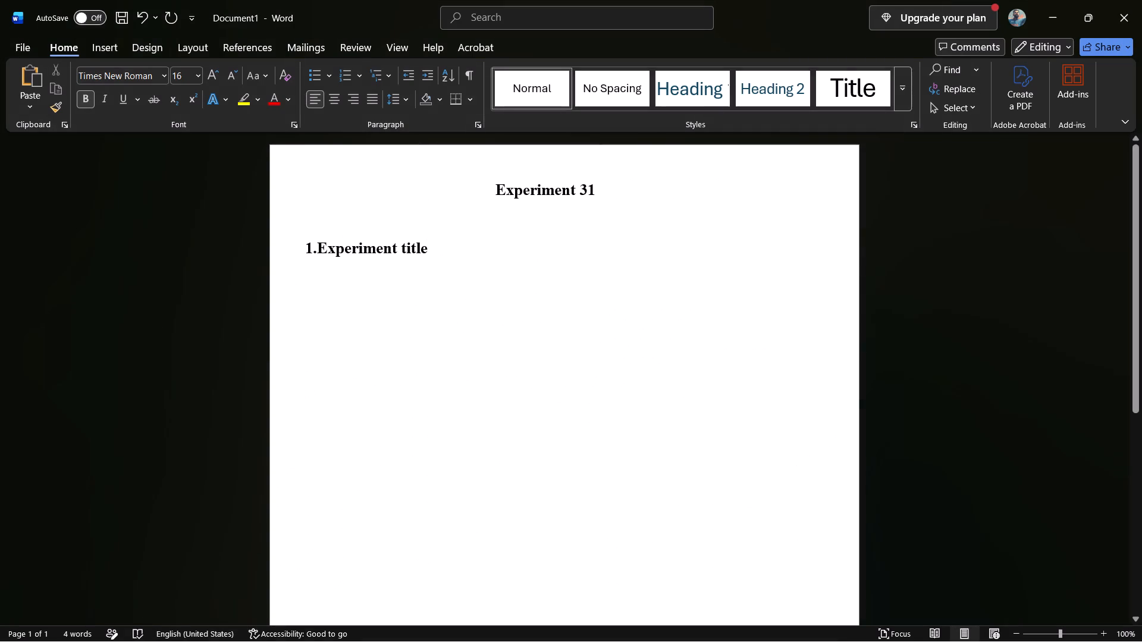
Set the "1.Experiment title" section heading to font size 14.
{"action": "left_click_drag", "start_coordinate": [434, 254], "coordinate": [306, 253]}
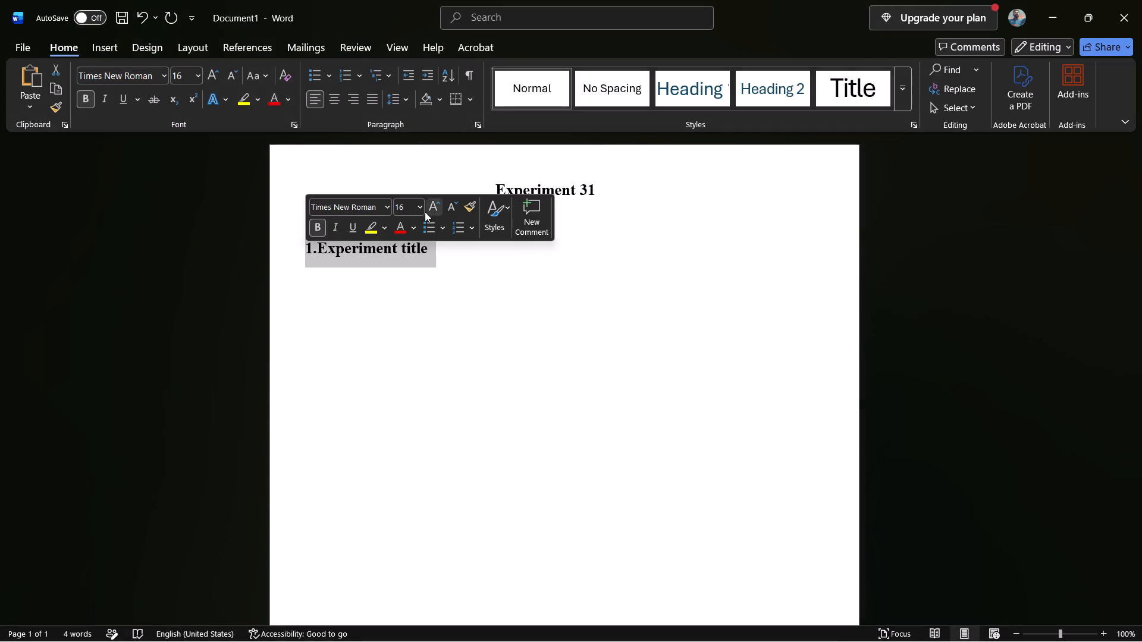
{"action": "left_click", "coordinate": [422, 207]}
{"action": "left_click", "coordinate": [412, 316]}
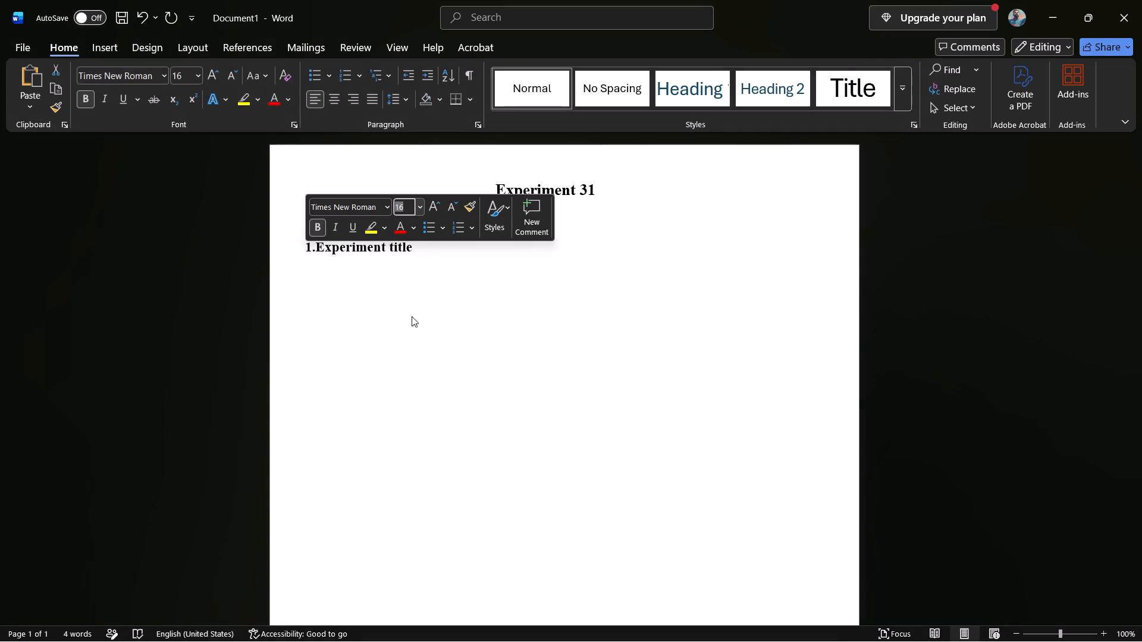
Enter "Direct mapped" on a new line below the section heading, in non-bold text at size 12.
{"action": "left_click", "coordinate": [426, 252]}
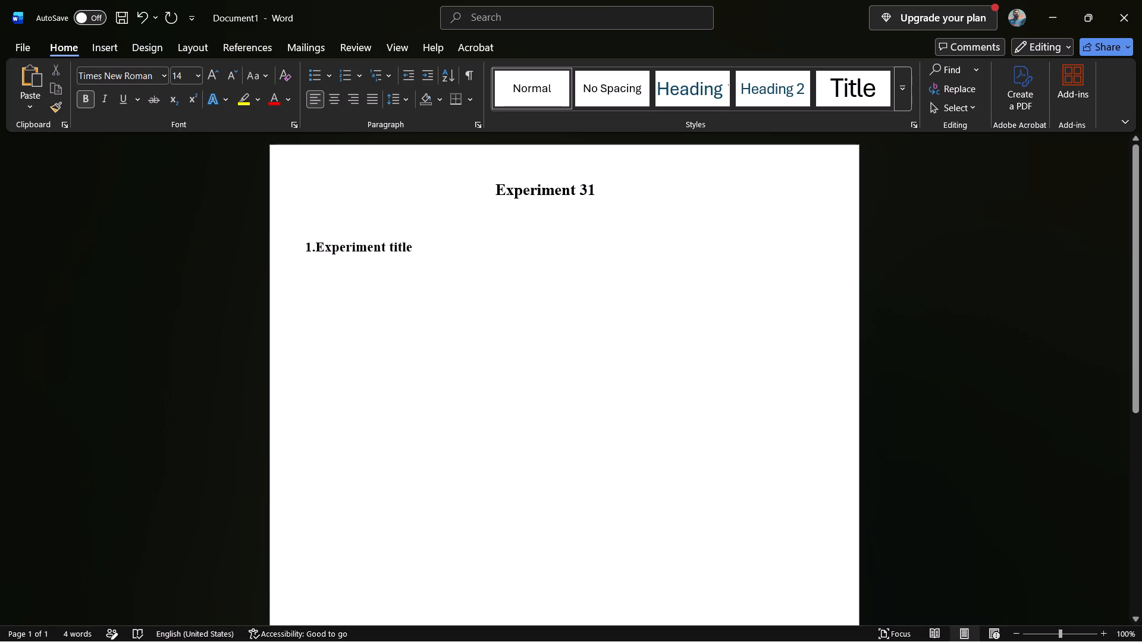
{"action": "key", "text": "Return"}
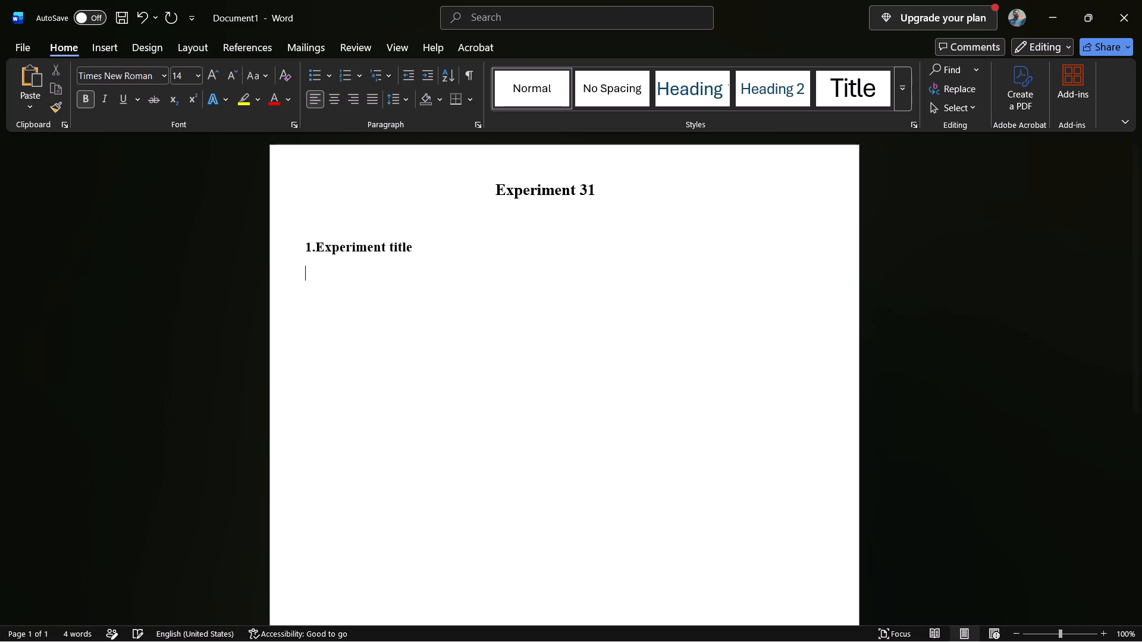
{"action": "key", "text": "Tab"}
{"action": "key", "text": "BackSpace"}
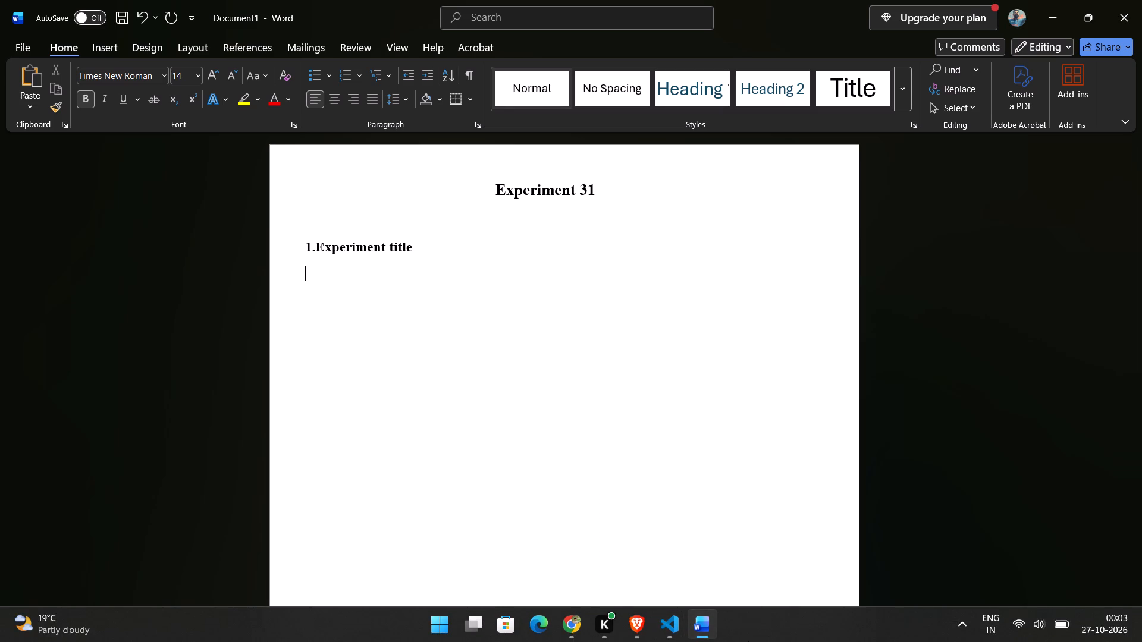
{"action": "left_click", "coordinate": [81, 99]}
{"action": "left_click", "coordinate": [196, 80]}
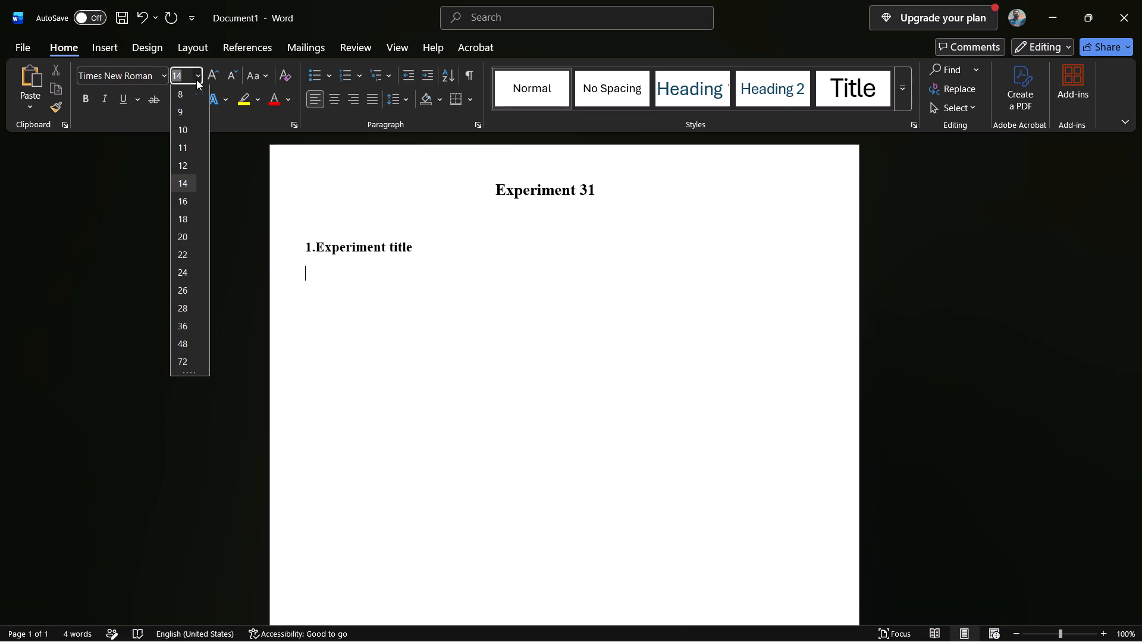
{"action": "left_click", "coordinate": [189, 169]}
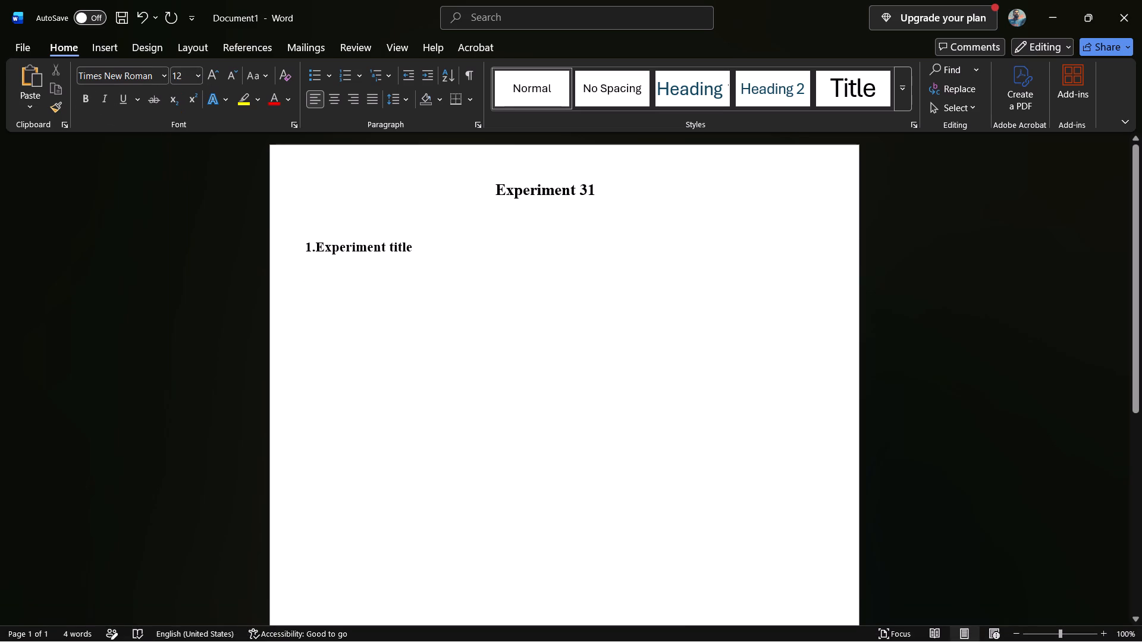
{"action": "type", "text": "Di"}
{"action": "type", "text": "rect mappping"}
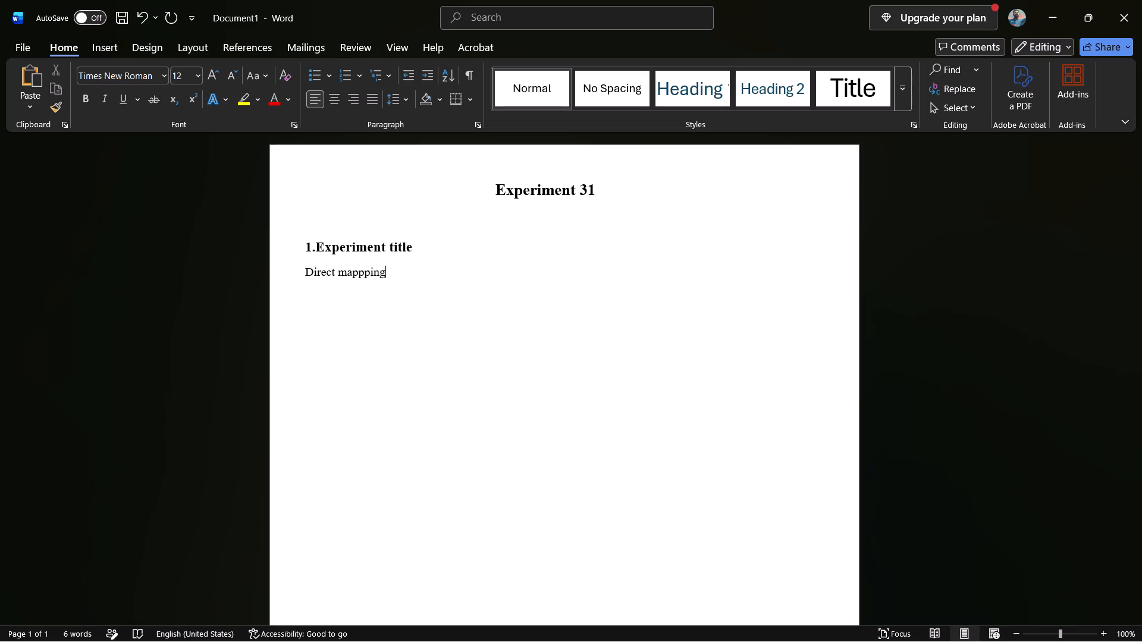
{"action": "key", "text": "BackSpace"}
{"action": "key", "text": "BackSpace"}
{"action": "key", "text": "BackSpace"}
{"action": "key", "text": "BackSpace"}
{"action": "type", "text": "ed"}
{"action": "key", "text": "space"}
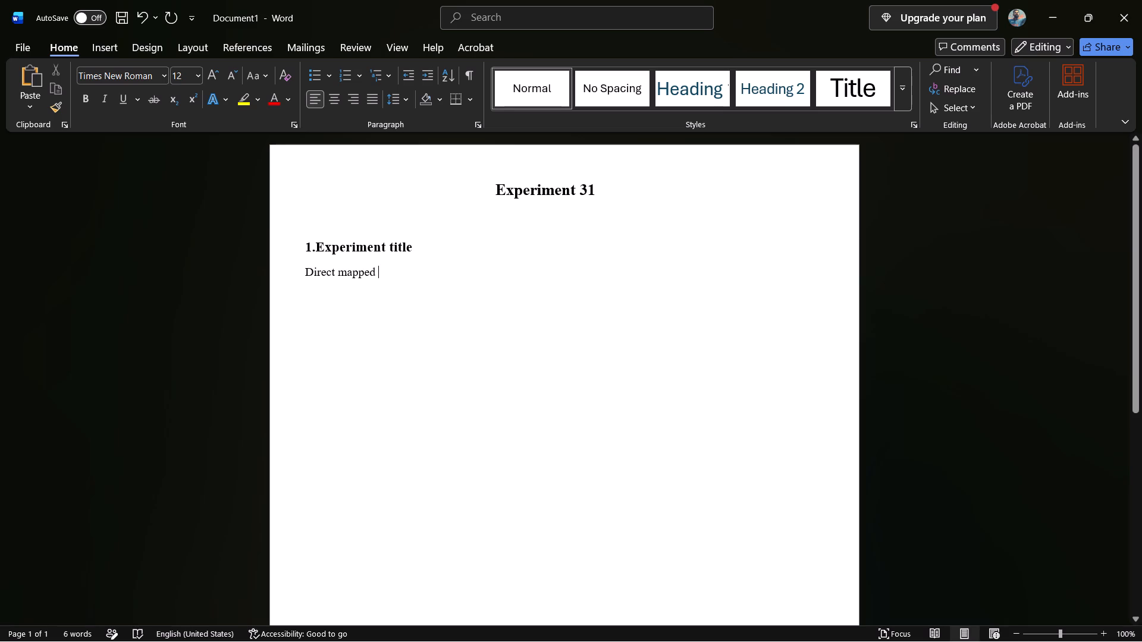
Capitalise "Mapped" and extend the line to read "Direct Mapped Cache Design".
{"action": "left_click", "coordinate": [347, 274]}
{"action": "key", "text": "BackSpace"}
{"action": "key", "text": "shift+m"}
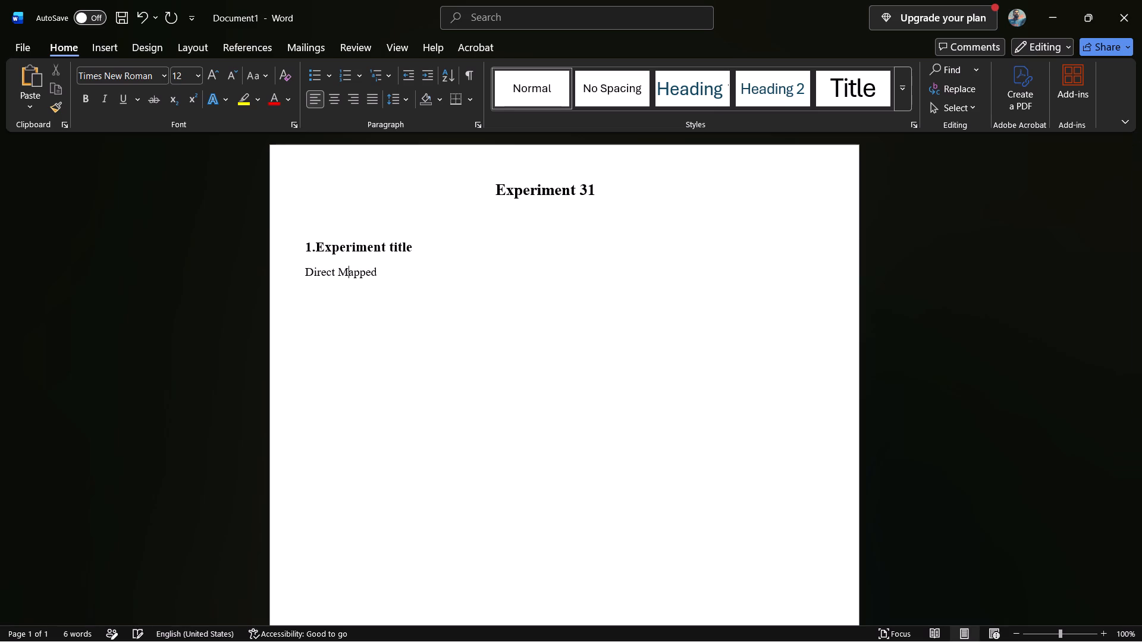
{"action": "left_click", "coordinate": [382, 273]}
{"action": "key", "text": "space"}
{"action": "key", "text": "BackSpace"}
{"action": "type", "text": "Ca"}
{"action": "type", "text": "che"}
{"action": "key", "text": "space"}
{"action": "type", "text": "Design"}
Add the section heading "2.Aim" on a new line in bold at size 14.
{"action": "key", "text": "Return"}
{"action": "key", "text": "2"}
{"action": "key", "text": "BackSpace"}
{"action": "left_click", "coordinate": [202, 74]}
{"action": "left_click", "coordinate": [189, 191]}
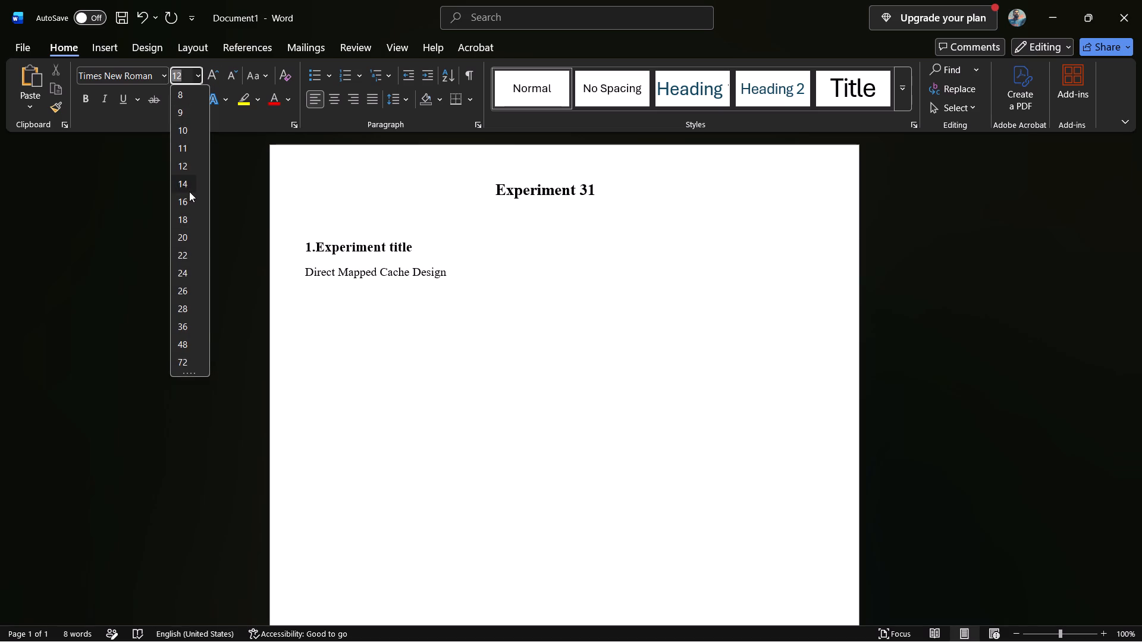
{"action": "left_click", "coordinate": [83, 97]}
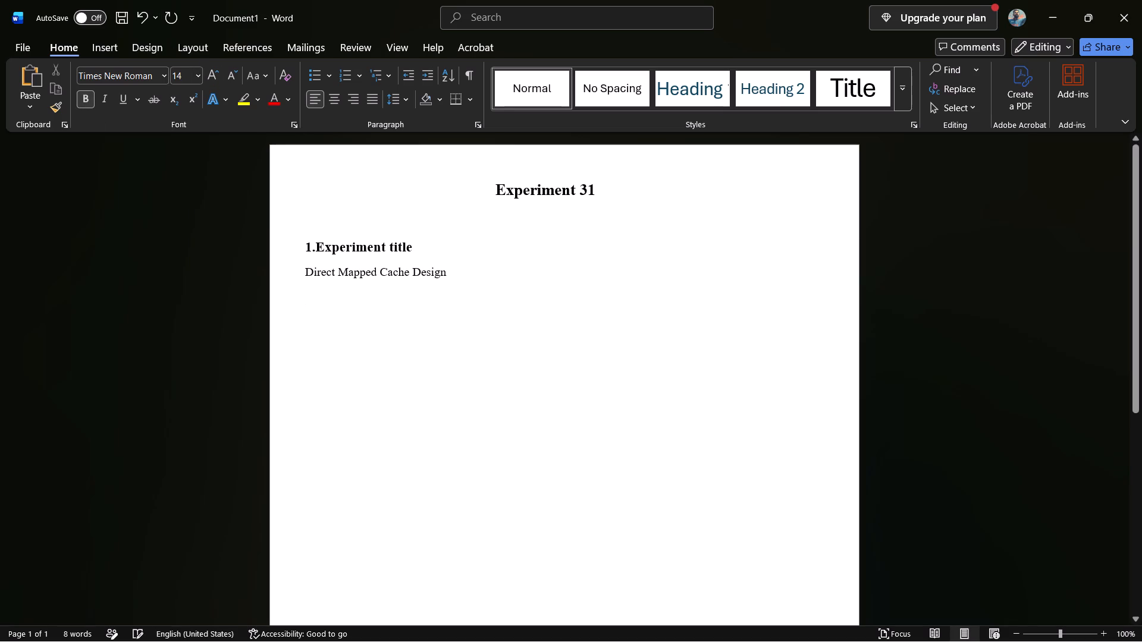
{"action": "type", "text": "2."}
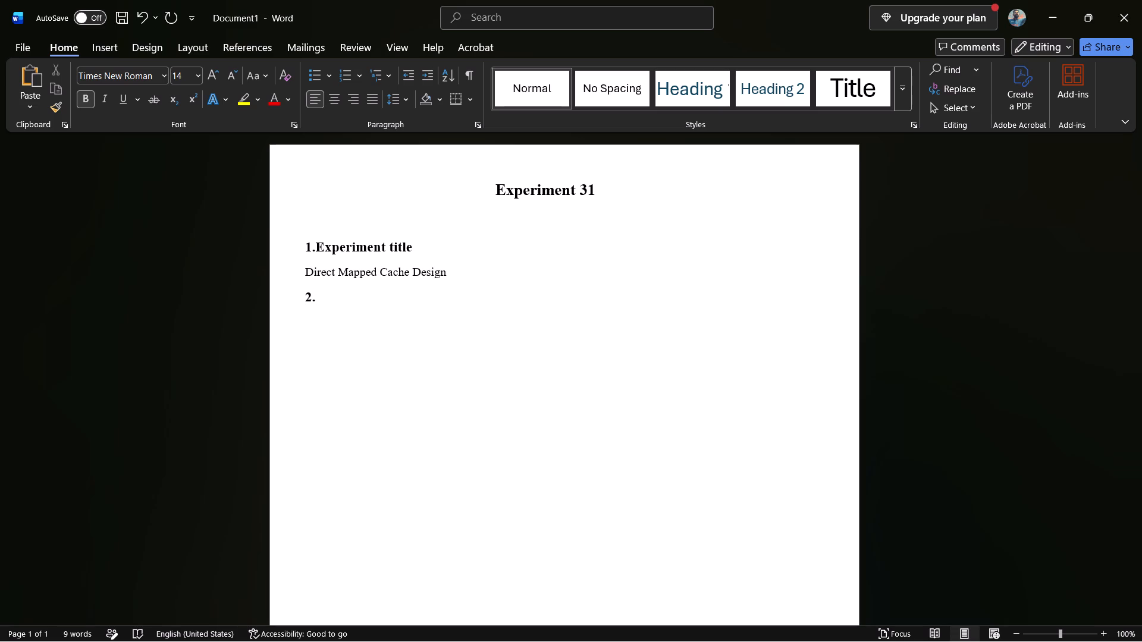
{"action": "type", "text": "Aim"}
Add the bold section heading "3.Apparatus/Software Used" on a new line below "2.Aim".
{"action": "key", "text": "Return"}
{"action": "type", "text": "3."}
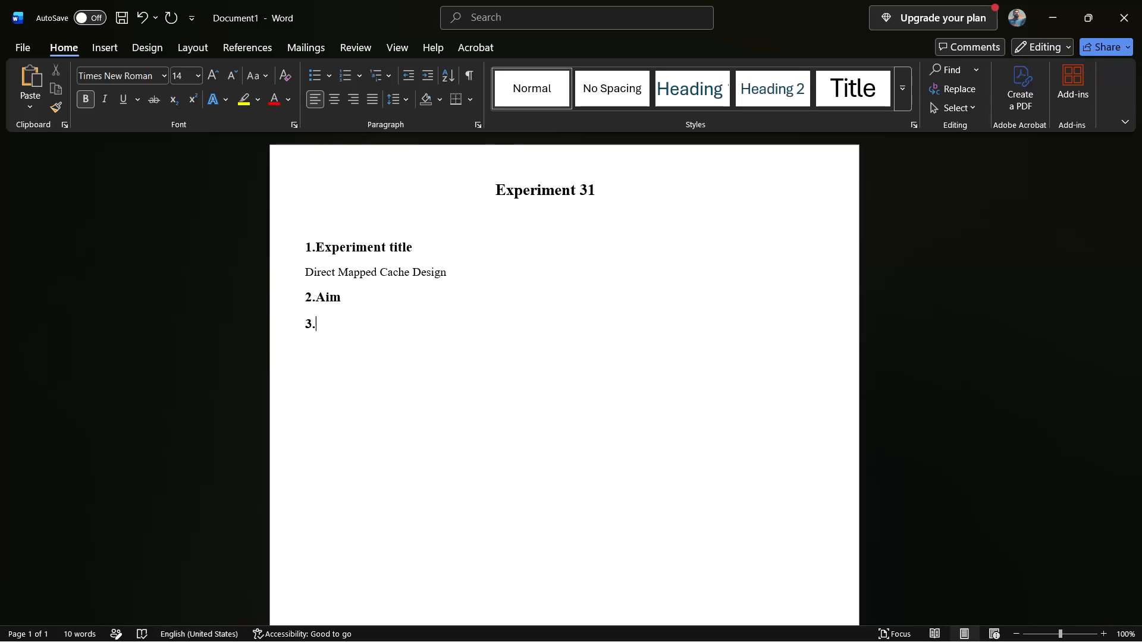
{"action": "type", "text": "Appa"}
{"action": "key", "text": "a"}
{"action": "key", "text": "BackSpace"}
{"action": "type", "text": "ra"}
{"action": "type", "text": "tus"}
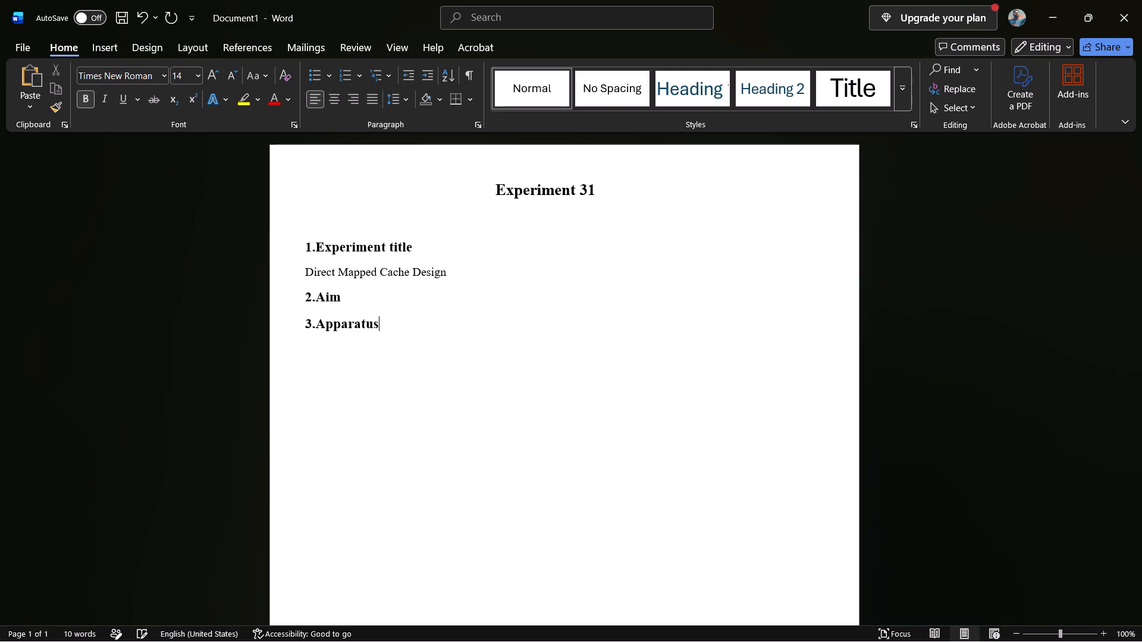
{"action": "key", "text": "slash"}
{"action": "type", "text": "Software"}
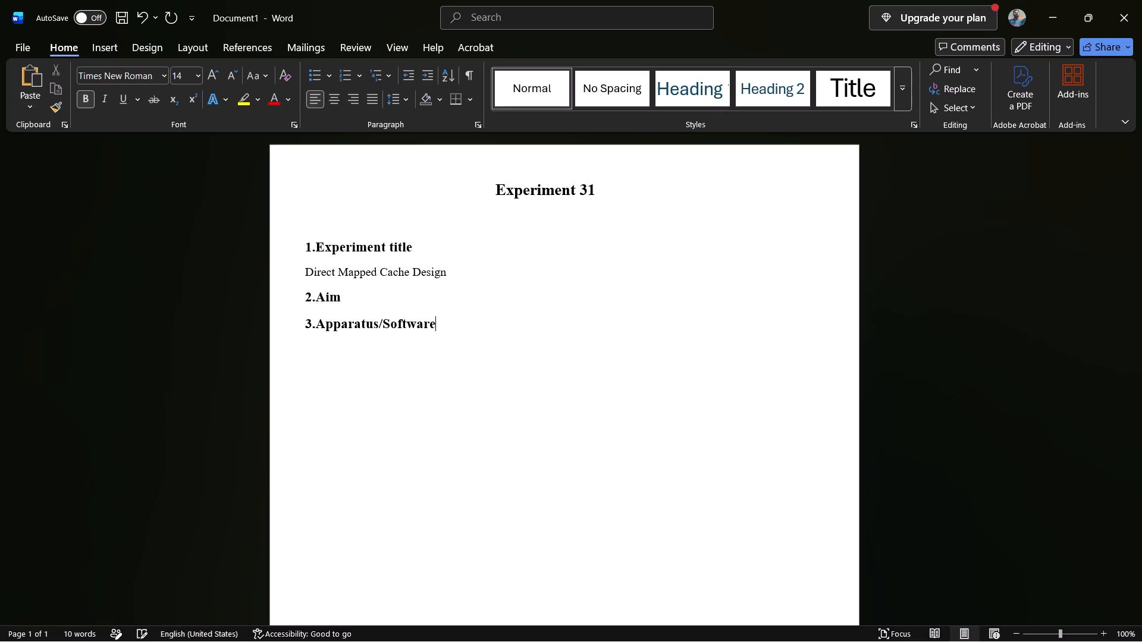
{"action": "key", "text": "space"}
{"action": "type", "text": "used"}
{"action": "key", "text": "BackSpace"}
{"action": "key", "text": "BackSpace"}
{"action": "key", "text": "BackSpace"}
{"action": "key", "text": "BackSpace"}
{"action": "type", "text": "Used"}
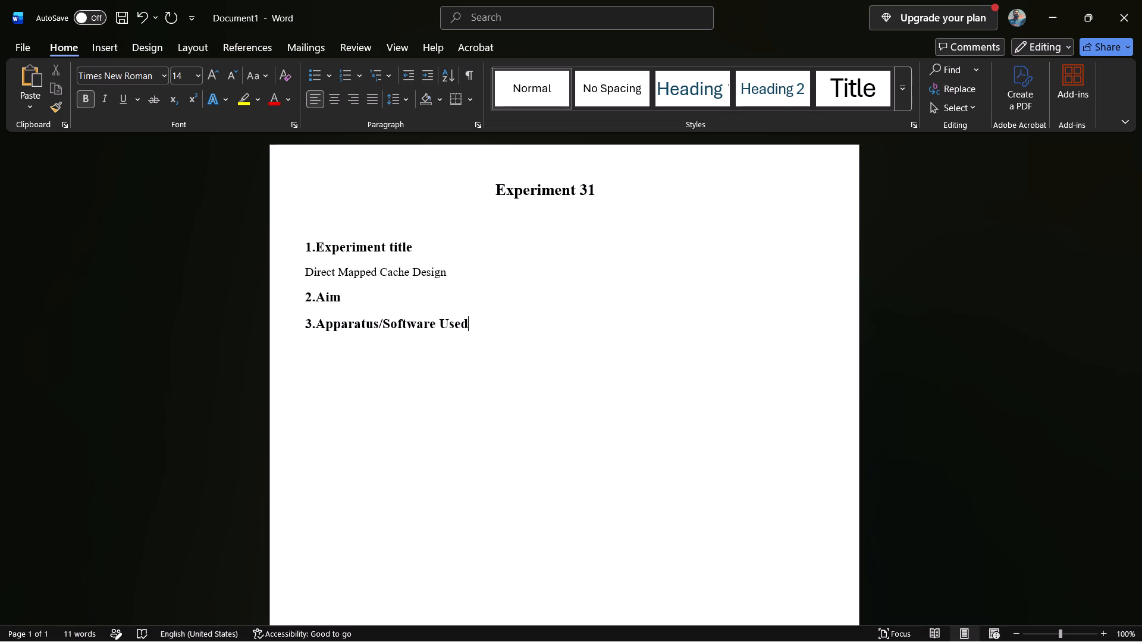
Add the bold section heading "4.Theory/Explanation" on a new line below the apparatus heading.
{"action": "key", "text": "Return"}
{"action": "key", "text": "4"}
{"action": "key", "text": "period"}
{"action": "type", "text": "The"}
{"action": "type", "text": "or"}
{"action": "key", "text": "y"}
{"action": "key", "text": "slash"}
{"action": "key", "text": "shift+e"}
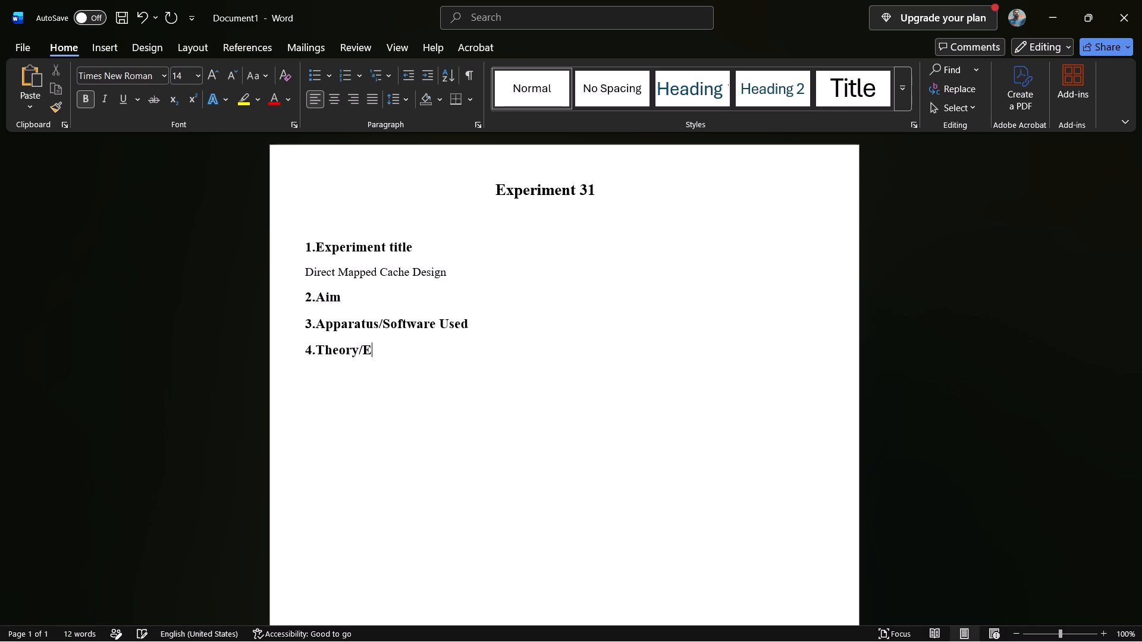
{"action": "key", "text": "x"}
{"action": "type", "text": "plait"}
{"action": "key", "text": "BackSpace"}
{"action": "key", "text": "BackSpace"}
{"action": "type", "text": "nation"}
Add the bold section heading "5.Circuit diagram" on a new line below the theory heading.
{"action": "key", "text": "Return"}
{"action": "type", "text": "5."}
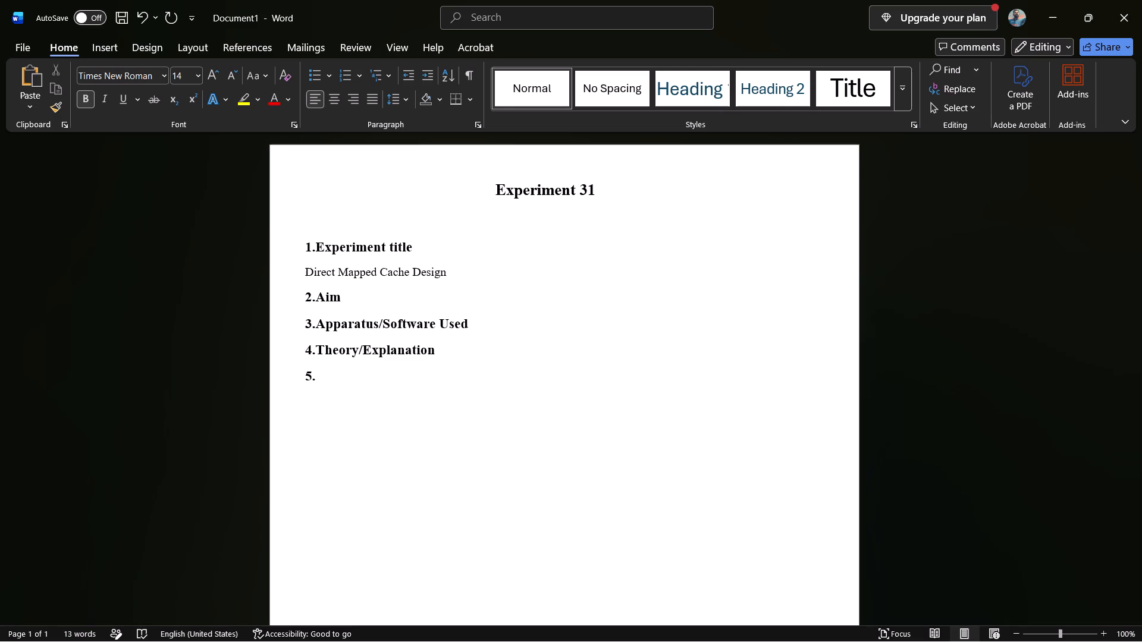
{"action": "type", "text": "Circuit"}
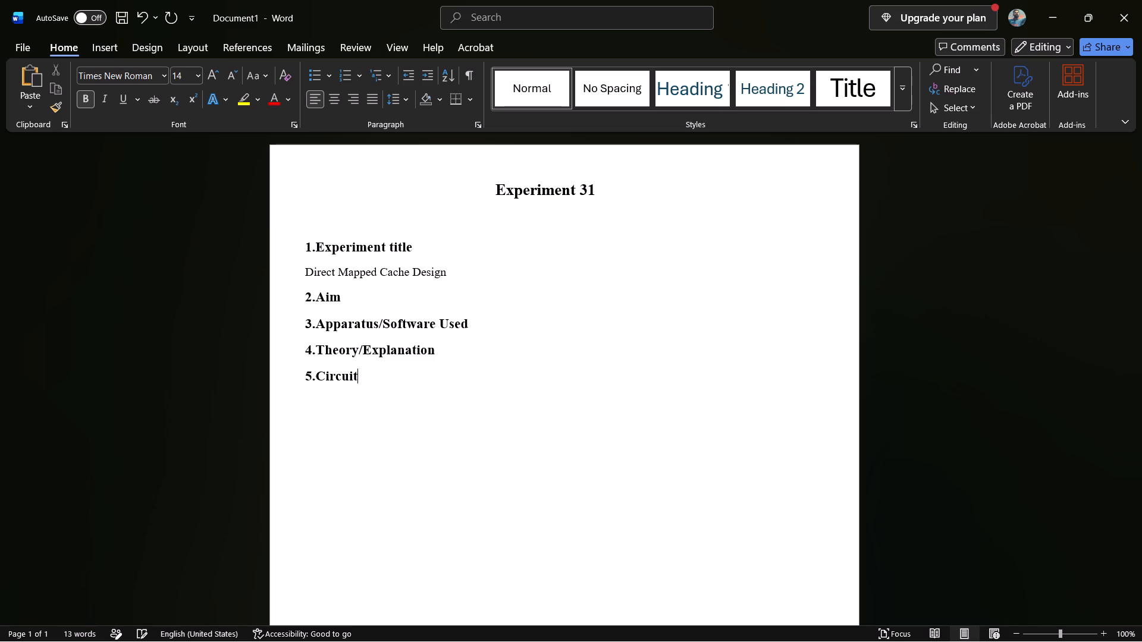
{"action": "key", "text": "space"}
{"action": "type", "text": "dia"}
{"action": "type", "text": "gram"}
Capitalise the second word of the section 5 heading so it reads "5.Circuit Diagram".
{"action": "key", "text": "Left"}
{"action": "key", "text": "Left"}
{"action": "key", "text": "Left"}
{"action": "key", "text": "Left"}
{"action": "key", "text": "Left"}
{"action": "key", "text": "Left"}
{"action": "key", "text": "BackSpace"}
{"action": "key", "text": "a"}
{"action": "key", "text": "a"}
{"action": "key", "text": "a"}
{"action": "key", "text": "a"}
{"action": "key", "text": "a"}
{"action": "key", "text": "a"}
{"action": "key", "text": "a"}
{"action": "key", "text": "a"}
{"action": "key", "text": "a"}
{"action": "key", "text": "a"}
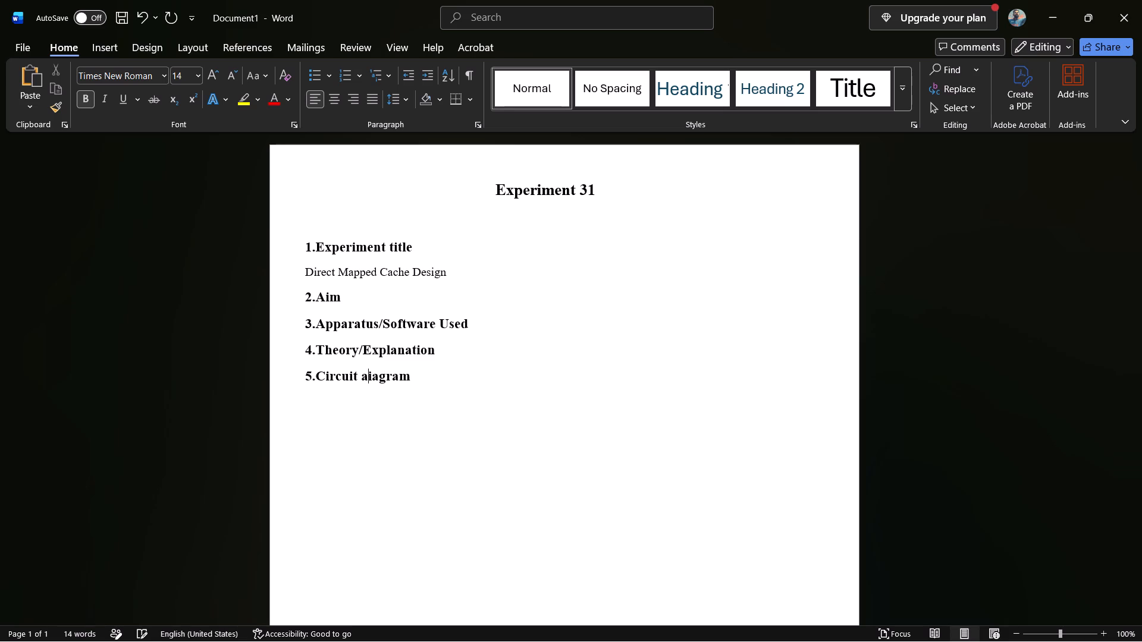
{"action": "key", "text": "BackSpace"}
{"action": "key", "text": "BackSpace"}
{"action": "key", "text": "BackSpace"}
{"action": "key", "text": "BackSpace"}
{"action": "key", "text": "BackSpace"}
{"action": "key", "text": "BackSpace"}
{"action": "key", "text": "BackSpace"}
{"action": "key", "text": "BackSpace"}
{"action": "key", "text": "BackSpace"}
{"action": "key", "text": "BackSpace"}
{"action": "key", "text": "shift+d"}
Add the bold section heading "6.procedure" on a new line below the circuit diagram heading.
{"action": "left_click", "coordinate": [414, 379]}
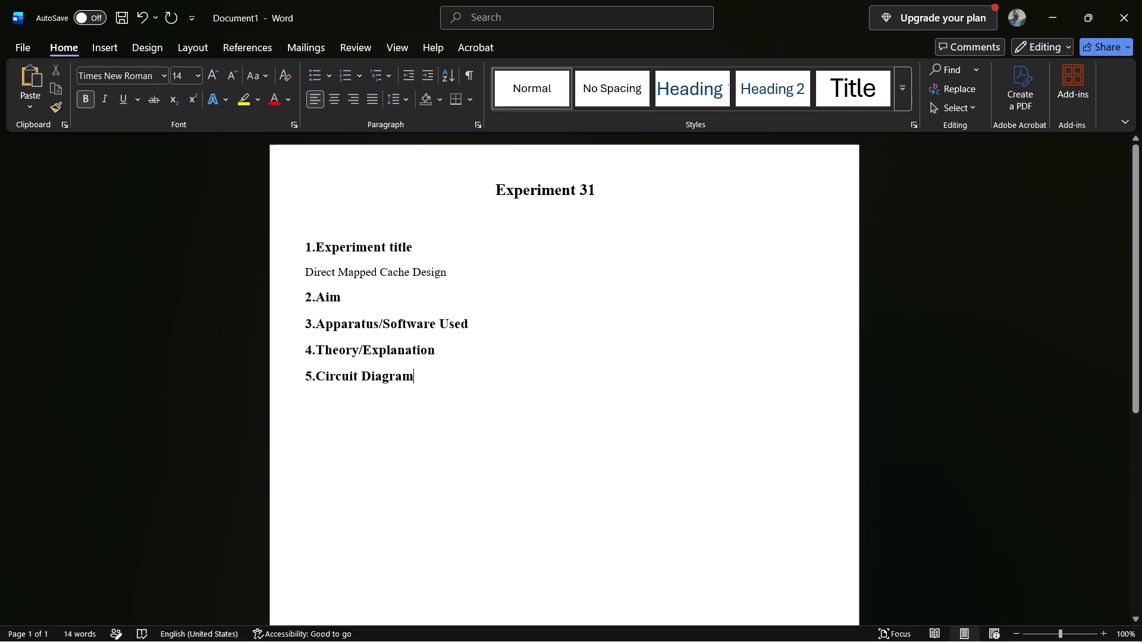
{"action": "key", "text": "Return"}
{"action": "key", "text": "6"}
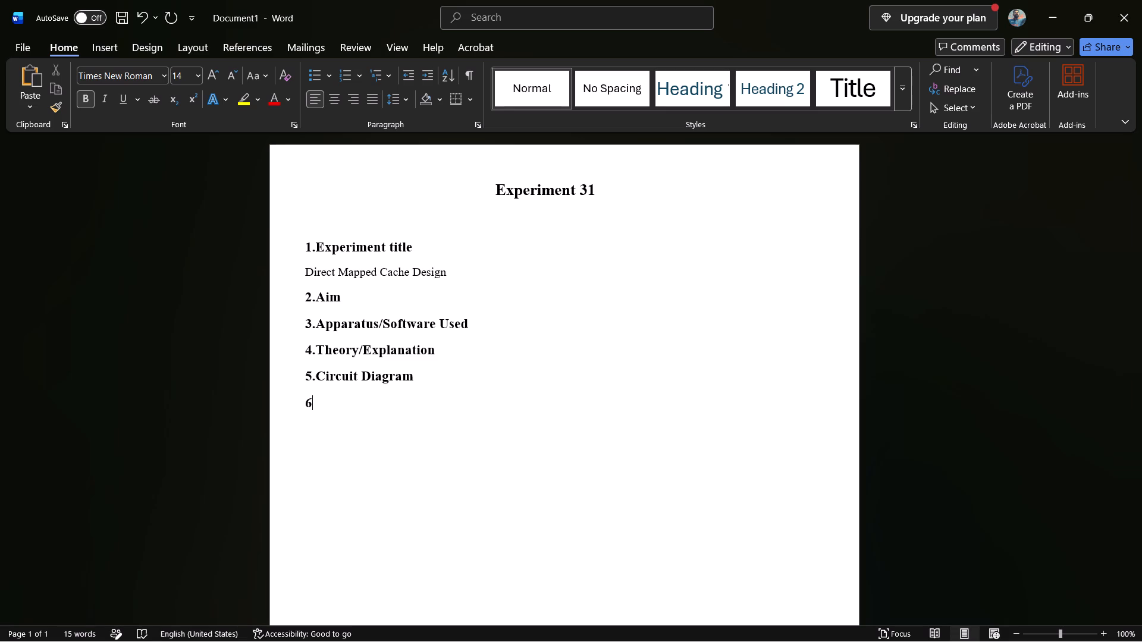
{"action": "type", "text": "Proc"}
{"action": "key", "text": "BackSpace"}
{"action": "key", "text": "BackSpace"}
{"action": "key", "text": "BackSpace"}
{"action": "key", "text": "BackSpace"}
{"action": "type", "text": ".procedure"}
Capitalise the first letter of the section 6 heading so it reads "6.Procedure".
{"action": "key", "text": "Left"}
{"action": "key", "text": "Left"}
{"action": "key", "text": "Left"}
{"action": "key", "text": "Left"}
{"action": "key", "text": "Left"}
{"action": "key", "text": "Left"}
{"action": "key", "text": "Left"}
{"action": "key", "text": "Left"}
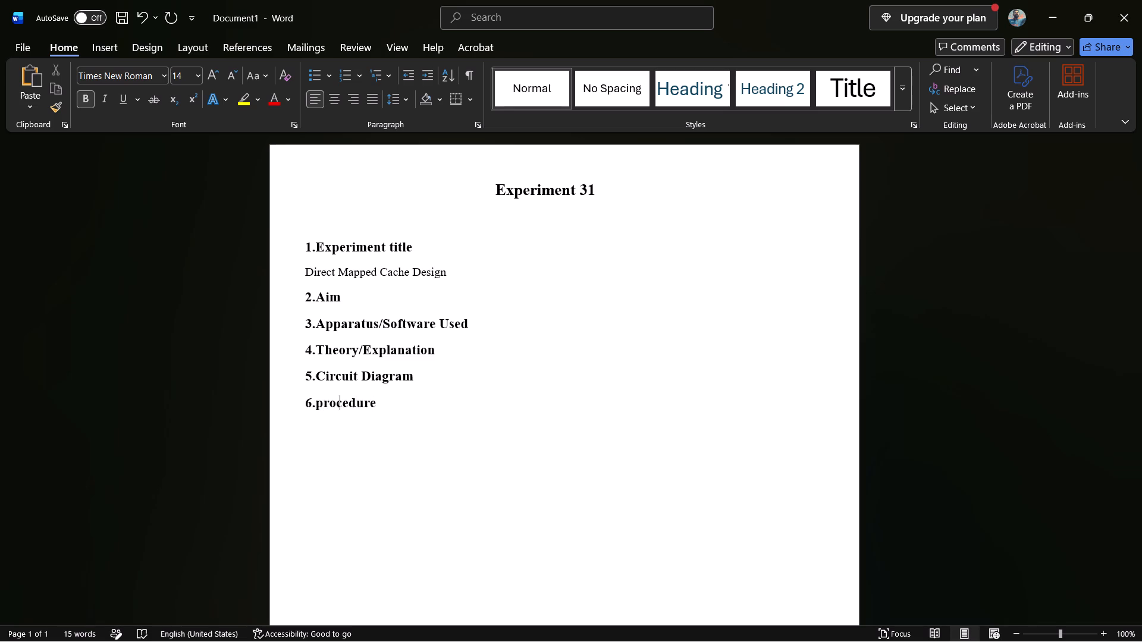
{"action": "key", "text": "BackSpace"}
{"action": "key", "text": "shift+p"}
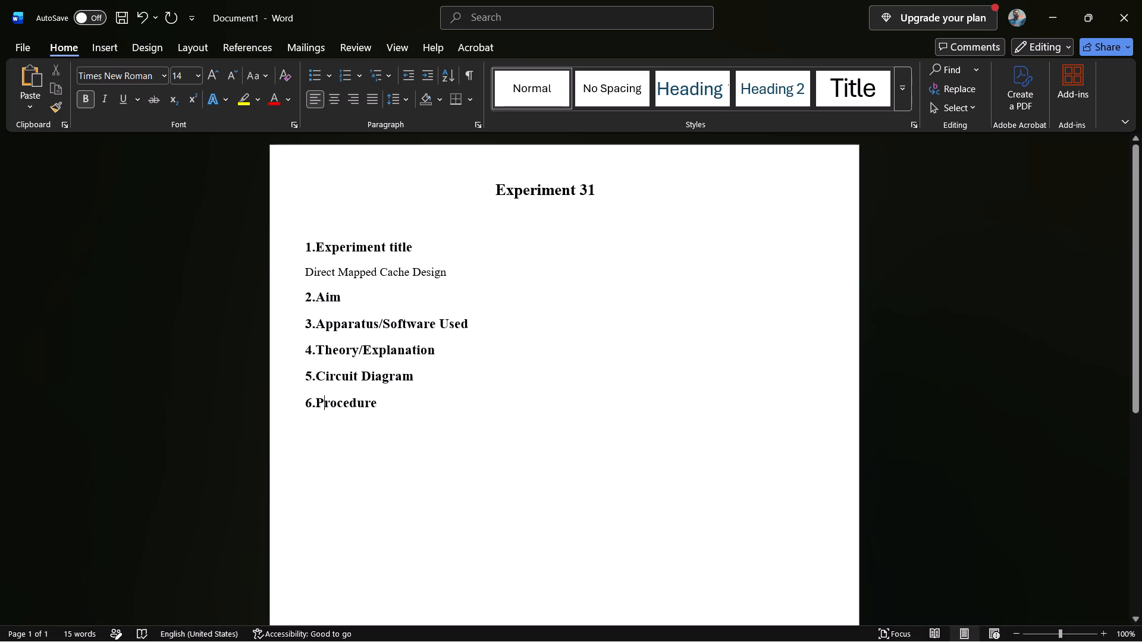
Add the bold section heading "7.Observation" on a new line below the procedure heading.
{"action": "left_click", "coordinate": [377, 402]}
{"action": "key", "text": "Return"}
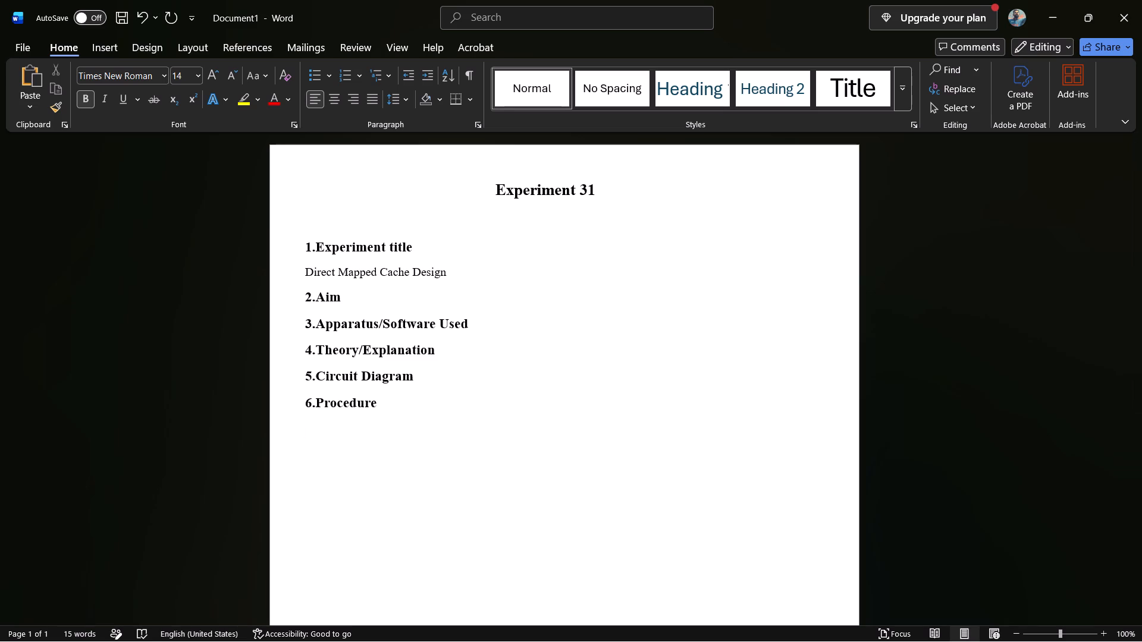
{"action": "type", "text": "7."}
{"action": "type", "text": "Ob"}
{"action": "type", "text": "servation"}
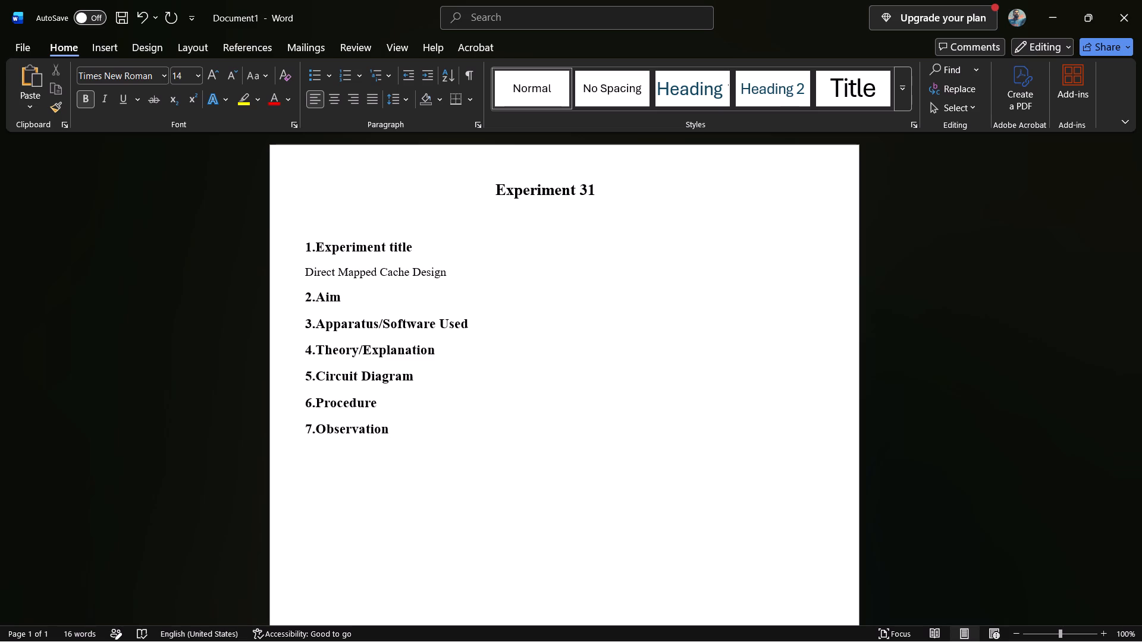
Change the experiment number in the document title so it reads "Experiment 32".
{"action": "left_click", "coordinate": [599, 182]}
{"action": "key", "text": "BackSpace"}
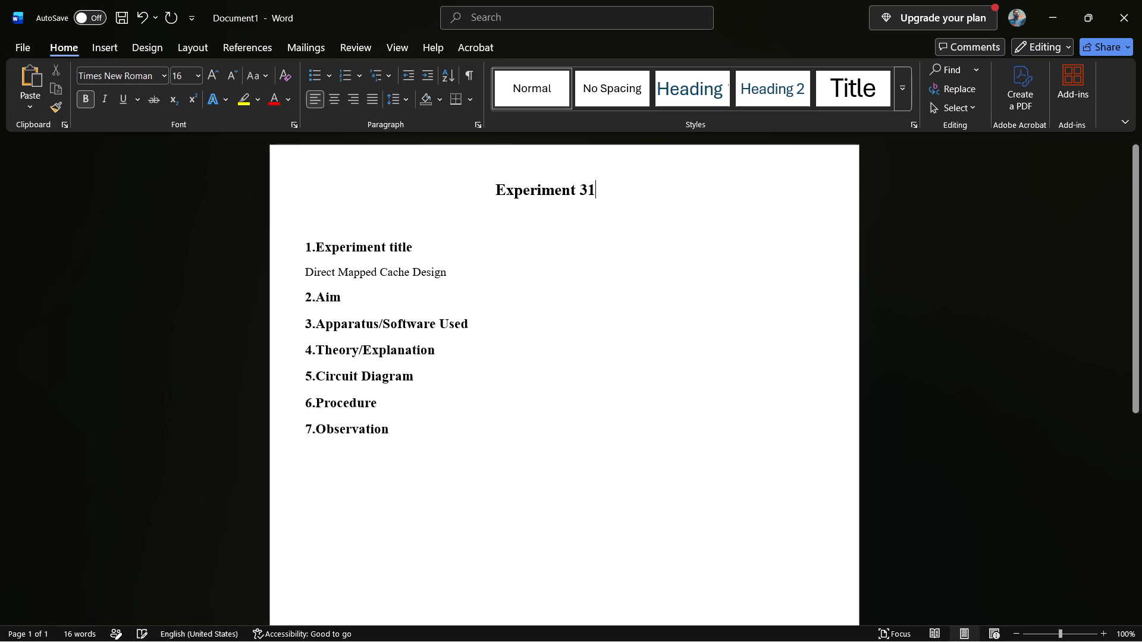
{"action": "key", "text": "2"}
Extend the section 7 heading so it reads "7.Observation/Truth Table".
{"action": "left_click", "coordinate": [396, 430]}
{"action": "key", "text": "Return"}
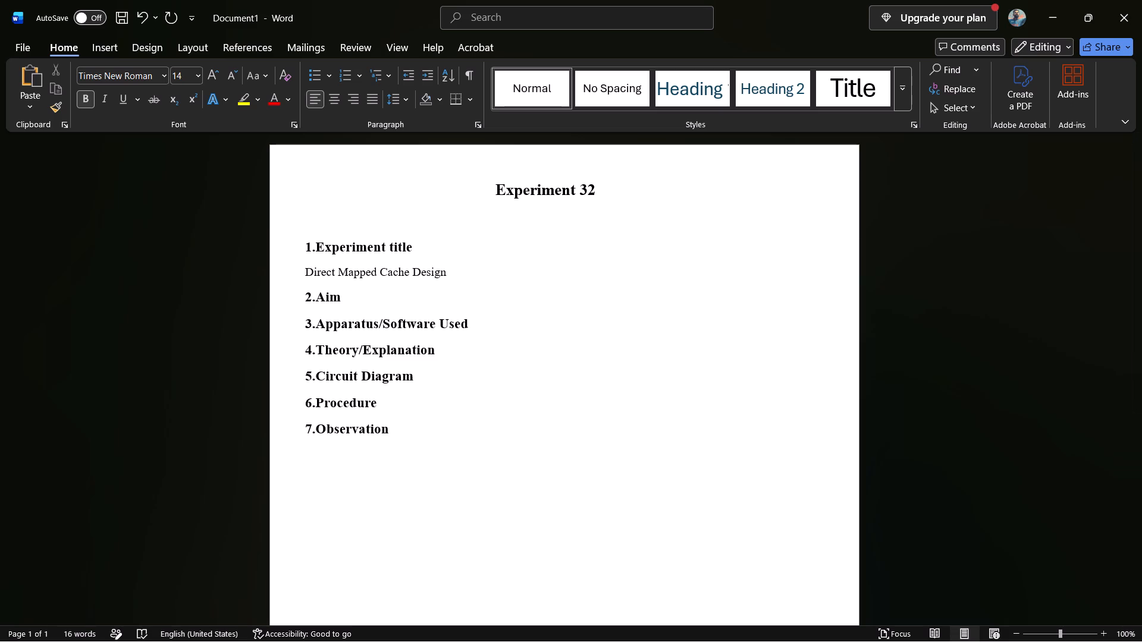
{"action": "left_click", "coordinate": [395, 429]}
{"action": "type", "text": "/Truth Table"}
Add the bold section heading "8.Result" on a new line below the Observation/Truth Table heading.
{"action": "key", "text": "Return"}
{"action": "type", "text": "8."}
{"action": "type", "text": "resukt"}
{"action": "key", "text": "BackSpace"}
{"action": "key", "text": "BackSpace"}
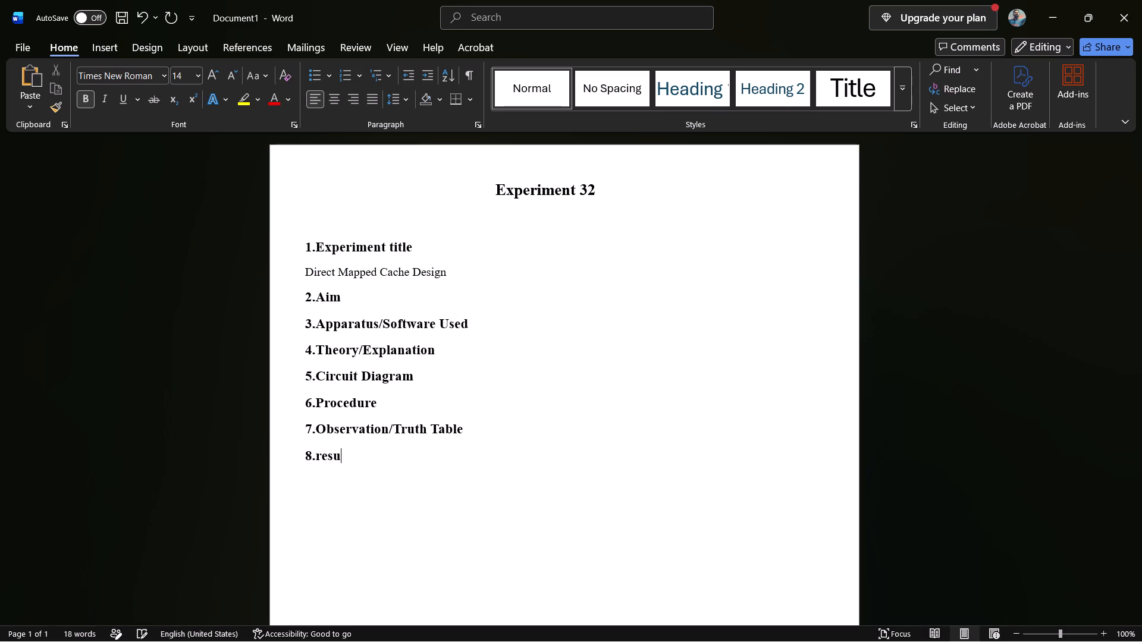
{"action": "key", "text": "BackSpace"}
{"action": "key", "text": "BackSpace"}
{"action": "key", "text": "BackSpace"}
{"action": "key", "text": "BackSpace"}
{"action": "type", "text": "Re"}
{"action": "type", "text": "sult"}
Insert an empty line directly below the "2.Aim" heading.
{"action": "left_click", "coordinate": [348, 300]}
{"action": "key", "text": "Return"}
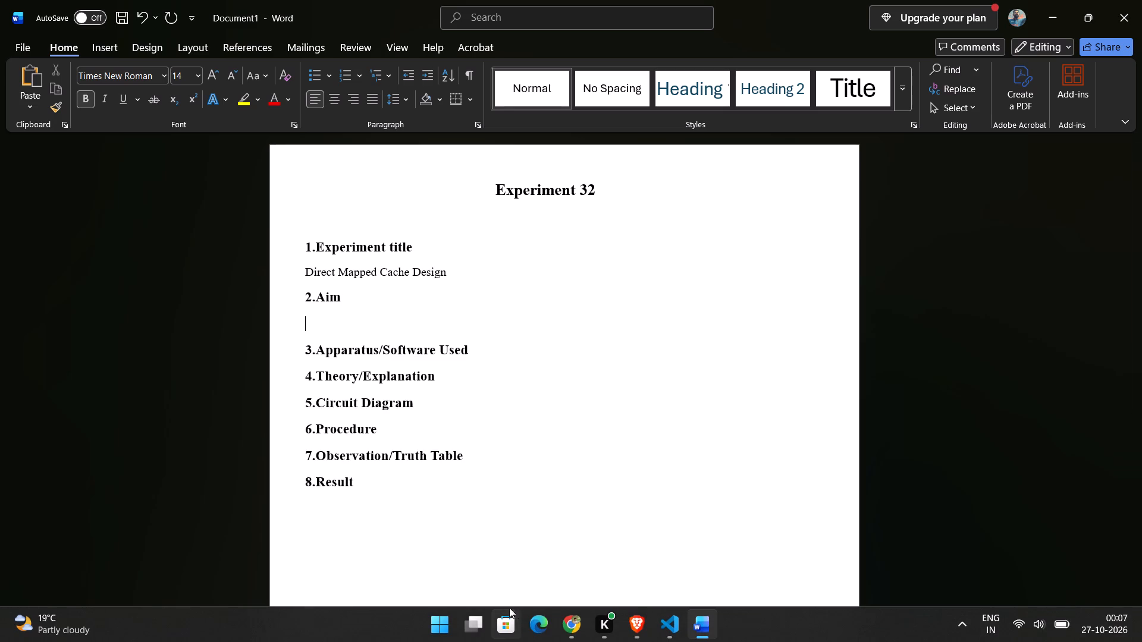
Switch to Brave and, from the Exp 31-32 assignment, open the Virtual Labs experiment list and the Direct Mapped cache Design page to read its aim.
{"action": "left_click", "coordinate": [637, 627]}
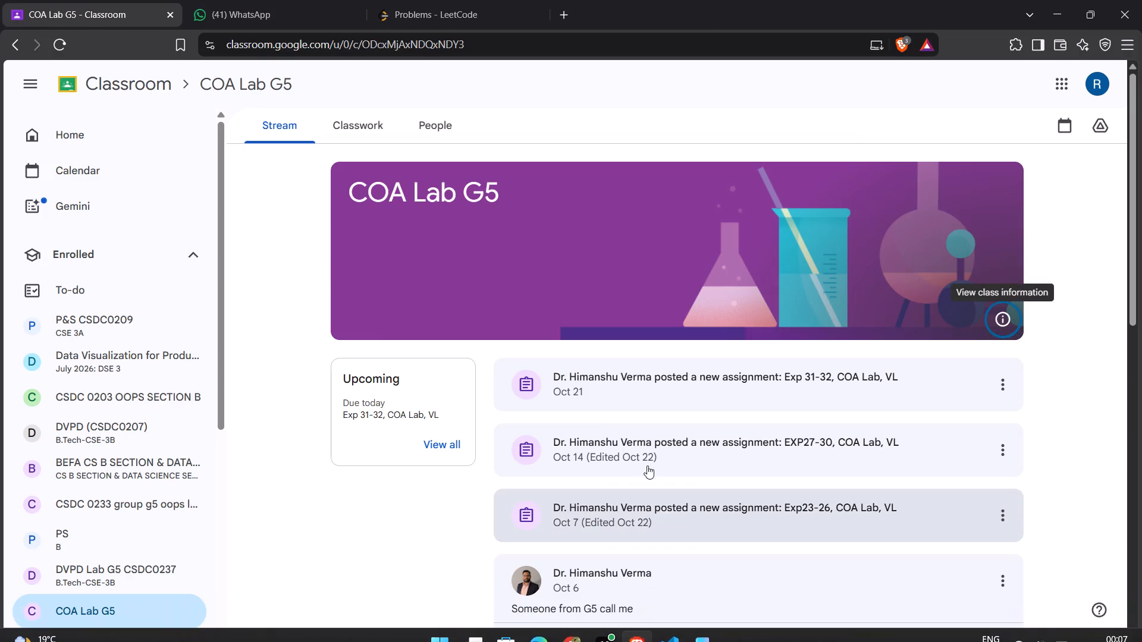
{"action": "left_click_drag", "start_coordinate": [629, 416], "coordinate": [635, 405]}
{"action": "left_click", "coordinate": [635, 405]}
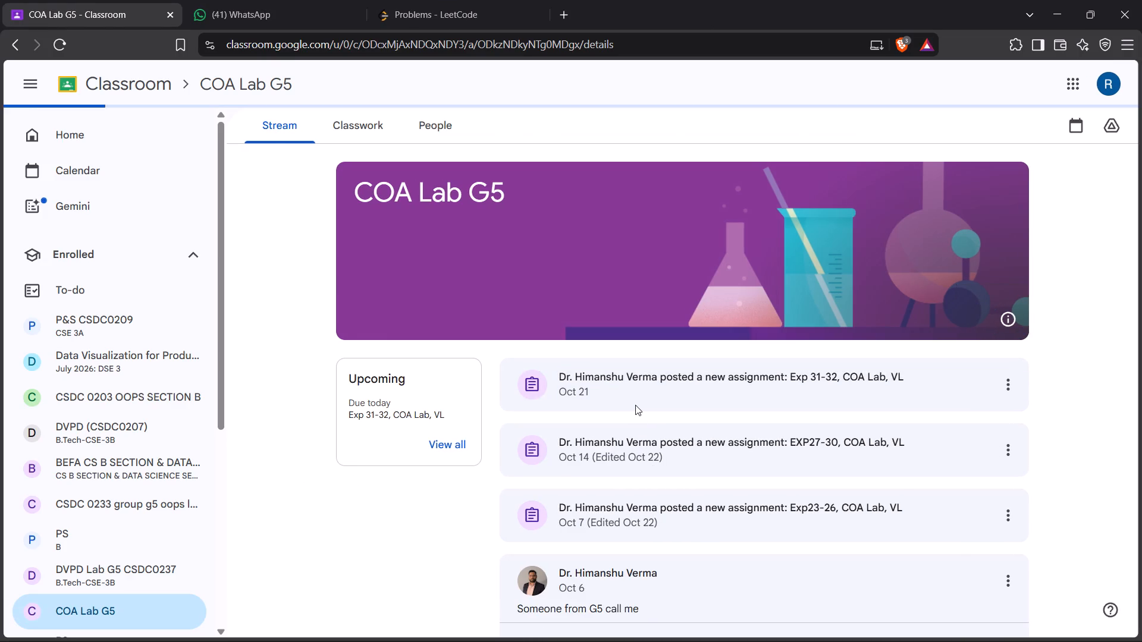
{"action": "left_click", "coordinate": [271, 278]}
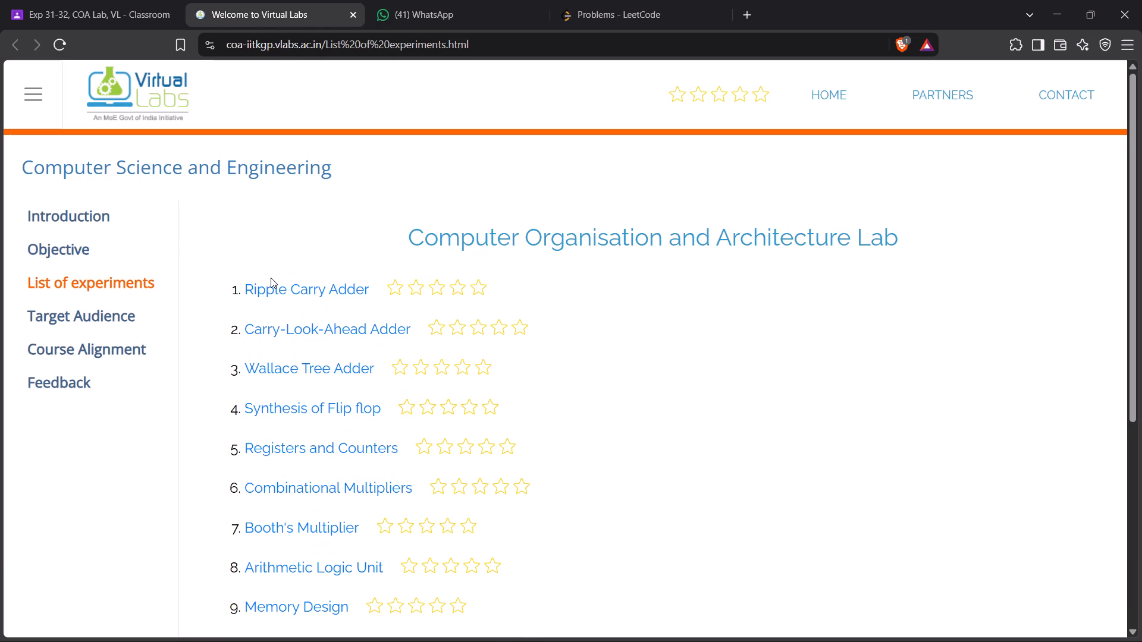
{"action": "scroll", "coordinate": [303, 433], "scroll_direction": "down", "scroll_amount": 5}
{"action": "scroll", "coordinate": [303, 433], "scroll_direction": "up", "scroll_amount": 1}
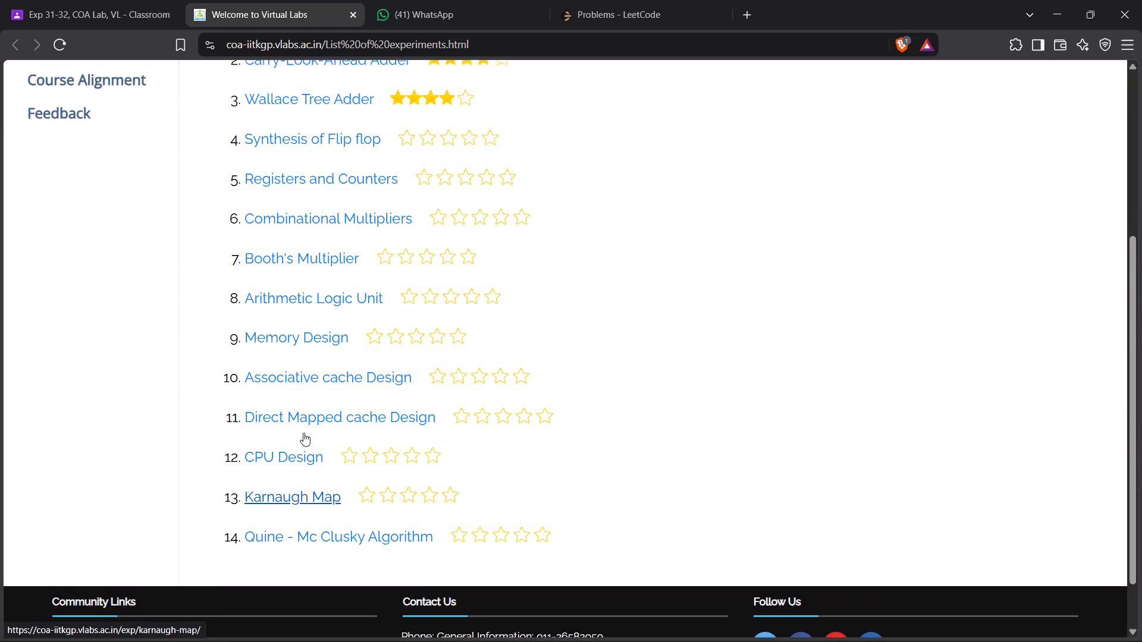
{"action": "scroll", "coordinate": [303, 433], "scroll_direction": "up", "scroll_amount": 1}
{"action": "left_click", "coordinate": [304, 475]}
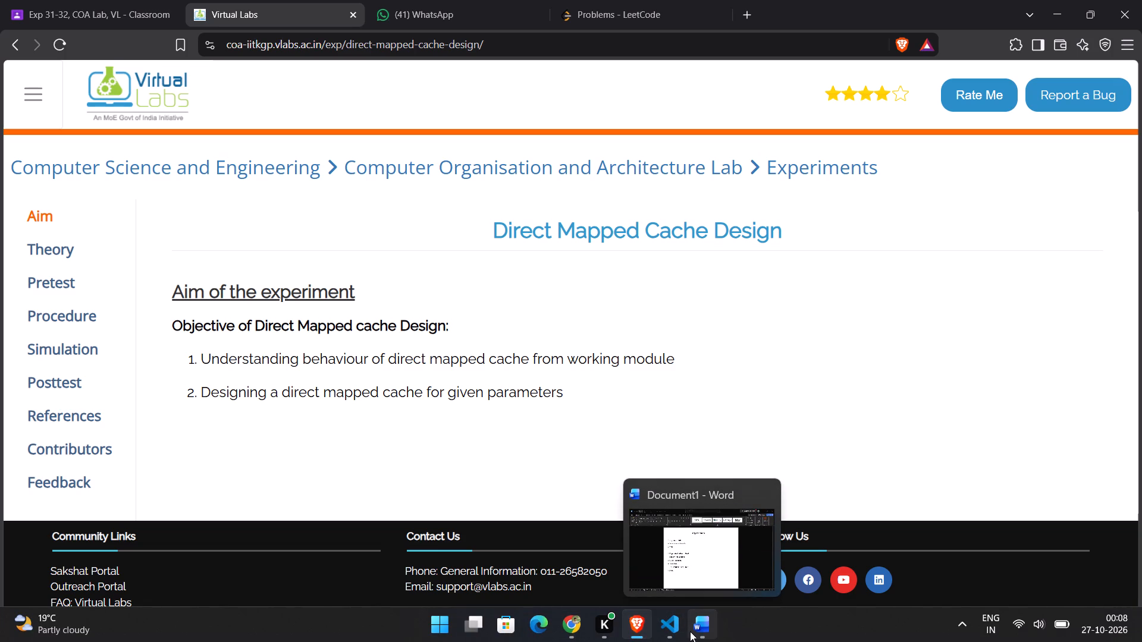
Switch back to Word and set the empty line below the "2.Aim" heading to non-bold, 12 pt text.
{"action": "left_click", "coordinate": [690, 631]}
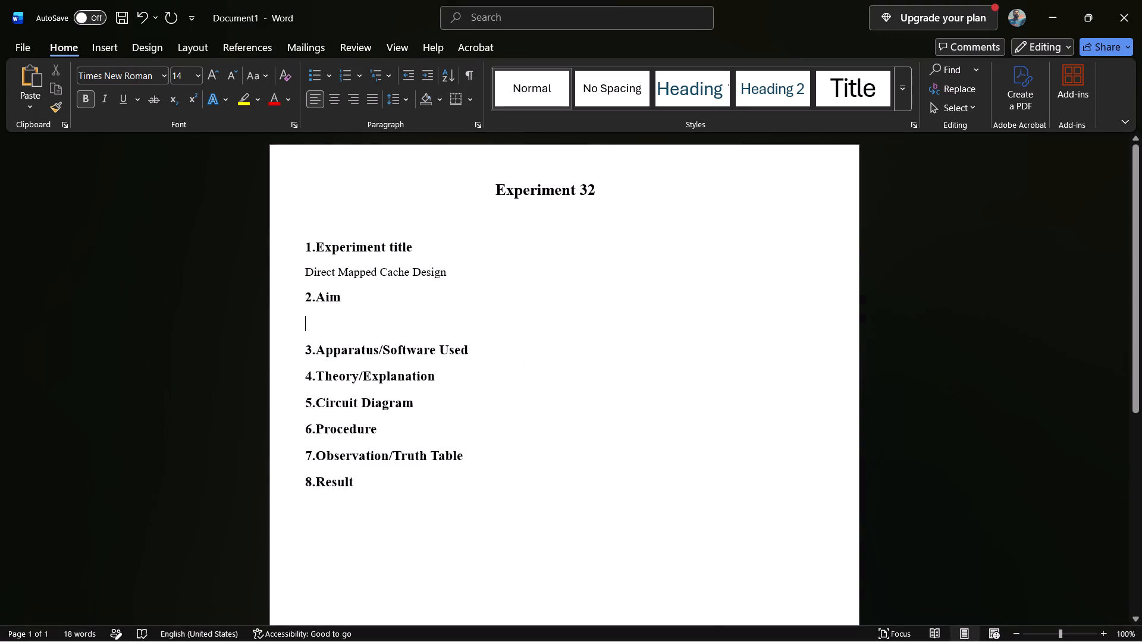
{"action": "type", "text": "To"}
{"action": "key", "text": "BackSpace"}
{"action": "key", "text": "BackSpace"}
{"action": "left_click", "coordinate": [79, 91]}
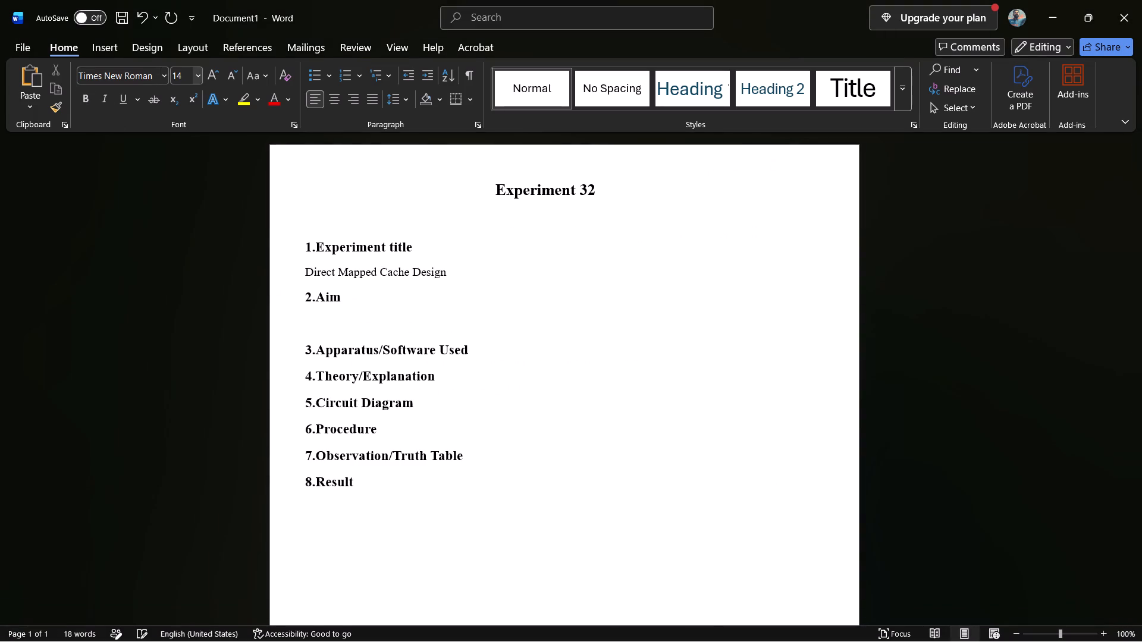
{"action": "left_click", "coordinate": [197, 77]}
{"action": "left_click", "coordinate": [183, 168]}
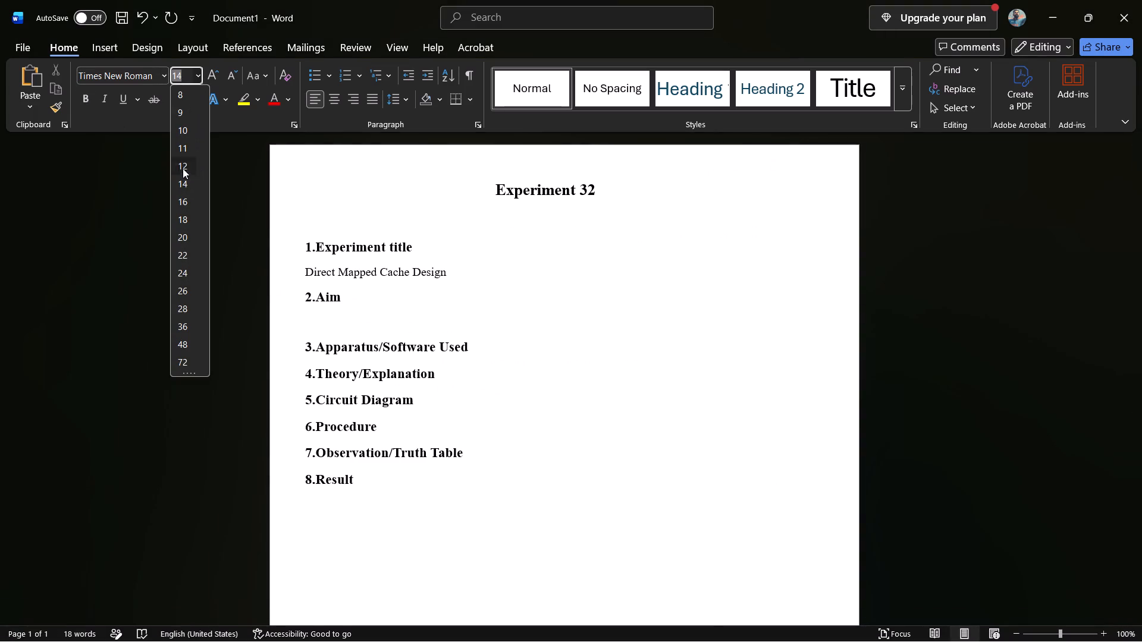
Start the aim sentence below the "2.Aim" heading with the words "To implement".
{"action": "type", "text": "to"}
{"action": "key", "text": "BackSpace"}
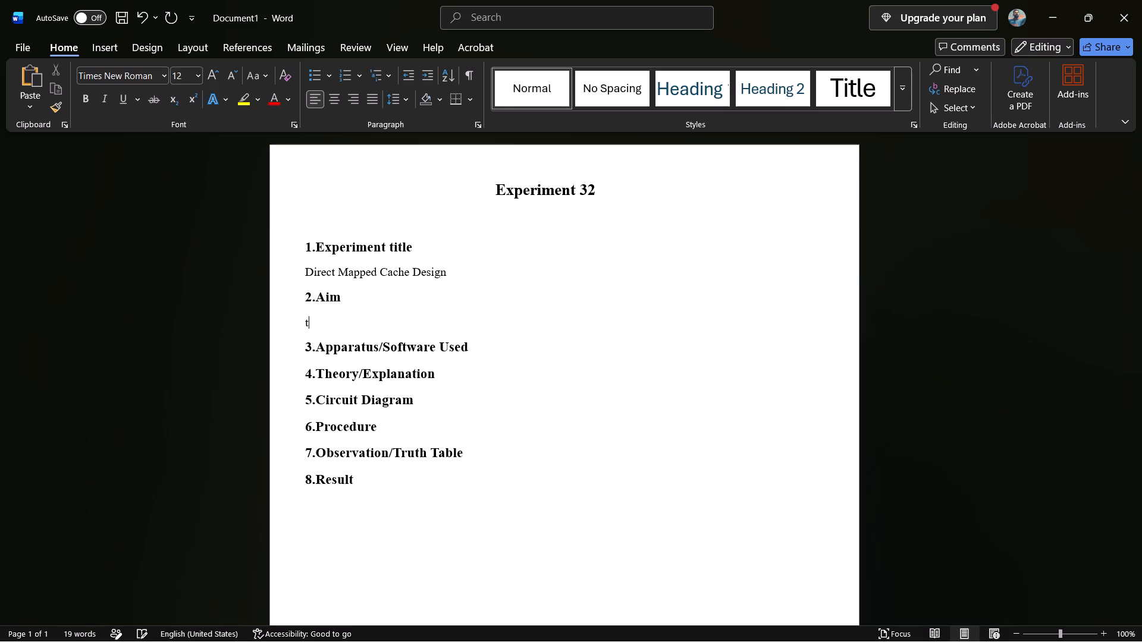
{"action": "key", "text": "BackSpace"}
{"action": "type", "text": "To"}
{"action": "key", "text": "space"}
{"action": "type", "text": "imp"}
{"action": "key", "text": "l"}
{"action": "key", "text": "r"}
{"action": "key", "text": "BackSpace"}
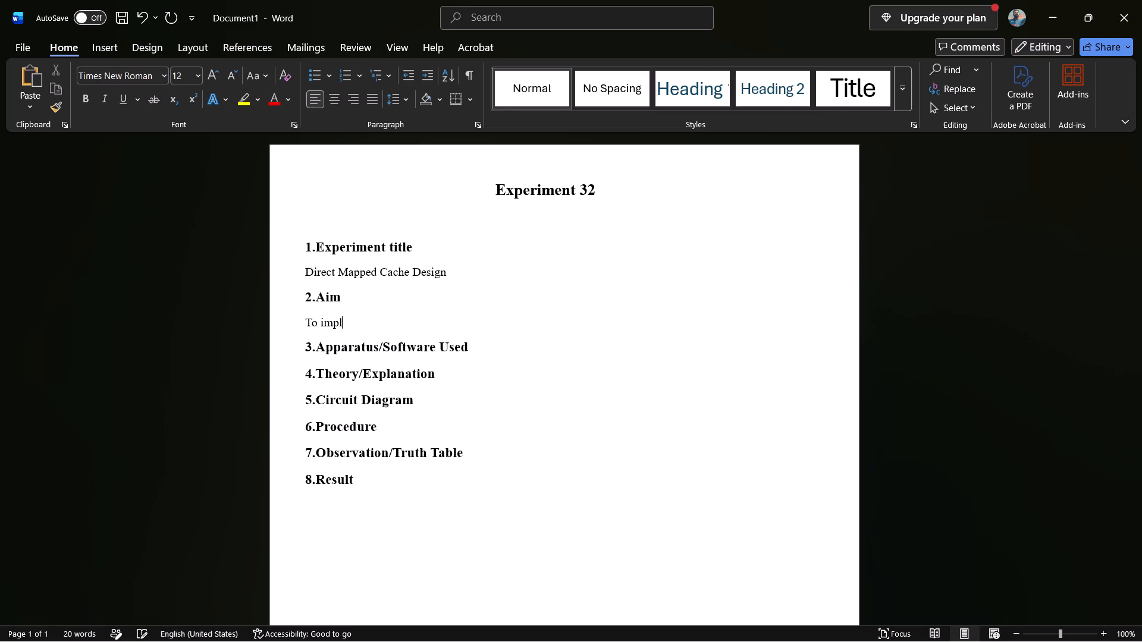
{"action": "type", "text": "ement"}
{"action": "key", "text": "space"}
{"action": "type", "text": "both"}
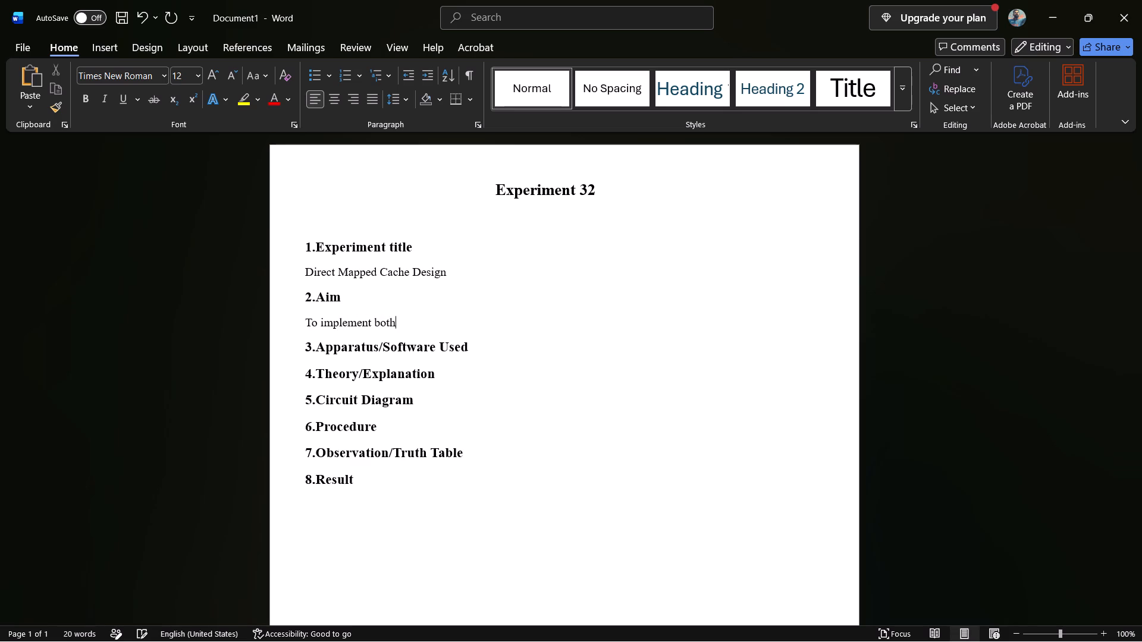
{"action": "key", "text": "BackSpace"}
{"action": "key", "text": "BackSpace"}
{"action": "key", "text": "BackSpace"}
{"action": "key", "text": "BackSpace"}
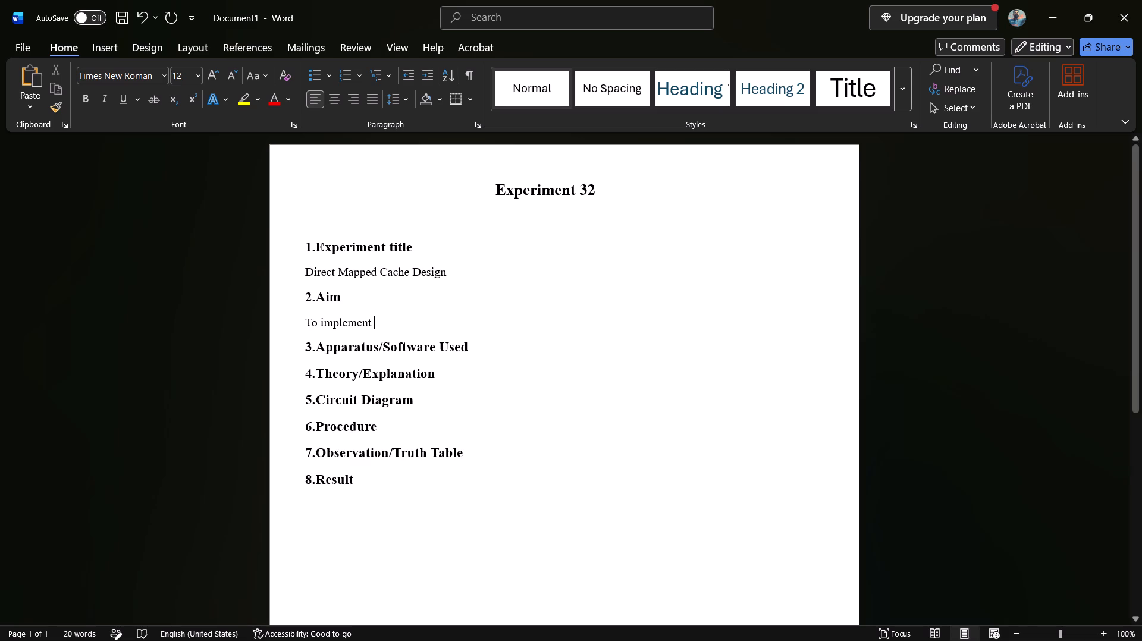
Complete the aim sentence with a copy of the text "Direct Mapped Cache Design" from section 1, ending it with a period.
{"action": "left_click_drag", "start_coordinate": [448, 273], "coordinate": [308, 278]}
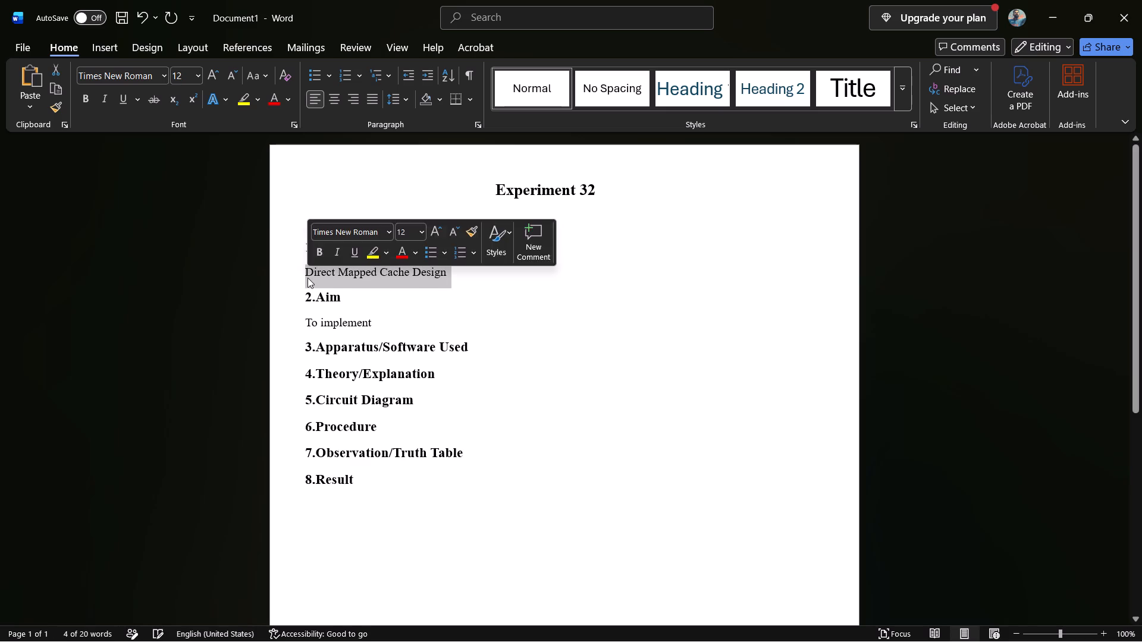
{"action": "key", "text": "ctrl+c"}
{"action": "left_click", "coordinate": [383, 331]}
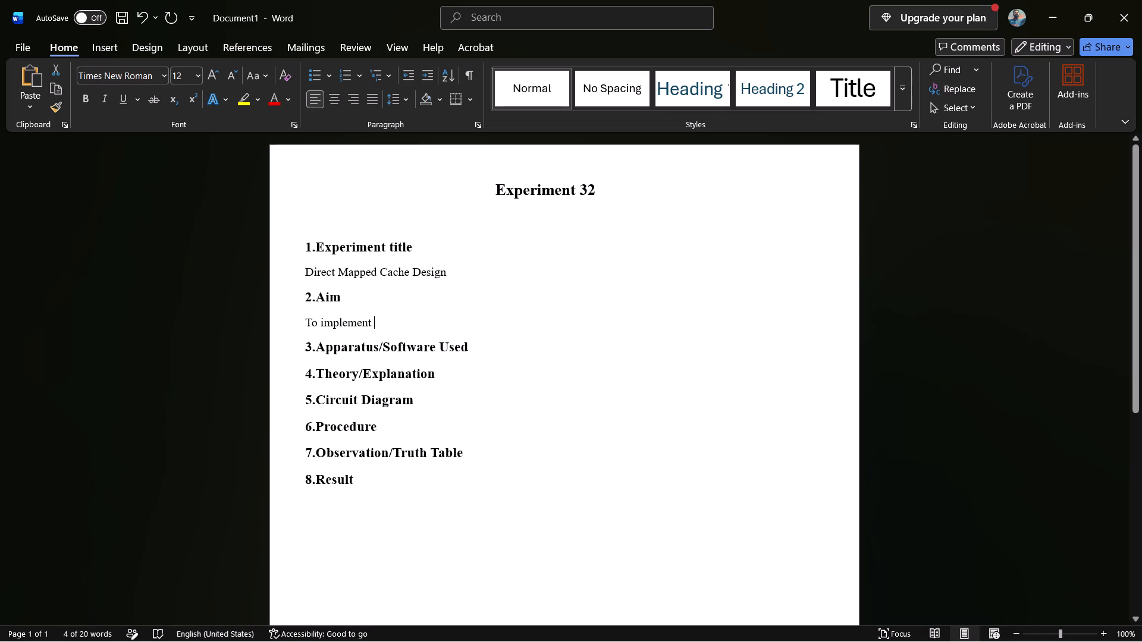
{"action": "key", "text": "ctrl+v"}
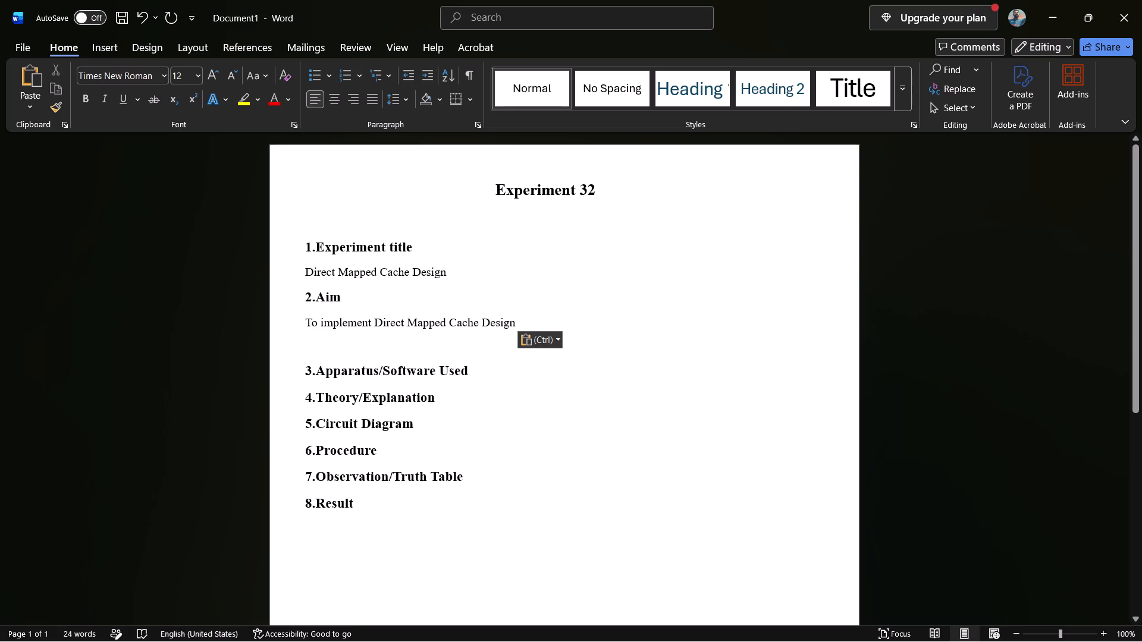
{"action": "key", "text": "BackSpace"}
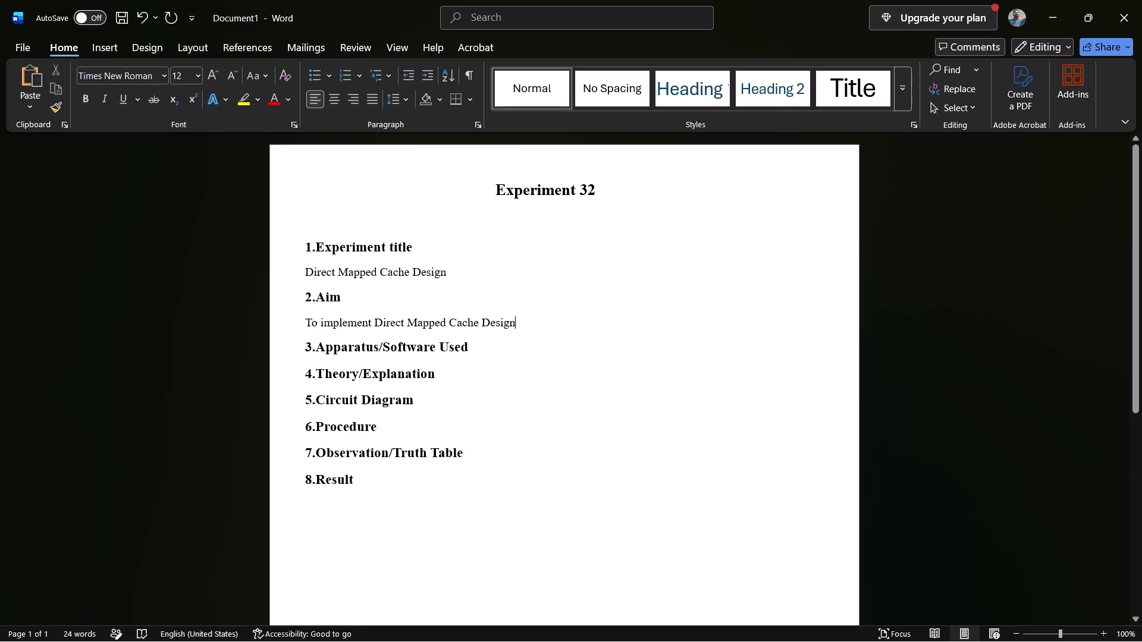
{"action": "key", "text": "period"}
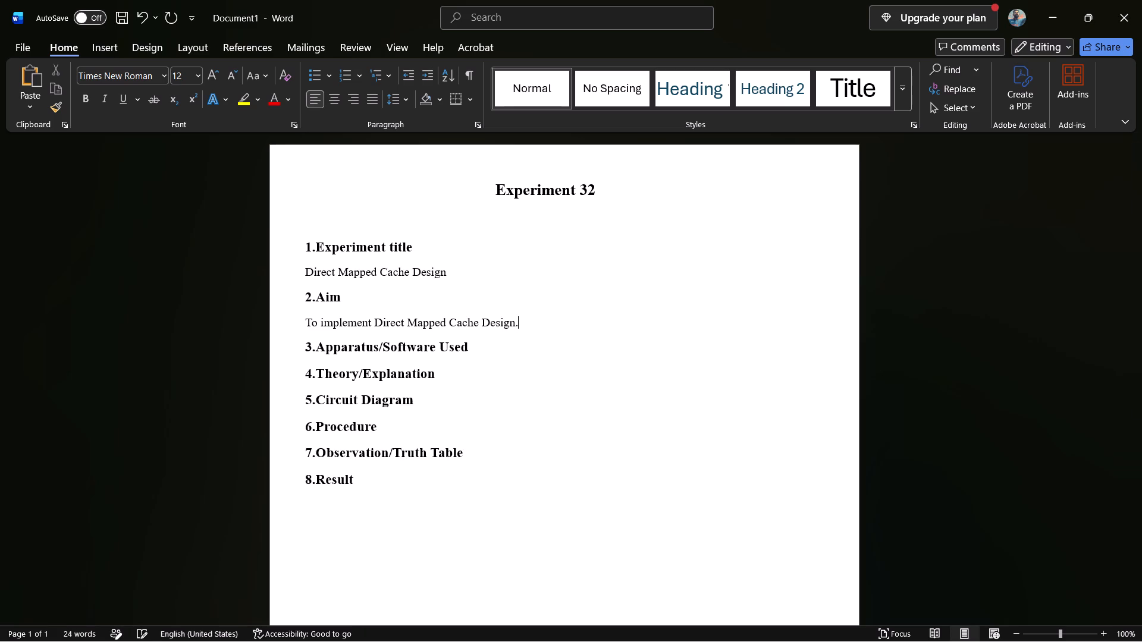
Add a period at the end of "Direct Mapped Cache Design" below the experiment title heading.
{"action": "left_click", "coordinate": [448, 272]}
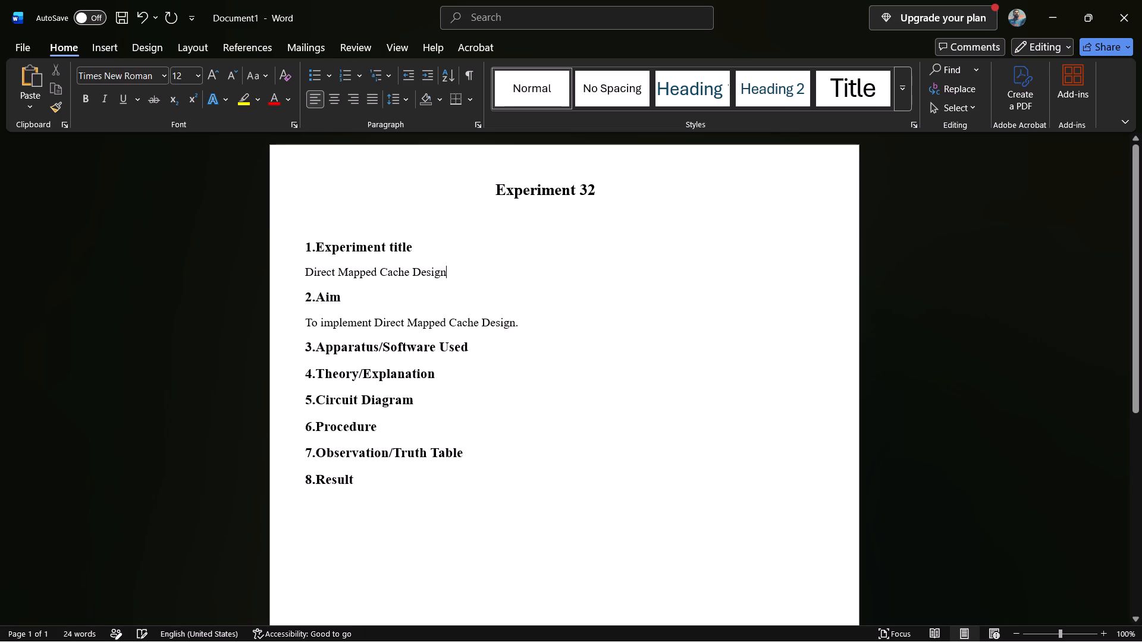
{"action": "key", "text": "period"}
Add an empty line below the "3.Apparatus/Software Used" heading and set it to non-bold, 12 pt text.
{"action": "left_click", "coordinate": [485, 345]}
{"action": "key", "text": "Return"}
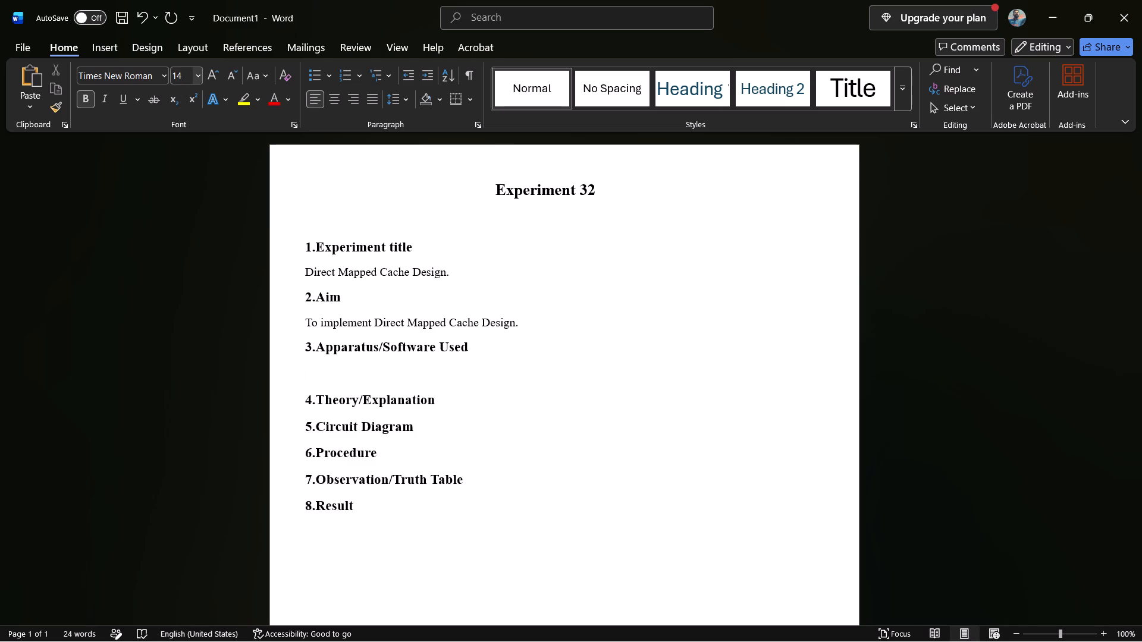
{"action": "left_click", "coordinate": [180, 80]}
{"action": "key", "text": "BackSpace"}
{"action": "type", "text": "12"}
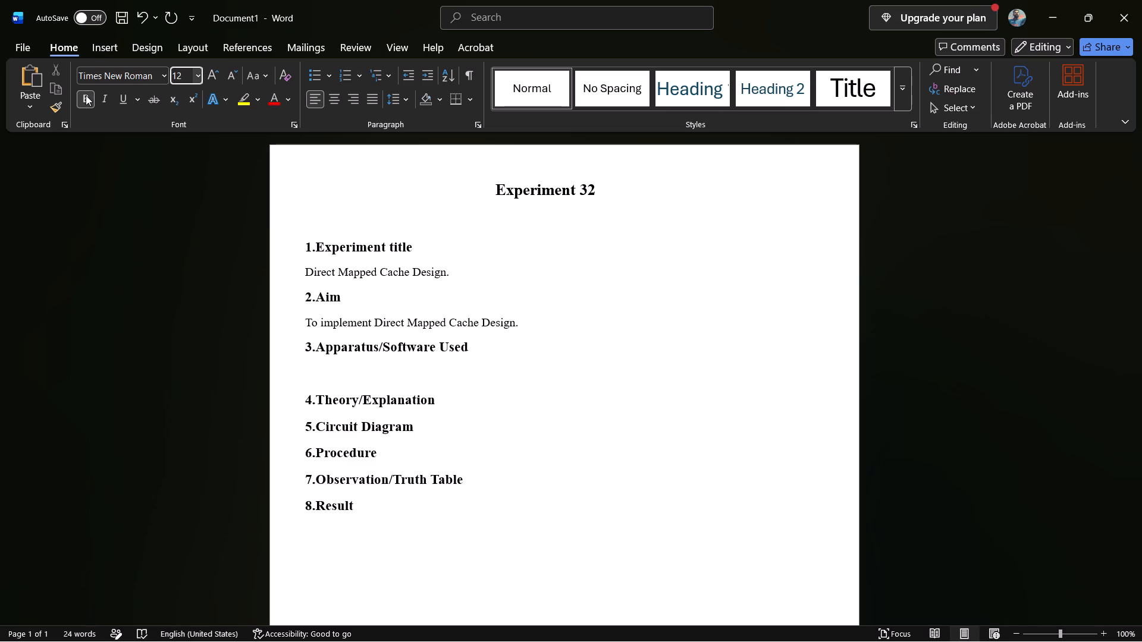
{"action": "left_click", "coordinate": [86, 95]}
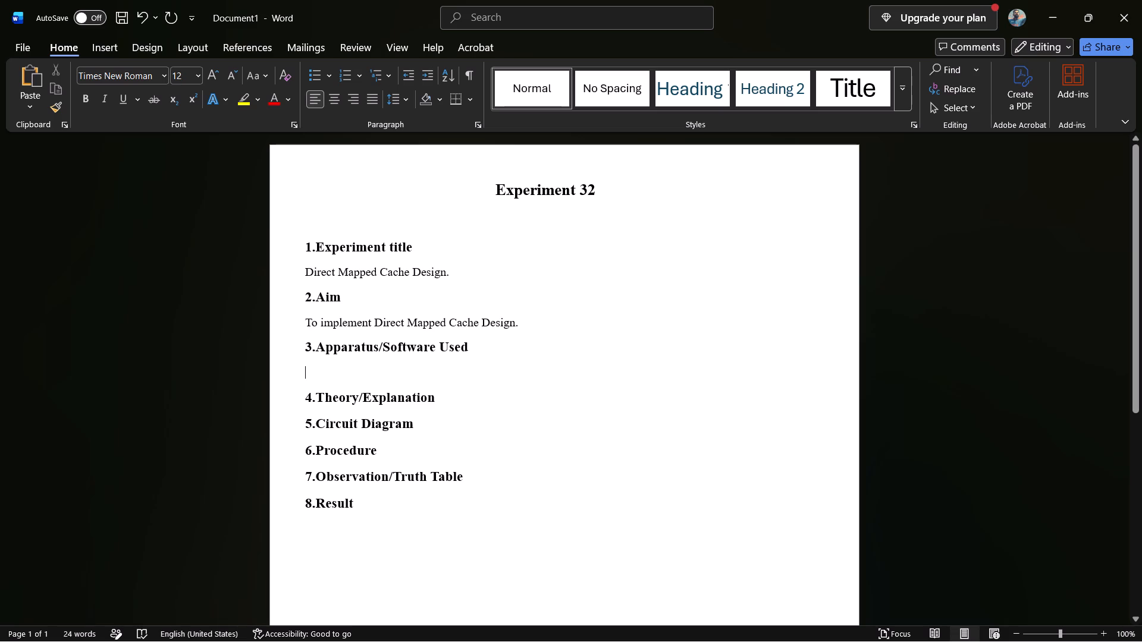
Enter "-Virtual Lab" as the first item below the "3.Apparatus/Software Used" heading and start a new line.
{"action": "key", "text": "minus"}
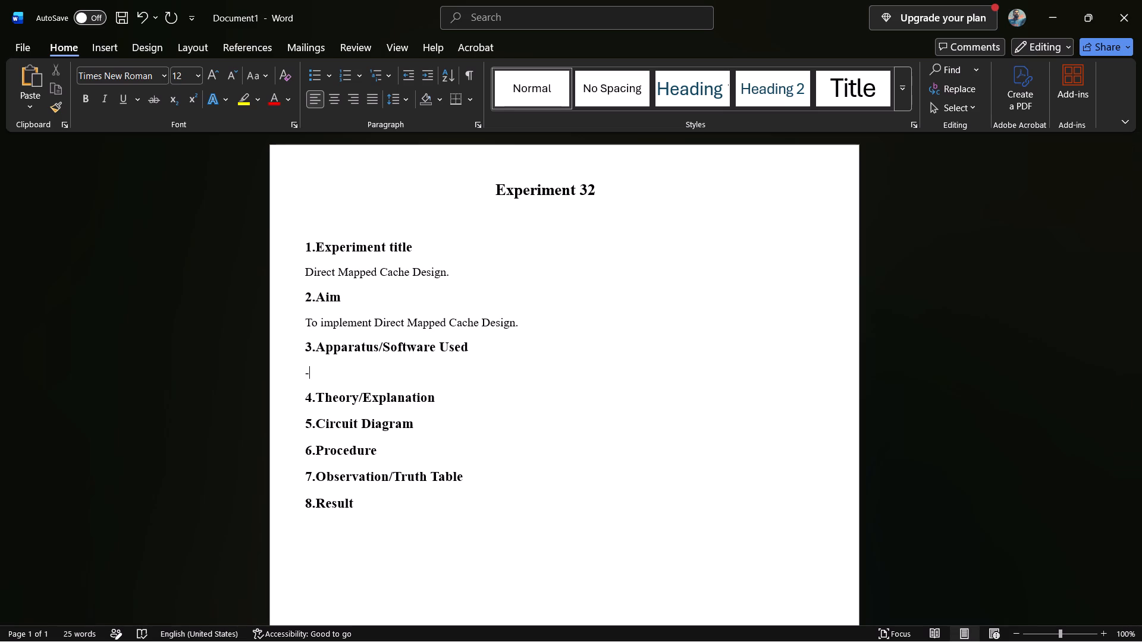
{"action": "type", "text": "Virtual"}
{"action": "key", "text": "space"}
{"action": "type", "text": "Lab"}
{"action": "key", "text": "Return"}
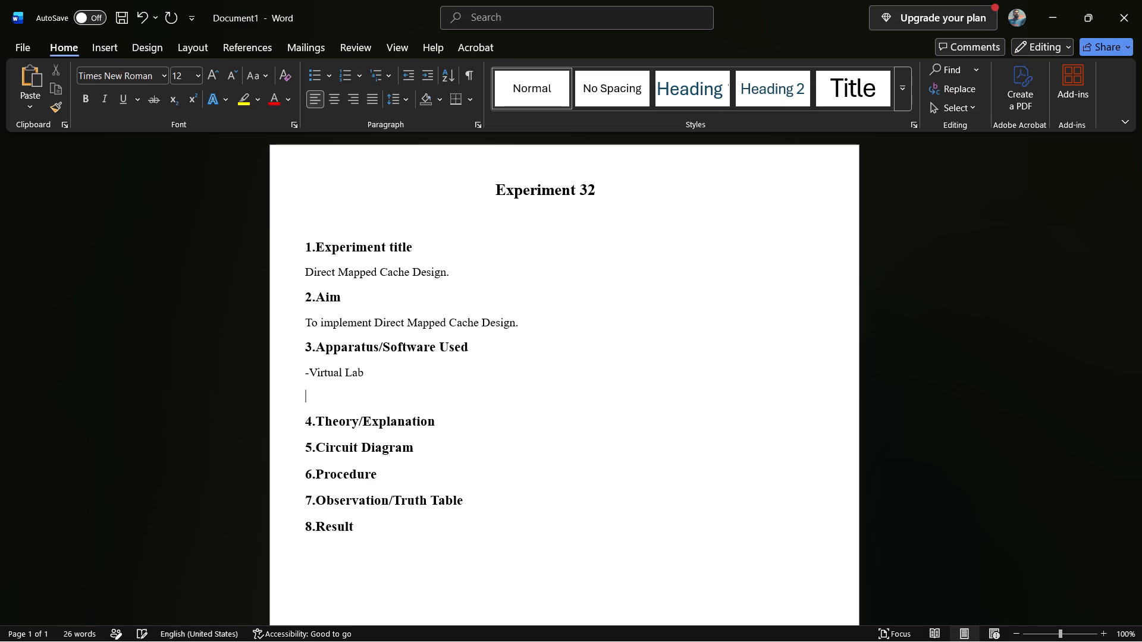
Enter "-Computer with internet" as the second apparatus item and start a new line.
{"action": "key", "text": "minus"}
{"action": "type", "text": "Computer"}
{"action": "key", "text": "space"}
{"action": "type", "text": "with inte"}
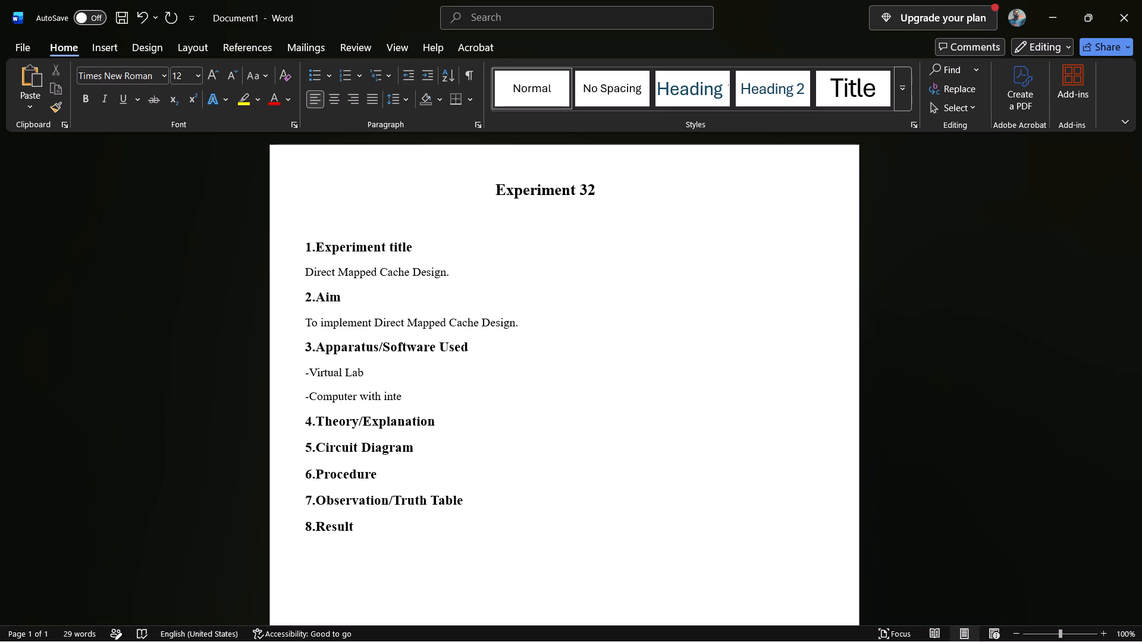
{"action": "key", "text": "BackSpace"}
{"action": "key", "text": "BackSpace"}
{"action": "type", "text": "ternet"}
{"action": "key", "text": "Return"}
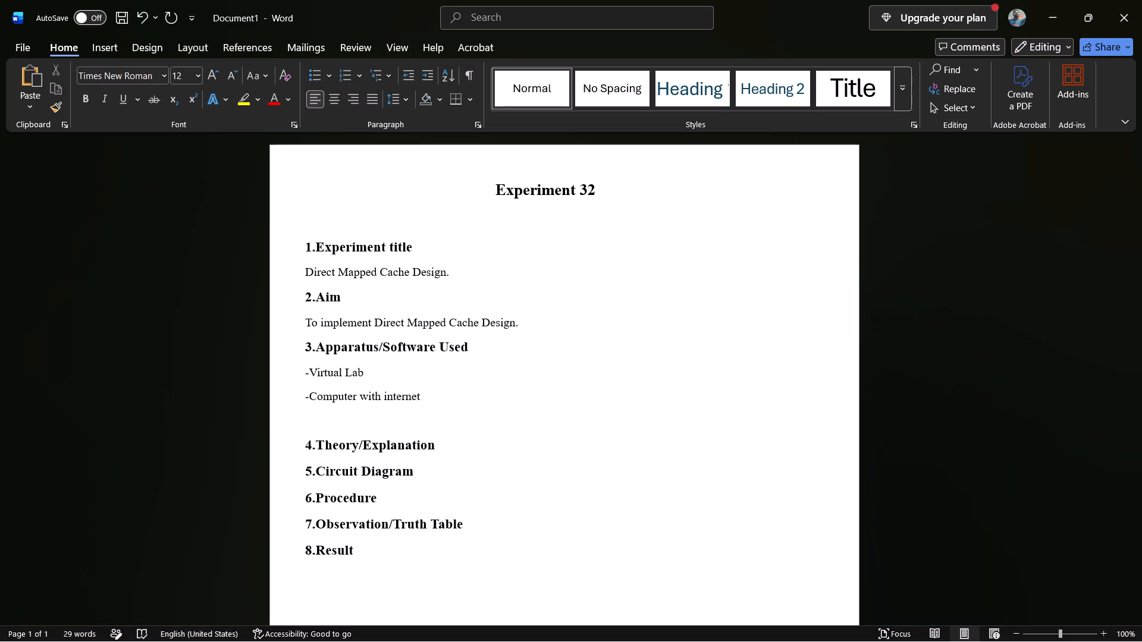
Enter "-Logic gates/simulator" as the third apparatus item.
{"action": "key", "text": "minus"}
{"action": "type", "text": "Logi"}
{"action": "key", "text": "c"}
{"action": "key", "text": "space"}
{"action": "type", "text": "gates/"}
{"action": "type", "text": "simulator"}
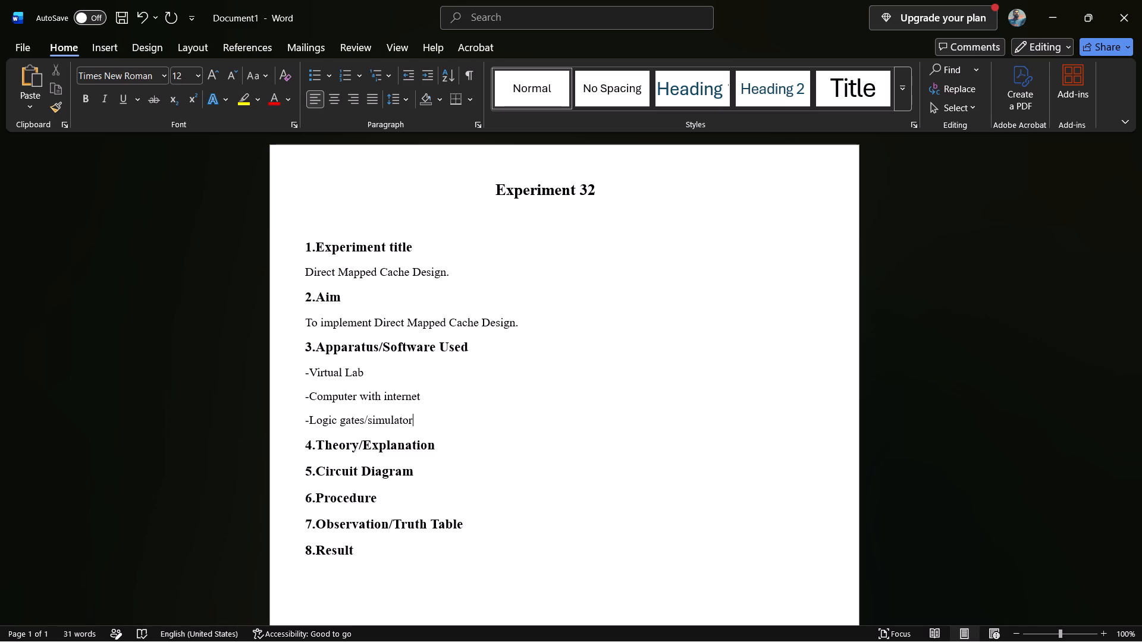
Add an empty line below the "4.Theory/Explanation" heading and set its font size to 12 pt.
{"action": "left_click", "coordinate": [449, 443]}
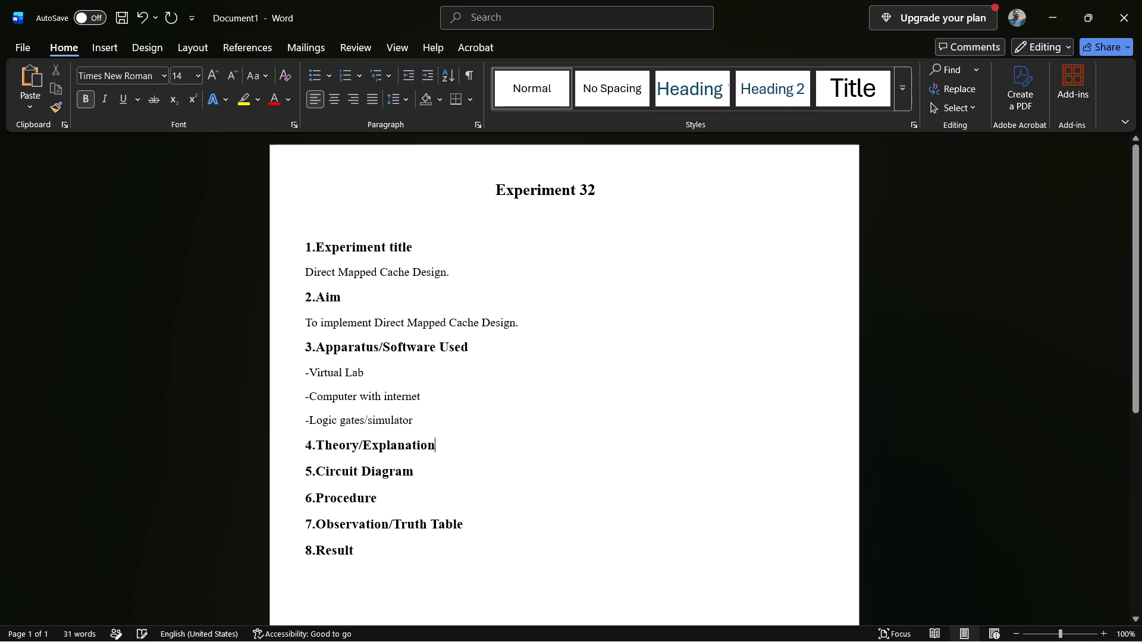
{"action": "key", "text": "Return"}
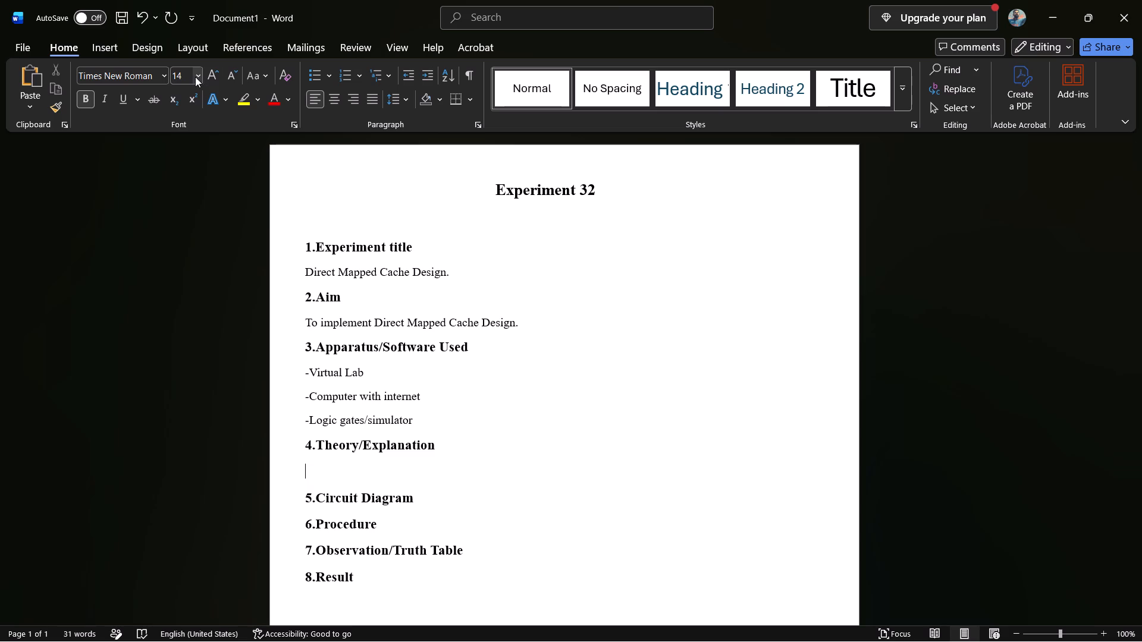
{"action": "left_click_drag", "start_coordinate": [195, 77], "coordinate": [189, 168]}
{"action": "left_click", "coordinate": [189, 168]}
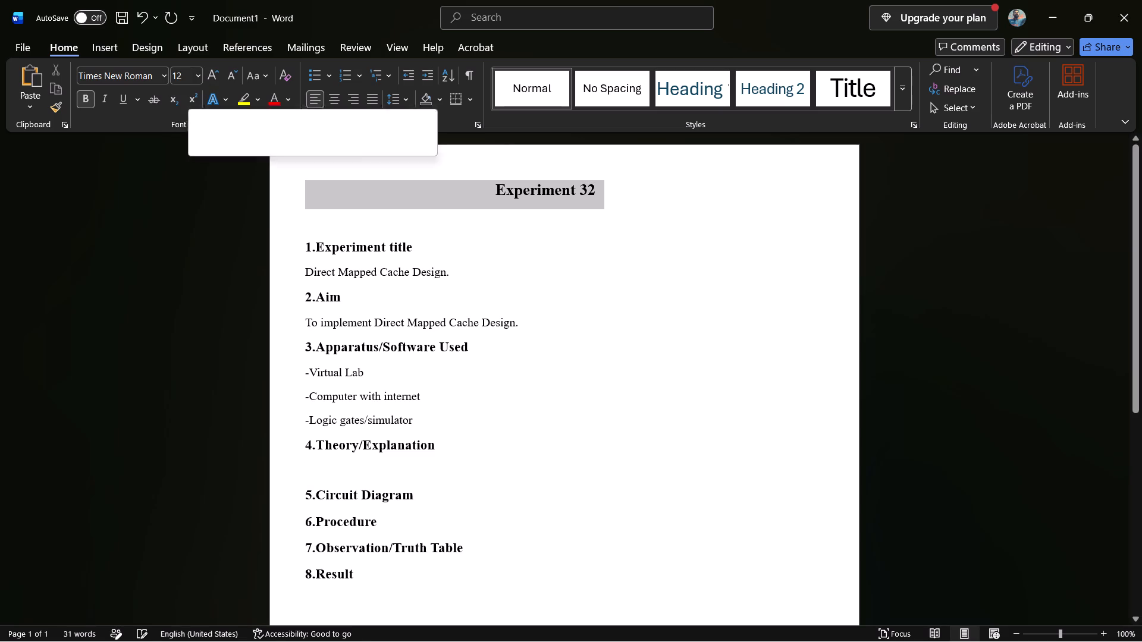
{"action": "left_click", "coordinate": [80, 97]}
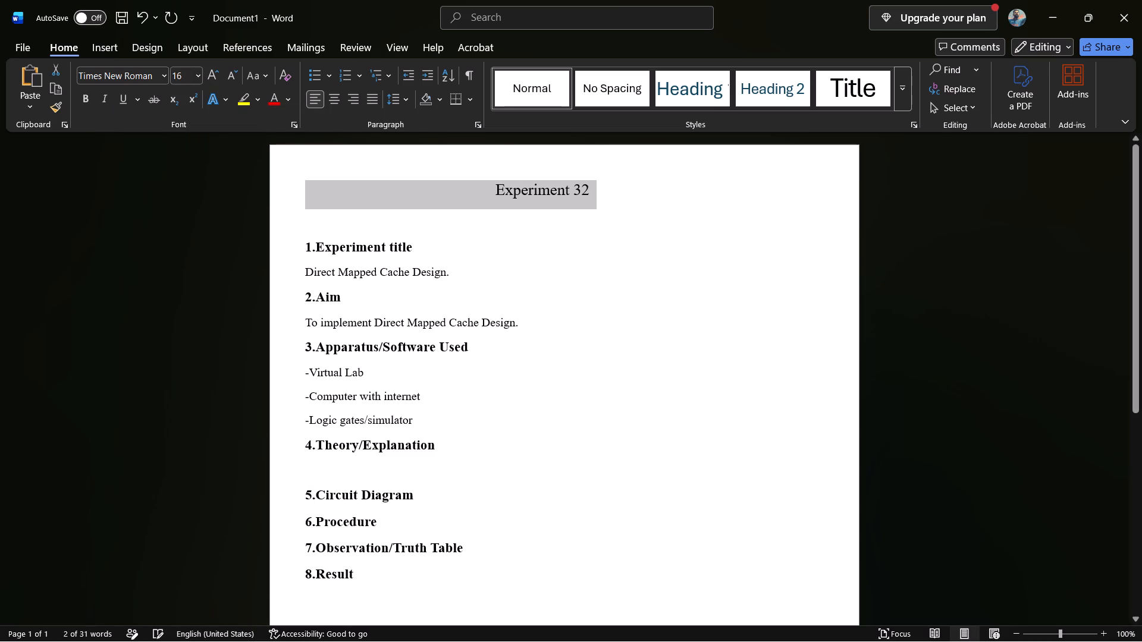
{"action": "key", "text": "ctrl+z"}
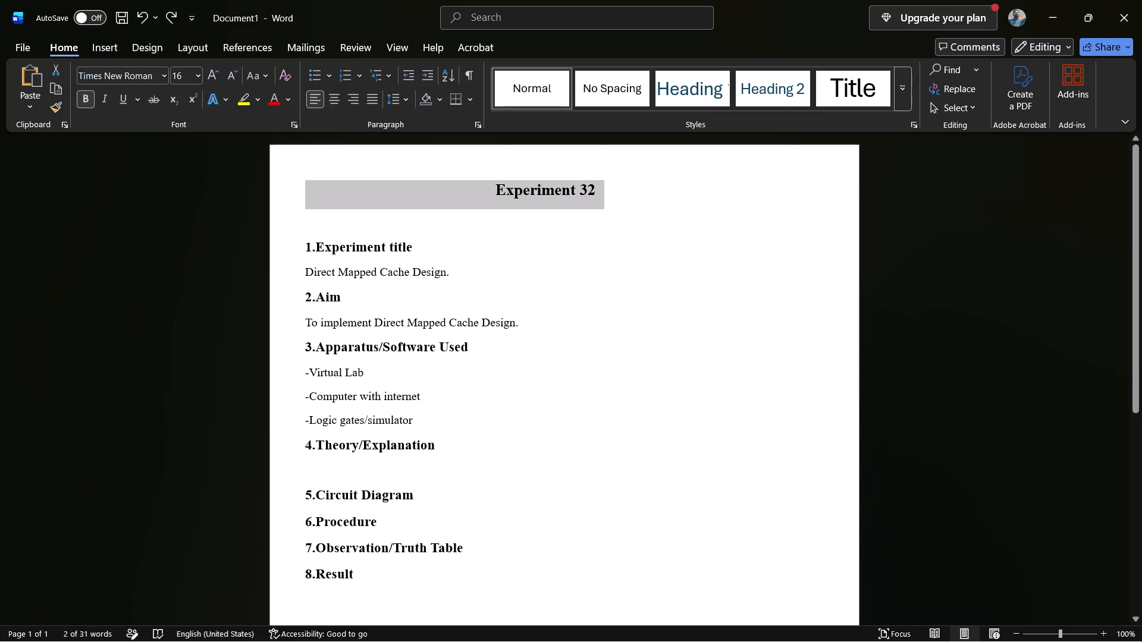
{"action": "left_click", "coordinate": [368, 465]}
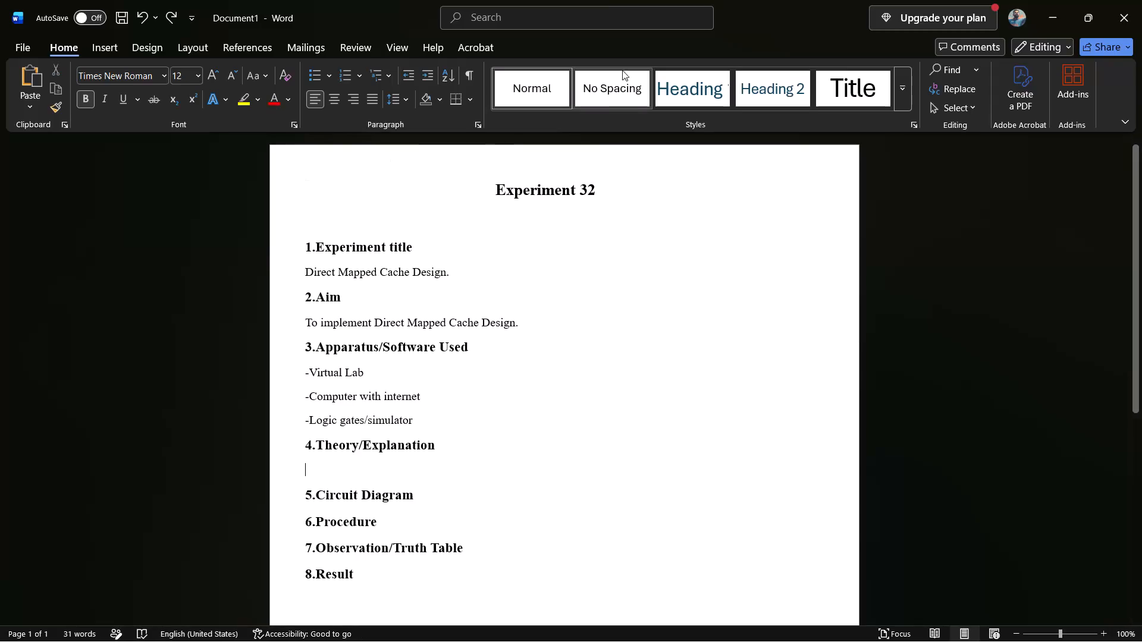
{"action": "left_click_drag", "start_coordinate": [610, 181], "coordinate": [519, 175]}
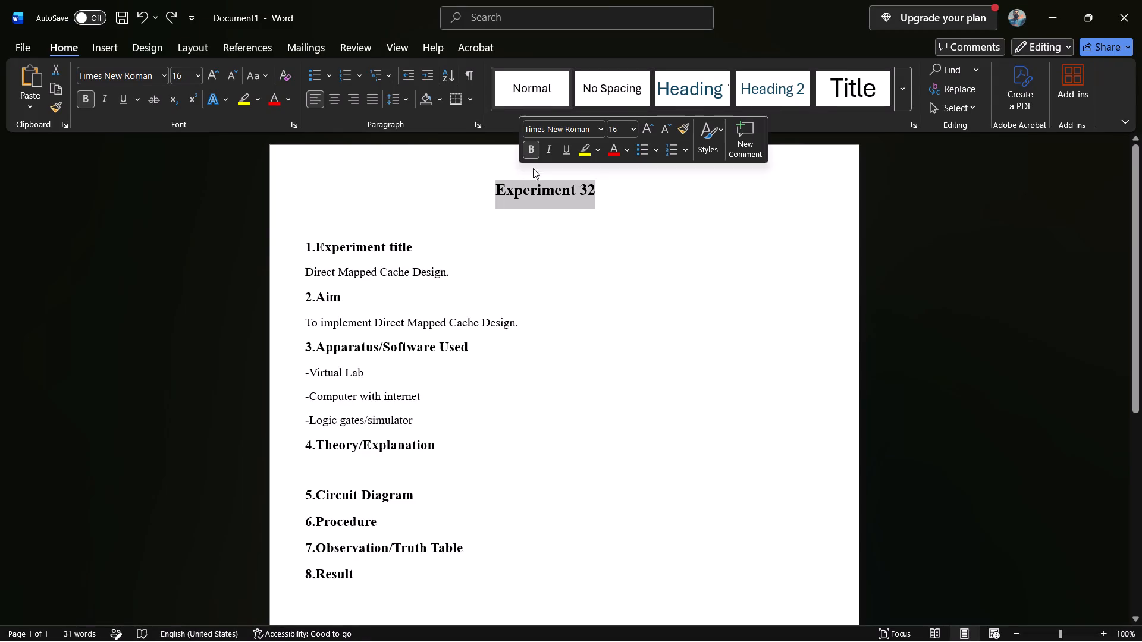
Turn off bold for the empty line below the "4.Theory/Explanation" heading.
{"action": "left_click", "coordinate": [349, 464]}
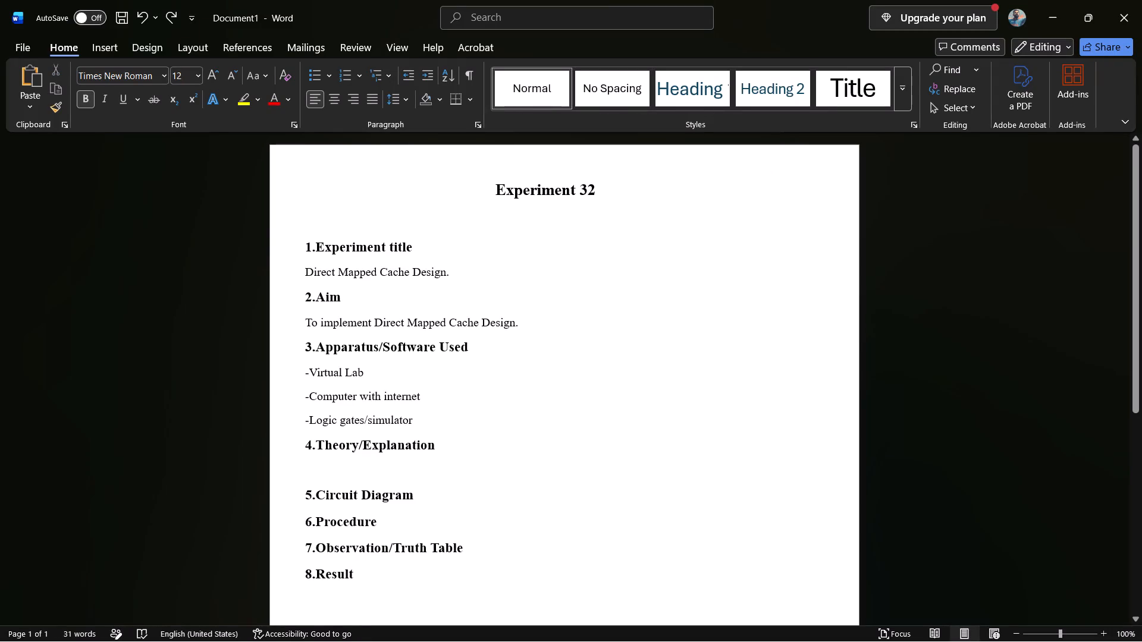
{"action": "left_click", "coordinate": [89, 100]}
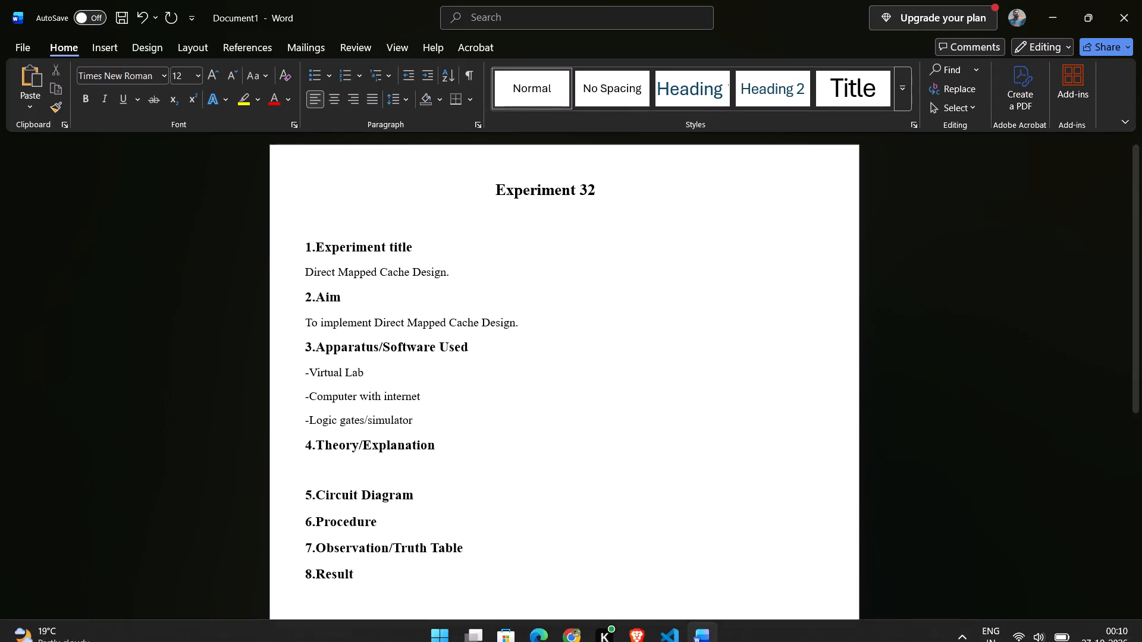
Switch to Brave, open the Theory page of Direct Mapped Cache Design on Virtual Labs and read through its text and diagrams.
{"action": "left_click", "coordinate": [630, 634]}
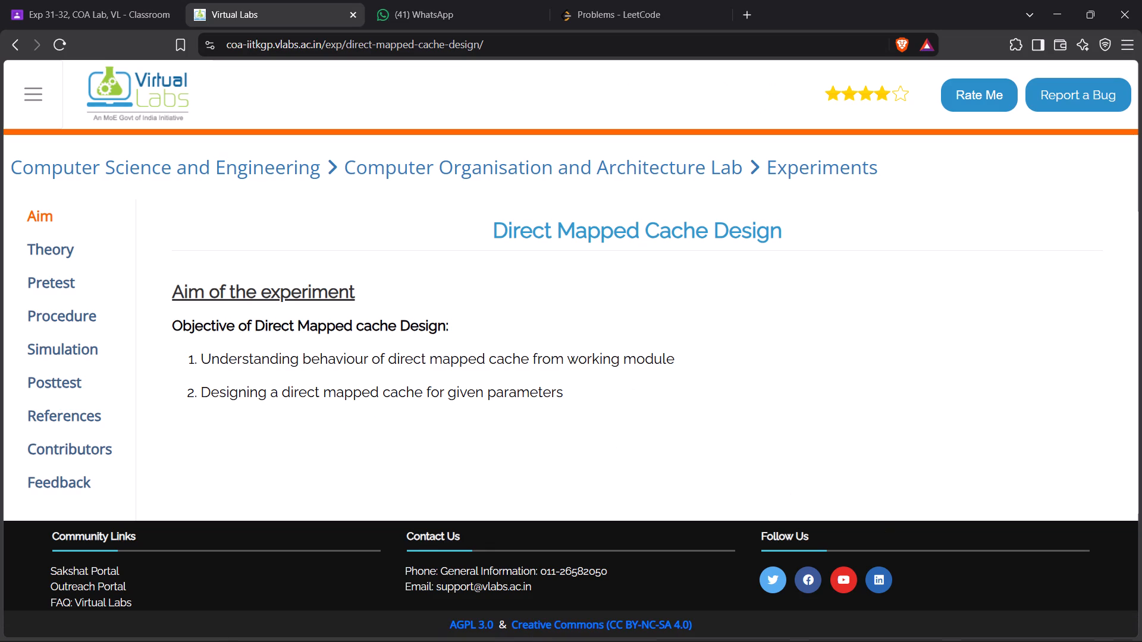
{"action": "left_click", "coordinate": [64, 251]}
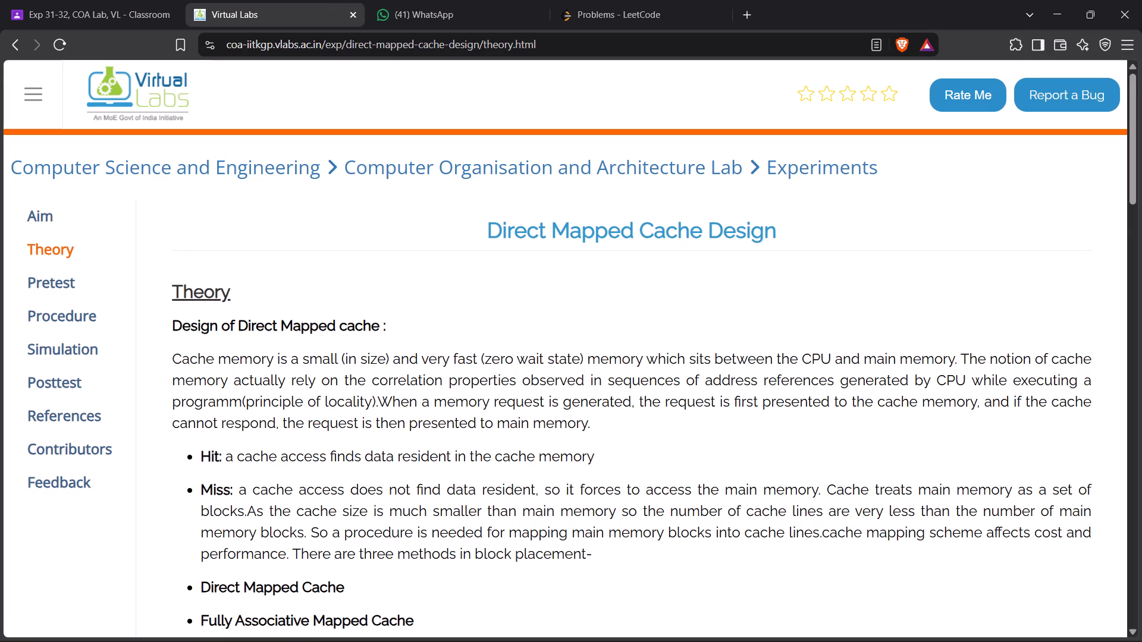
{"action": "scroll", "coordinate": [318, 354], "scroll_direction": "down", "scroll_amount": 3}
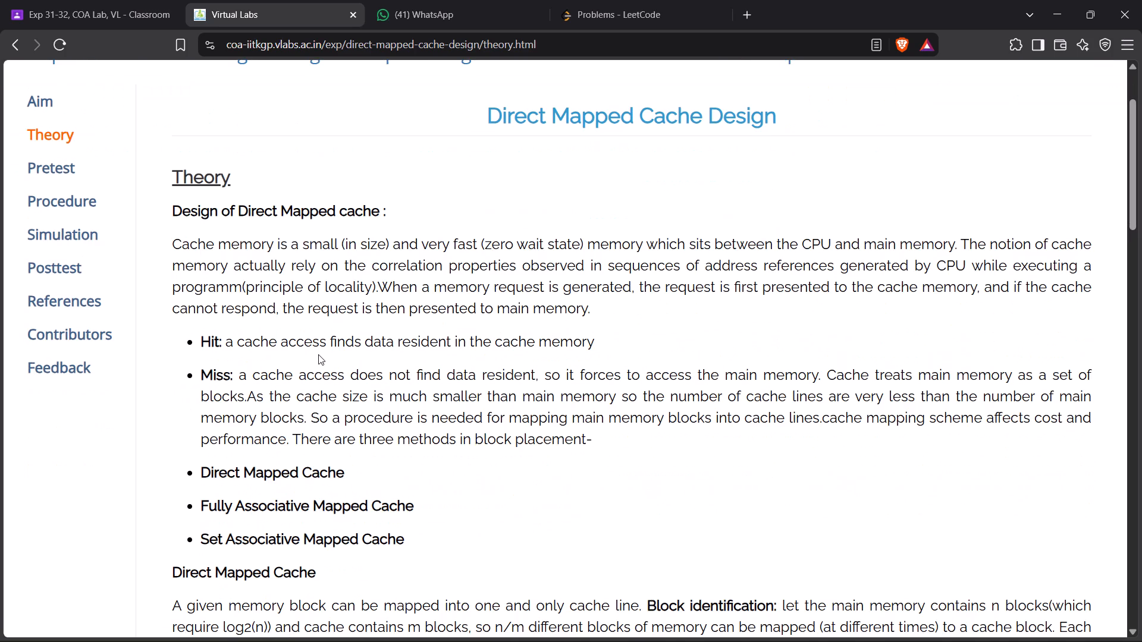
{"action": "scroll", "coordinate": [318, 354], "scroll_direction": "down", "scroll_amount": 2}
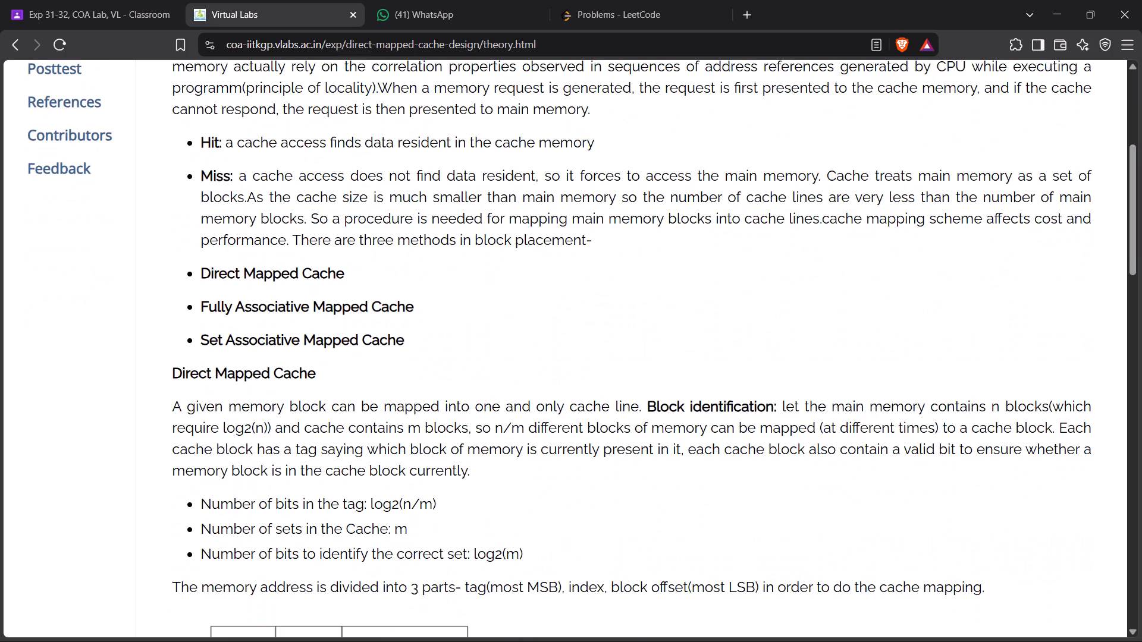
{"action": "scroll", "coordinate": [318, 354], "scroll_direction": "down", "scroll_amount": 1}
{"action": "scroll", "coordinate": [318, 354], "scroll_direction": "up", "scroll_amount": 1}
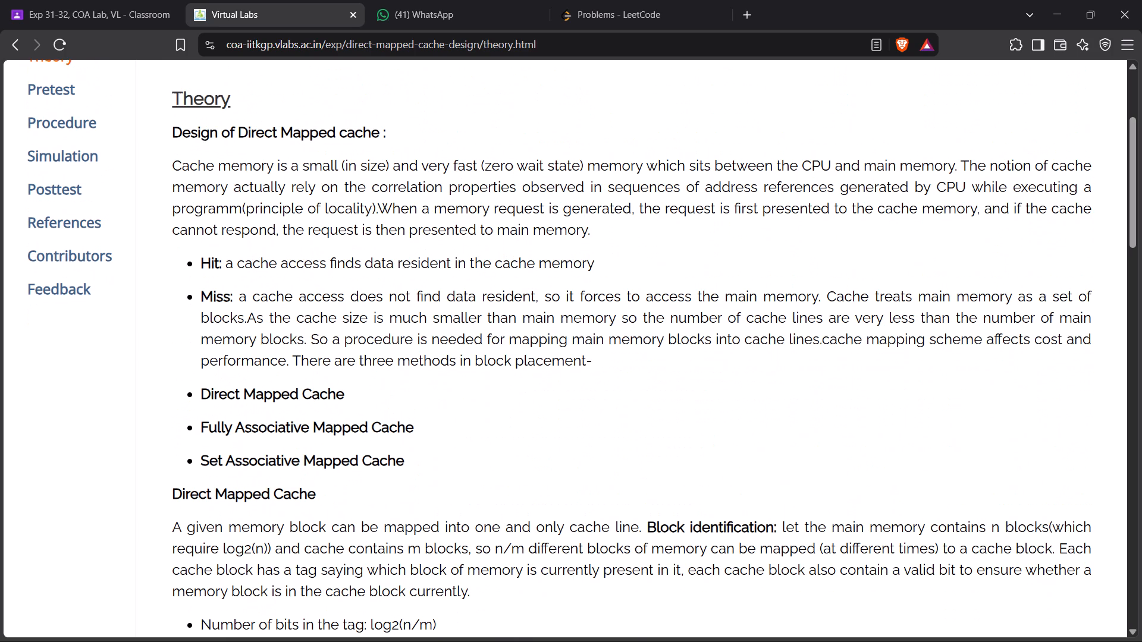
{"action": "scroll", "coordinate": [318, 354], "scroll_direction": "down", "scroll_amount": 4}
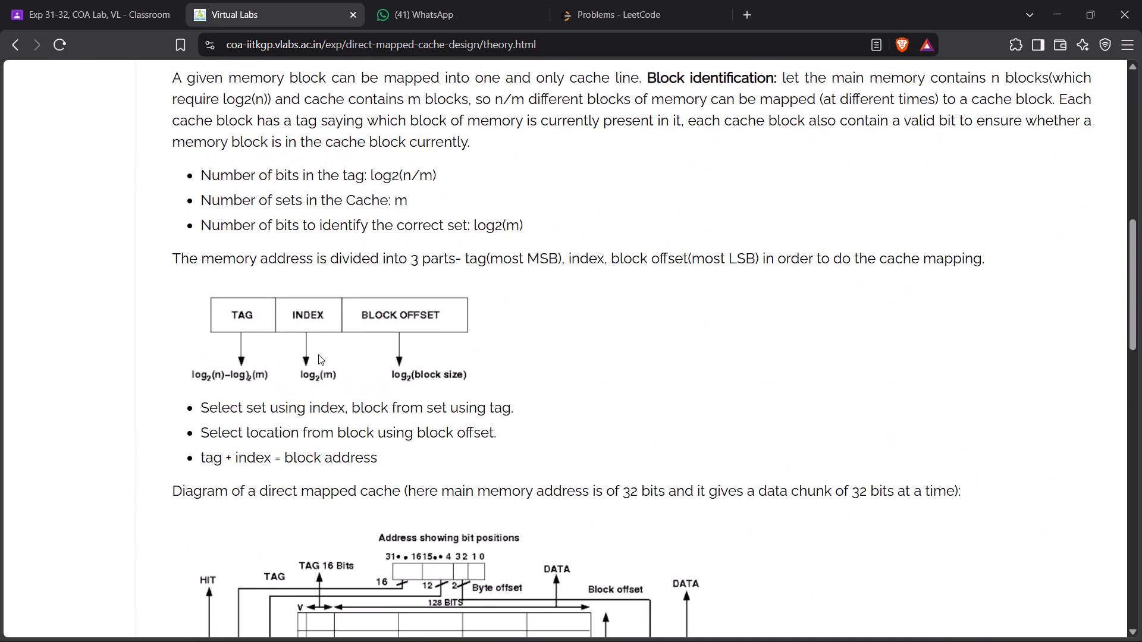
{"action": "scroll", "coordinate": [318, 354], "scroll_direction": "down", "scroll_amount": 5}
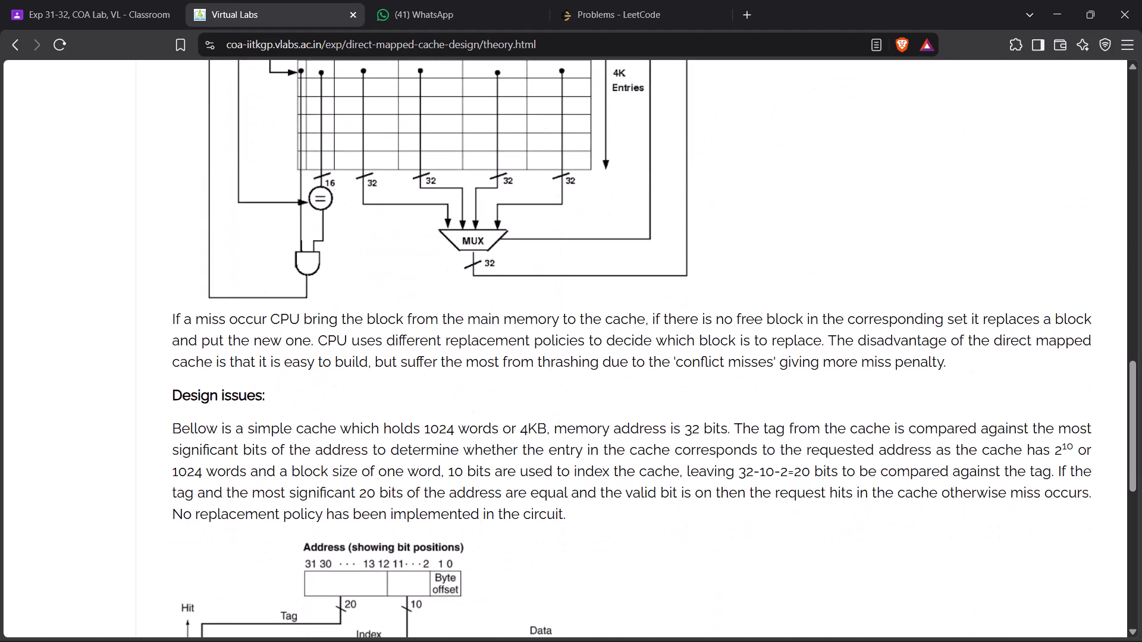
{"action": "scroll", "coordinate": [318, 354], "scroll_direction": "down", "scroll_amount": 3}
{"action": "scroll", "coordinate": [318, 354], "scroll_direction": "up", "scroll_amount": 1}
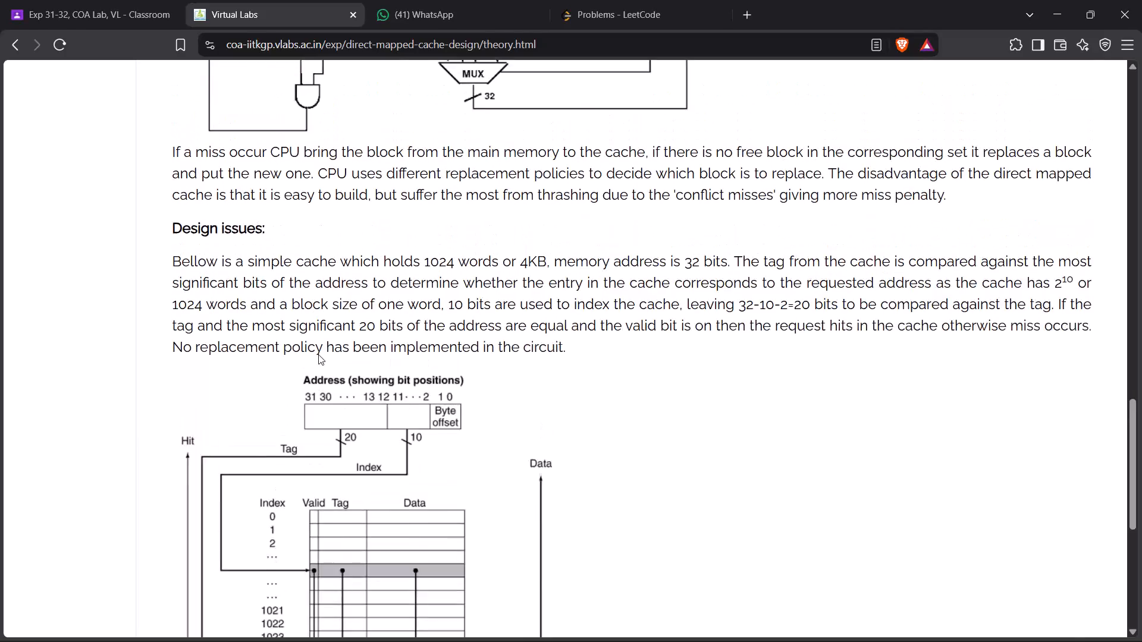
{"action": "scroll", "coordinate": [318, 354], "scroll_direction": "up", "scroll_amount": 7}
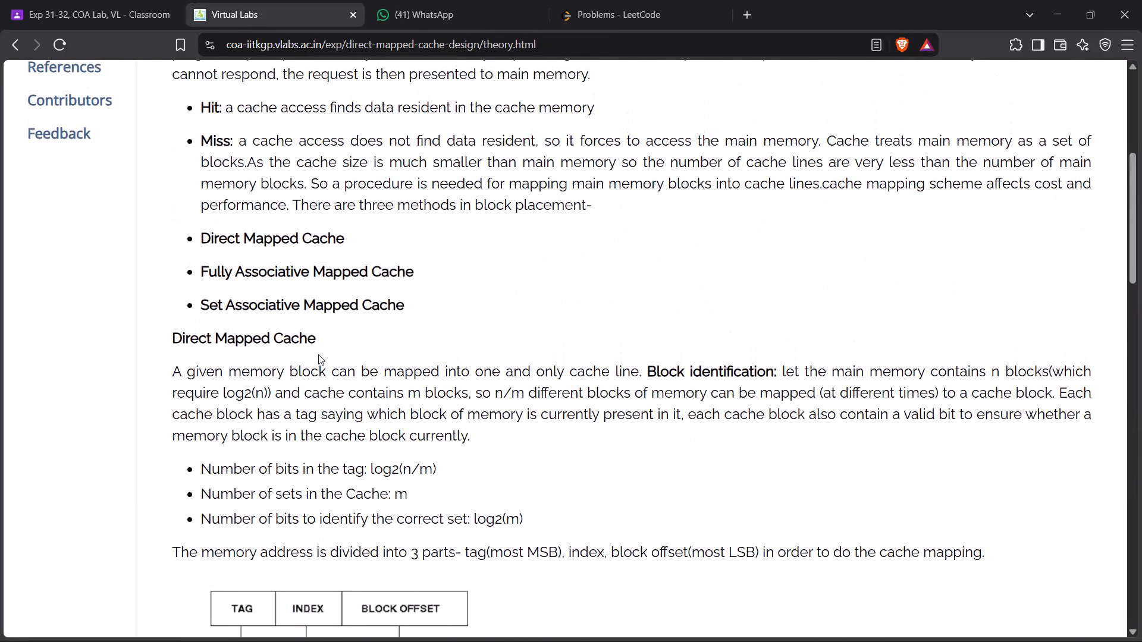
{"action": "scroll", "coordinate": [318, 354], "scroll_direction": "up", "scroll_amount": 3}
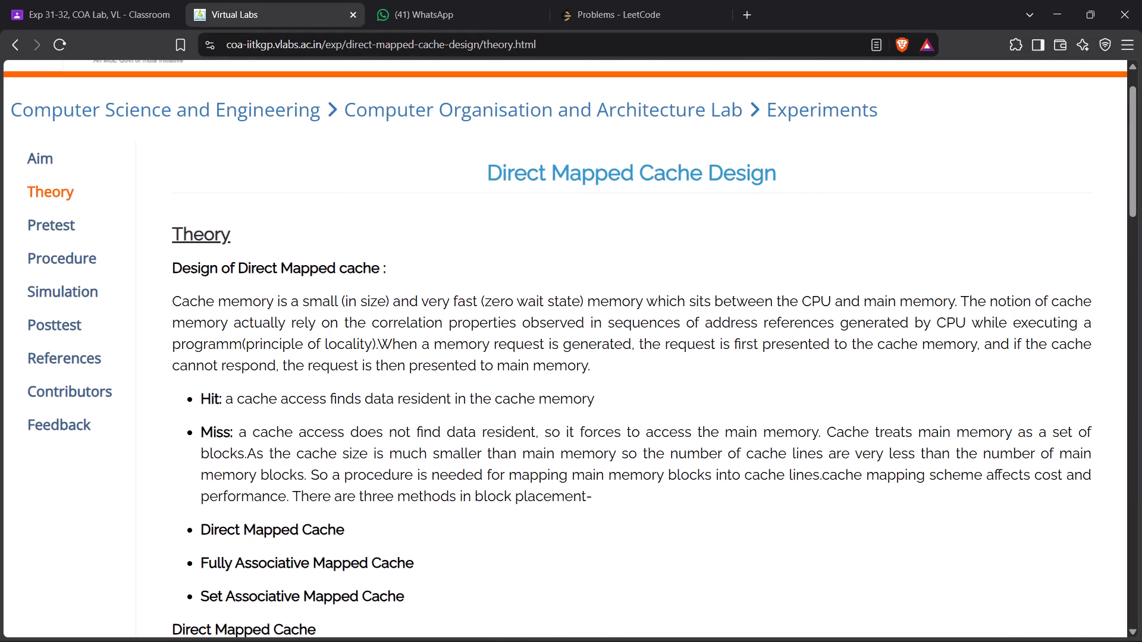
{"action": "scroll", "coordinate": [175, 304], "scroll_direction": "down", "scroll_amount": 1}
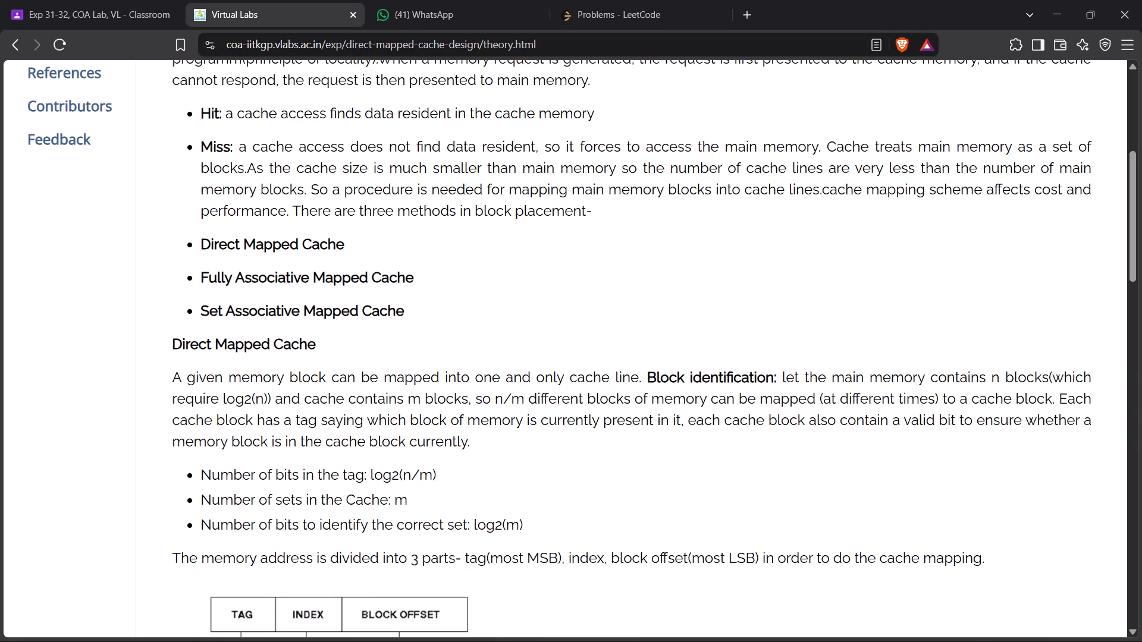
{"action": "scroll", "coordinate": [175, 304], "scroll_direction": "down", "scroll_amount": 2}
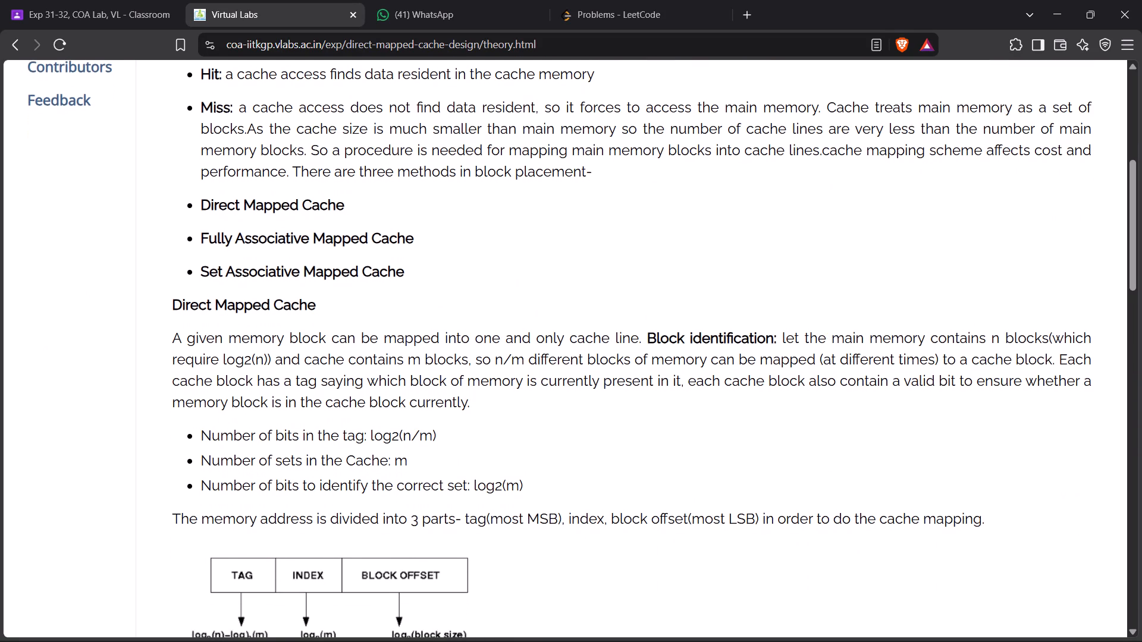
Copy the theory from "A given memory block" through "tag + index = block address" and paste it under "4.Theory/Explanation" in Word.
{"action": "left_click", "coordinate": [173, 337]}
{"action": "left_click_drag", "start_coordinate": [173, 337], "coordinate": [302, 398]}
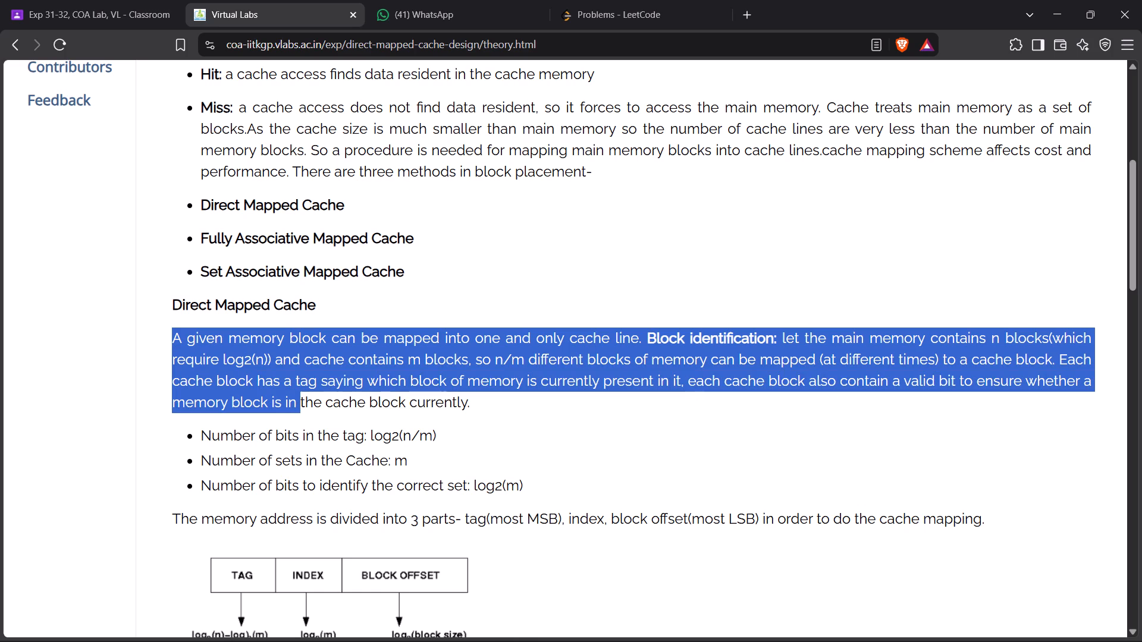
{"action": "left_click_drag", "start_coordinate": [302, 398], "coordinate": [465, 460]}
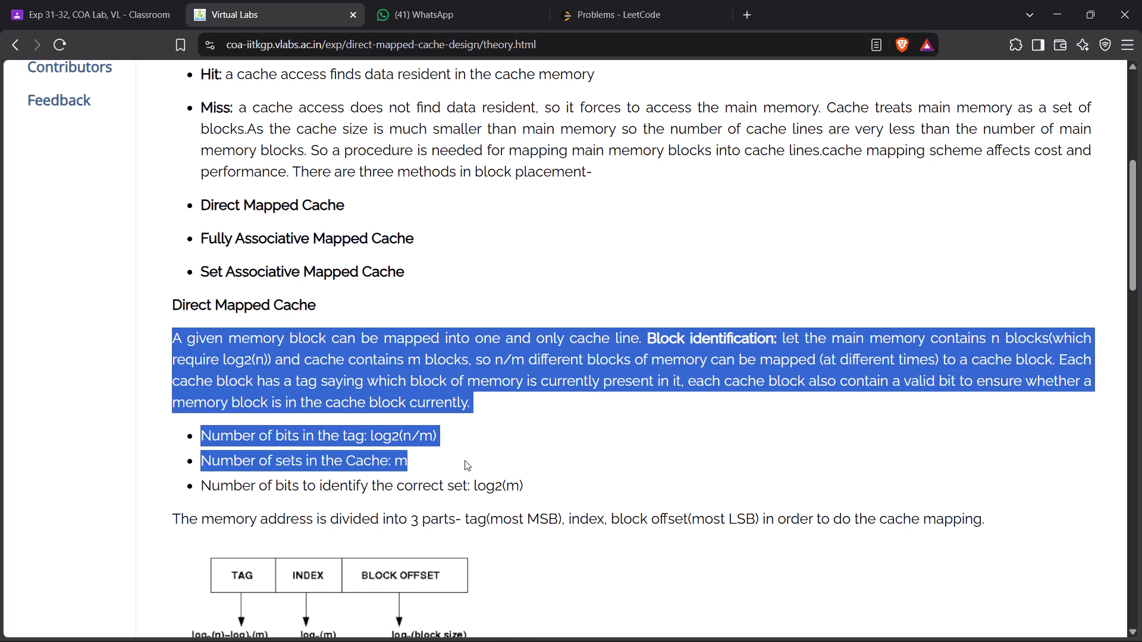
{"action": "left_click_drag", "start_coordinate": [465, 460], "coordinate": [788, 531]}
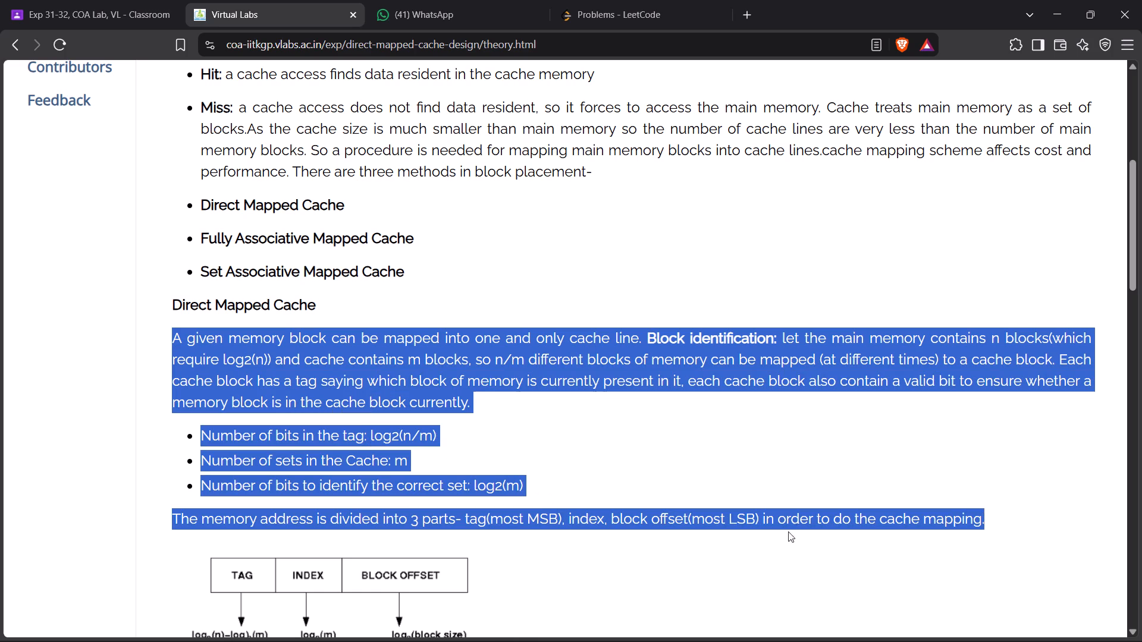
{"action": "left_click_drag", "start_coordinate": [788, 531], "coordinate": [892, 596]}
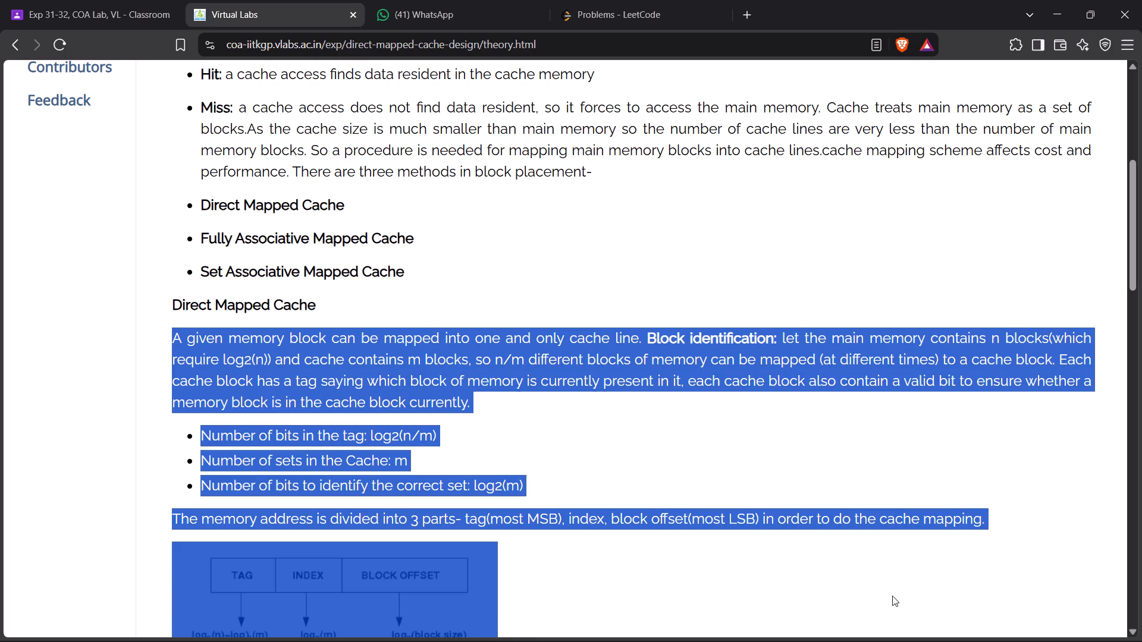
{"action": "left_click_drag", "start_coordinate": [892, 596], "coordinate": [764, 160]}
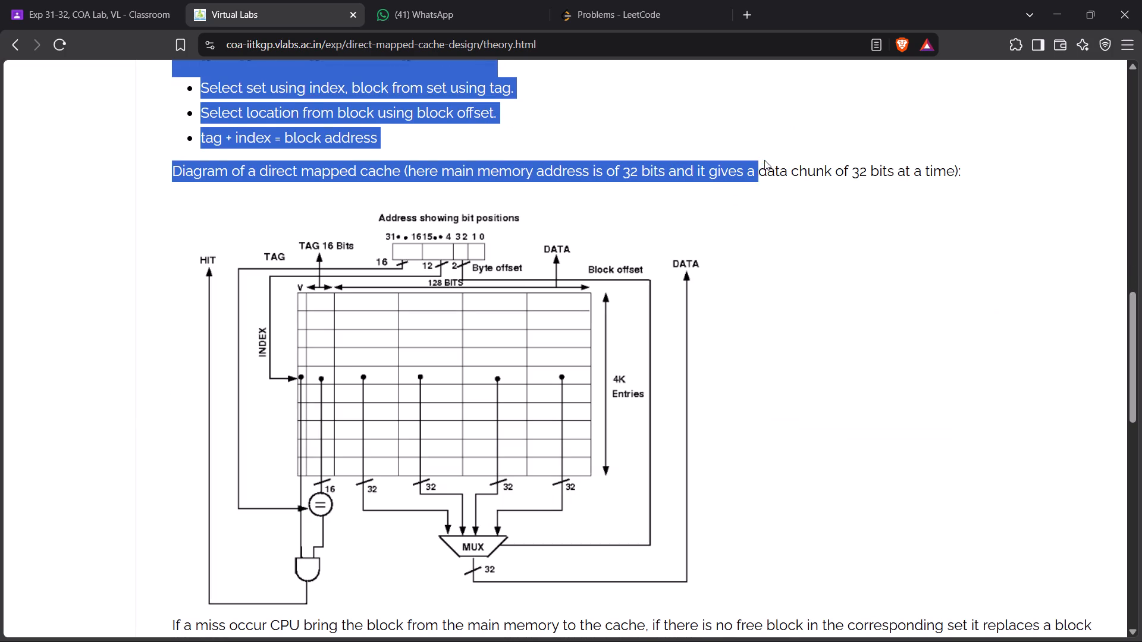
{"action": "left_click_drag", "start_coordinate": [764, 160], "coordinate": [754, 134]}
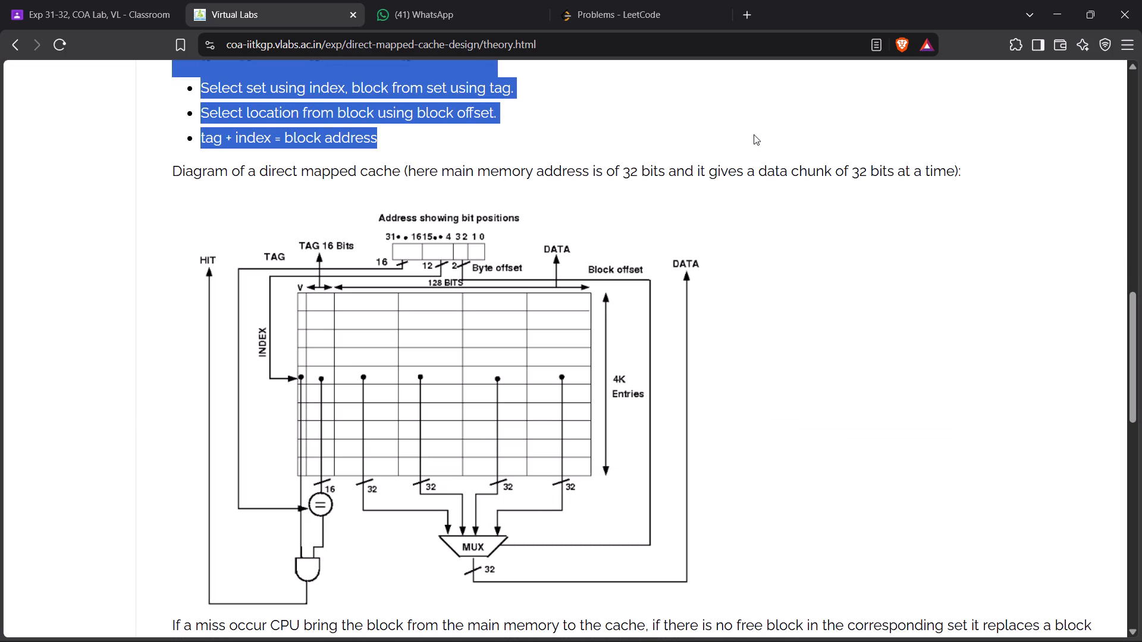
{"action": "key", "text": "ctrl+v"}
{"action": "key", "text": "ctrl+c"}
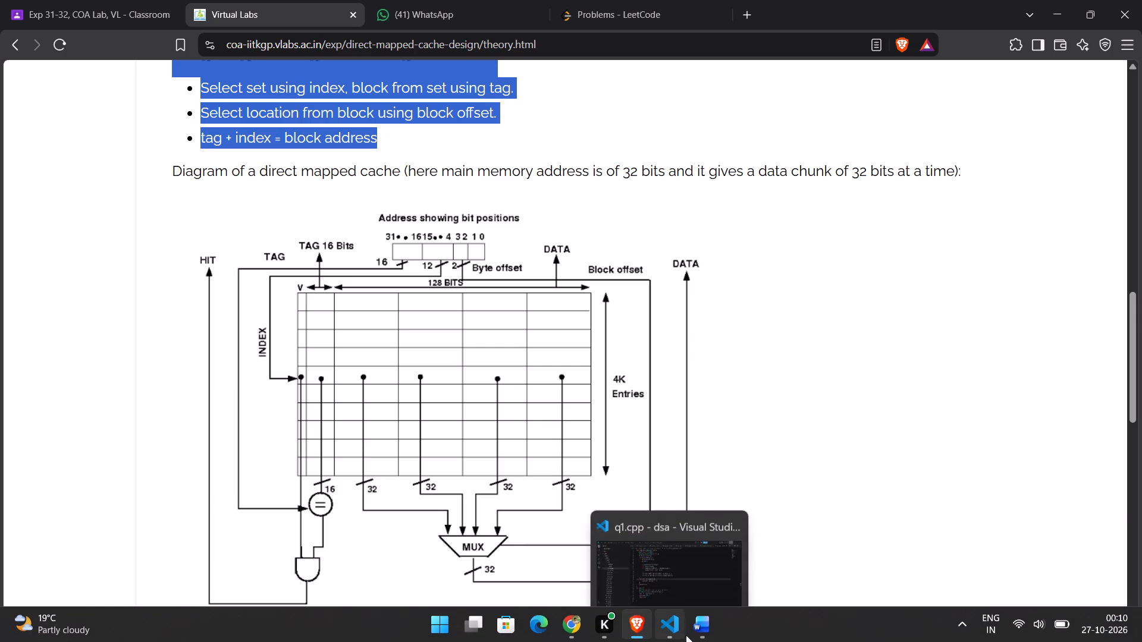
{"action": "left_click", "coordinate": [693, 634]}
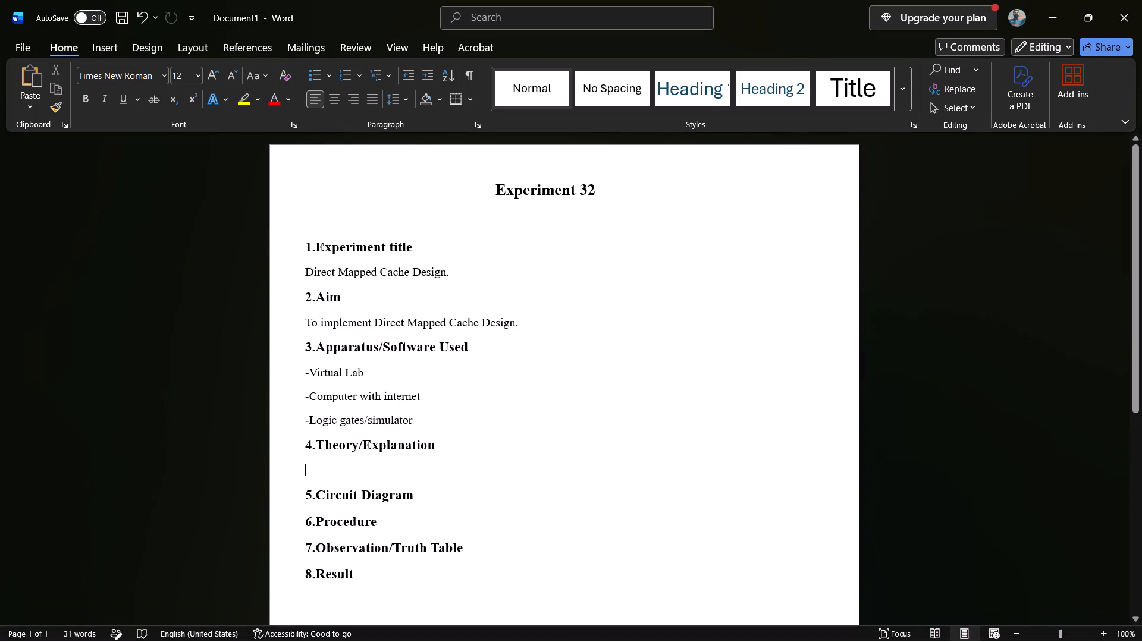
{"action": "key", "text": "ctrl+v"}
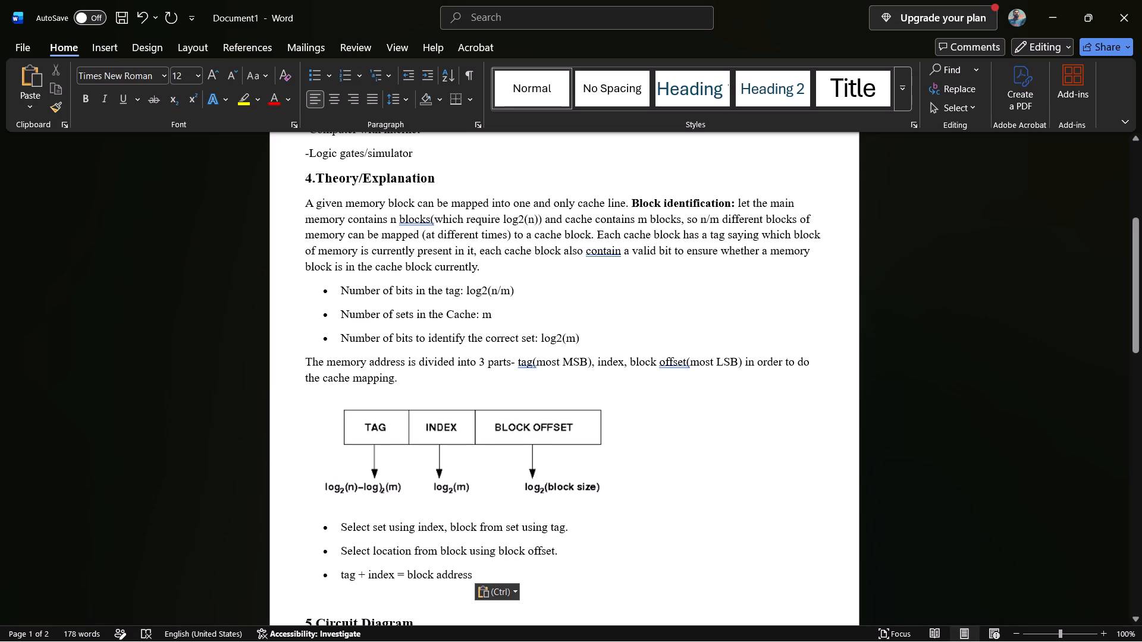
Remove the bold formatting from "Block identification:" in the first theory paragraph.
{"action": "left_click_drag", "start_coordinate": [734, 201], "coordinate": [650, 202]}
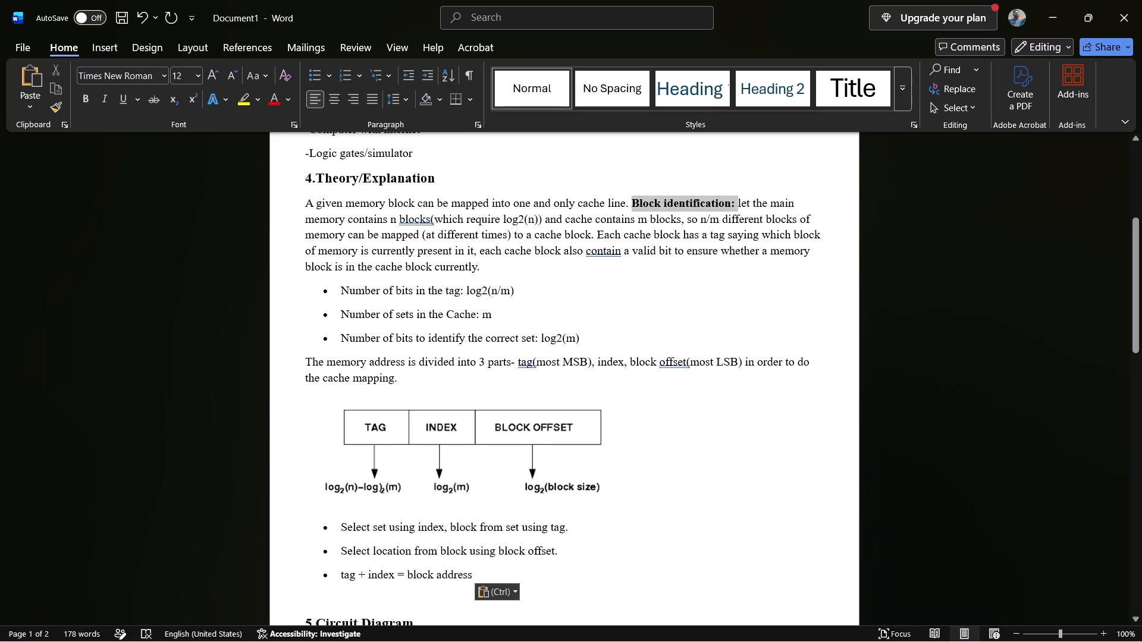
{"action": "left_click_drag", "start_coordinate": [650, 202], "coordinate": [649, 202]}
{"action": "left_click", "coordinate": [667, 180]}
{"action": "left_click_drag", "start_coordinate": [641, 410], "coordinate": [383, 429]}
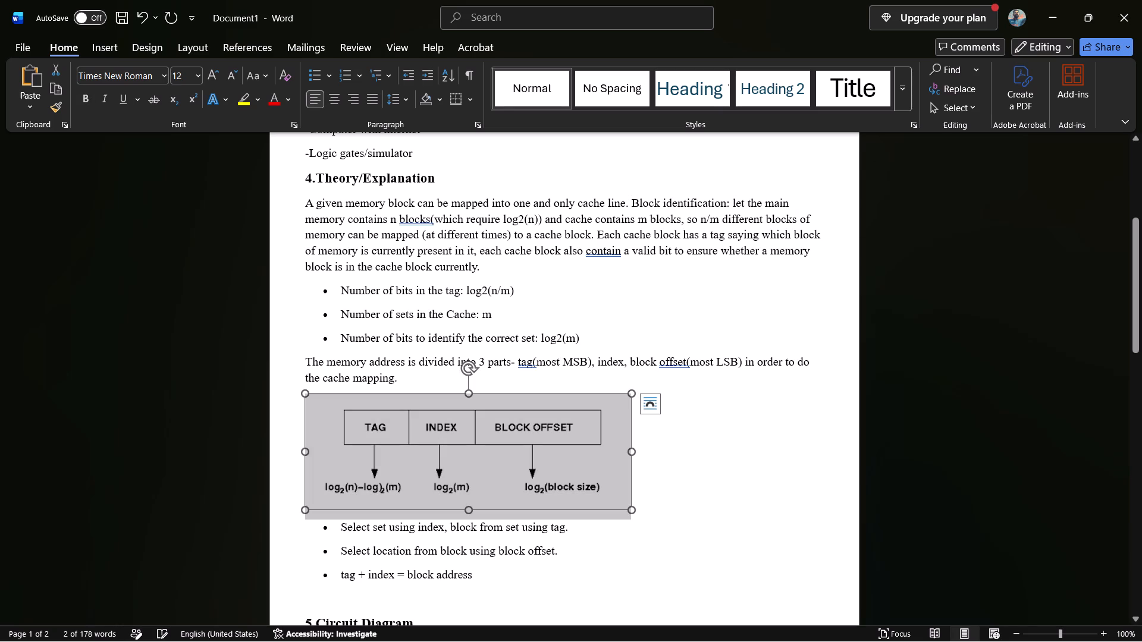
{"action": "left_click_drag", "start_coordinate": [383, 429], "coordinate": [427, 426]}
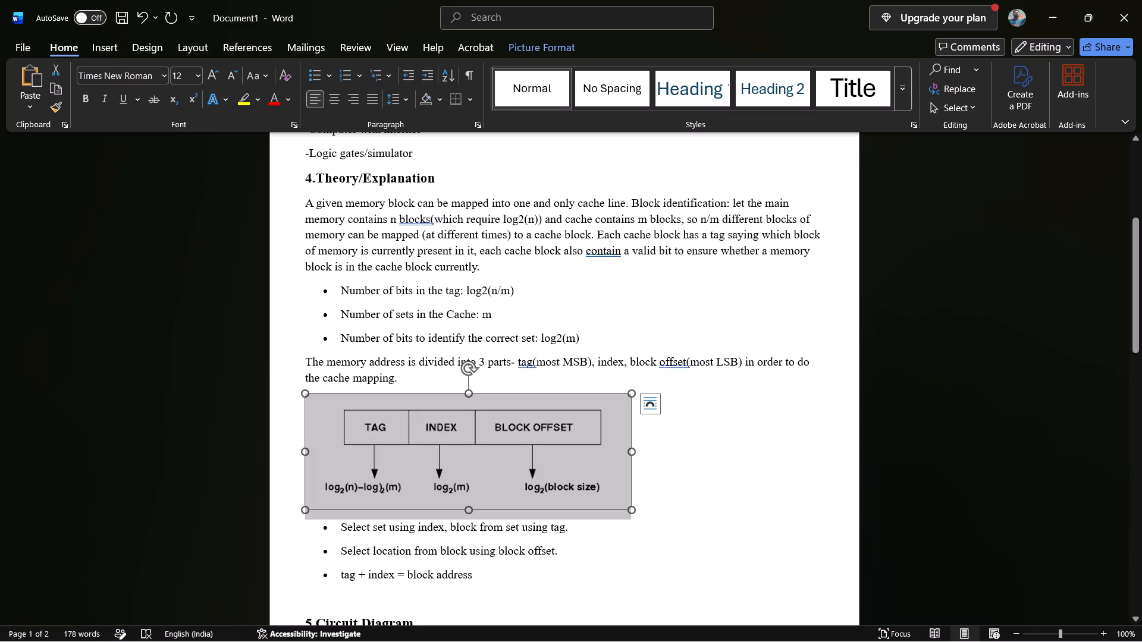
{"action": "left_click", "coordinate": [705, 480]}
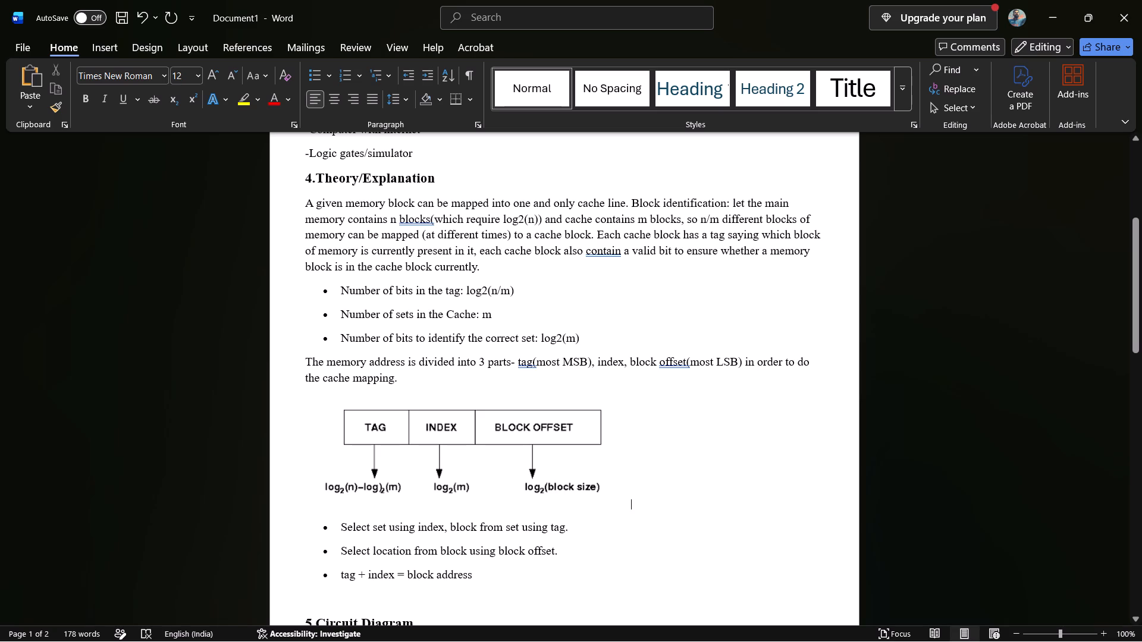
Delete the empty line between the last theory bullet and the "5.Circuit Diagram" heading.
{"action": "scroll", "coordinate": [391, 295], "scroll_direction": "right", "scroll_amount": 1}
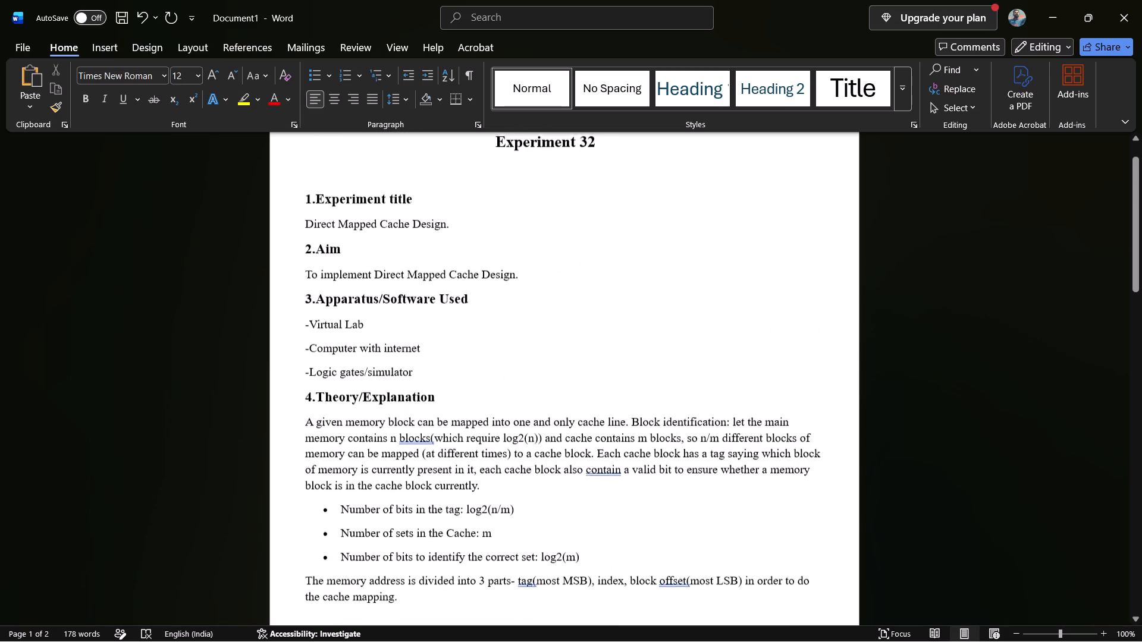
{"action": "scroll", "coordinate": [391, 295], "scroll_direction": "right", "scroll_amount": 1}
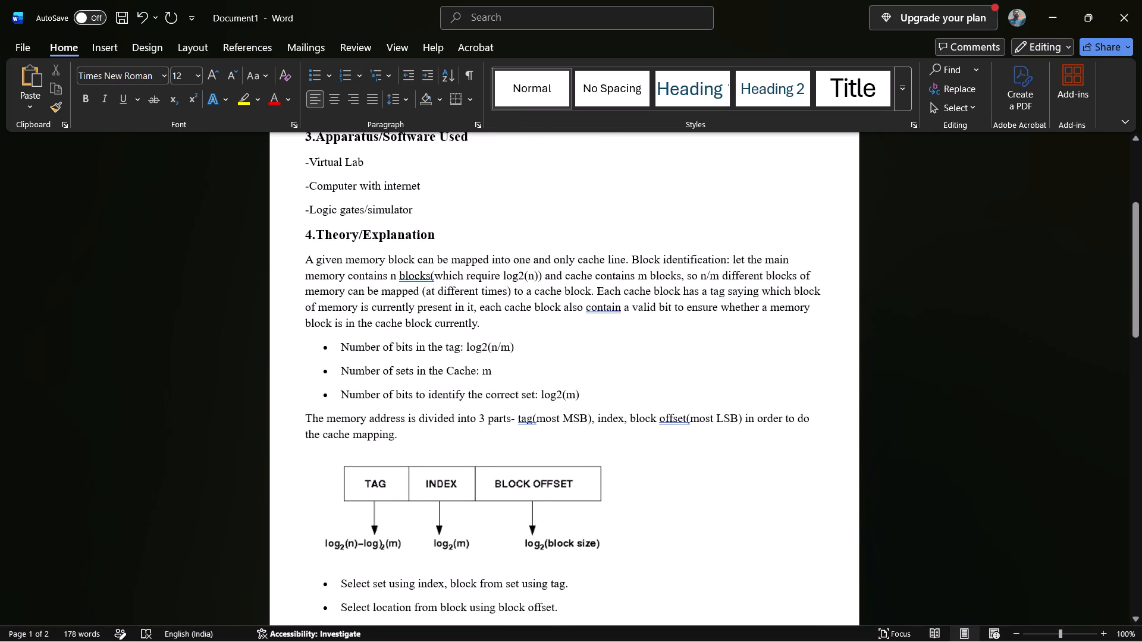
{"action": "scroll", "coordinate": [357, 304], "scroll_direction": "down", "scroll_amount": 1}
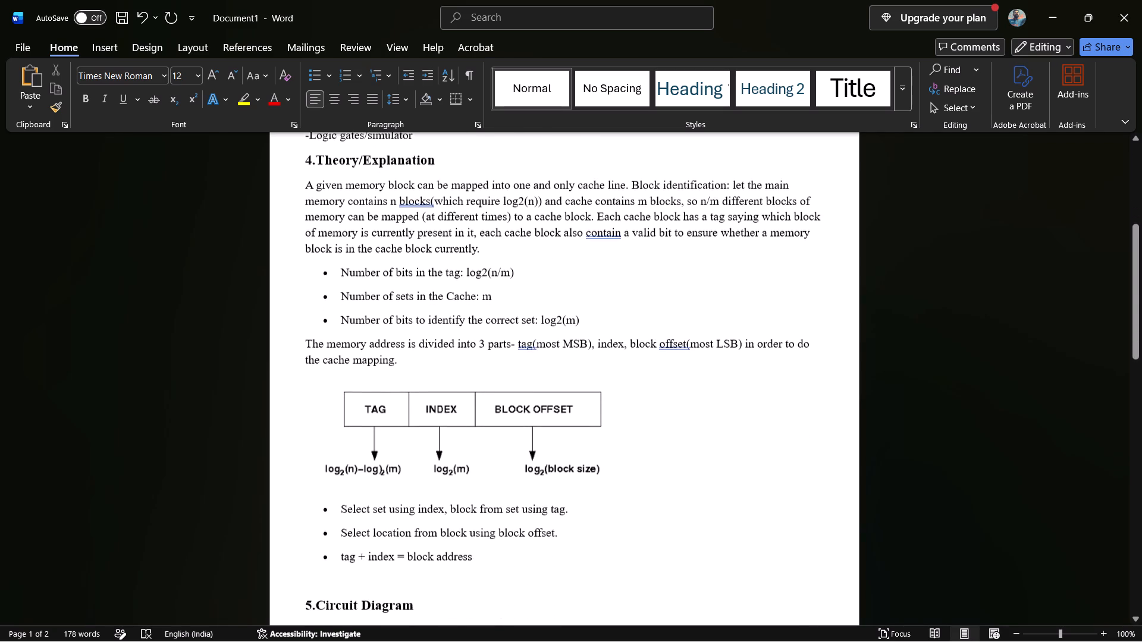
{"action": "scroll", "coordinate": [357, 304], "scroll_direction": "down", "scroll_amount": 2}
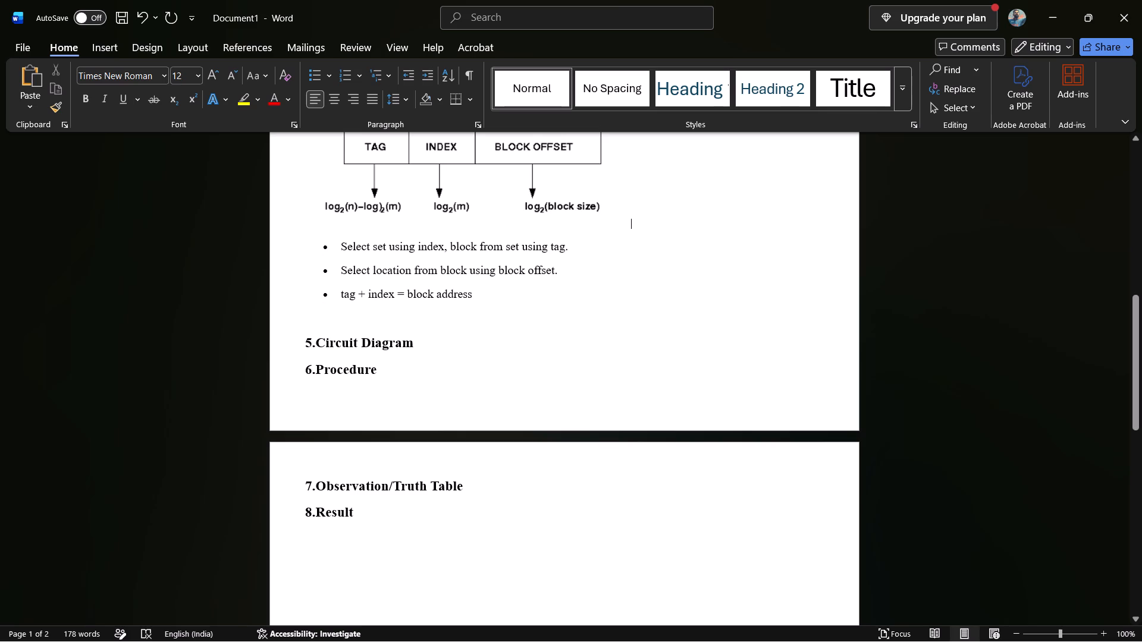
{"action": "left_click", "coordinate": [347, 323]}
{"action": "key", "text": "BackSpace"}
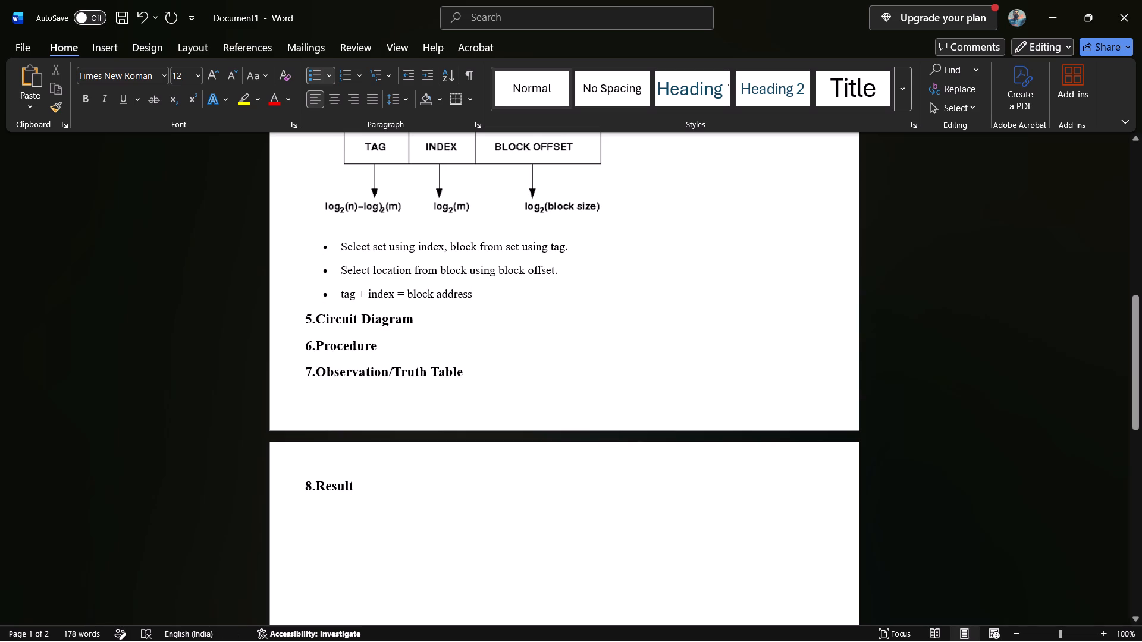
Add an empty line below the "5.Circuit Diagram" heading.
{"action": "left_click", "coordinate": [412, 319]}
{"action": "key", "text": "Return"}
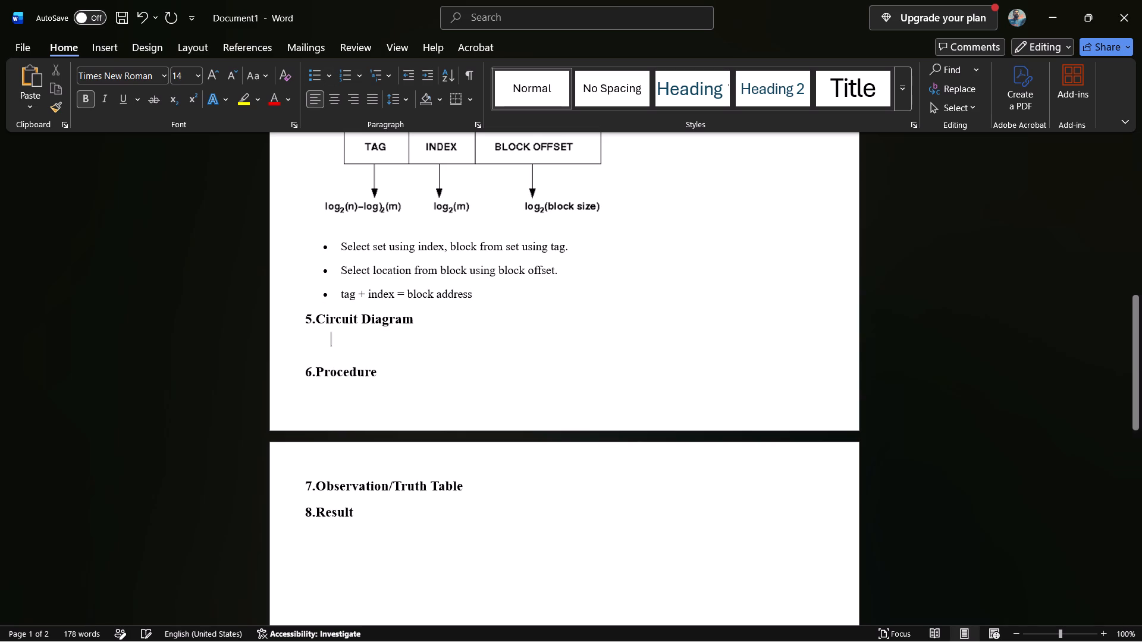
Switch to Brave and open the CircuitVerse site in a new tab.
{"action": "left_click", "coordinate": [626, 622]}
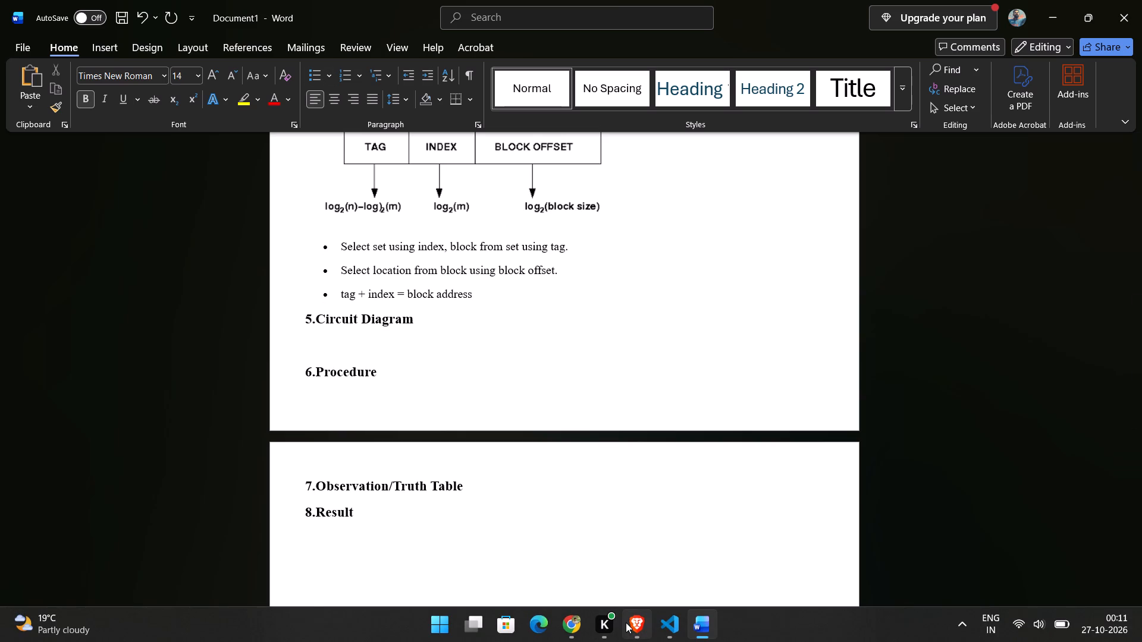
{"action": "scroll", "coordinate": [557, 475], "scroll_direction": "up", "scroll_amount": 11}
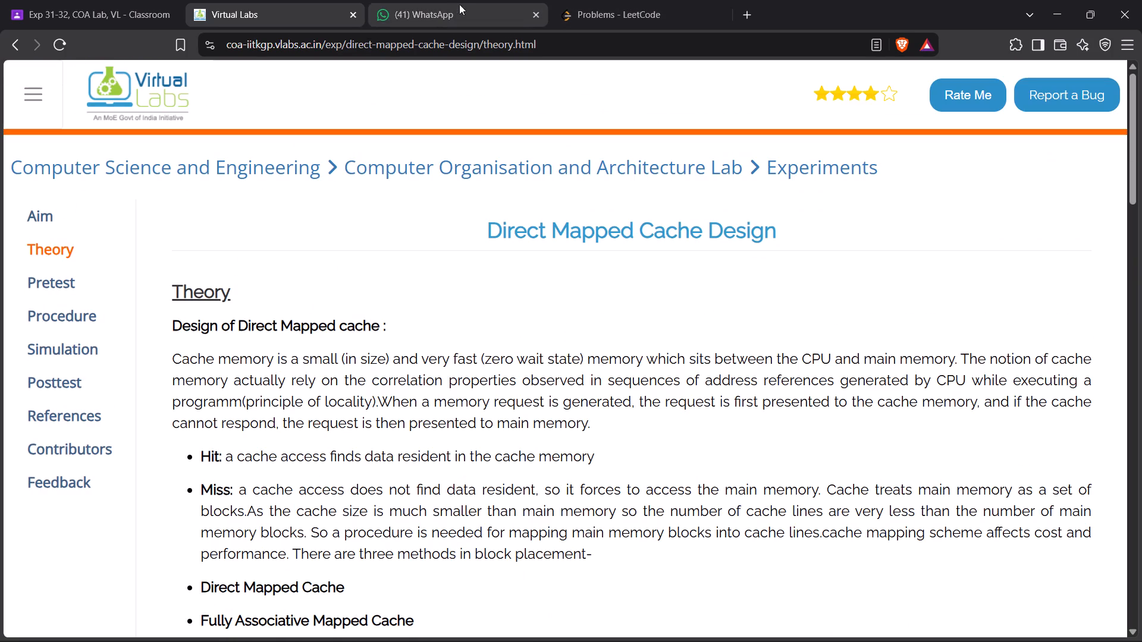
{"action": "left_click", "coordinate": [743, 6]}
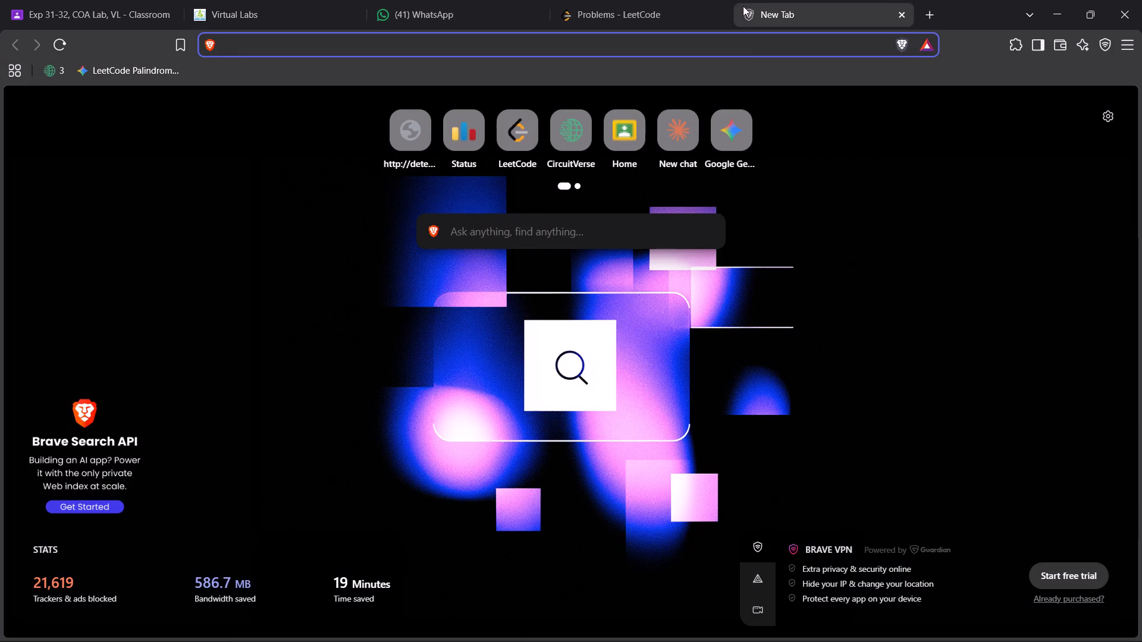
{"action": "left_click", "coordinate": [566, 156]}
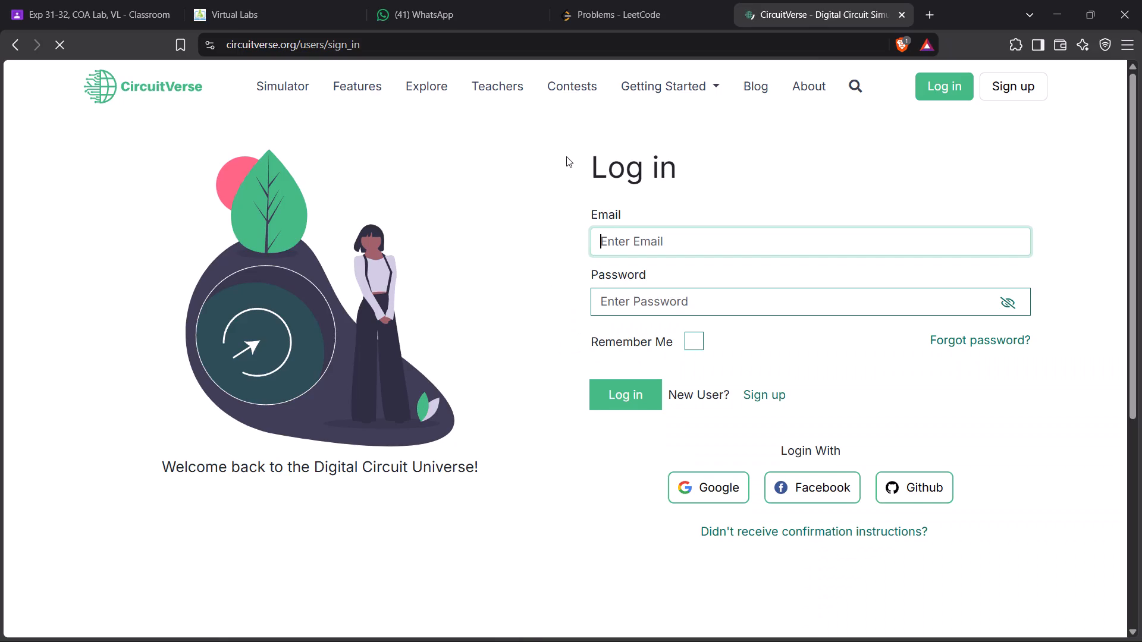
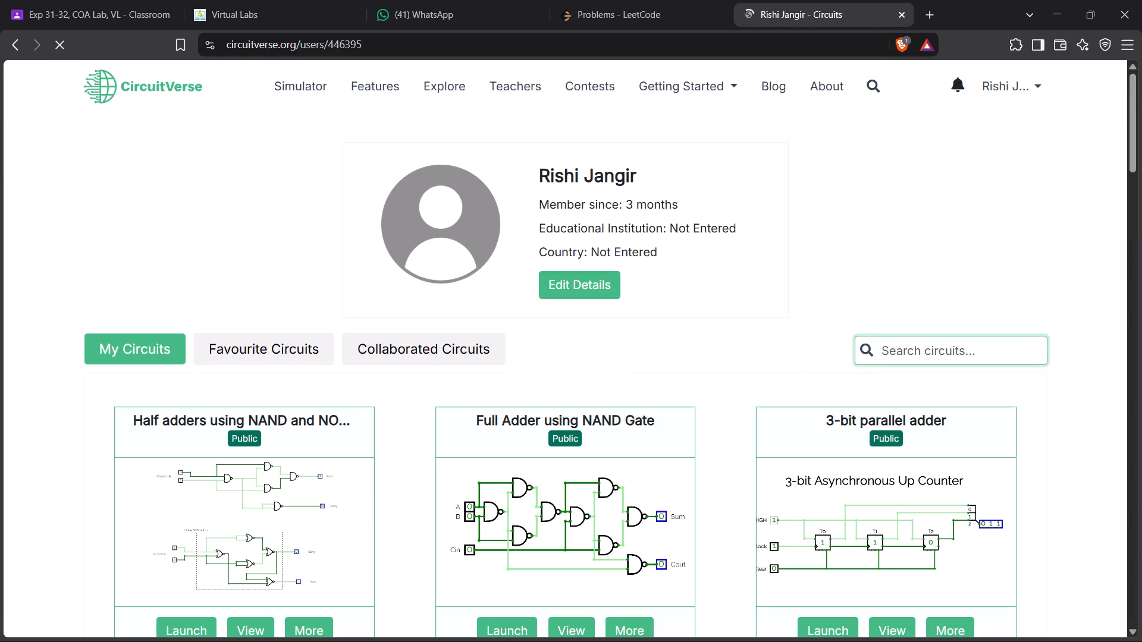
Search the My Circuits list for "direct mapped ca".
{"action": "type", "text": "dire"}
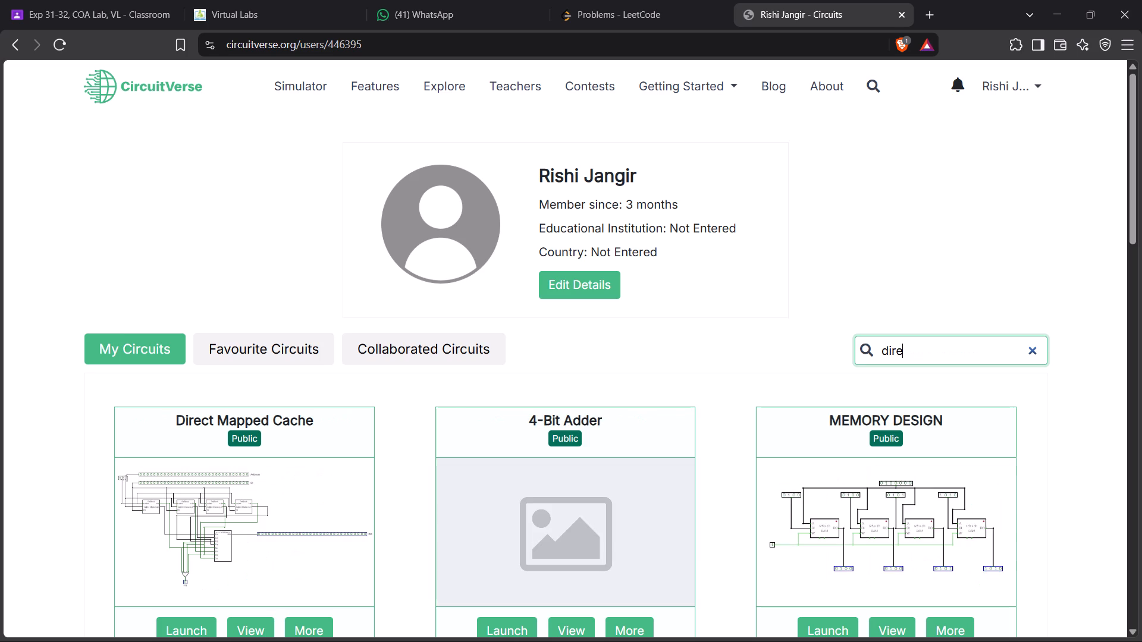
{"action": "type", "text": "ct"}
{"action": "key", "text": "space"}
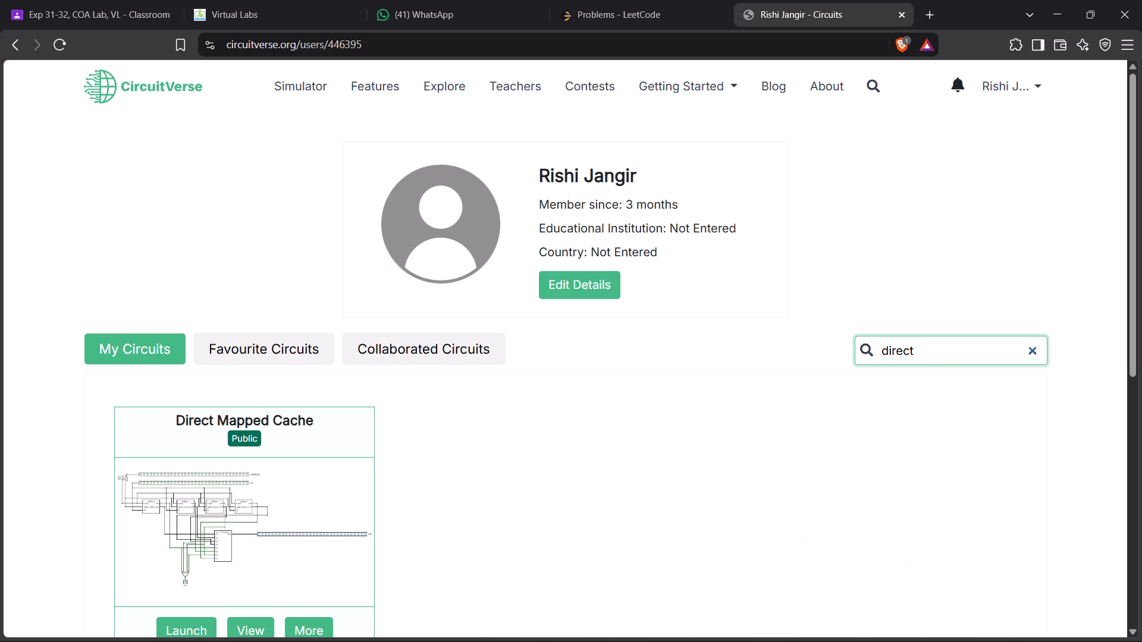
{"action": "type", "text": "ma"}
{"action": "type", "text": "ppe"}
{"action": "type", "text": "d ca"}
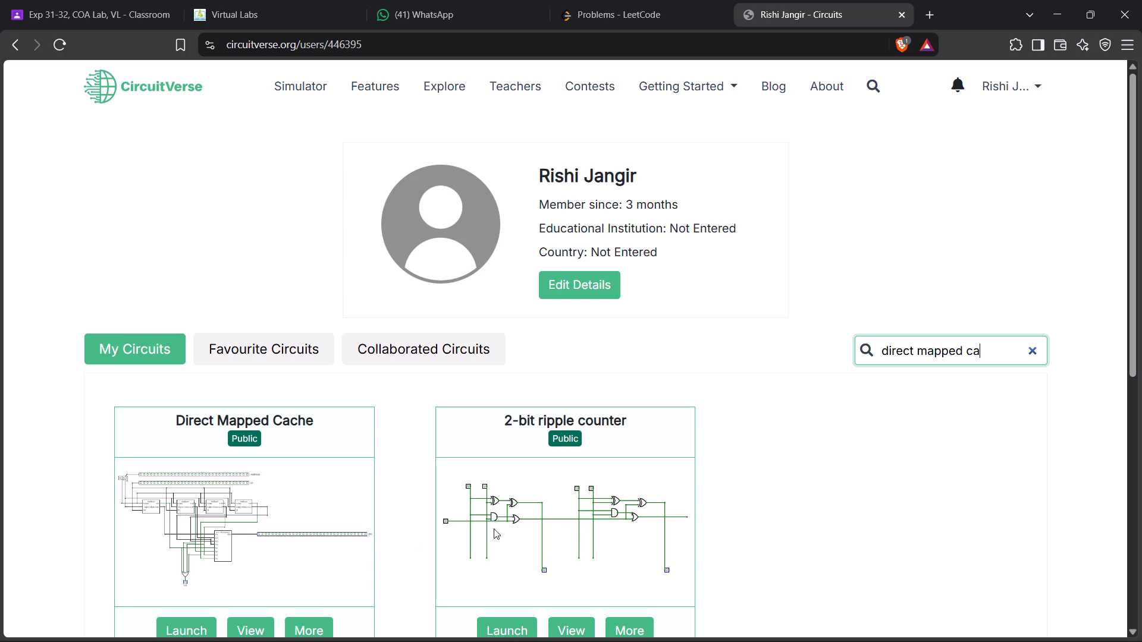
Open the preview of the Direct Mapped Cache project and fork it.
{"action": "scroll", "coordinate": [501, 528], "scroll_direction": "down", "scroll_amount": 1}
{"action": "left_click", "coordinate": [303, 473]}
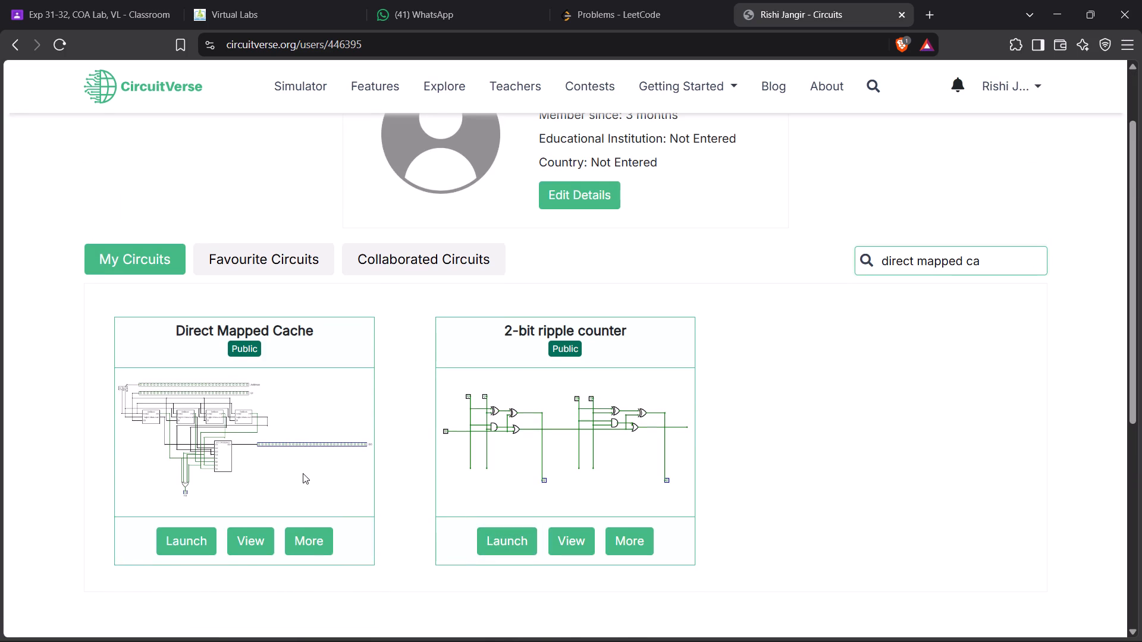
{"action": "left_click", "coordinate": [266, 476]}
{"action": "left_click", "coordinate": [255, 537]}
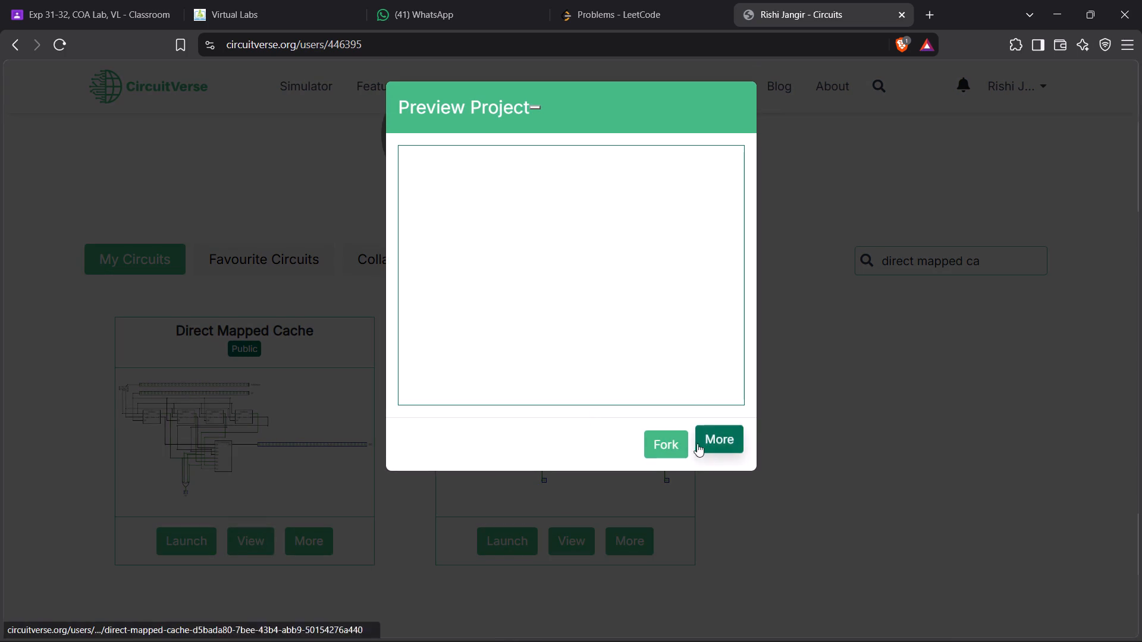
{"action": "left_click", "coordinate": [671, 443]}
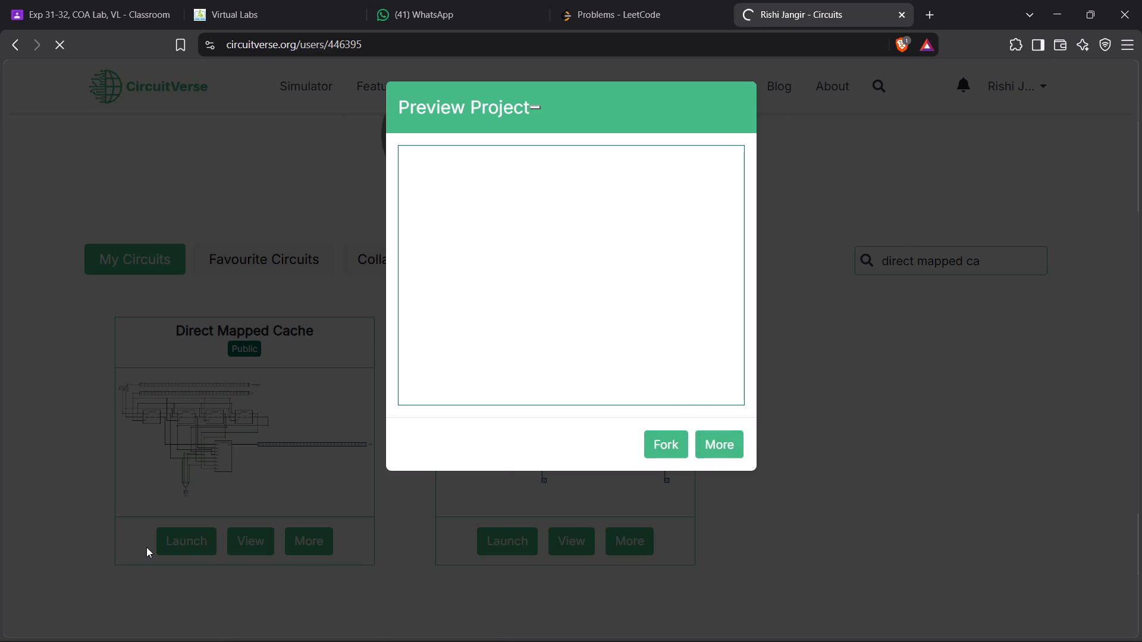
{"action": "left_click", "coordinate": [184, 539]}
{"action": "left_click", "coordinate": [181, 553]}
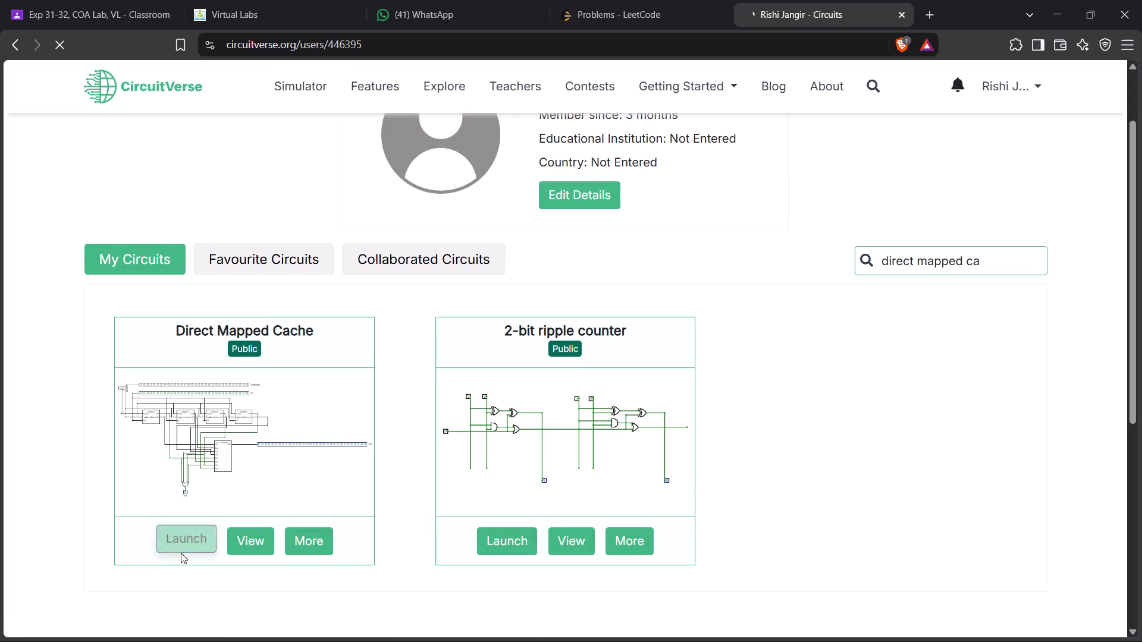
{"action": "left_click", "coordinate": [184, 550]}
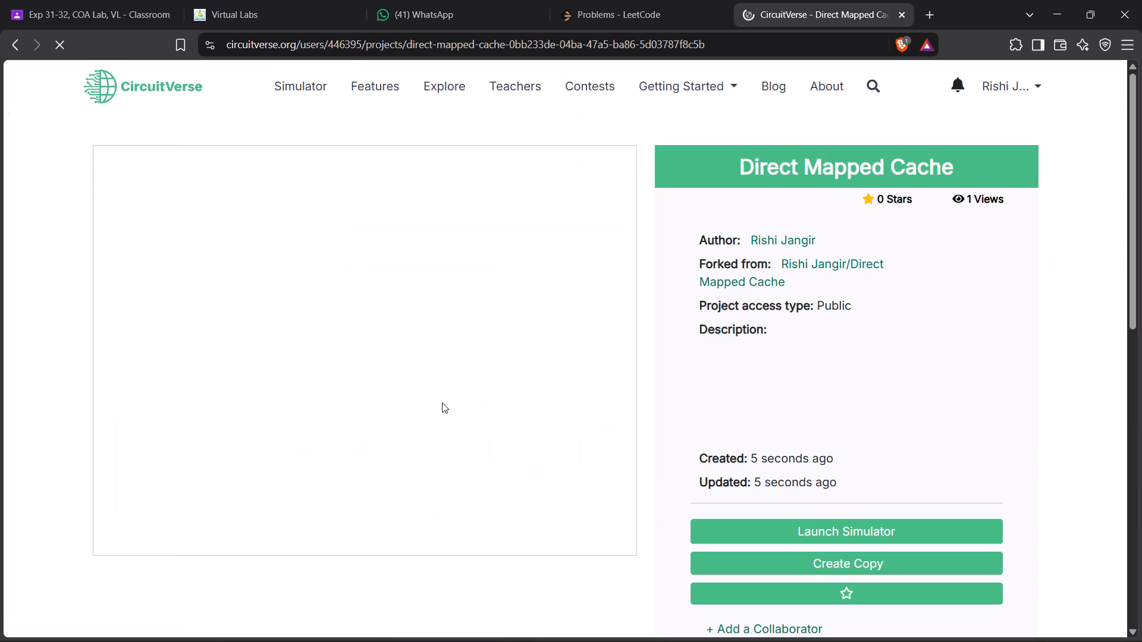
Launch the forked Direct Mapped Cache project in the simulator.
{"action": "scroll", "coordinate": [442, 402], "scroll_direction": "right", "scroll_amount": 1}
{"action": "scroll", "coordinate": [442, 402], "scroll_direction": "up", "scroll_amount": 1}
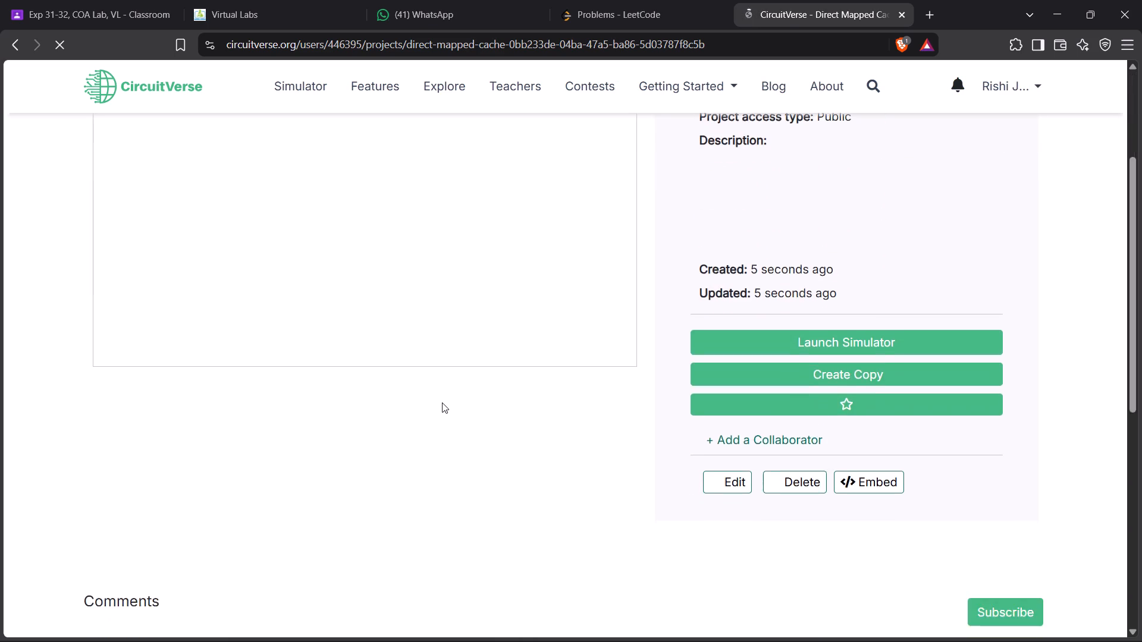
{"action": "scroll", "coordinate": [442, 402], "scroll_direction": "up", "scroll_amount": 1}
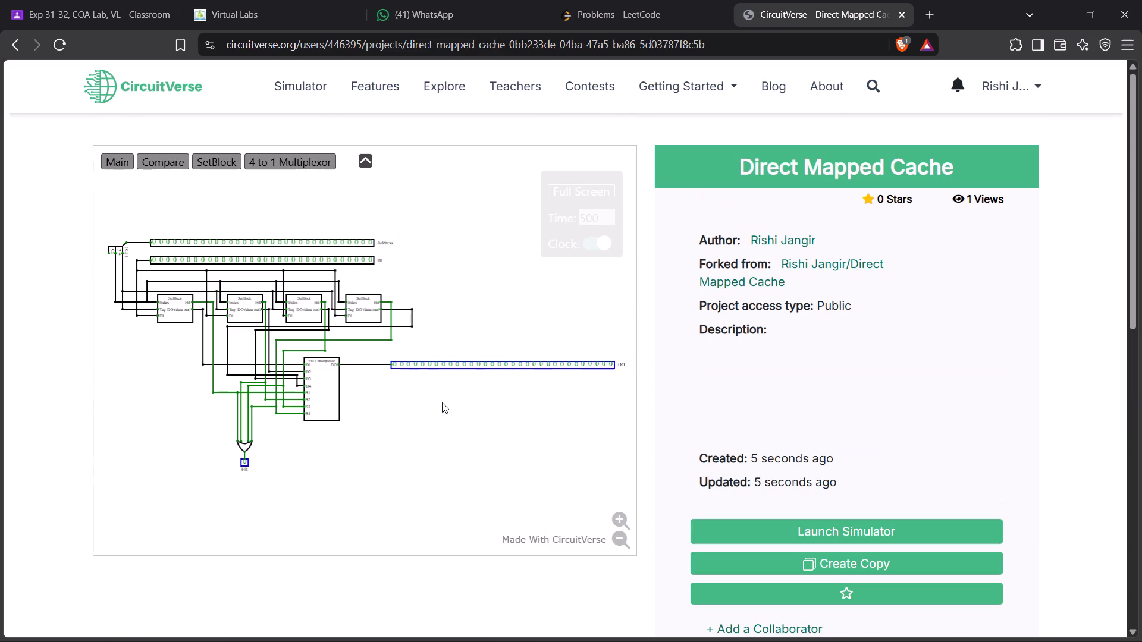
{"action": "left_click", "coordinate": [868, 533]}
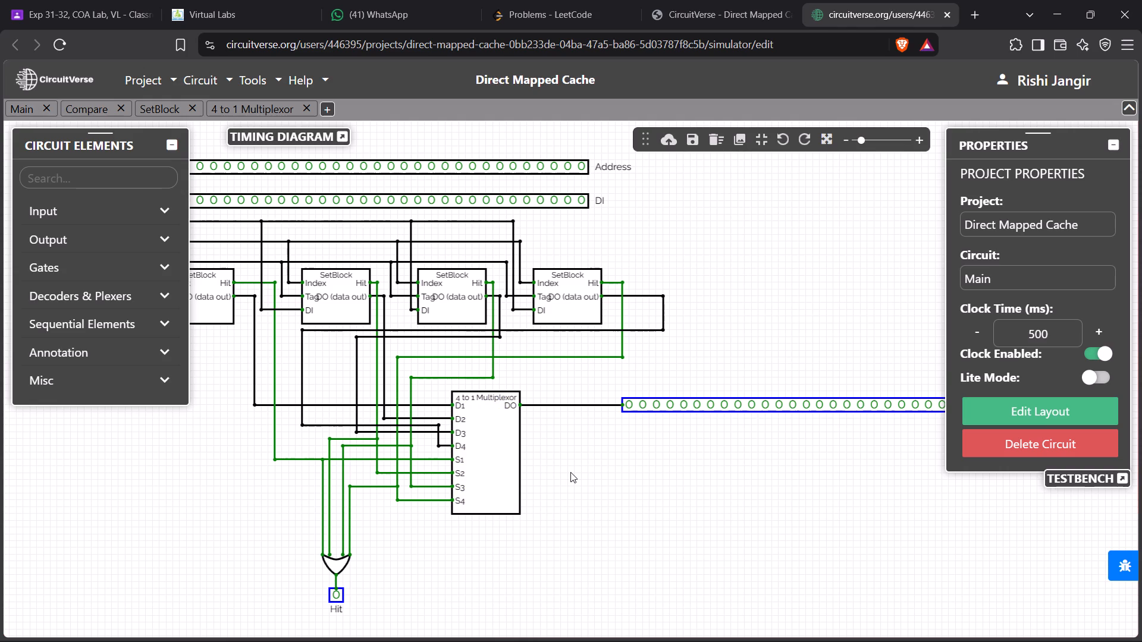
Capture a screenshot of the complete Main circuit, including the Address and DI inputs, SetBlocks, multiplexor, and DO and Hit outputs.
{"action": "scroll", "coordinate": [571, 475], "scroll_direction": "left", "scroll_amount": 1}
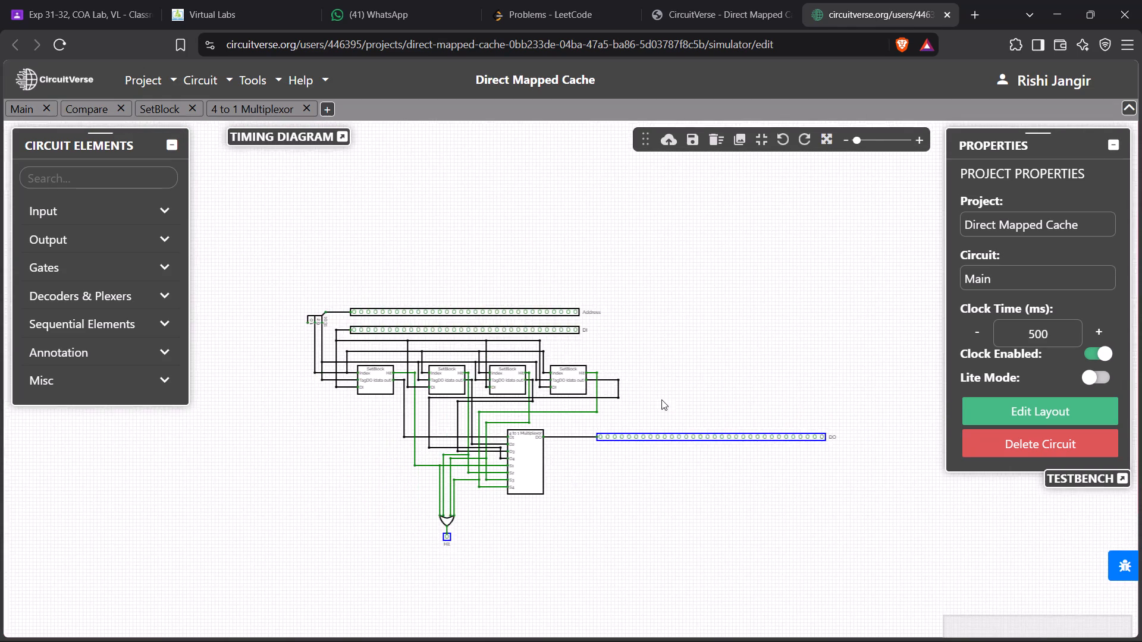
{"action": "left_click", "coordinate": [844, 144]}
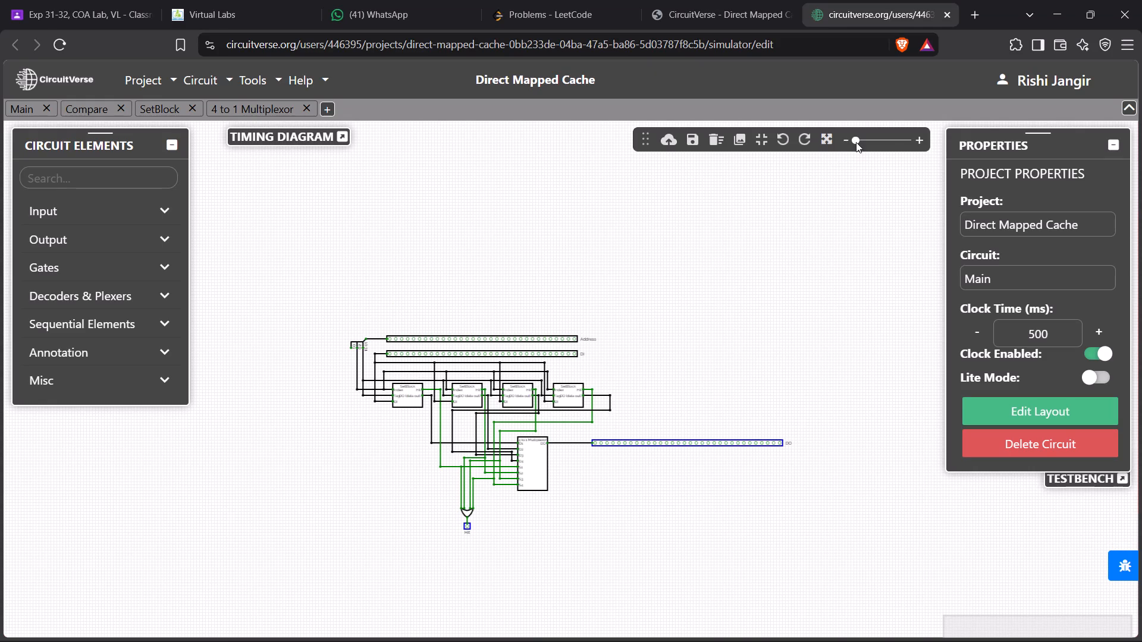
{"action": "left_click", "coordinate": [915, 135]}
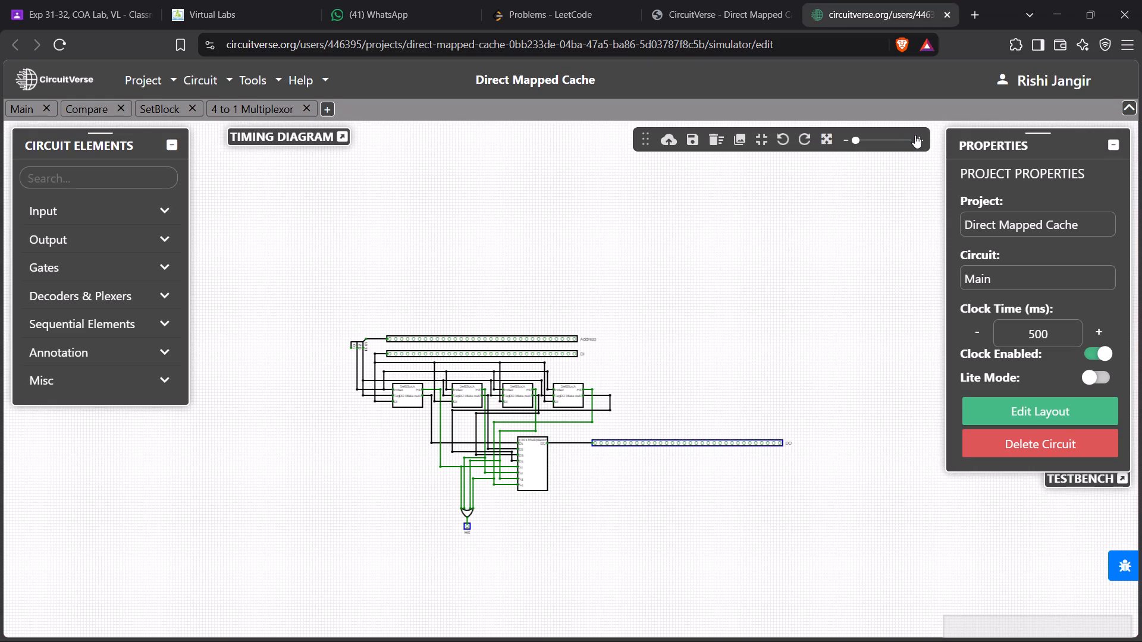
{"action": "left_click", "coordinate": [919, 138]}
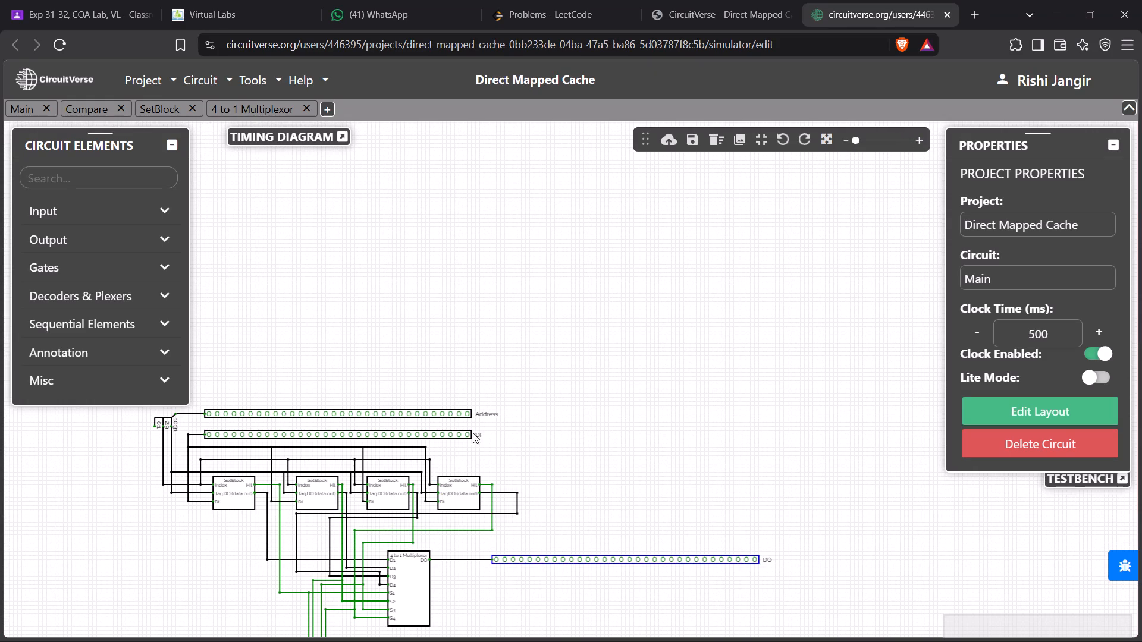
{"action": "left_click_drag", "start_coordinate": [452, 464], "coordinate": [582, 274]}
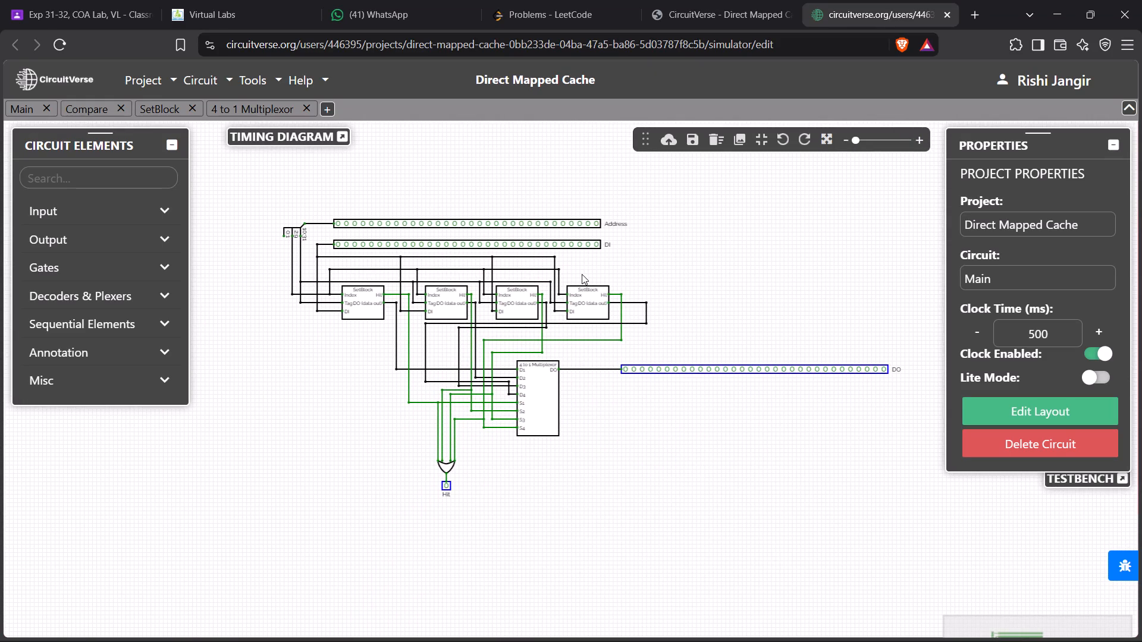
{"action": "key", "text": "Print"}
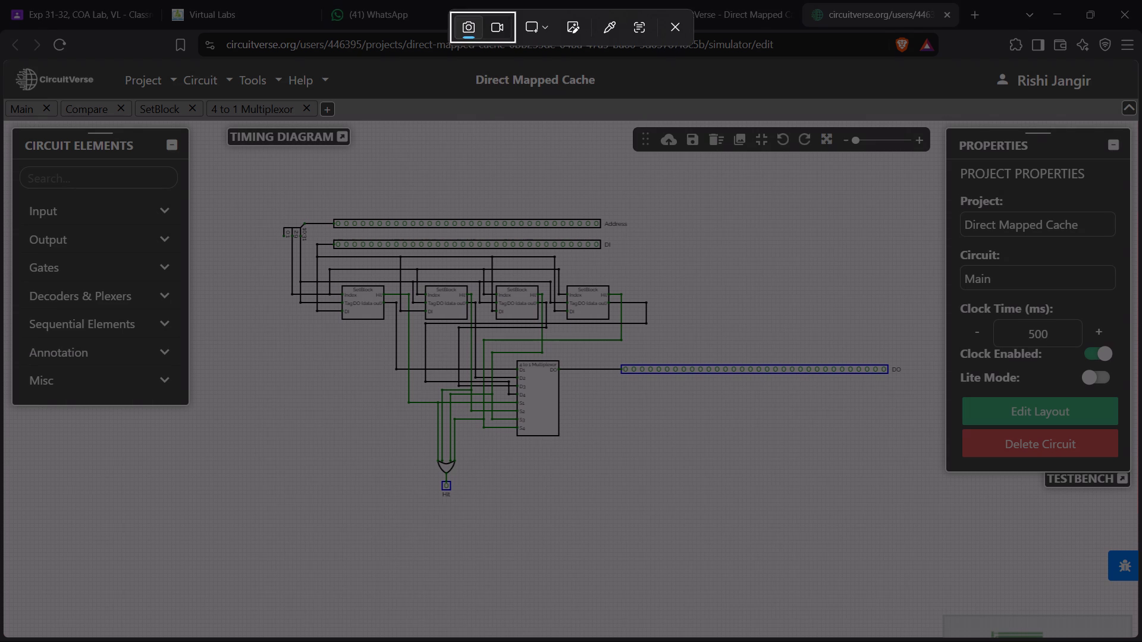
{"action": "left_click_drag", "start_coordinate": [265, 189], "coordinate": [910, 510]}
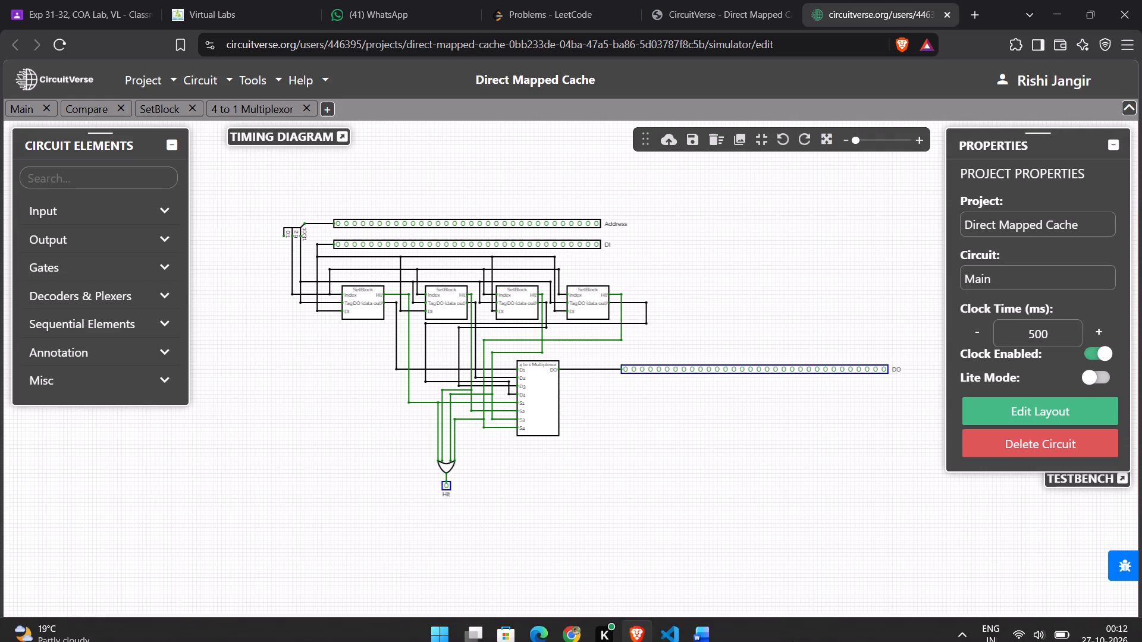
Switch to Word and paste the circuit screenshot on the empty line below the "5.Circuit Diagram" heading.
{"action": "left_click", "coordinate": [699, 629]}
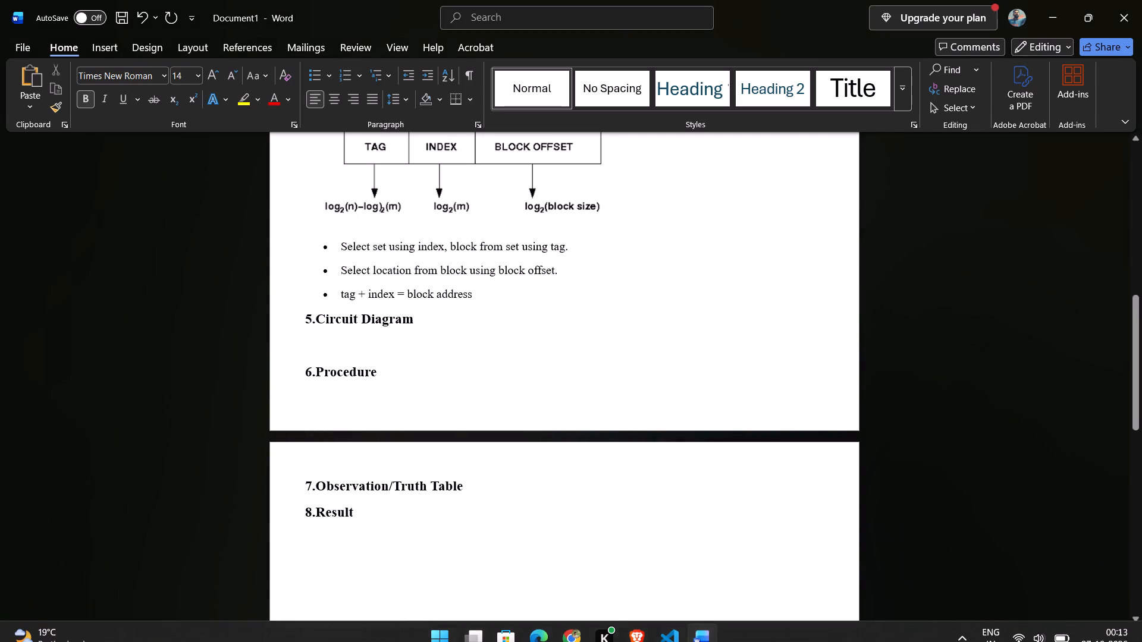
{"action": "key", "text": "ctrl+c"}
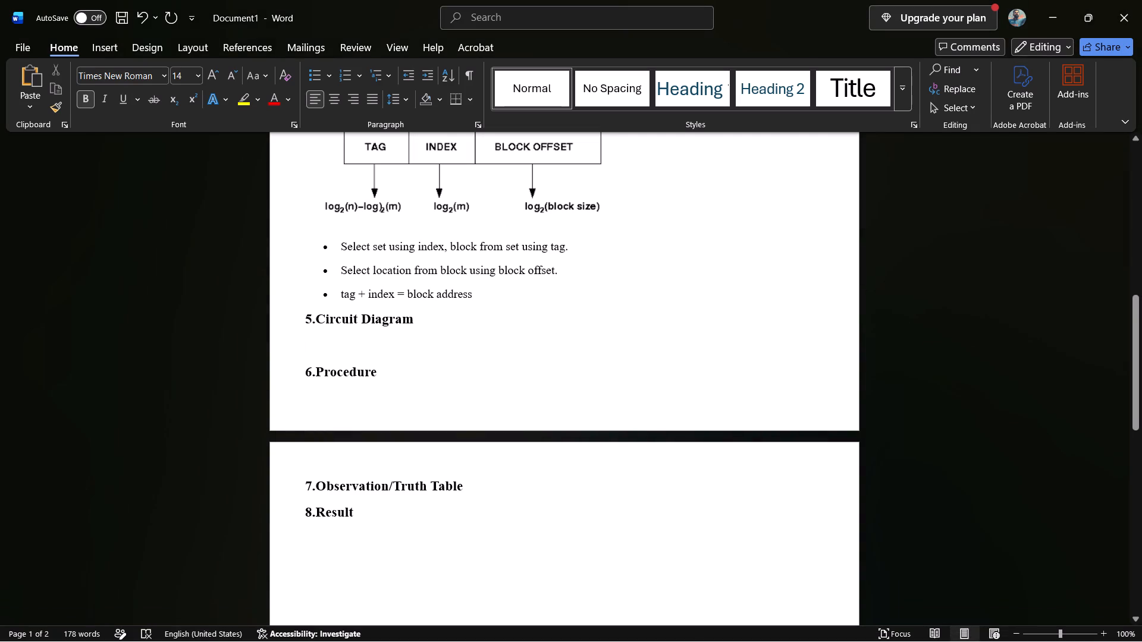
{"action": "left_click", "coordinate": [390, 347]}
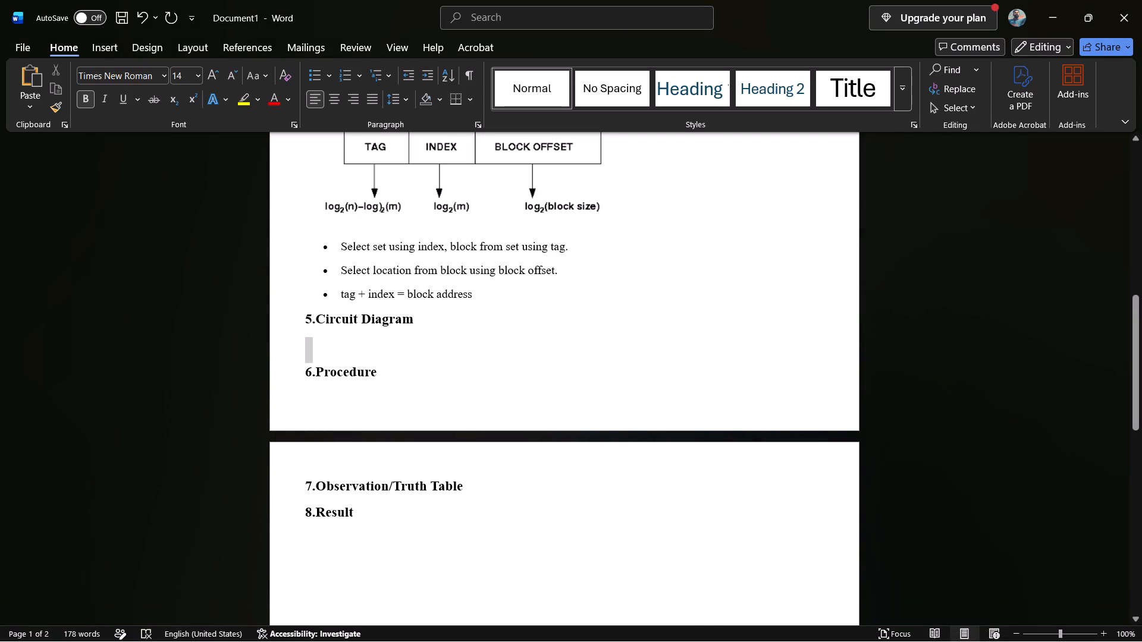
{"action": "left_click", "coordinate": [379, 354]}
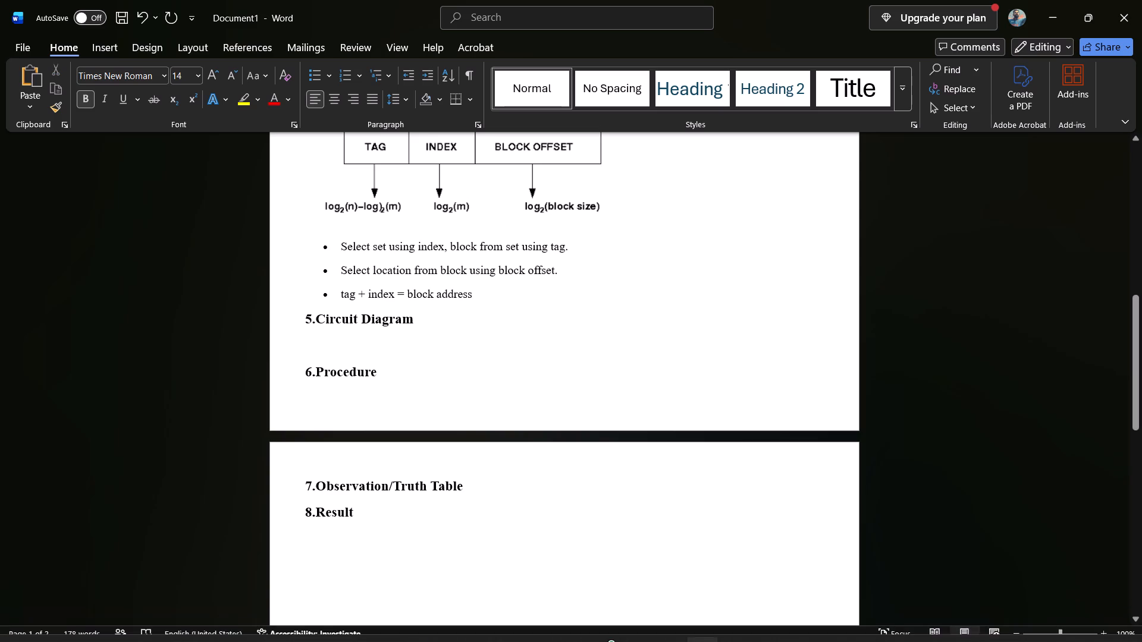
{"action": "key", "text": "ctrl+v"}
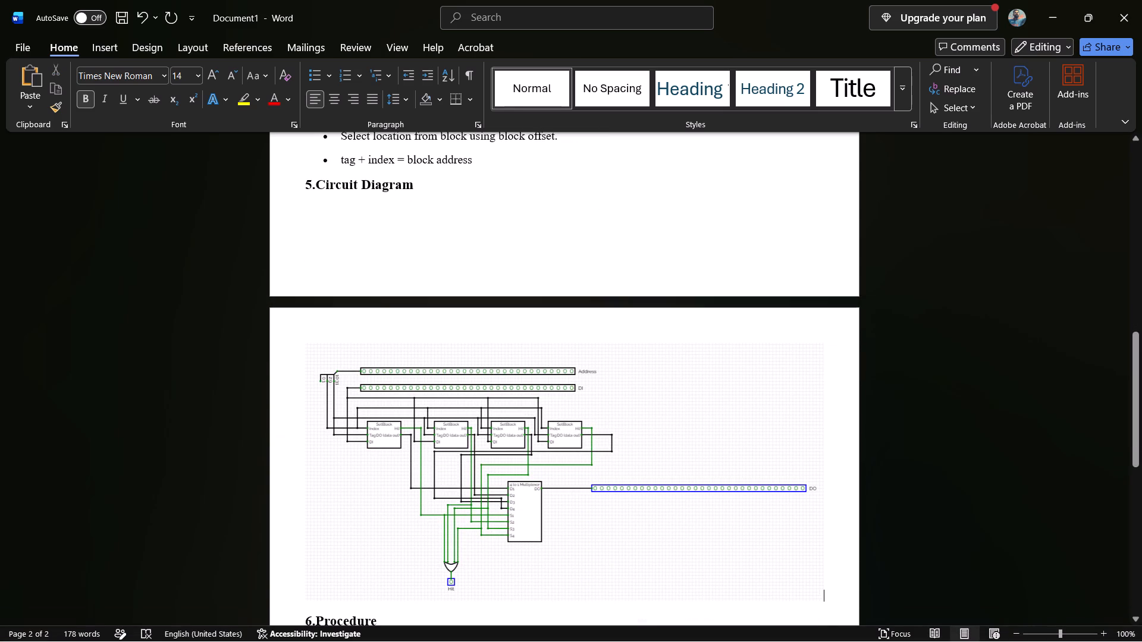
Insert empty lines after the "tag + index = block address" bullet to move the "5.Circuit Diagram" heading onto the second page.
{"action": "scroll", "coordinate": [401, 291], "scroll_direction": "up", "scroll_amount": 1}
{"action": "left_click", "coordinate": [479, 407]}
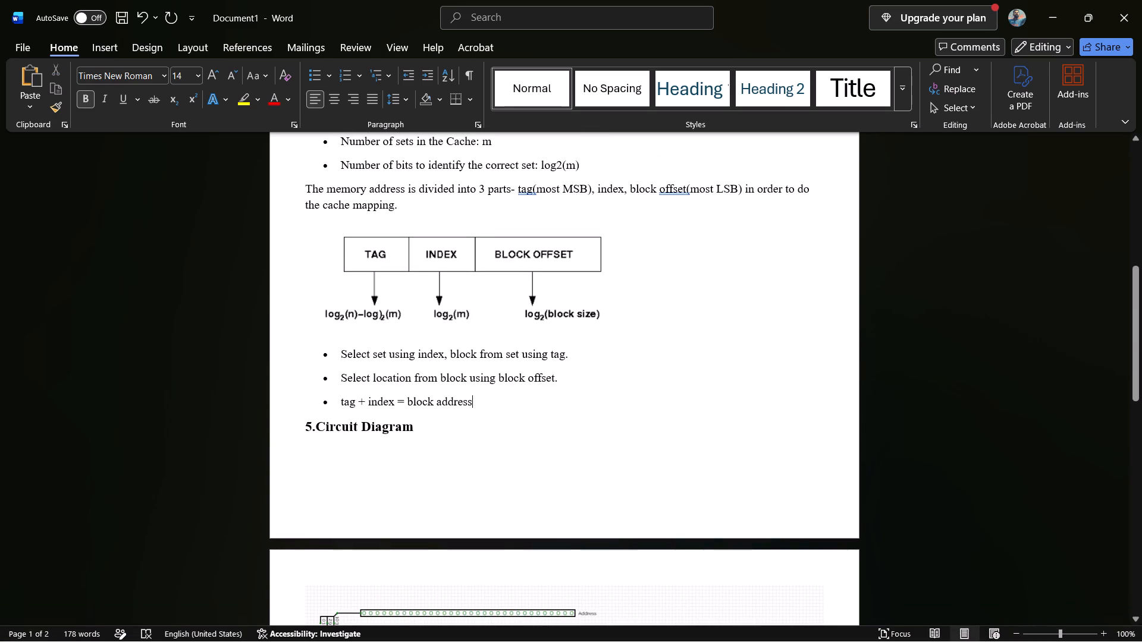
{"action": "key", "text": "Return"}
{"action": "key", "text": "Return"}
{"action": "key", "text": "Return"}
{"action": "key", "text": "Return"}
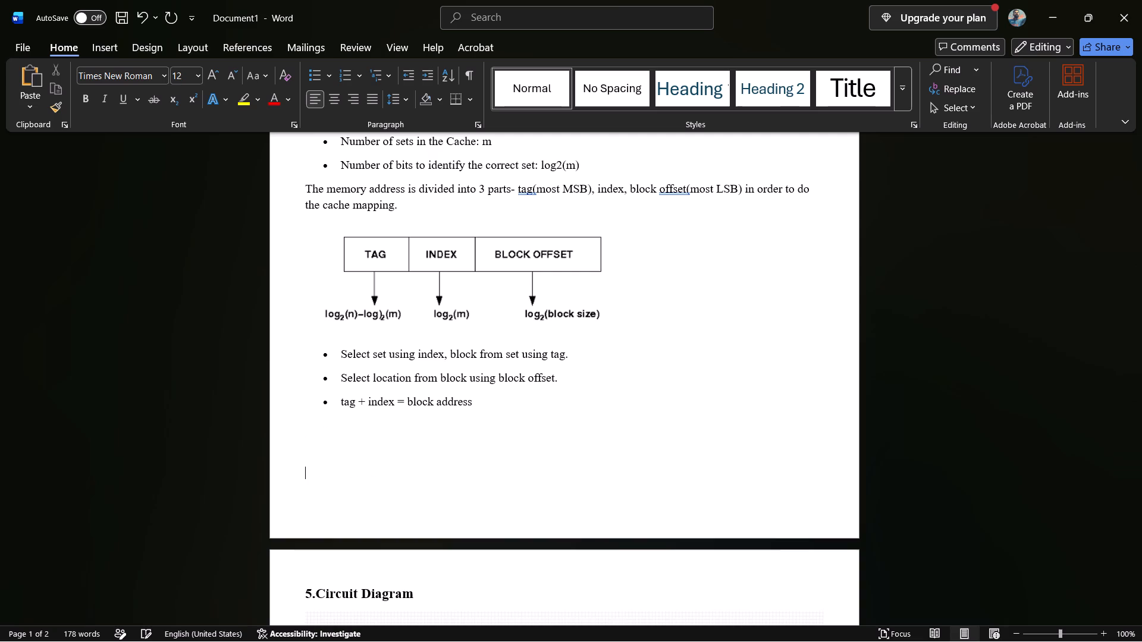
{"action": "scroll", "coordinate": [479, 407], "scroll_direction": "down", "scroll_amount": 3}
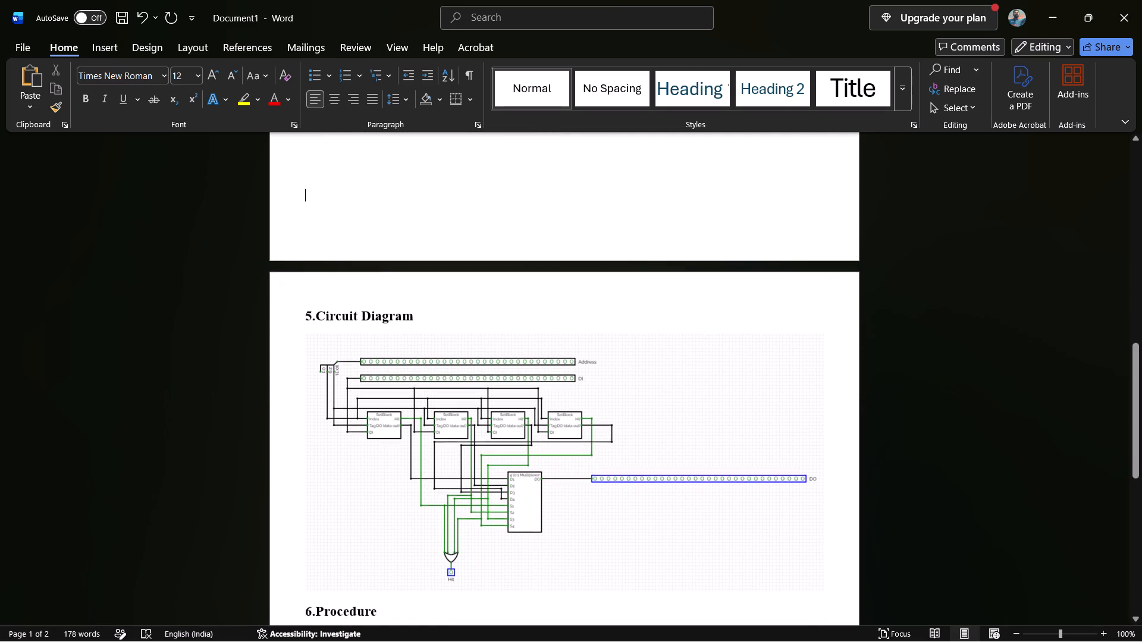
Add an empty line between the "5.Circuit Diagram" heading and the circuit picture.
{"action": "left_click", "coordinate": [441, 316]}
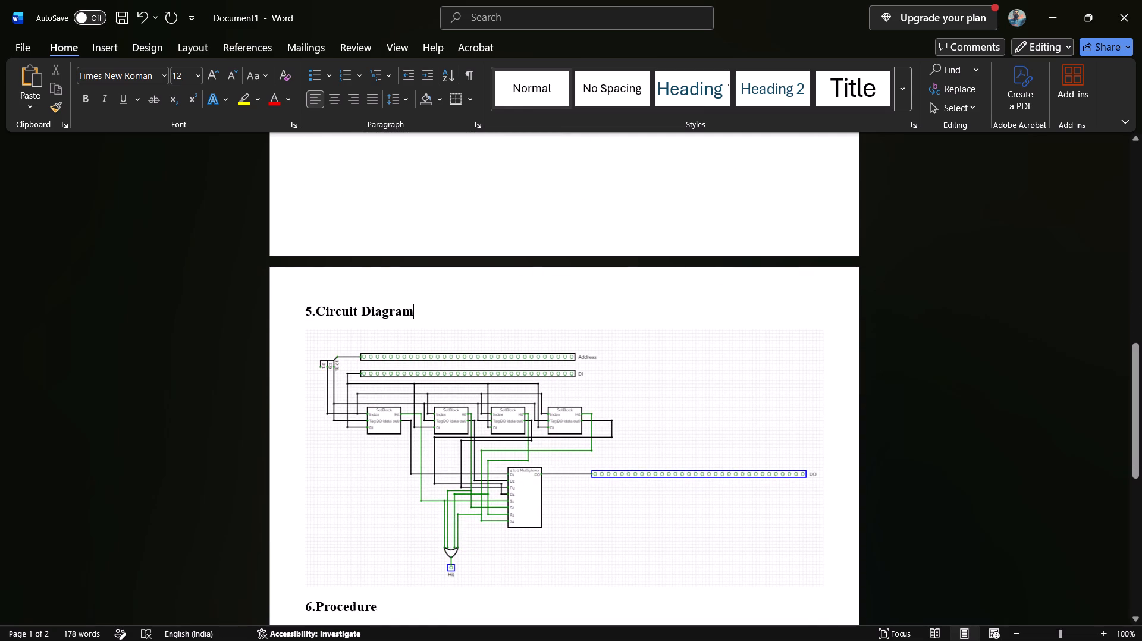
{"action": "key", "text": "Return"}
{"action": "scroll", "coordinate": [441, 316], "scroll_direction": "down", "scroll_amount": 1}
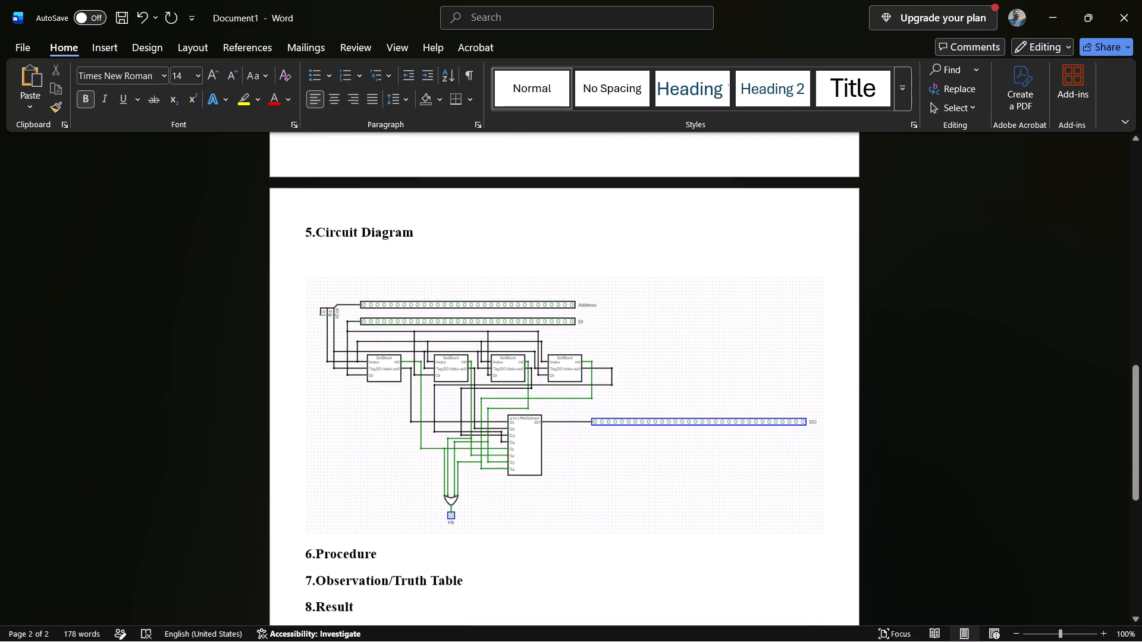
Set the circuit picture's text wrapping to Square and move it up just below the "5.Circuit Diagram" heading, slightly to the right.
{"action": "left_click", "coordinate": [463, 395]}
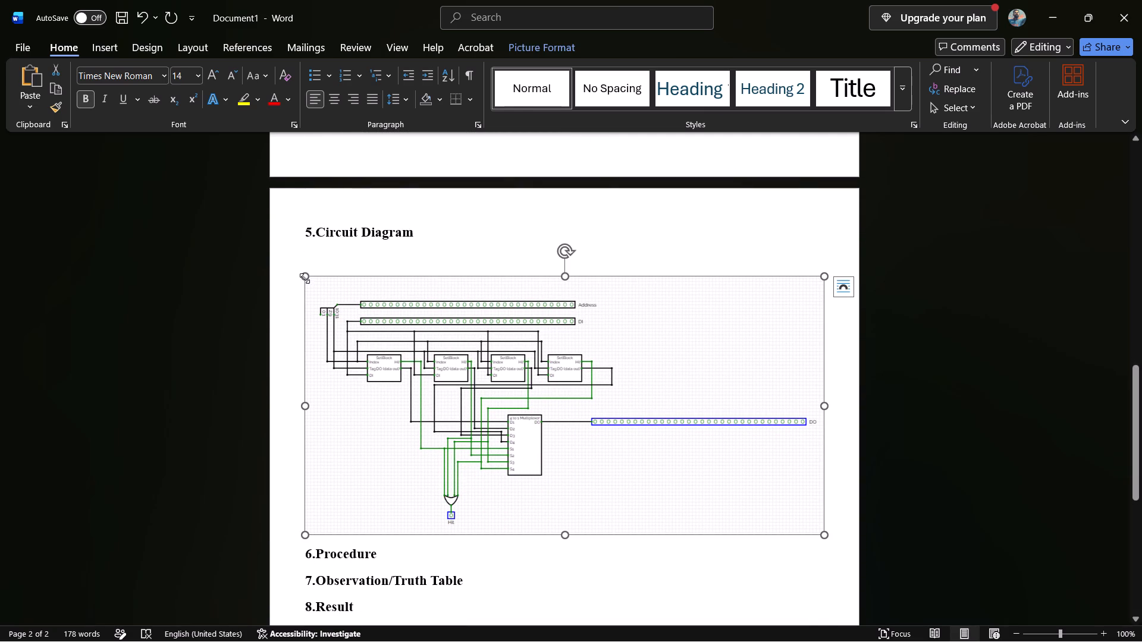
{"action": "left_click", "coordinate": [852, 280]}
{"action": "left_click", "coordinate": [895, 386]}
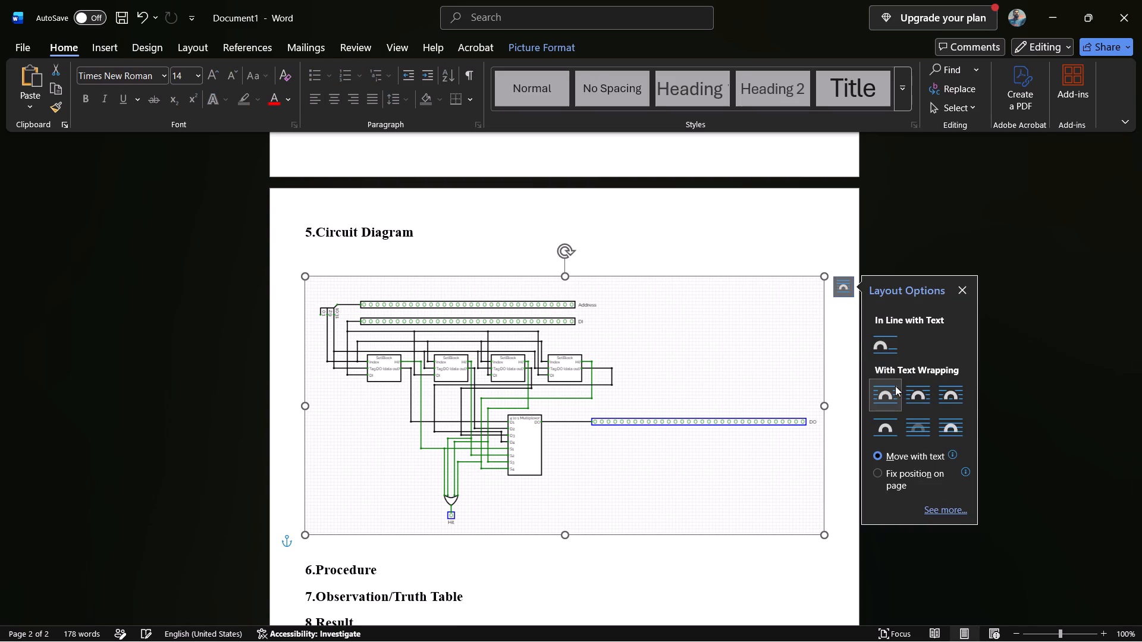
{"action": "left_click_drag", "start_coordinate": [615, 358], "coordinate": [619, 333]}
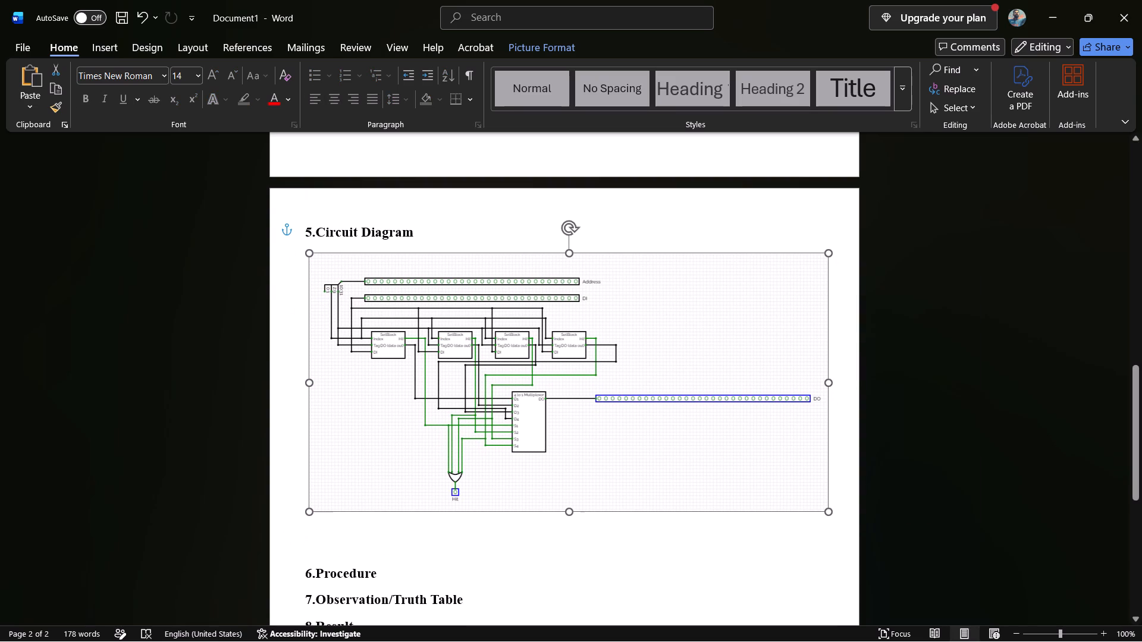
{"action": "left_click_drag", "start_coordinate": [619, 333], "coordinate": [632, 330]}
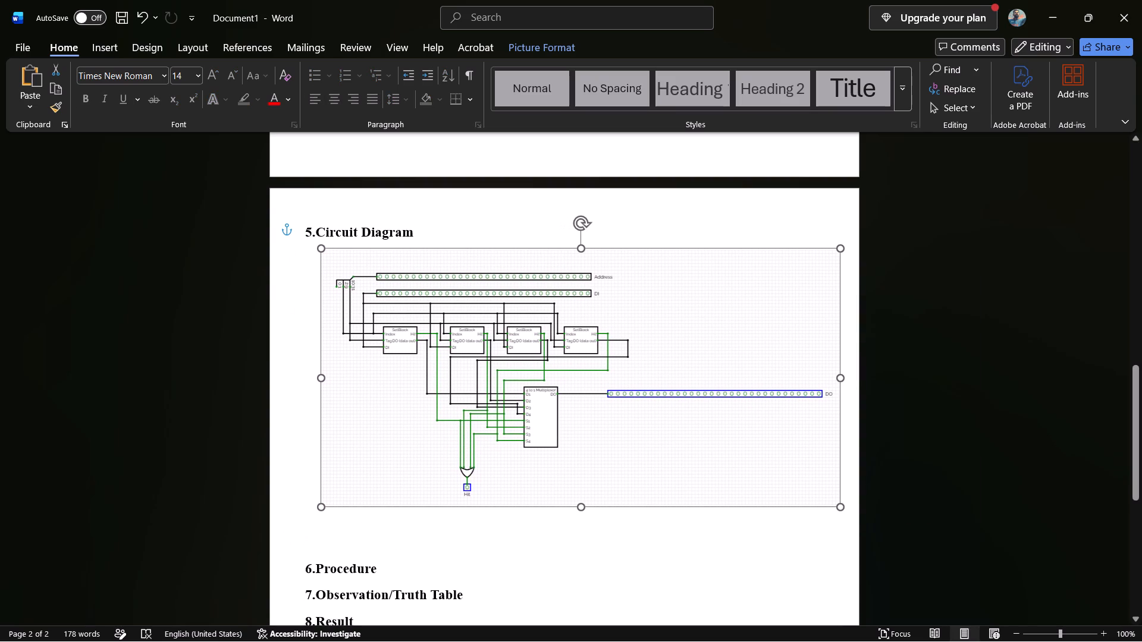
{"action": "left_click_drag", "start_coordinate": [632, 330], "coordinate": [633, 331]}
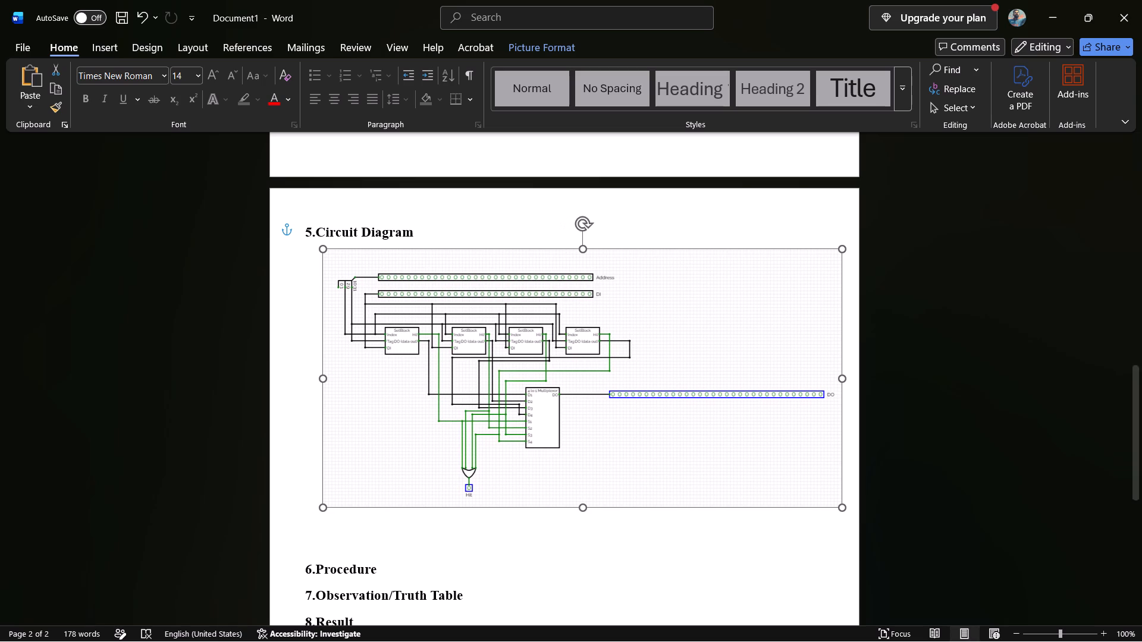
{"action": "left_click_drag", "start_coordinate": [633, 331], "coordinate": [639, 333]}
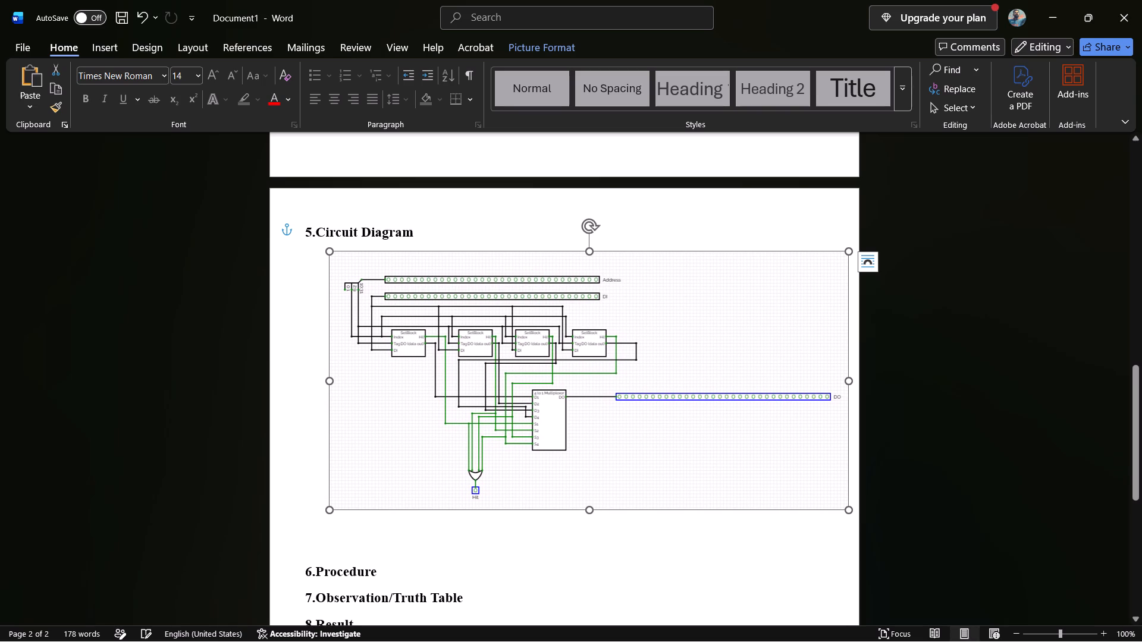
Remove the extra empty lines between the circuit picture and the "6.Procedure" heading, keeping a single empty line there.
{"action": "left_click", "coordinate": [652, 238]}
{"action": "scroll", "coordinate": [615, 355], "scroll_direction": "down", "scroll_amount": 1}
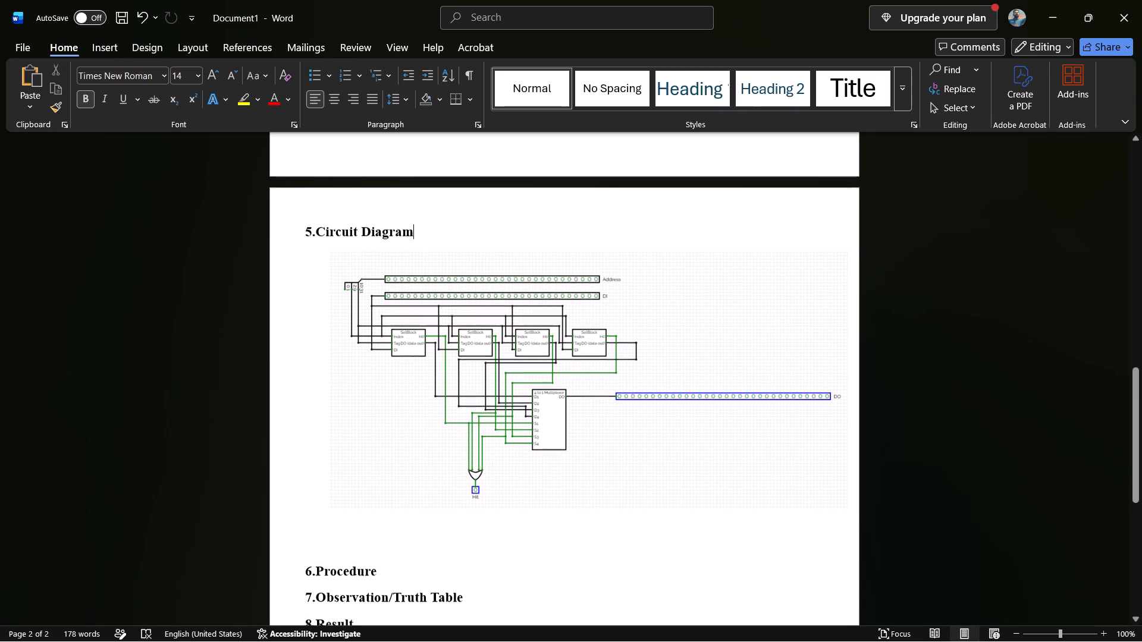
{"action": "scroll", "coordinate": [615, 355], "scroll_direction": "down", "scroll_amount": 1}
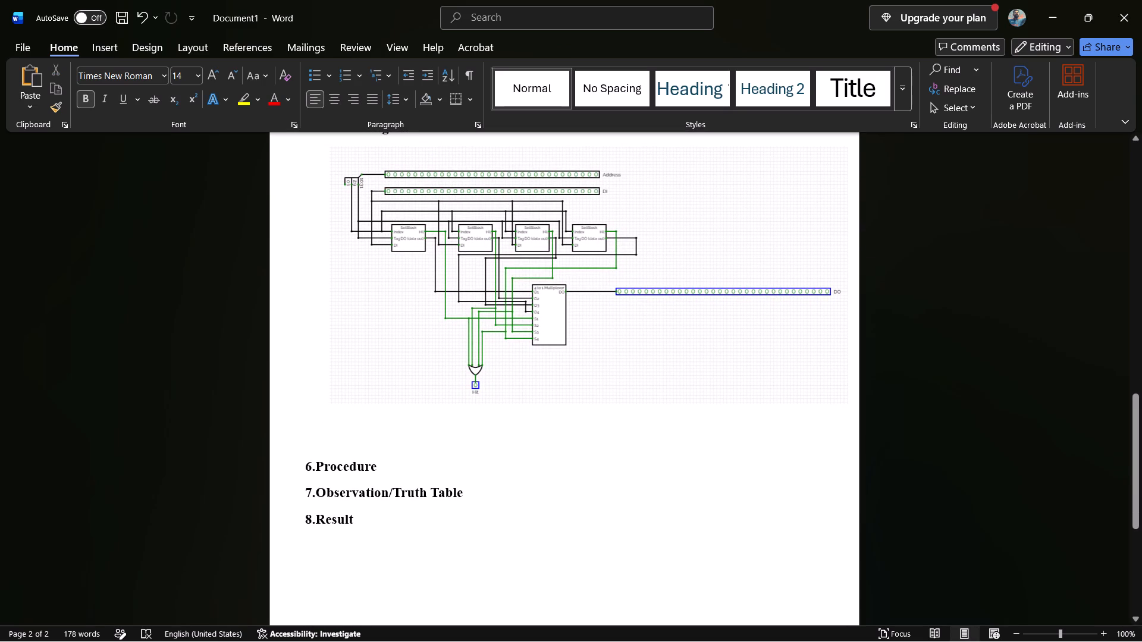
{"action": "left_click", "coordinate": [384, 471]}
{"action": "left_click", "coordinate": [343, 448]}
{"action": "key", "text": "BackSpace"}
{"action": "key", "text": "BackSpace"}
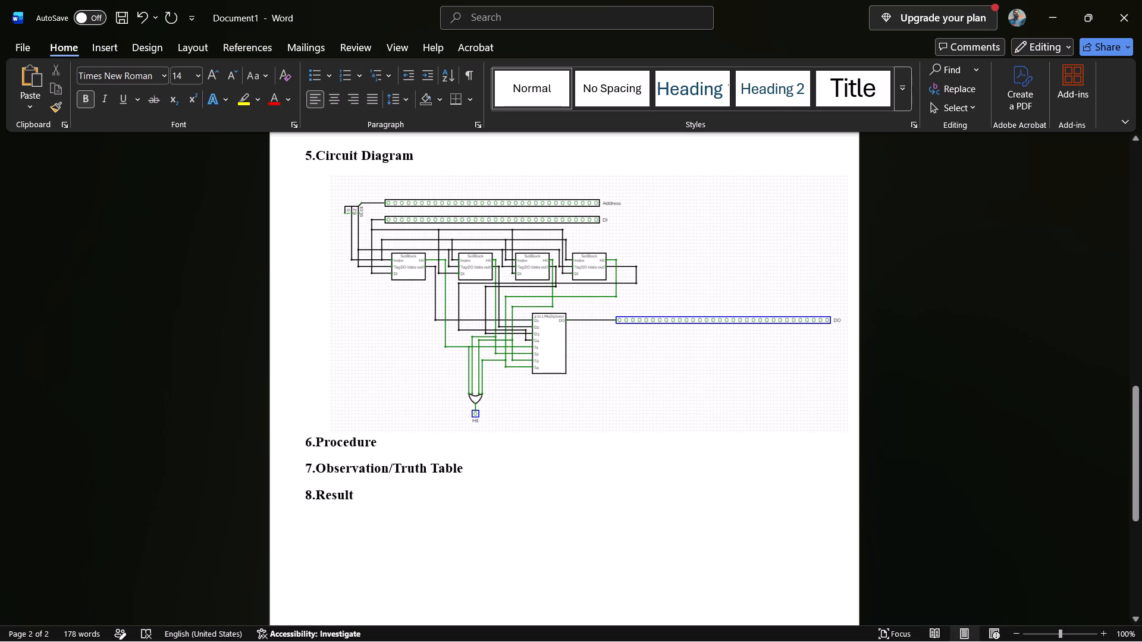
{"action": "key", "text": "Return"}
Review the report's first page, from the experiment title through the theory section, and the start of the circuit diagram section.
{"action": "scroll", "coordinate": [343, 448], "scroll_direction": "up", "scroll_amount": 3}
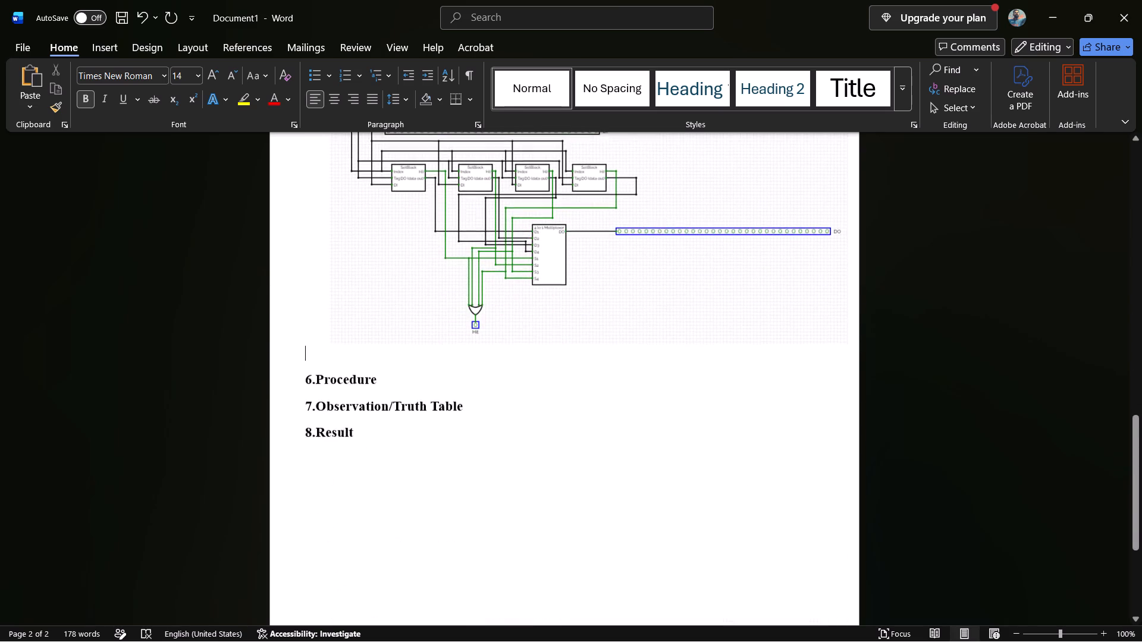
{"action": "scroll", "coordinate": [343, 448], "scroll_direction": "up", "scroll_amount": 2}
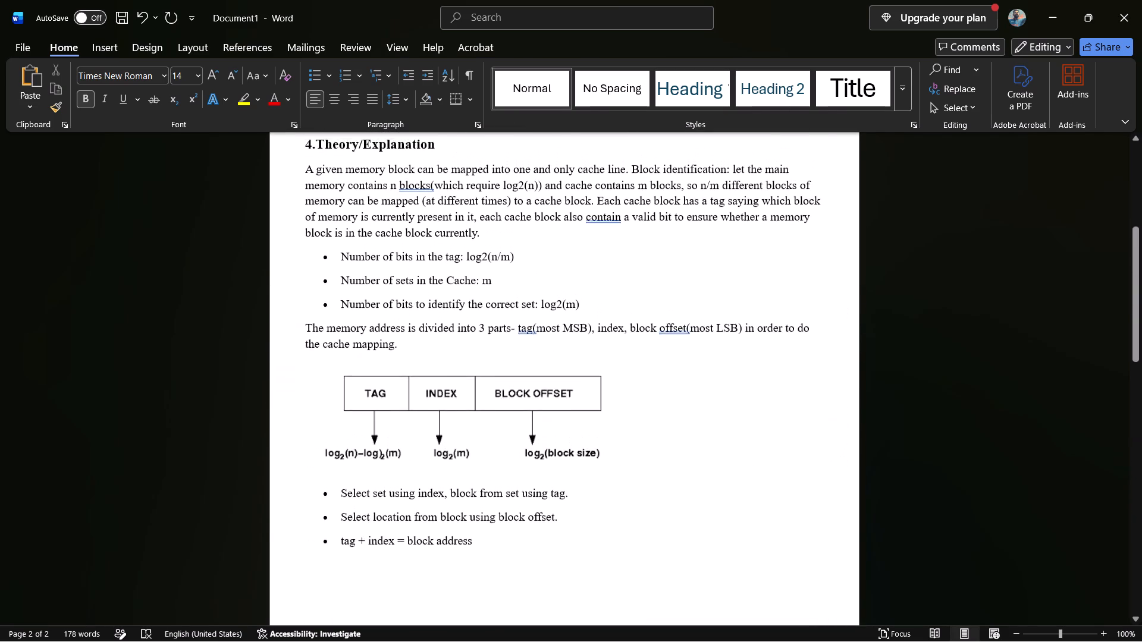
{"action": "scroll", "coordinate": [343, 448], "scroll_direction": "up", "scroll_amount": 2}
{"action": "scroll", "coordinate": [343, 448], "scroll_direction": "down", "scroll_amount": 1}
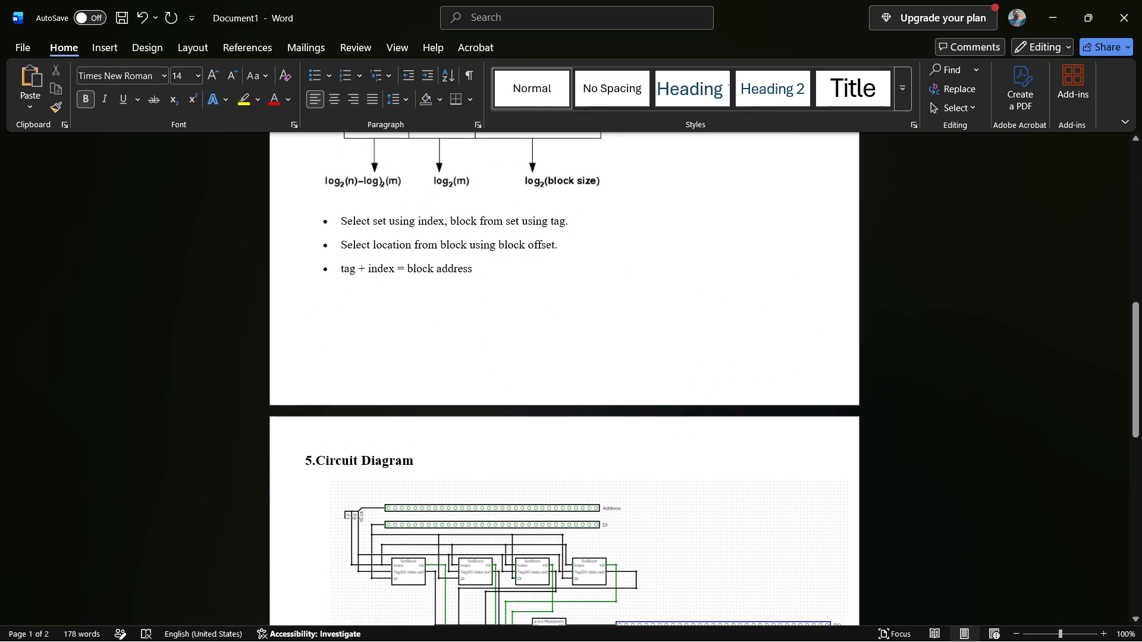
{"action": "scroll", "coordinate": [343, 448], "scroll_direction": "up", "scroll_amount": 2}
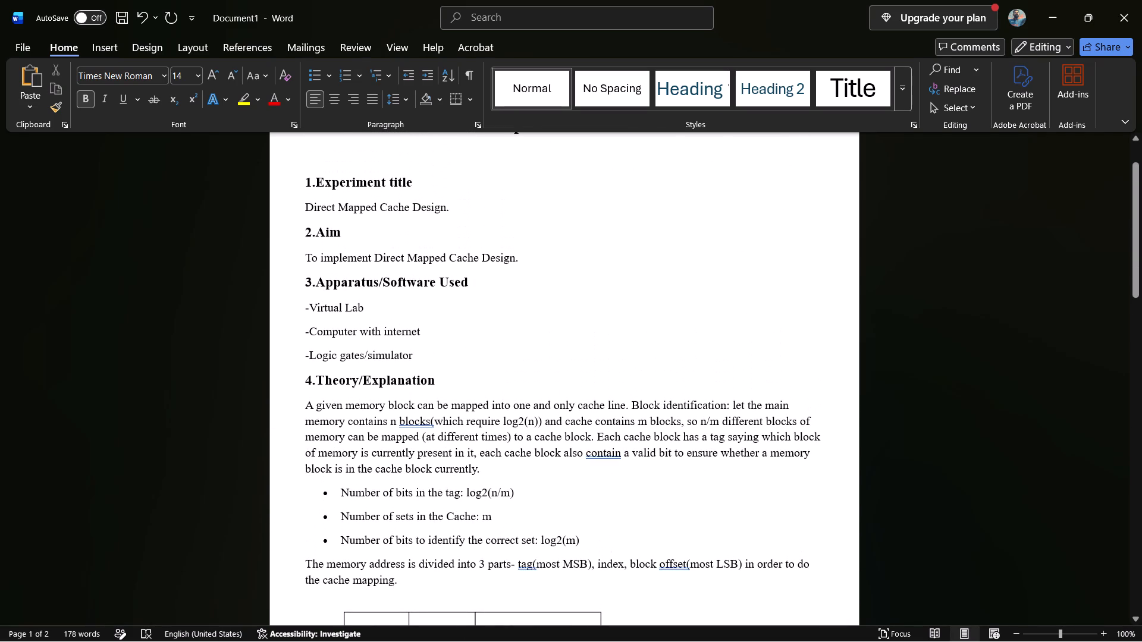
Add an empty line below the "6.Procedure" heading.
{"action": "scroll", "coordinate": [343, 448], "scroll_direction": "down", "scroll_amount": 3}
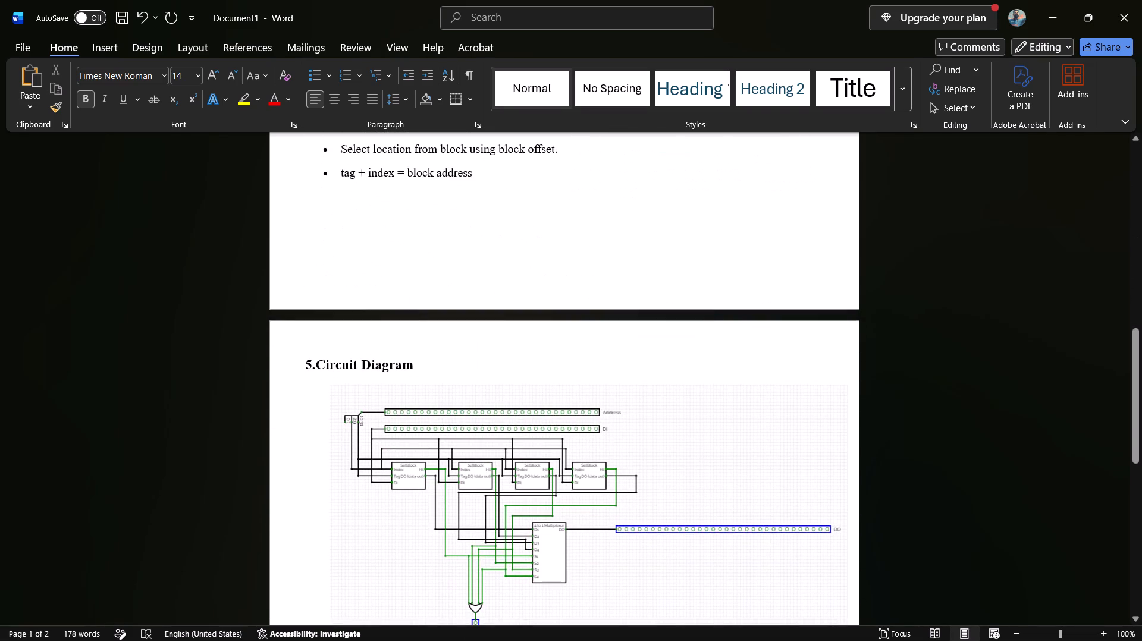
{"action": "scroll", "coordinate": [343, 448], "scroll_direction": "down", "scroll_amount": 2}
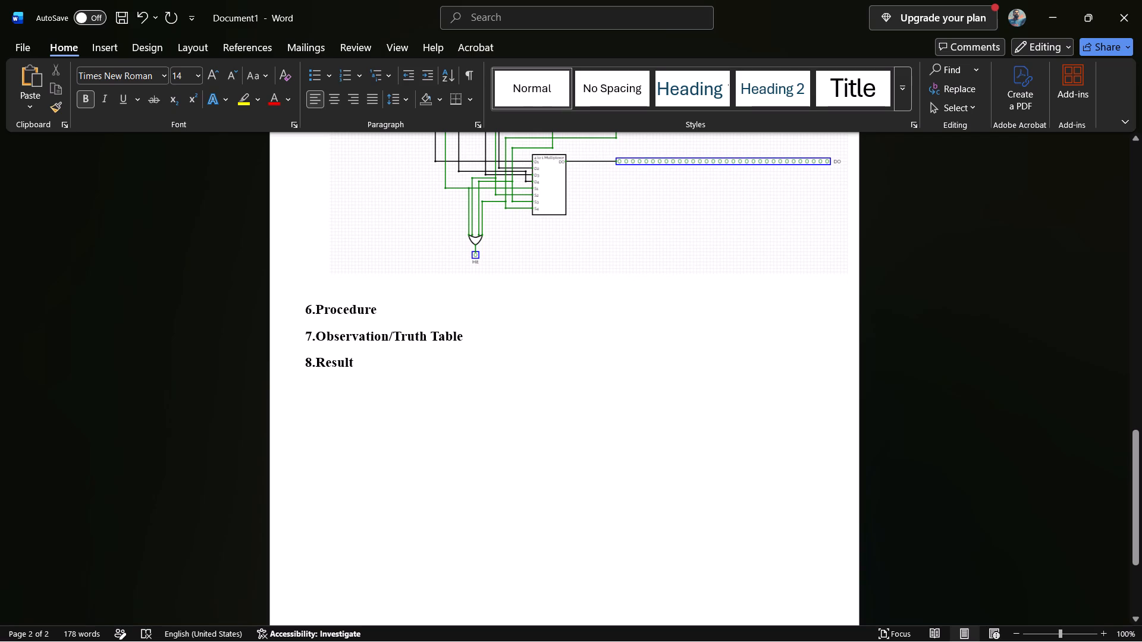
{"action": "left_click", "coordinate": [397, 319]}
{"action": "key", "text": "Return"}
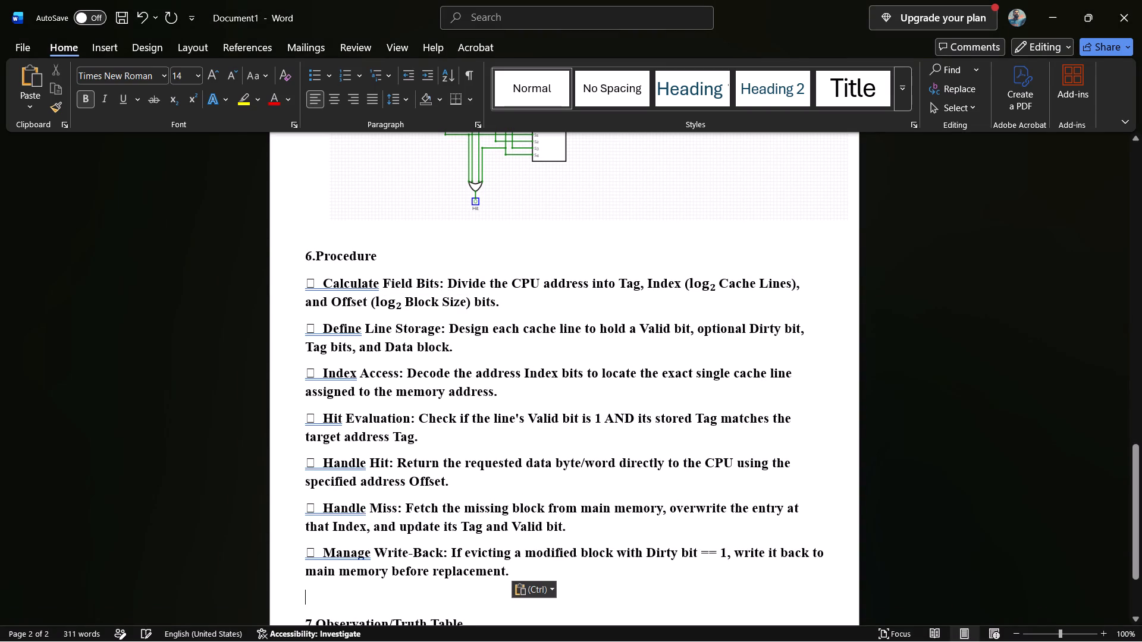
Format the pasted procedure points as a bulleted list in non-bold 12 pt text.
{"action": "left_click_drag", "start_coordinate": [309, 280], "coordinate": [593, 577]}
{"action": "left_click", "coordinate": [608, 547]}
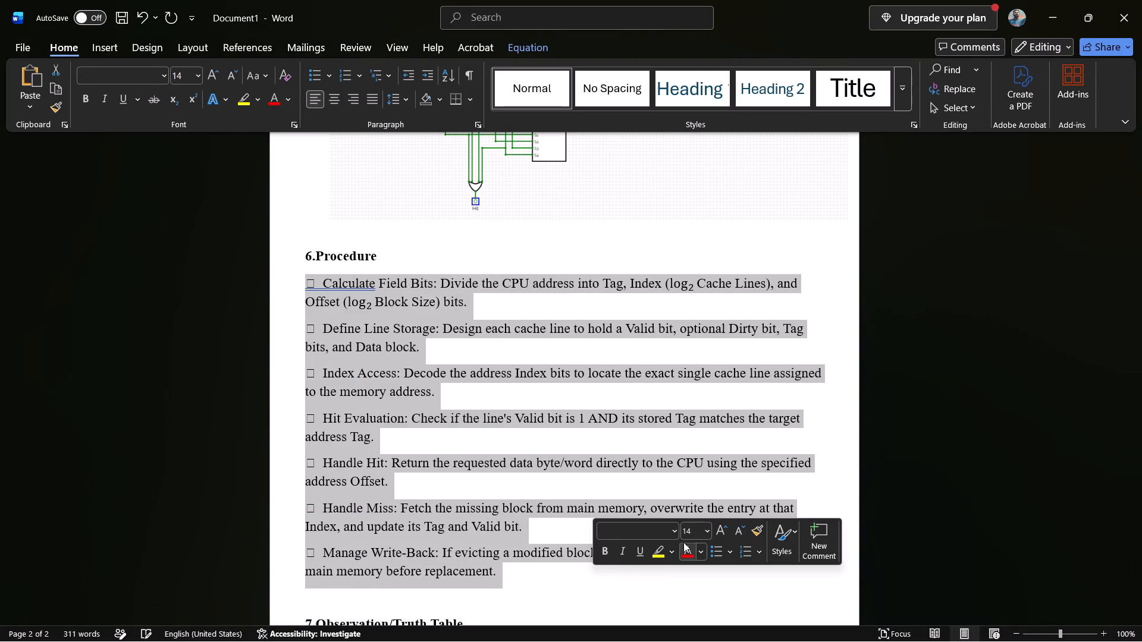
{"action": "left_click", "coordinate": [707, 527]}
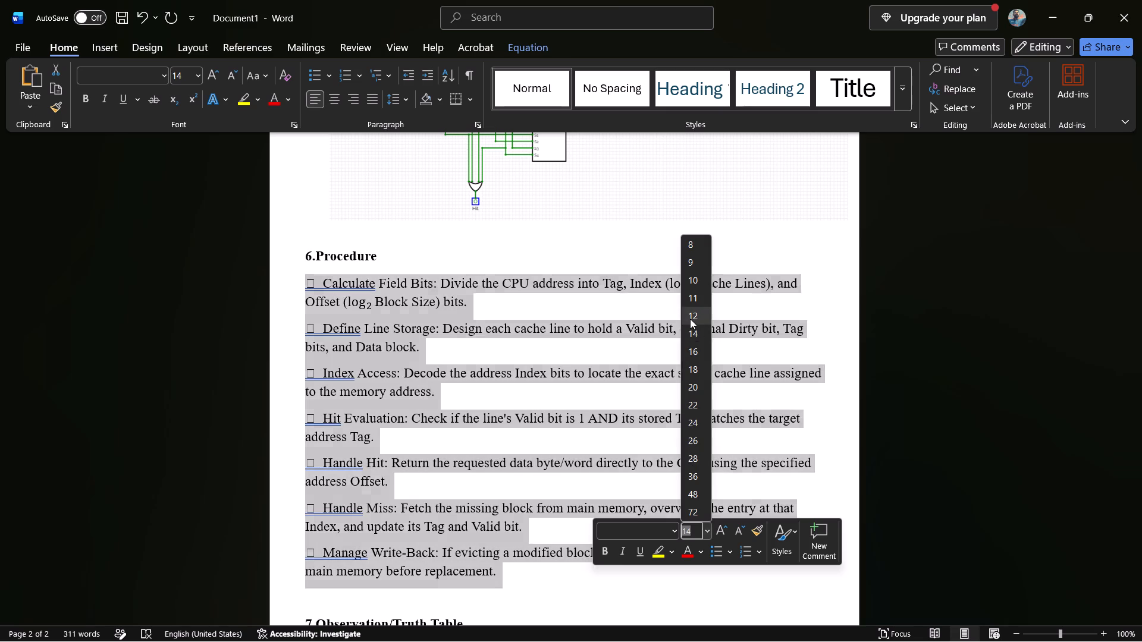
{"action": "left_click", "coordinate": [690, 319]}
{"action": "left_click", "coordinate": [719, 553]}
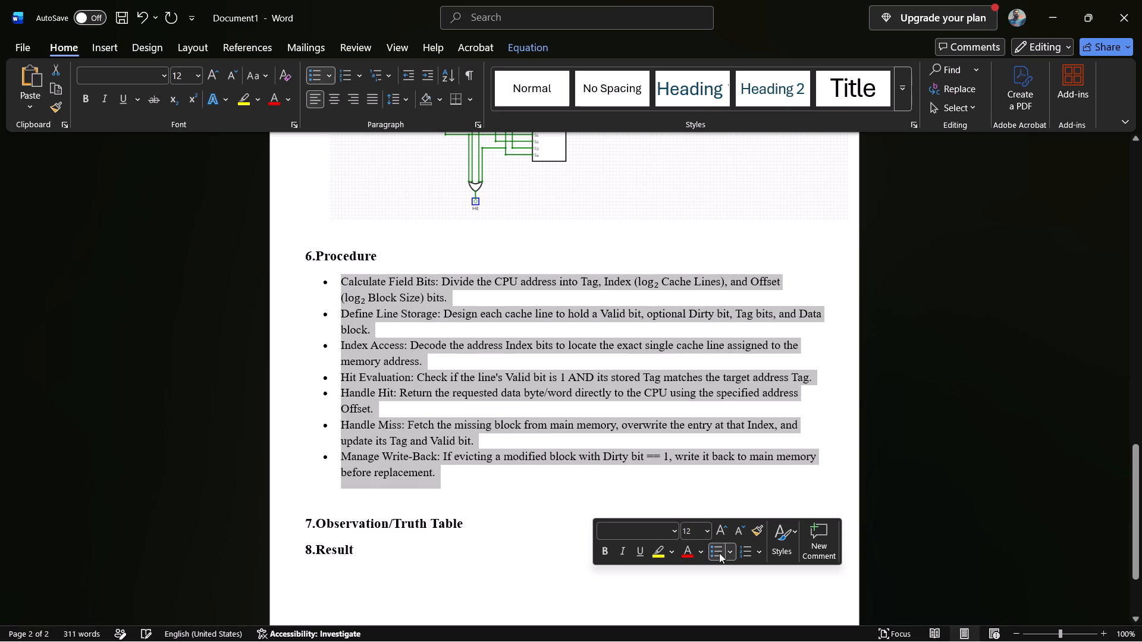
{"action": "left_click", "coordinate": [522, 495]}
Change the procedure points' bullets to a), b), c) lettered numbering.
{"action": "scroll", "coordinate": [522, 495], "scroll_direction": "up", "scroll_amount": 1}
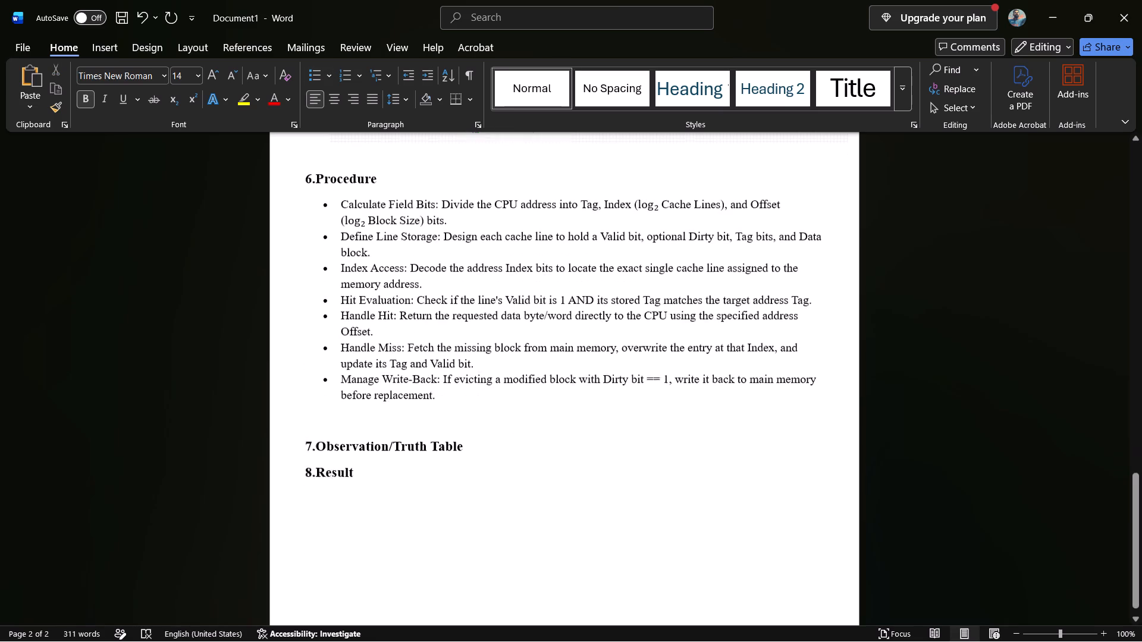
{"action": "scroll", "coordinate": [522, 495], "scroll_direction": "up", "scroll_amount": 1}
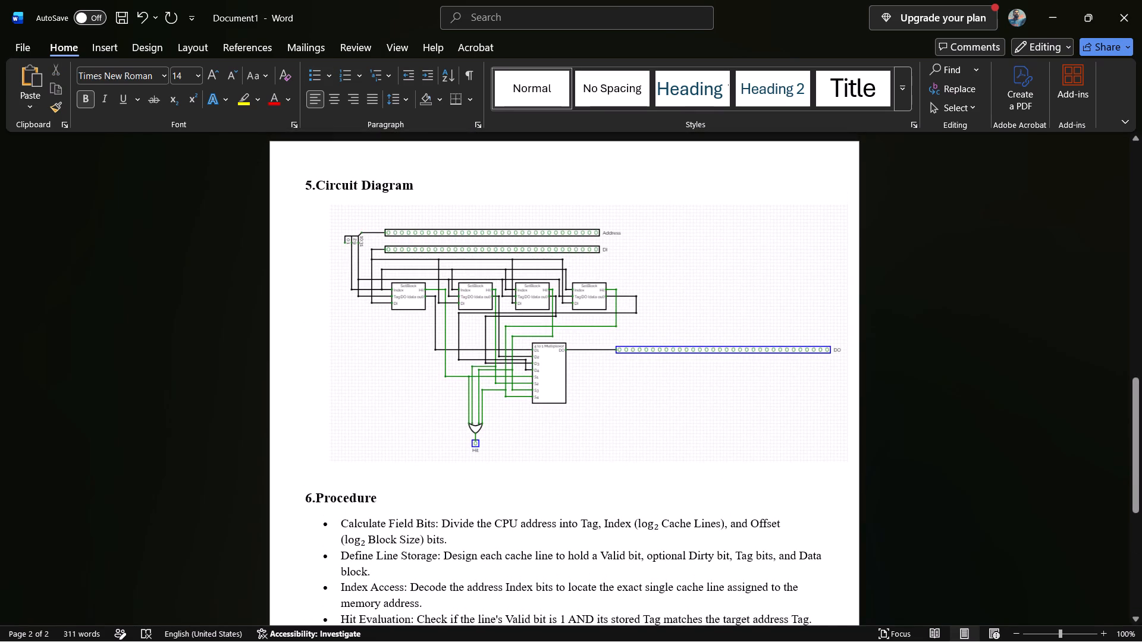
{"action": "scroll", "coordinate": [522, 495], "scroll_direction": "up", "scroll_amount": 1}
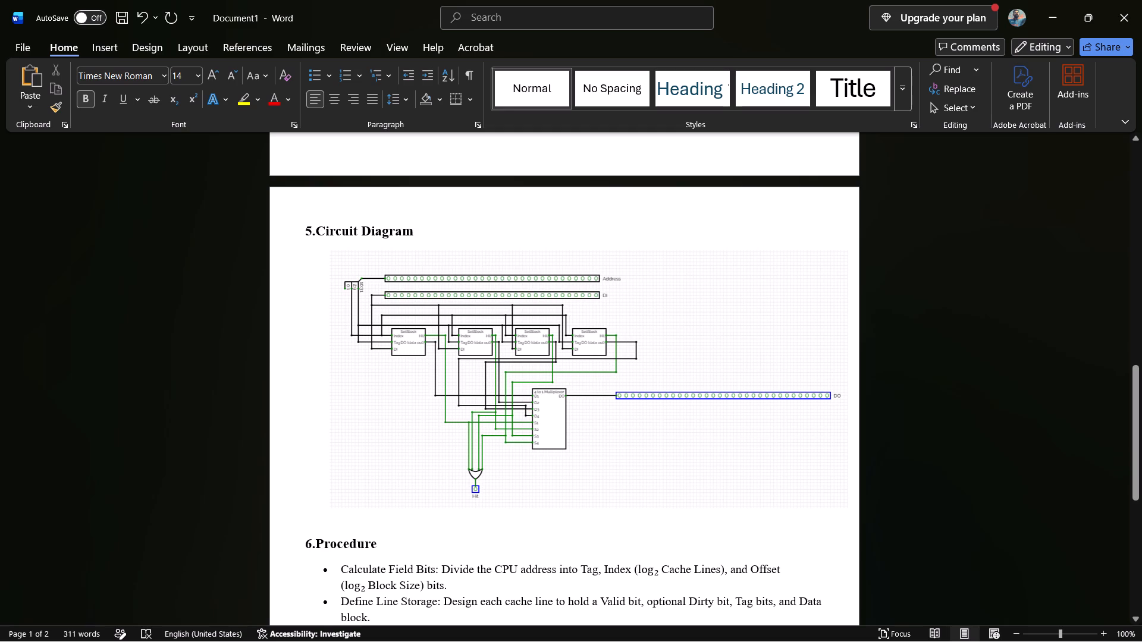
{"action": "scroll", "coordinate": [347, 535], "scroll_direction": "down", "scroll_amount": 3}
{"action": "scroll", "coordinate": [347, 535], "scroll_direction": "right", "scroll_amount": 1}
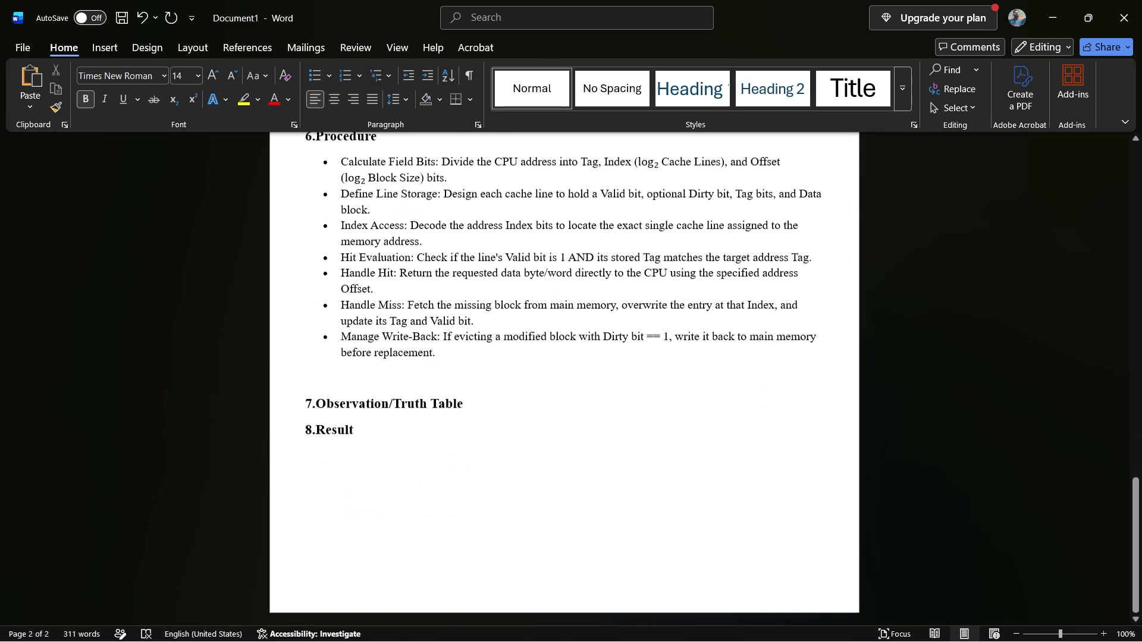
{"action": "scroll", "coordinate": [347, 535], "scroll_direction": "right", "scroll_amount": 2}
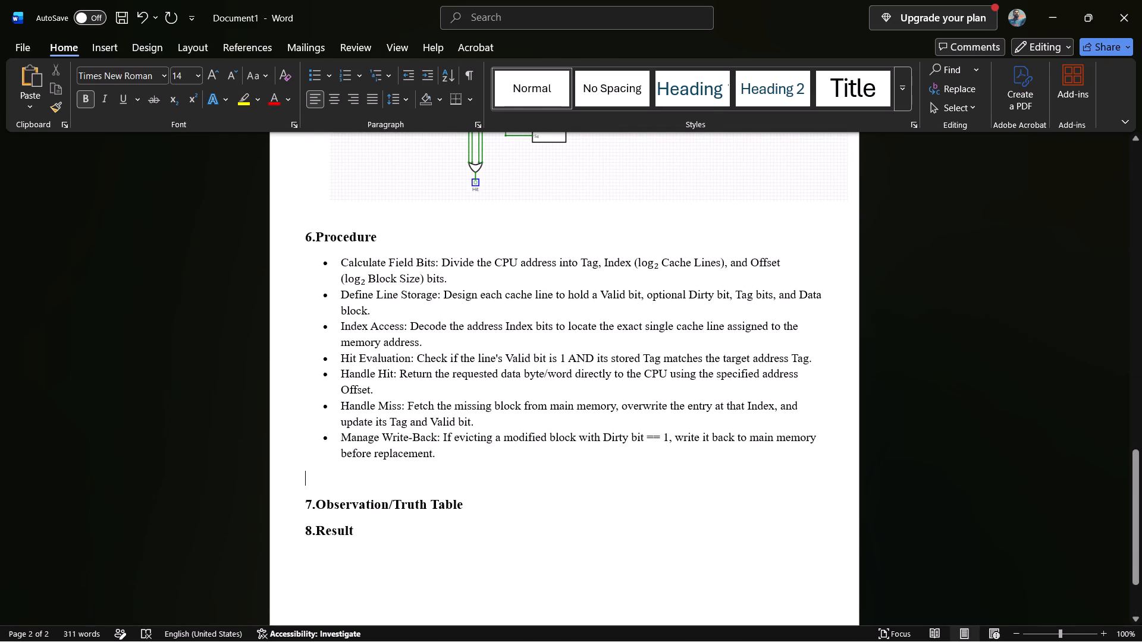
{"action": "left_click_drag", "start_coordinate": [437, 454], "coordinate": [333, 266]}
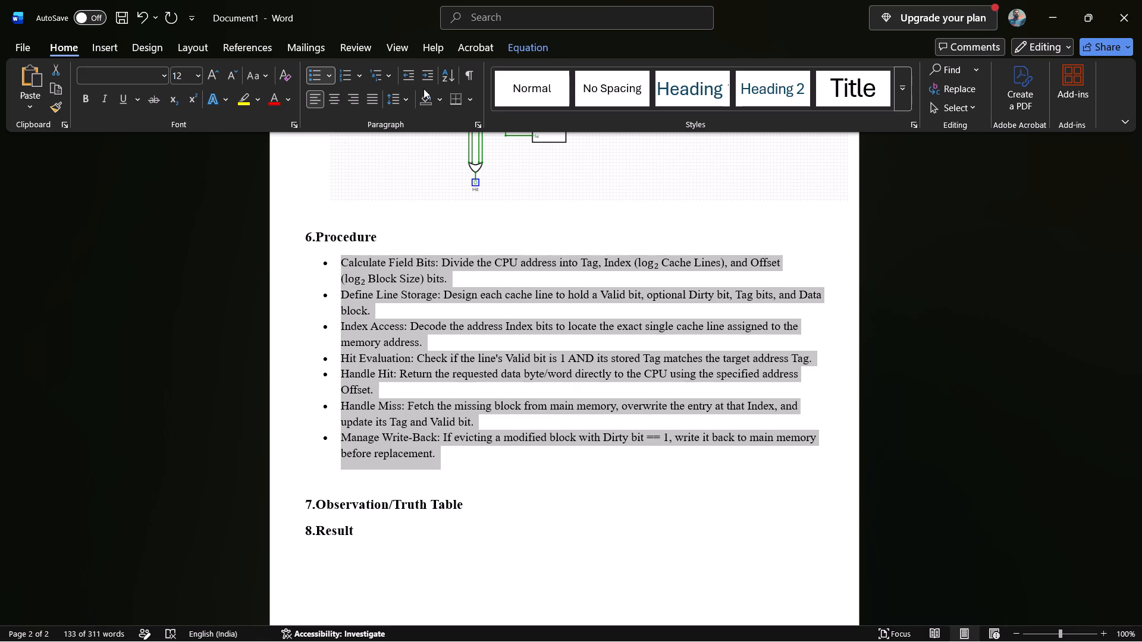
{"action": "left_click", "coordinate": [359, 77]}
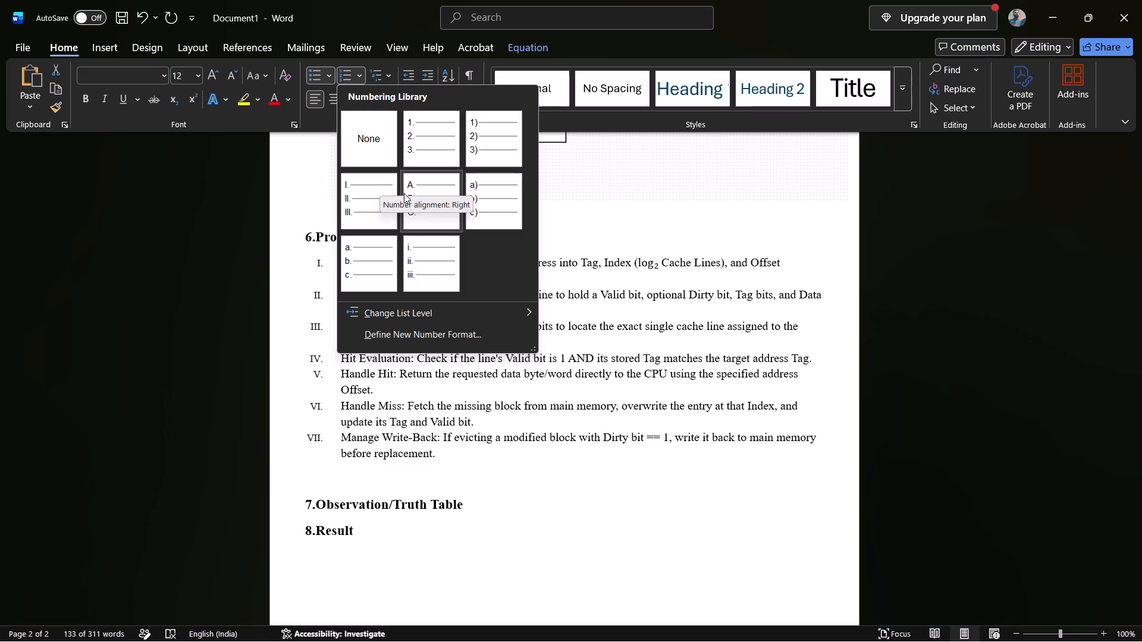
{"action": "left_click", "coordinate": [485, 199]}
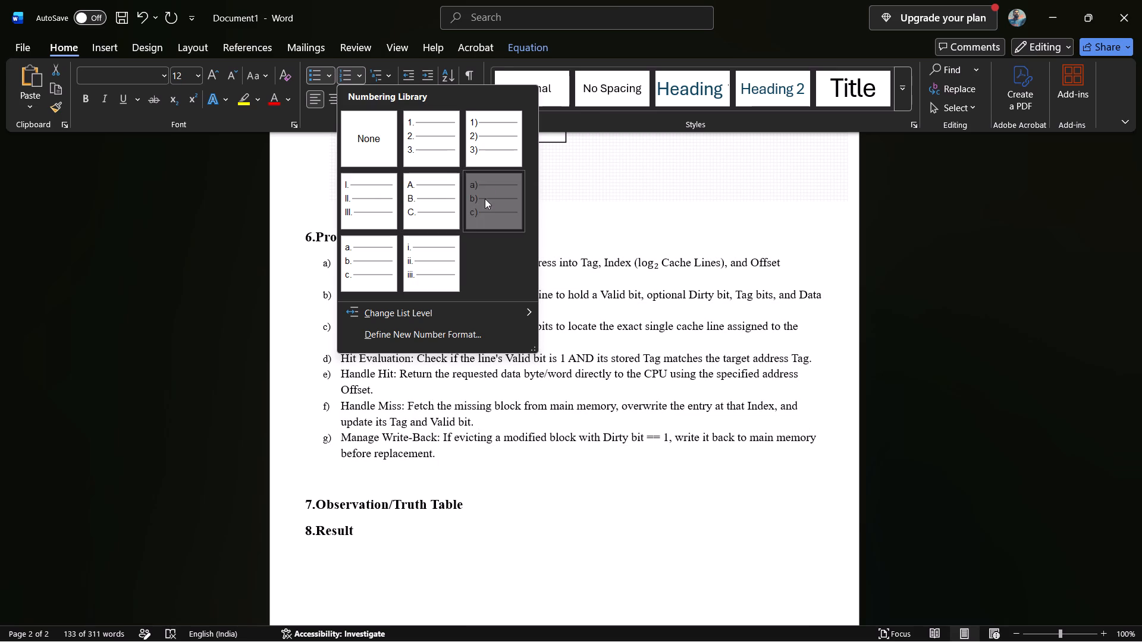
{"action": "left_click", "coordinate": [300, 310]}
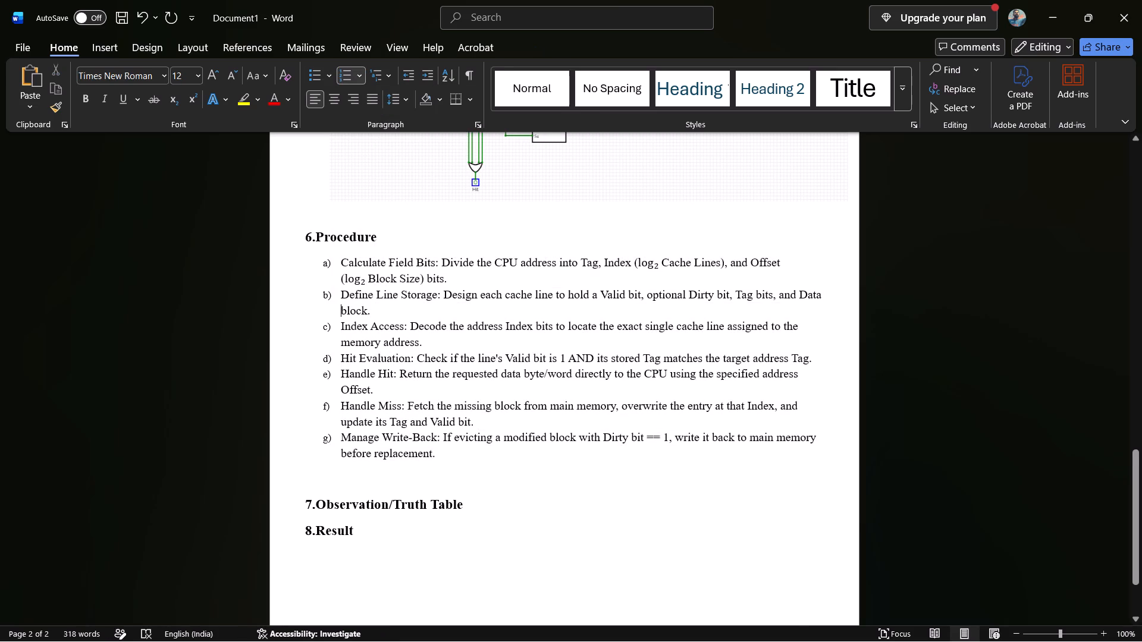
Add an empty line below the "7.Observation/Truth Table" heading.
{"action": "scroll", "coordinate": [300, 310], "scroll_direction": "down", "scroll_amount": 1}
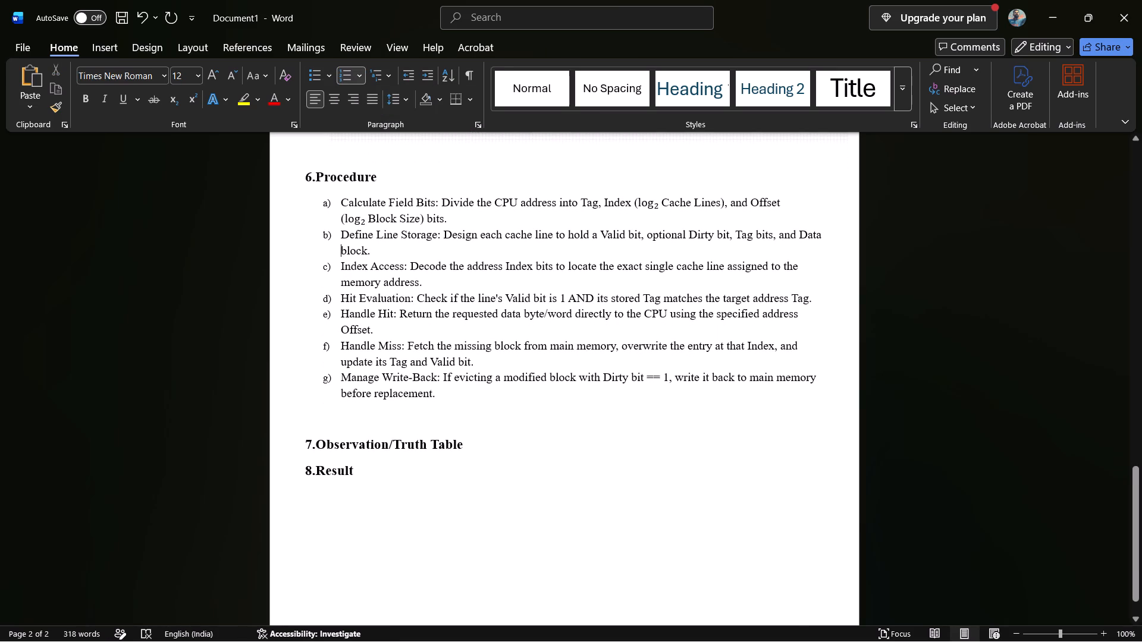
{"action": "scroll", "coordinate": [300, 310], "scroll_direction": "down", "scroll_amount": 1}
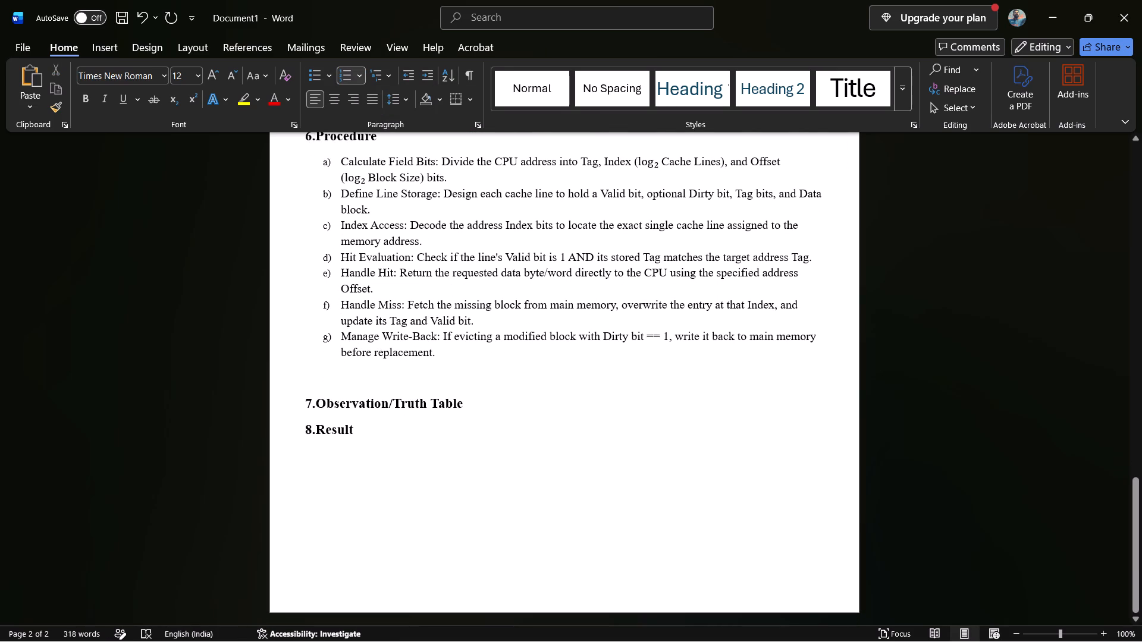
{"action": "left_click", "coordinate": [472, 401]}
{"action": "key", "text": "Return"}
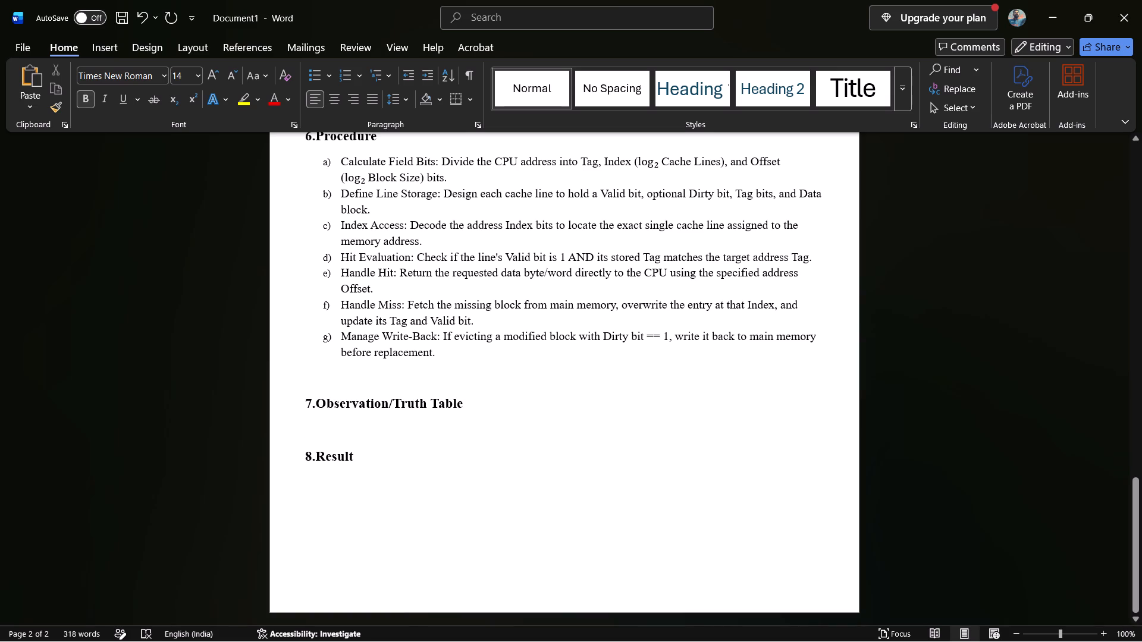
Add a line below the "8.Result" heading in non-bold 12 pt text, beginning with "The".
{"action": "left_click", "coordinate": [381, 465]}
{"action": "key", "text": "Return"}
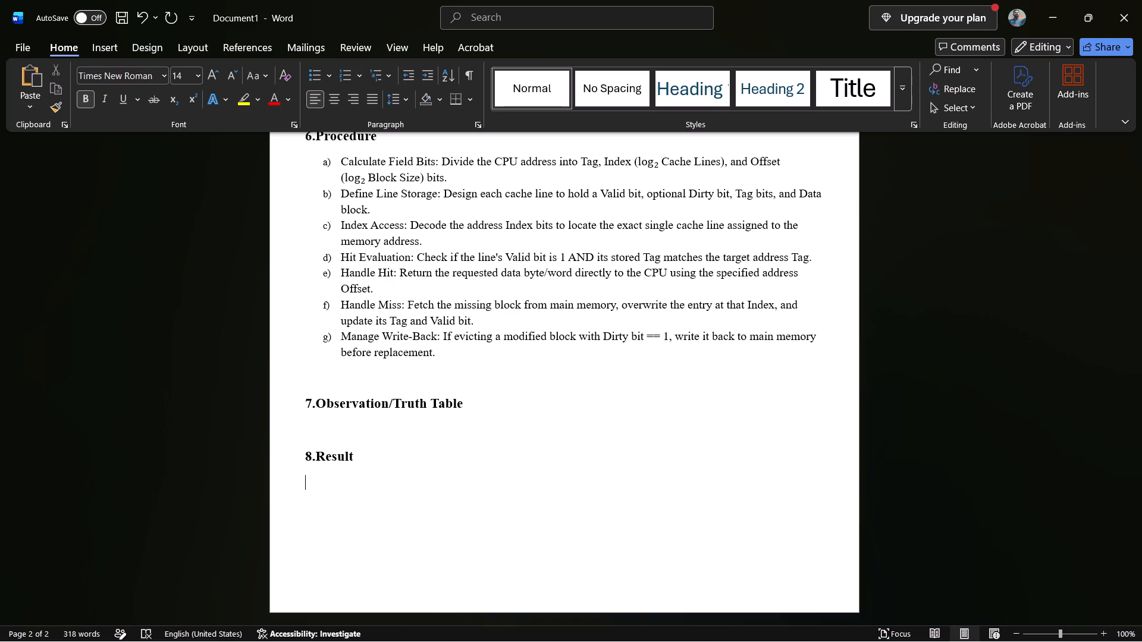
{"action": "type", "text": "The"}
{"action": "key", "text": "BackSpace"}
{"action": "key", "text": "BackSpace"}
{"action": "key", "text": "BackSpace"}
{"action": "left_click", "coordinate": [83, 90]}
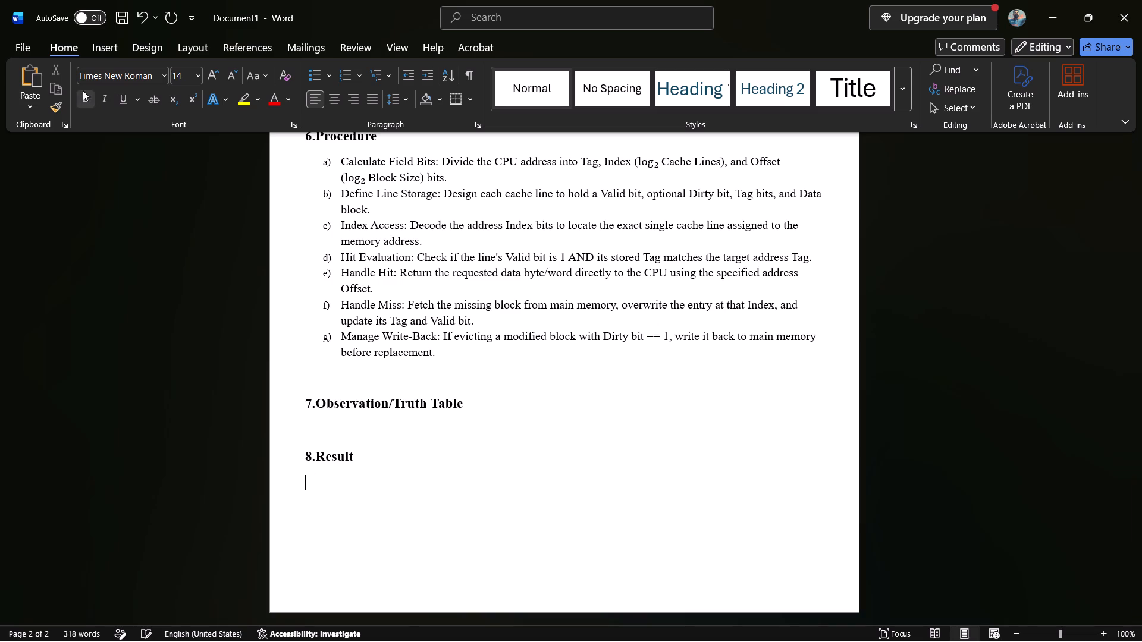
{"action": "left_click", "coordinate": [192, 75]}
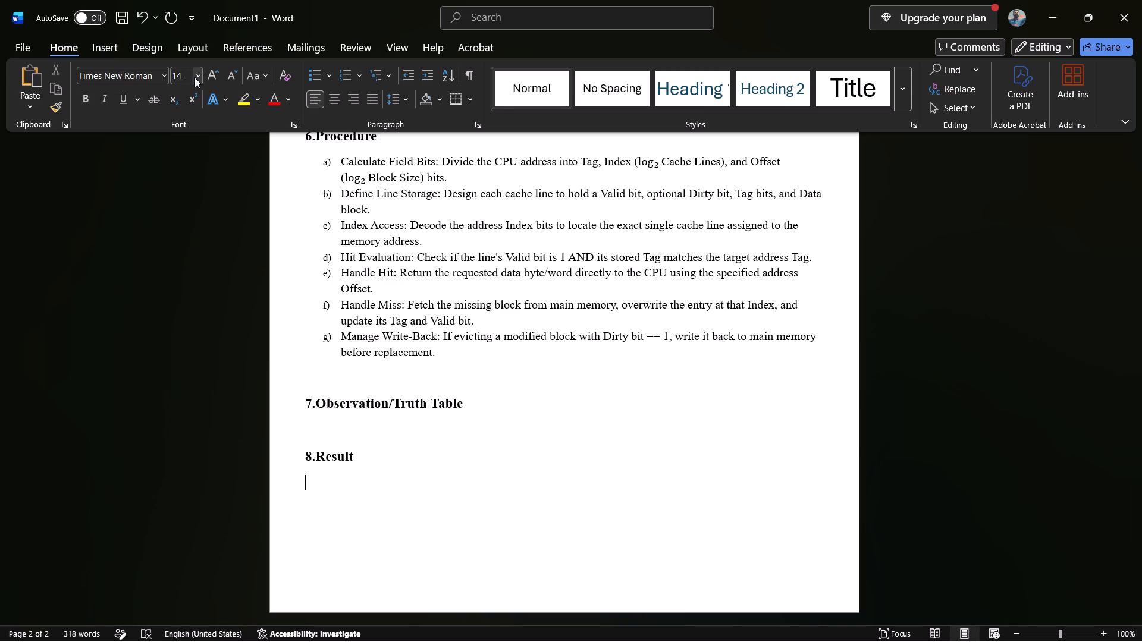
{"action": "left_click", "coordinate": [194, 77]}
{"action": "left_click", "coordinate": [193, 168]}
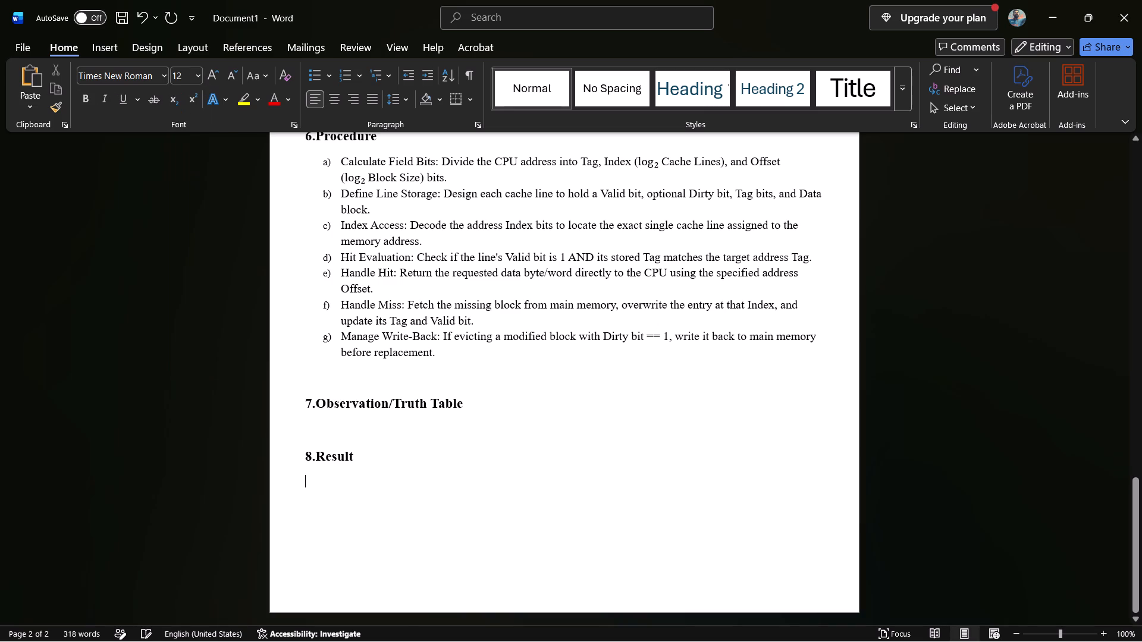
{"action": "type", "text": "The"}
{"action": "key", "text": "space"}
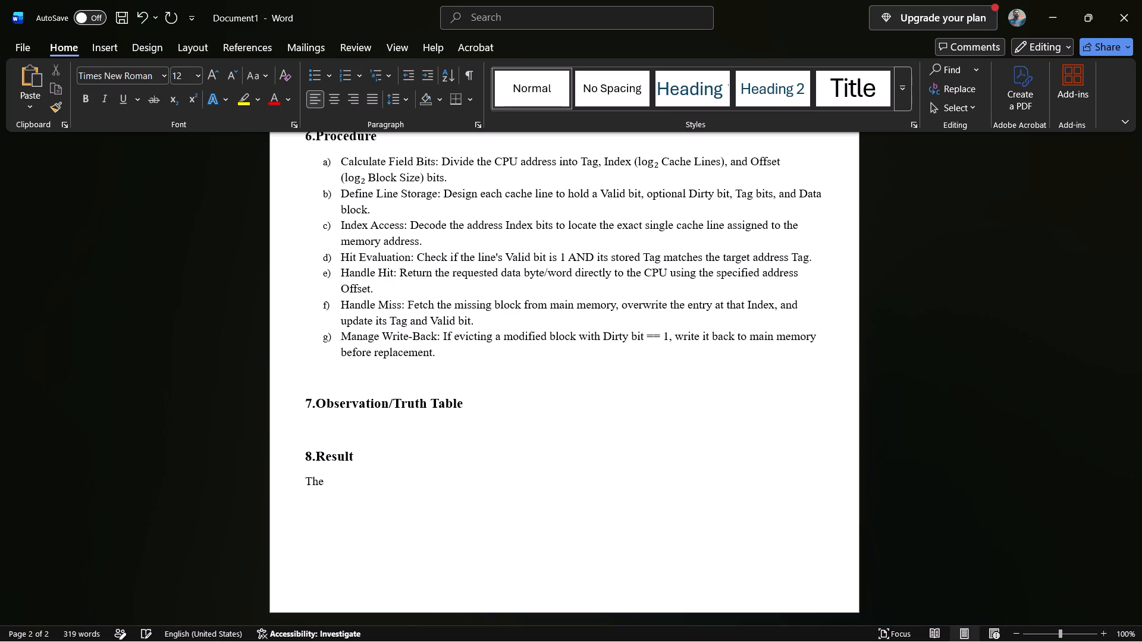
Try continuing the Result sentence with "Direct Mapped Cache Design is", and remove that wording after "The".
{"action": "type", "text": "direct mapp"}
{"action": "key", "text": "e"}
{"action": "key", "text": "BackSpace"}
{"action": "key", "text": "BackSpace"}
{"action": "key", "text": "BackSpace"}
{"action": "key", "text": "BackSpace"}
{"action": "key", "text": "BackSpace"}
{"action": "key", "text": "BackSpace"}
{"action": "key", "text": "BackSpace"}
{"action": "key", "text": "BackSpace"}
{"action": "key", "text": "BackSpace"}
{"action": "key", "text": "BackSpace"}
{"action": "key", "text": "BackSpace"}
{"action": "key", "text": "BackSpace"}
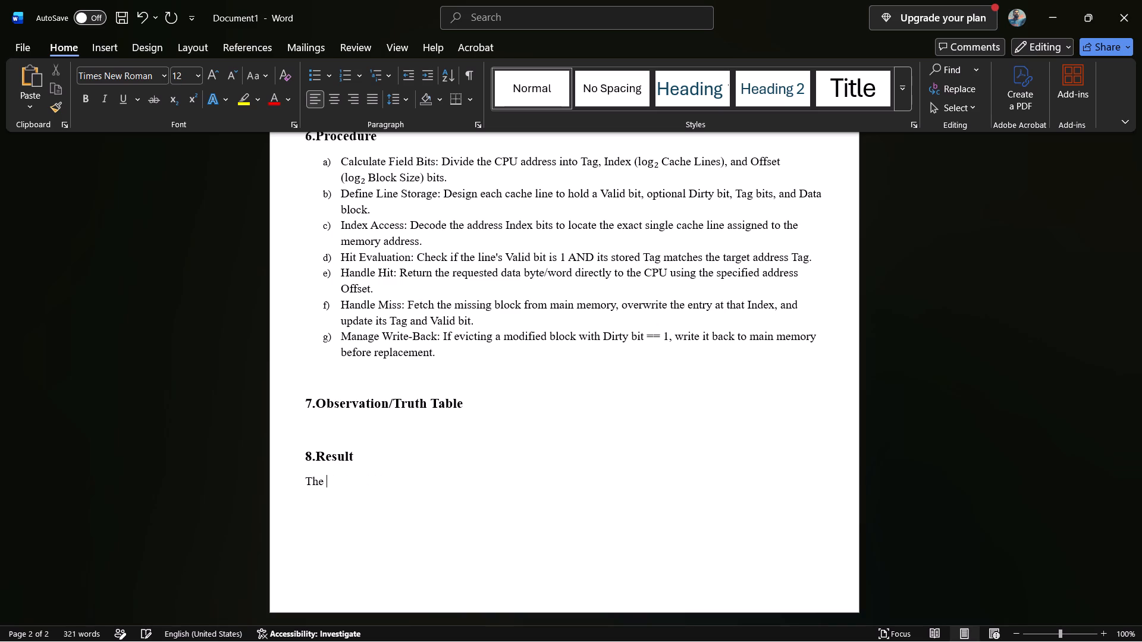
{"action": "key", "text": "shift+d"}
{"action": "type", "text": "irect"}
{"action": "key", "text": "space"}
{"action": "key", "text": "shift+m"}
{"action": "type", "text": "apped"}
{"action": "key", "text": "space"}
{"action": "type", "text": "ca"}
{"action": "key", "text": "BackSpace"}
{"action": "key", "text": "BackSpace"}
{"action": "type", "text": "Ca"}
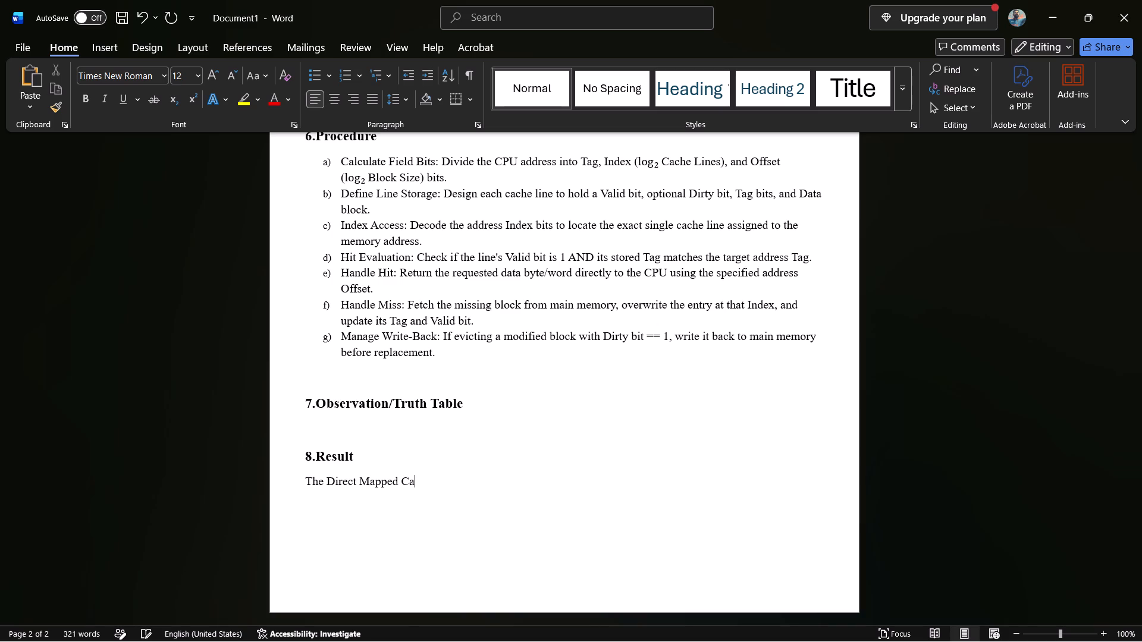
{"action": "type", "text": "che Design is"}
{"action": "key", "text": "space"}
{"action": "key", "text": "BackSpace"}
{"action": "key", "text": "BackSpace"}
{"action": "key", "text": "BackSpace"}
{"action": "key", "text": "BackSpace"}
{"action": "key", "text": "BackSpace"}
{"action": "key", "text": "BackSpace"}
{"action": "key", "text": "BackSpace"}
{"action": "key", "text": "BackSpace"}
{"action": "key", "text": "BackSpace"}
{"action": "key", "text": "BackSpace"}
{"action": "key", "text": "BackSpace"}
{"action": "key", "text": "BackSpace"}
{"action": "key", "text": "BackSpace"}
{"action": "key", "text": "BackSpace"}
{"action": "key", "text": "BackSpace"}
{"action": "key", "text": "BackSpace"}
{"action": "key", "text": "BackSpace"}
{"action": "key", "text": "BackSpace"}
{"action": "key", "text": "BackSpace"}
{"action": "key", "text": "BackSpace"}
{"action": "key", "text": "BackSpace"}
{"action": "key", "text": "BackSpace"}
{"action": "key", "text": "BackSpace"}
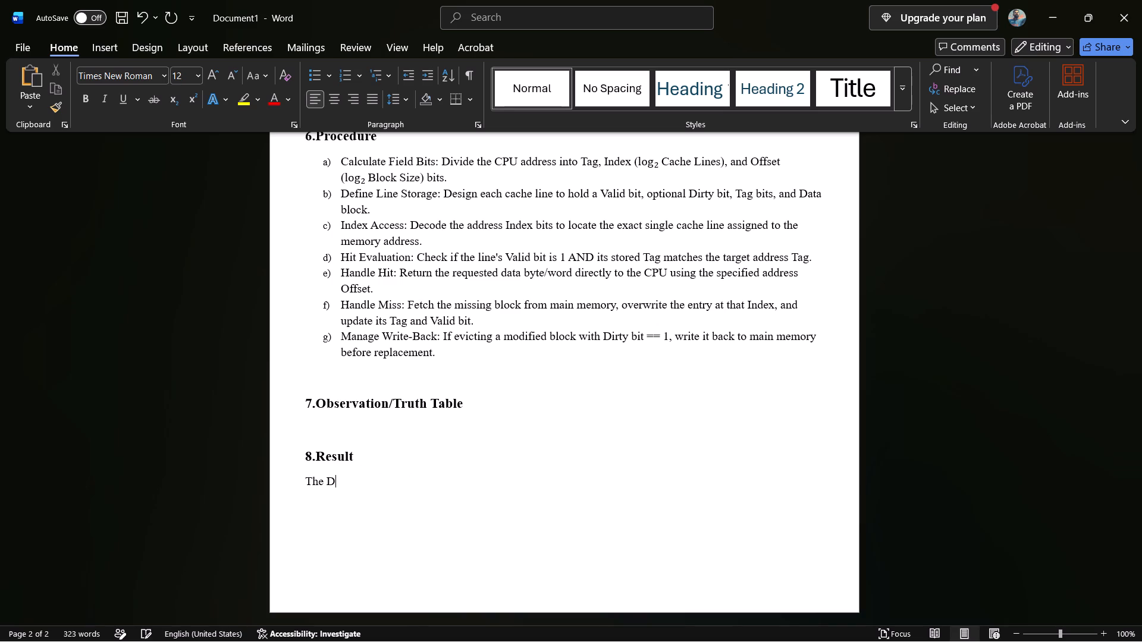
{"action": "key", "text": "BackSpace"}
Complete the Result line so that it reads "The truth table was verified successfully.".
{"action": "key", "text": "shift+t"}
{"action": "type", "text": "ru"}
{"action": "key", "text": "BackSpace"}
{"action": "key", "text": "BackSpace"}
{"action": "key", "text": "BackSpace"}
{"action": "type", "text": "truth r"}
{"action": "key", "text": "BackSpace"}
{"action": "type", "text": "at"}
{"action": "key", "text": "BackSpace"}
{"action": "key", "text": "BackSpace"}
{"action": "type", "text": "table is"}
{"action": "key", "text": "space"}
{"action": "key", "text": "BackSpace"}
{"action": "key", "text": "BackSpace"}
{"action": "key", "text": "BackSpace"}
{"action": "type", "text": "was"}
{"action": "key", "text": "space"}
{"action": "type", "text": "vari"}
{"action": "type", "text": "fied"}
{"action": "key", "text": "space"}
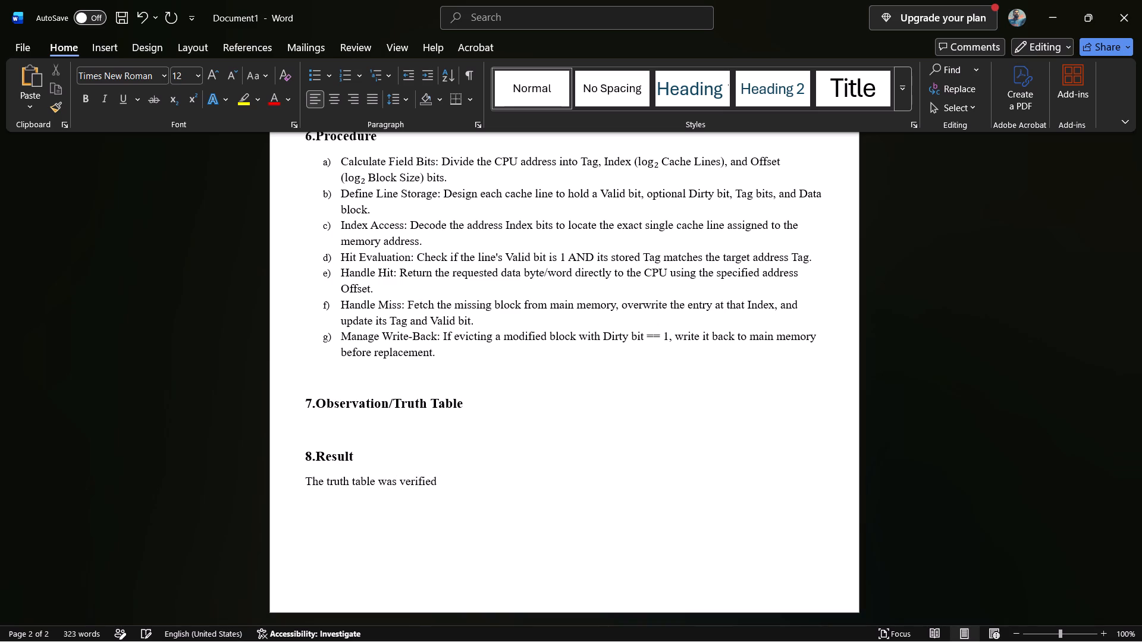
{"action": "type", "text": "su"}
{"action": "type", "text": "ccess"}
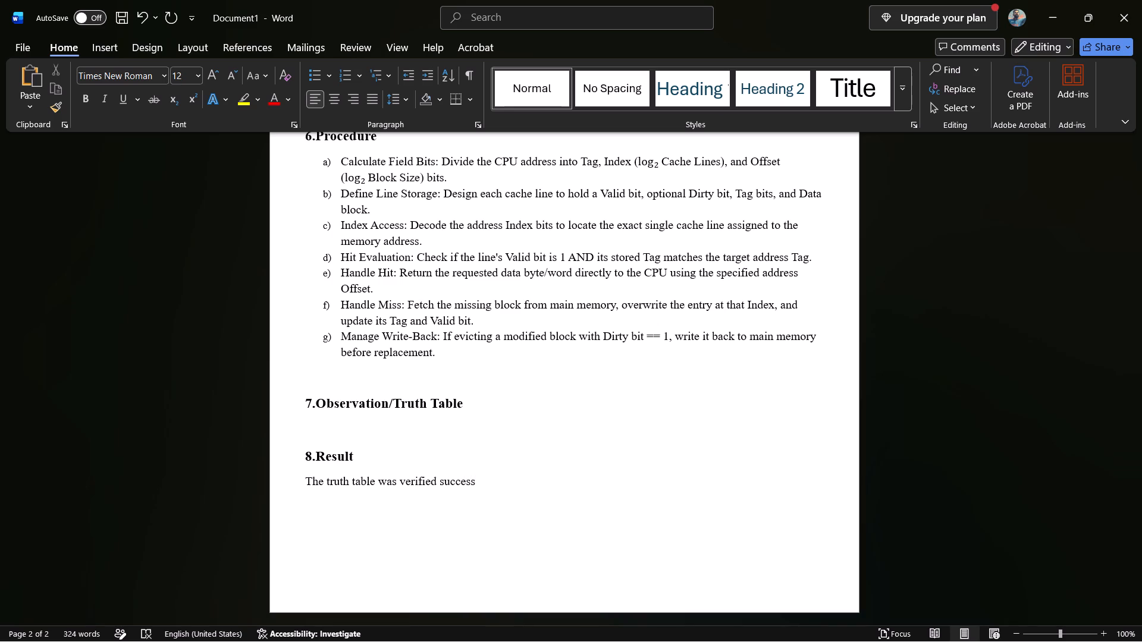
{"action": "type", "text": "fullt"}
{"action": "key", "text": "BackSpace"}
{"action": "key", "text": "y"}
{"action": "key", "text": "period"}
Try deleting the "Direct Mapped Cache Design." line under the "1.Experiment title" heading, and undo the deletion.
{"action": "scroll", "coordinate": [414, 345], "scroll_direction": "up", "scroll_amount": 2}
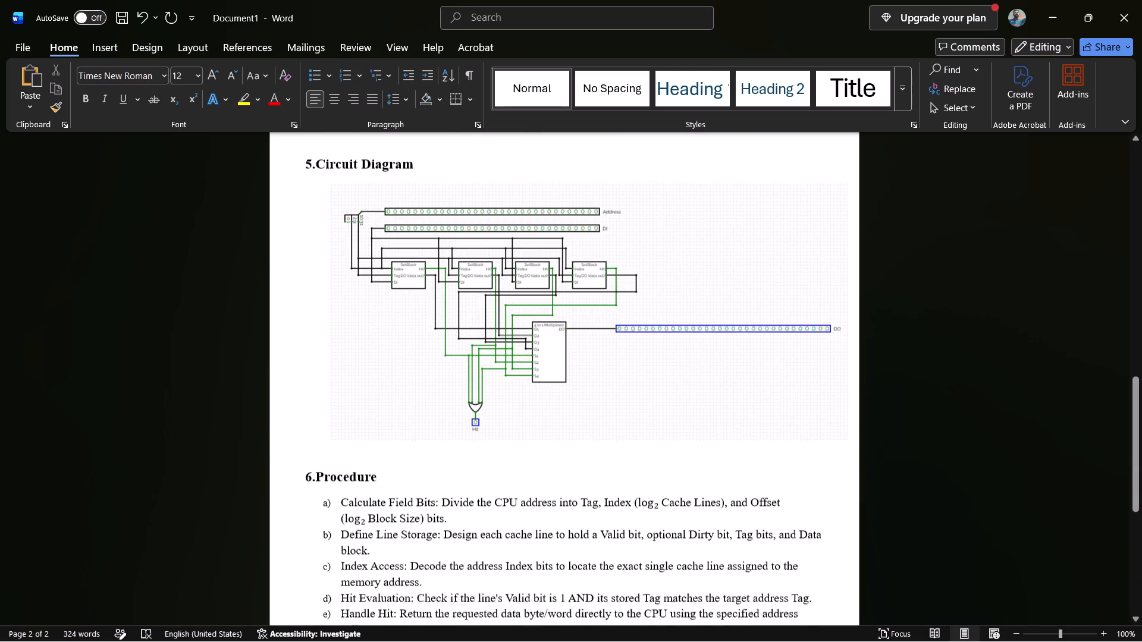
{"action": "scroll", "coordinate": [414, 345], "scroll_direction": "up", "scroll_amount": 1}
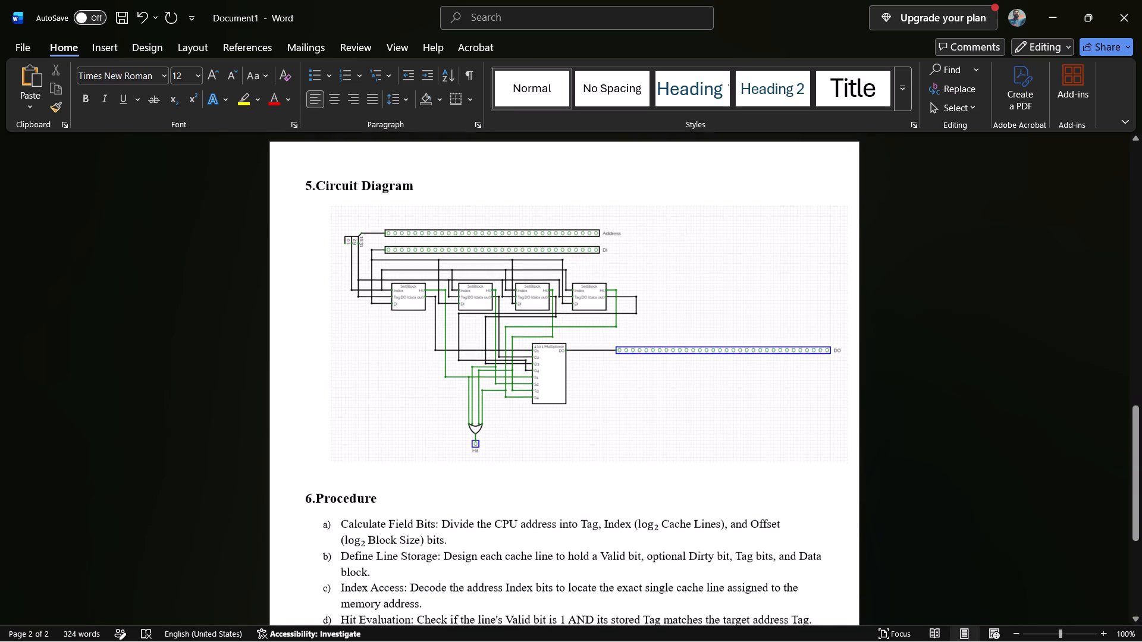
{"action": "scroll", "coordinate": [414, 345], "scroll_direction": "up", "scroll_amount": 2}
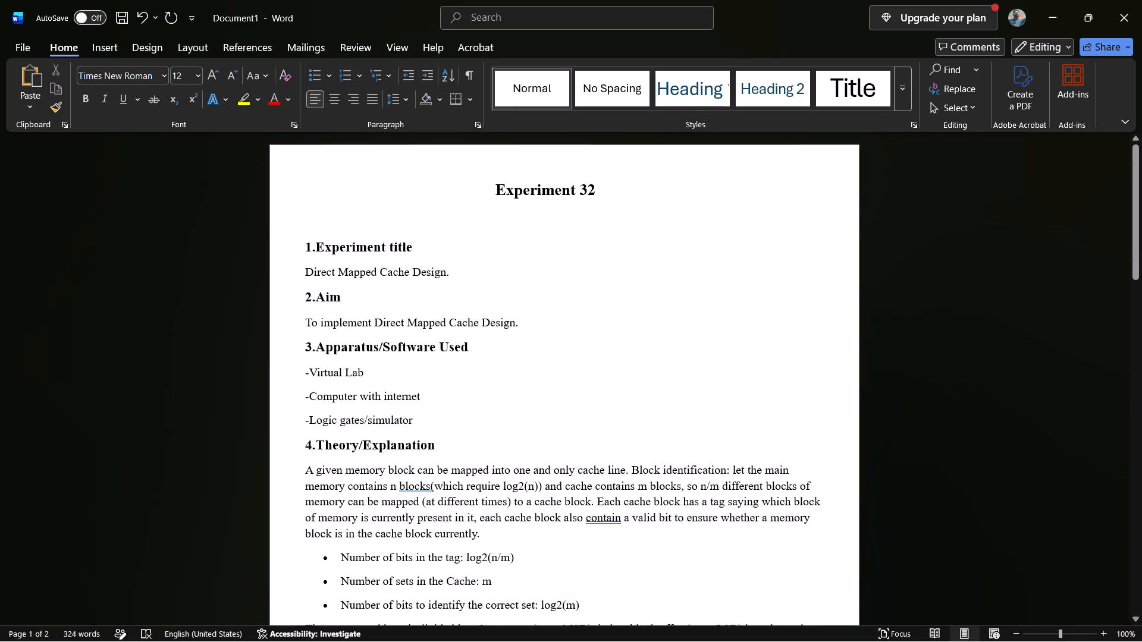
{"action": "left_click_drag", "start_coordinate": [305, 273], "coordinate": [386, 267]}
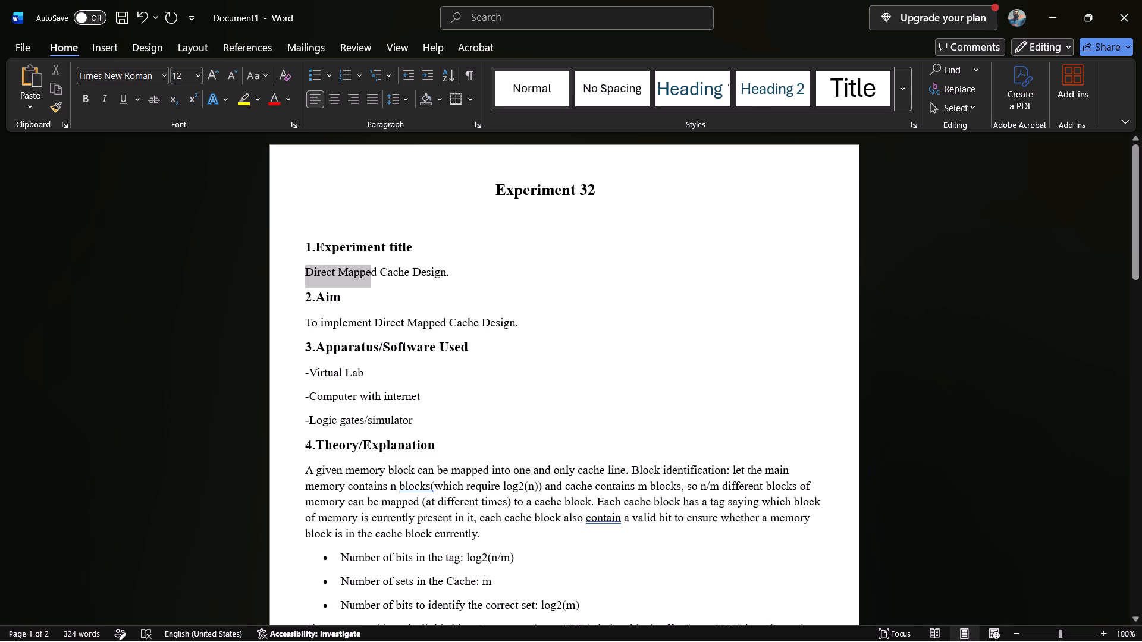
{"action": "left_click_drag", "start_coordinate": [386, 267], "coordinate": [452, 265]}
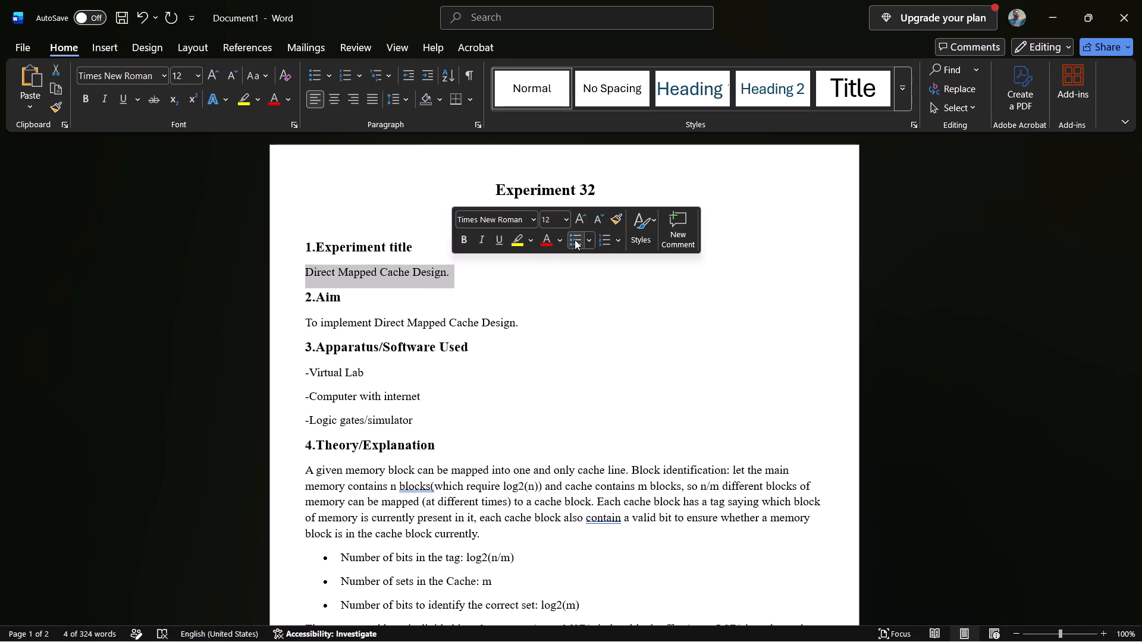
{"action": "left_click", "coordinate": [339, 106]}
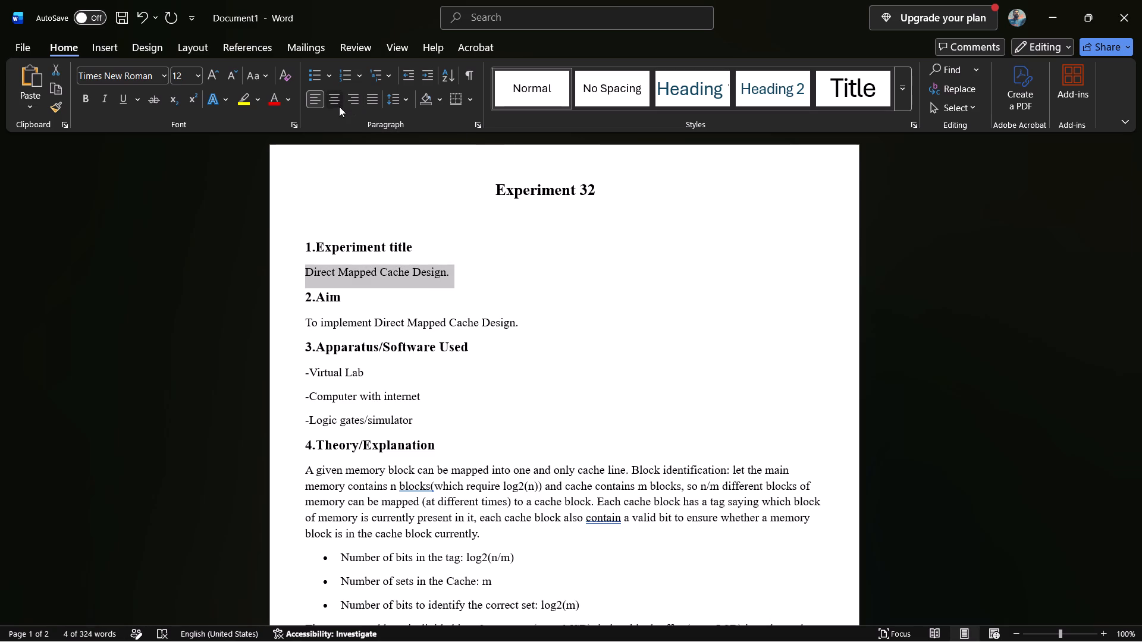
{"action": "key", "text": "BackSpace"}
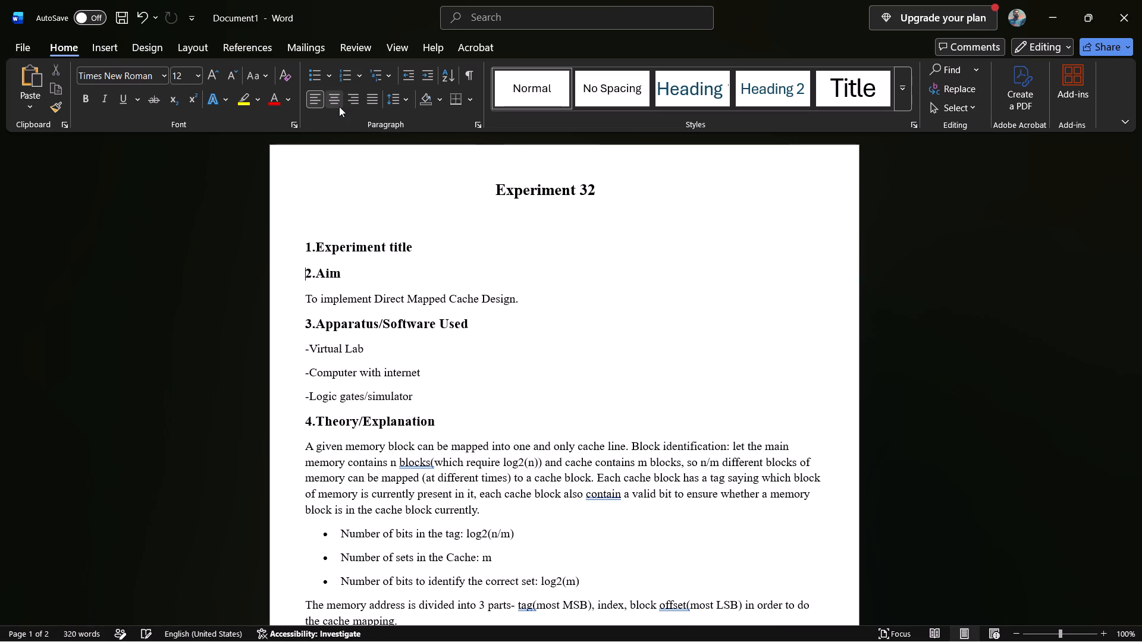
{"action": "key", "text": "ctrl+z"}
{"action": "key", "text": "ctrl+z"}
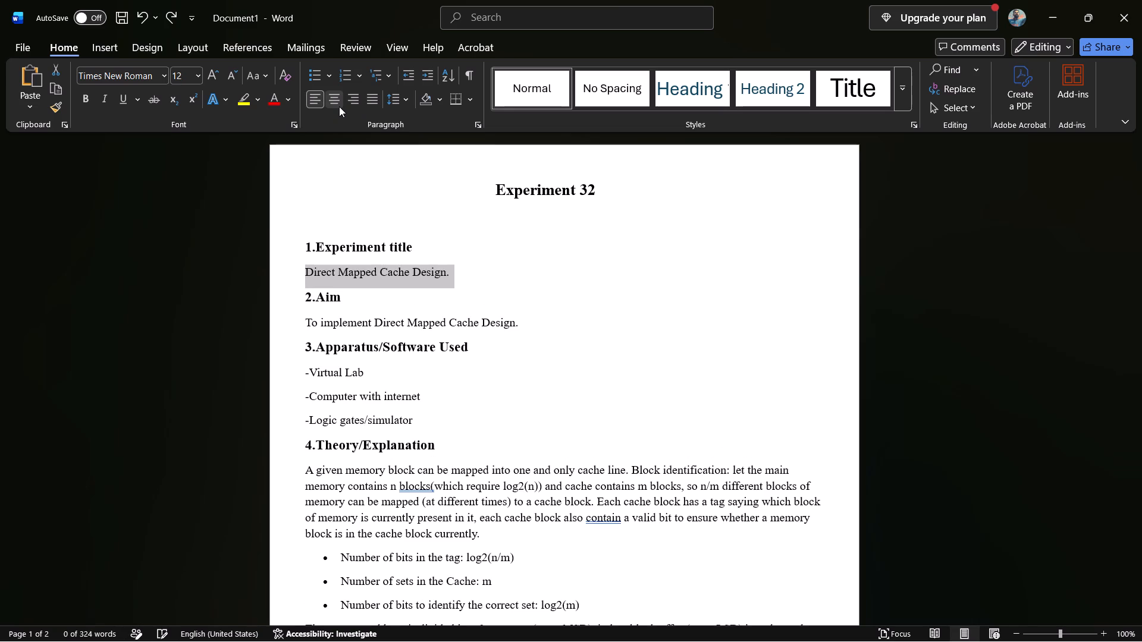
Try right alignment on the "Direct Mapped Cache Design." line under "1.Experiment title", and set it to justified.
{"action": "left_click", "coordinate": [353, 103]}
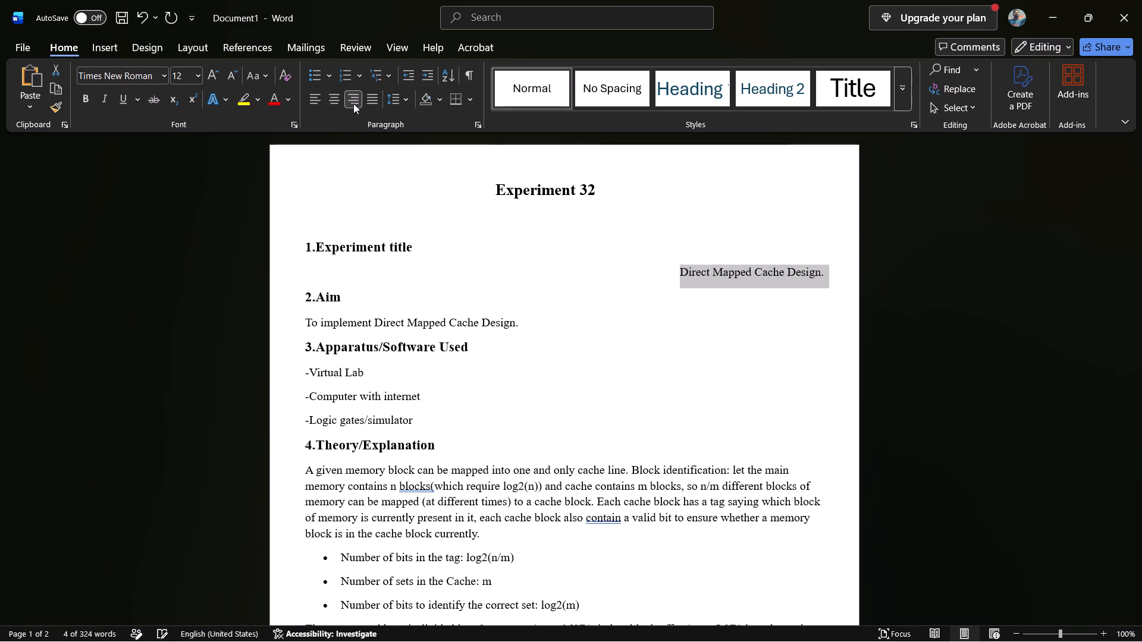
{"action": "left_click", "coordinate": [376, 105]}
{"action": "left_click", "coordinate": [376, 105]}
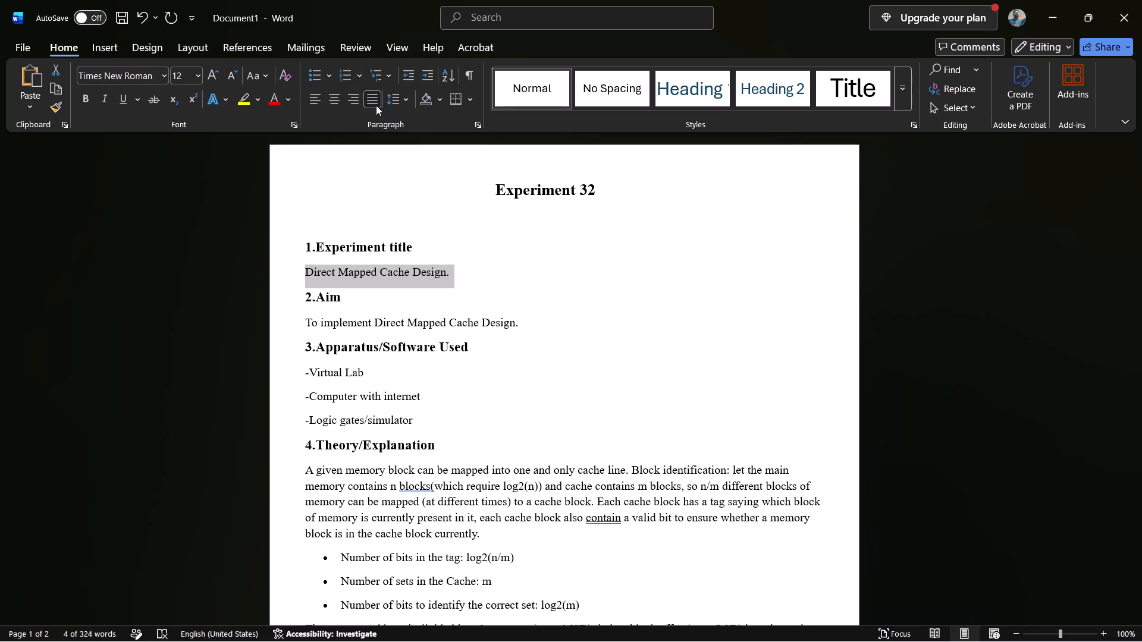
{"action": "left_click", "coordinate": [322, 100]}
Indent the text lines under the "1.Experiment title" and "2.Aim" headings by one tab stop.
{"action": "left_click", "coordinate": [306, 267]}
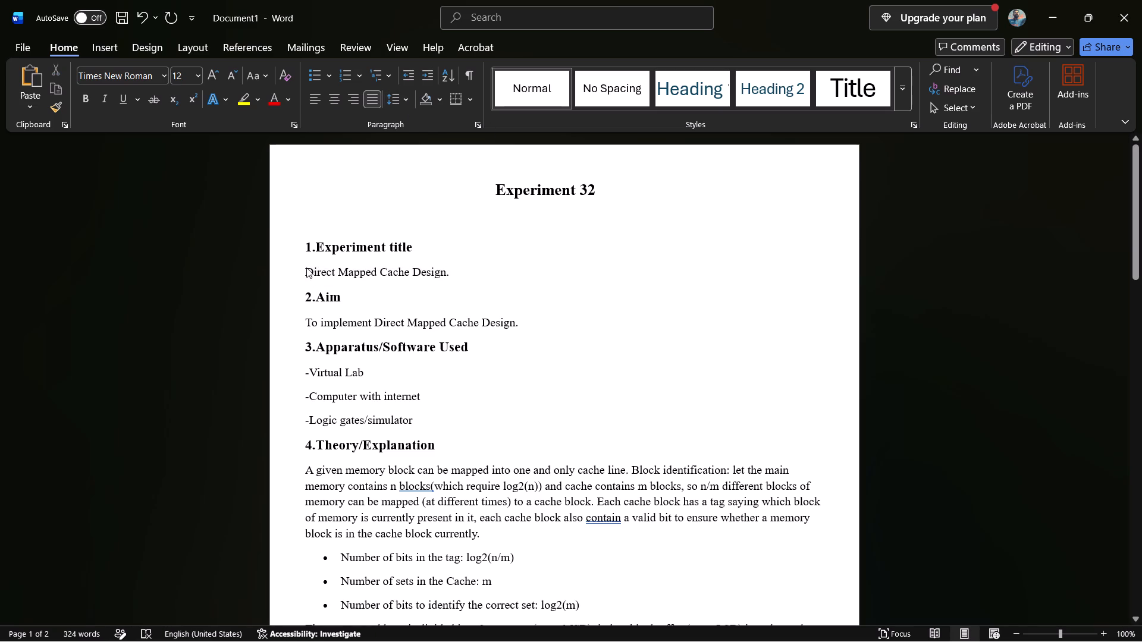
{"action": "key", "text": "Tab"}
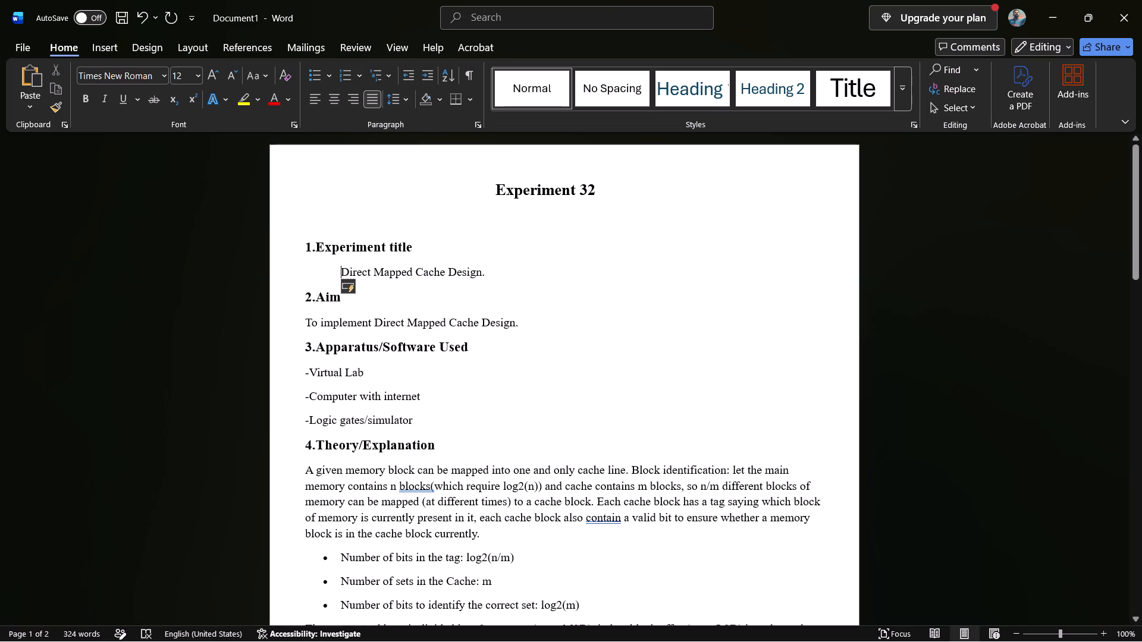
{"action": "left_click", "coordinate": [306, 322]}
{"action": "key", "text": "Tab"}
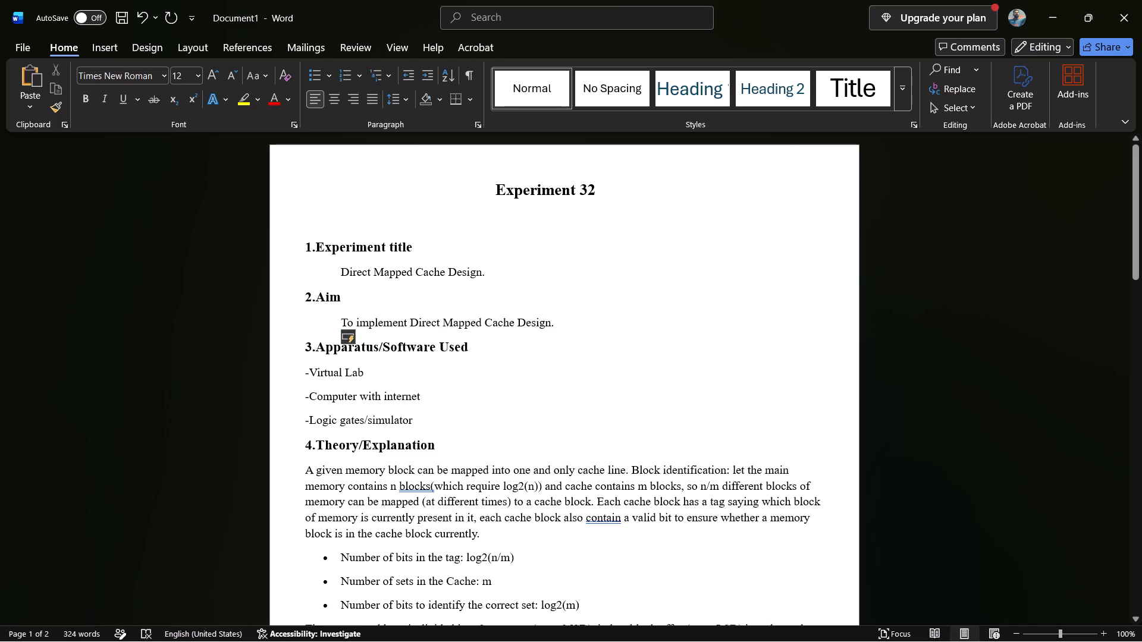
{"action": "left_click", "coordinate": [344, 274]}
Indent the Virtual Lab, Computer with internet and Logic gates/simulator lines under "3.Apparatus/Software Used" by one tab stop.
{"action": "left_click", "coordinate": [305, 377]}
{"action": "key", "text": "Tab"}
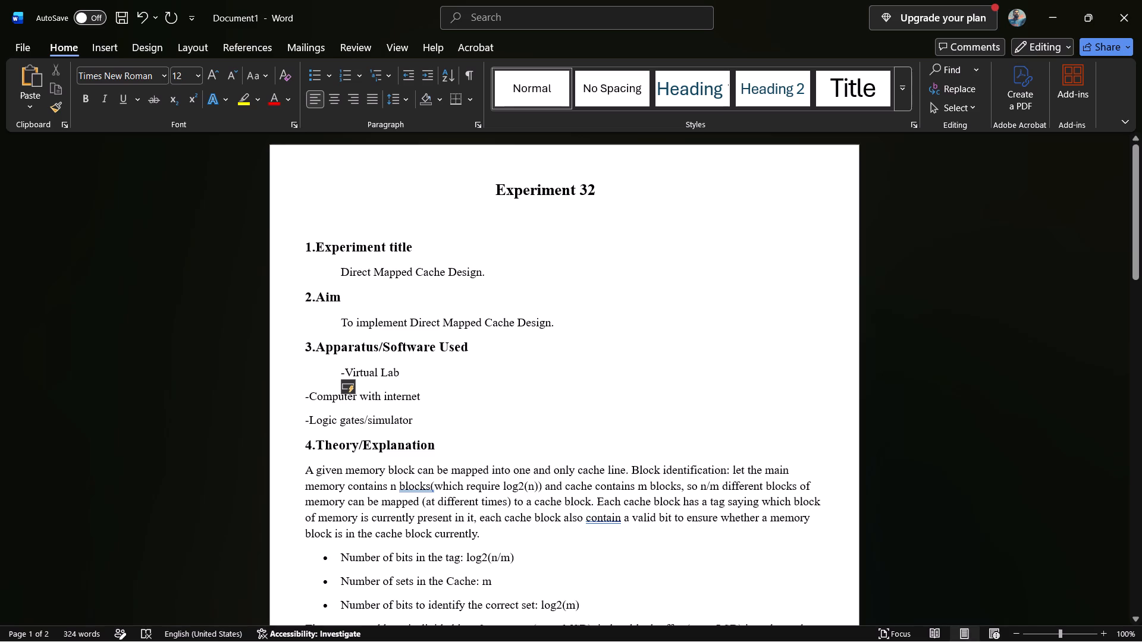
{"action": "left_click", "coordinate": [303, 396]}
{"action": "key", "text": "Tab"}
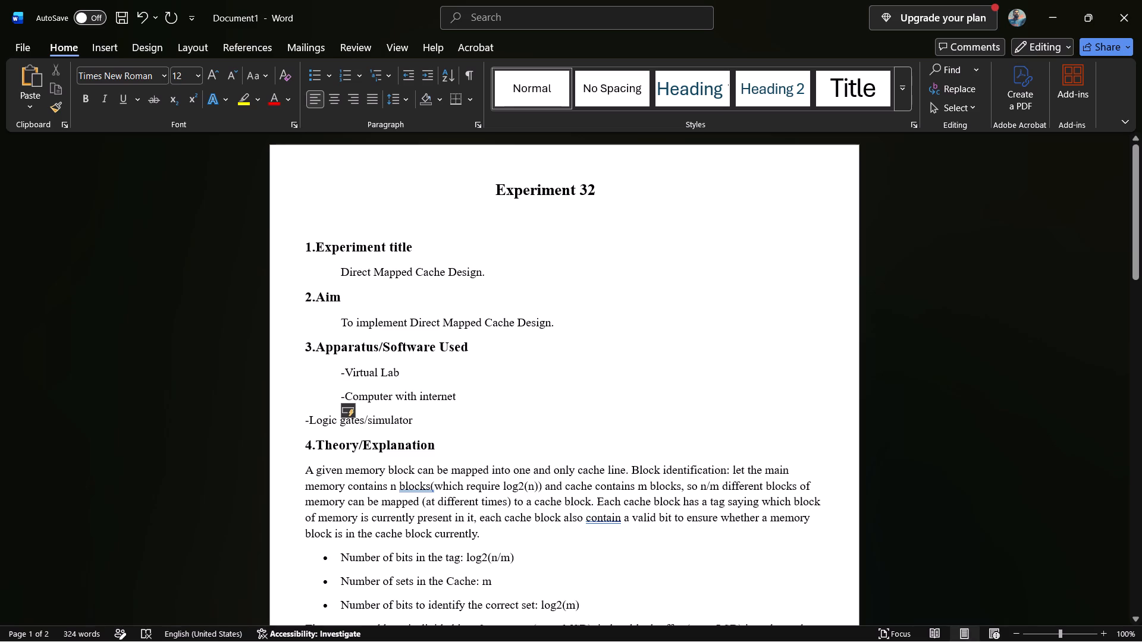
{"action": "left_click", "coordinate": [306, 421]}
{"action": "key", "text": "Tab"}
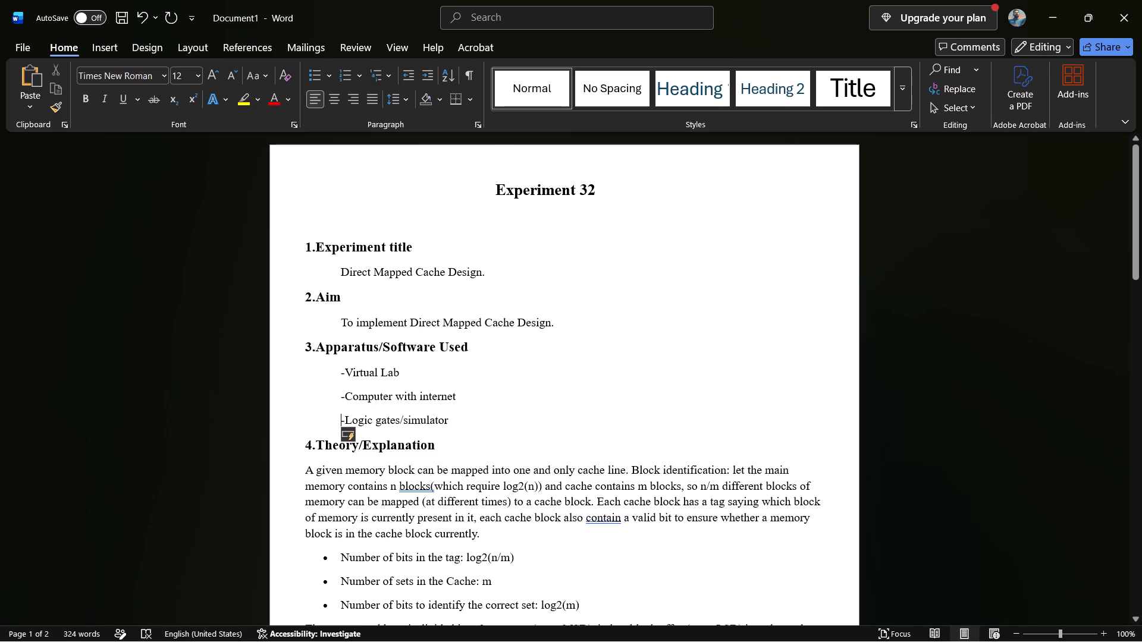
Indent all content under "4.Theory/Explanation" by one level, from the first paragraph through the "tag + index = block address" bullet, including the diagram.
{"action": "left_click_drag", "start_coordinate": [300, 473], "coordinate": [437, 641]}
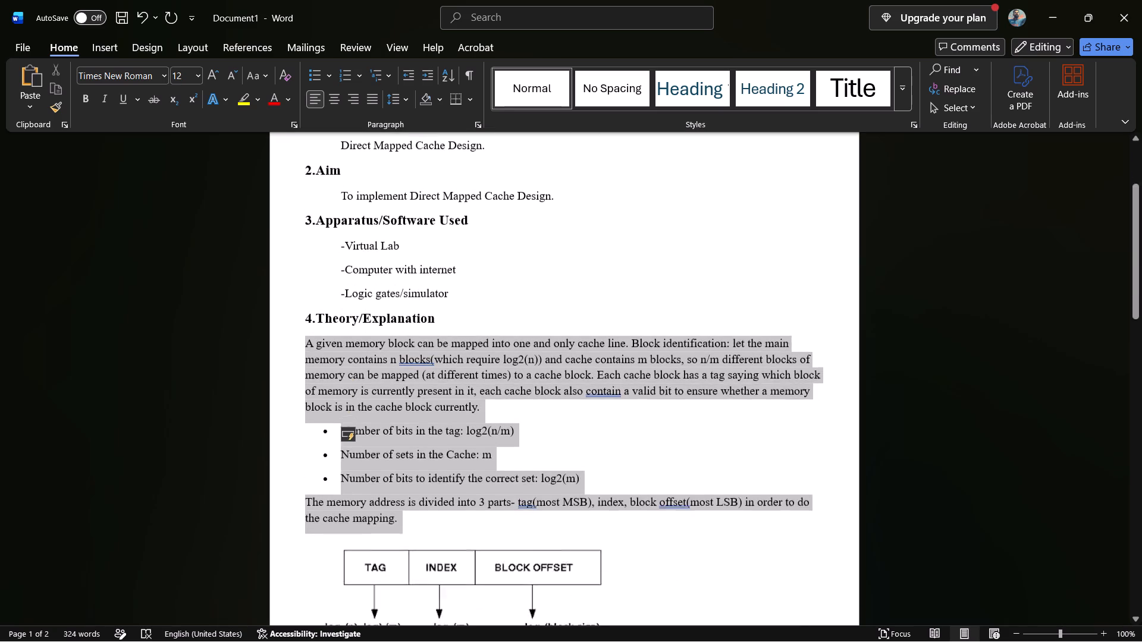
{"action": "left_click_drag", "start_coordinate": [437, 641], "coordinate": [466, 452]}
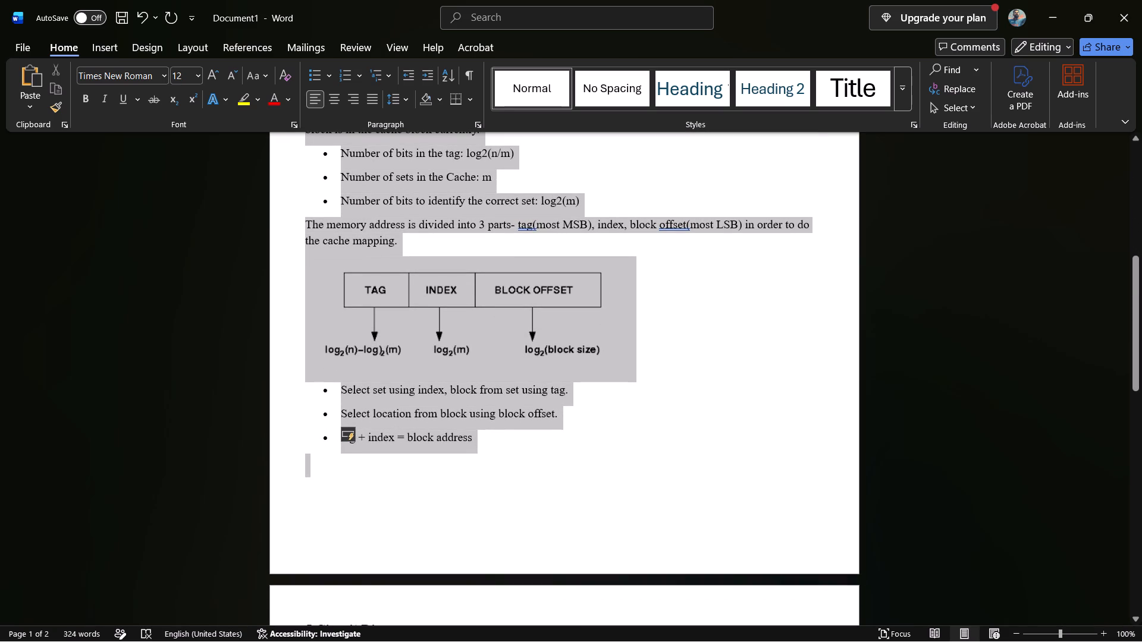
{"action": "left_click_drag", "start_coordinate": [466, 452], "coordinate": [468, 445]}
{"action": "key", "text": "Tab"}
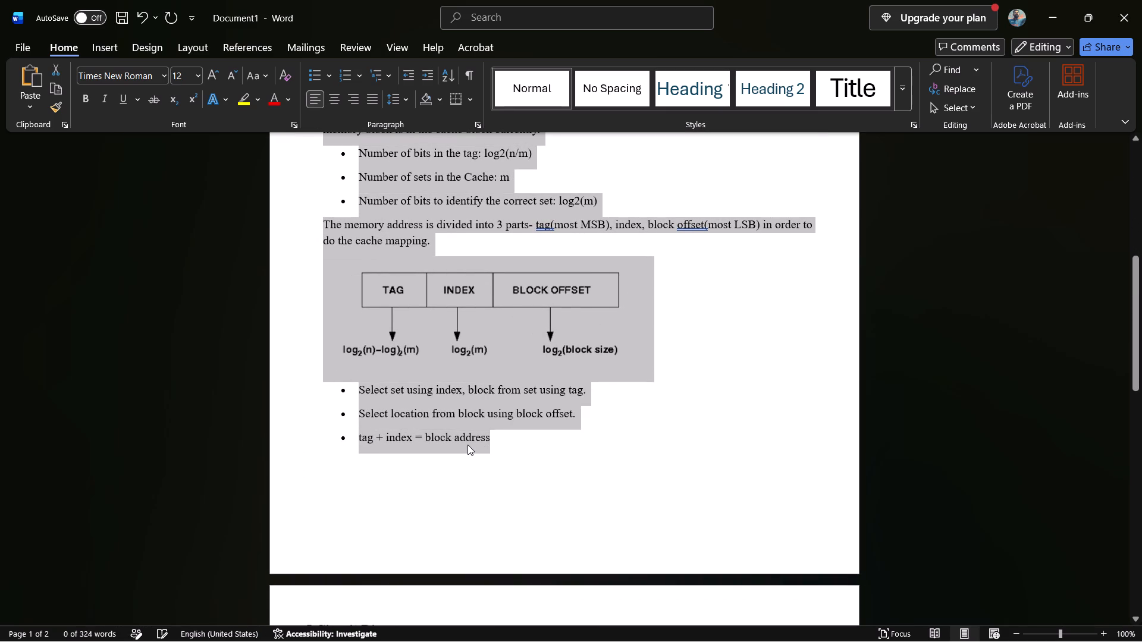
{"action": "scroll", "coordinate": [468, 445], "scroll_direction": "up", "scroll_amount": 1}
{"action": "left_click", "coordinate": [671, 430]}
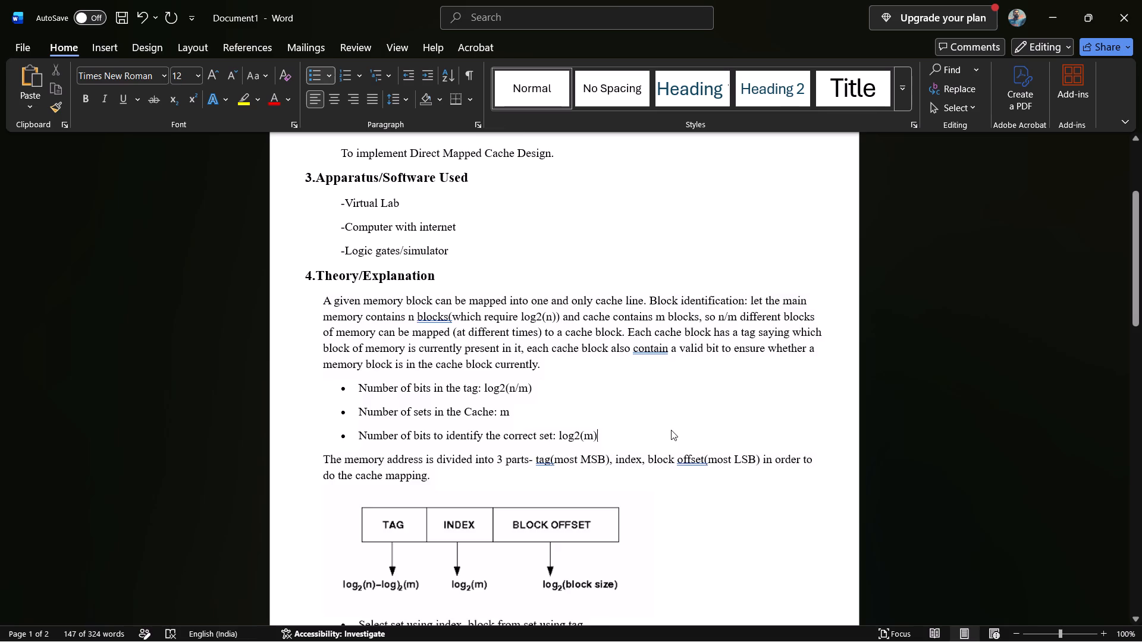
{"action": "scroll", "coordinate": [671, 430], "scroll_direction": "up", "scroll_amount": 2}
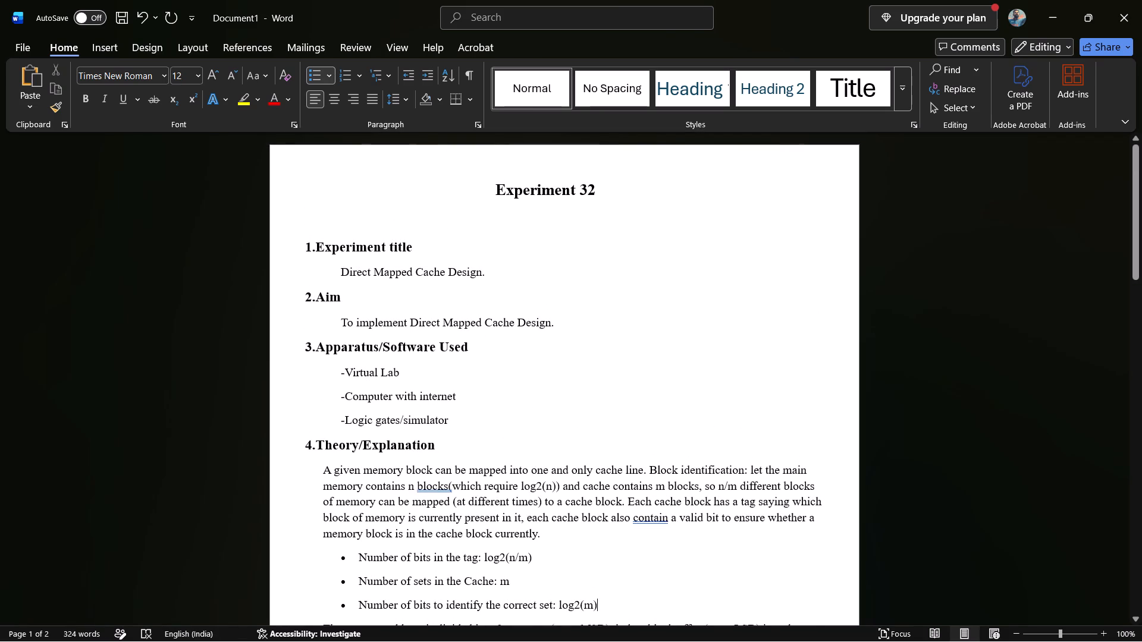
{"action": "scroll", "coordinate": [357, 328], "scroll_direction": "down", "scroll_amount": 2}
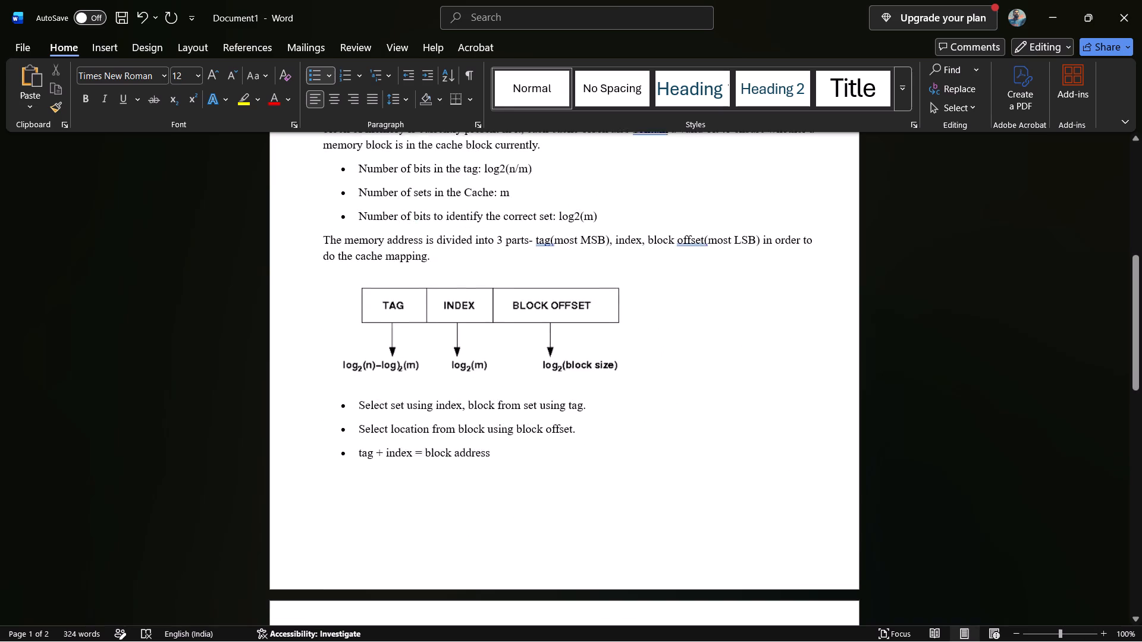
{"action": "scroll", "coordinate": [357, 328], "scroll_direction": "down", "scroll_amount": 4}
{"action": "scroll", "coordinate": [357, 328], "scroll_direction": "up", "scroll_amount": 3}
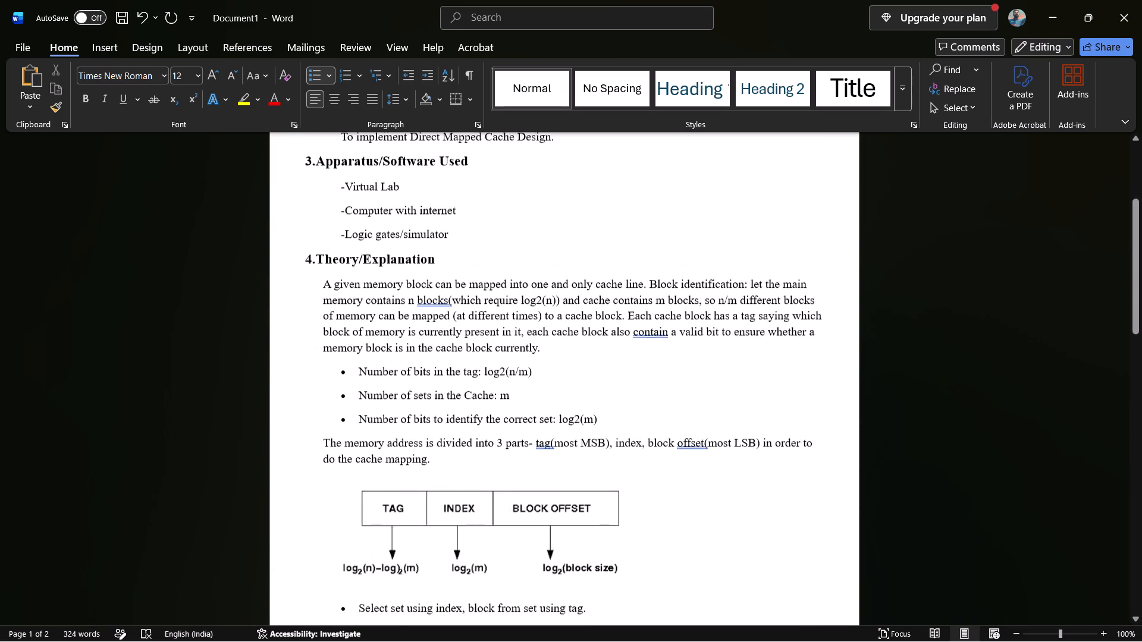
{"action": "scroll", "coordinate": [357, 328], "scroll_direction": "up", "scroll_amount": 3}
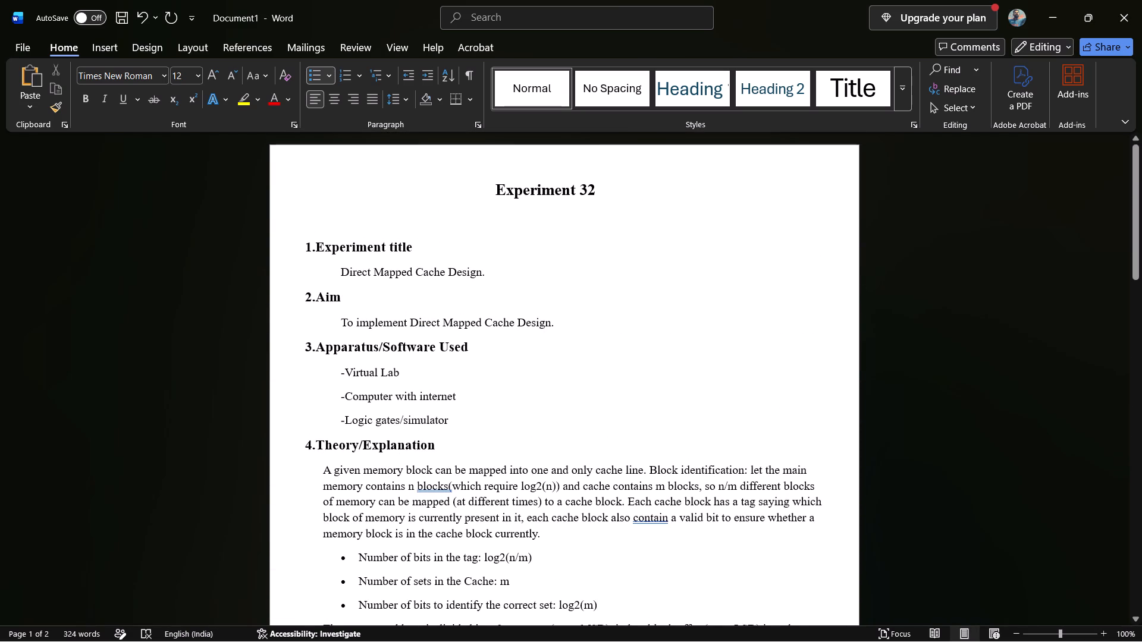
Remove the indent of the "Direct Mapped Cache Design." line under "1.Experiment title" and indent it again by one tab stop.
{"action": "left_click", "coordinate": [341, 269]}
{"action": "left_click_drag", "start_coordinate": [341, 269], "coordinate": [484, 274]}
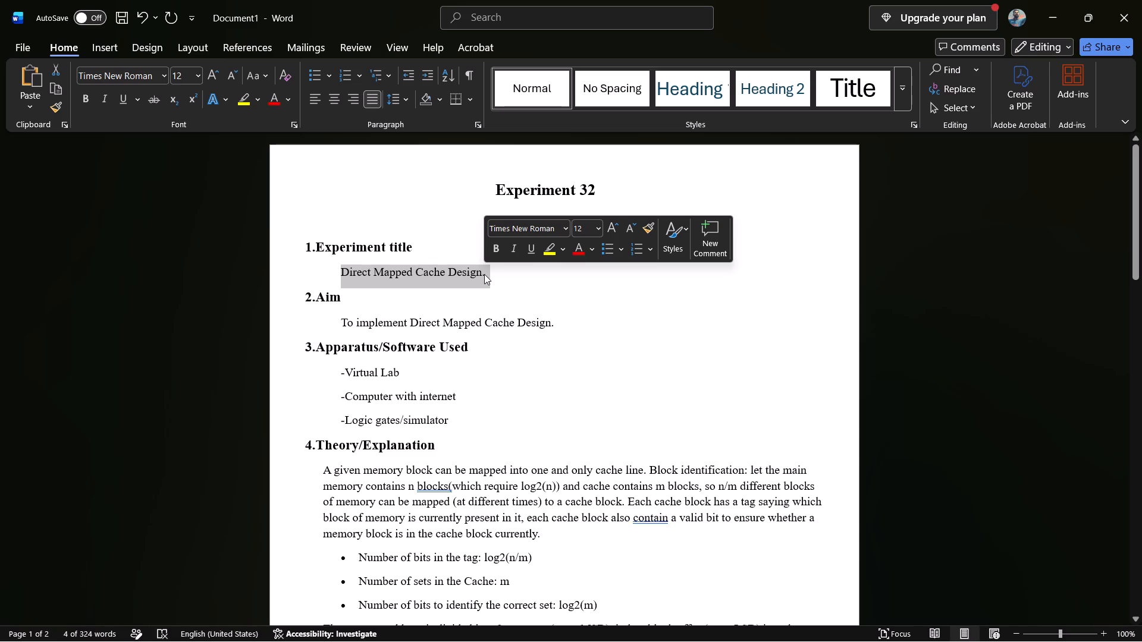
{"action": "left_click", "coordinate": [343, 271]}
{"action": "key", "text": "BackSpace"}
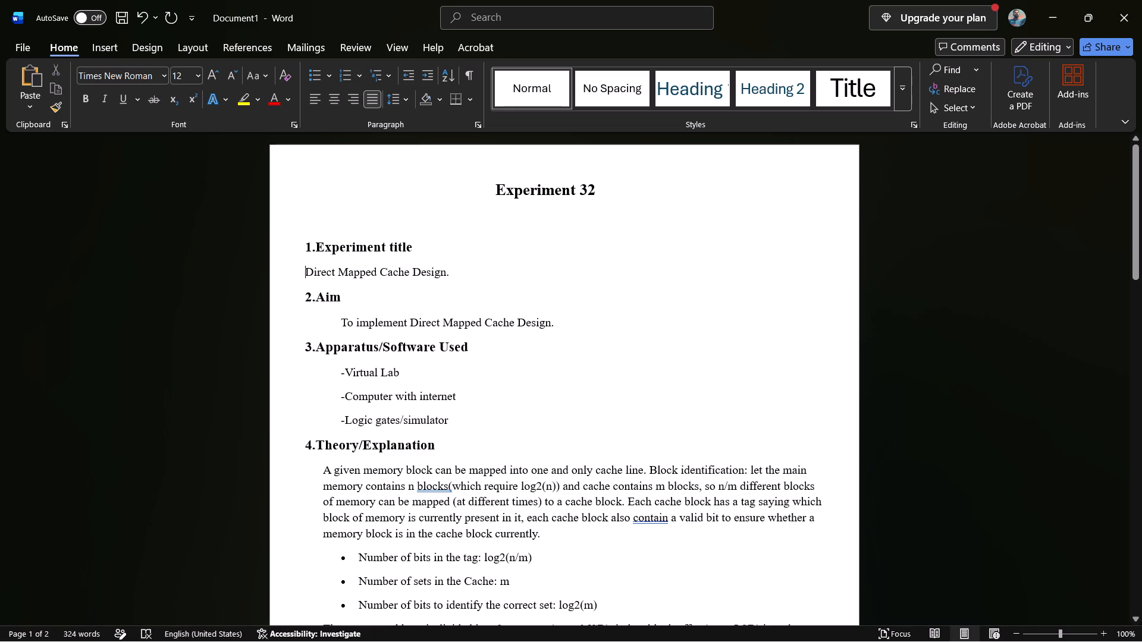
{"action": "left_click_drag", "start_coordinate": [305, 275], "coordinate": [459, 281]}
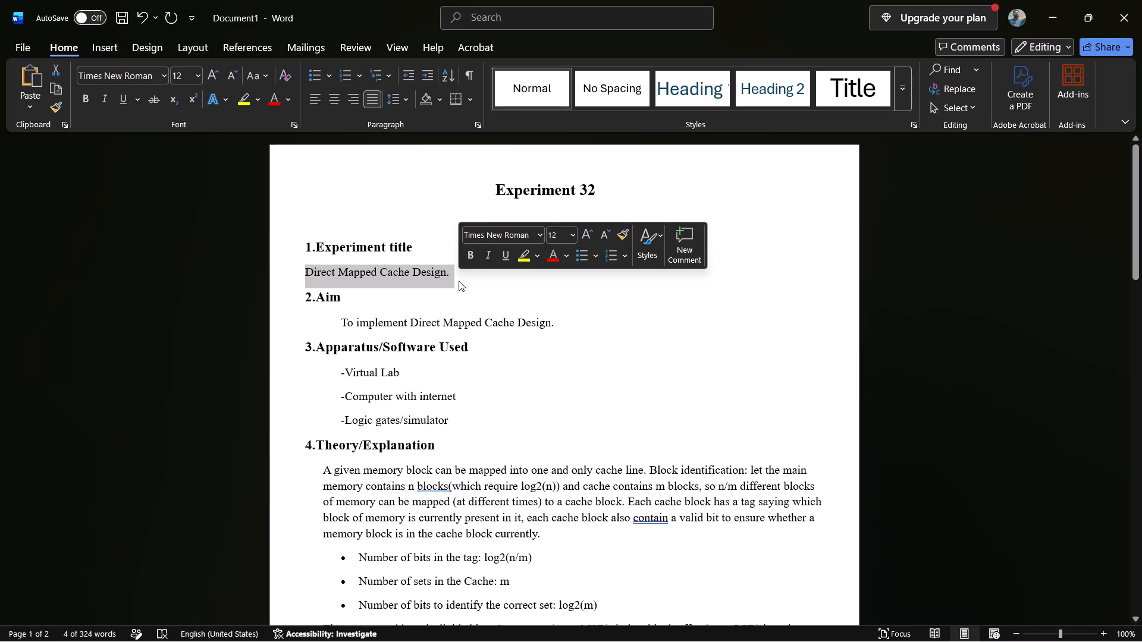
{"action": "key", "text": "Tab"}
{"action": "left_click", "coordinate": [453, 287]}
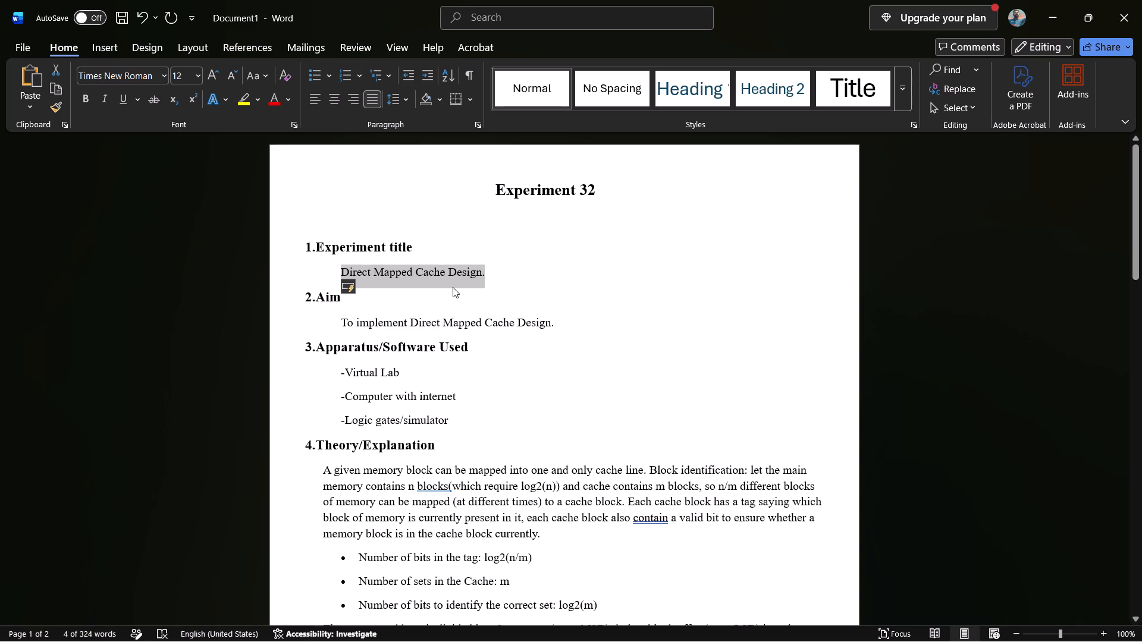
Indent the whole lettered list, items a) to g), under the "6.Procedure" heading by one level.
{"action": "scroll", "coordinate": [450, 303], "scroll_direction": "right", "scroll_amount": 1}
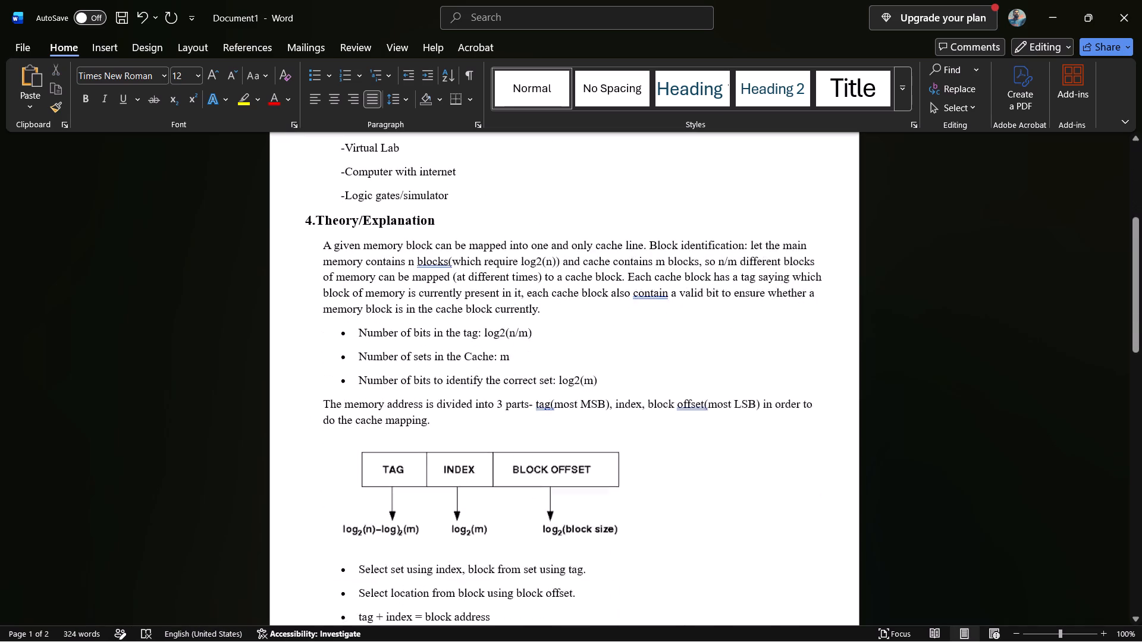
{"action": "scroll", "coordinate": [450, 303], "scroll_direction": "right", "scroll_amount": 1}
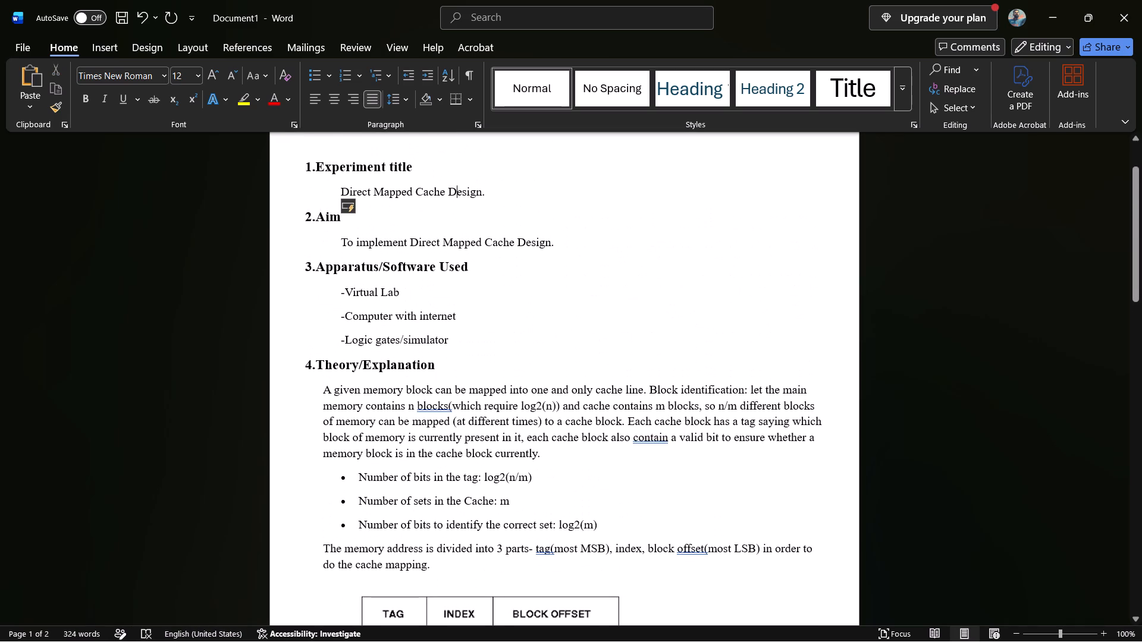
{"action": "scroll", "coordinate": [450, 303], "scroll_direction": "right", "scroll_amount": 2}
{"action": "left_click", "coordinate": [524, 306]}
{"action": "scroll", "coordinate": [524, 306], "scroll_direction": "down", "scroll_amount": 6}
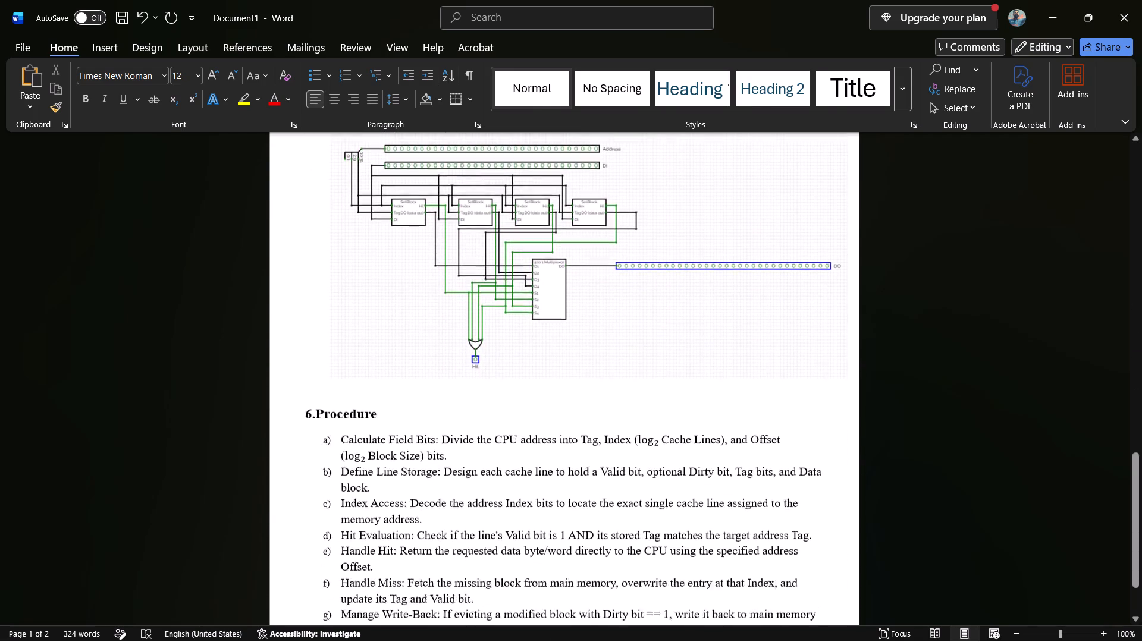
{"action": "scroll", "coordinate": [524, 306], "scroll_direction": "down", "scroll_amount": 1}
{"action": "scroll", "coordinate": [524, 306], "scroll_direction": "up", "scroll_amount": 1}
{"action": "left_click_drag", "start_coordinate": [321, 213], "coordinate": [435, 403]}
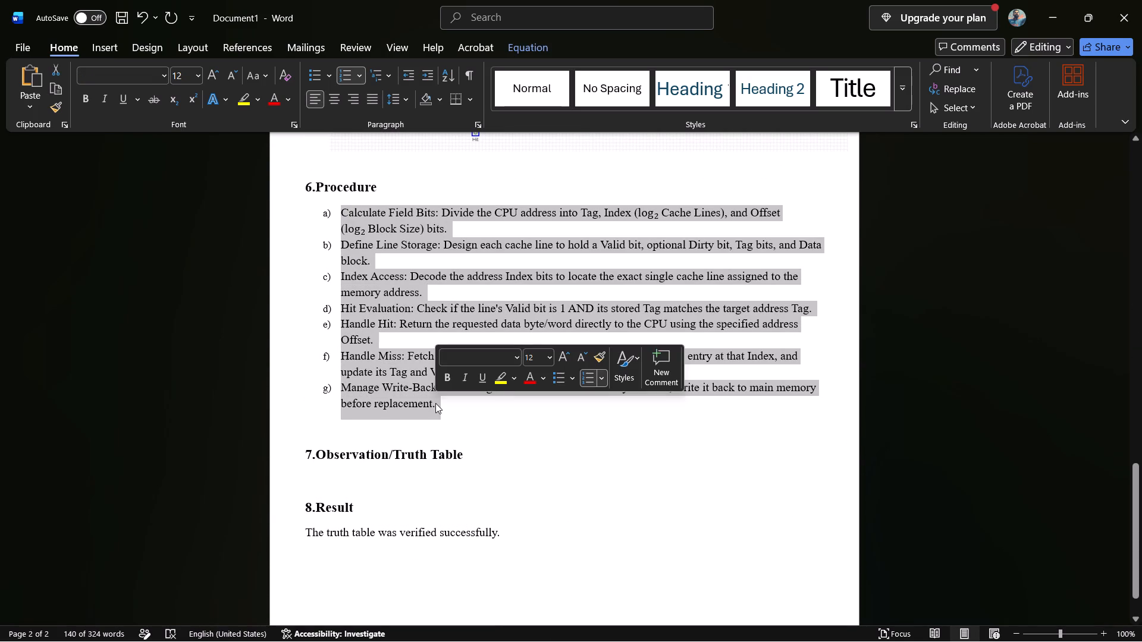
{"action": "key", "text": "Tab"}
{"action": "left_click", "coordinate": [477, 476]}
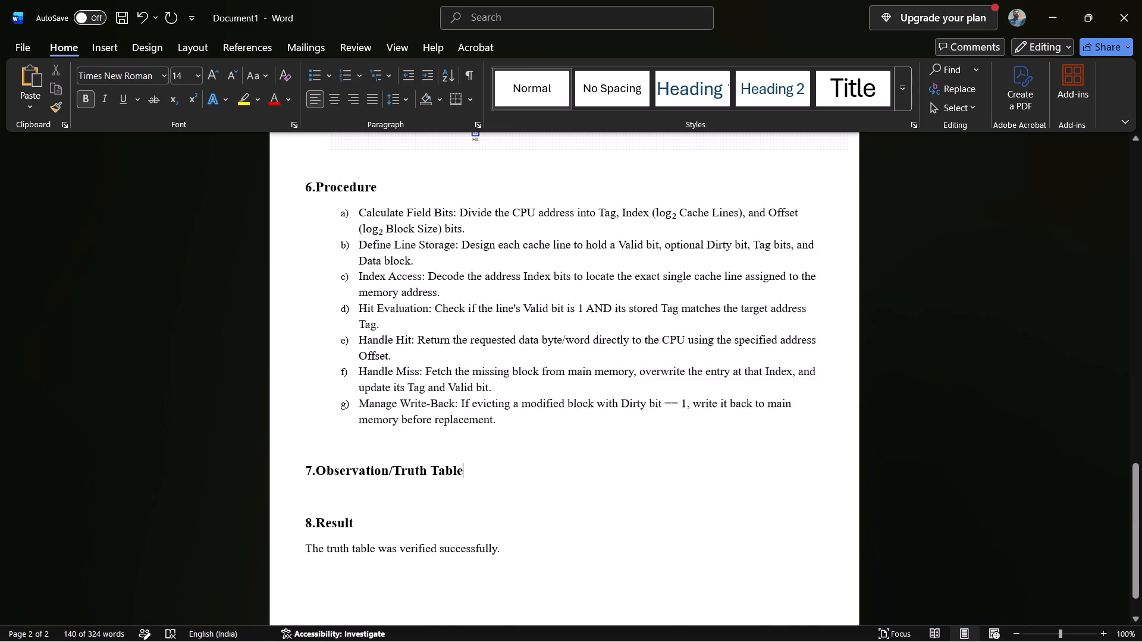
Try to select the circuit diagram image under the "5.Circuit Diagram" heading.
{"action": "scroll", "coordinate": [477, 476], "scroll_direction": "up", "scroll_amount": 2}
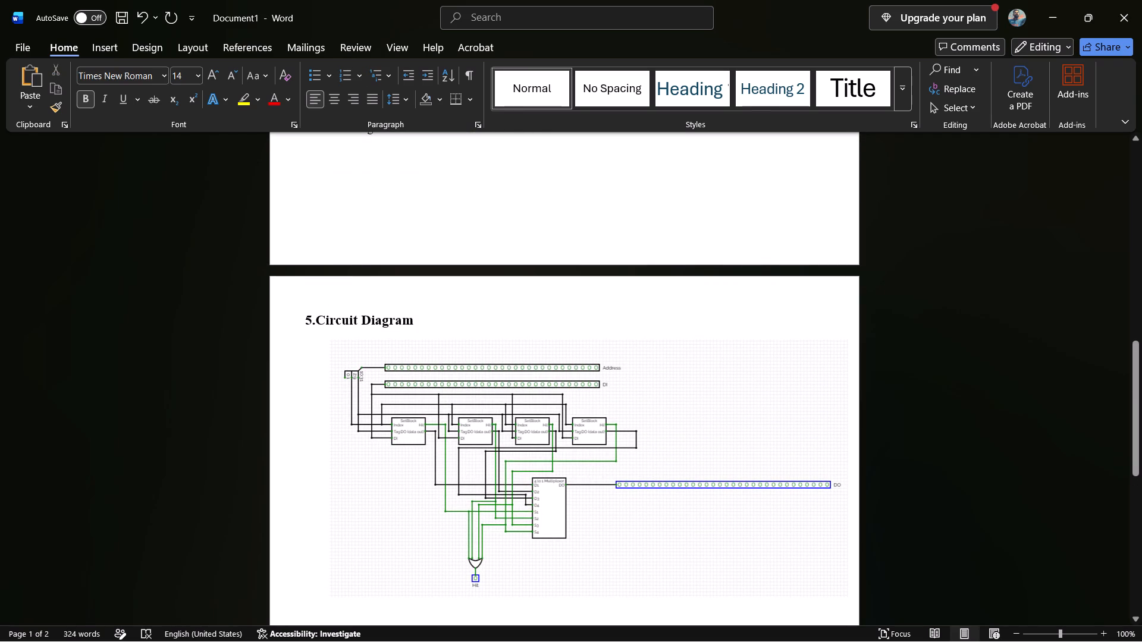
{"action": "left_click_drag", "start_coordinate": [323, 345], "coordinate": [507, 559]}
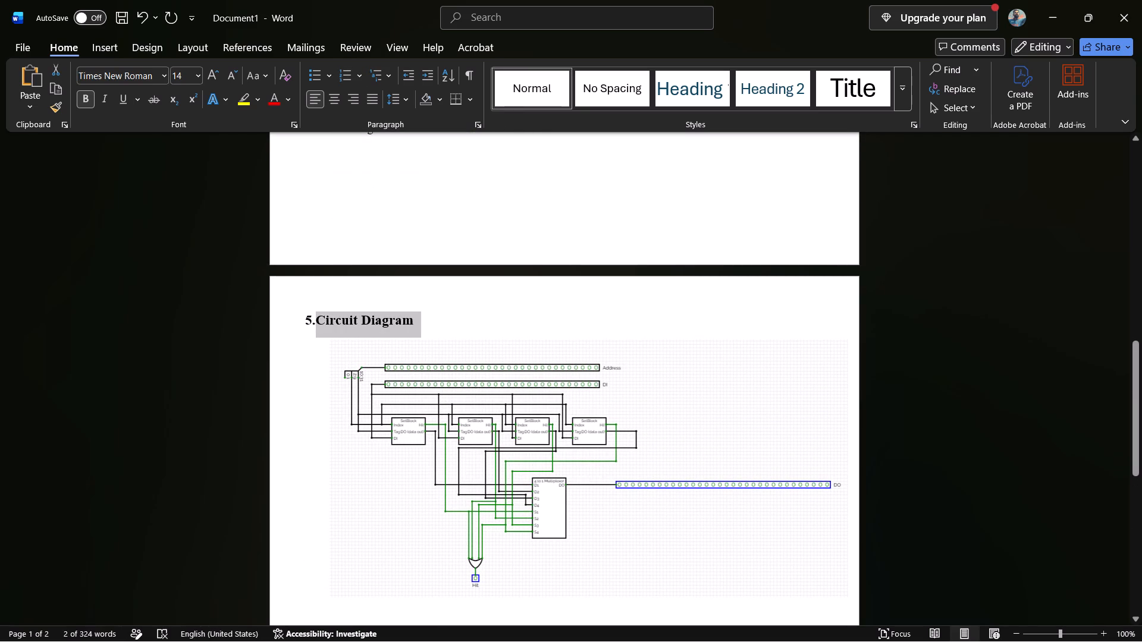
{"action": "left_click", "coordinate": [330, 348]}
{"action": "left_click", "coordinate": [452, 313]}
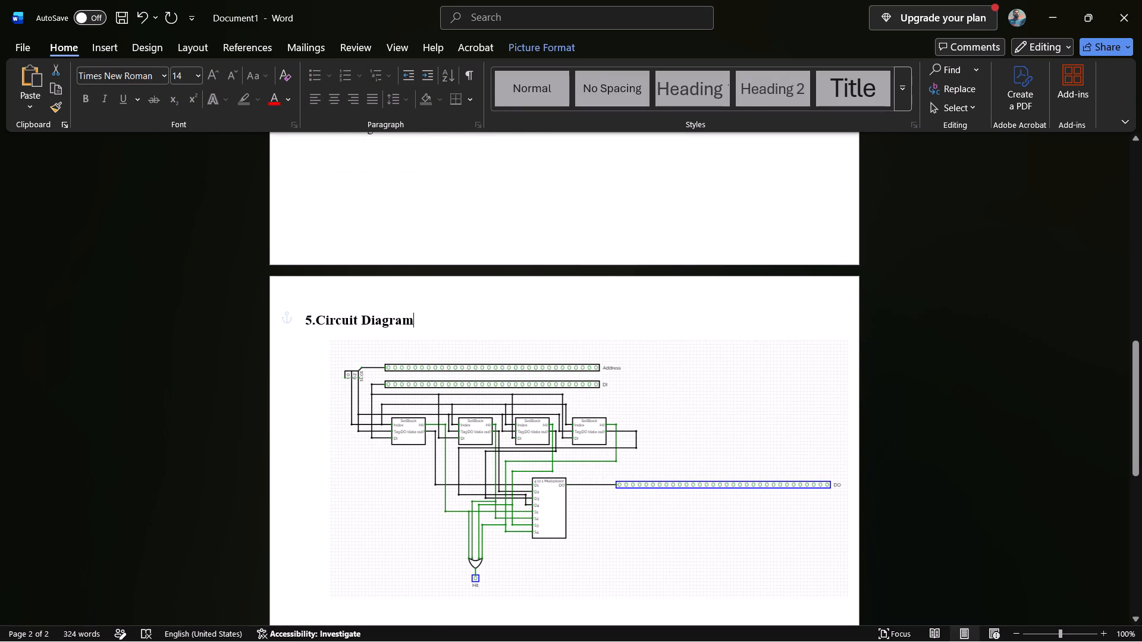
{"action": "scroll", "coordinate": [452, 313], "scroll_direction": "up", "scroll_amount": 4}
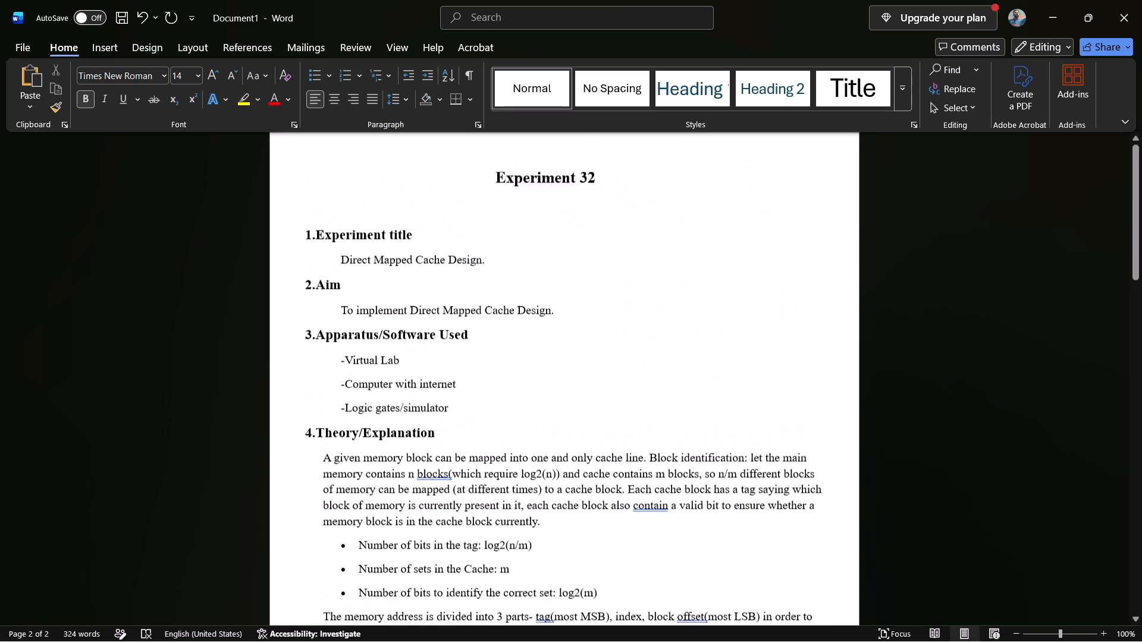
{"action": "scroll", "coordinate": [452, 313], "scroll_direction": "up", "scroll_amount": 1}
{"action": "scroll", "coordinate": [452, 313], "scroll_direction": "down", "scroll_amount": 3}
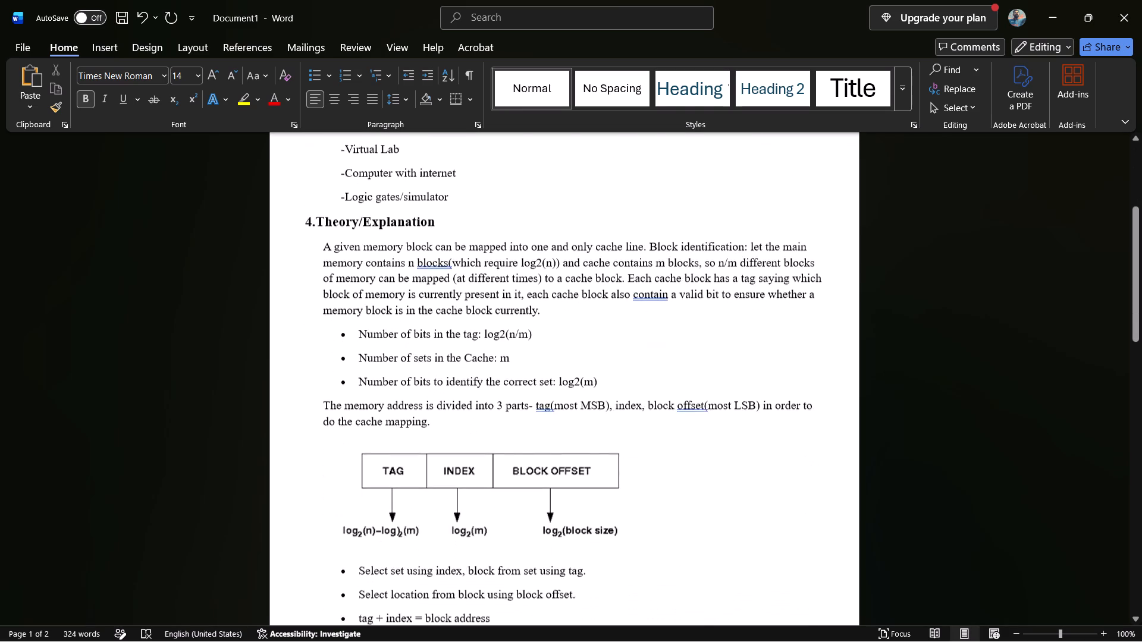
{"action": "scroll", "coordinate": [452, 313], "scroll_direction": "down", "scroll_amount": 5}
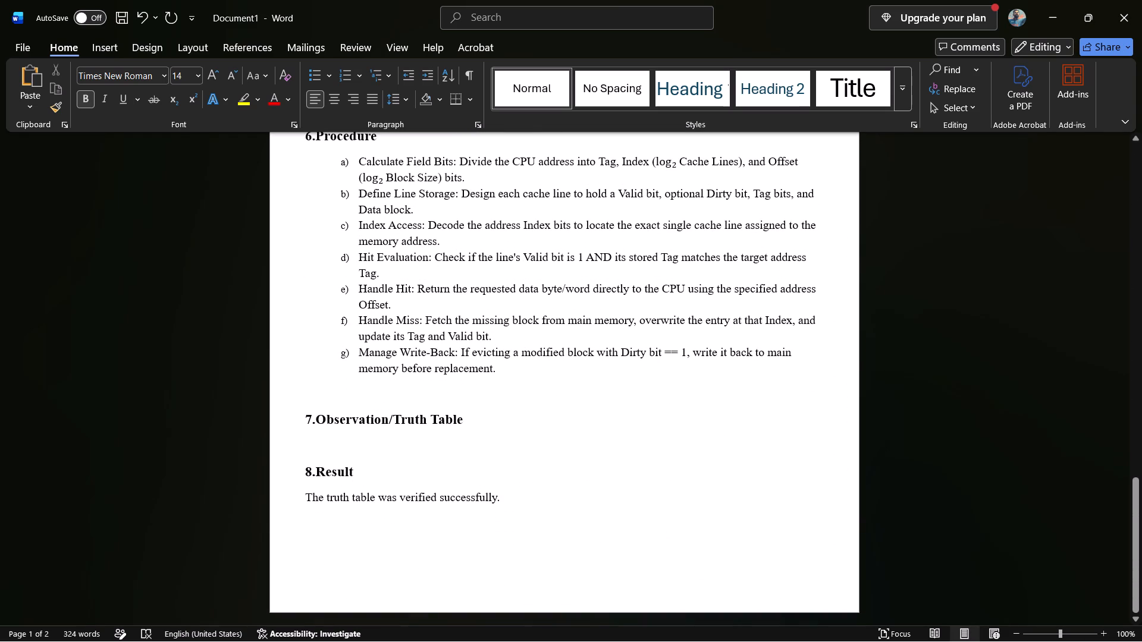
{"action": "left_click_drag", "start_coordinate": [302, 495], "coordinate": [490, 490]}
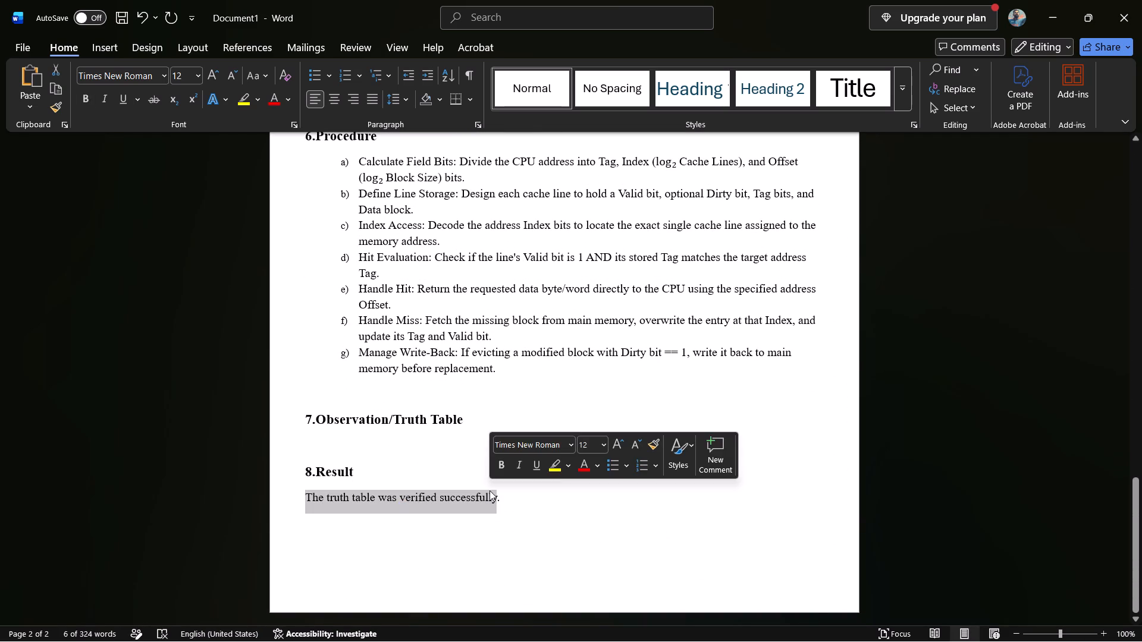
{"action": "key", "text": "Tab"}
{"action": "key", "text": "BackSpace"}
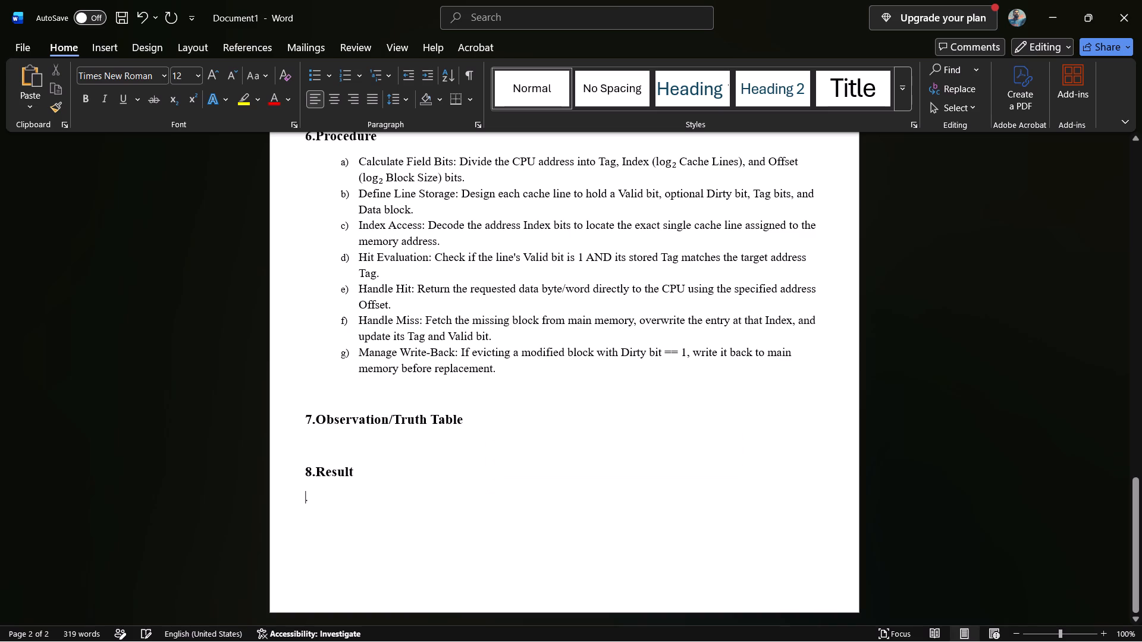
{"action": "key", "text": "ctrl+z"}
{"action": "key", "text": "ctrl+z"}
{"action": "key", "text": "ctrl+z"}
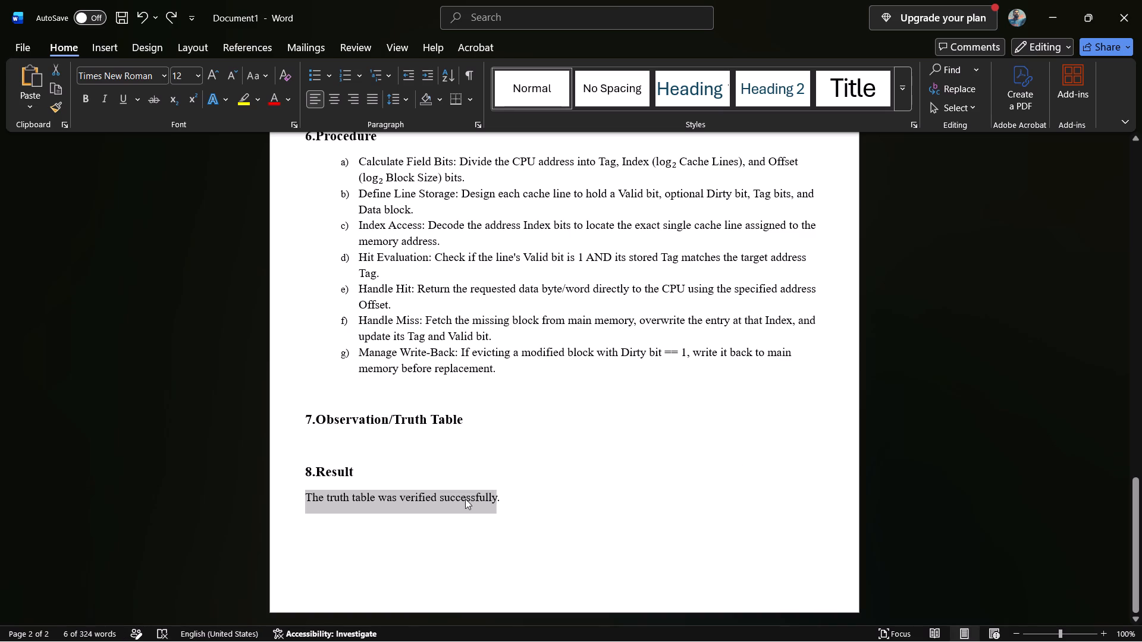
Indent the "The truth table was verified successfully." line under "8.Result" by one tab stop.
{"action": "left_click", "coordinate": [302, 498]}
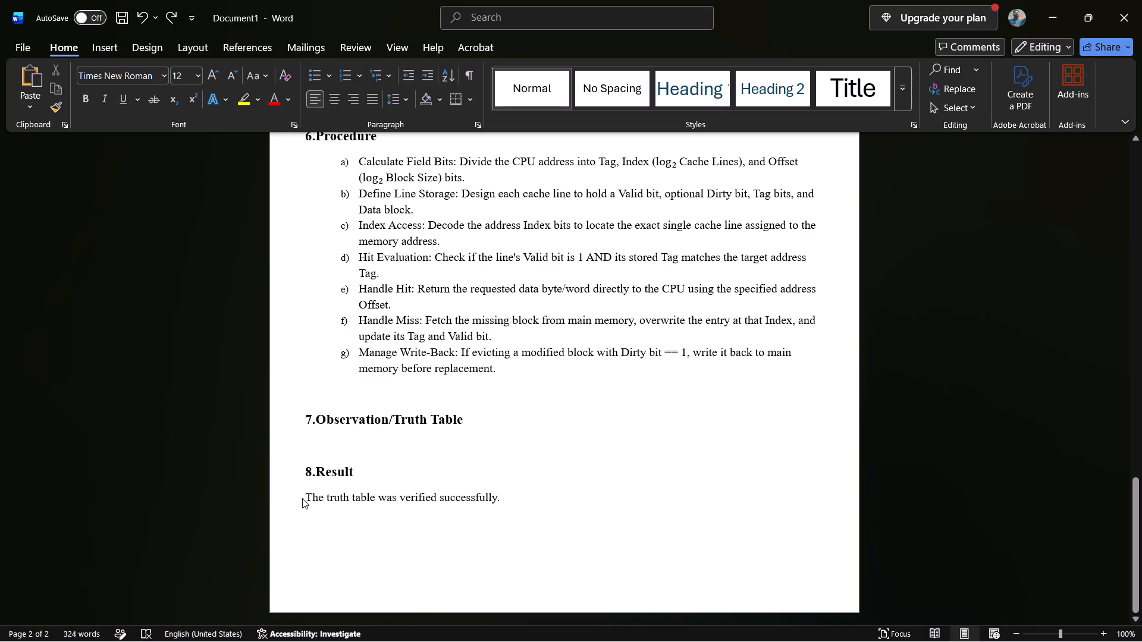
{"action": "key", "text": "Tab"}
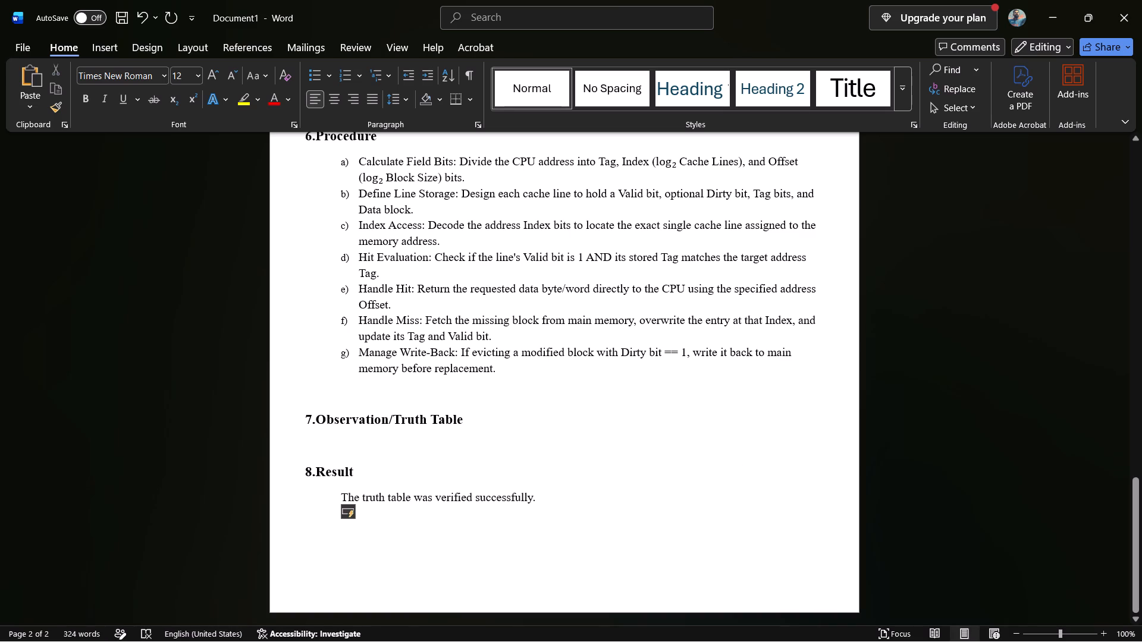
Add a blank line below the "7.Observation/Truth Table" heading and indent it by one tab stop.
{"action": "left_click", "coordinate": [473, 427]}
{"action": "key", "text": "Return"}
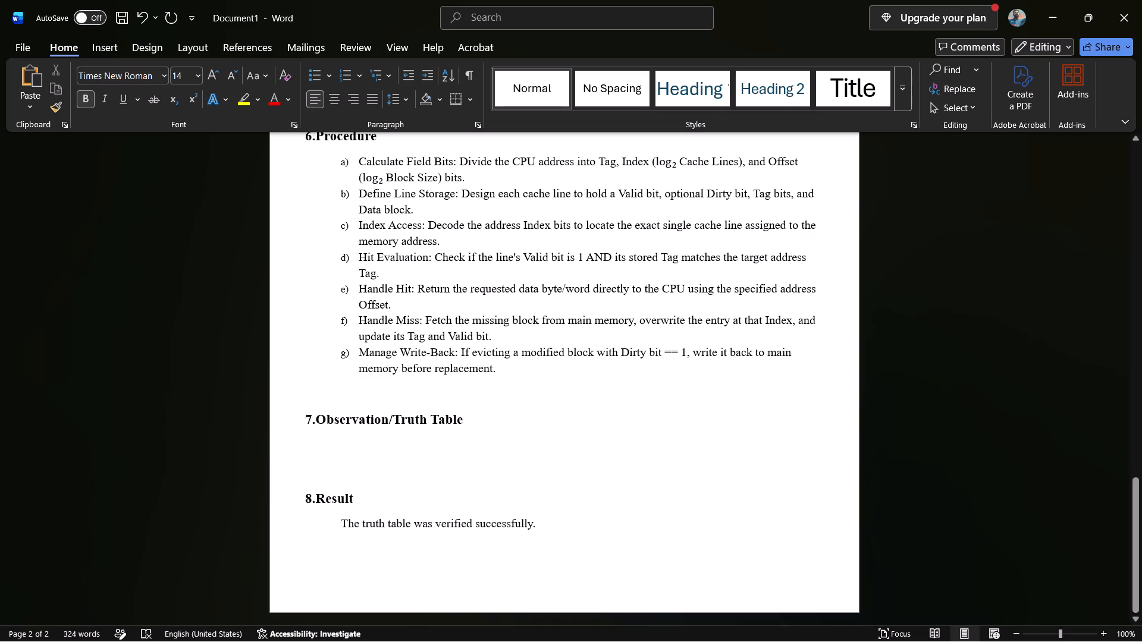
{"action": "key", "text": "Tab"}
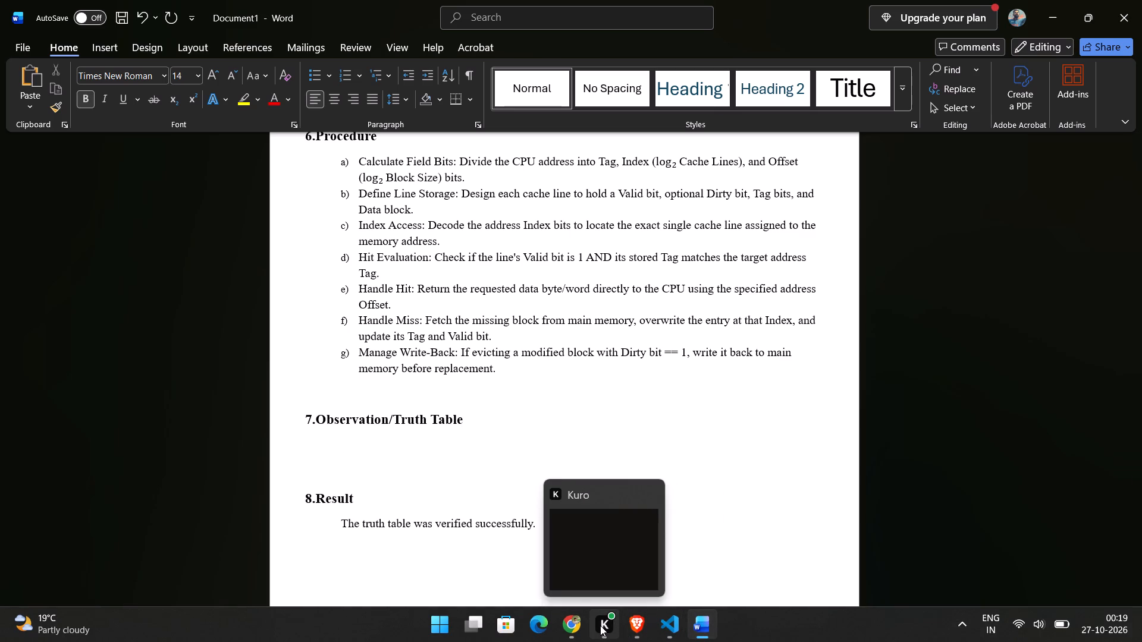
Switch to the Brave browser, open the Spotify web player in a new tab and reload the page.
{"action": "left_click", "coordinate": [639, 632]}
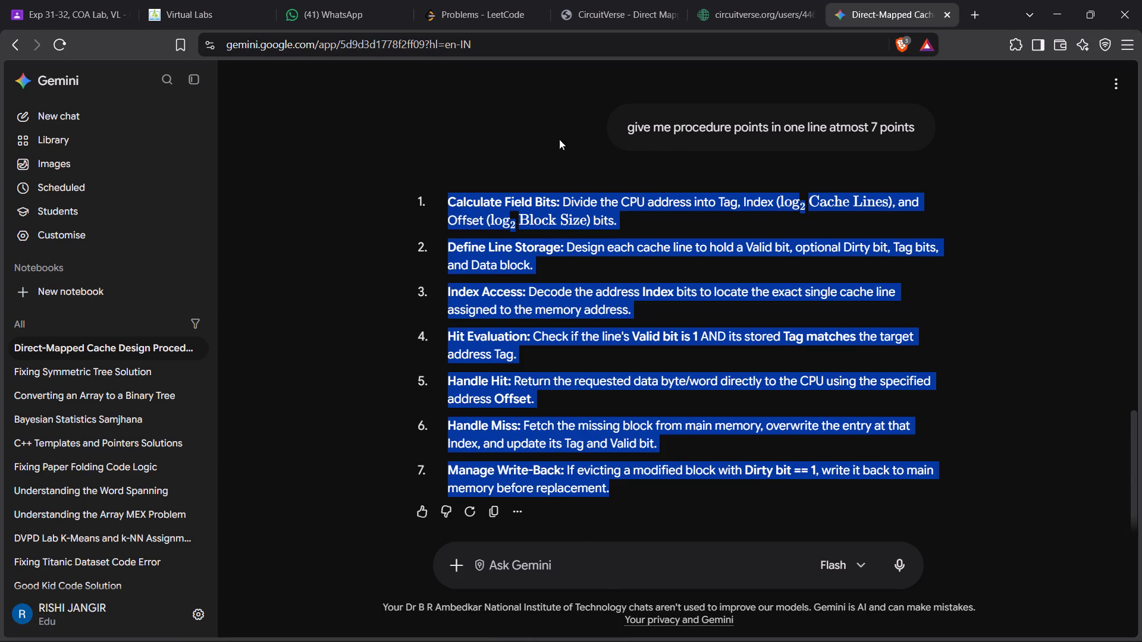
{"action": "left_click", "coordinate": [981, 11]}
{"action": "type", "text": "sp"}
{"action": "left_click", "coordinate": [720, 103]}
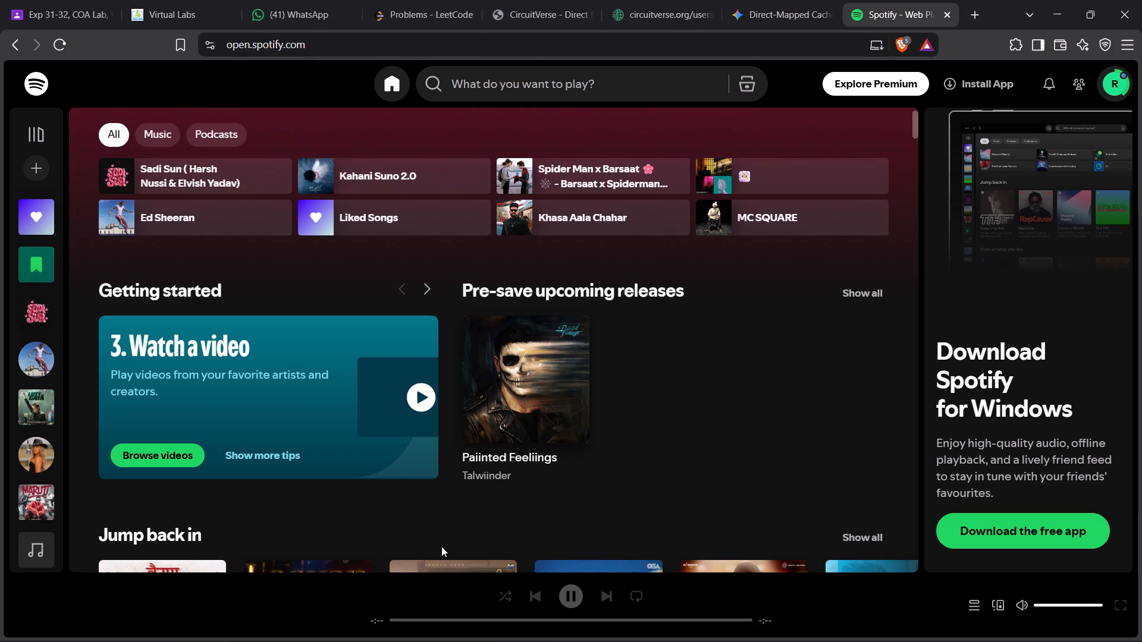
{"action": "left_click", "coordinate": [63, 42]}
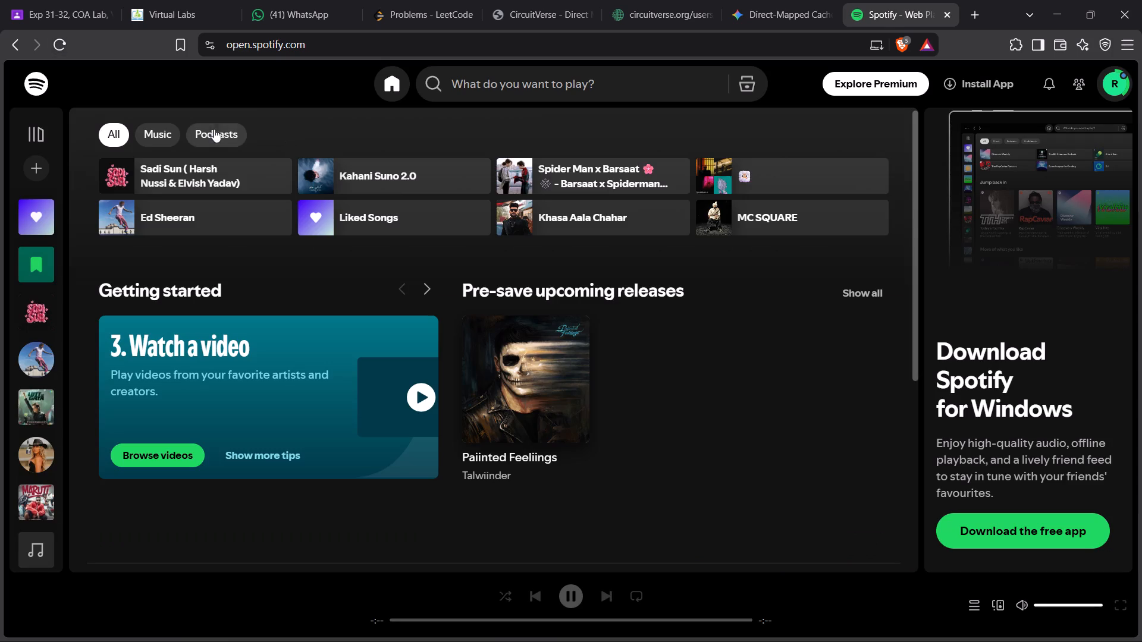
Play the Sadi Sun playlist, skip to its next track, and switch playback to the Spider Man x Barsaat playlist.
{"action": "left_click", "coordinate": [279, 174]}
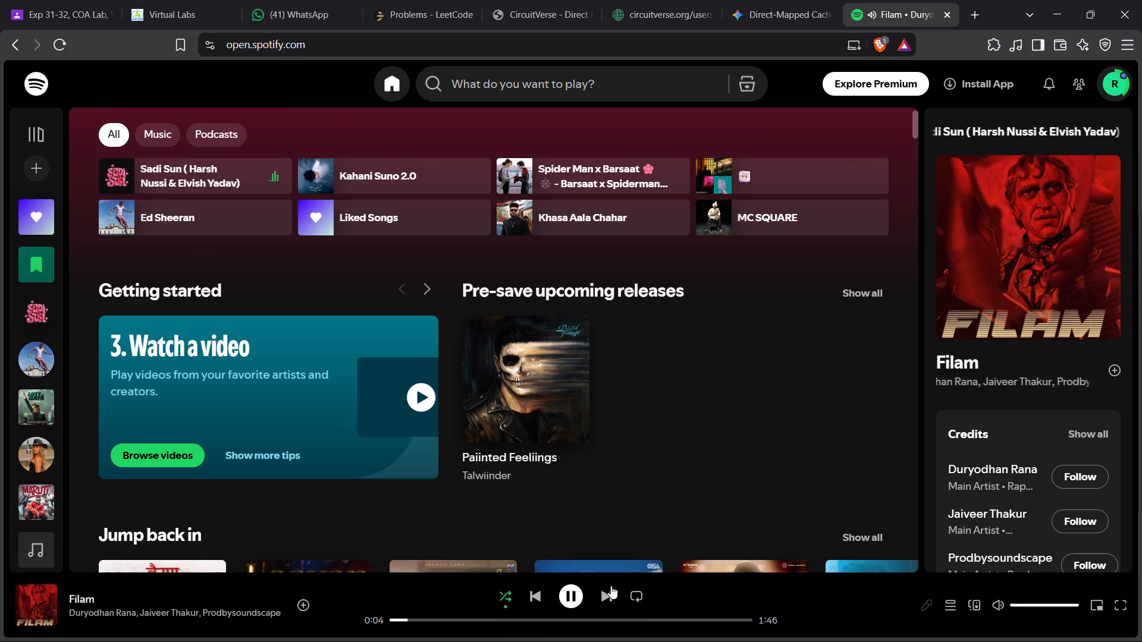
{"action": "left_click", "coordinate": [611, 587]}
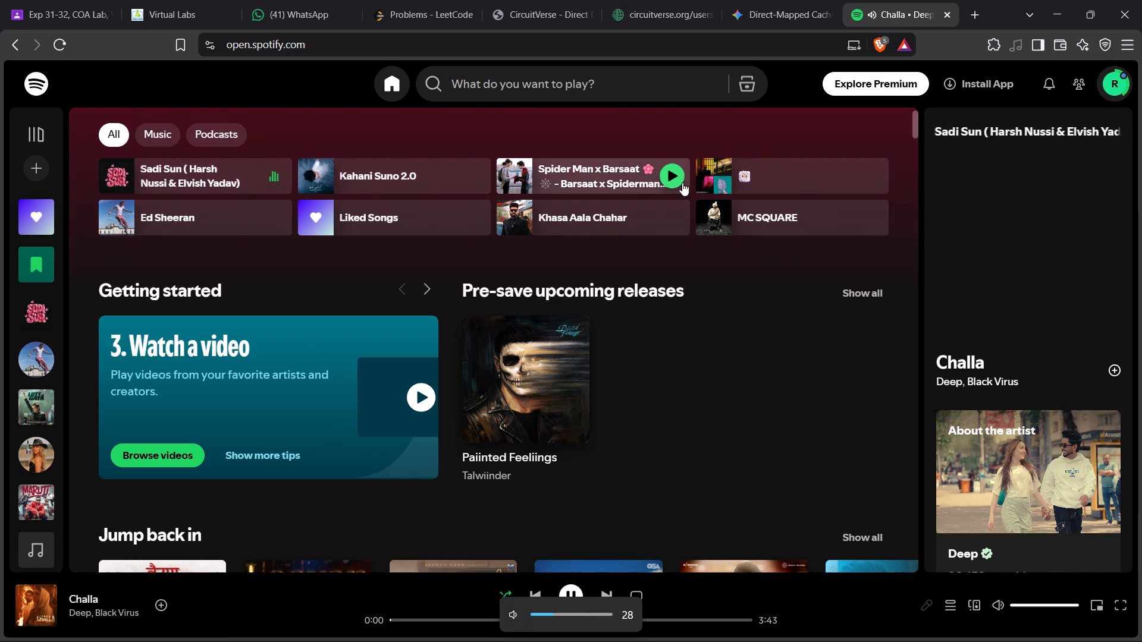
{"action": "left_click", "coordinate": [674, 178]}
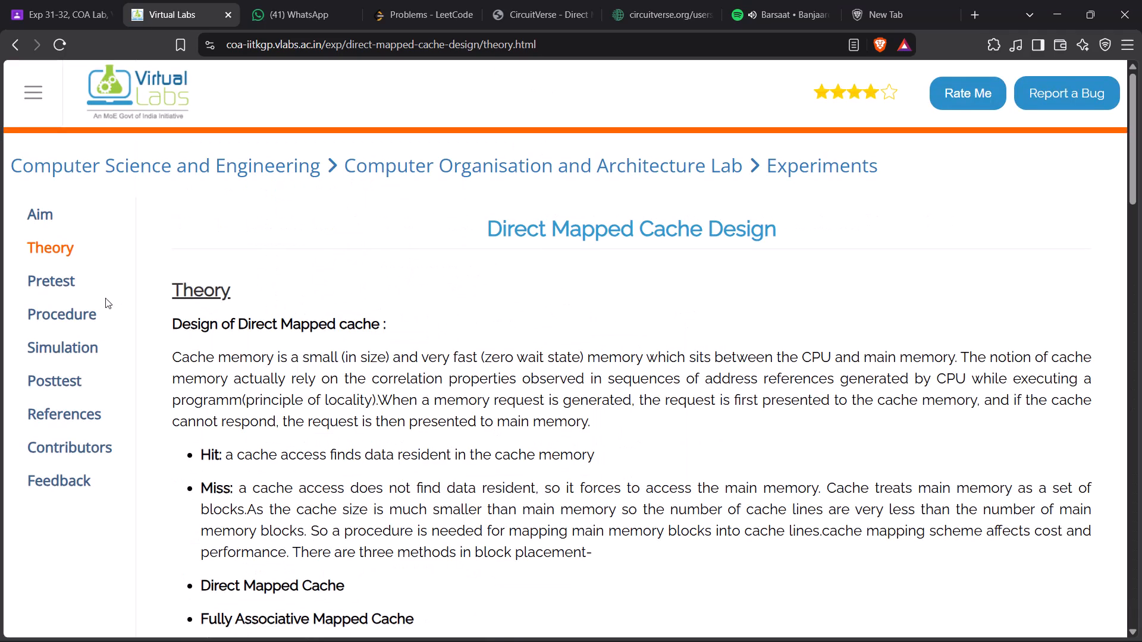
{"action": "left_click", "coordinate": [62, 278]}
{"action": "left_click", "coordinate": [65, 313]}
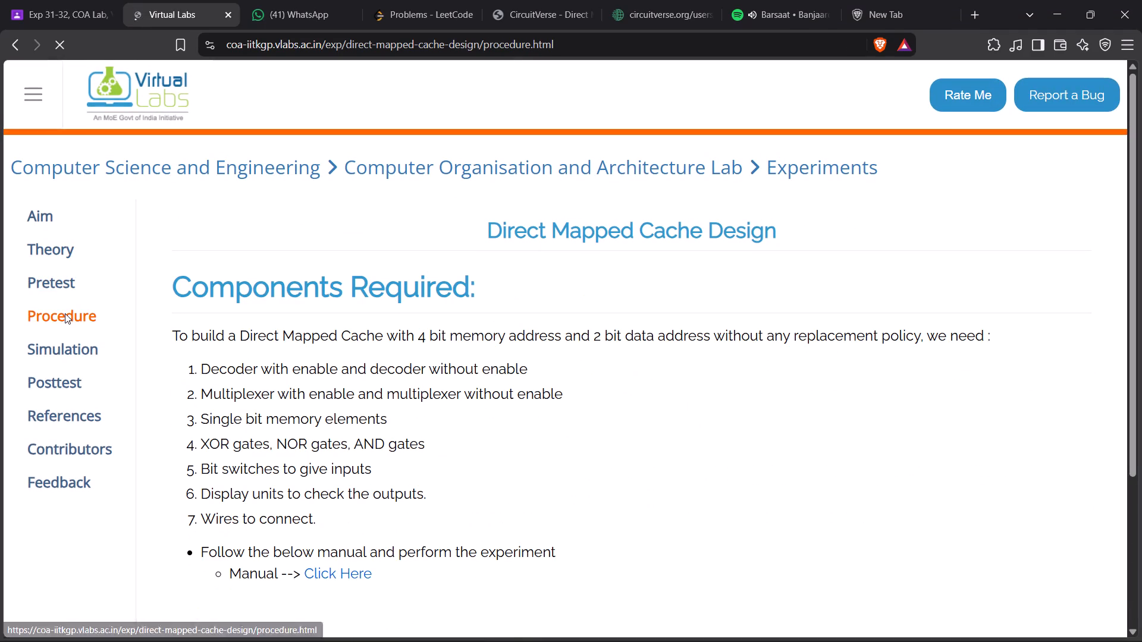
{"action": "scroll", "coordinate": [327, 456], "scroll_direction": "down", "scroll_amount": 4}
{"action": "scroll", "coordinate": [327, 456], "scroll_direction": "up", "scroll_amount": 1}
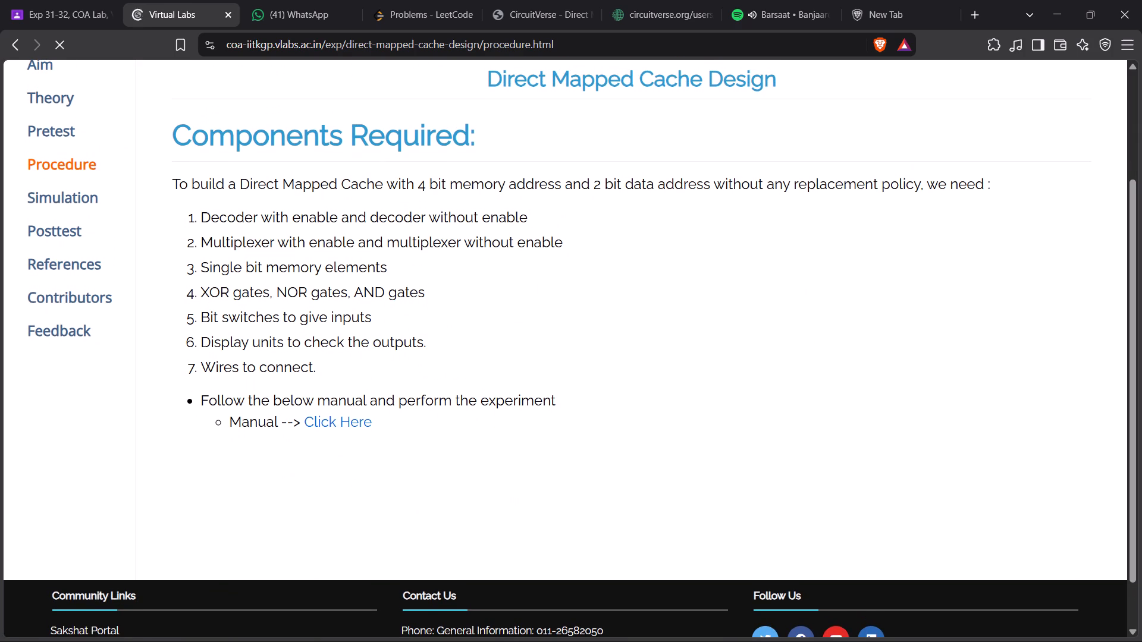
Look through the experiment's Simulation, Posttest, References and Contributors pages.
{"action": "left_click", "coordinate": [63, 200]}
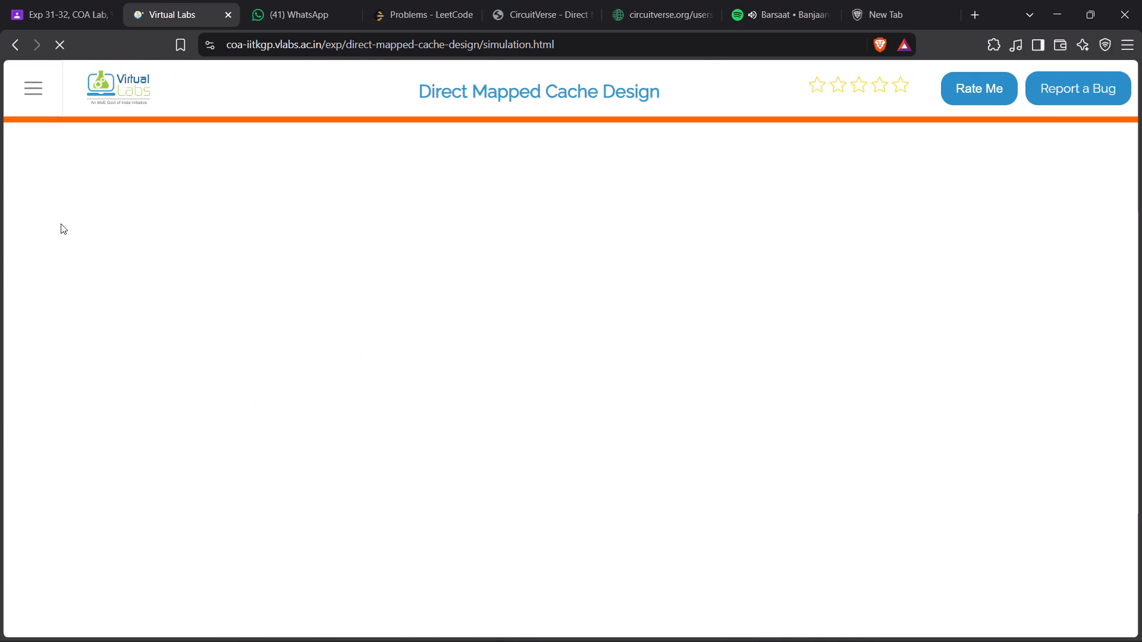
{"action": "left_click", "coordinate": [30, 73]}
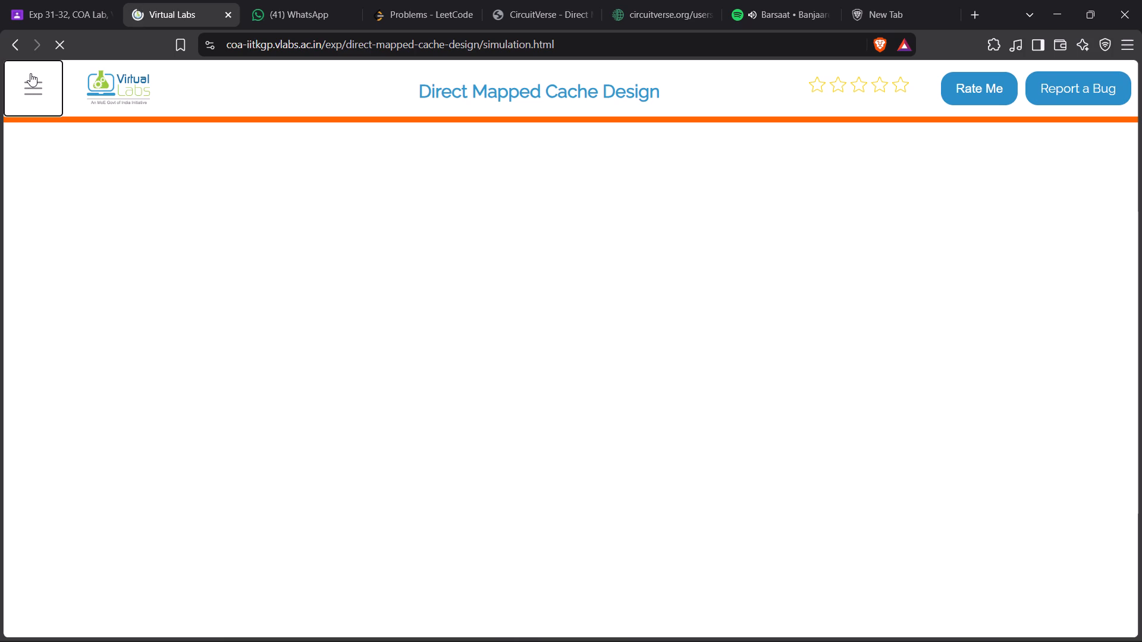
{"action": "left_click", "coordinate": [71, 311]}
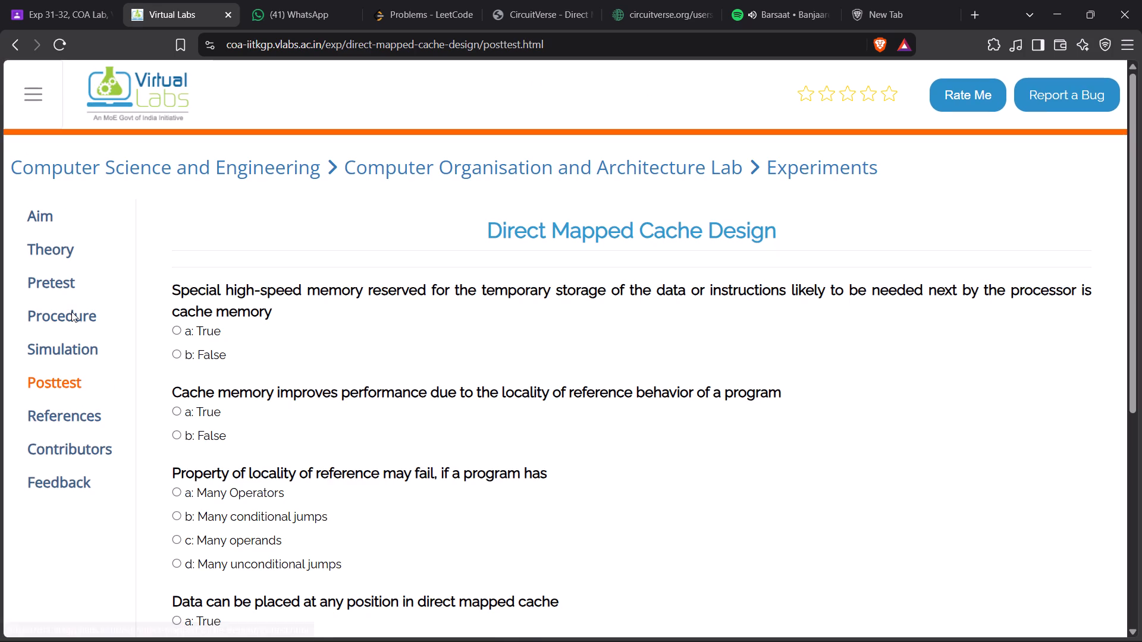
{"action": "left_click", "coordinate": [70, 410]}
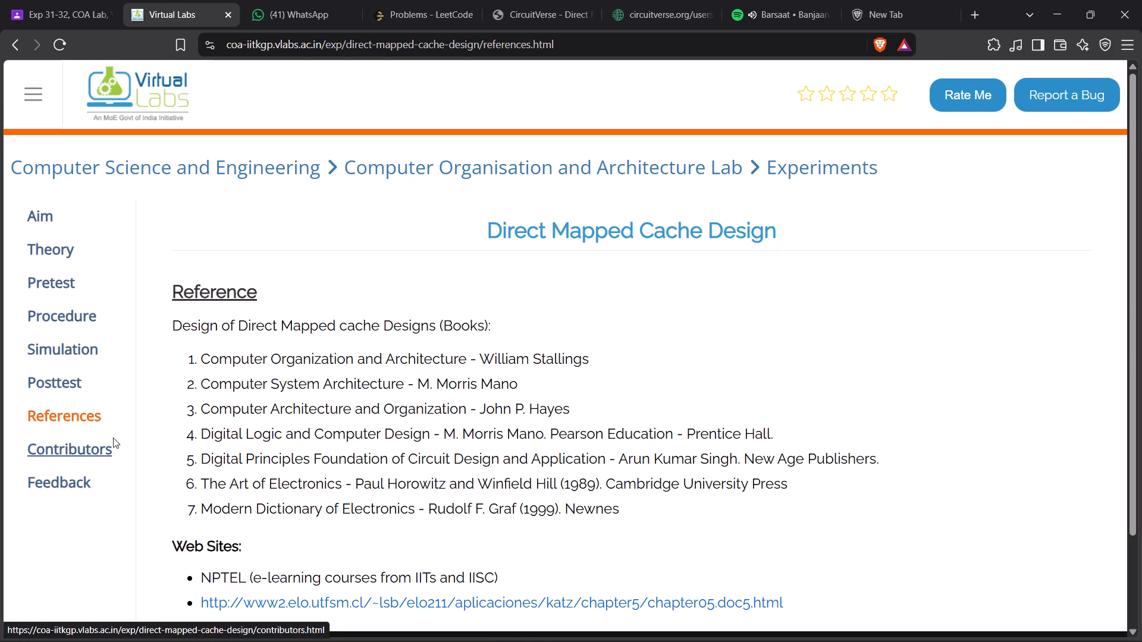
{"action": "scroll", "coordinate": [312, 505], "scroll_direction": "down", "scroll_amount": 4}
{"action": "left_click", "coordinate": [79, 332]}
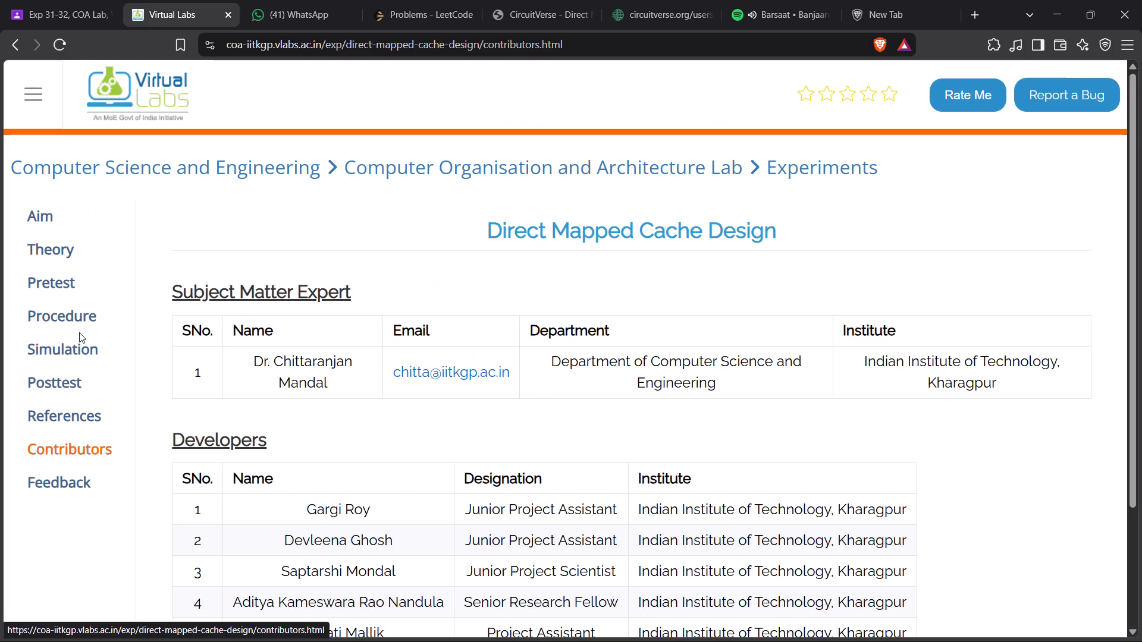
{"action": "scroll", "coordinate": [394, 504], "scroll_direction": "down", "scroll_amount": 4}
{"action": "scroll", "coordinate": [394, 504], "scroll_direction": "up", "scroll_amount": 4}
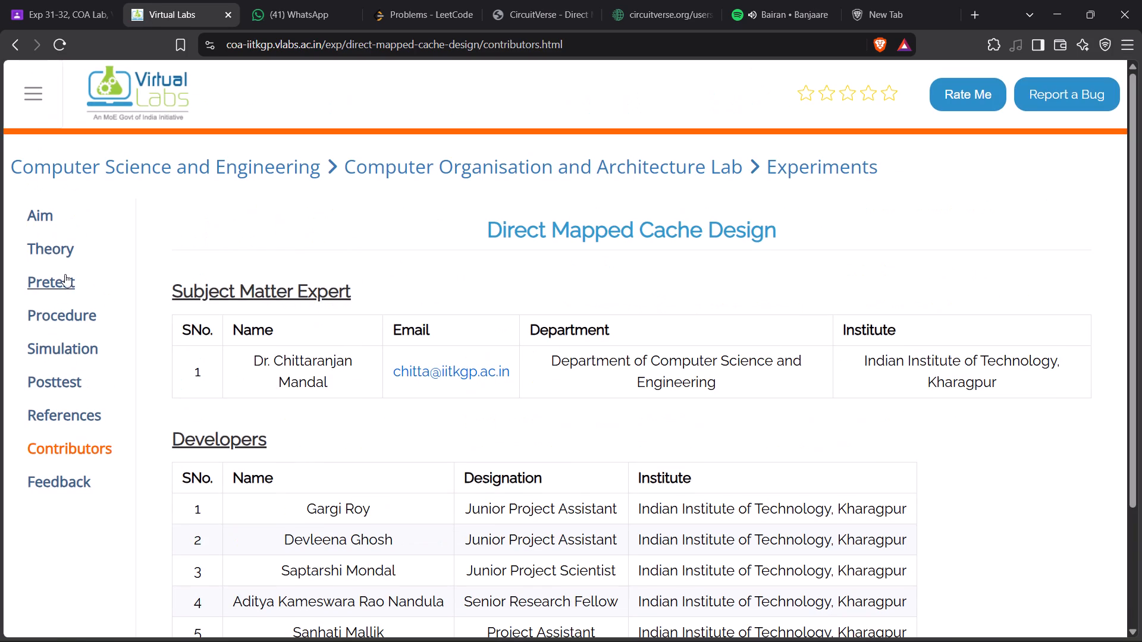
Re-examine the experiment's Theory page with its cache diagrams and design issues, and check the Aim page.
{"action": "left_click", "coordinate": [61, 257]}
{"action": "scroll", "coordinate": [438, 493], "scroll_direction": "down", "scroll_amount": 4}
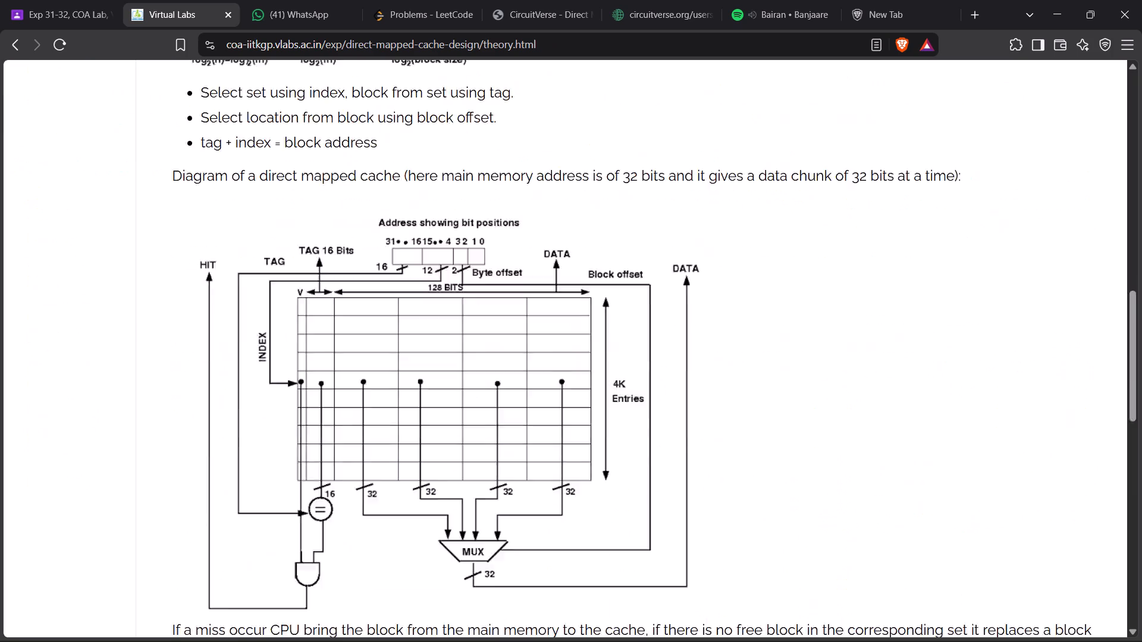
{"action": "scroll", "coordinate": [438, 493], "scroll_direction": "up", "scroll_amount": 2}
{"action": "scroll", "coordinate": [438, 493], "scroll_direction": "down", "scroll_amount": 3}
{"action": "scroll", "coordinate": [438, 493], "scroll_direction": "up", "scroll_amount": 3}
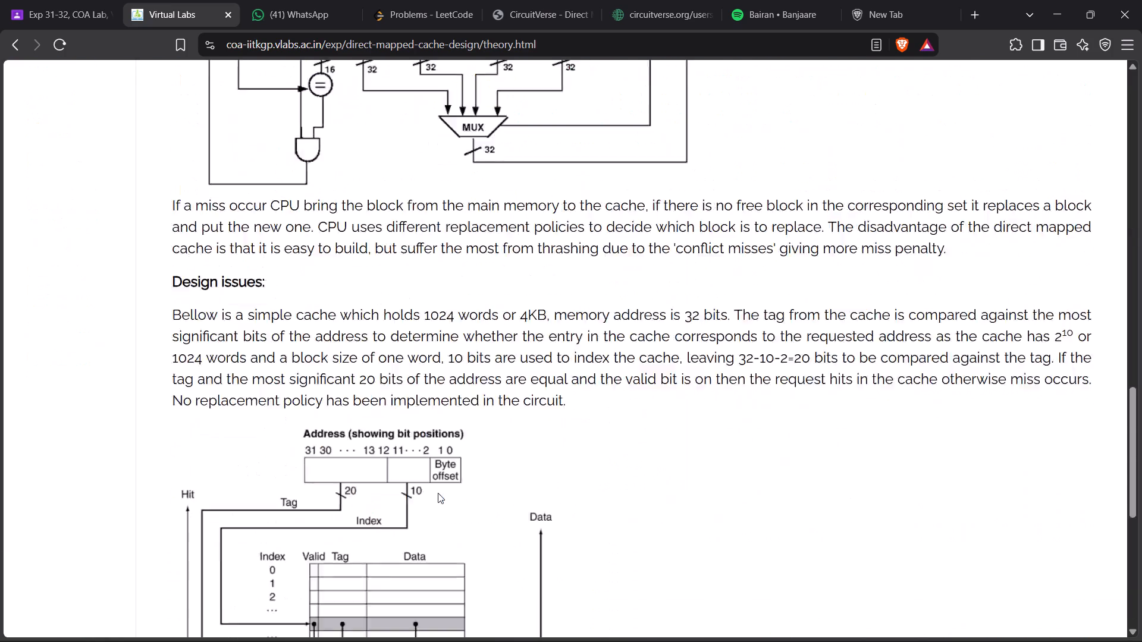
{"action": "scroll", "coordinate": [438, 493], "scroll_direction": "up", "scroll_amount": 8}
{"action": "left_click", "coordinate": [45, 219]}
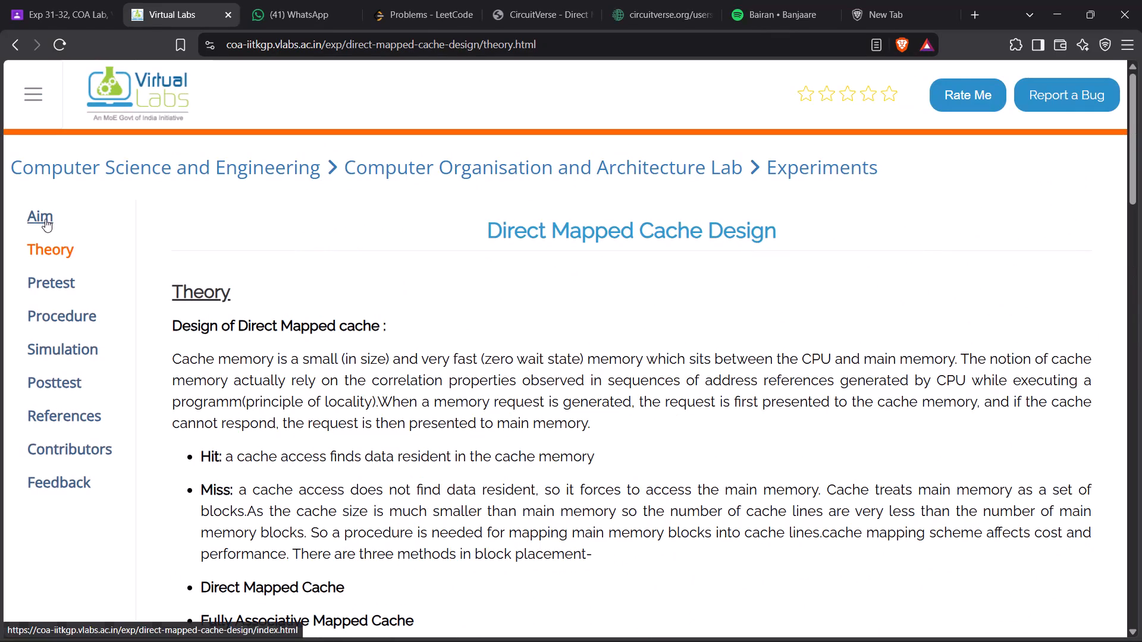
{"action": "scroll", "coordinate": [329, 366], "scroll_direction": "down", "scroll_amount": 4}
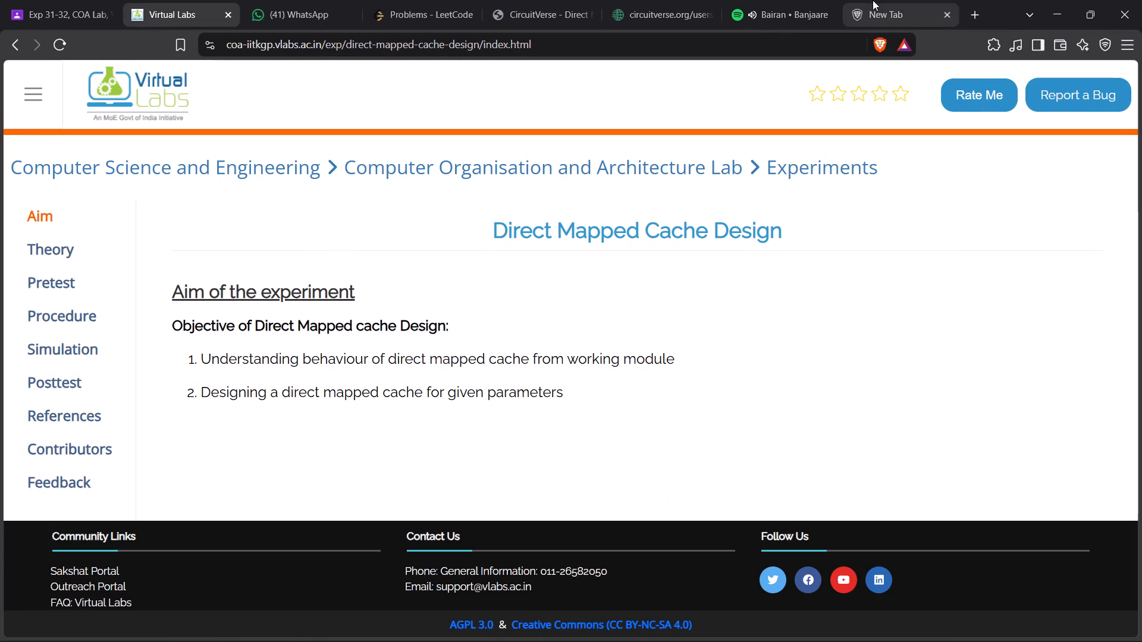
Return to the new tab and search the web for "direct mapped cache design truth table".
{"action": "left_click", "coordinate": [867, 3]}
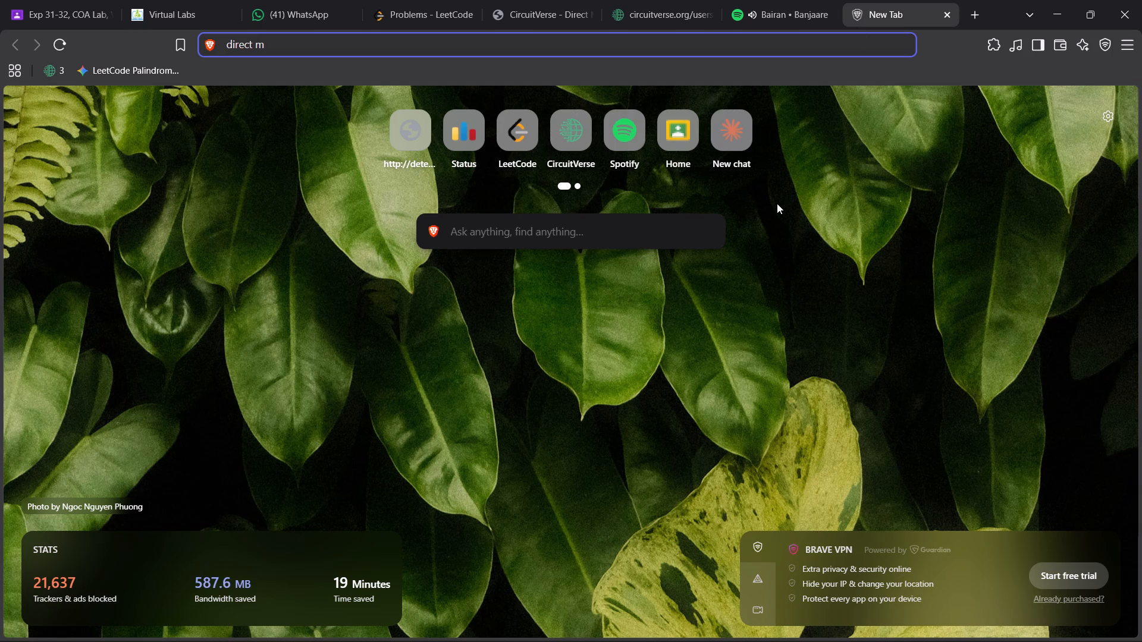
{"action": "type", "text": "apped"}
{"action": "key", "text": "space"}
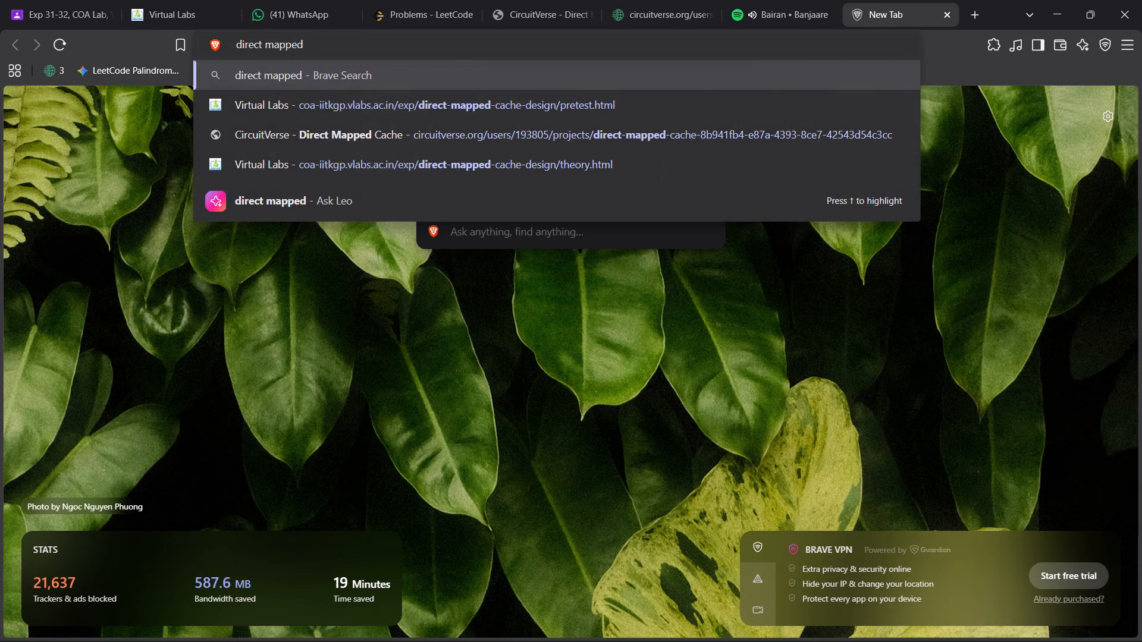
{"action": "type", "text": "cache m"}
{"action": "key", "text": "BackSpace"}
{"action": "type", "text": "design"}
{"action": "key", "text": "space"}
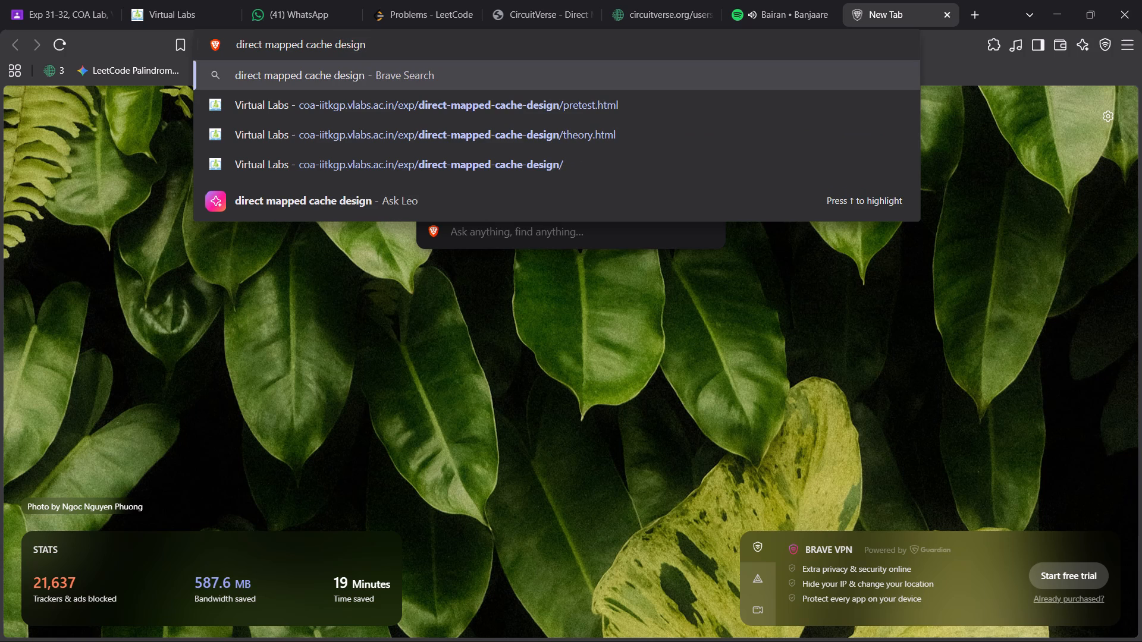
{"action": "type", "text": "tr"}
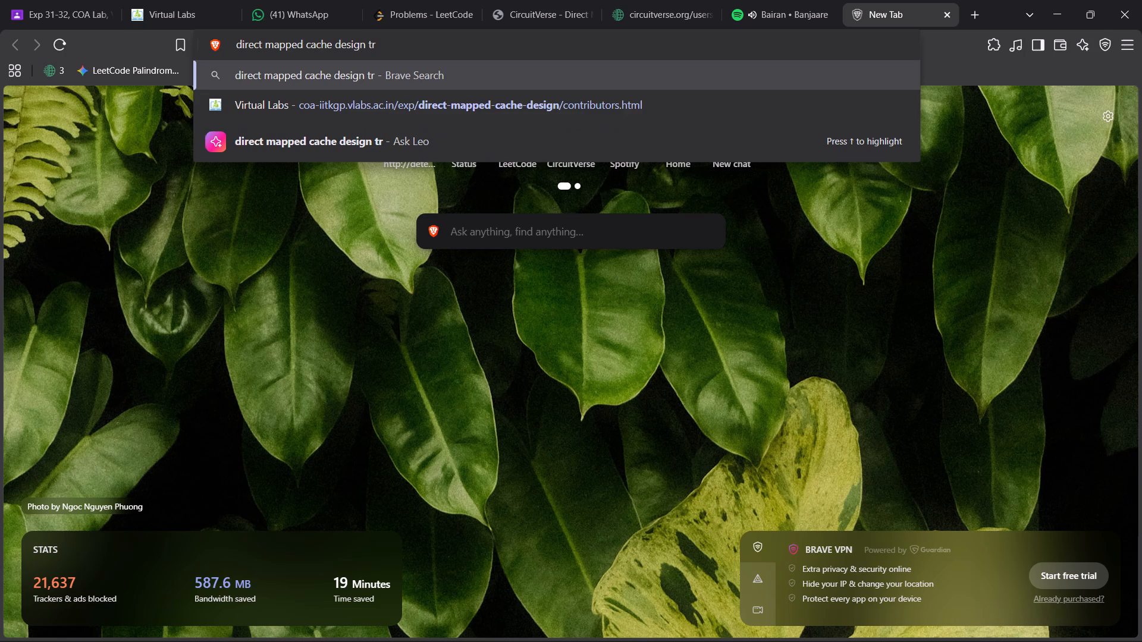
{"action": "key", "text": "t"}
{"action": "key", "text": "BackSpace"}
{"action": "type", "text": "uth table"}
{"action": "key", "text": "Return"}
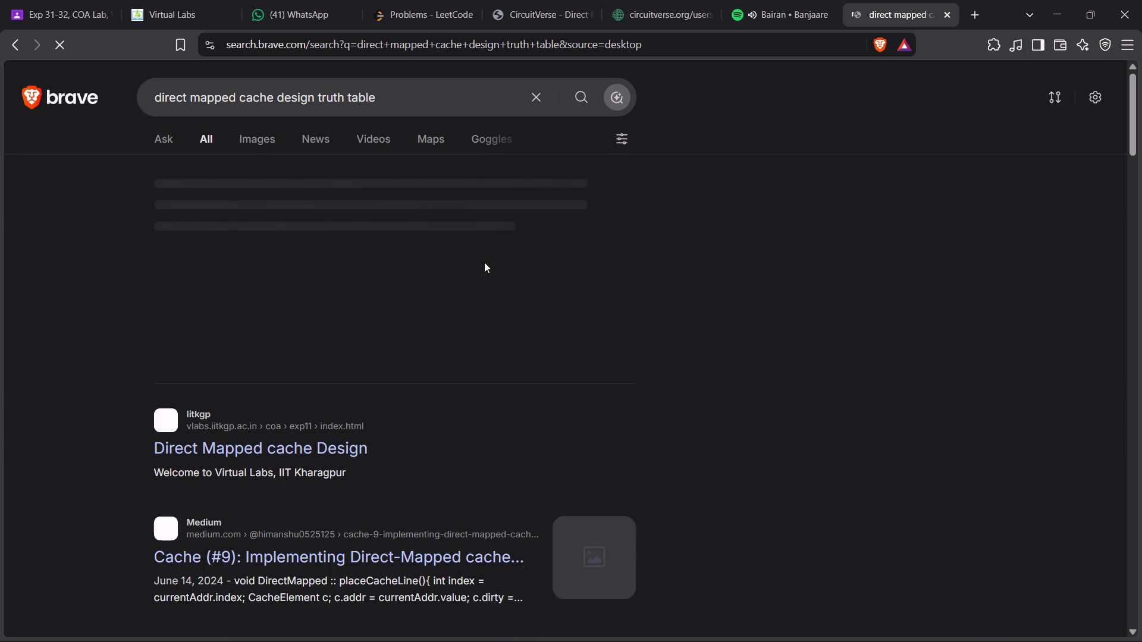
Browse the image results for the truth table search and open the stevengong.co table 5.2.2 with an Offset column.
{"action": "left_click", "coordinate": [267, 134]}
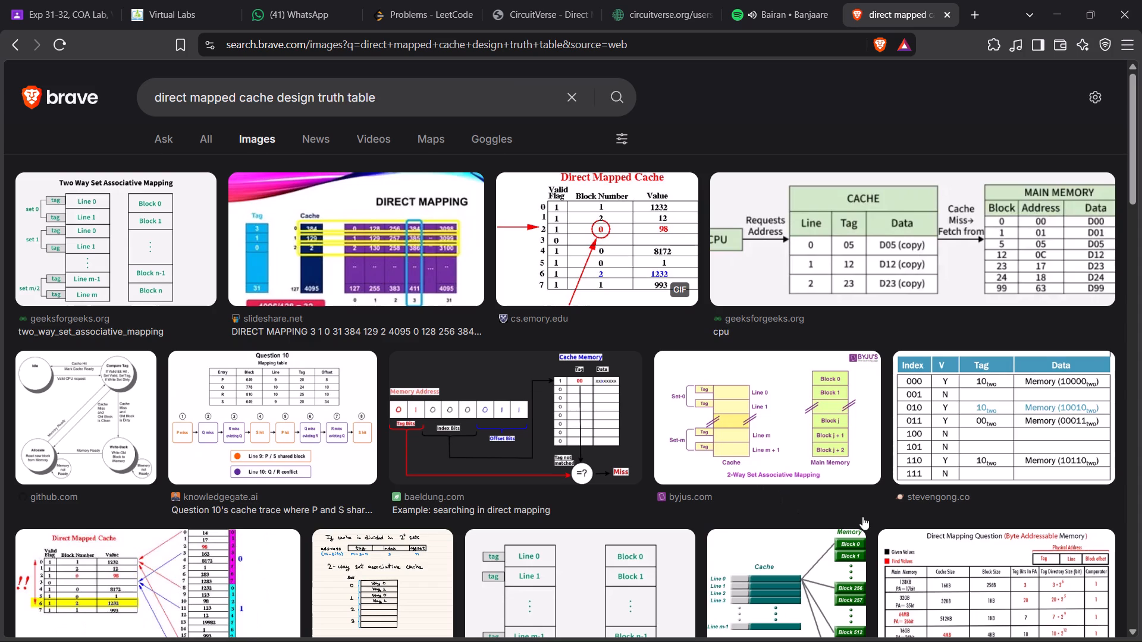
{"action": "scroll", "coordinate": [864, 516], "scroll_direction": "down", "scroll_amount": 5}
{"action": "scroll", "coordinate": [864, 516], "scroll_direction": "up", "scroll_amount": 1}
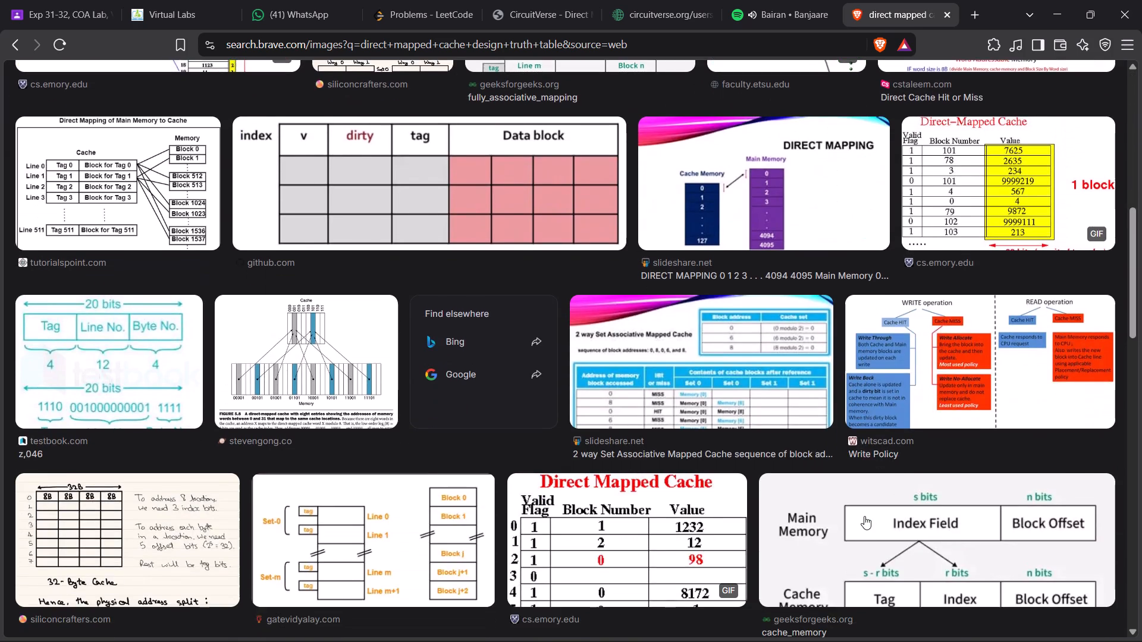
{"action": "scroll", "coordinate": [864, 516], "scroll_direction": "up", "scroll_amount": 3}
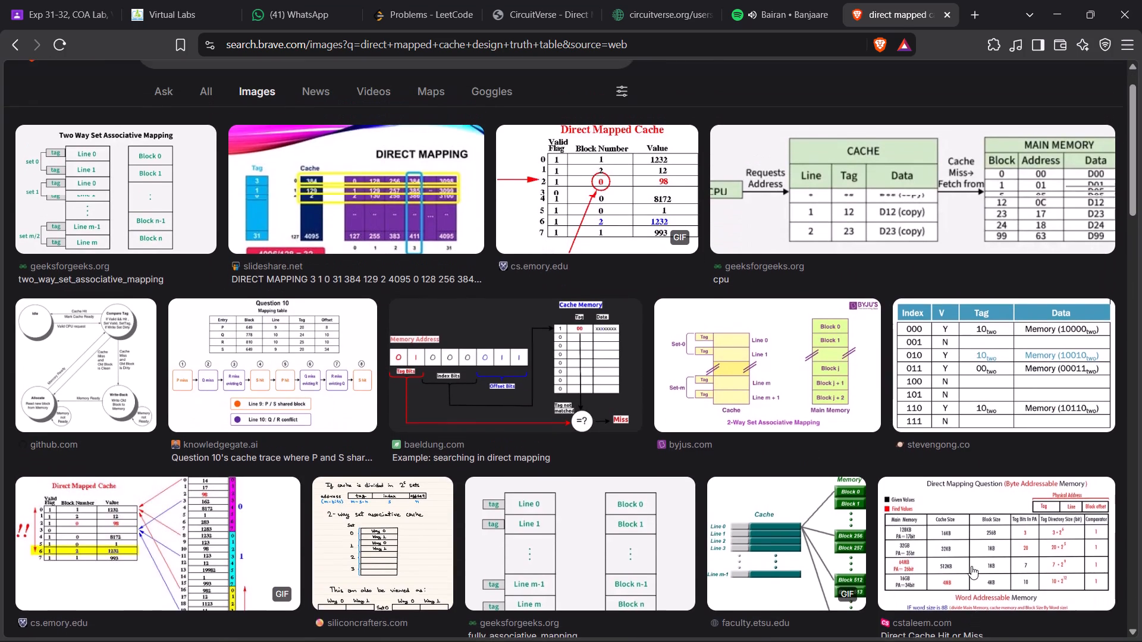
{"action": "scroll", "coordinate": [971, 566], "scroll_direction": "up", "scroll_amount": 1}
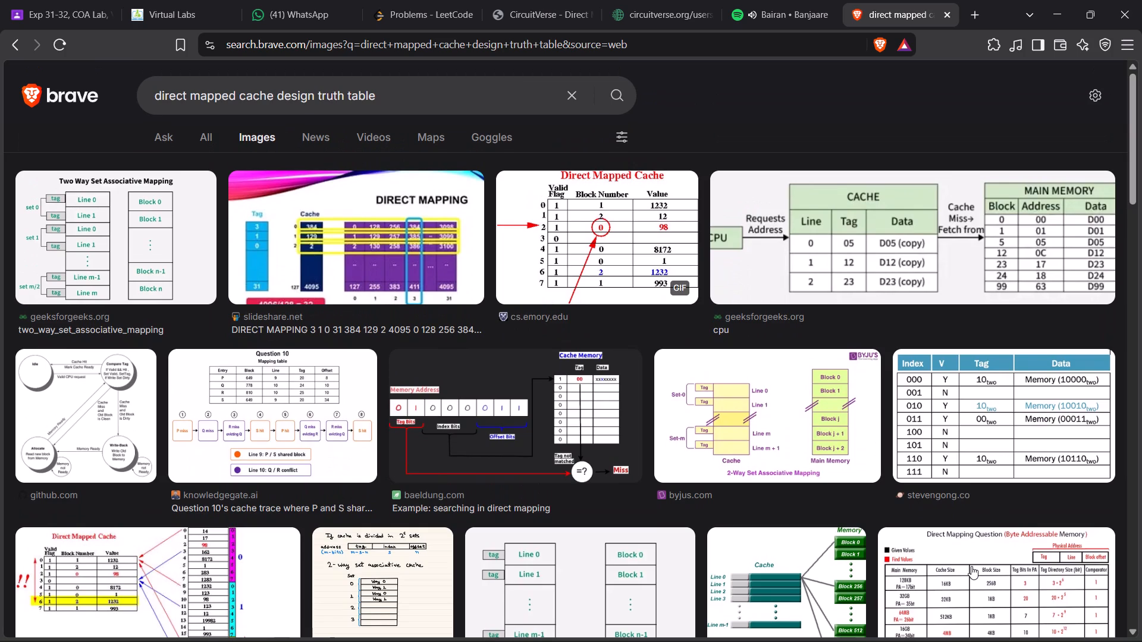
{"action": "scroll", "coordinate": [971, 566], "scroll_direction": "down", "scroll_amount": 4}
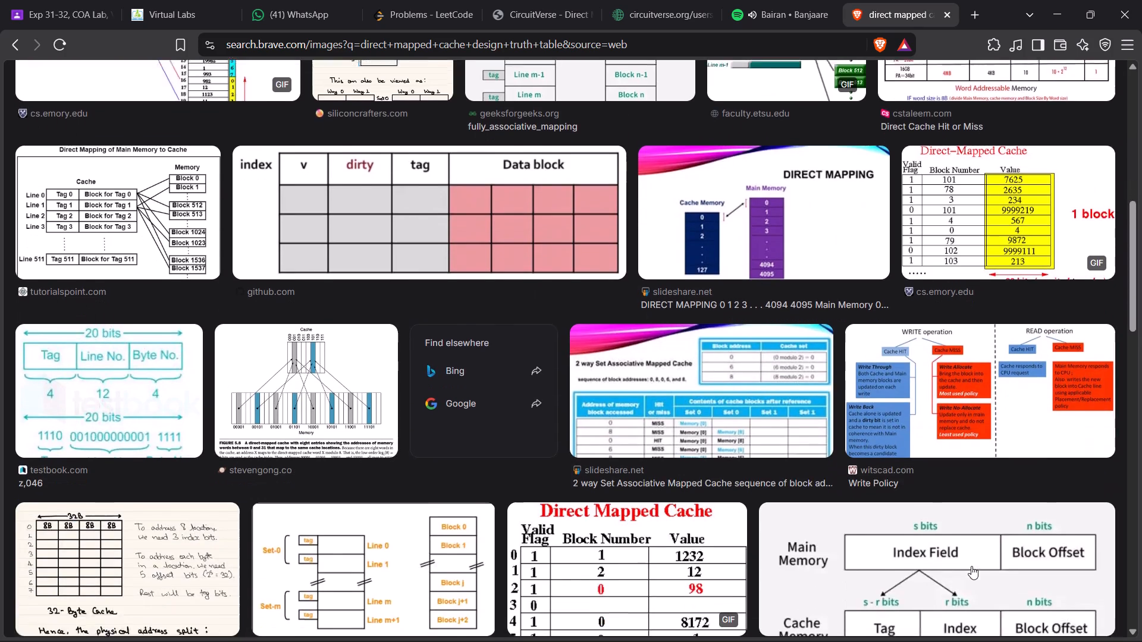
{"action": "scroll", "coordinate": [971, 558], "scroll_direction": "down", "scroll_amount": 3}
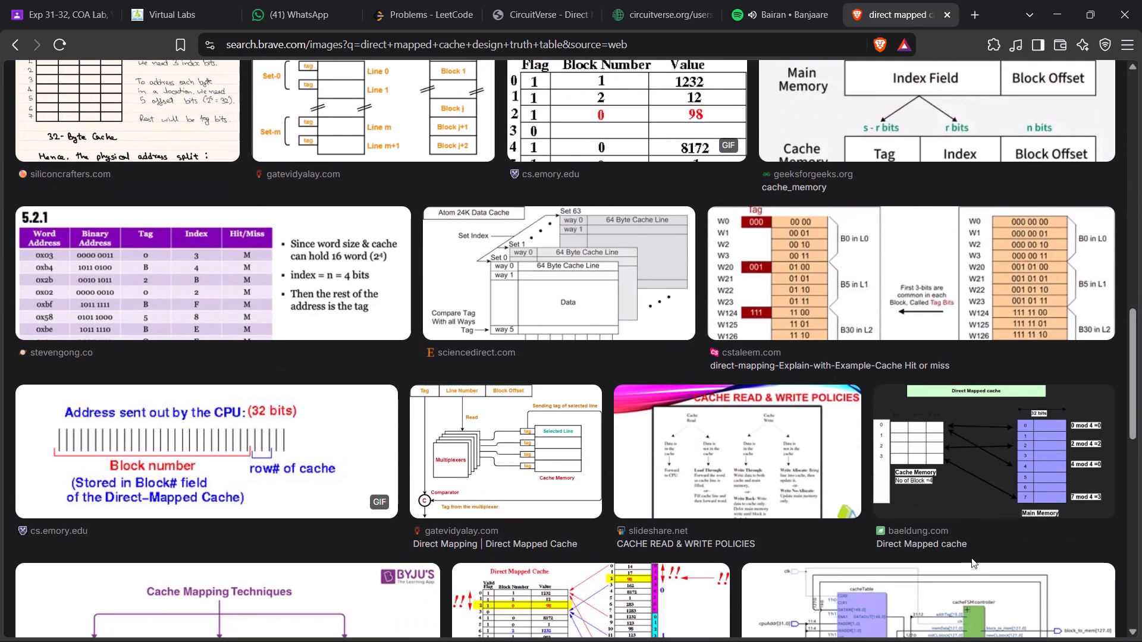
{"action": "scroll", "coordinate": [971, 558], "scroll_direction": "down", "scroll_amount": 2}
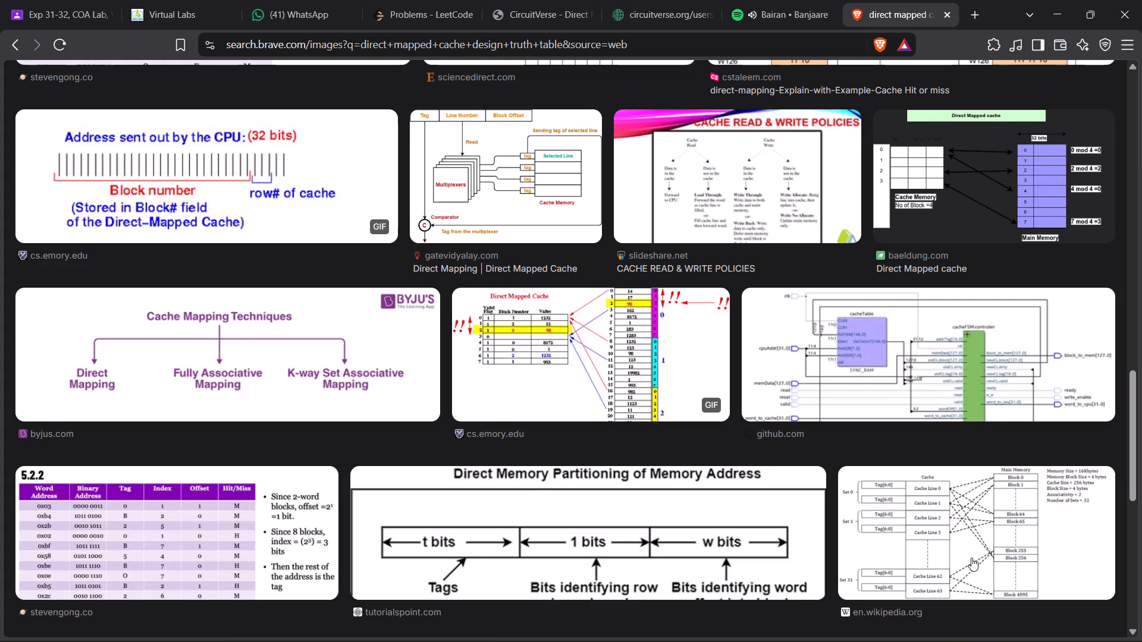
{"action": "scroll", "coordinate": [64, 558], "scroll_direction": "down", "scroll_amount": 1}
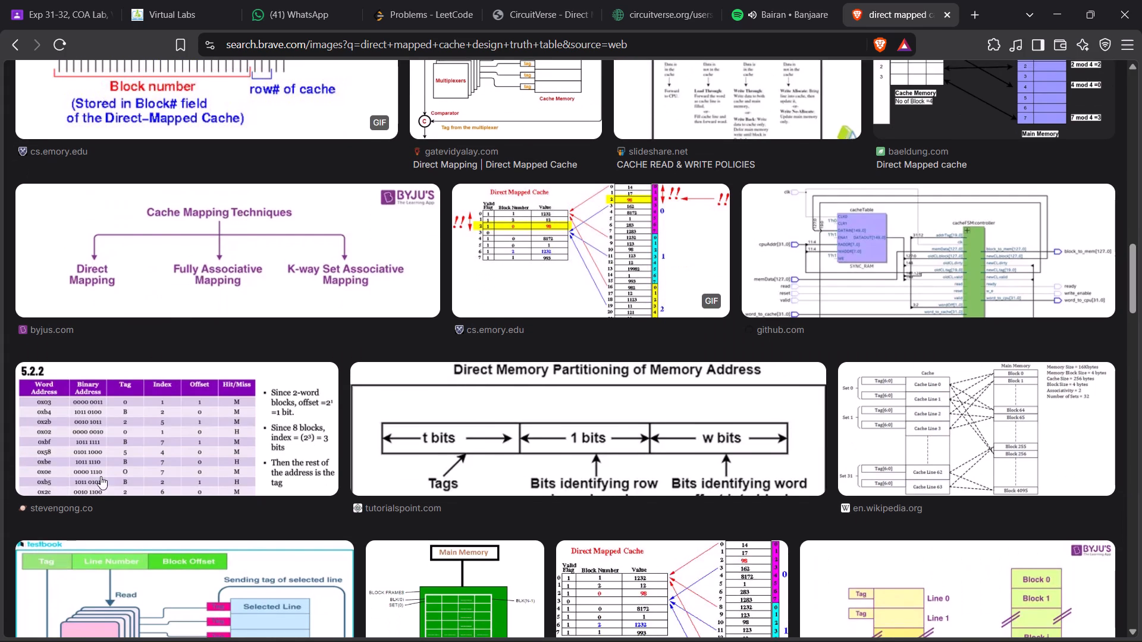
{"action": "left_click", "coordinate": [101, 473]}
{"action": "scroll", "coordinate": [591, 523], "scroll_direction": "up", "scroll_amount": 6}
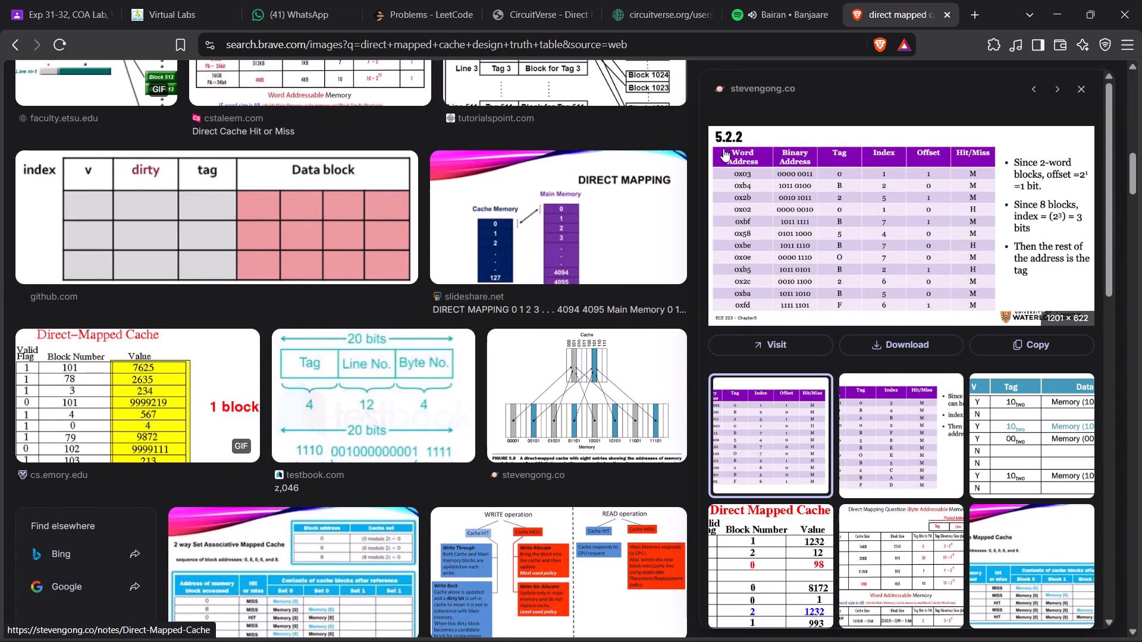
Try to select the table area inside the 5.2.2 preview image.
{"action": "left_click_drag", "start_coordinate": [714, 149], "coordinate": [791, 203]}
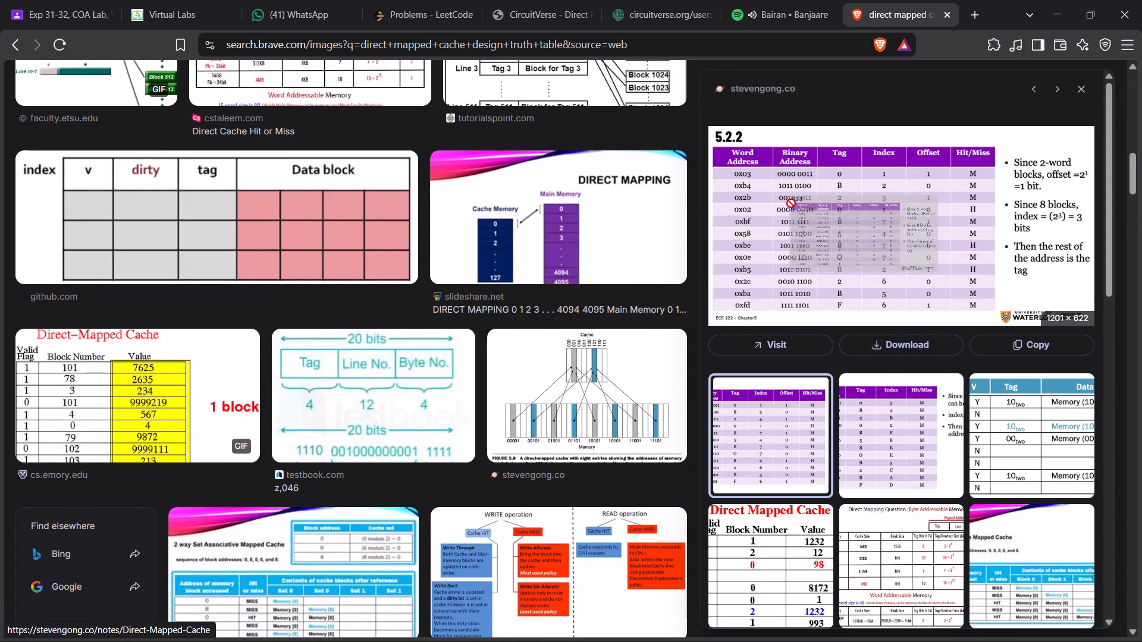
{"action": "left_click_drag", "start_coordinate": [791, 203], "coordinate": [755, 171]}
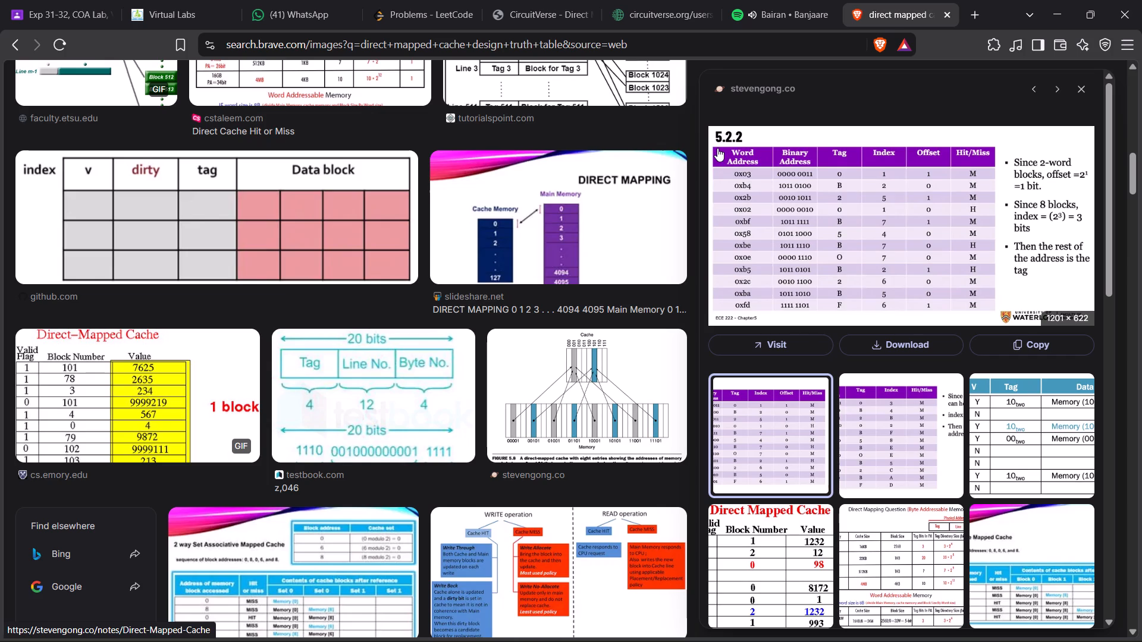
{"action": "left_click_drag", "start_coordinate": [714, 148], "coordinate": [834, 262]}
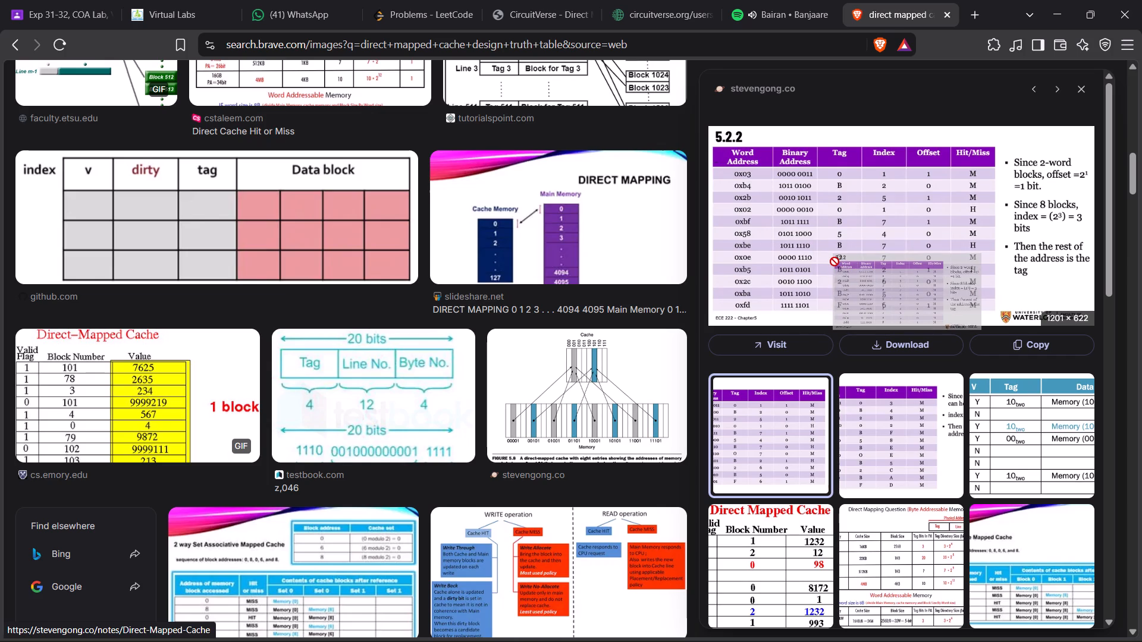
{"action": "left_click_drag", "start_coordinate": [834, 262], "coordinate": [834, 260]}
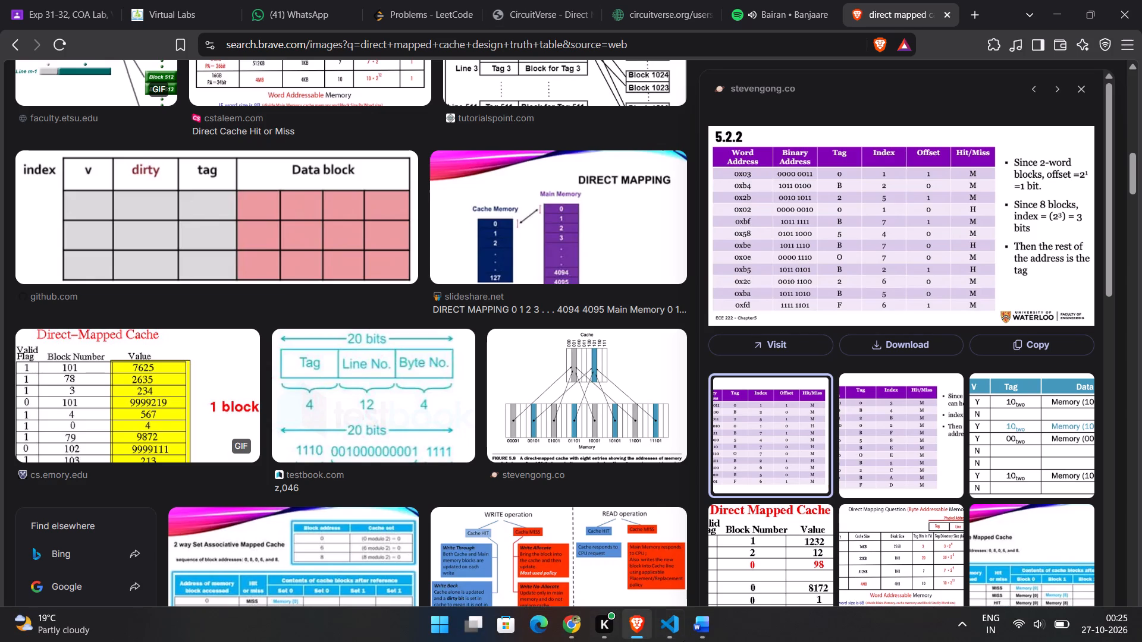
Switch to Word and insert a table with 6 columns and 6 rows under the Observation/Truth Table heading.
{"action": "left_click", "coordinate": [700, 629]}
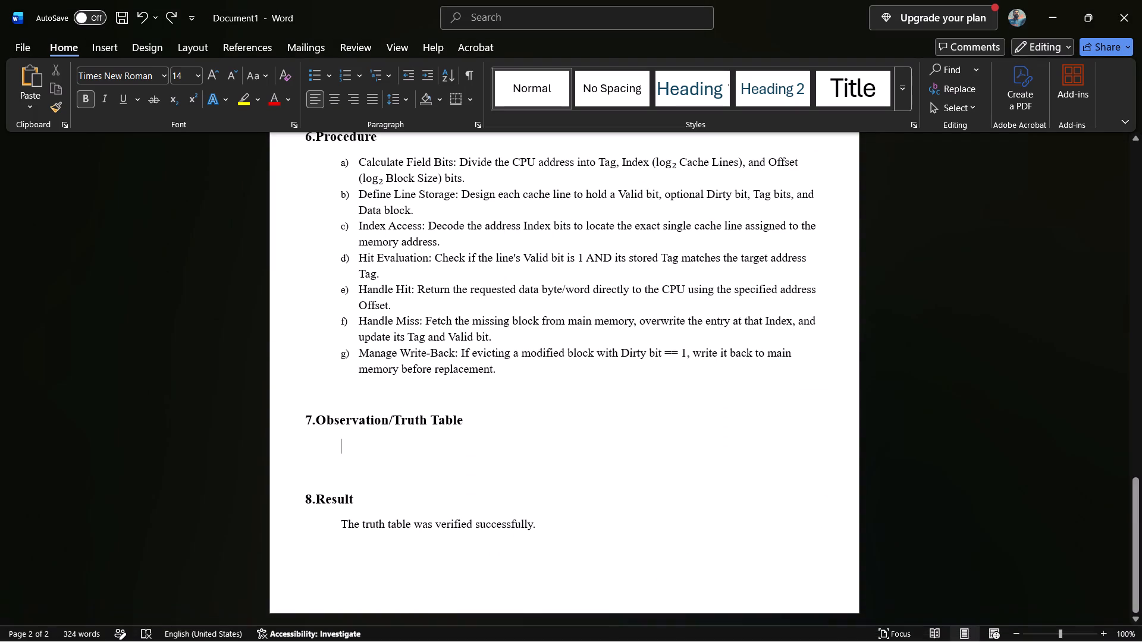
{"action": "left_click", "coordinate": [102, 52]}
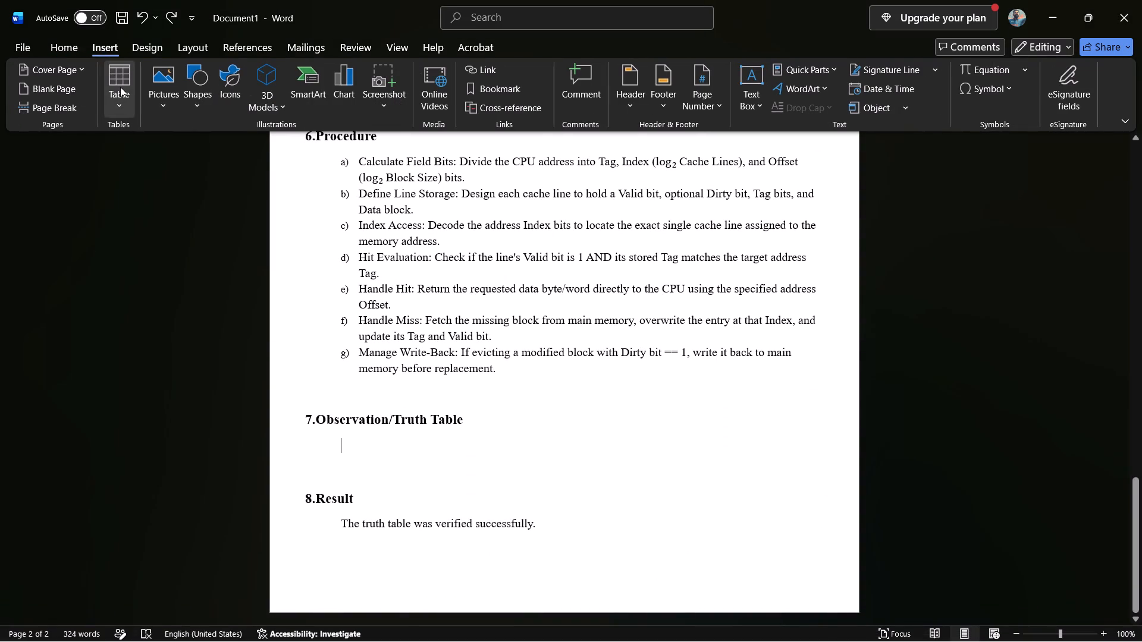
{"action": "left_click", "coordinate": [120, 87]}
{"action": "left_click", "coordinate": [155, 282]}
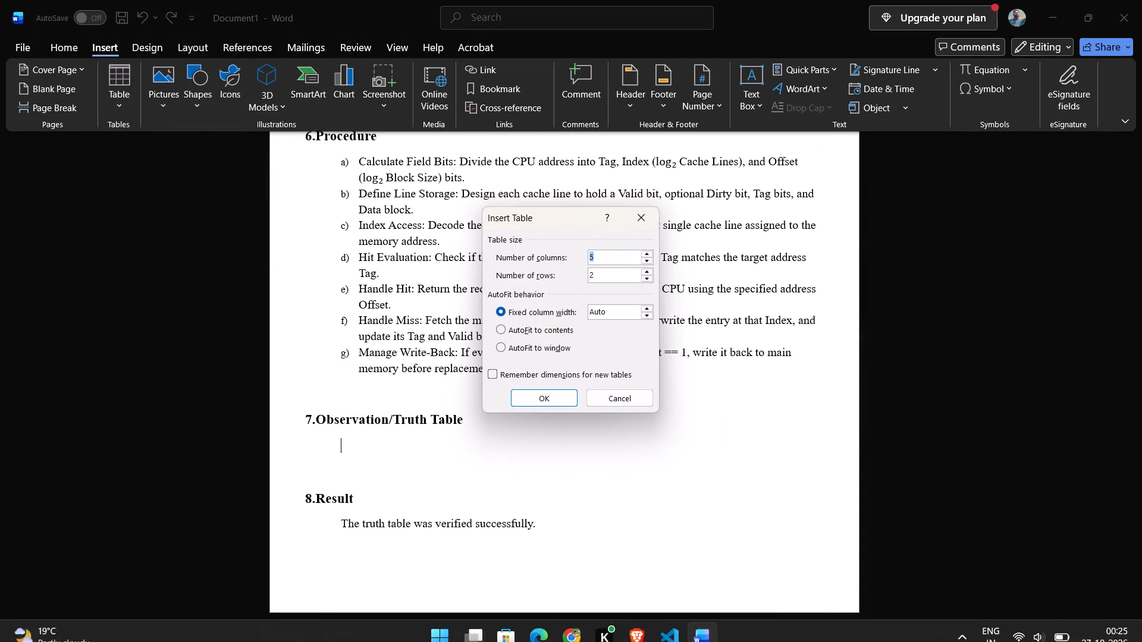
{"action": "left_click", "coordinate": [637, 621]}
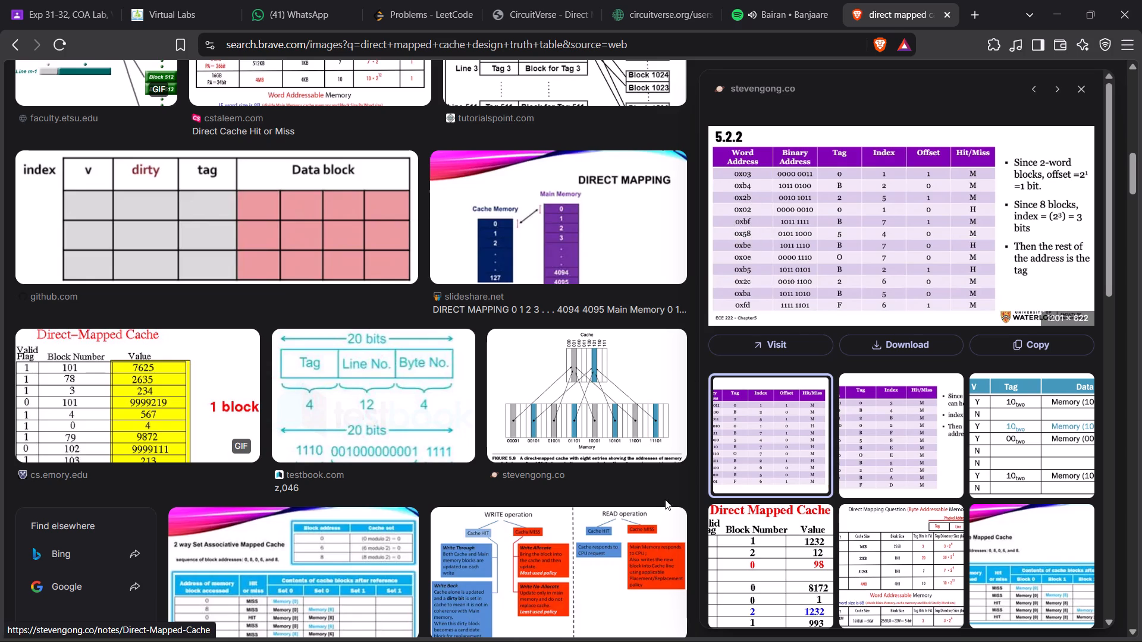
{"action": "left_click", "coordinate": [696, 627]}
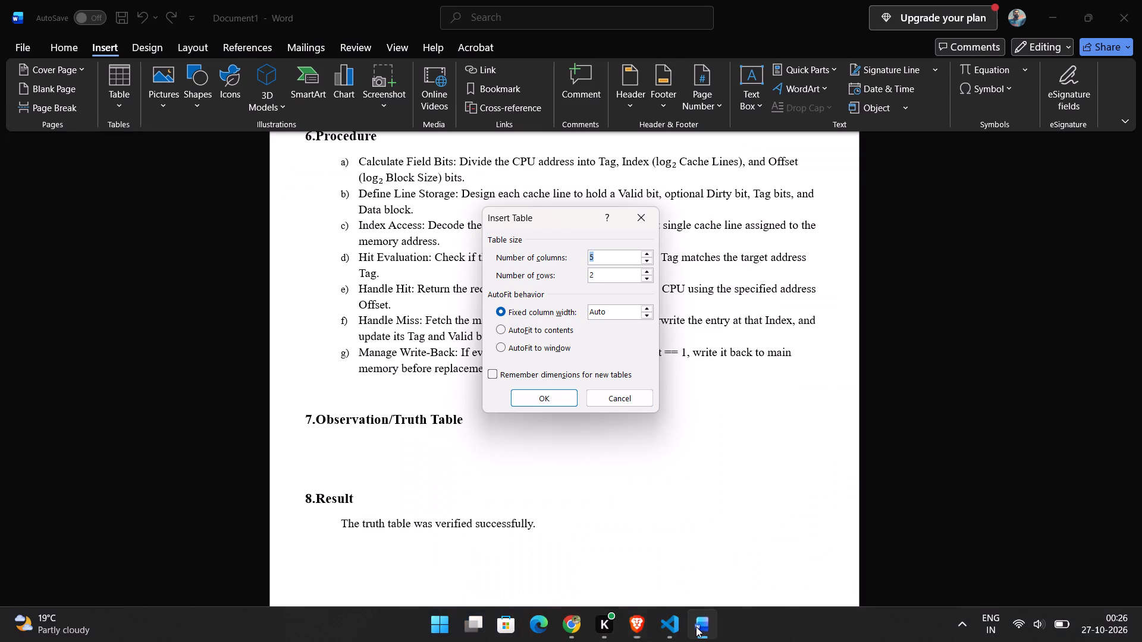
{"action": "left_click", "coordinate": [646, 262]}
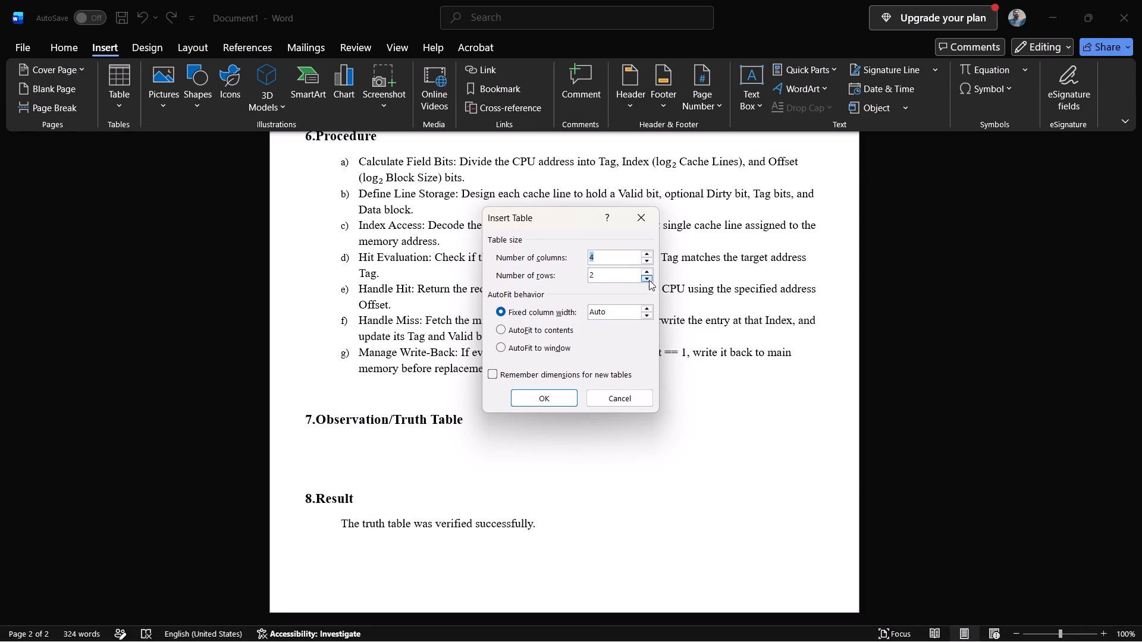
{"action": "left_click", "coordinate": [649, 279]}
{"action": "left_click", "coordinate": [649, 279]}
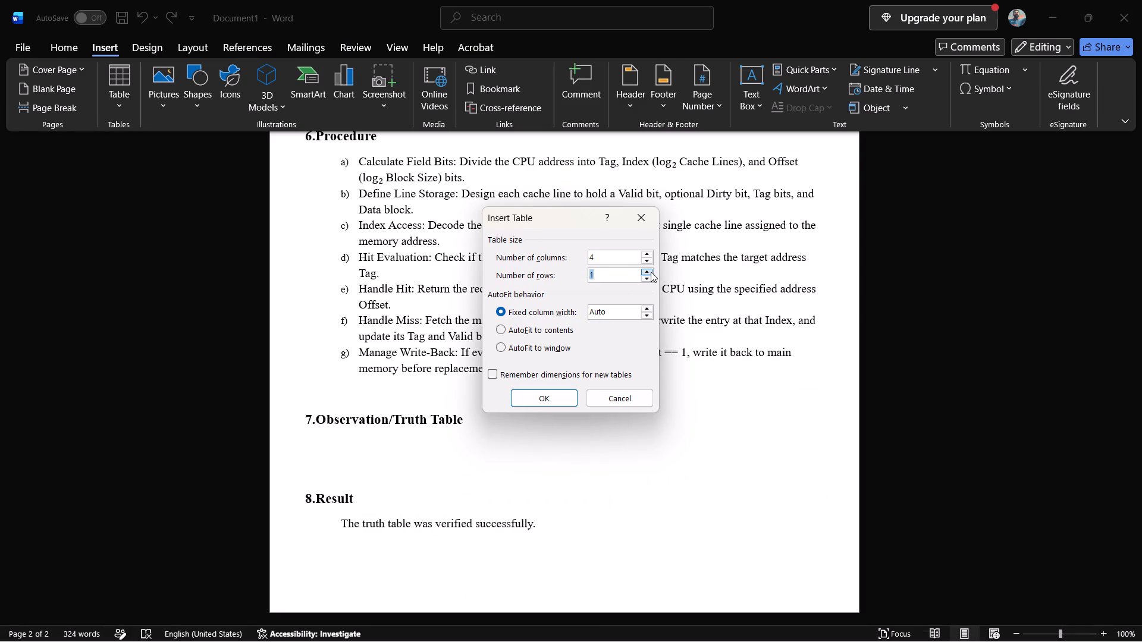
{"action": "triple_click", "coordinate": [651, 272]}
{"action": "left_click", "coordinate": [651, 272]}
{"action": "left_click", "coordinate": [651, 272]}
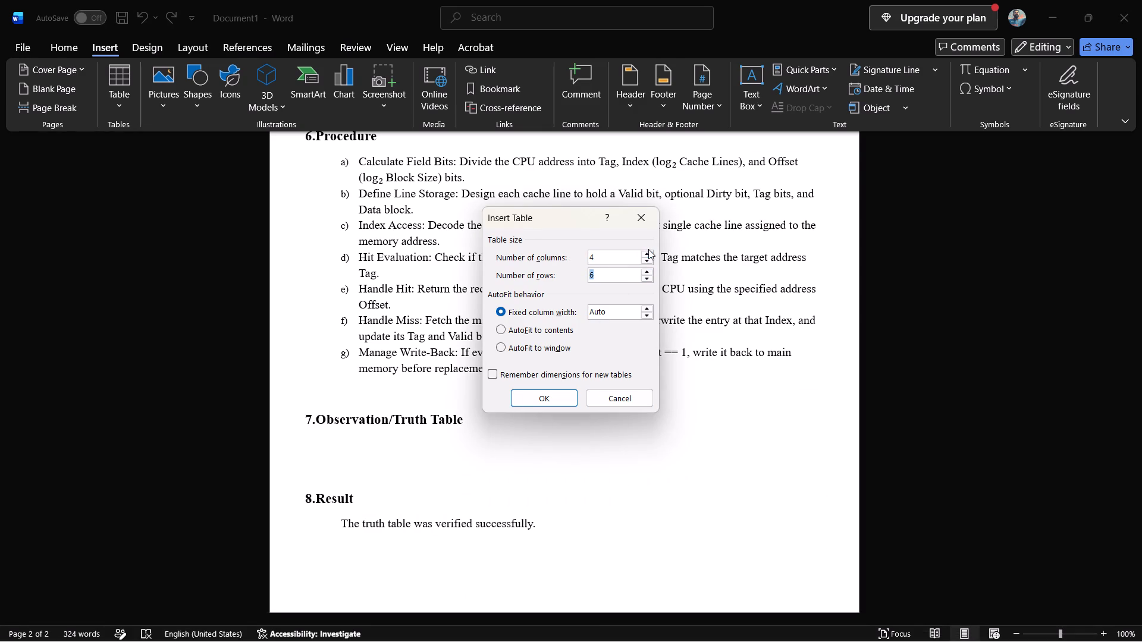
{"action": "left_click", "coordinate": [648, 251]}
{"action": "left_click", "coordinate": [648, 251]}
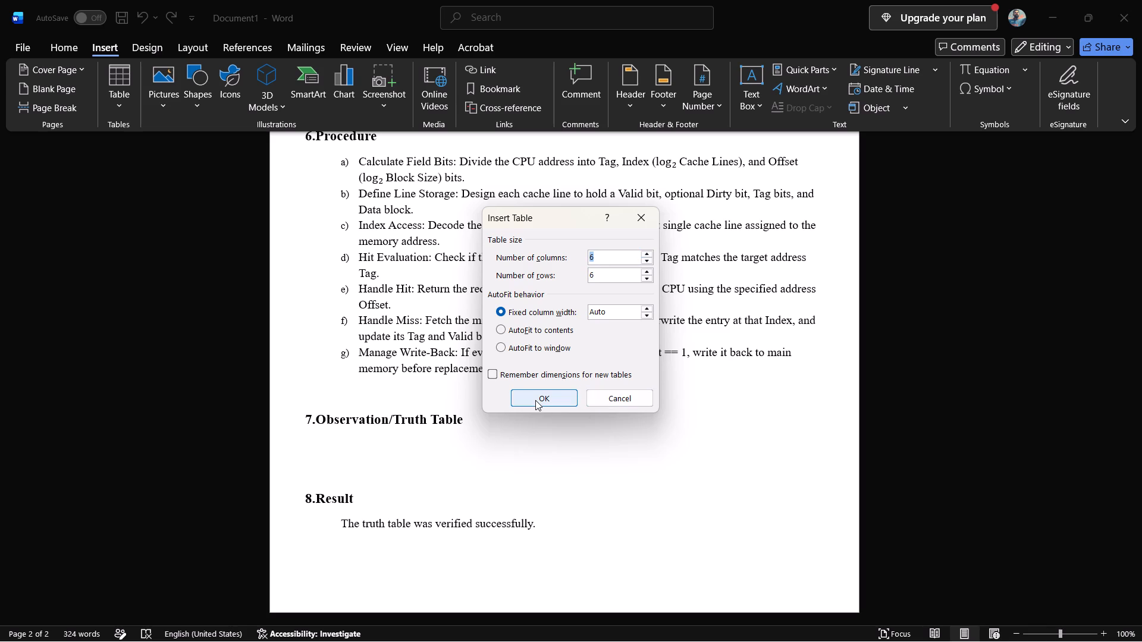
{"action": "left_click", "coordinate": [535, 400]}
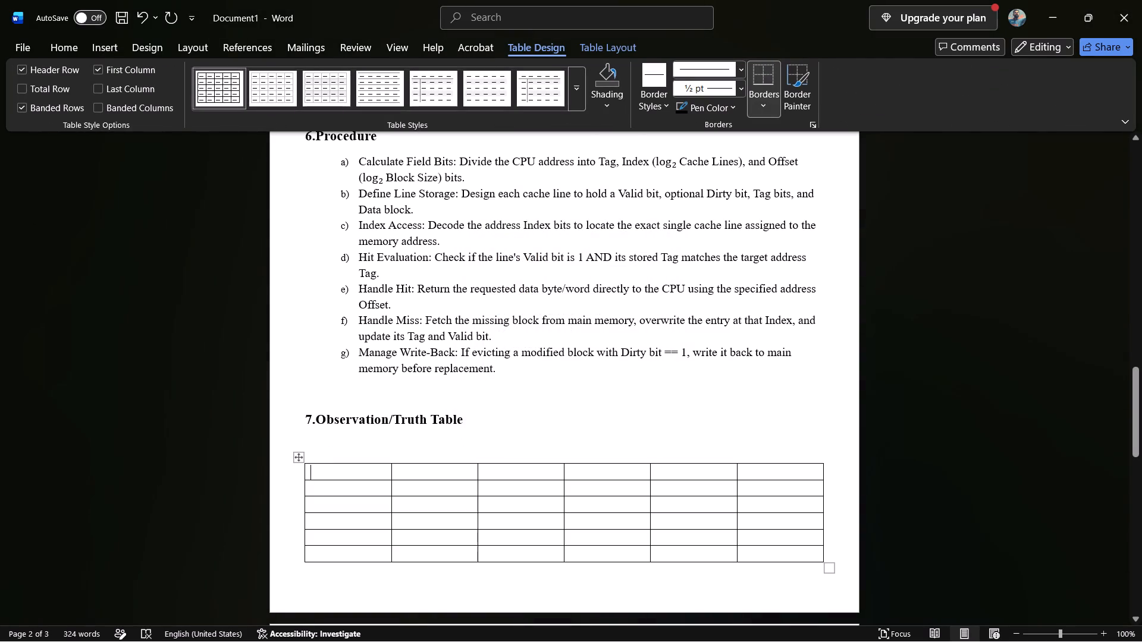
Enter "Word address" in the table's first header cell, with a leading space before "Word".
{"action": "type", "text": "word"}
{"action": "key", "text": "space"}
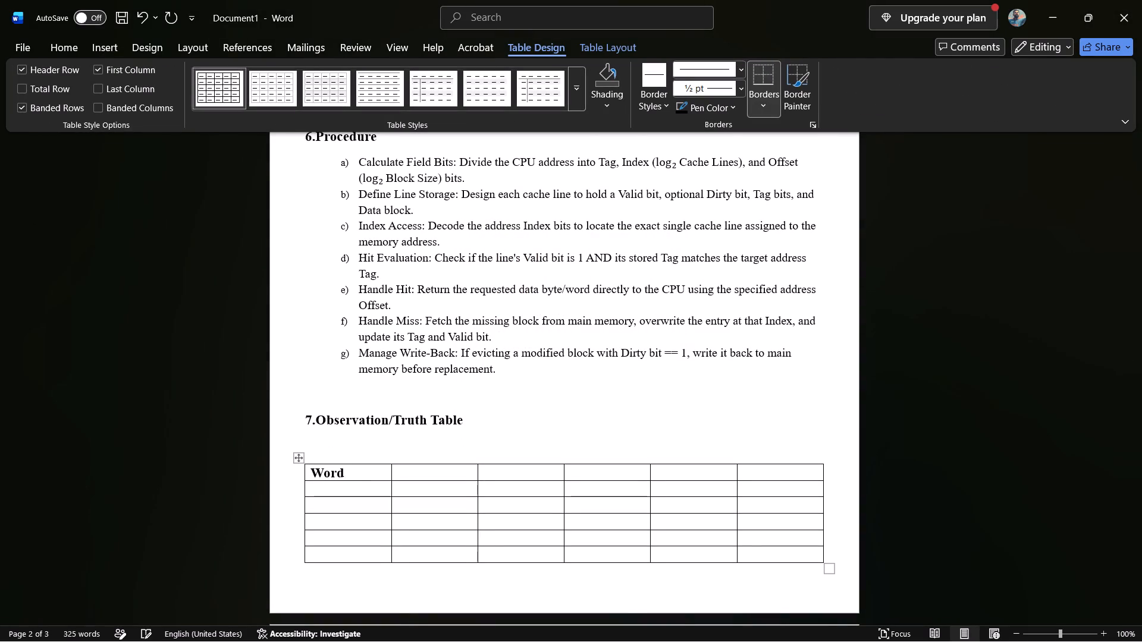
{"action": "key", "text": "a"}
{"action": "type", "text": "dd"}
{"action": "type", "text": "ress"}
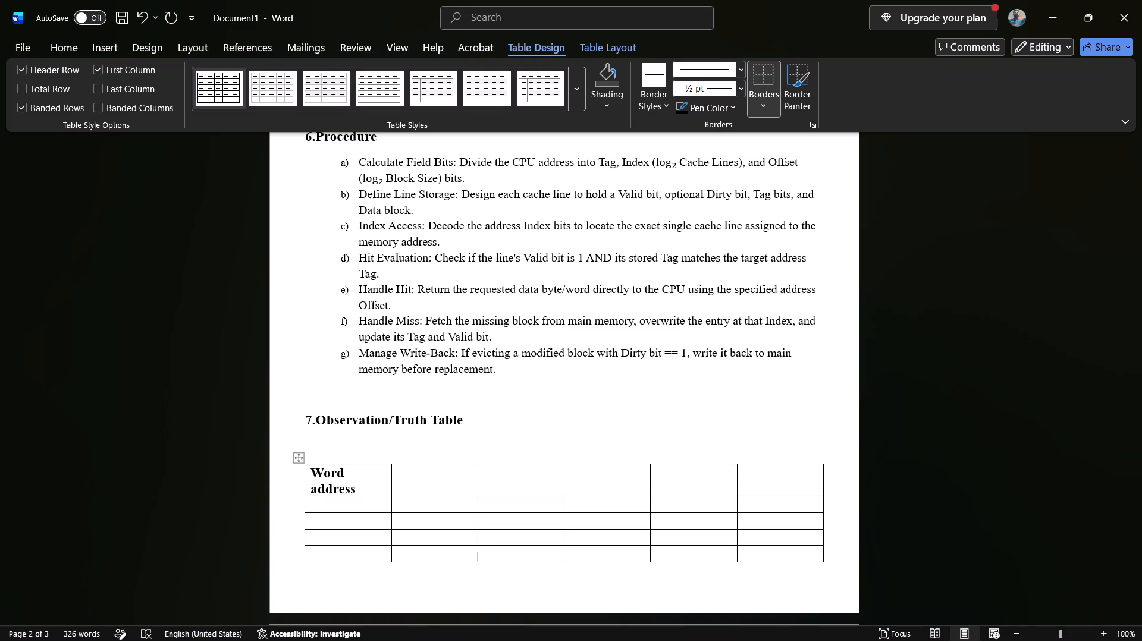
{"action": "left_click", "coordinate": [312, 471]}
{"action": "key", "text": "space"}
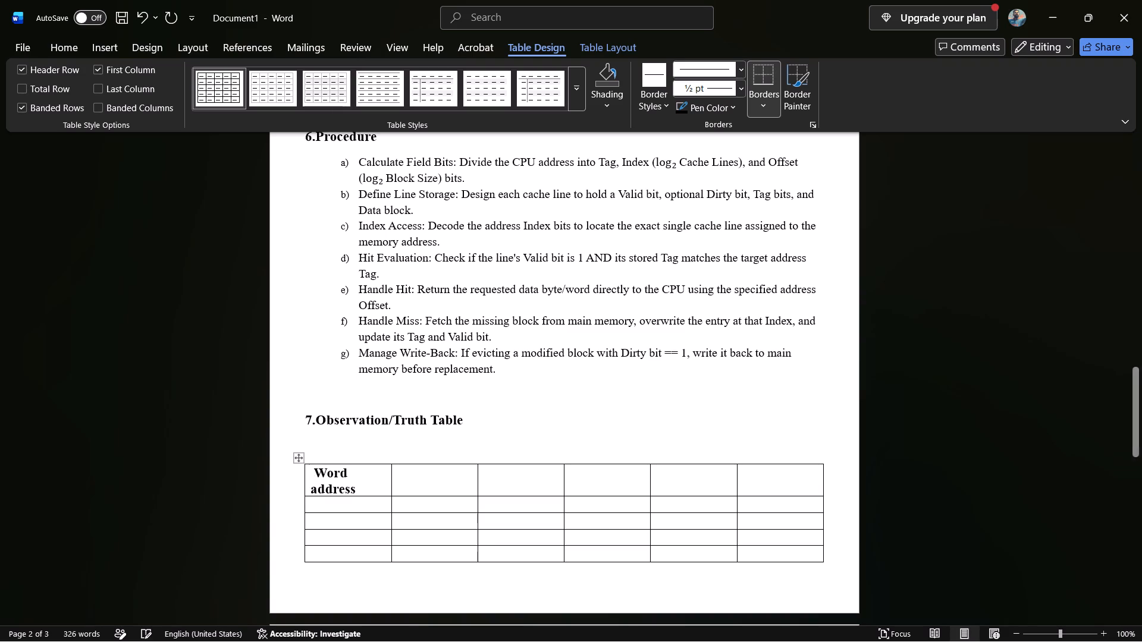
{"action": "left_click_drag", "start_coordinate": [310, 493], "coordinate": [364, 490]}
{"action": "left_click", "coordinate": [364, 490]}
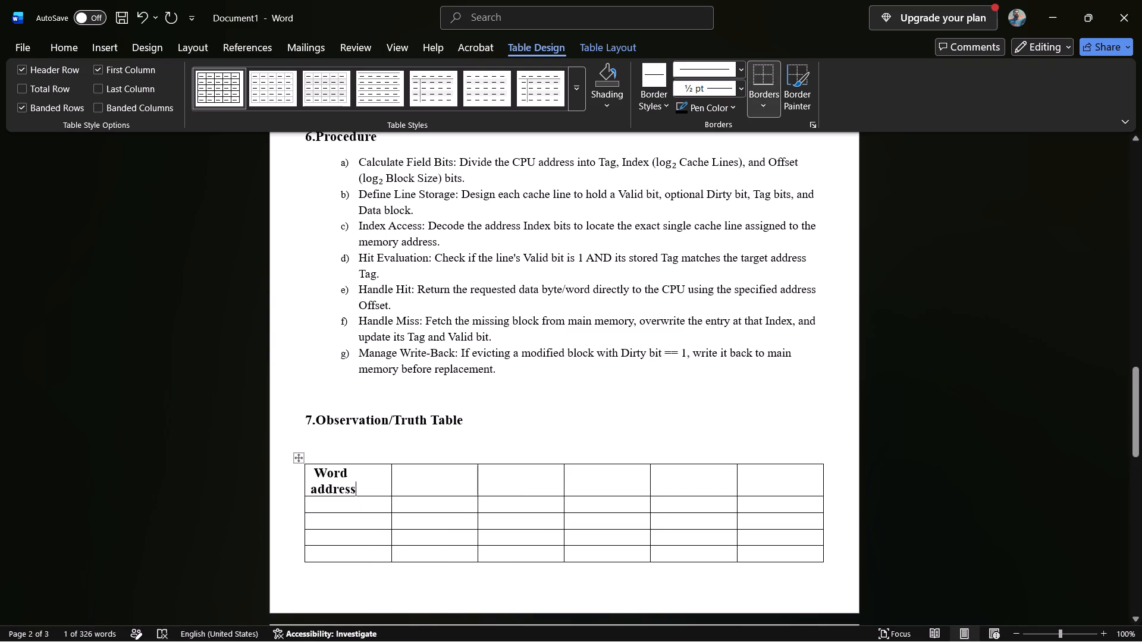
{"action": "left_click", "coordinate": [316, 474]}
{"action": "key", "text": "space"}
{"action": "key", "text": "BackSpace"}
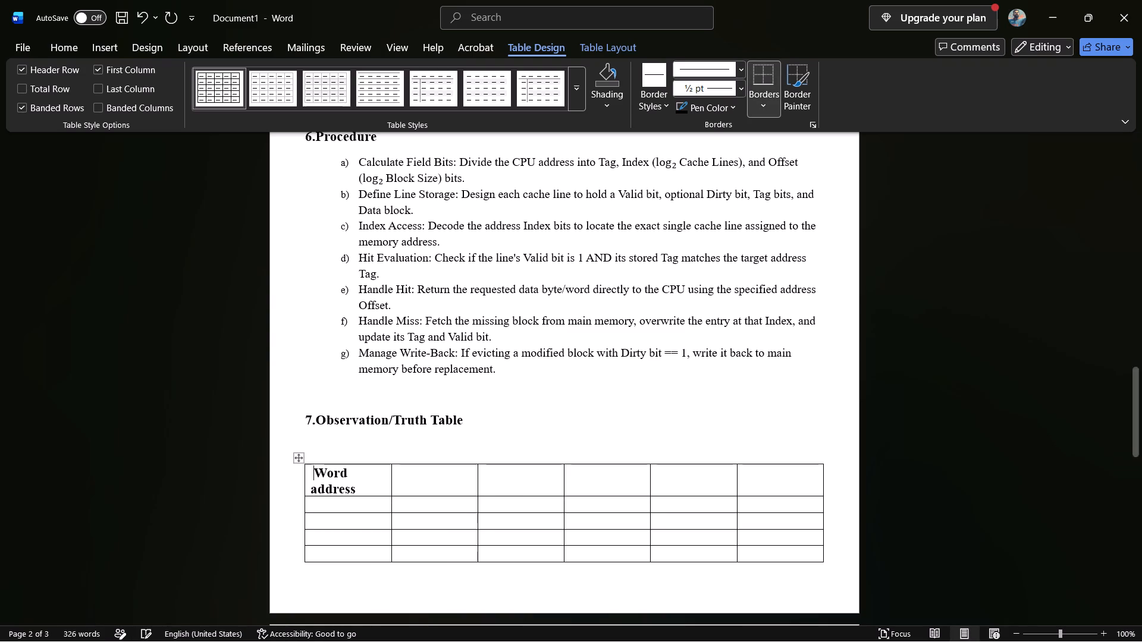
Capitalise the second word of the first header cell so it reads "Word Address".
{"action": "left_click", "coordinate": [317, 493]}
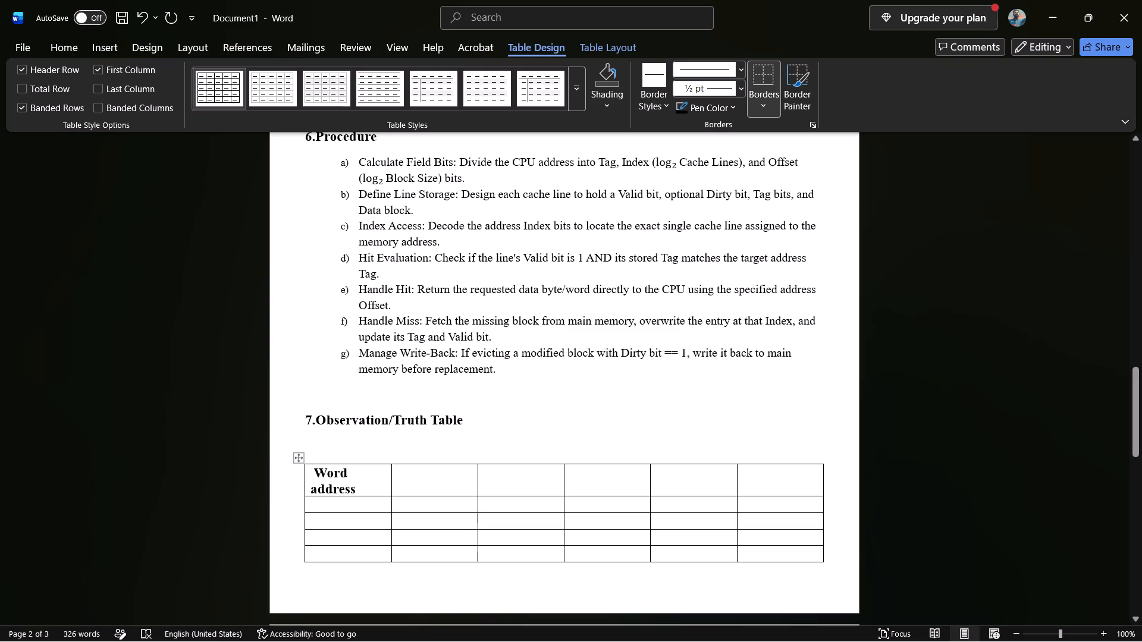
{"action": "key", "text": "BackSpace"}
{"action": "key", "text": "ctrl+a"}
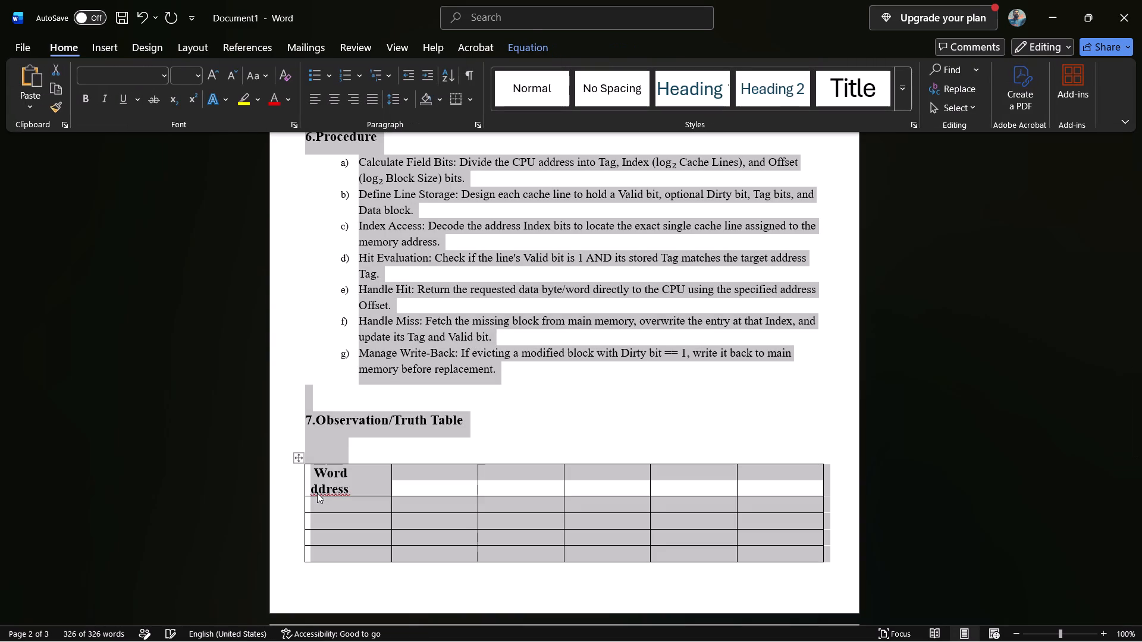
{"action": "key", "text": "ctrl+z"}
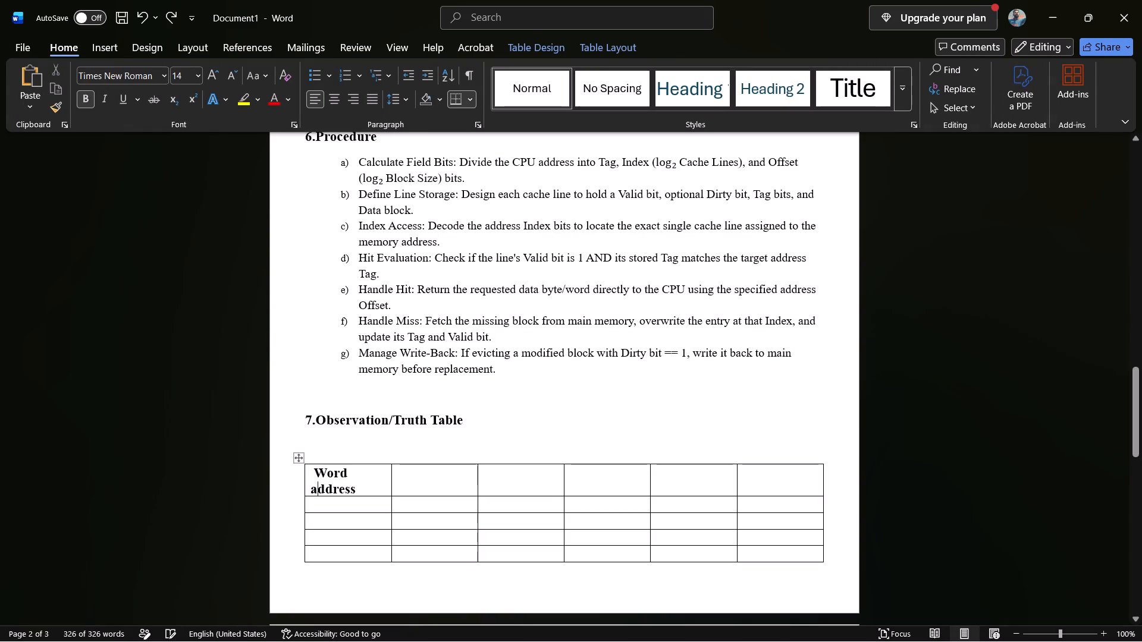
{"action": "key", "text": "BackSpace"}
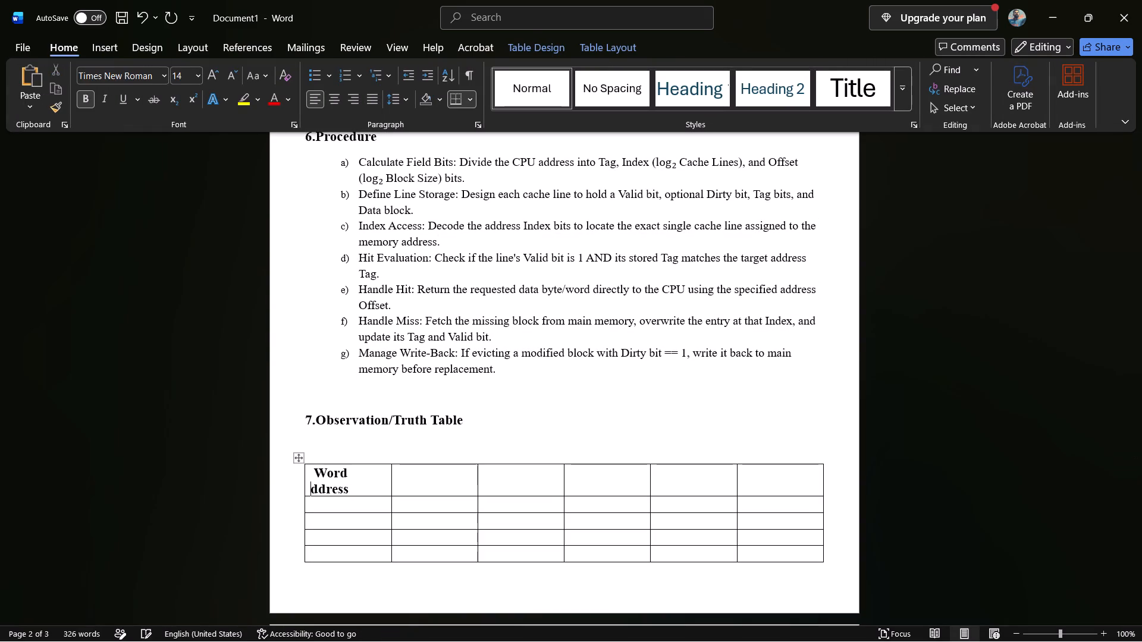
{"action": "key", "text": "shift+a"}
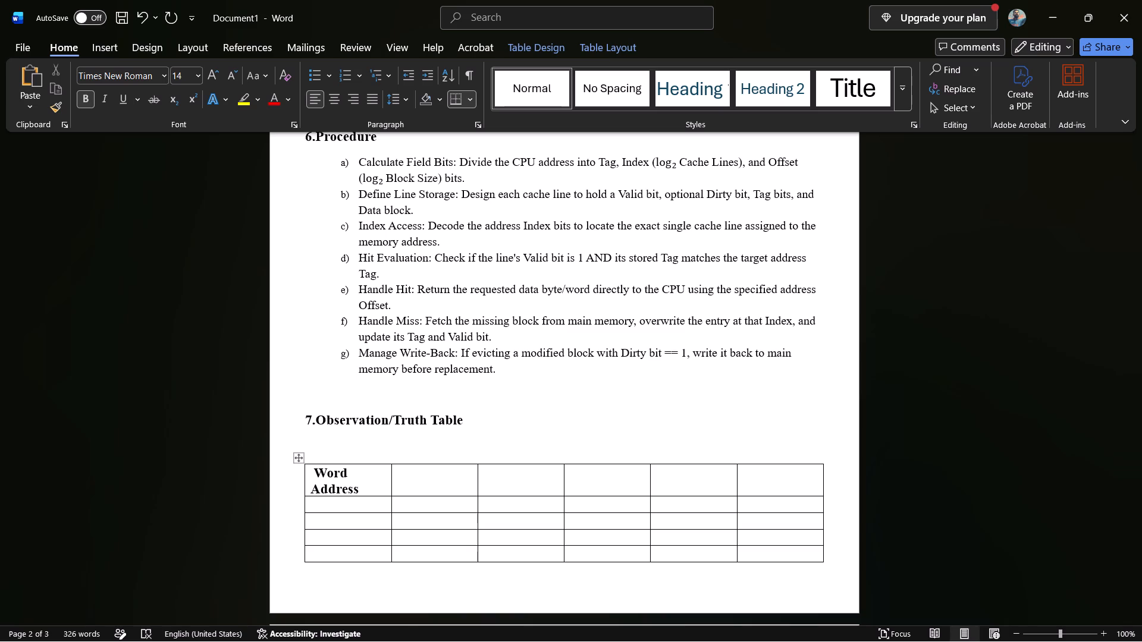
Bring up the Visual Studio Code window and close it.
{"action": "left_click", "coordinate": [412, 477]}
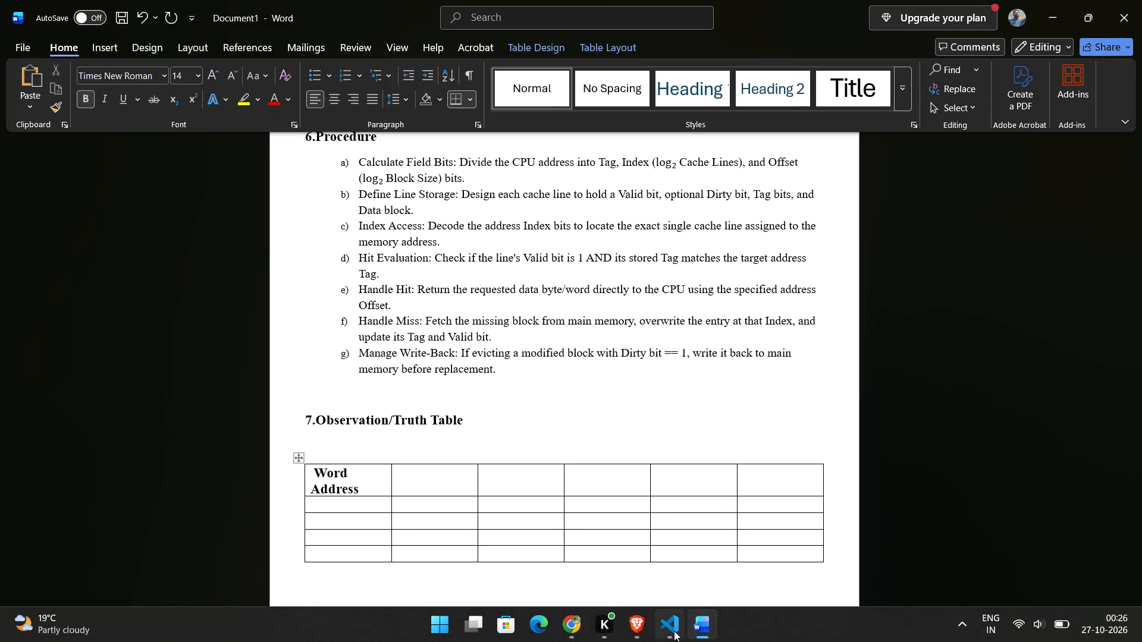
{"action": "left_click", "coordinate": [674, 631]}
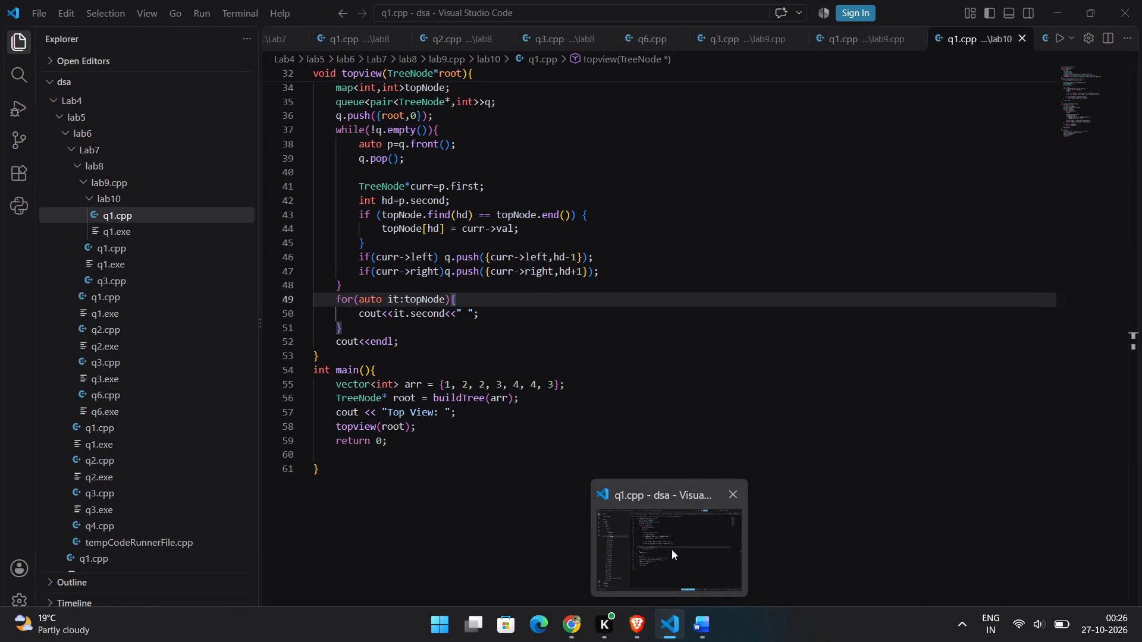
{"action": "left_click", "coordinate": [729, 495]}
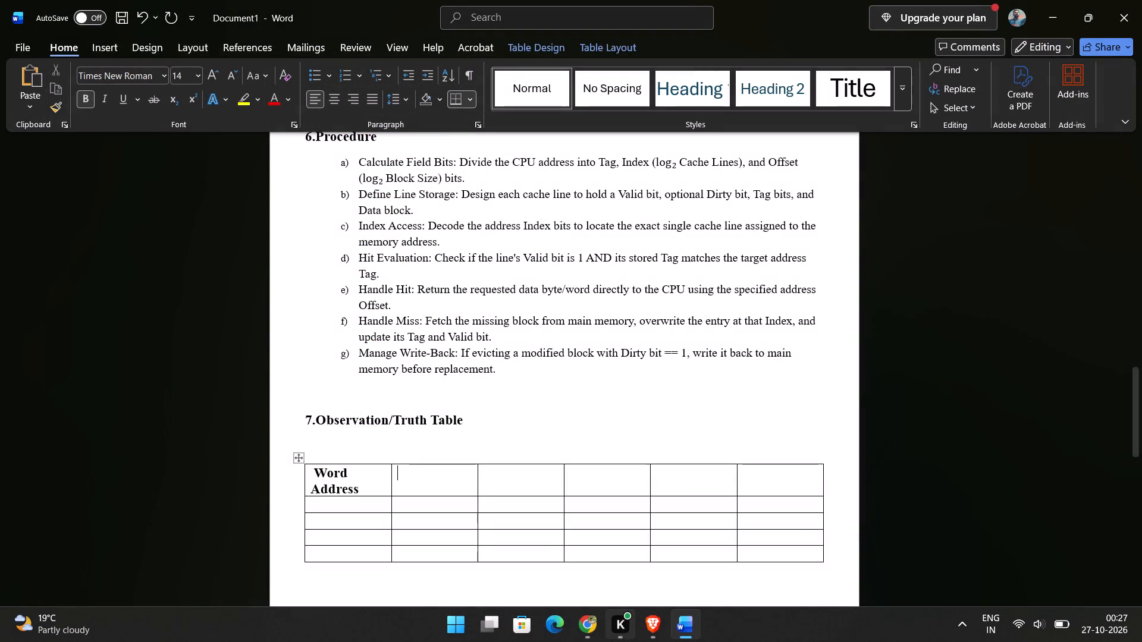
Check the 5.2.2 reference table in Brave, and enter "Binary Address" in the Word table's second header cell.
{"action": "left_click", "coordinate": [652, 618]}
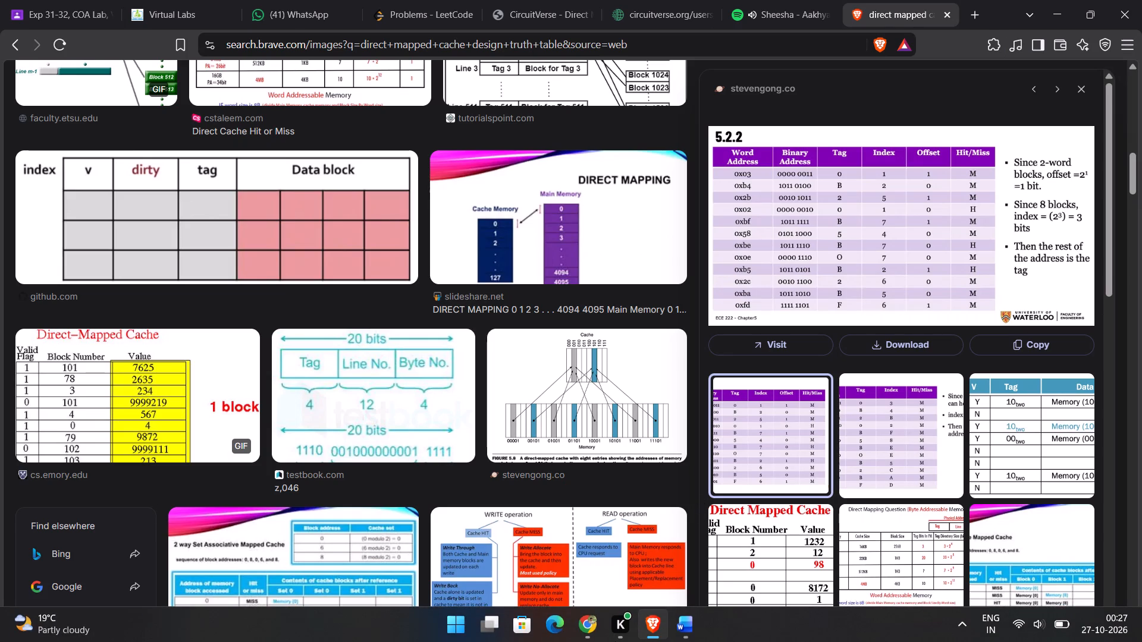
{"action": "left_click", "coordinate": [679, 629]}
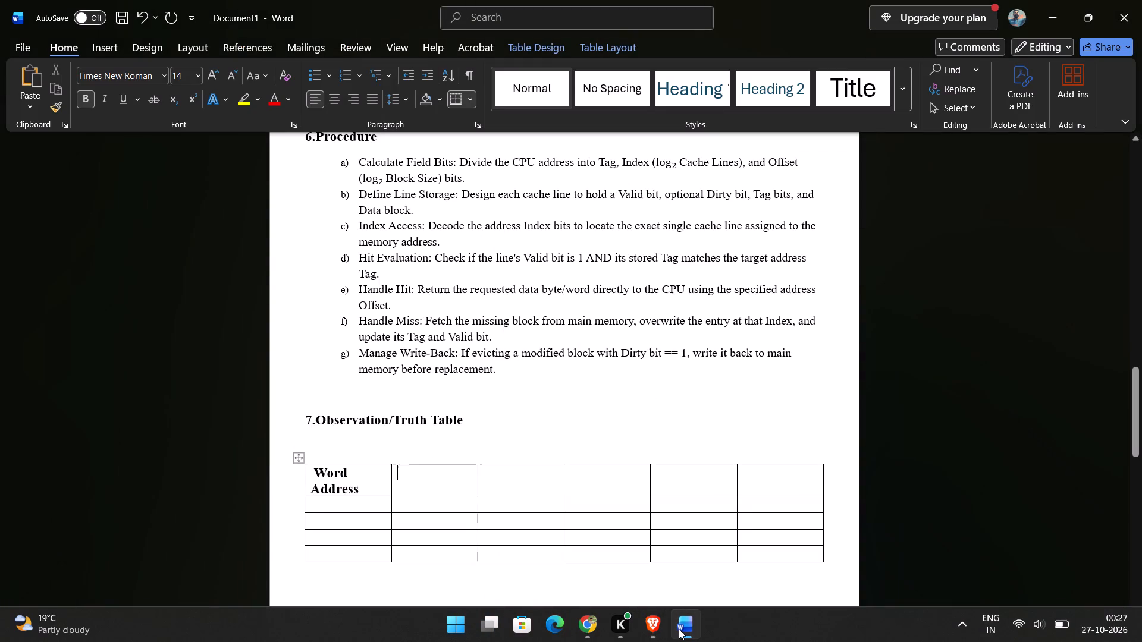
{"action": "type", "text": "Binary"}
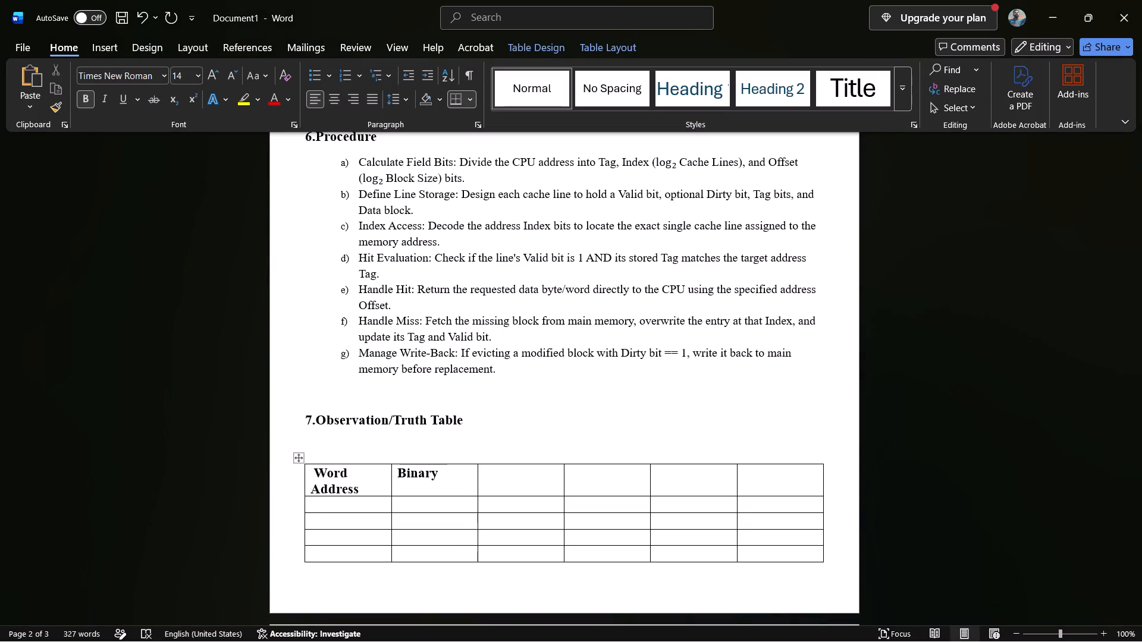
{"action": "key", "text": "space"}
{"action": "type", "text": "a"}
{"action": "key", "text": "BackSpace"}
{"action": "key", "text": "shift+a"}
{"action": "type", "text": "ddress"}
Enter "Tag" in the third header cell, indented with four leading spaces.
{"action": "left_click", "coordinate": [505, 468]}
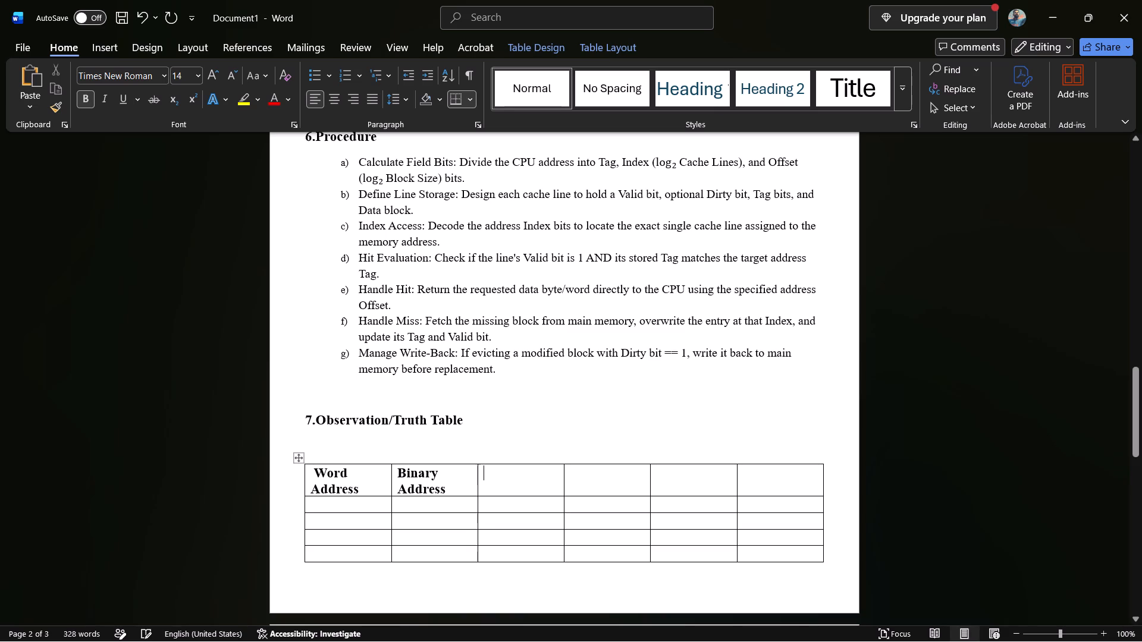
{"action": "type", "text": "Tag"}
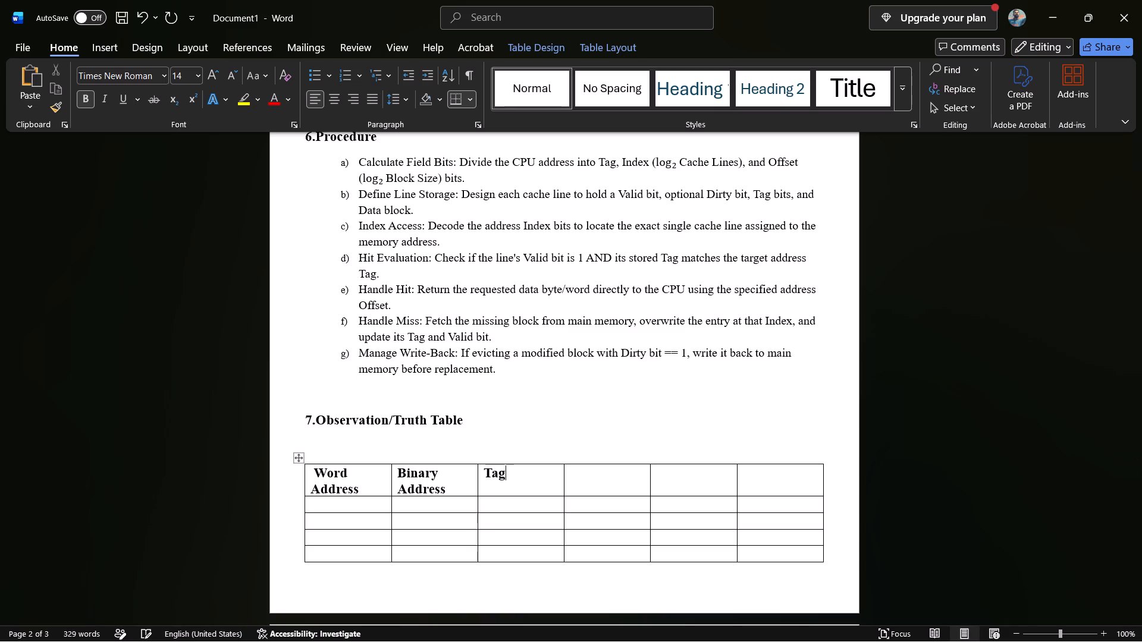
{"action": "left_click", "coordinate": [603, 476]}
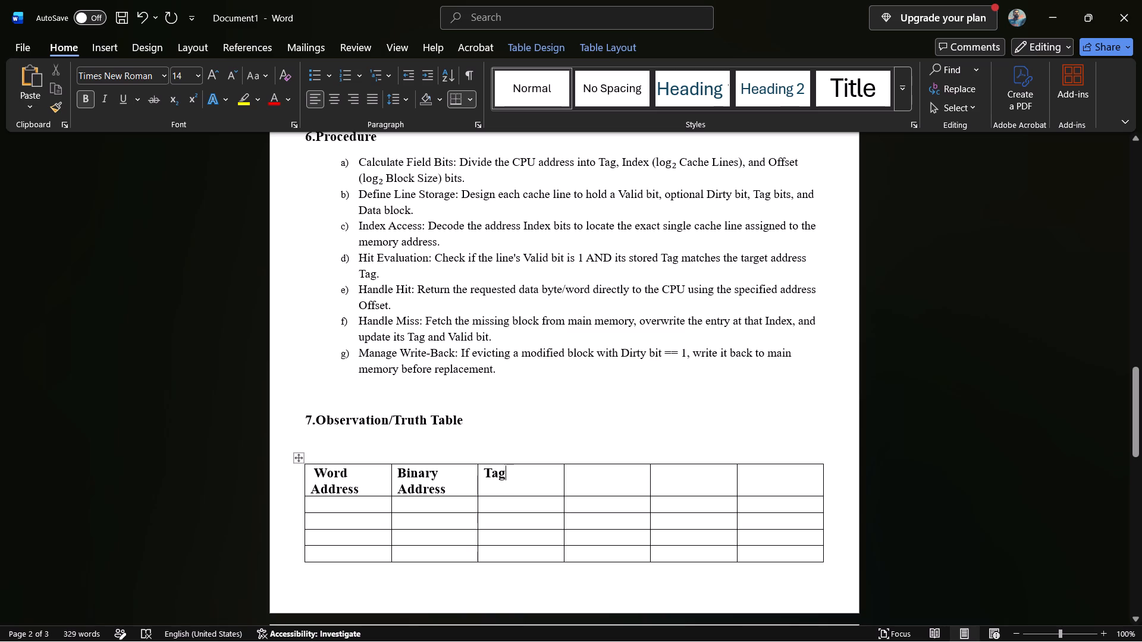
{"action": "left_click", "coordinate": [489, 477]}
{"action": "key", "text": "Left"}
{"action": "key", "text": "space"}
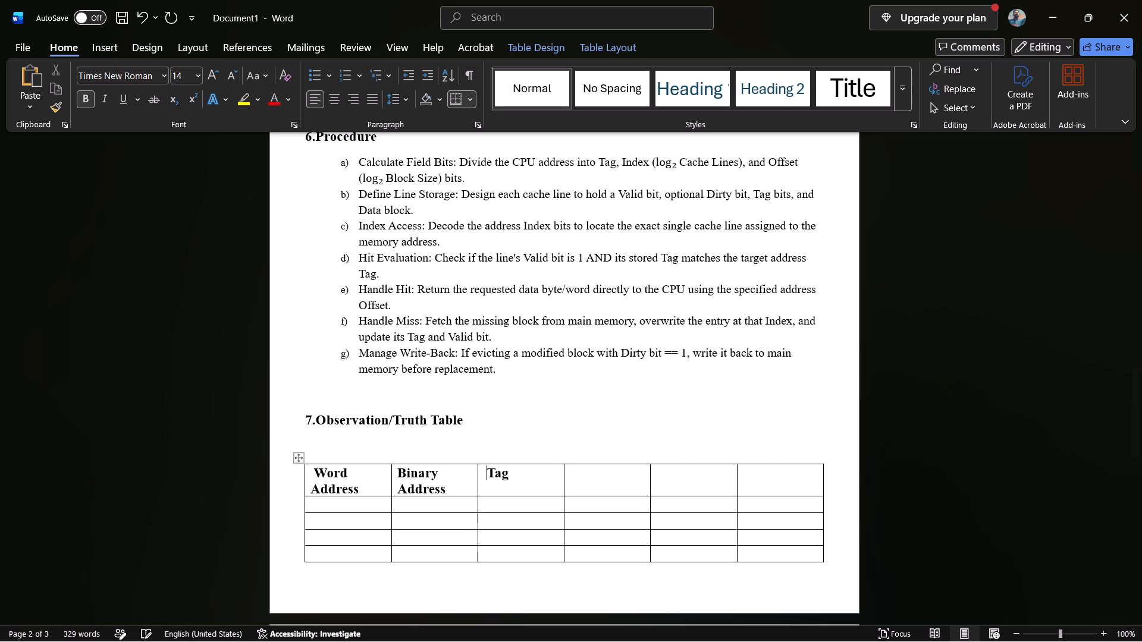
{"action": "key", "text": "space"}
{"action": "key", "text": "space"}
{"action": "key", "text": "space"}
{"action": "key", "text": "space"}
{"action": "key", "text": "space"}
{"action": "key", "text": "BackSpace"}
{"action": "key", "text": "BackSpace"}
Narrow the Word Address and Binary Address columns to fit their header text.
{"action": "left_click_drag", "start_coordinate": [478, 489], "coordinate": [451, 489]}
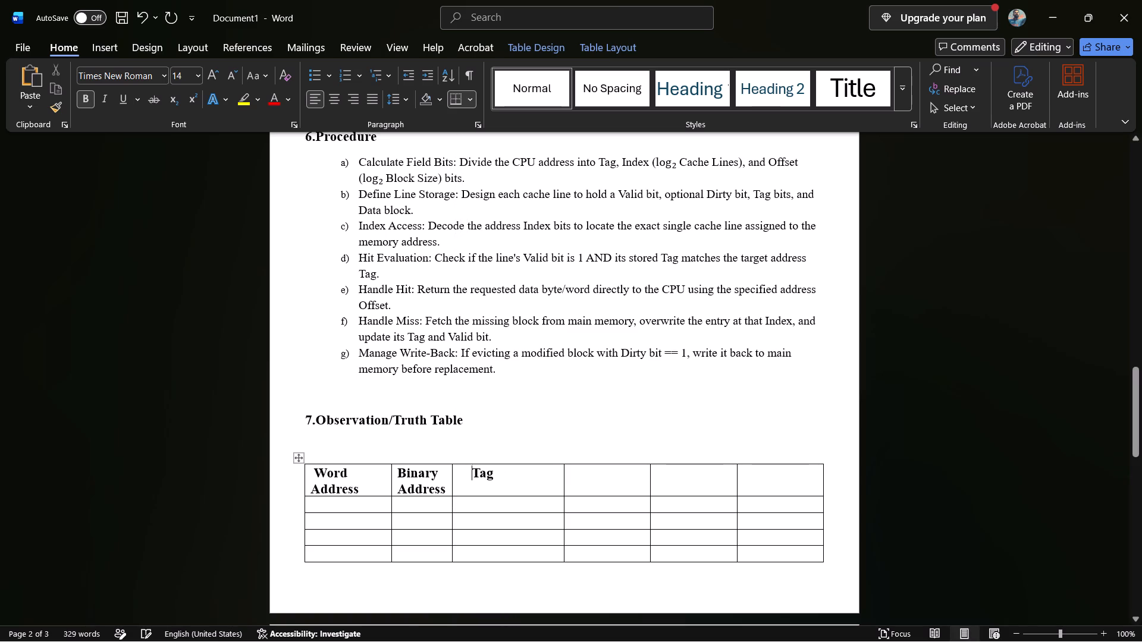
{"action": "left_click_drag", "start_coordinate": [390, 484], "coordinate": [364, 483]}
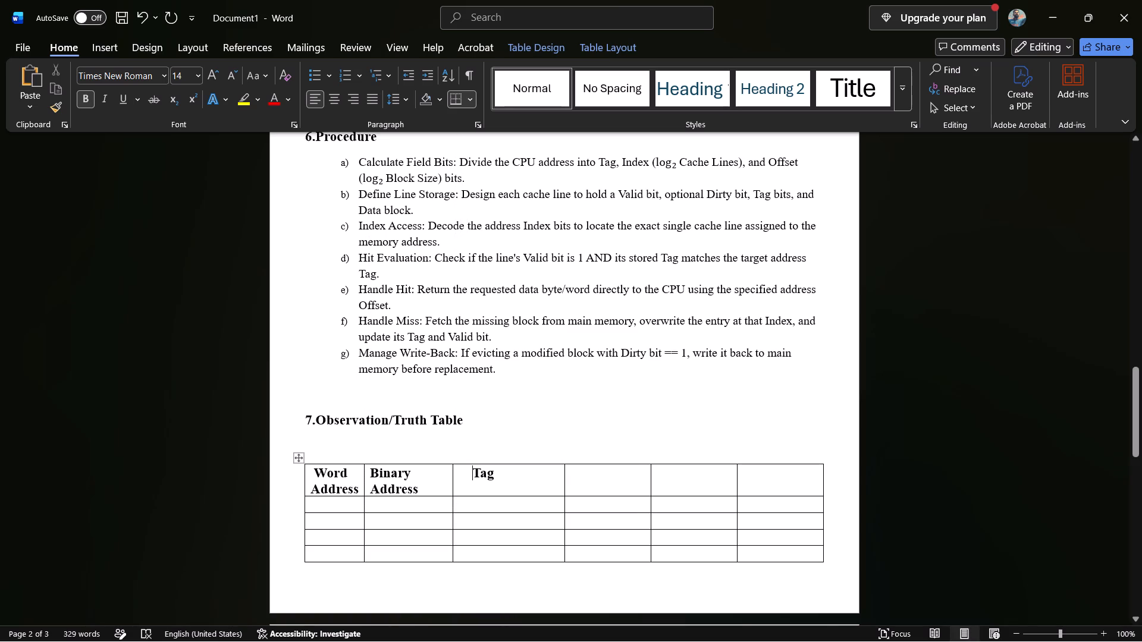
{"action": "left_click_drag", "start_coordinate": [451, 483], "coordinate": [427, 483]}
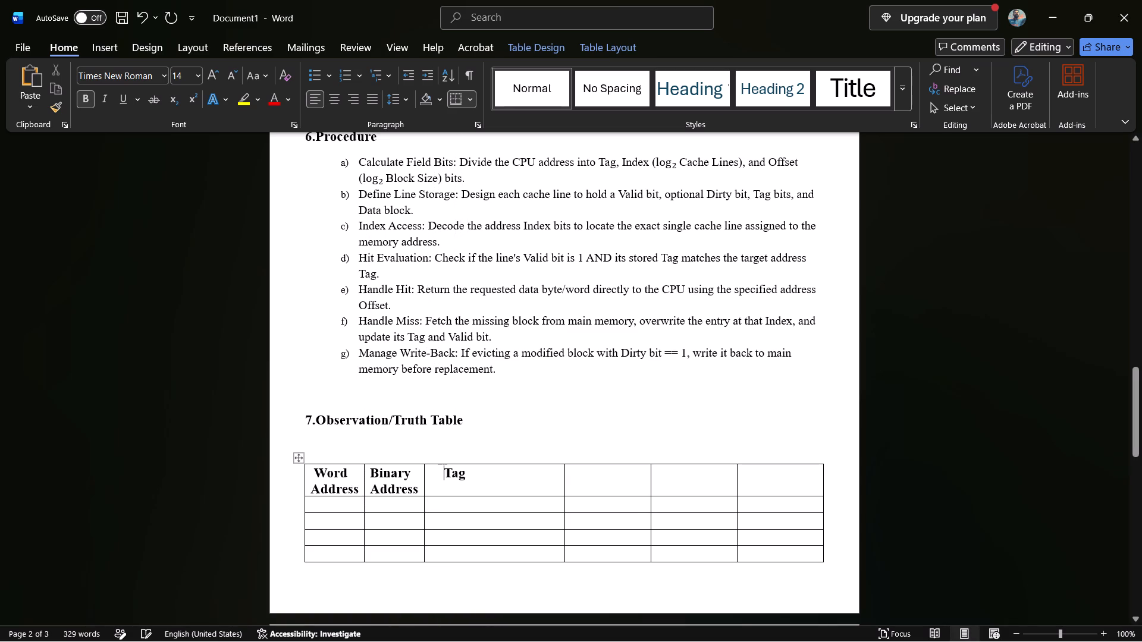
Narrow the Tag column to fit its header, removing two of the spaces before "Tag".
{"action": "left_click_drag", "start_coordinate": [564, 483], "coordinate": [475, 484]}
{"action": "key", "text": "BackSpace"}
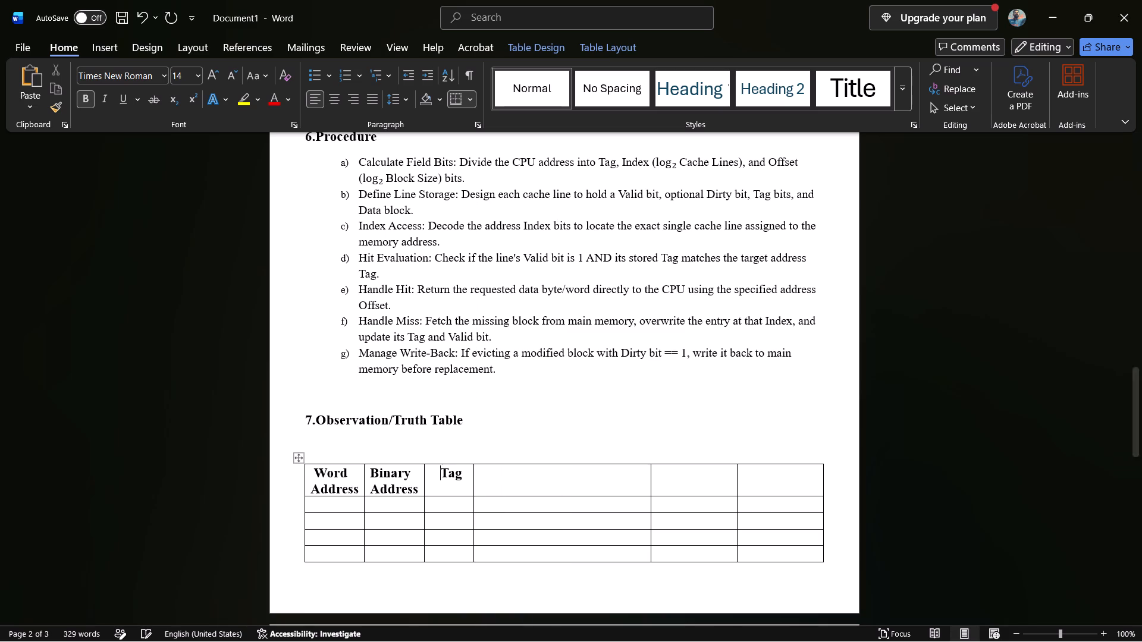
{"action": "key", "text": "BackSpace"}
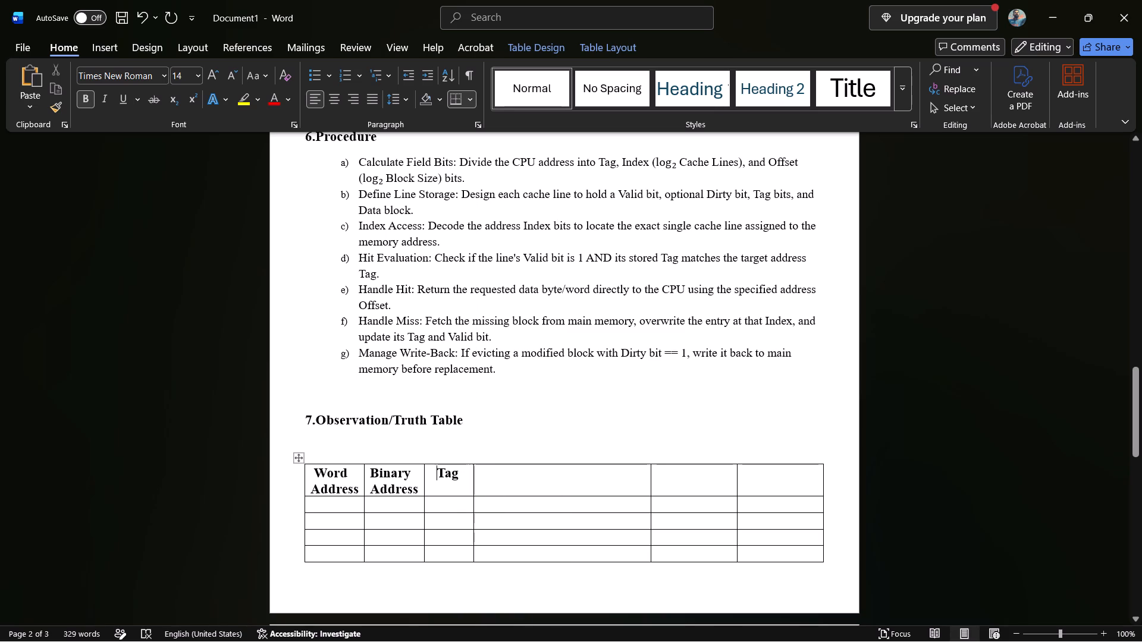
{"action": "left_click_drag", "start_coordinate": [472, 485], "coordinate": [463, 491]}
Narrow the empty fourth column to about the width of the Binary Address column.
{"action": "left_click", "coordinate": [523, 496]}
{"action": "left_click_drag", "start_coordinate": [651, 488], "coordinate": [525, 483]}
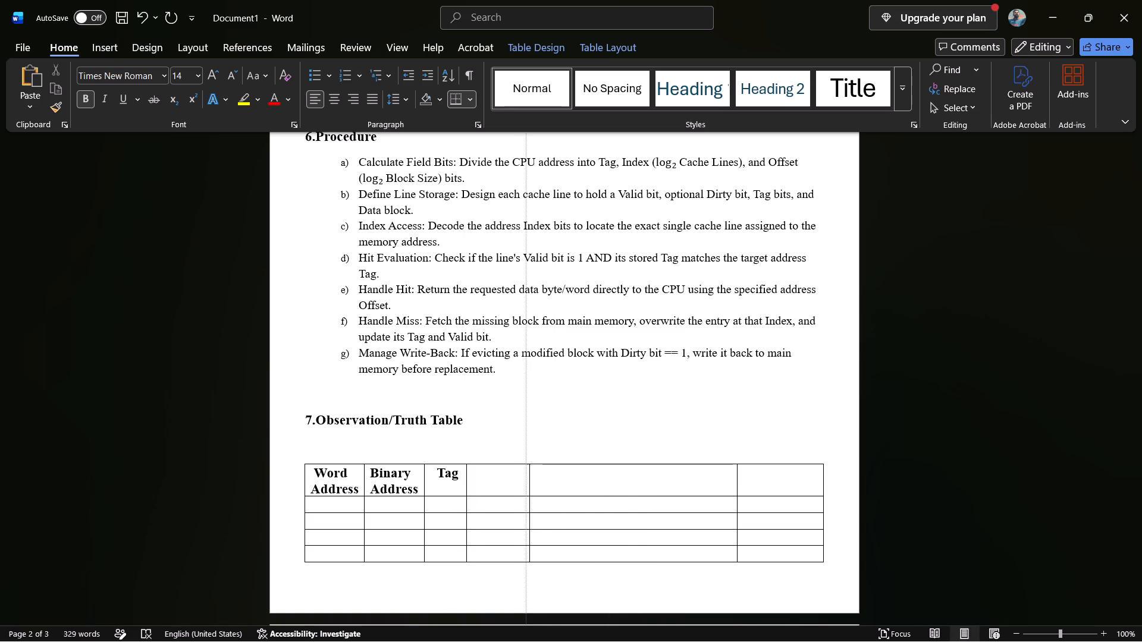
{"action": "left_click_drag", "start_coordinate": [525, 483], "coordinate": [522, 483]}
Enter "Index" in the fourth header cell, with a capital I.
{"action": "left_click", "coordinate": [494, 479]}
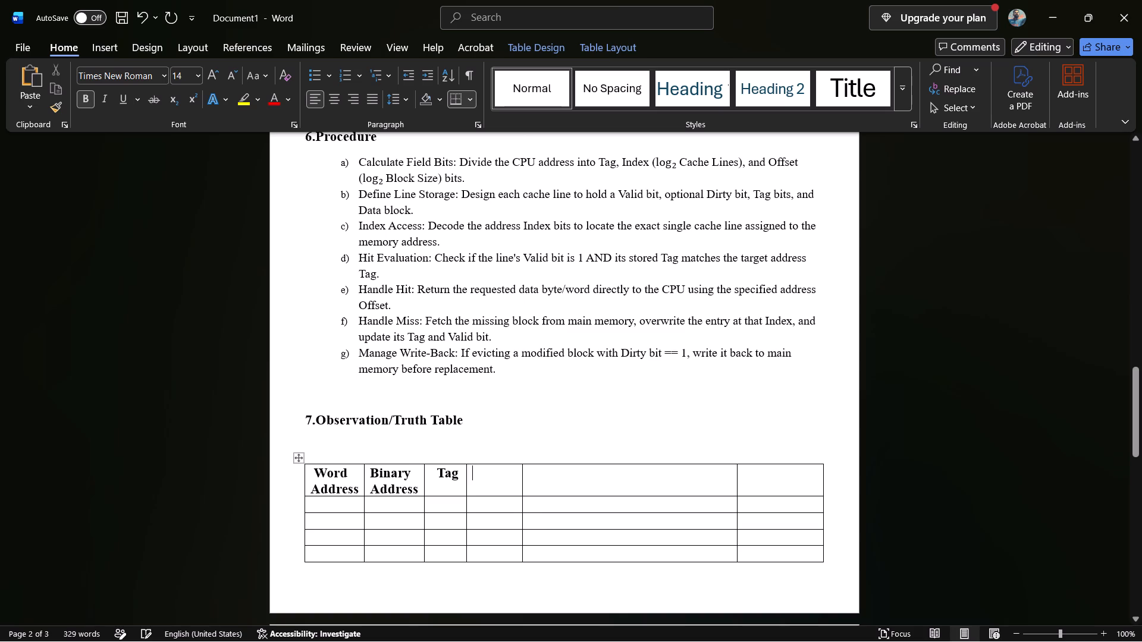
{"action": "type", "text": "index"}
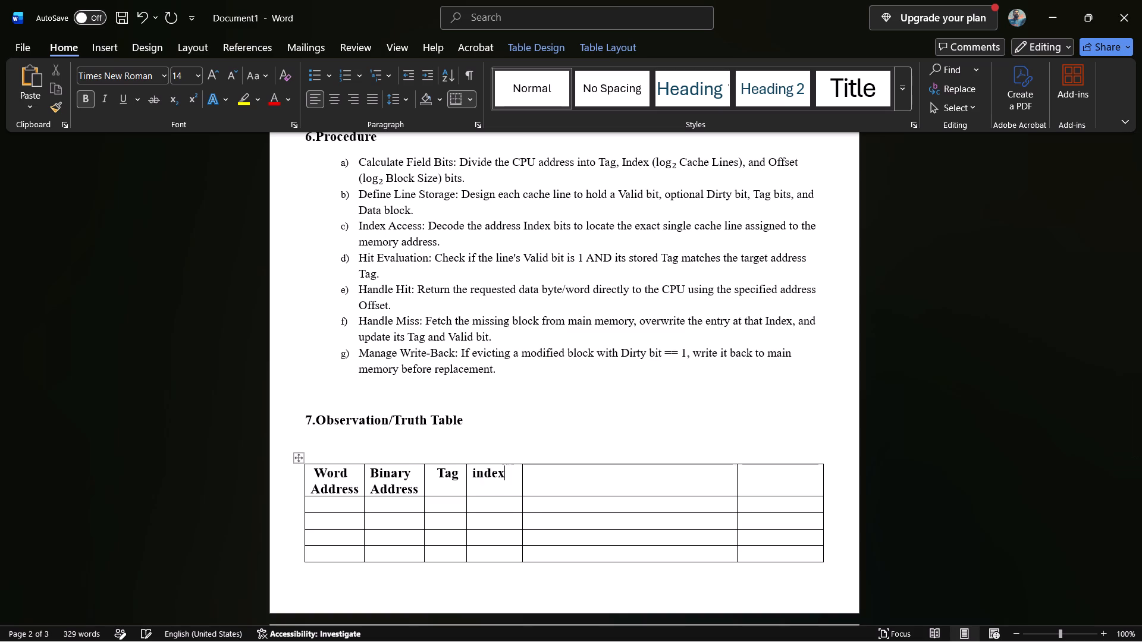
{"action": "key", "text": "Left"}
{"action": "key", "text": "Left"}
{"action": "key", "text": "Left"}
{"action": "key", "text": "Left"}
{"action": "key", "text": "BackSpace"}
{"action": "key", "text": "shift+i"}
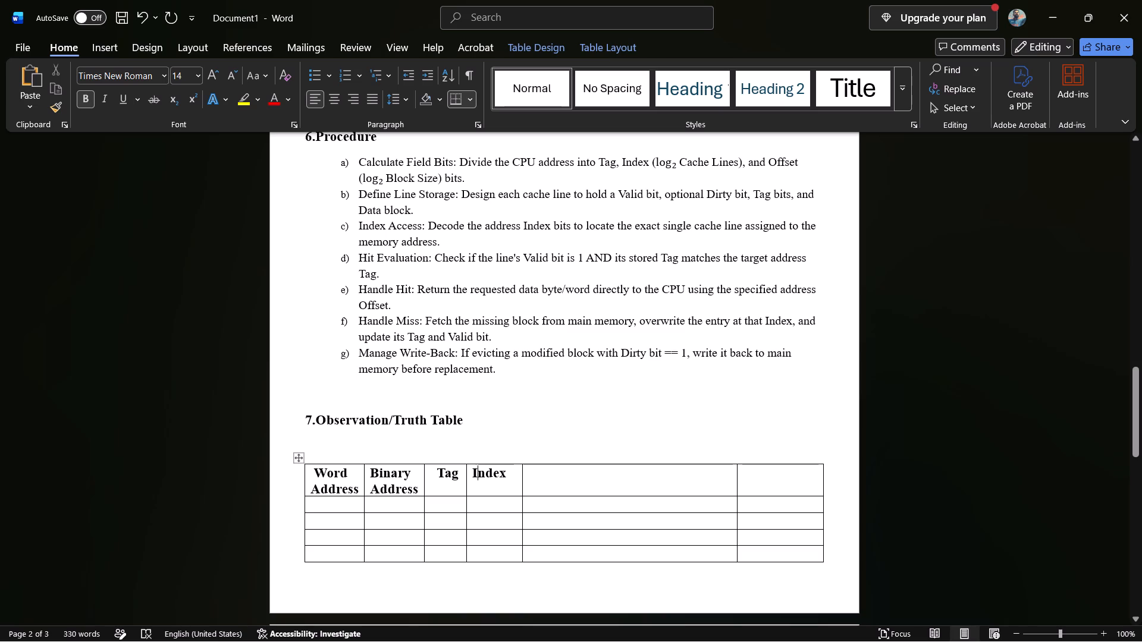
Enter "Offset" in the fifth header cell and "Hit/Miss" in the sixth.
{"action": "left_click", "coordinate": [531, 470]}
{"action": "key", "text": "shift+o"}
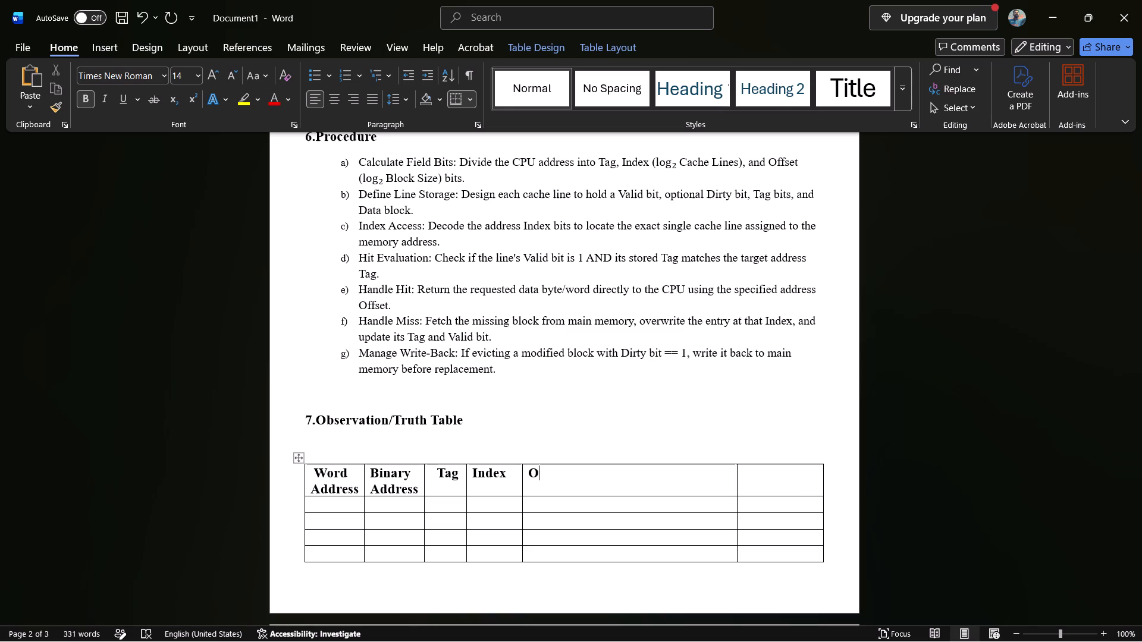
{"action": "type", "text": "ff"}
{"action": "type", "text": "set"}
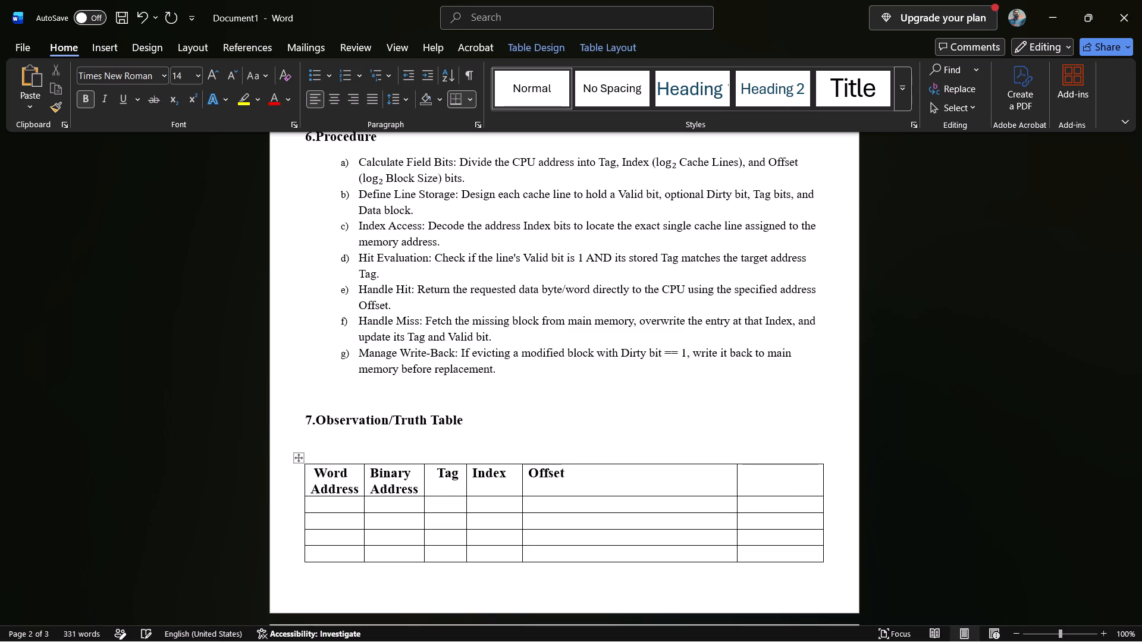
{"action": "left_click", "coordinate": [748, 482]}
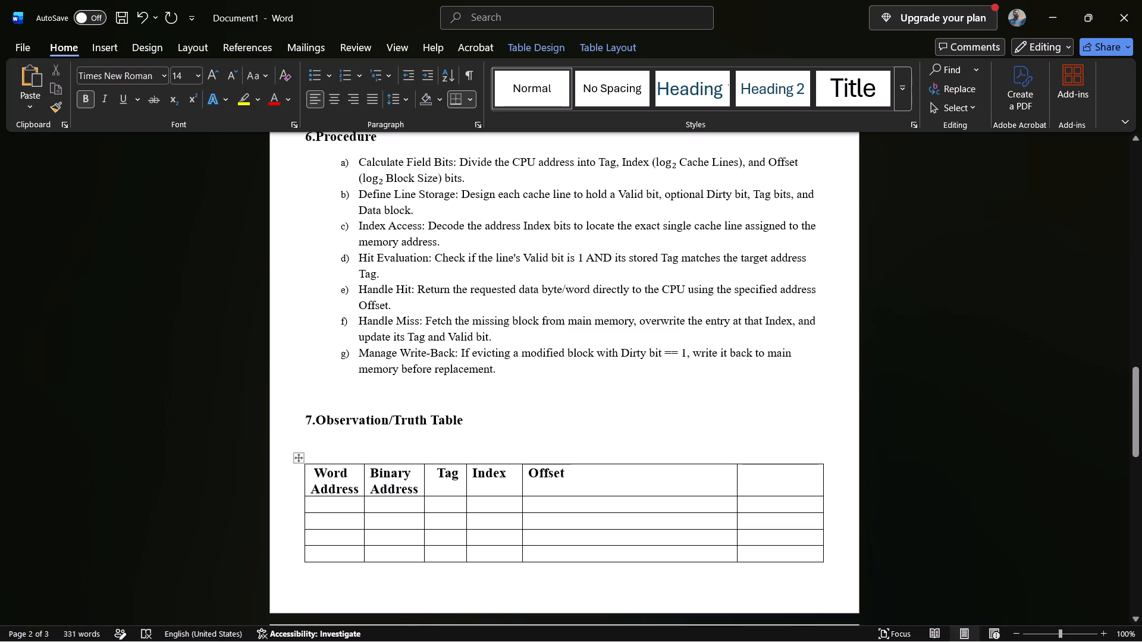
{"action": "type", "text": "Hit"}
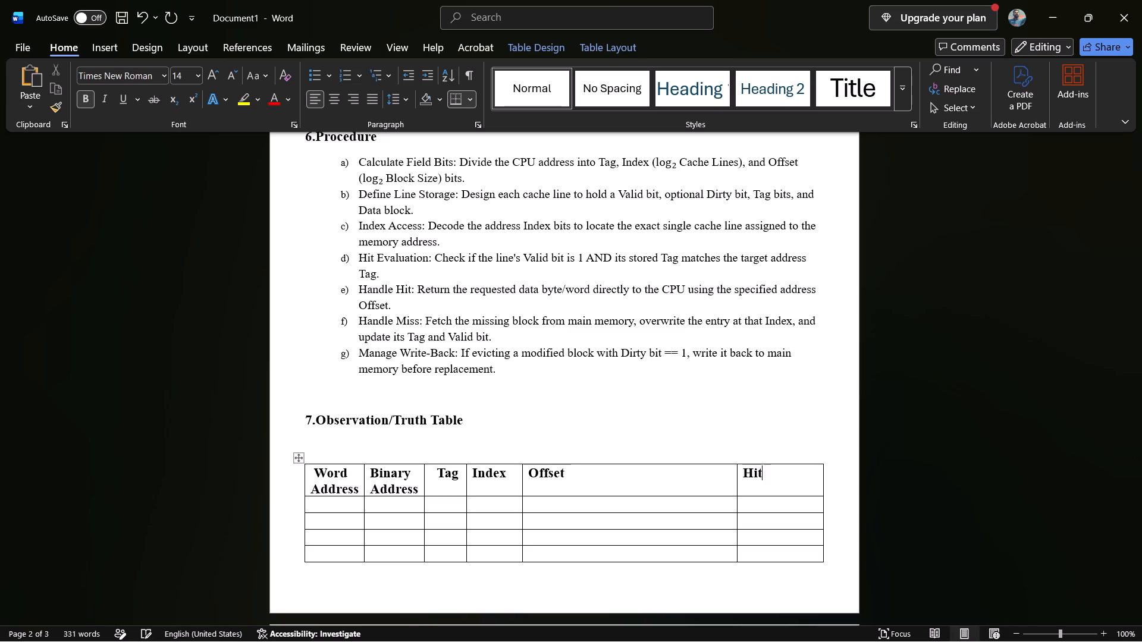
{"action": "type", "text": "/Miss"}
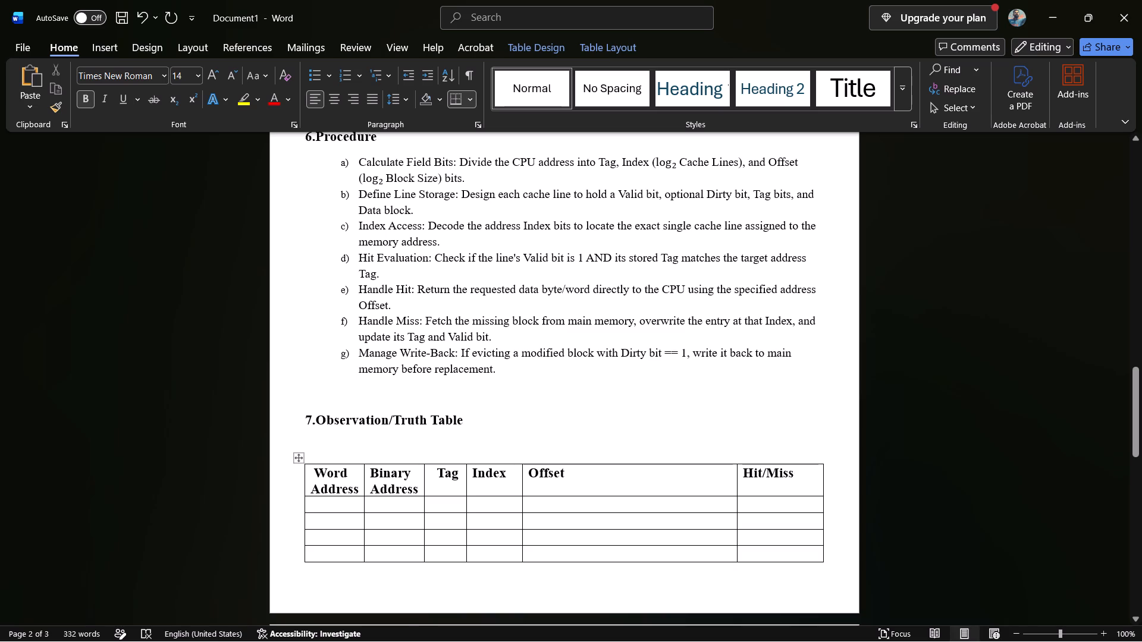
Narrow the Offset and Index columns to fit their header text.
{"action": "left_click_drag", "start_coordinate": [736, 481], "coordinate": [570, 486]}
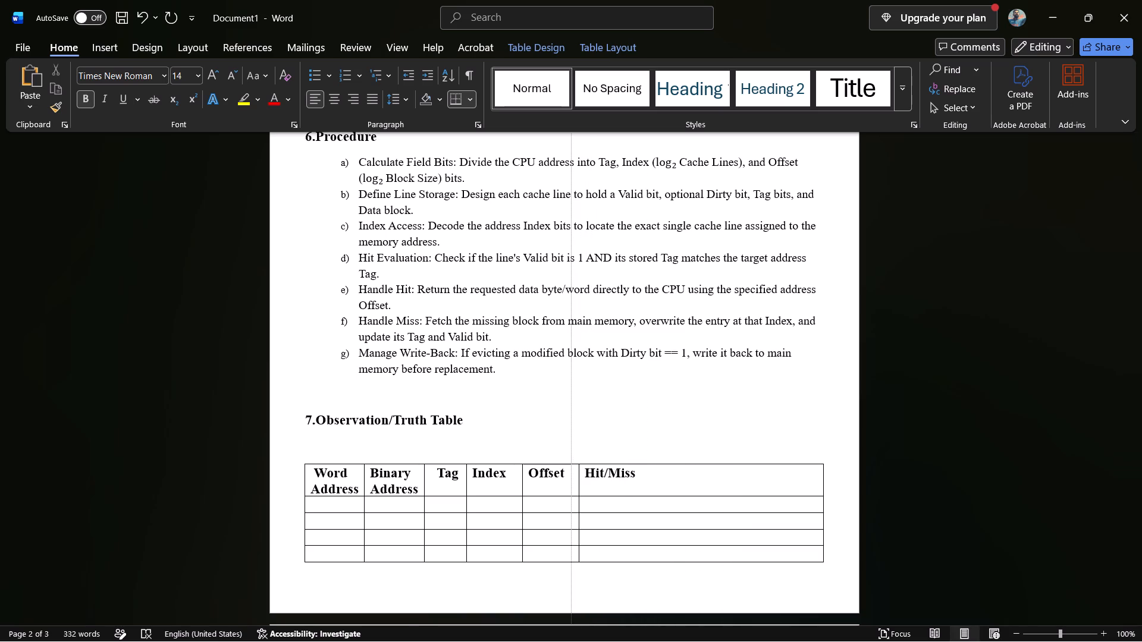
{"action": "left_click_drag", "start_coordinate": [570, 486], "coordinate": [573, 486]}
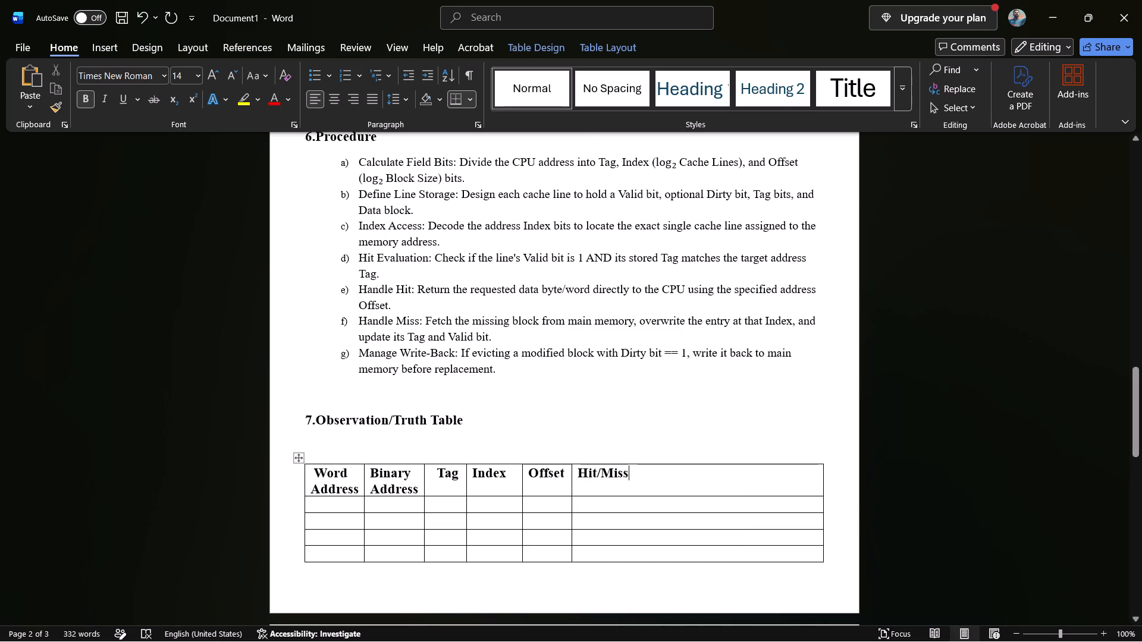
{"action": "left_click", "coordinate": [521, 486]}
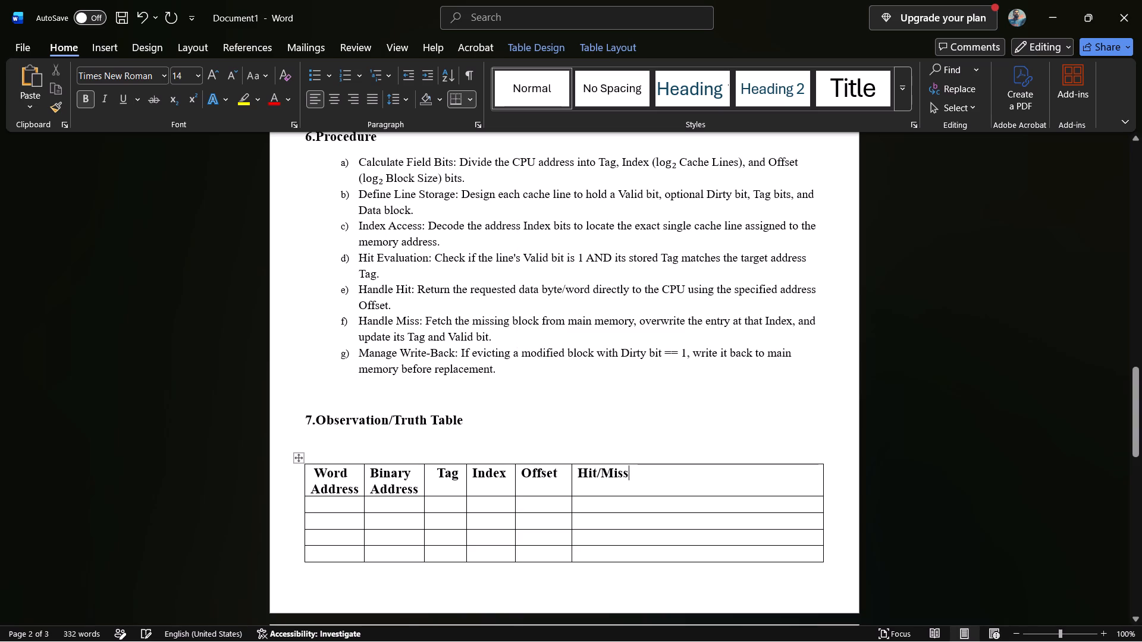
Narrow the Offset and Hit/Miss columns to fit their header text.
{"action": "left_click_drag", "start_coordinate": [570, 486], "coordinate": [565, 489]}
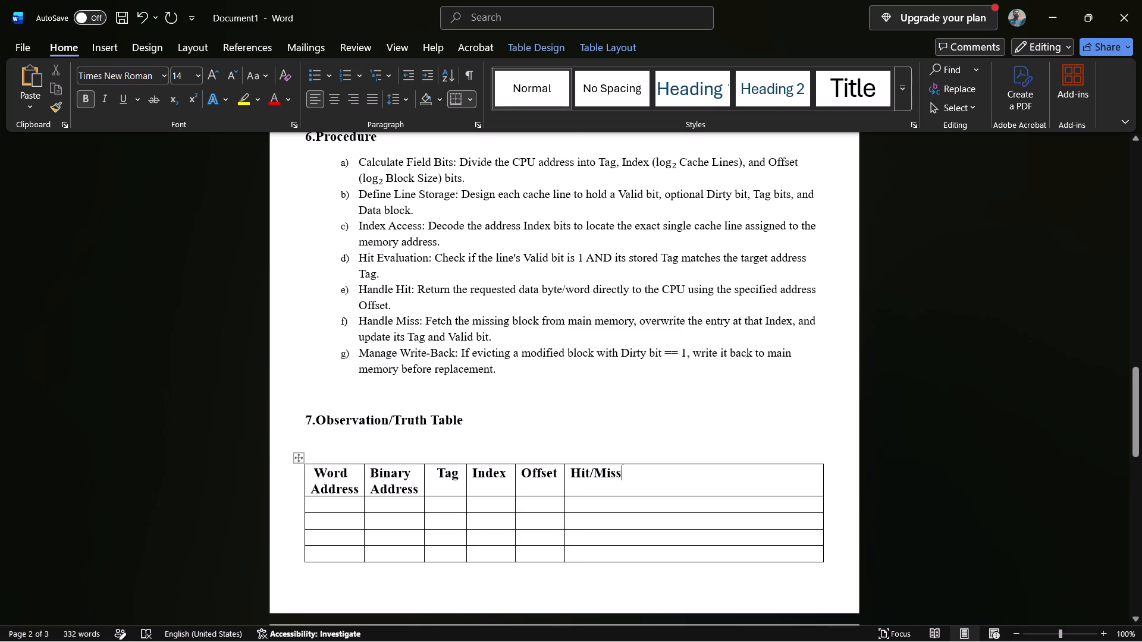
{"action": "left_click_drag", "start_coordinate": [821, 484], "coordinate": [603, 483]}
{"action": "left_click", "coordinate": [694, 476]}
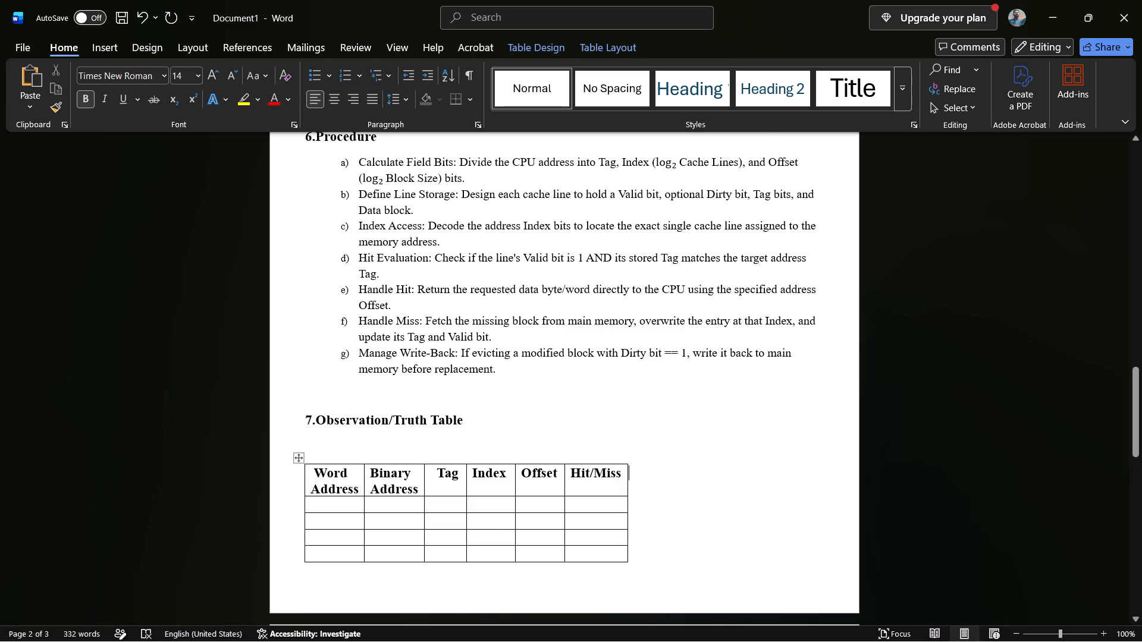
Set the "Word Address" and "Binary Address" header text to font size 12.
{"action": "left_click_drag", "start_coordinate": [360, 490], "coordinate": [315, 472]}
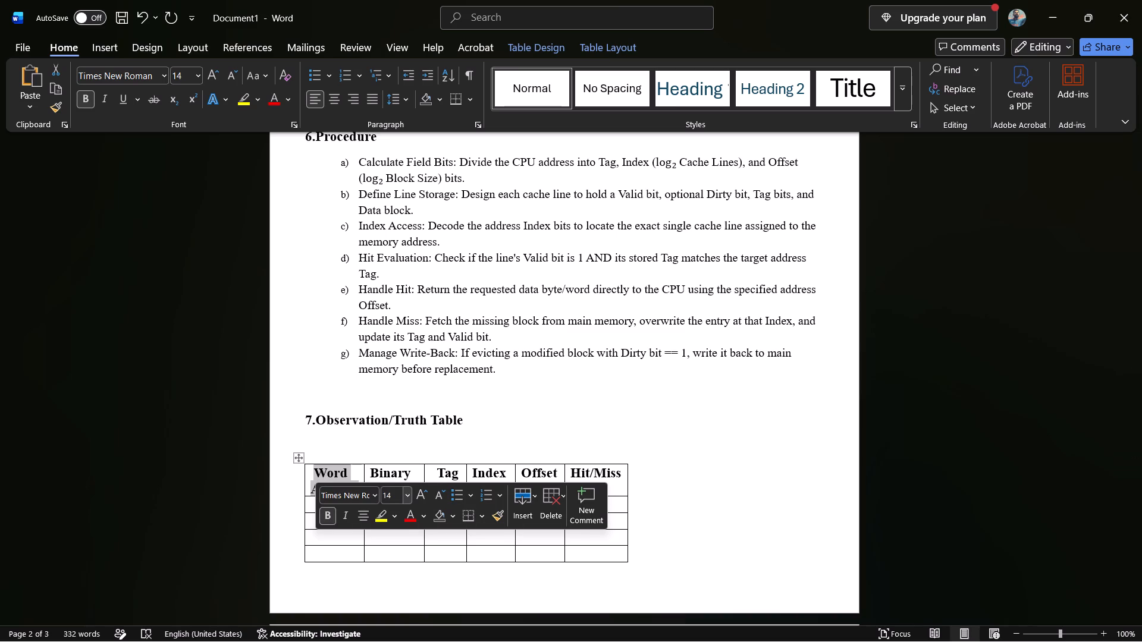
{"action": "left_click", "coordinate": [393, 496]}
{"action": "key", "text": "BackSpace"}
{"action": "type", "text": "12"}
{"action": "key", "text": "Return"}
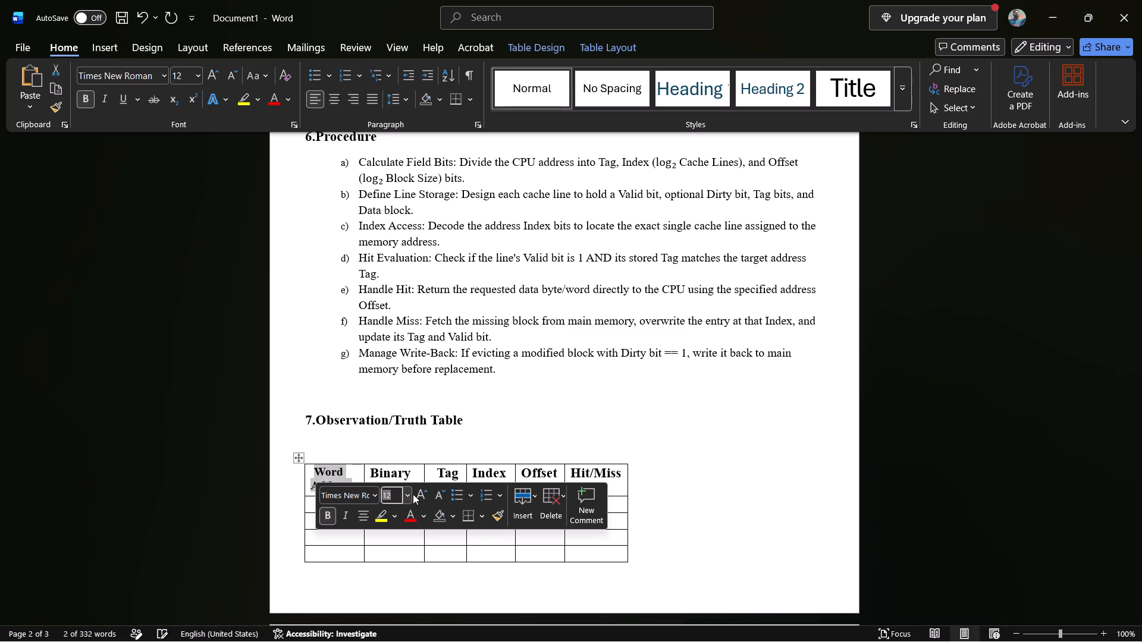
{"action": "left_click", "coordinate": [416, 476]}
{"action": "left_click_drag", "start_coordinate": [421, 490], "coordinate": [377, 477]}
{"action": "left_click", "coordinate": [458, 496]}
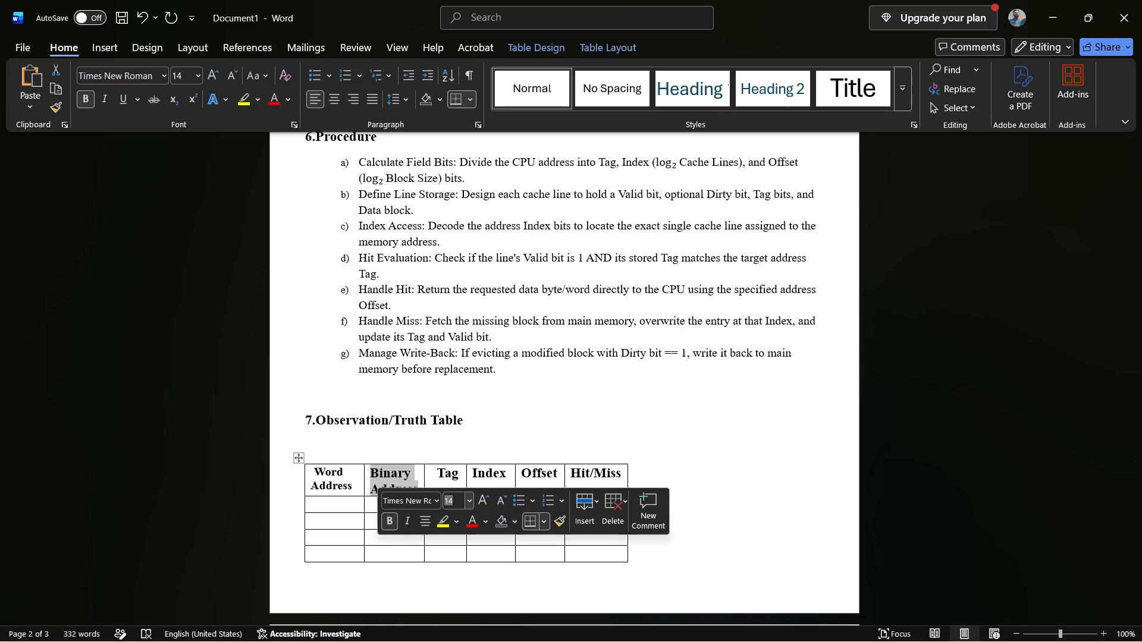
{"action": "key", "text": "BackSpace"}
{"action": "type", "text": "12"}
{"action": "key", "text": "Return"}
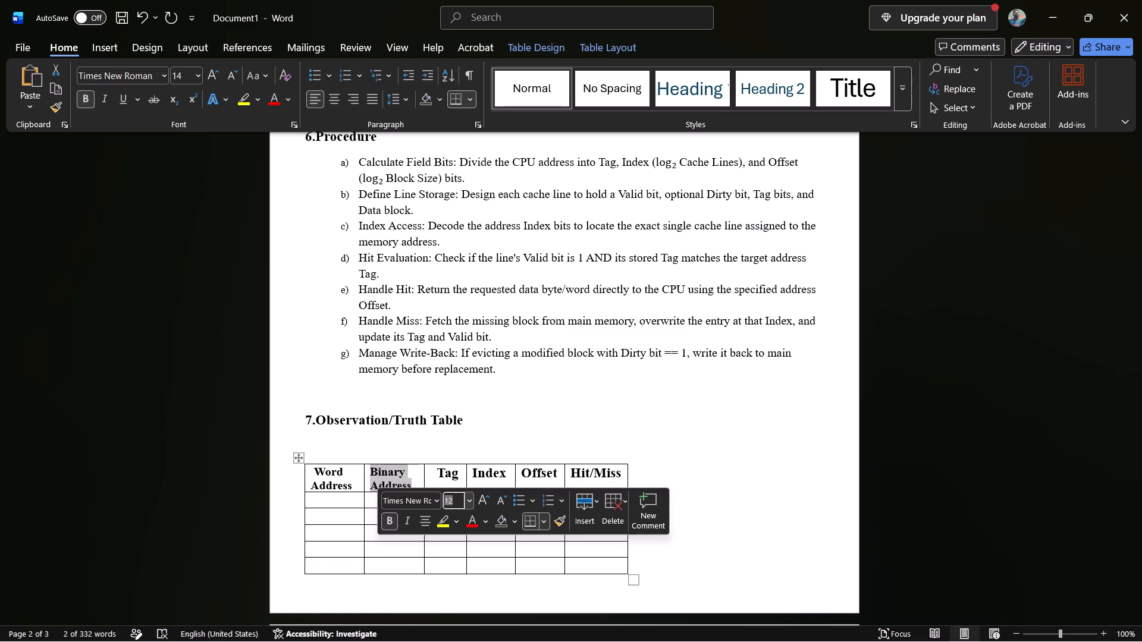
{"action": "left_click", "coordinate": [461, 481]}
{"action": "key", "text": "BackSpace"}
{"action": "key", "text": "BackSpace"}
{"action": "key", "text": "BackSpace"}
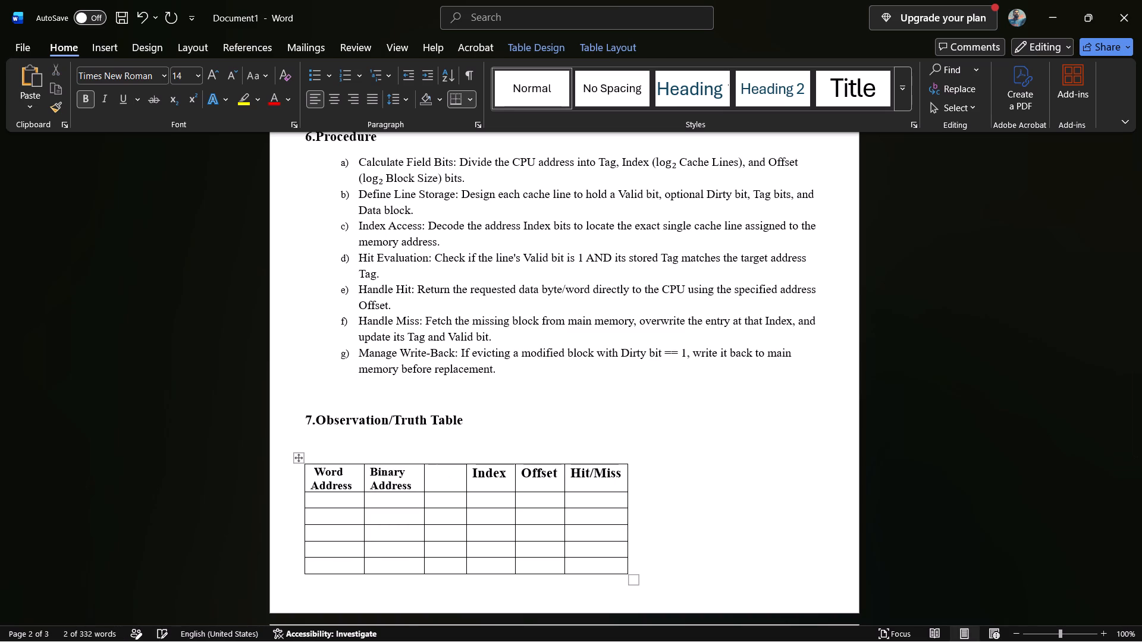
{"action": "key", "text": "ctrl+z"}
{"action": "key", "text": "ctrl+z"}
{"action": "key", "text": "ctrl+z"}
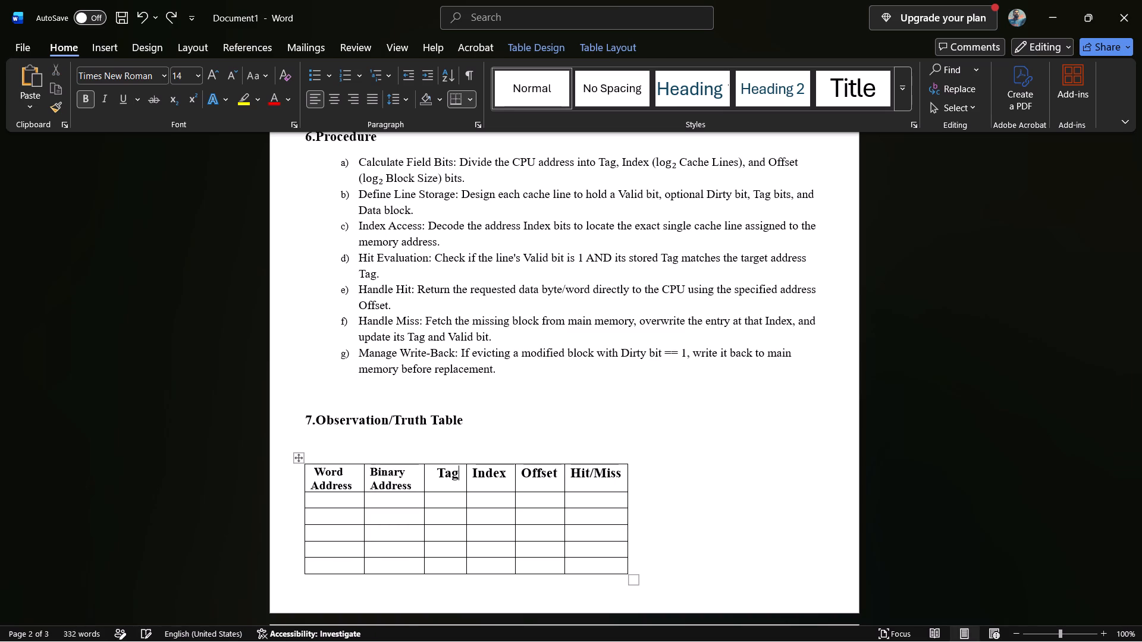
Set the "Tag" header text to font size 12.
{"action": "left_click_drag", "start_coordinate": [461, 481], "coordinate": [440, 476]}
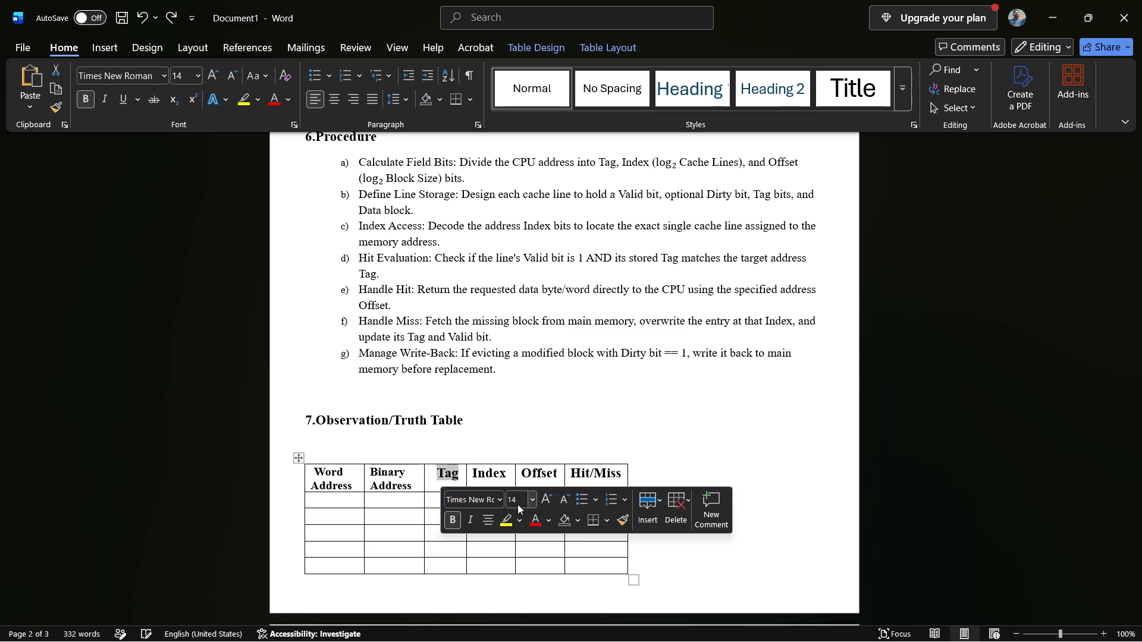
{"action": "left_click", "coordinate": [514, 502]}
{"action": "key", "text": "BackSpace"}
{"action": "type", "text": "12"}
{"action": "key", "text": "Return"}
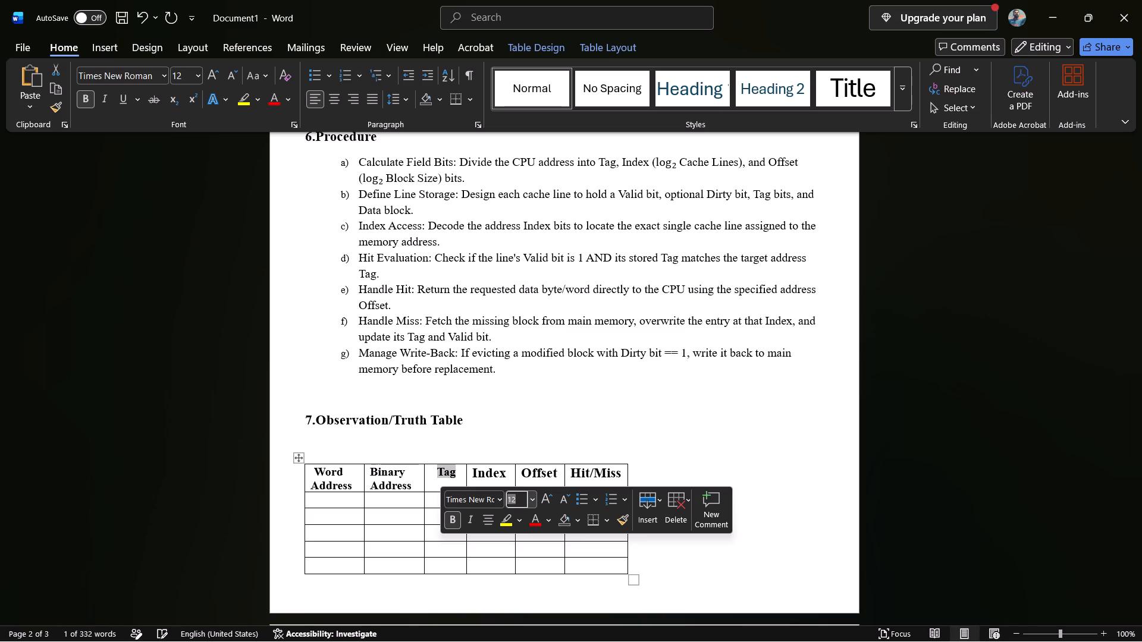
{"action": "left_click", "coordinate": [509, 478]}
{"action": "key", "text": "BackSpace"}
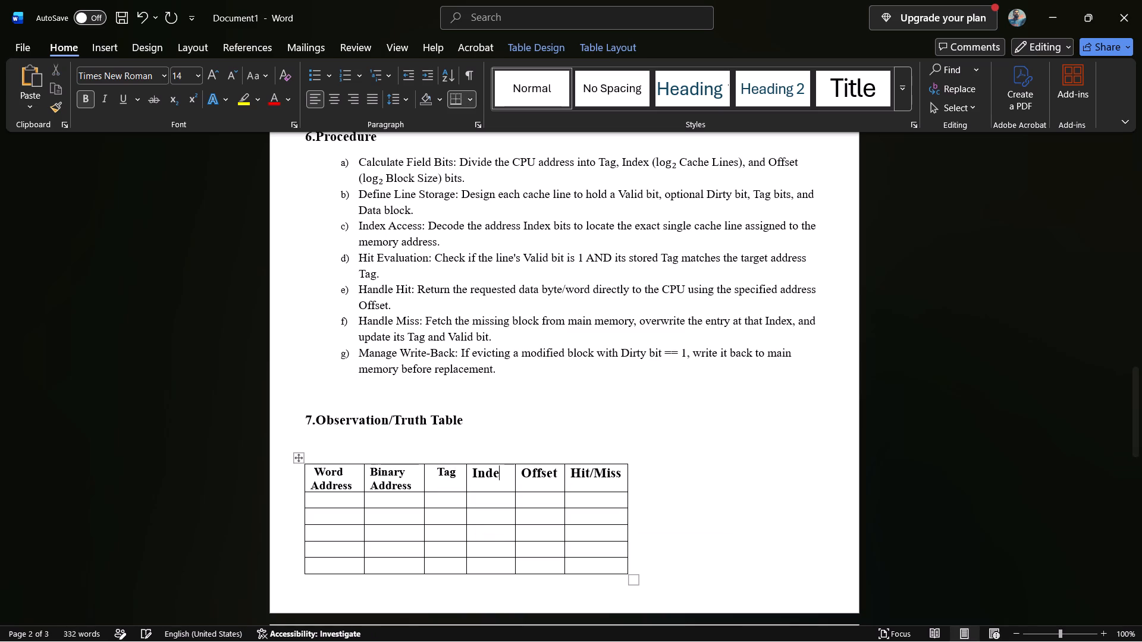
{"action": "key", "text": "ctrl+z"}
Set the "Index" header text to font size 12.
{"action": "left_click_drag", "start_coordinate": [509, 478], "coordinate": [507, 478]}
{"action": "left_click_drag", "start_coordinate": [507, 478], "coordinate": [473, 477]}
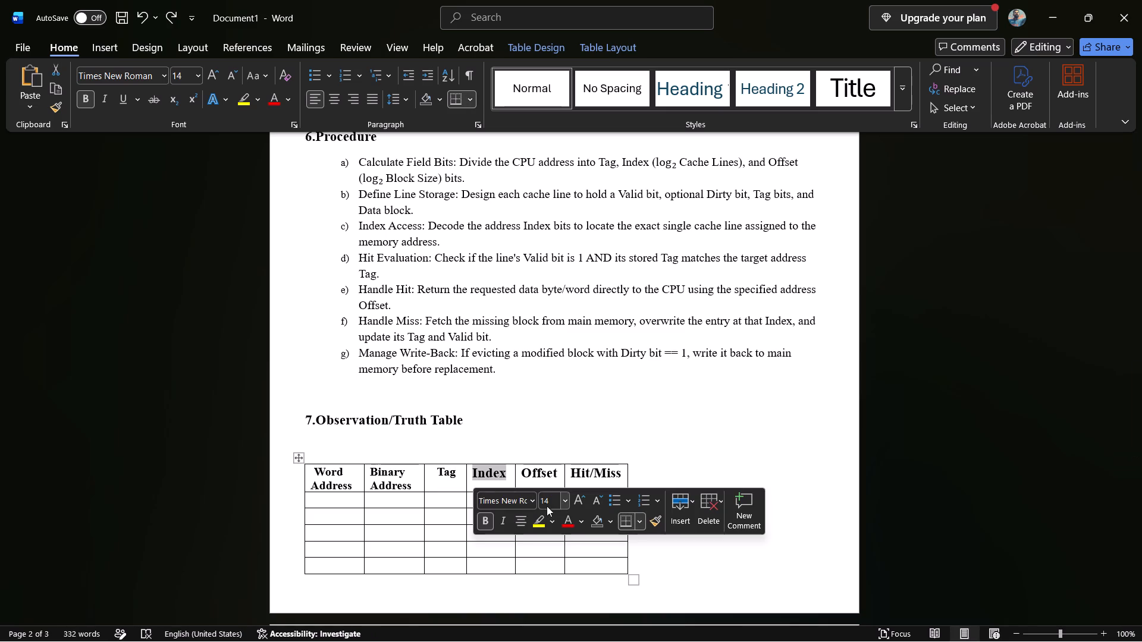
{"action": "left_click", "coordinate": [550, 501]}
{"action": "key", "text": "BackSpace"}
{"action": "type", "text": "12"}
{"action": "key", "text": "Return"}
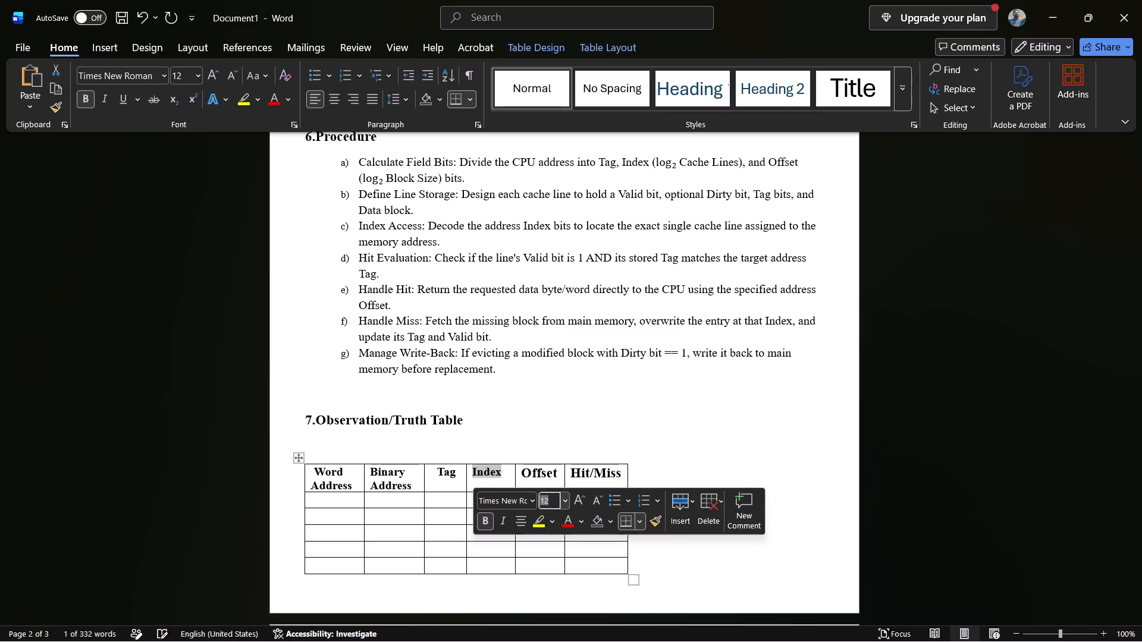
Set the "Offset" and "Hit/Miss" header cells to font size 12.
{"action": "left_click", "coordinate": [622, 473]}
{"action": "left_click_drag", "start_coordinate": [622, 473], "coordinate": [544, 473]}
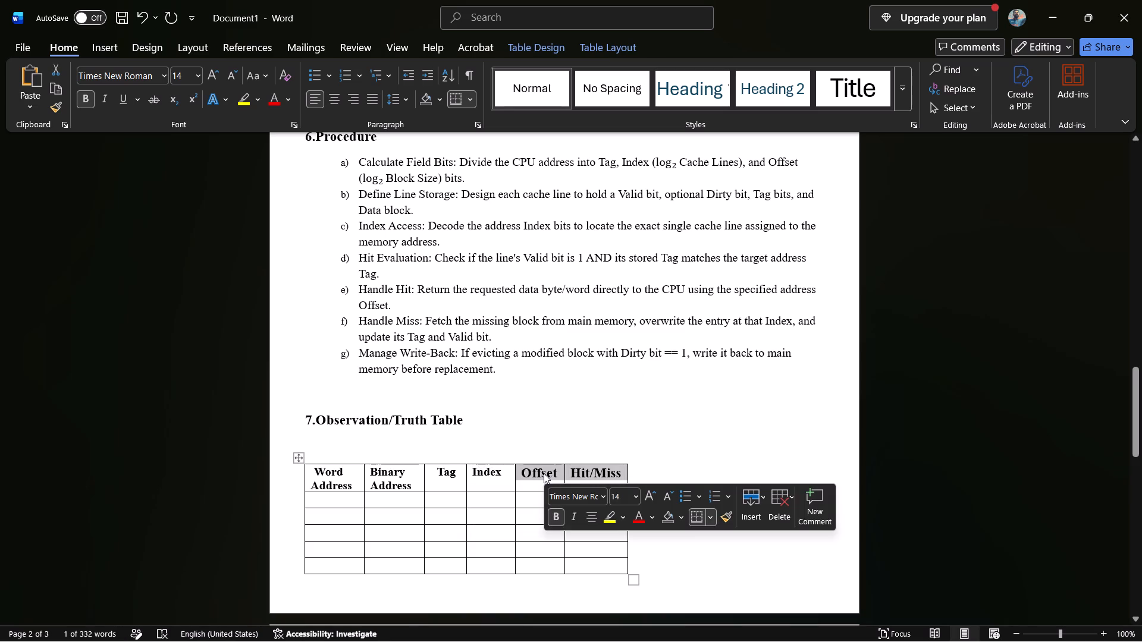
{"action": "left_click", "coordinate": [620, 496]}
{"action": "key", "text": "BackSpace"}
{"action": "type", "text": "12"}
{"action": "key", "text": "Return"}
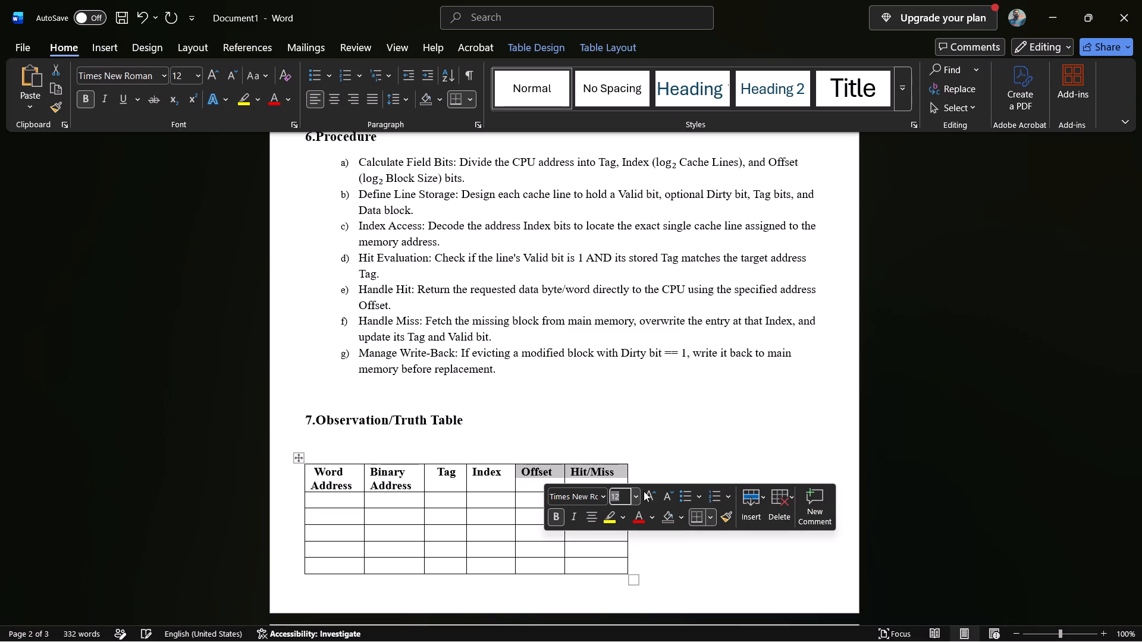
{"action": "left_click", "coordinate": [660, 452]}
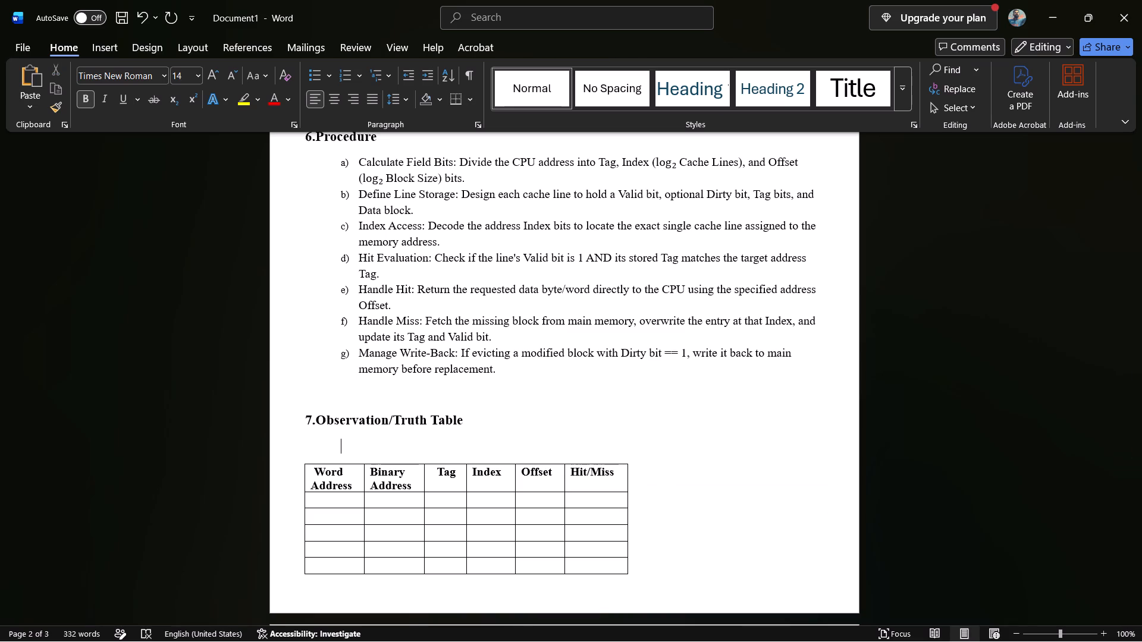
Consult the reference table in Brave and enter "oxo3" in non-bold lowercase in the first Word Address data cell in Word.
{"action": "left_click", "coordinate": [343, 498]}
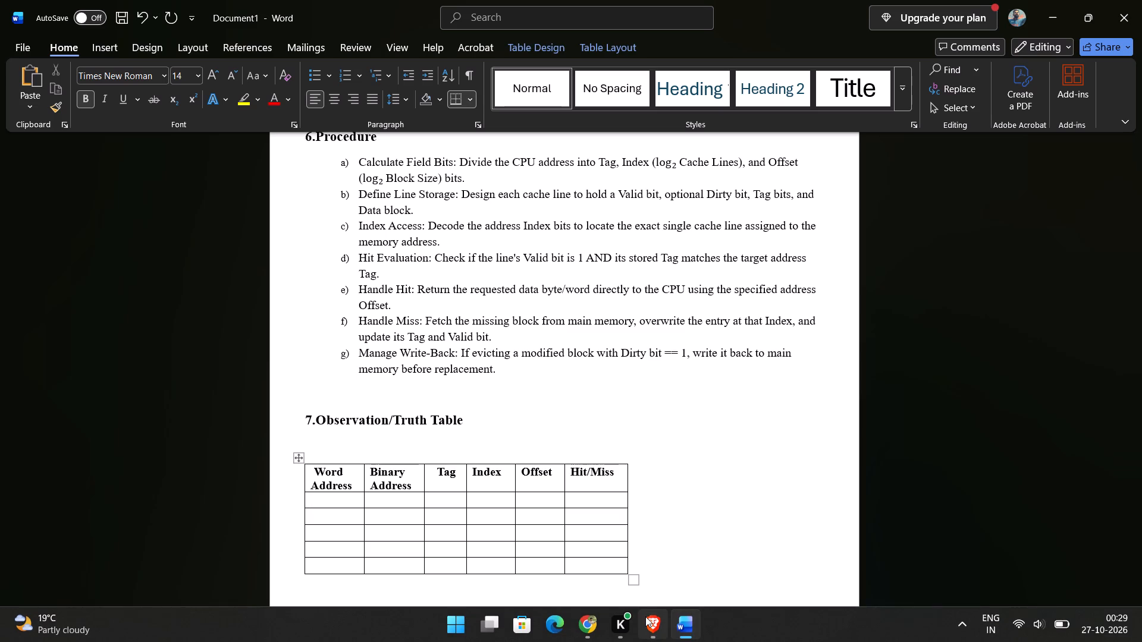
{"action": "left_click", "coordinate": [645, 616]}
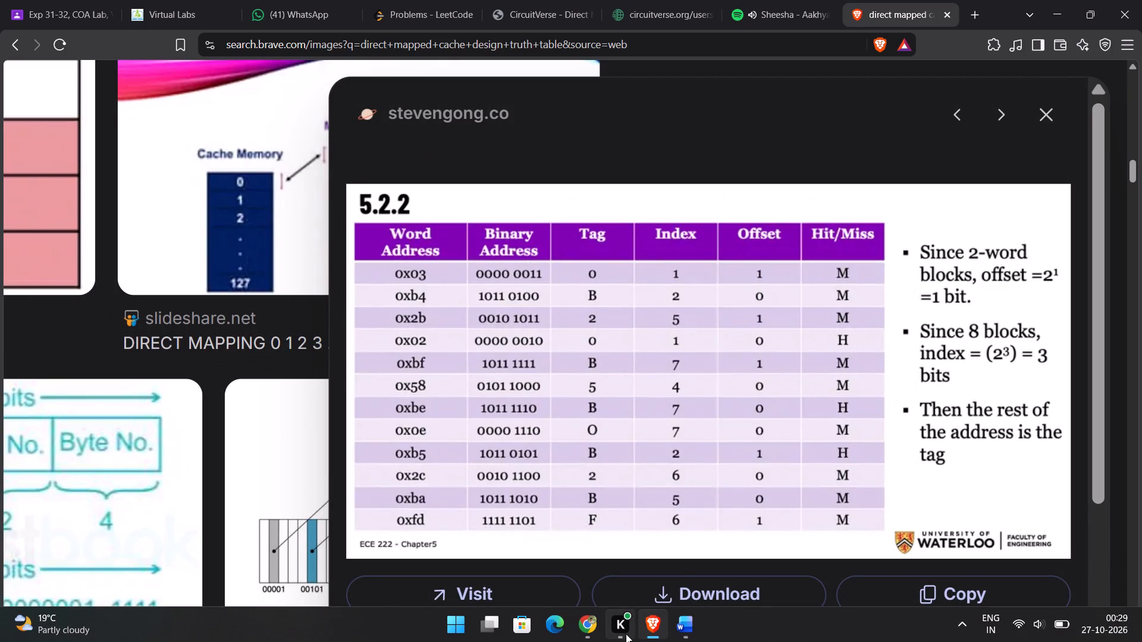
{"action": "left_click", "coordinate": [686, 627]}
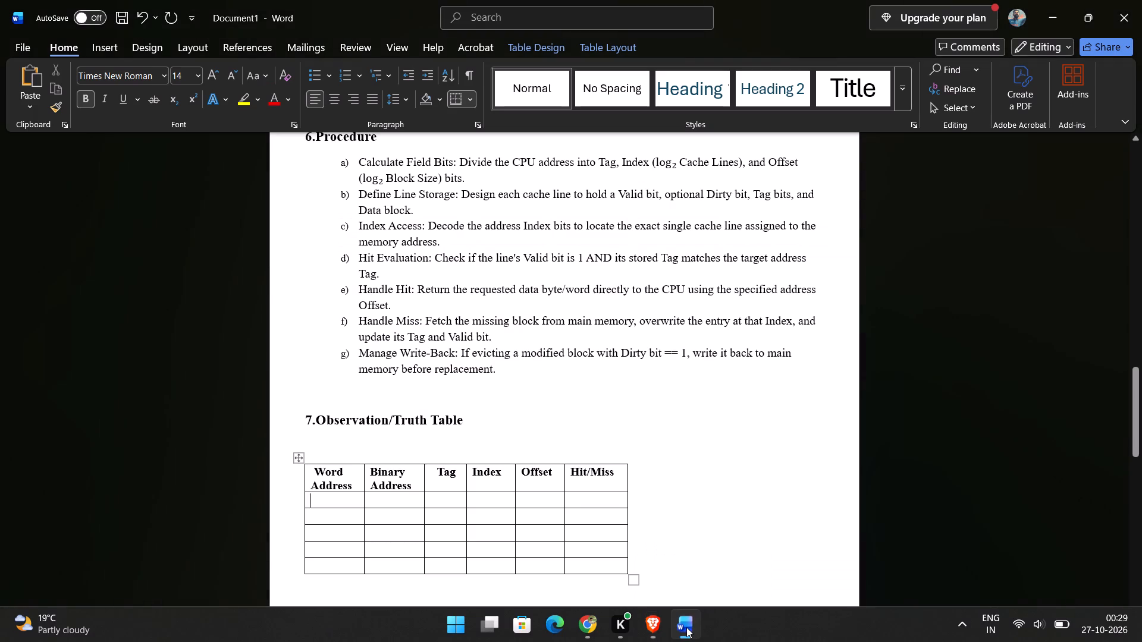
{"action": "key", "text": "o"}
{"action": "key", "text": "BackSpace"}
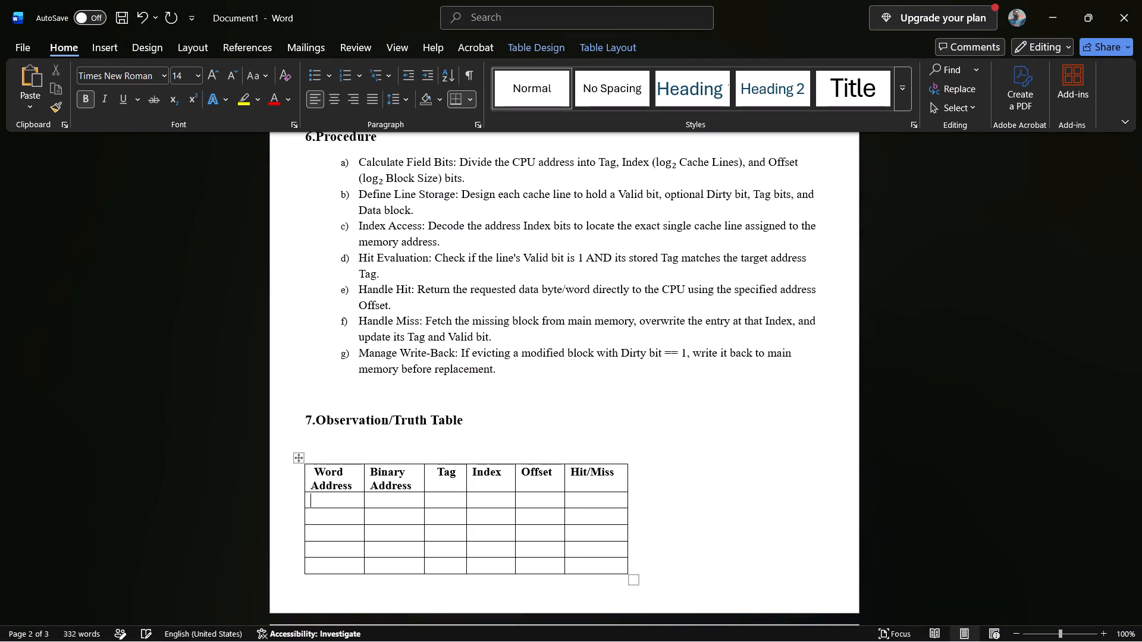
{"action": "left_click", "coordinate": [89, 100]}
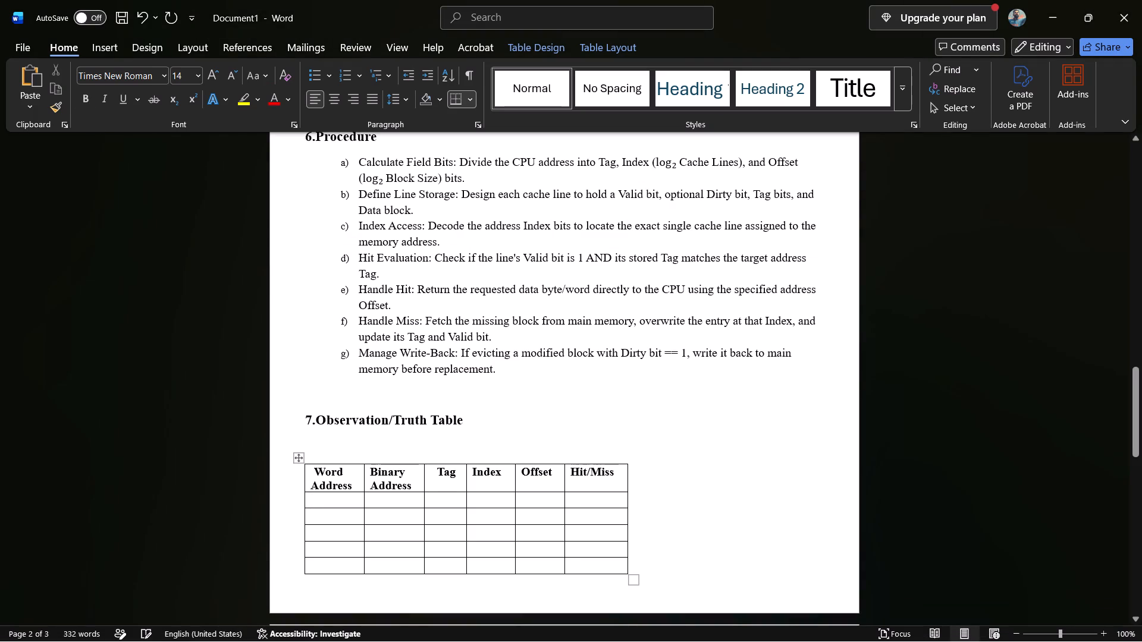
{"action": "key", "text": "o"}
{"action": "type", "text": "xo3"}
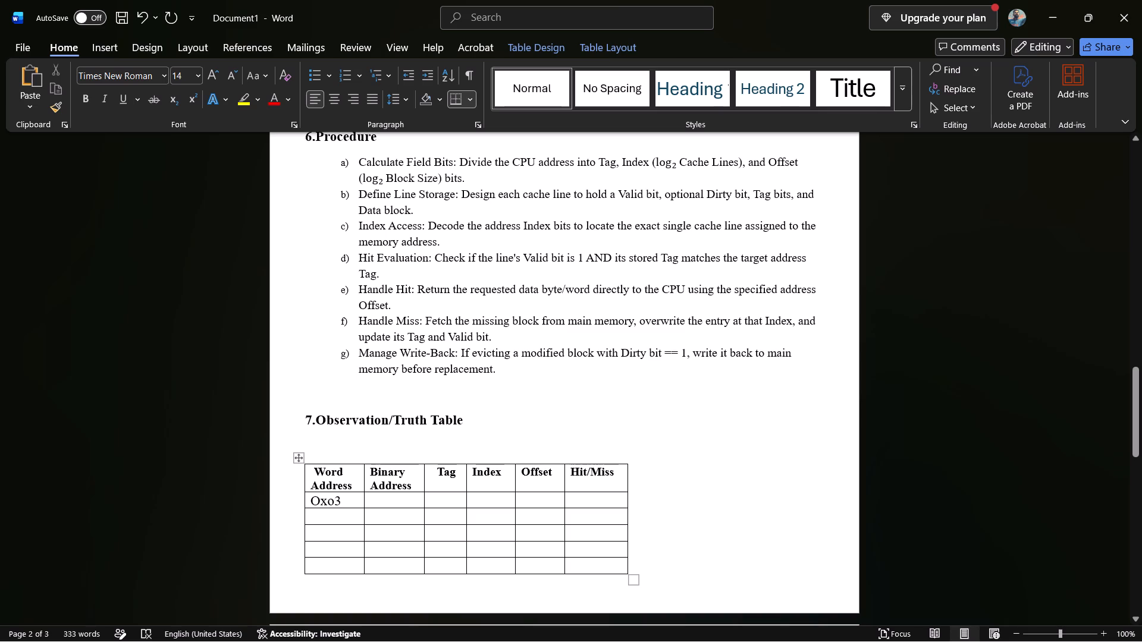
{"action": "left_click", "coordinate": [321, 505]}
{"action": "key", "text": "BackSpace"}
{"action": "key", "text": "o"}
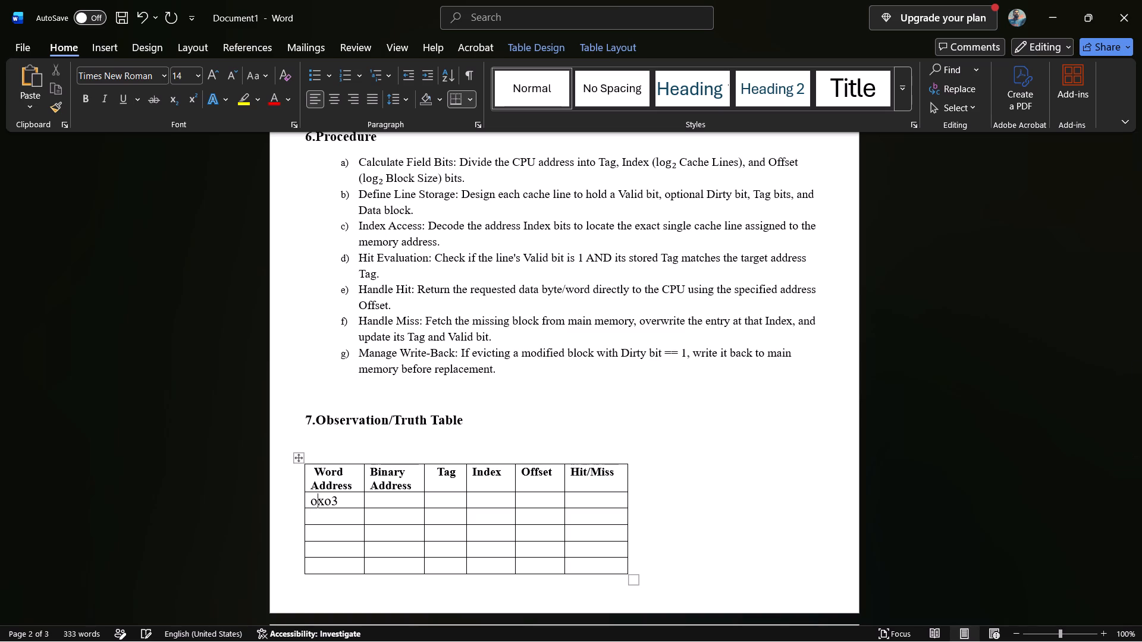
Check the next reference row in Brave and enter "Oxb4" in non-bold size 12 text in Word's second Word Address data cell.
{"action": "left_click", "coordinate": [321, 522]}
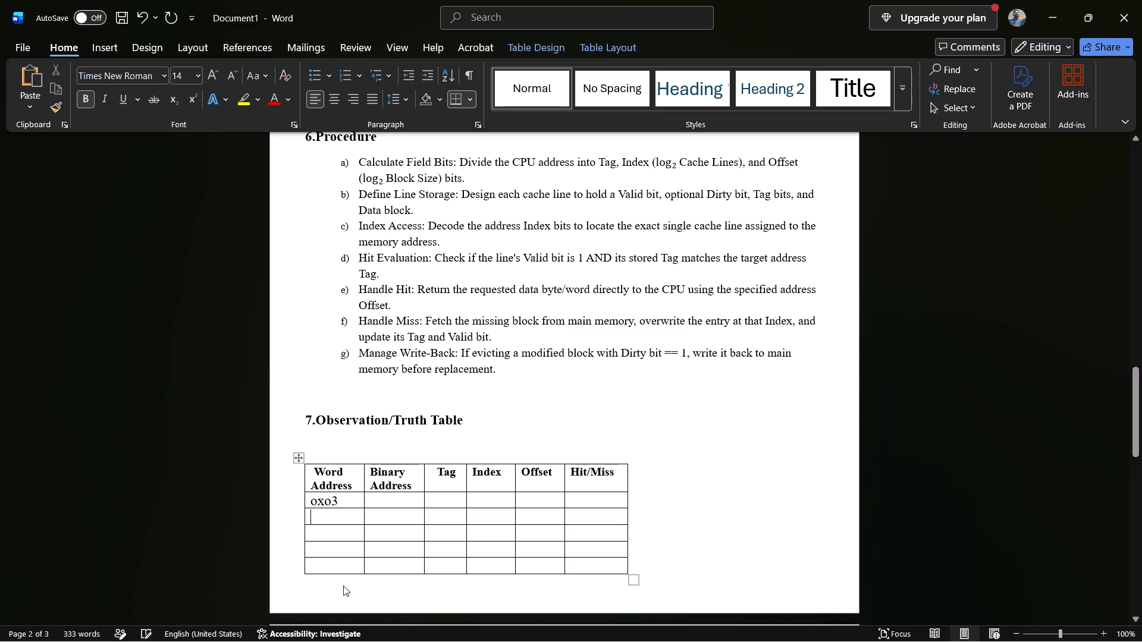
{"action": "left_click", "coordinate": [659, 630]}
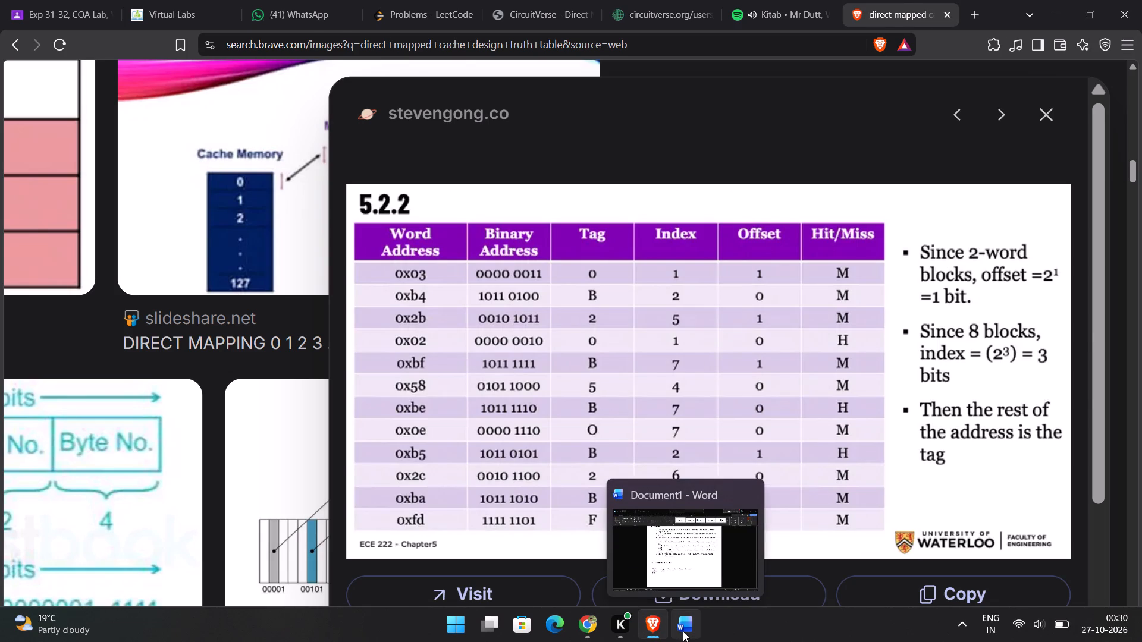
{"action": "left_click", "coordinate": [683, 631]}
{"action": "key", "text": "o"}
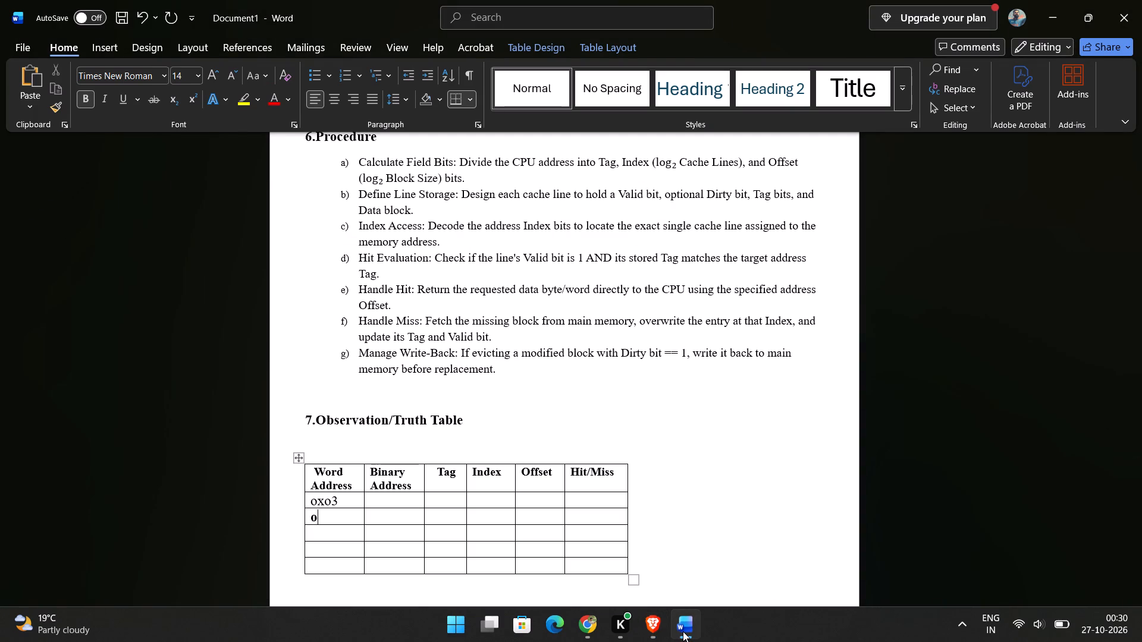
{"action": "key", "text": "BackSpace"}
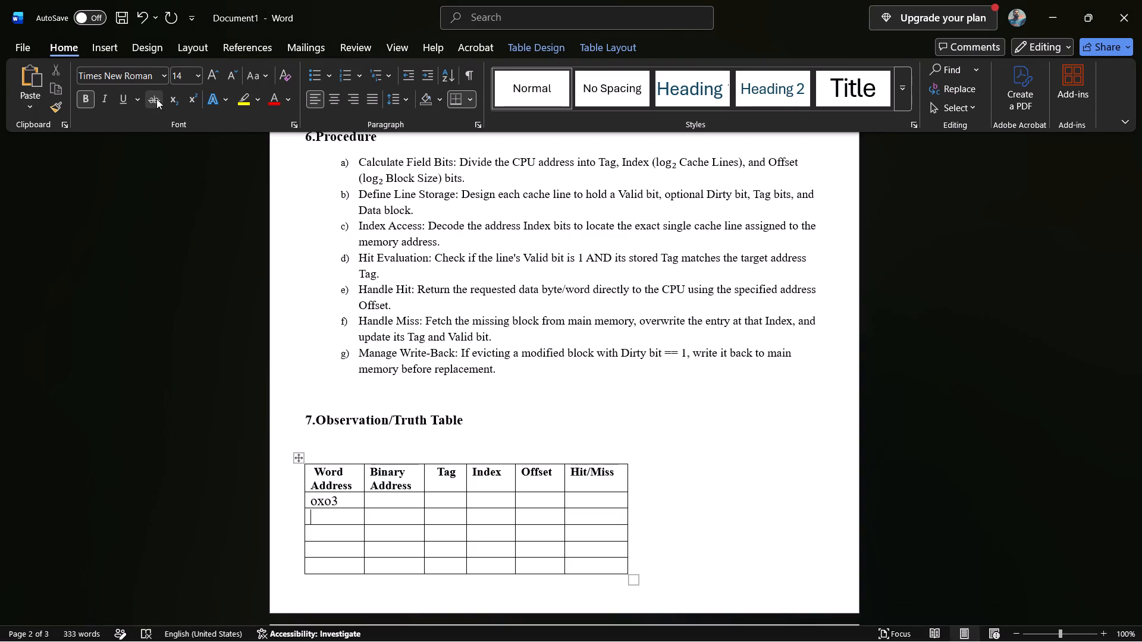
{"action": "left_click", "coordinate": [83, 98]}
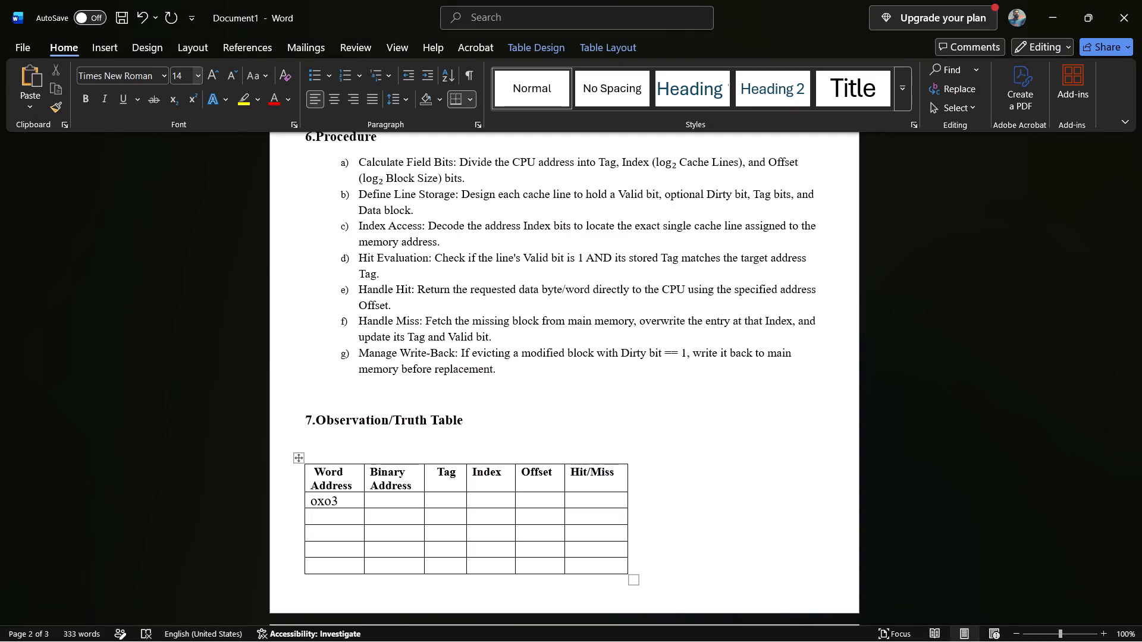
{"action": "left_click", "coordinate": [189, 76]}
{"action": "key", "text": "BackSpace"}
{"action": "type", "text": "12"}
{"action": "key", "text": "Return"}
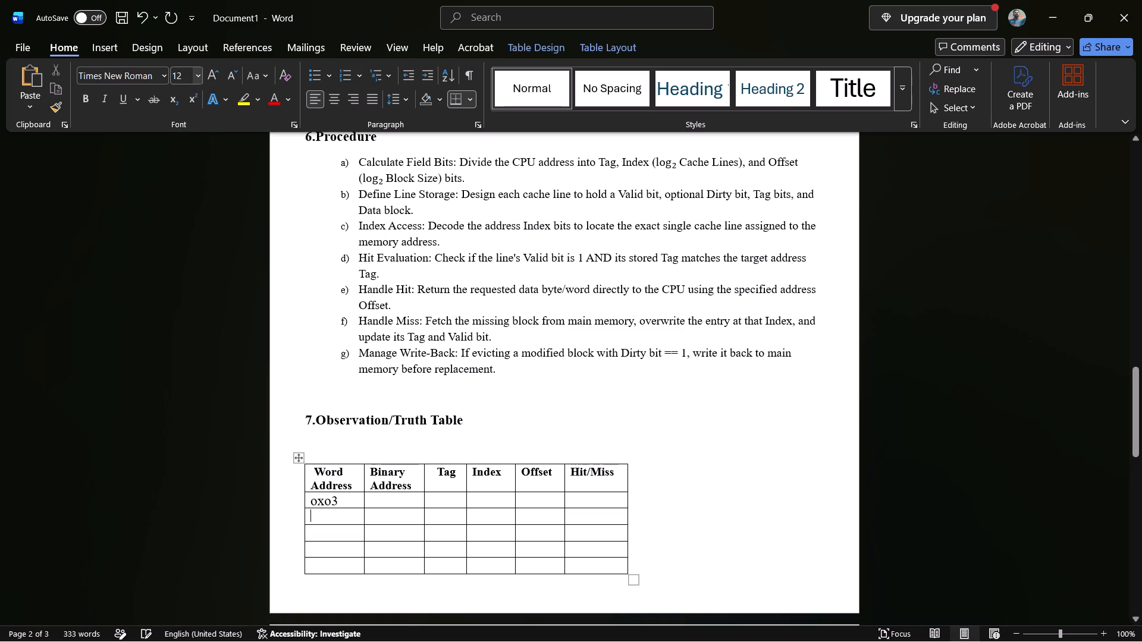
{"action": "key", "text": "o"}
{"action": "type", "text": "xb4"}
{"action": "key", "text": "Return"}
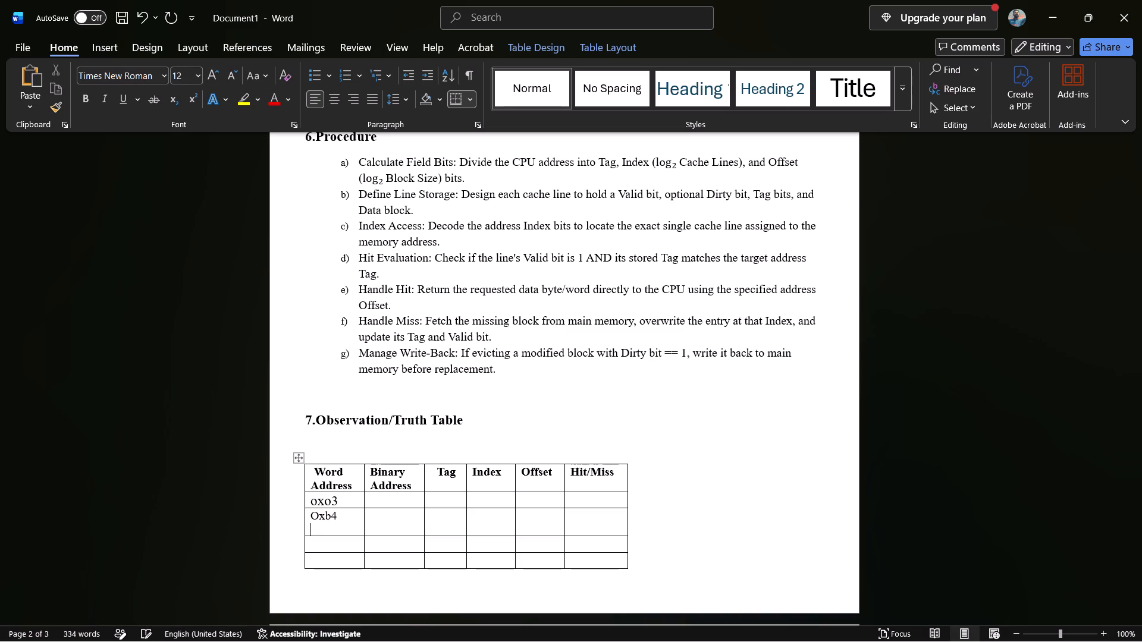
{"action": "key", "text": "BackSpace"}
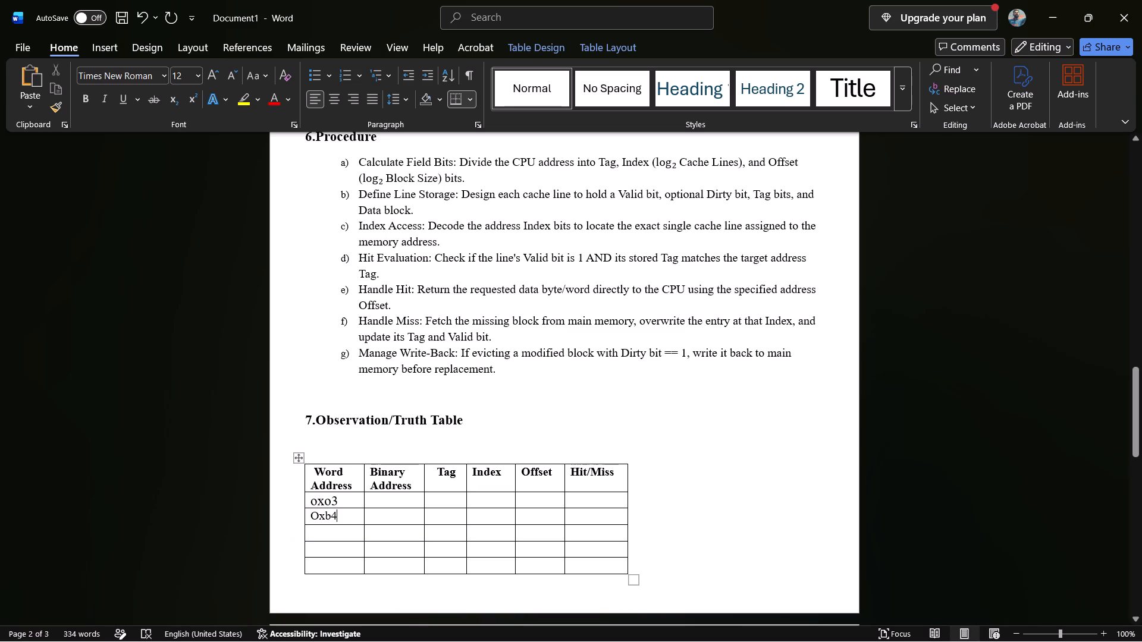
Check the third reference row in Brave and enter "ox2b" in the third Word Address data cell in Word.
{"action": "left_click", "coordinate": [322, 533]}
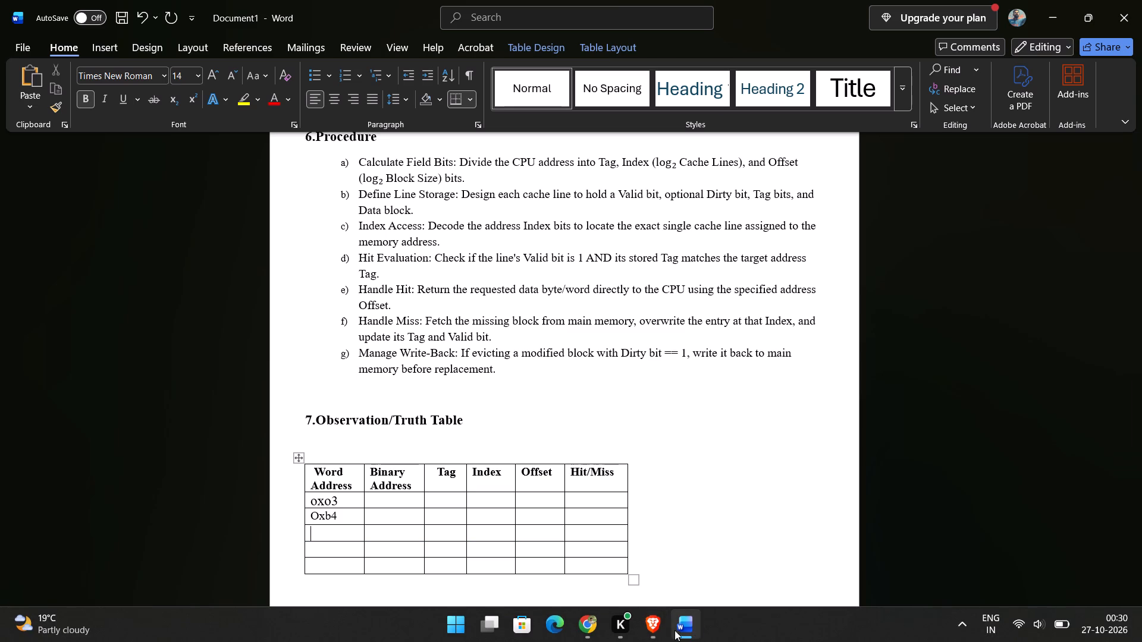
{"action": "left_click", "coordinate": [658, 623]}
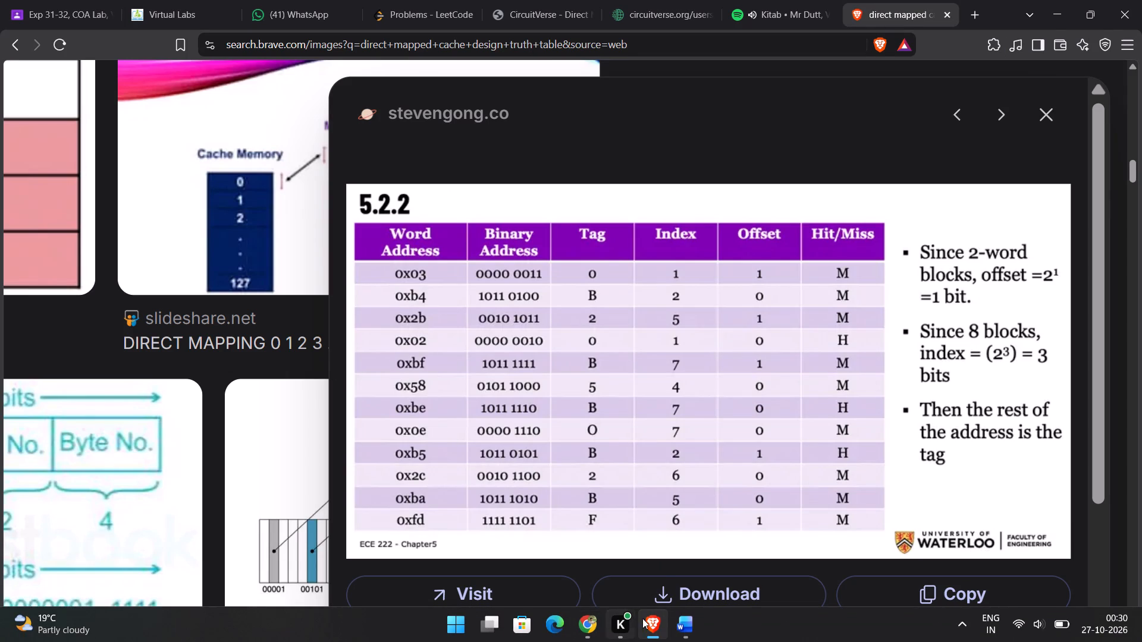
{"action": "left_click", "coordinate": [690, 628]}
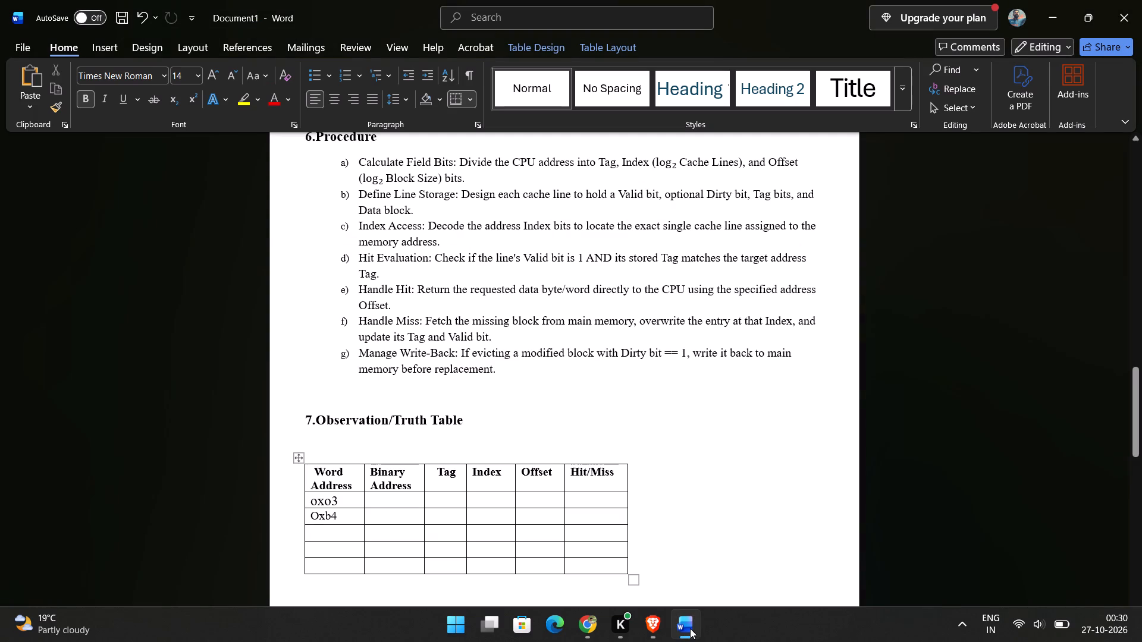
{"action": "type", "text": "ox2b"}
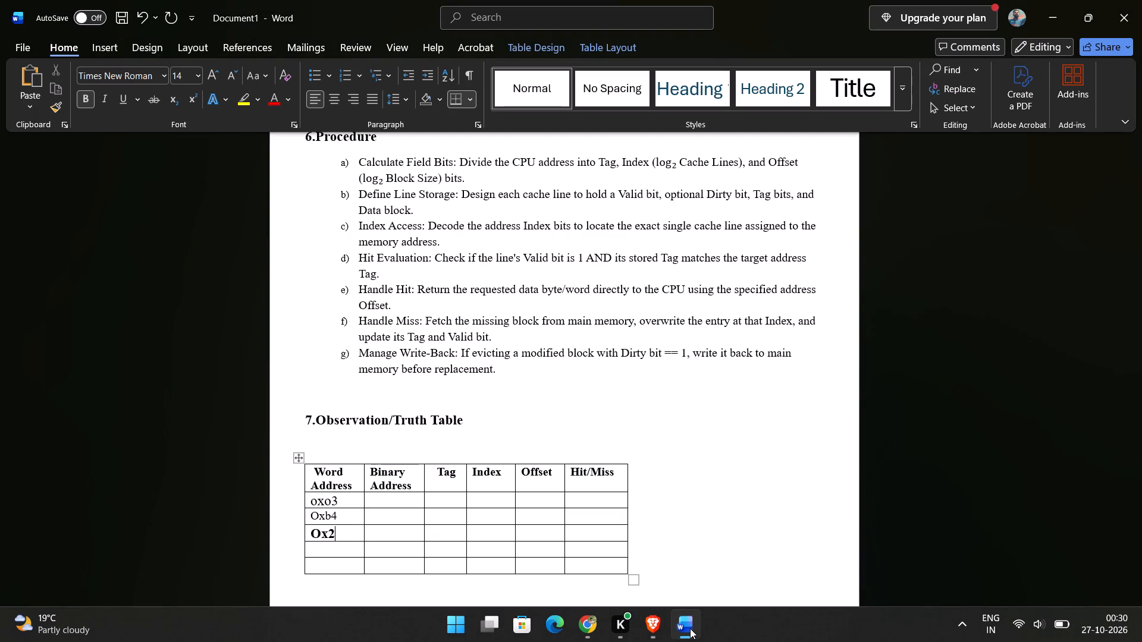
Check the fourth reference row in Brave and enter "oxo2" in the fourth Word Address data cell in Word.
{"action": "left_click", "coordinate": [344, 554]}
{"action": "left_click", "coordinate": [650, 624]}
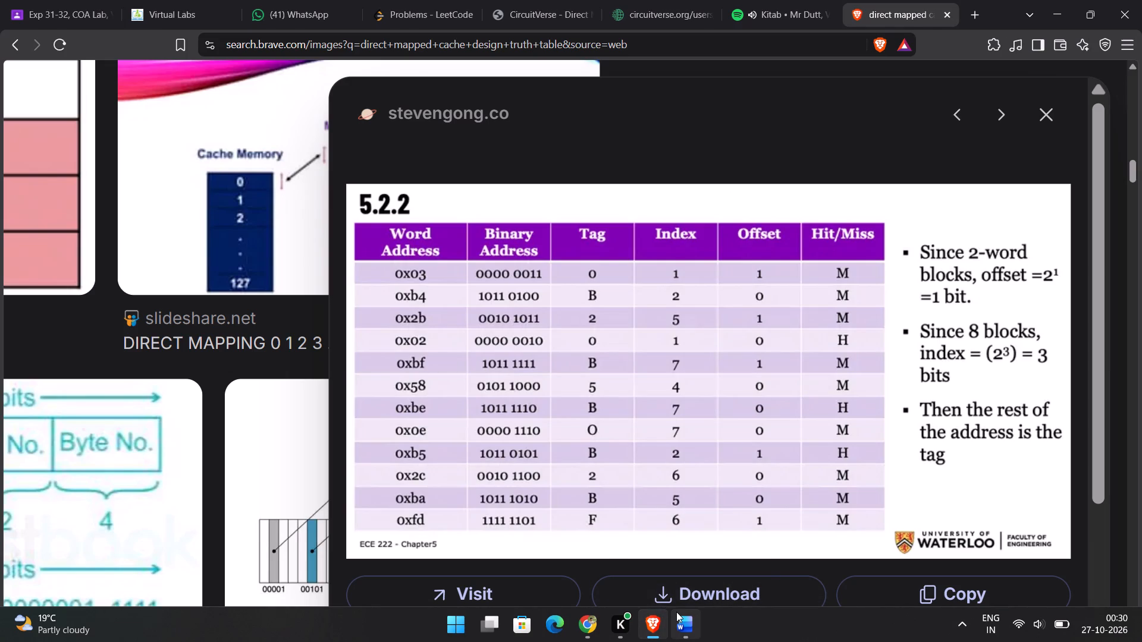
{"action": "left_click", "coordinate": [676, 612]}
{"action": "type", "text": "oxo"}
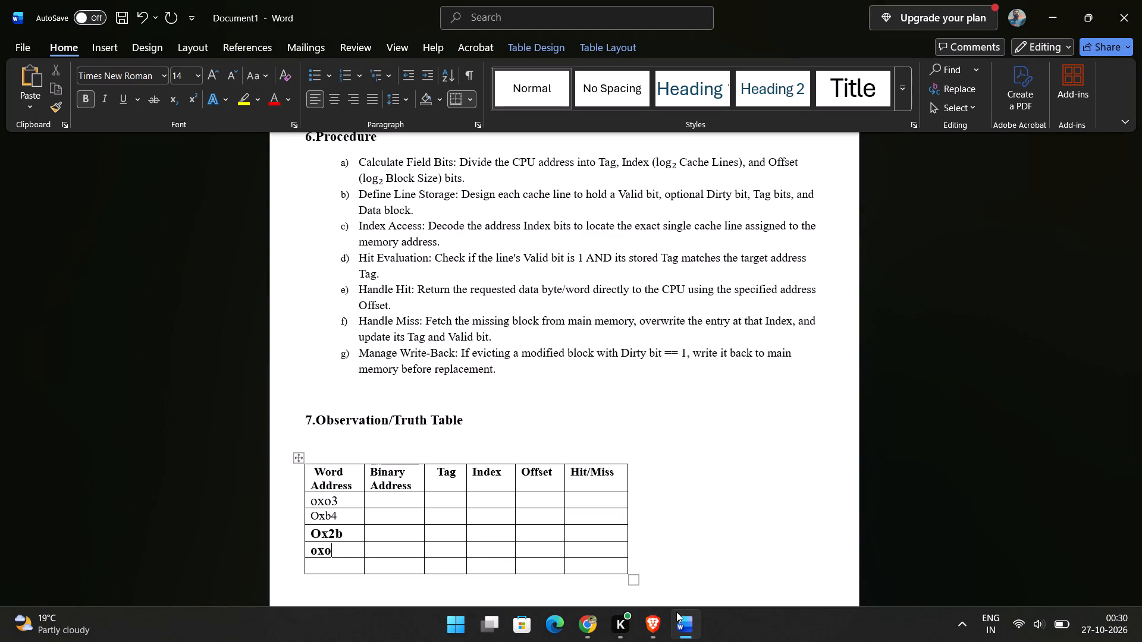
{"action": "key", "text": "2"}
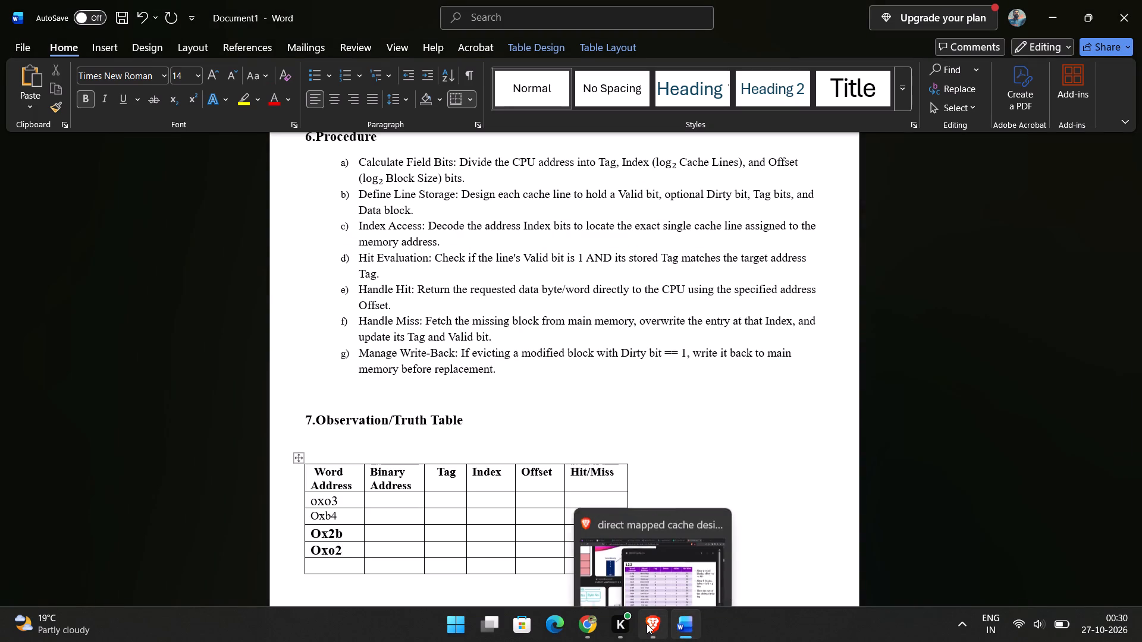
Check the fifth reference row in Brave and enter "oxbf" in the last Word Address data cell in Word.
{"action": "left_click", "coordinate": [647, 624]}
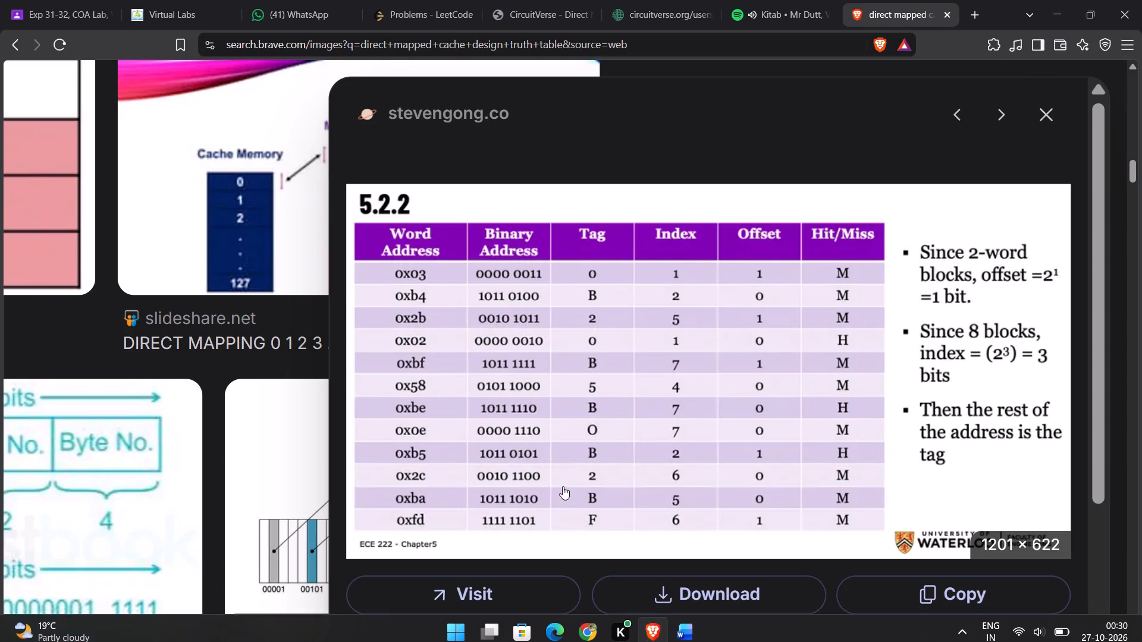
{"action": "left_click", "coordinate": [682, 636]}
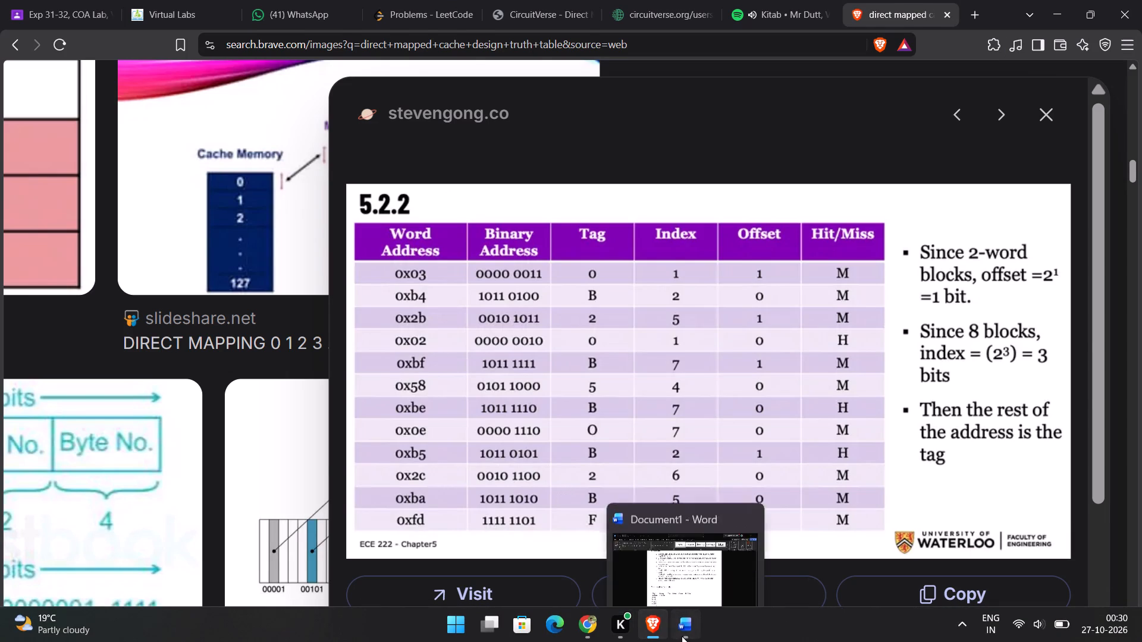
{"action": "left_click_drag", "start_coordinate": [328, 575], "coordinate": [333, 570]}
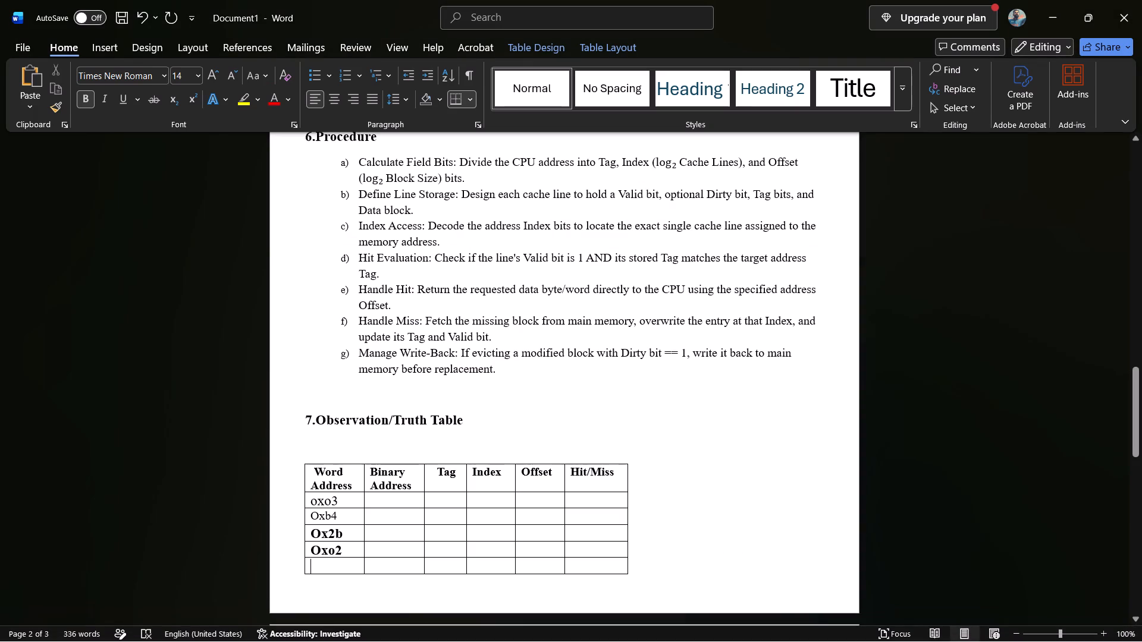
{"action": "left_click_drag", "start_coordinate": [333, 570], "coordinate": [334, 568]}
{"action": "key", "text": "o"}
{"action": "key", "text": "x"}
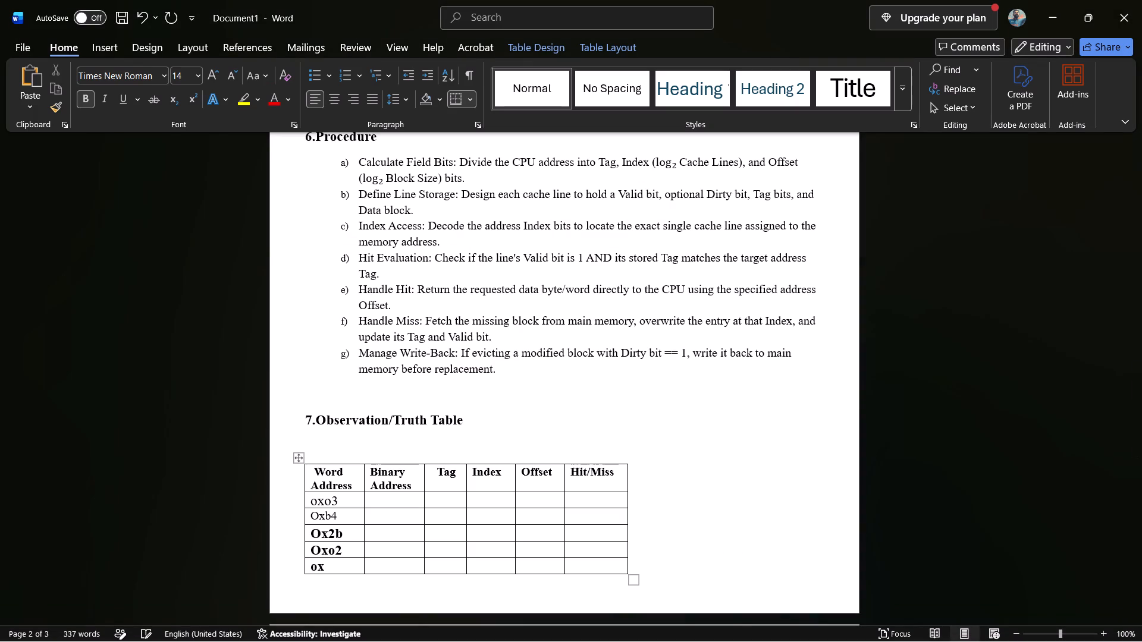
{"action": "key", "text": "b"}
{"action": "key", "text": "f"}
Replace the leading capital "O" with lowercase "o" in the fourth, third and second Word Address data cells.
{"action": "left_click", "coordinate": [321, 551]}
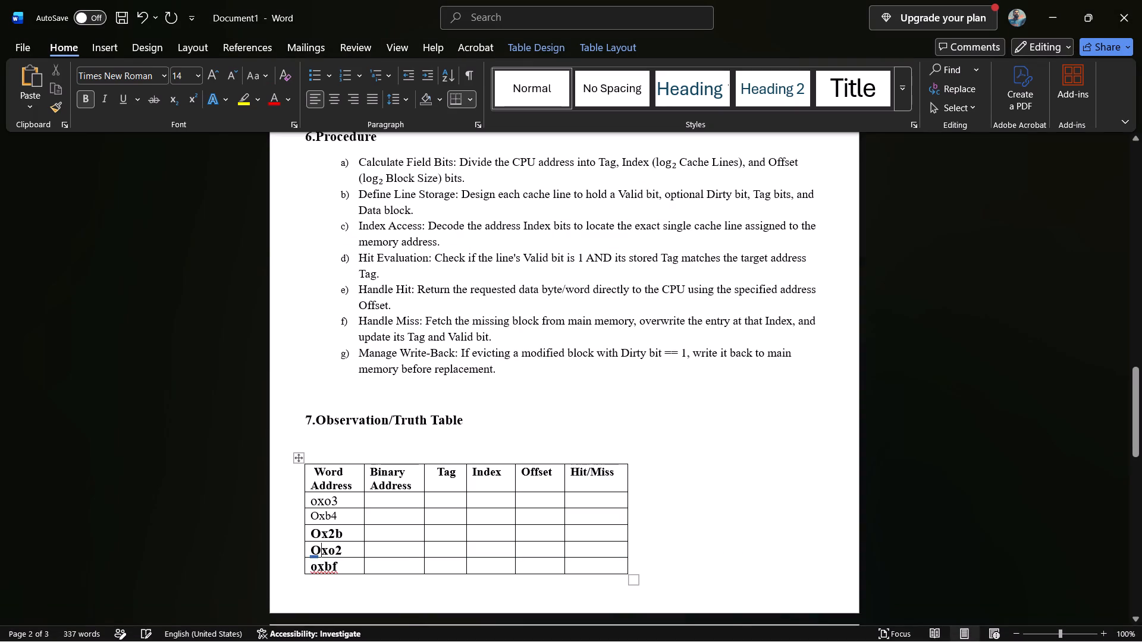
{"action": "key", "text": "BackSpace"}
{"action": "key", "text": "o"}
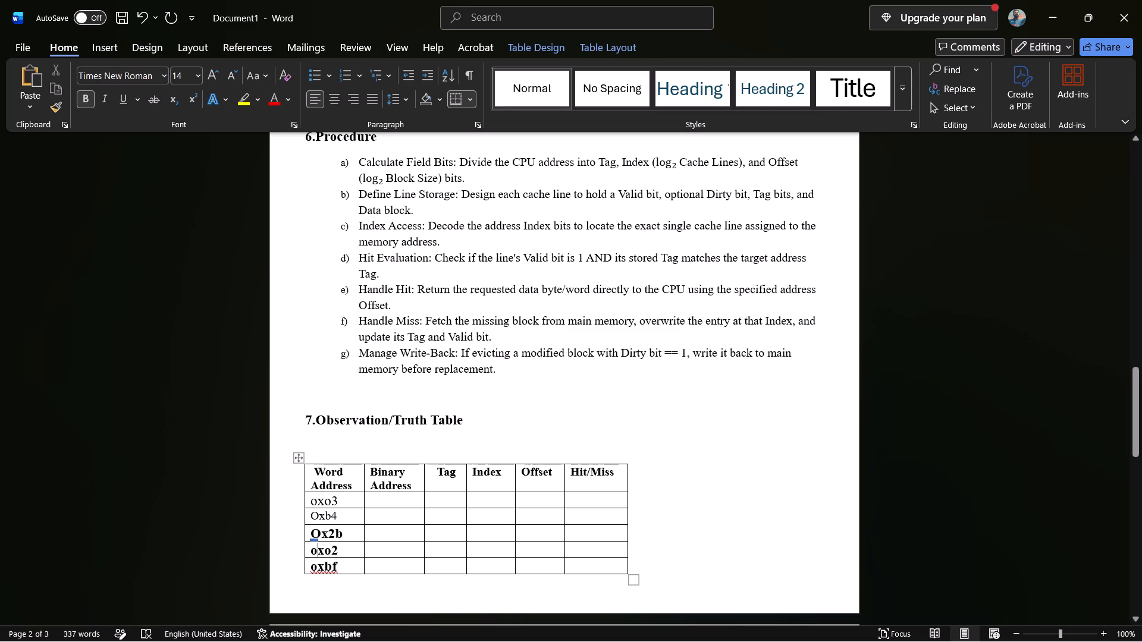
{"action": "left_click", "coordinate": [320, 531]}
{"action": "key", "text": "BackSpace"}
{"action": "key", "text": "o"}
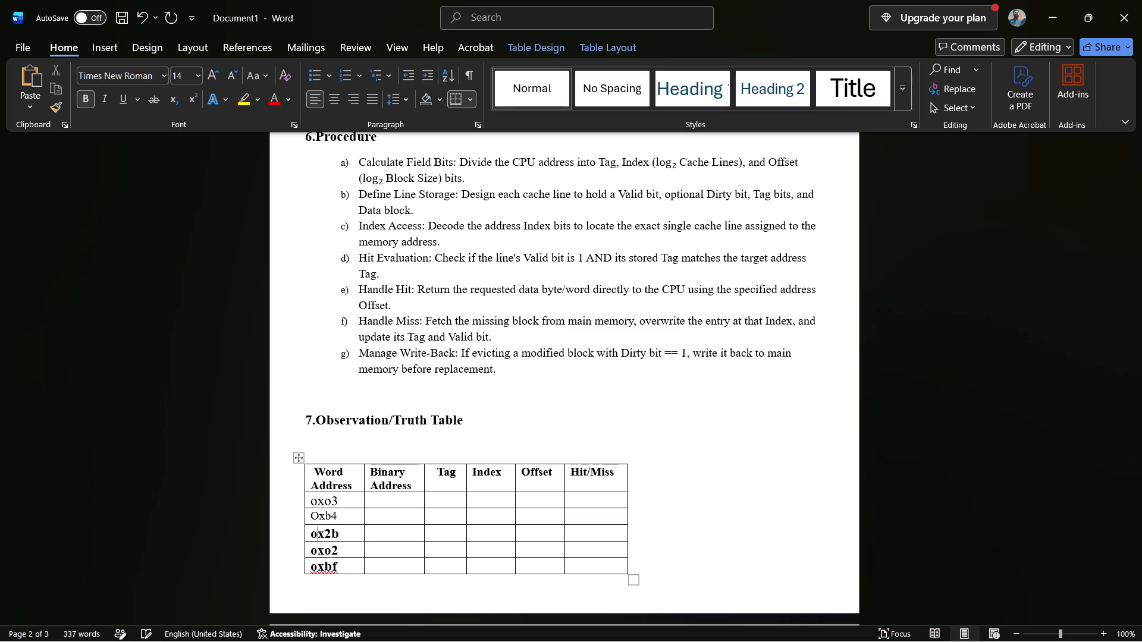
{"action": "left_click", "coordinate": [317, 514]}
{"action": "key", "text": "BackSpace"}
{"action": "key", "text": "o"}
Set the "oxo3" text in the first Word Address data cell to font size 12.
{"action": "left_click_drag", "start_coordinate": [350, 501], "coordinate": [310, 501]}
{"action": "left_click", "coordinate": [391, 524]}
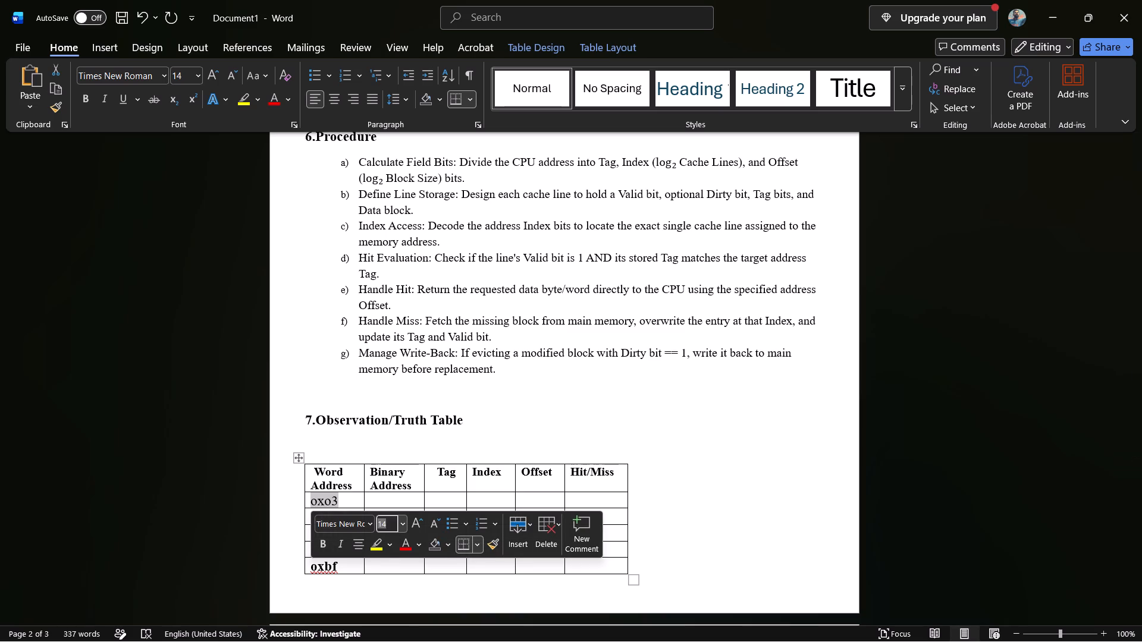
{"action": "key", "text": "BackSpace"}
{"action": "type", "text": "12"}
{"action": "key", "text": "Return"}
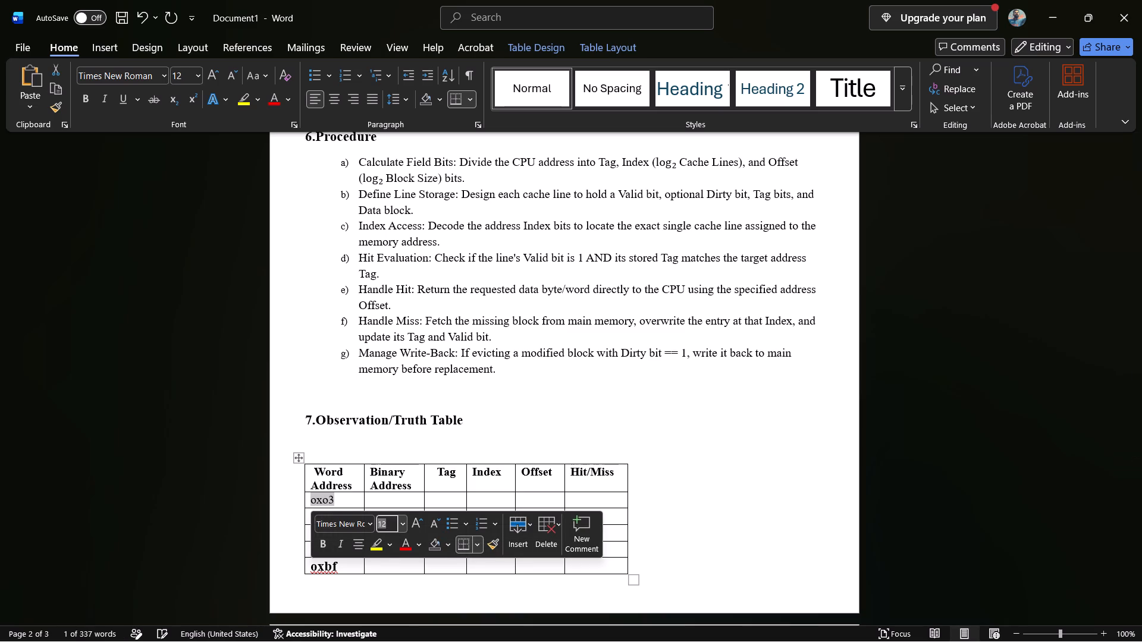
{"action": "left_click", "coordinate": [362, 577]}
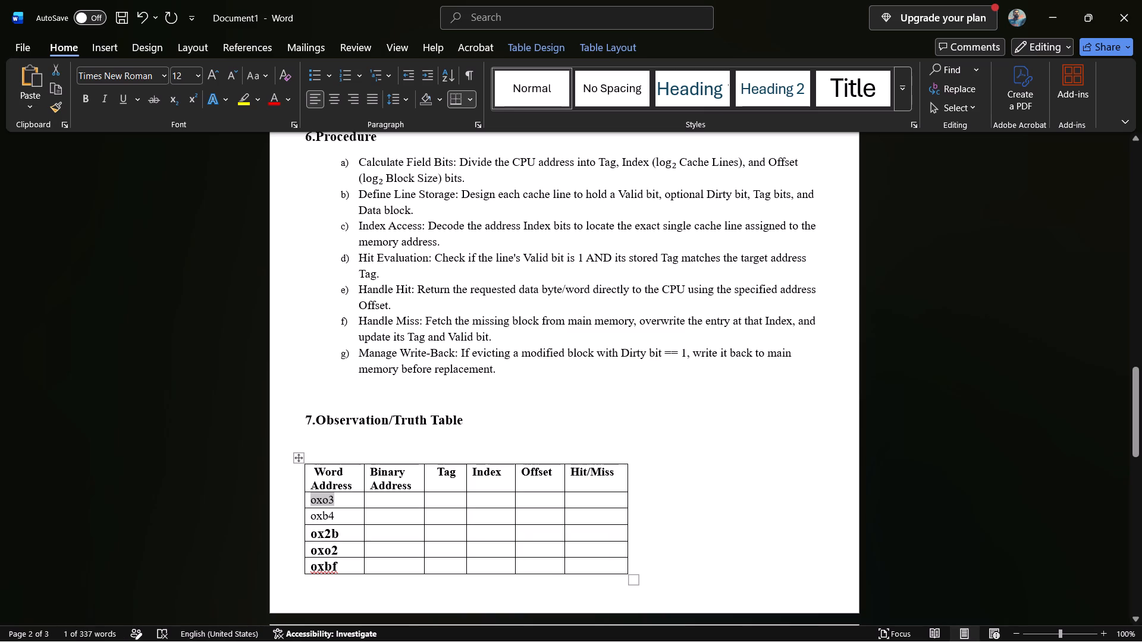
Remove bold from "ox2b" in the third Word Address data cell and set it to font size 12.
{"action": "left_click", "coordinate": [338, 537]}
{"action": "left_click_drag", "start_coordinate": [338, 537], "coordinate": [309, 531]}
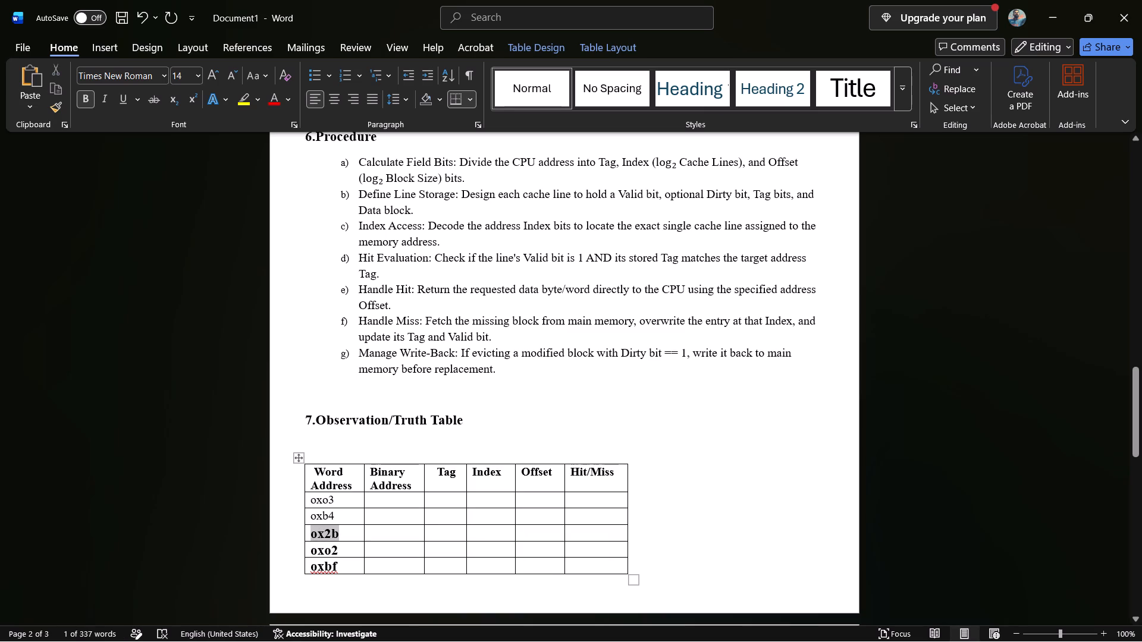
{"action": "left_click", "coordinate": [325, 508]}
{"action": "left_click", "coordinate": [390, 486]}
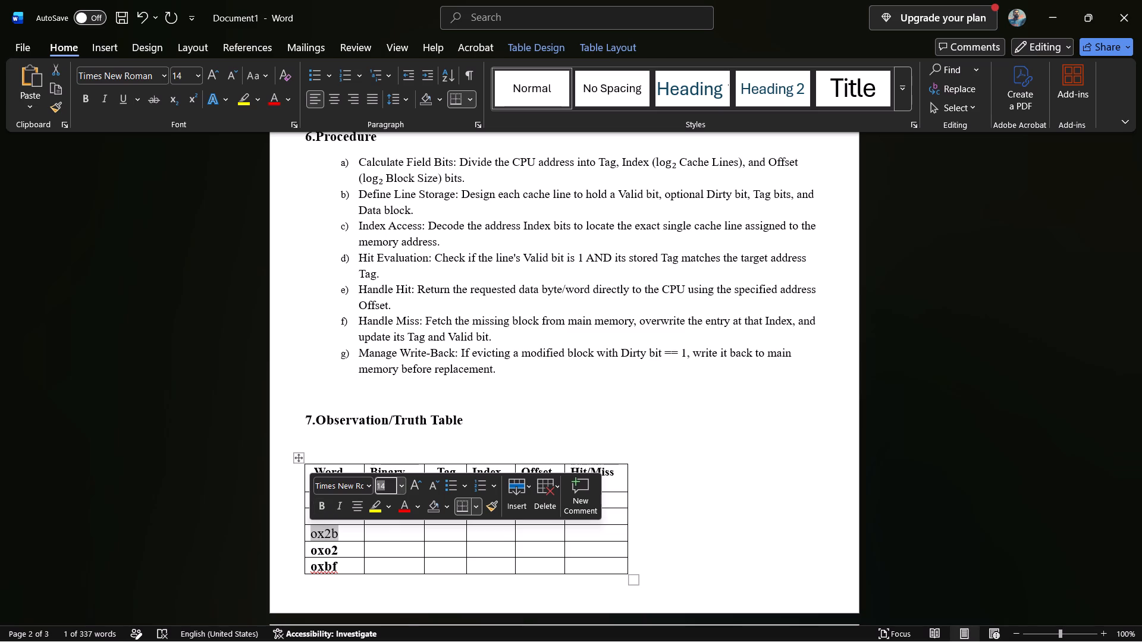
{"action": "key", "text": "BackSpace"}
{"action": "type", "text": "12"}
{"action": "key", "text": "Return"}
{"action": "left_click", "coordinate": [344, 557]}
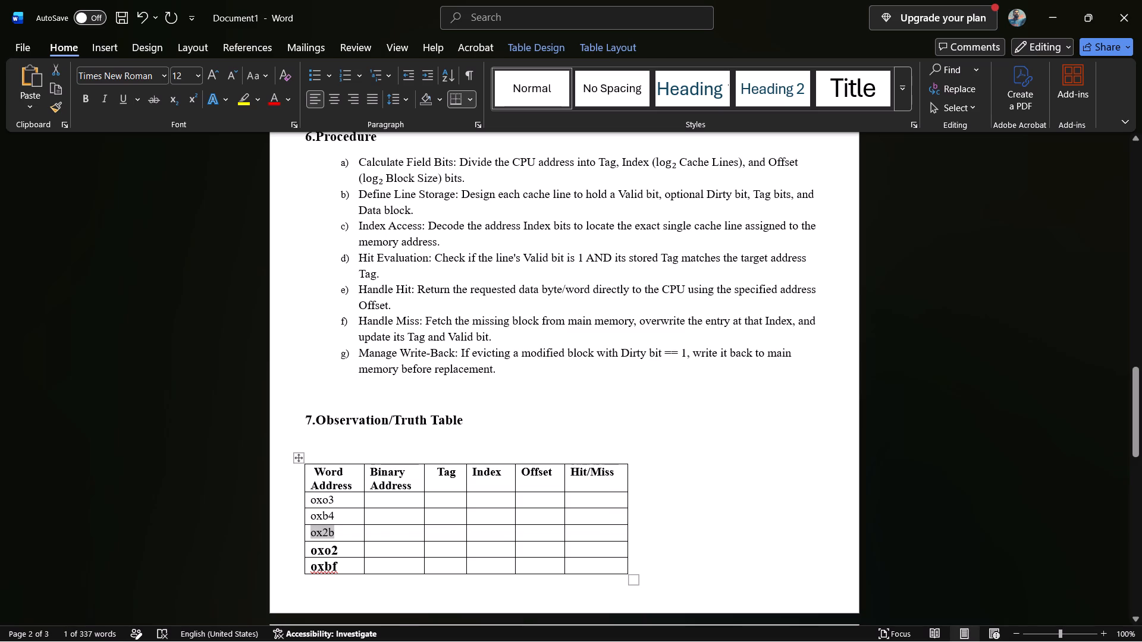
Remove bold from "oxo2" in the fourth Word Address data cell and set it to font size 12.
{"action": "left_click", "coordinate": [344, 552]}
{"action": "left_click_drag", "start_coordinate": [344, 552], "coordinate": [312, 549]}
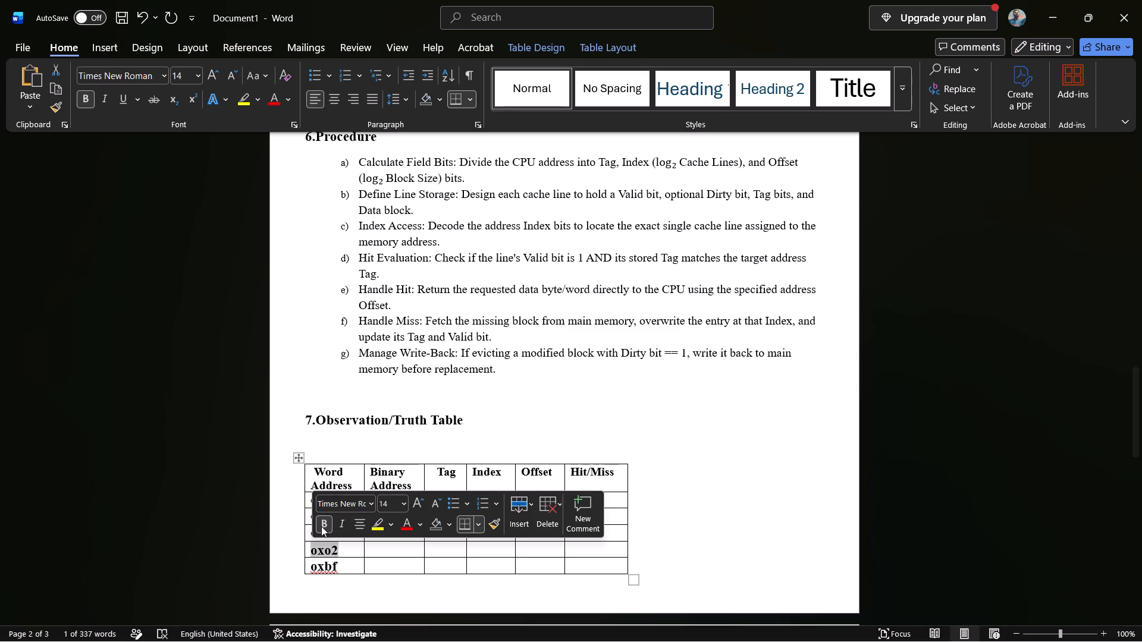
{"action": "left_click", "coordinate": [321, 525]}
{"action": "left_click", "coordinate": [393, 505]}
{"action": "key", "text": "BackSpace"}
{"action": "type", "text": "12"}
{"action": "key", "text": "Return"}
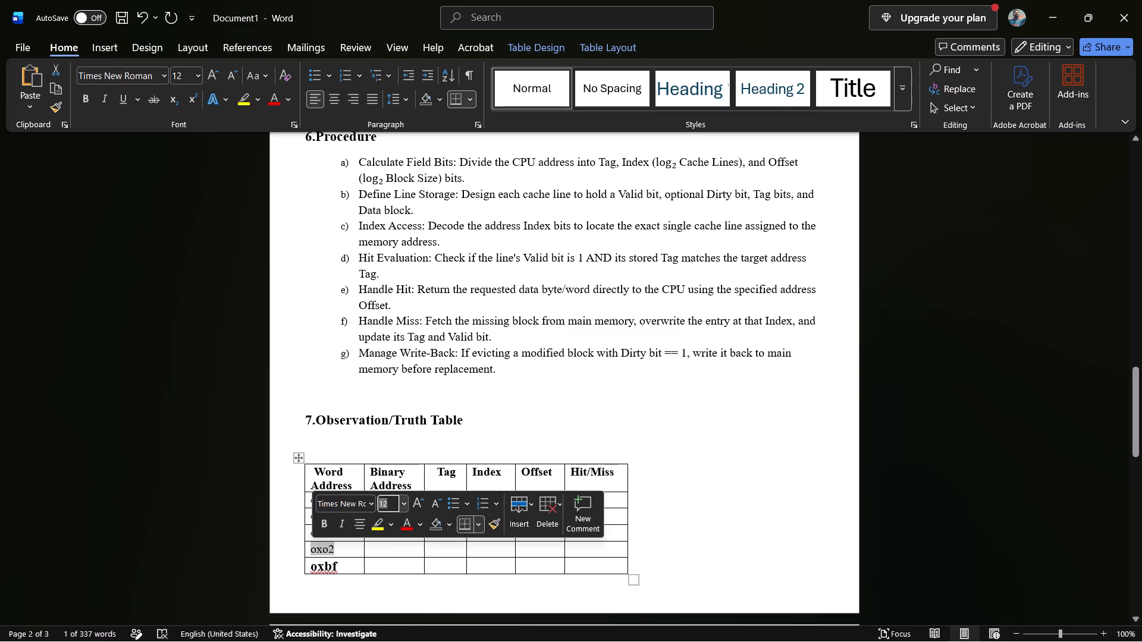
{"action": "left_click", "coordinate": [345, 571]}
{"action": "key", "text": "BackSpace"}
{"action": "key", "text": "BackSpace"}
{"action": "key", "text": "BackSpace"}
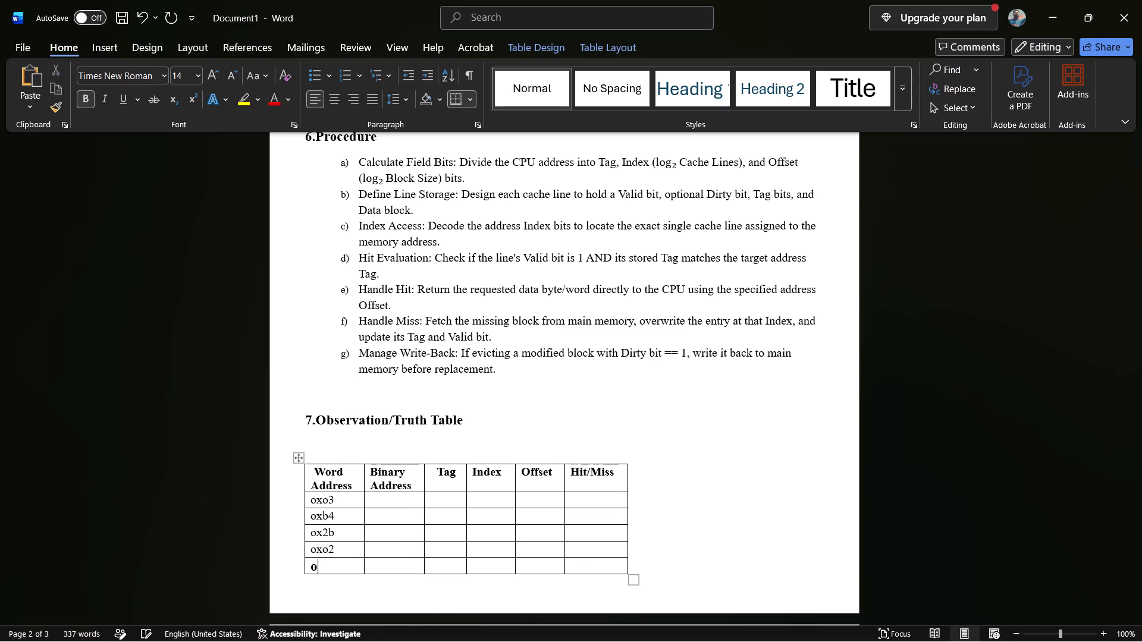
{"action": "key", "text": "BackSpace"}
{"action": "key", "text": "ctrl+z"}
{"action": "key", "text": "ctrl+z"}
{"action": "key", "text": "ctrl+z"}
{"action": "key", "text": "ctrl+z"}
Remove bold from "oxbf" in the last Word Address data cell and set it to font size 12.
{"action": "left_click_drag", "start_coordinate": [345, 571], "coordinate": [340, 573]}
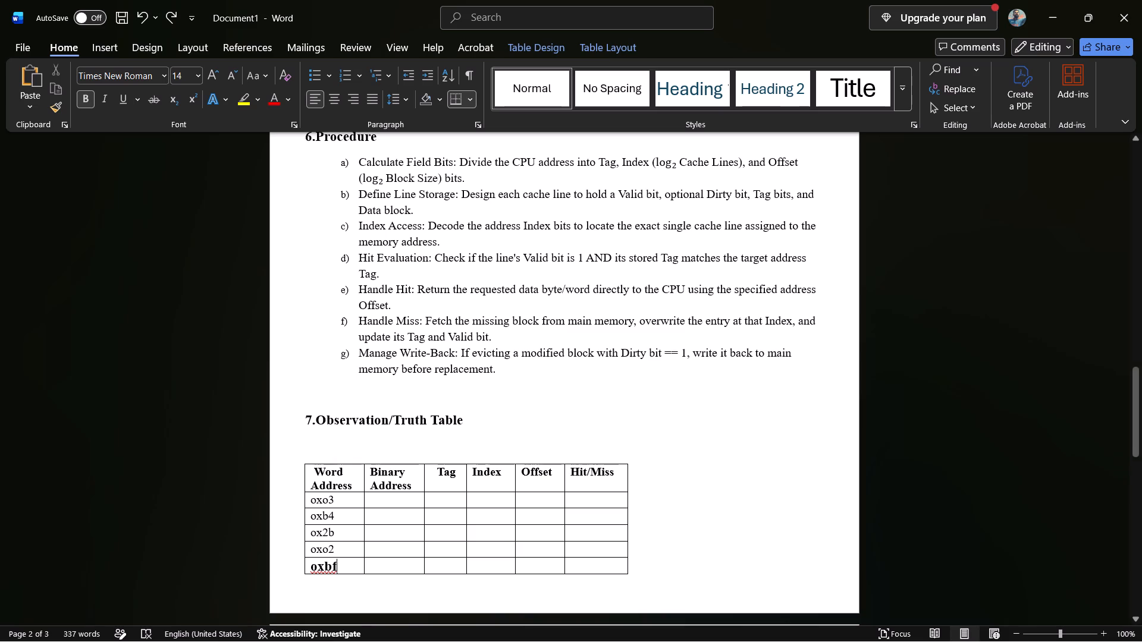
{"action": "left_click_drag", "start_coordinate": [340, 573], "coordinate": [302, 575]}
{"action": "left_click", "coordinate": [308, 613]}
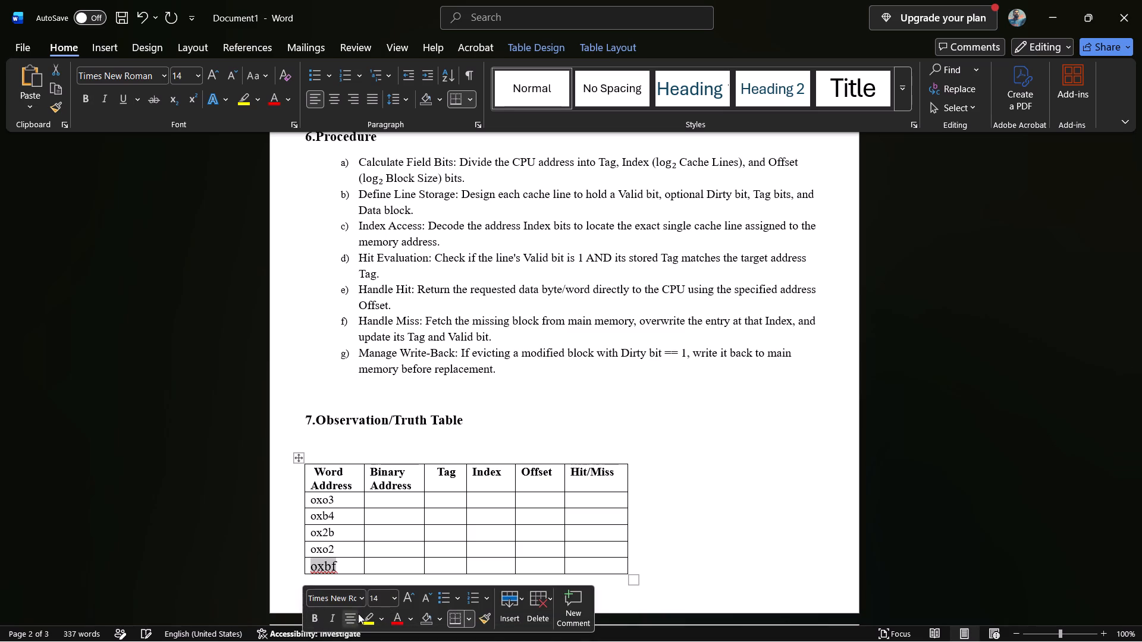
{"action": "left_click", "coordinate": [381, 597]}
{"action": "key", "text": "BackSpace"}
{"action": "type", "text": "12"}
{"action": "key", "text": "Return"}
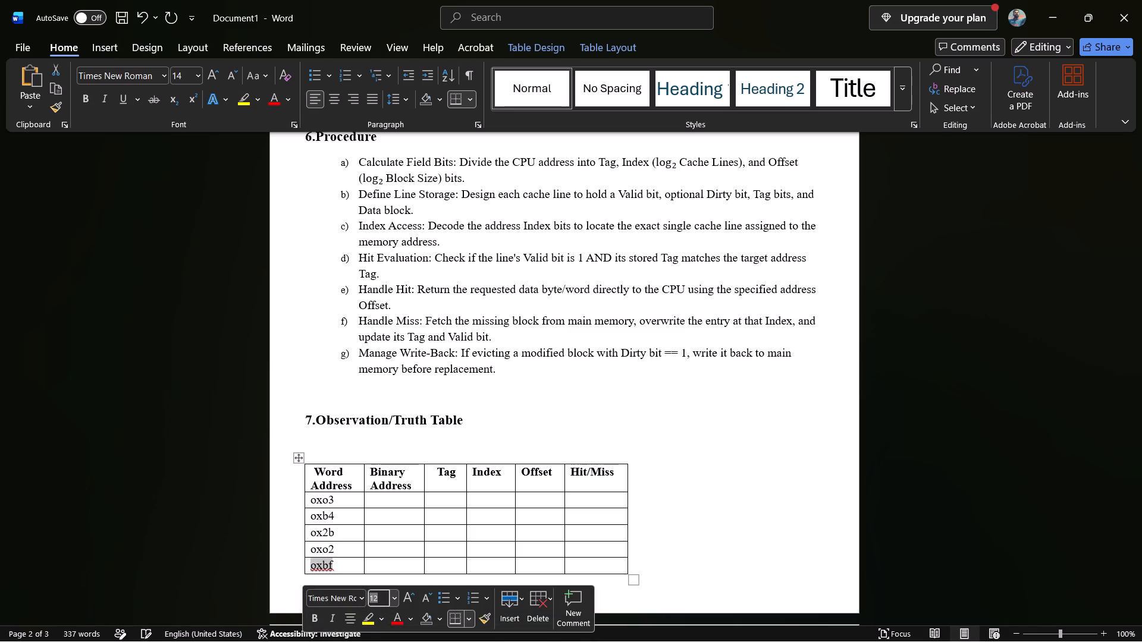
{"action": "left_click", "coordinate": [714, 512]}
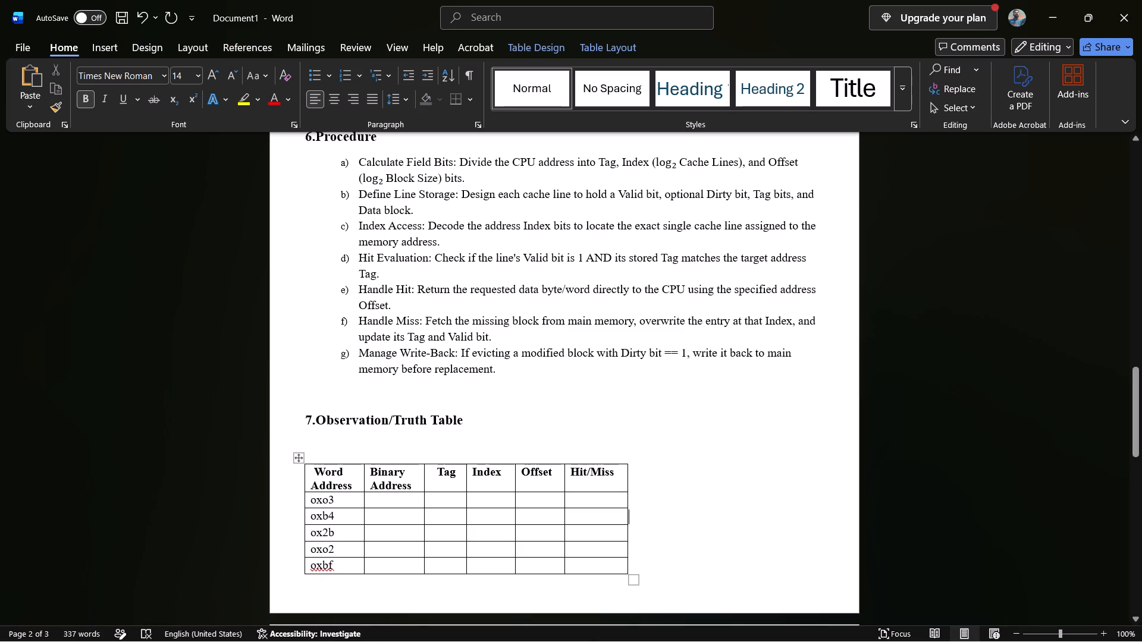
Consult the reference table in the browser and enter 0000 0011 in the Binary Address cell of the oxo3 row in Word.
{"action": "left_click", "coordinate": [383, 499]}
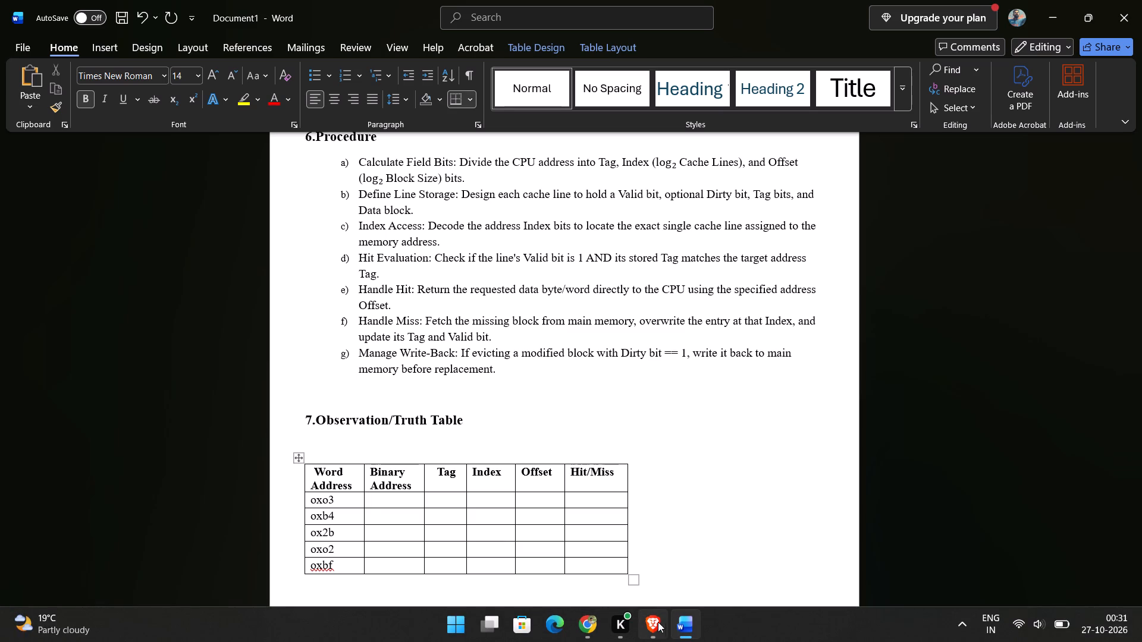
{"action": "left_click", "coordinate": [661, 622]}
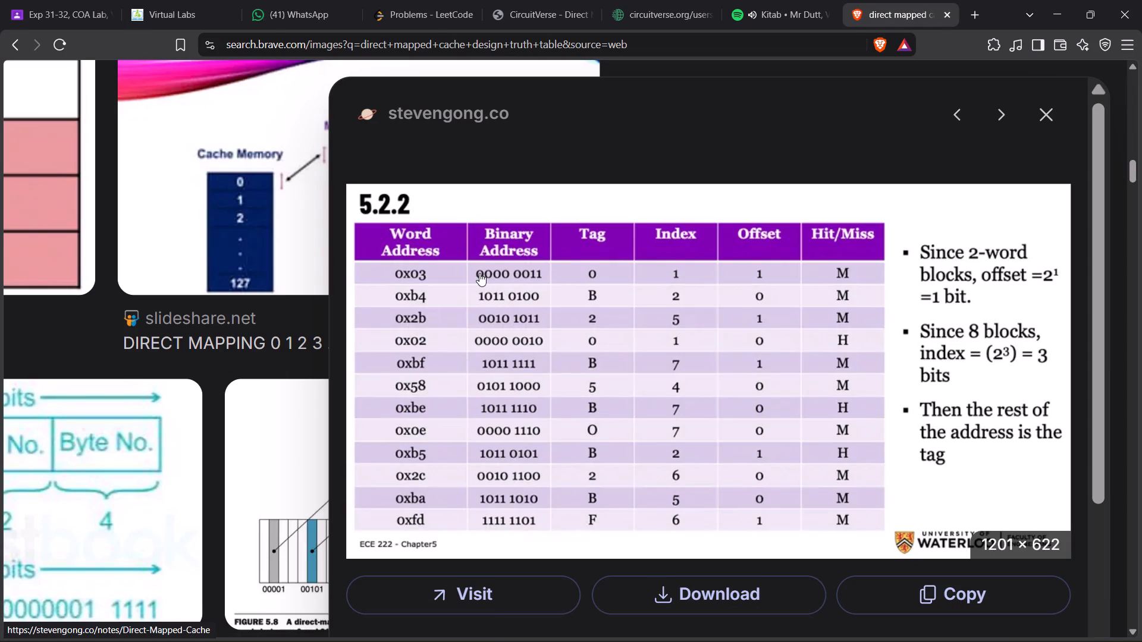
{"action": "left_click_drag", "start_coordinate": [478, 273], "coordinate": [491, 270]}
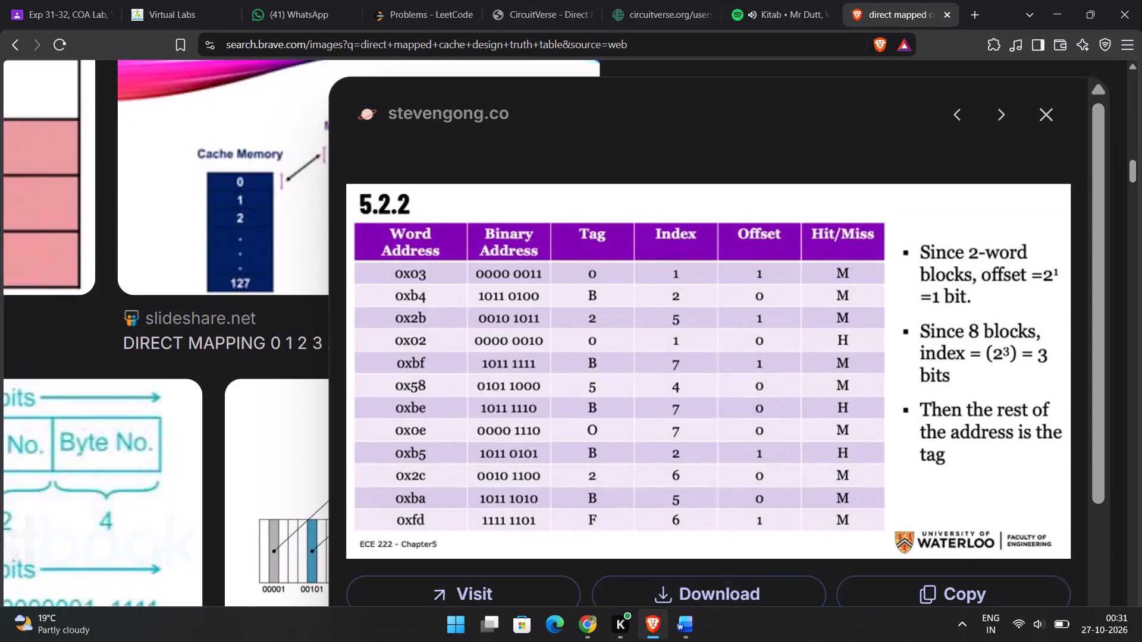
{"action": "left_click", "coordinate": [688, 625]}
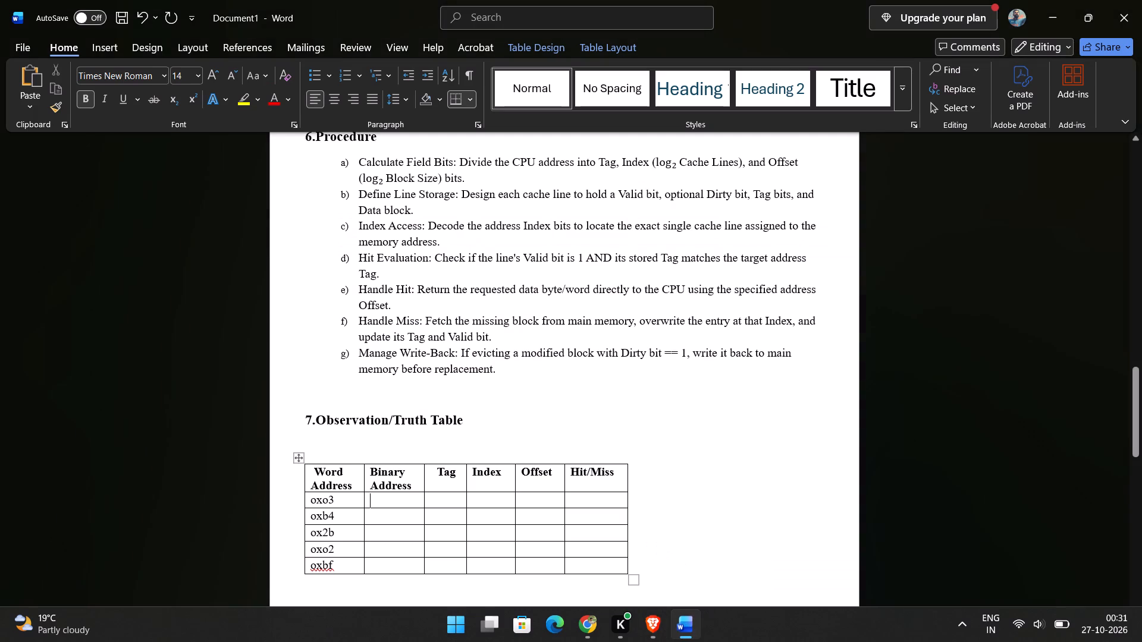
{"action": "type", "text": "000"}
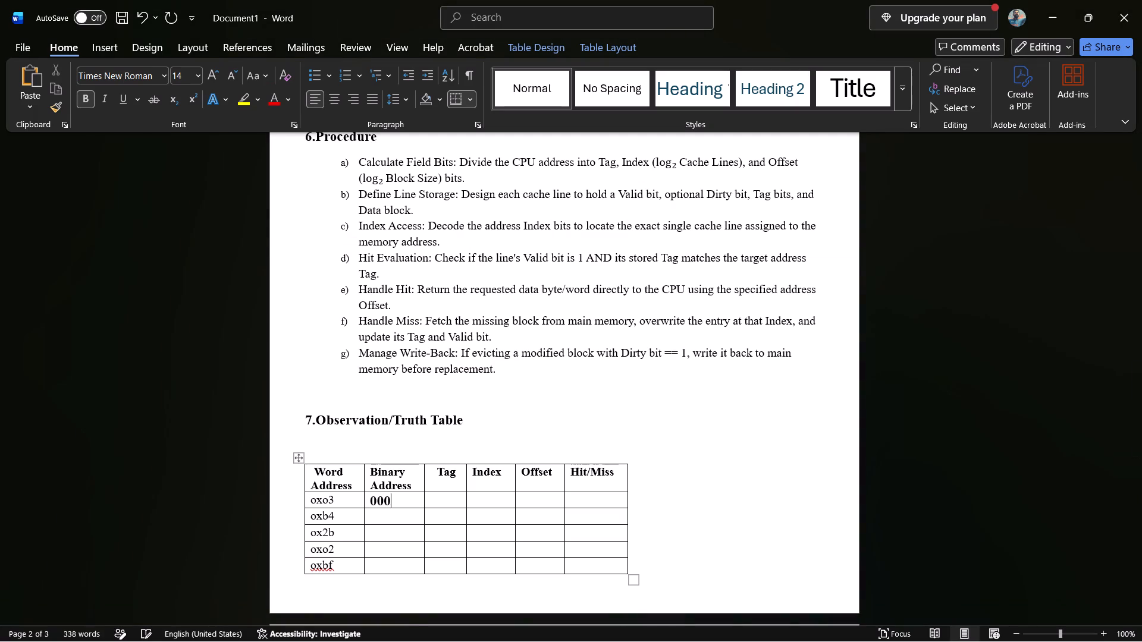
{"action": "key", "text": "0"}
{"action": "key", "text": "space"}
{"action": "type", "text": "00"}
{"action": "type", "text": "11"}
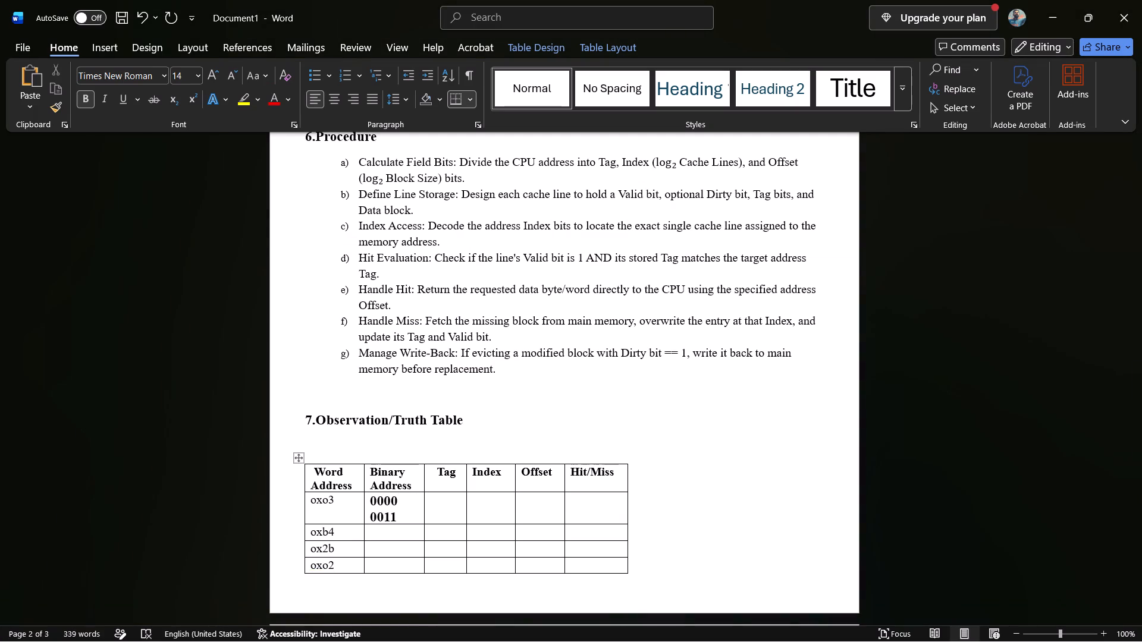
Widen the Binary Address column so its value fits on one line, and widen the Tag column slightly.
{"action": "left_click_drag", "start_coordinate": [424, 499], "coordinate": [437, 499]}
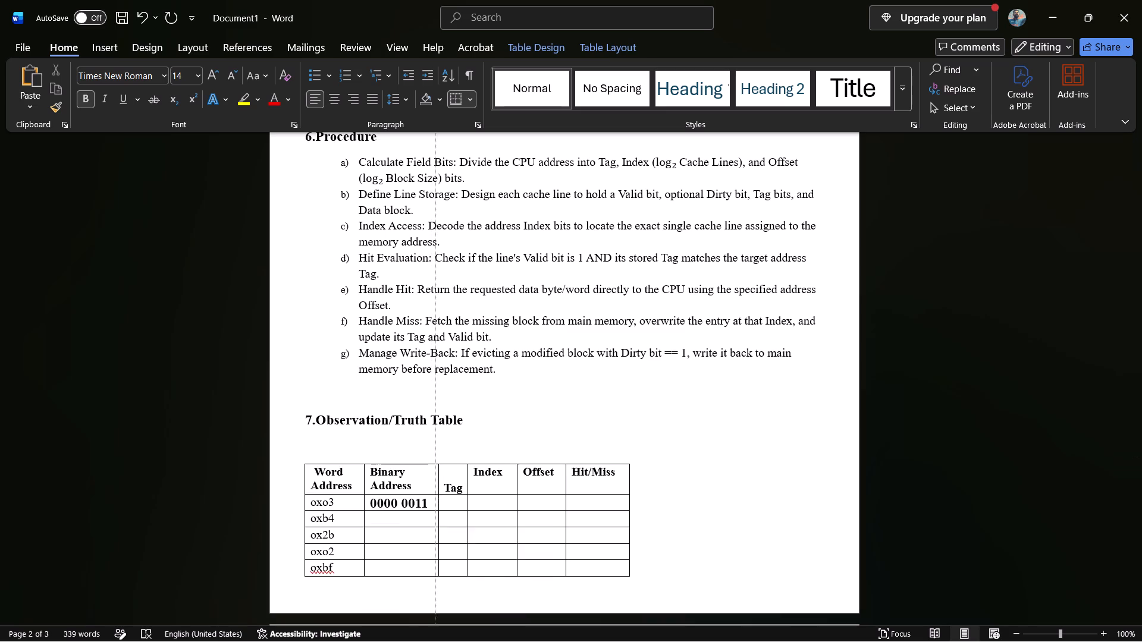
{"action": "left_click_drag", "start_coordinate": [437, 499], "coordinate": [443, 490]}
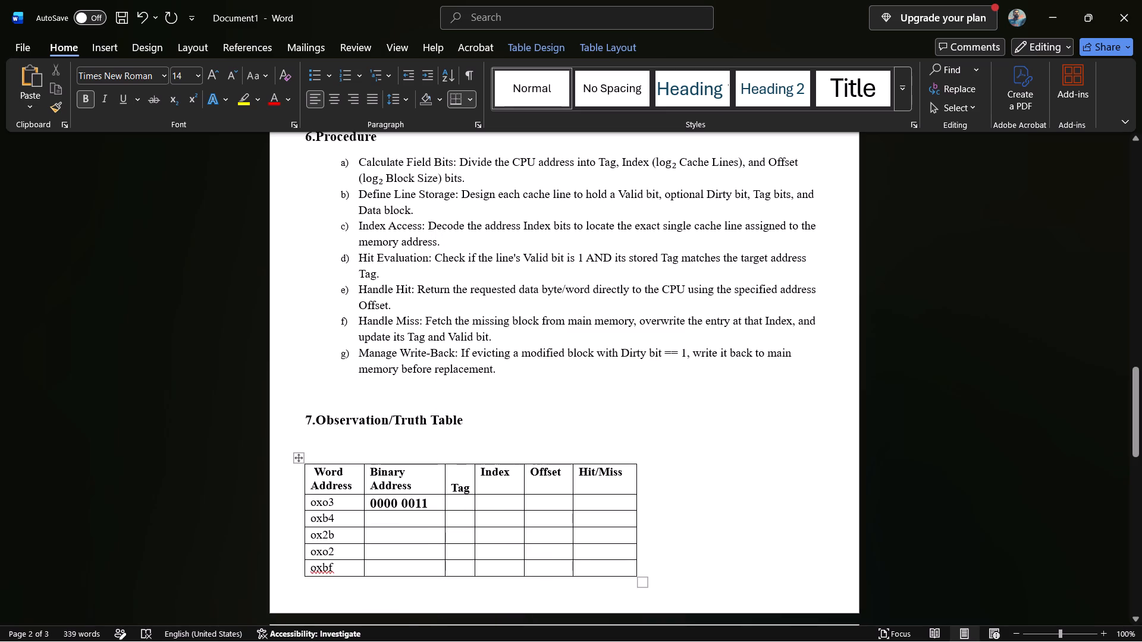
{"action": "left_click_drag", "start_coordinate": [474, 487], "coordinate": [484, 485]}
Delete one leading space before the Tag header text so it fits on the cell's first line.
{"action": "left_click", "coordinate": [456, 487]}
{"action": "key", "text": "Left"}
{"action": "key", "text": "BackSpace"}
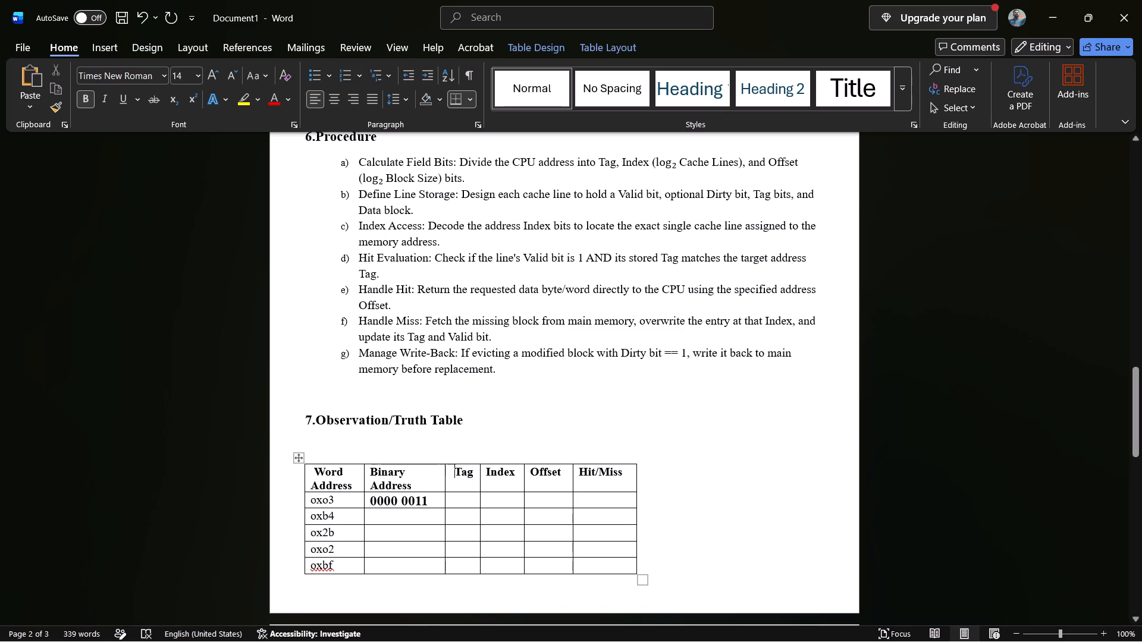
{"action": "left_click", "coordinate": [445, 499]}
Check the browser's reference table and enter 1011 0100 in the Binary Address cell of the oxb4 row in Word.
{"action": "left_click", "coordinate": [413, 511]}
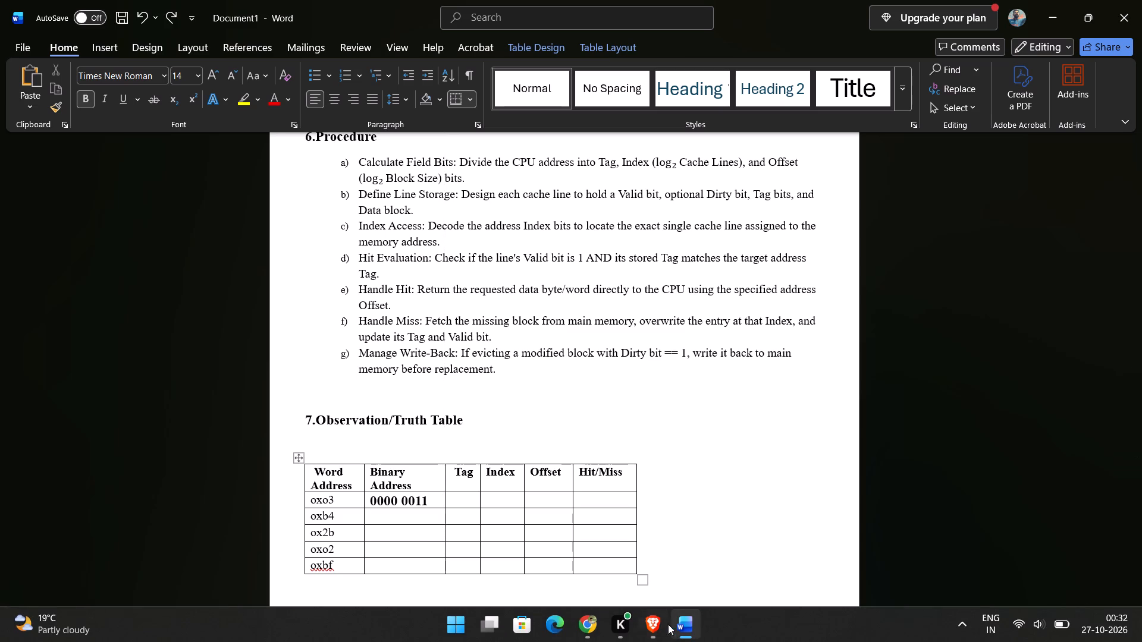
{"action": "left_click", "coordinate": [657, 626]}
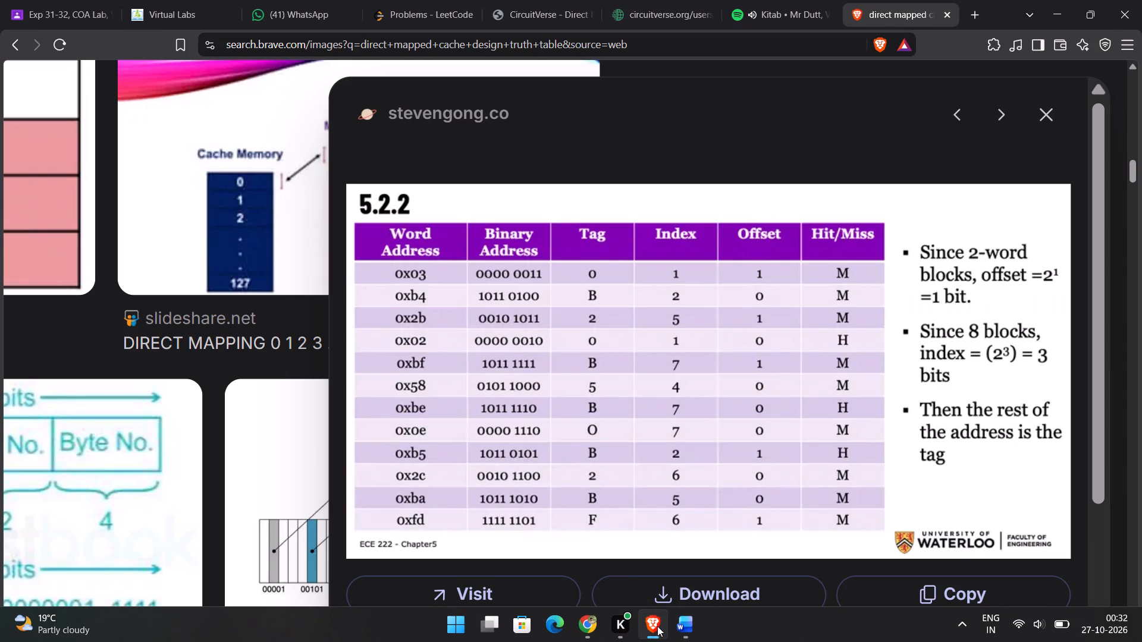
{"action": "left_click", "coordinate": [682, 627]}
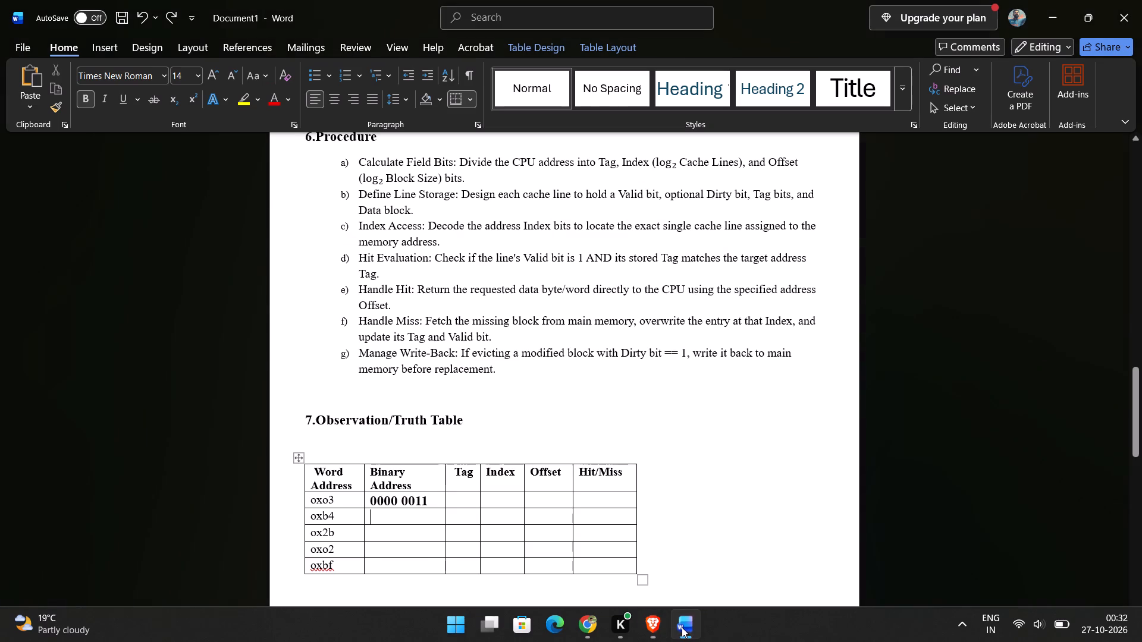
{"action": "type", "text": "1011"}
{"action": "key", "text": "space"}
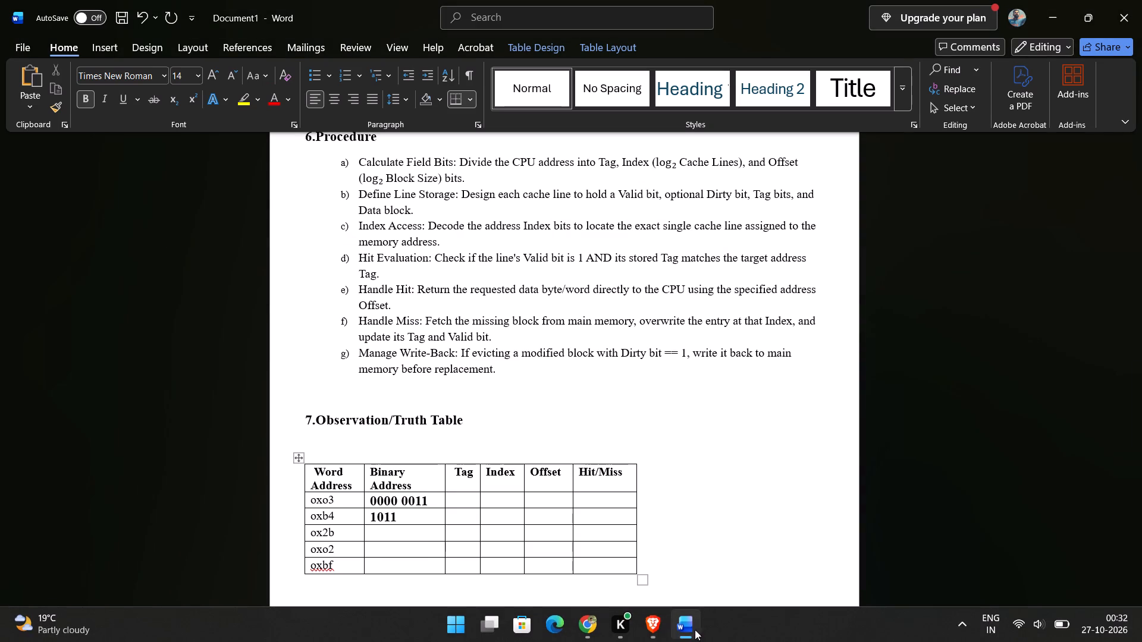
{"action": "left_click", "coordinate": [641, 626]}
{"action": "left_click", "coordinate": [673, 626]}
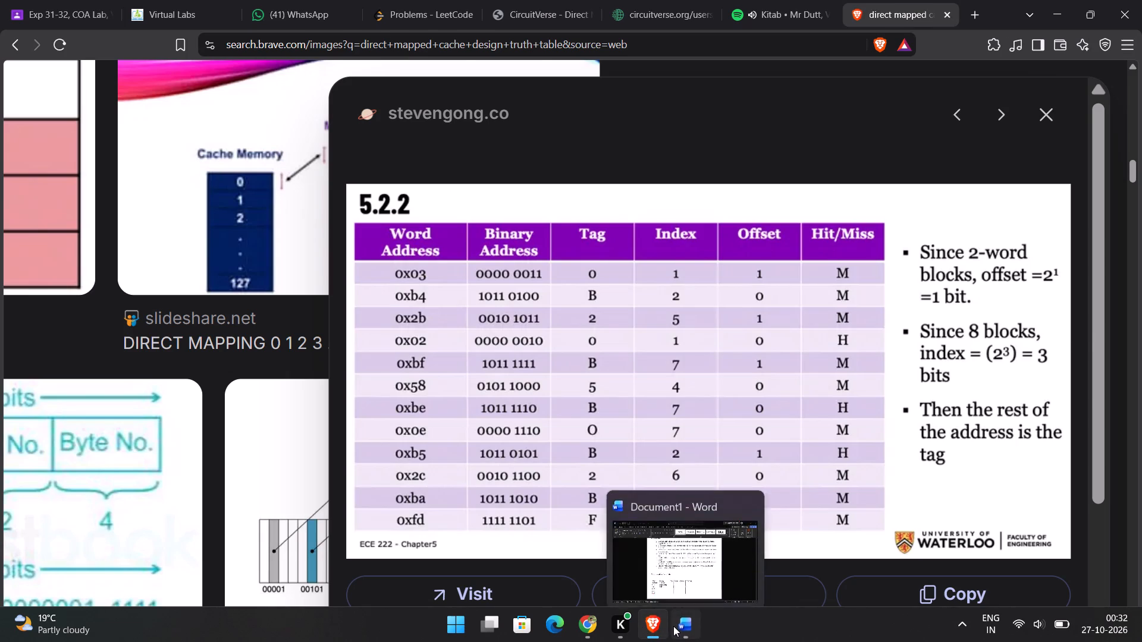
{"action": "type", "text": "0100"}
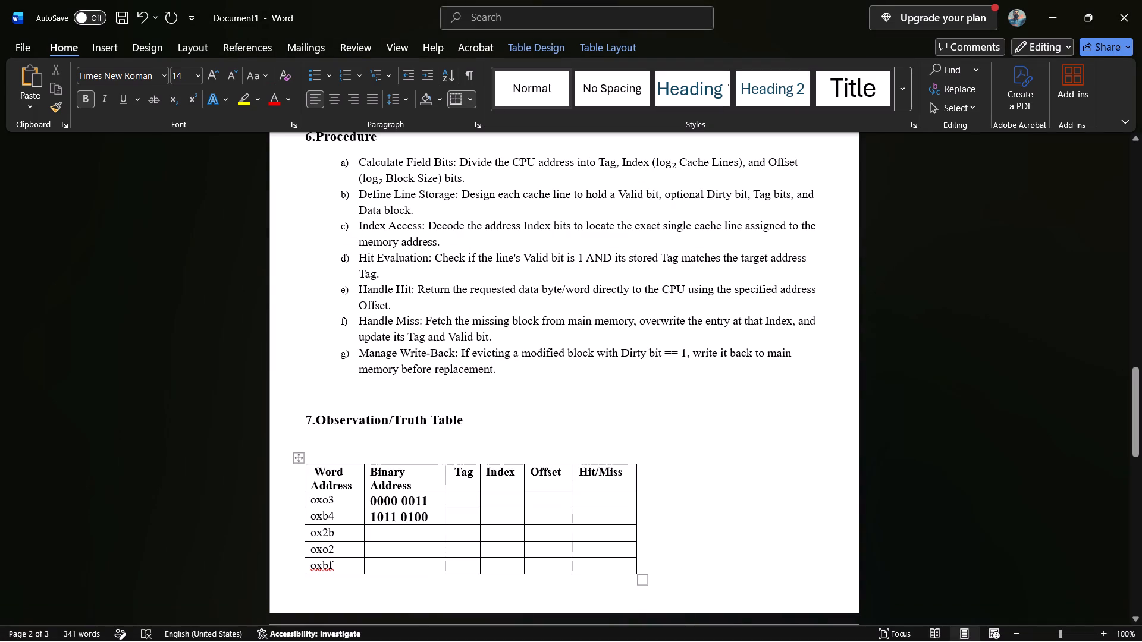
Check the browser's reference table and enter 0010 1011 in the Binary Address cell of the ox2b row in Word.
{"action": "left_click", "coordinate": [384, 535]}
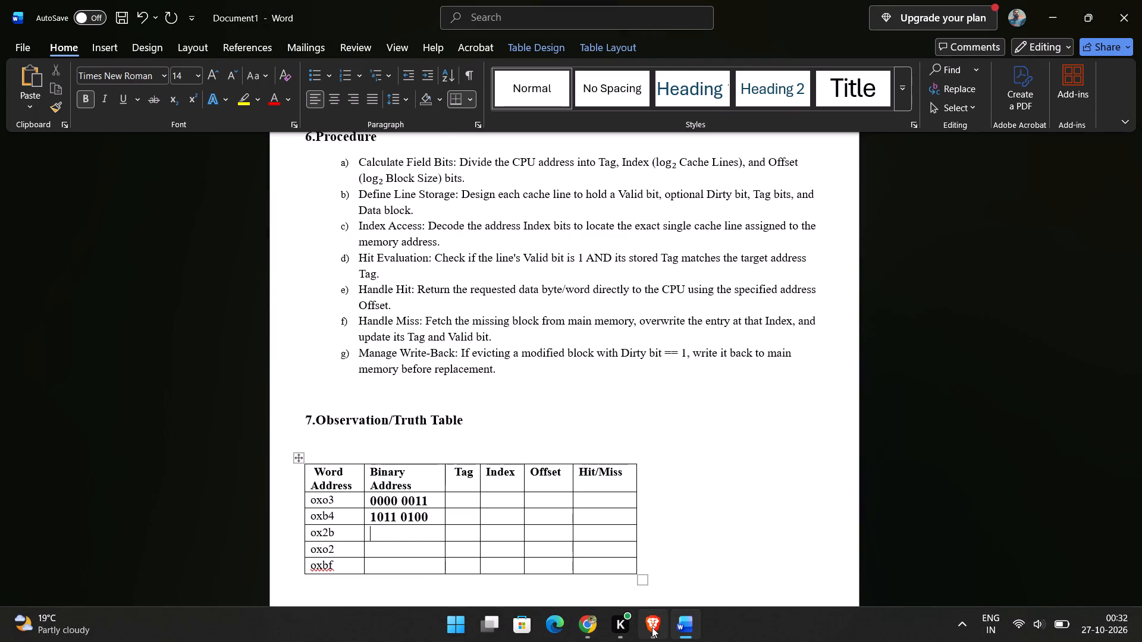
{"action": "left_click", "coordinate": [652, 627]}
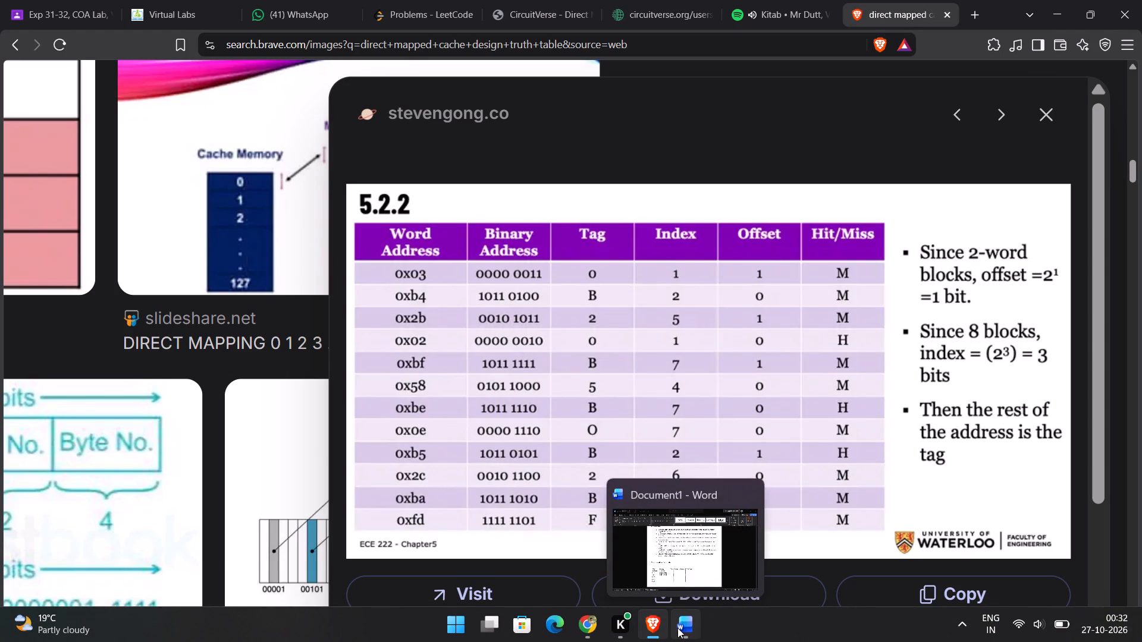
{"action": "left_click", "coordinate": [677, 628]}
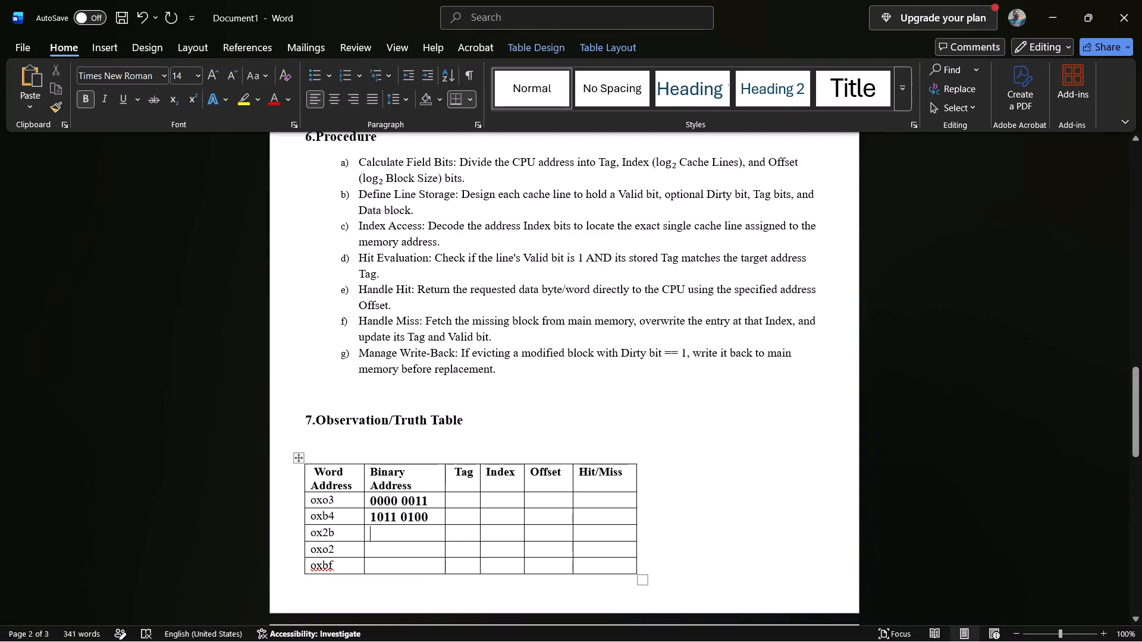
{"action": "type", "text": "0010"}
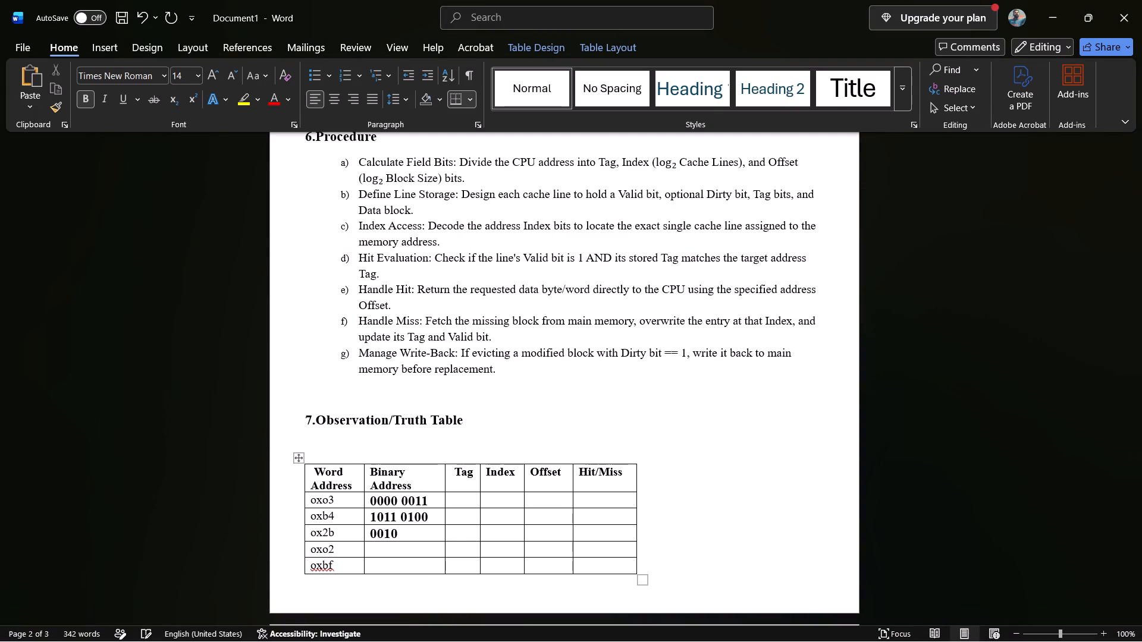
{"action": "key", "text": "space"}
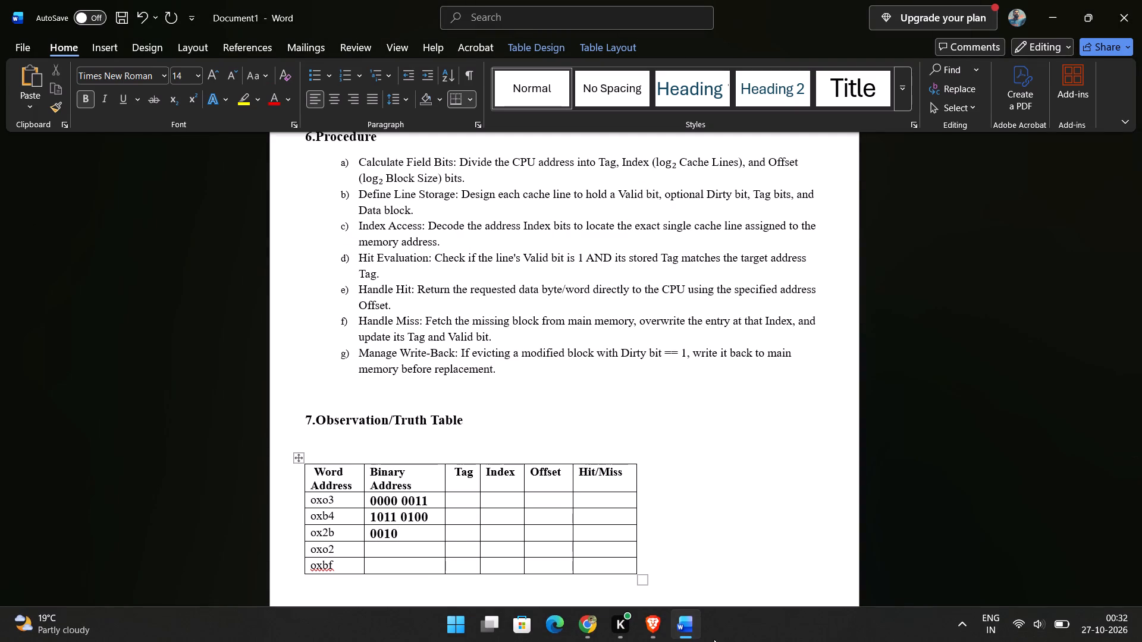
{"action": "left_click", "coordinate": [647, 632]}
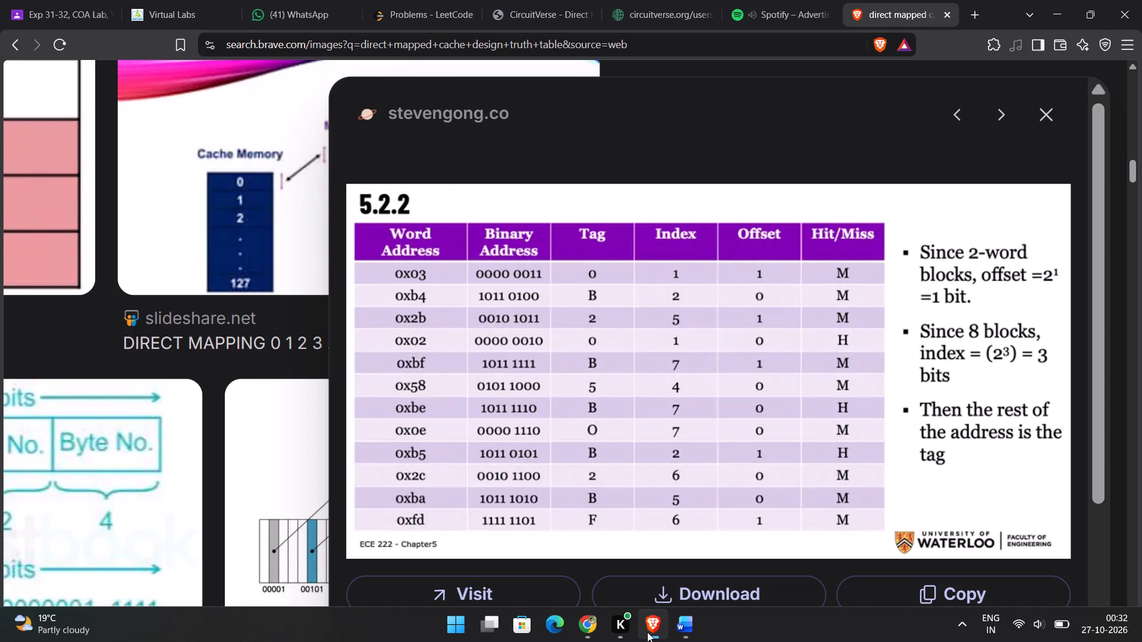
{"action": "left_click", "coordinate": [679, 632]}
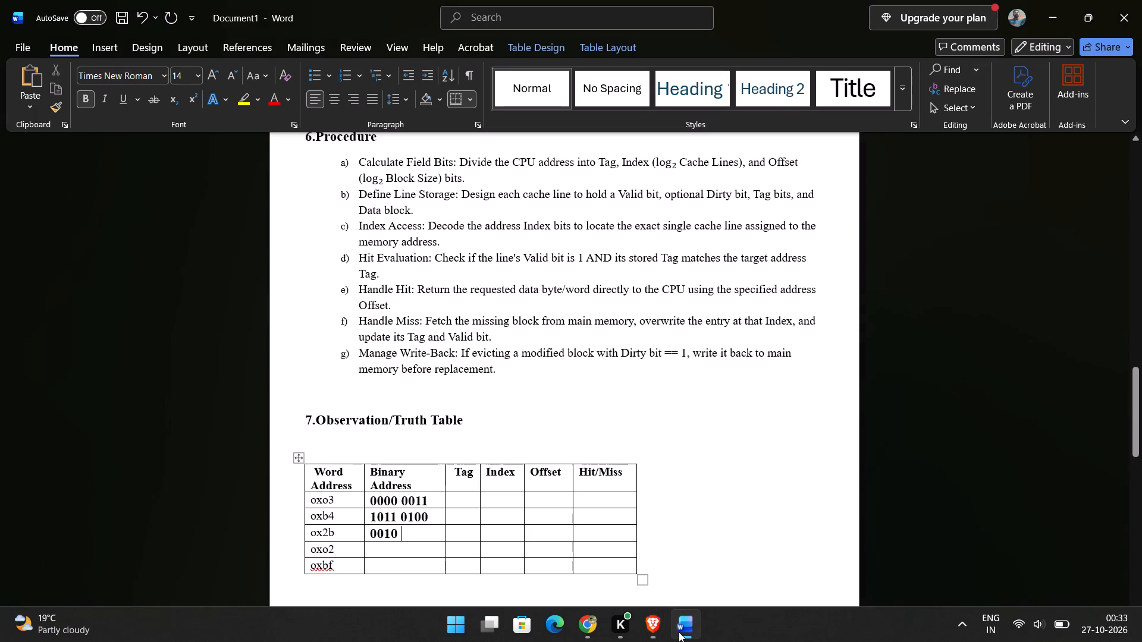
{"action": "type", "text": "1011"}
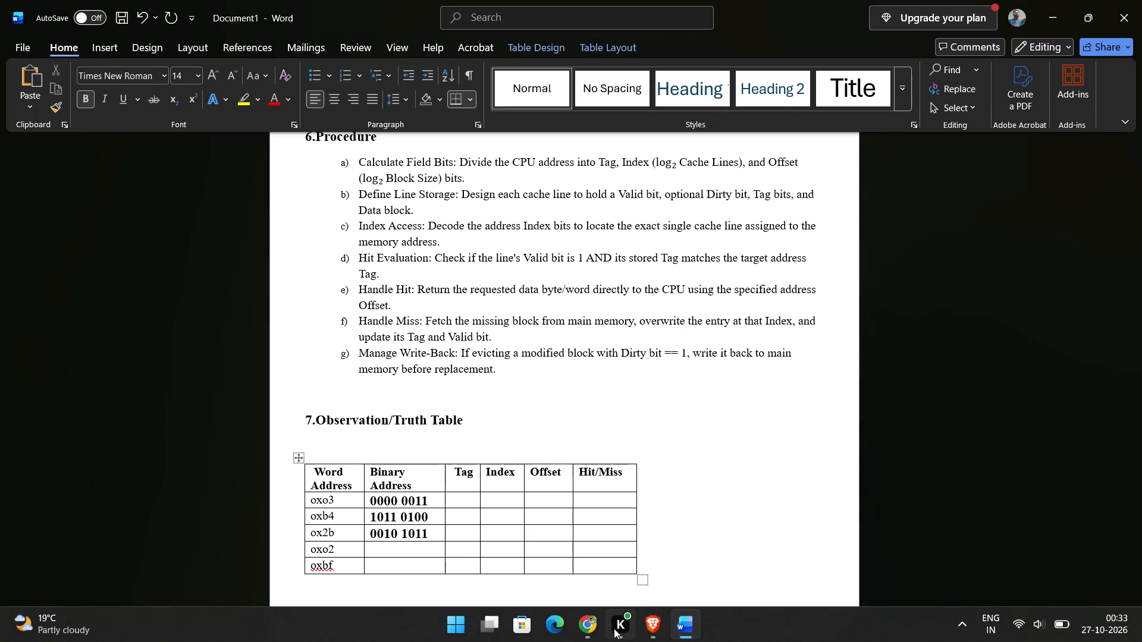
Check the browser's reference table and enter 0000 0010 in the Binary Address cell of the oxo2 row in Word.
{"action": "left_click", "coordinate": [400, 541]}
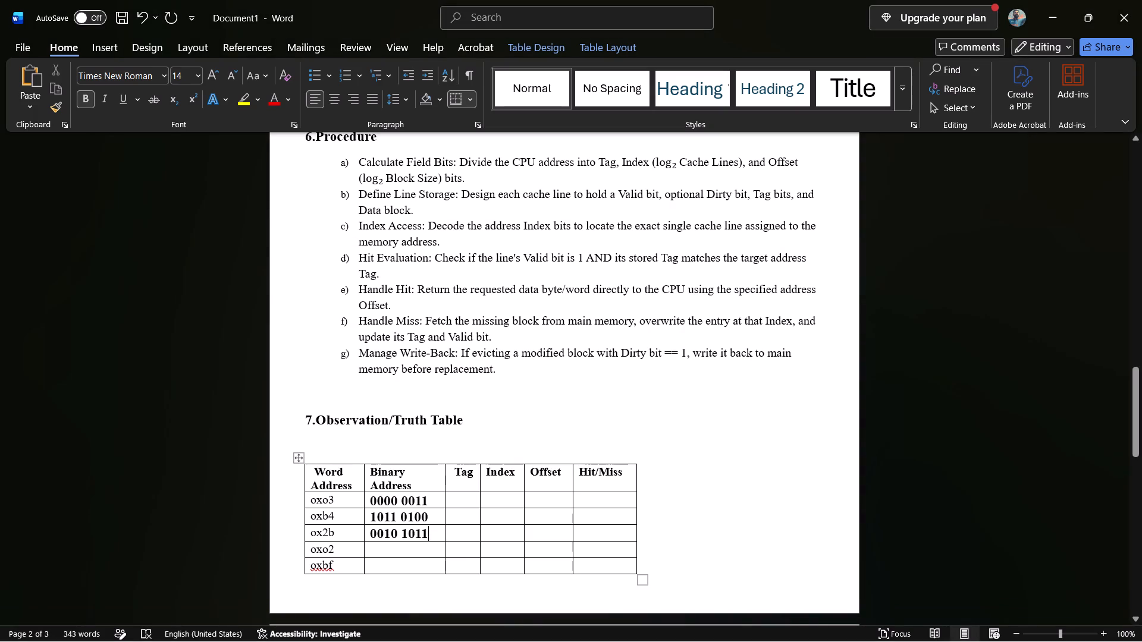
{"action": "left_click", "coordinate": [400, 546]}
{"action": "left_click", "coordinate": [662, 622]}
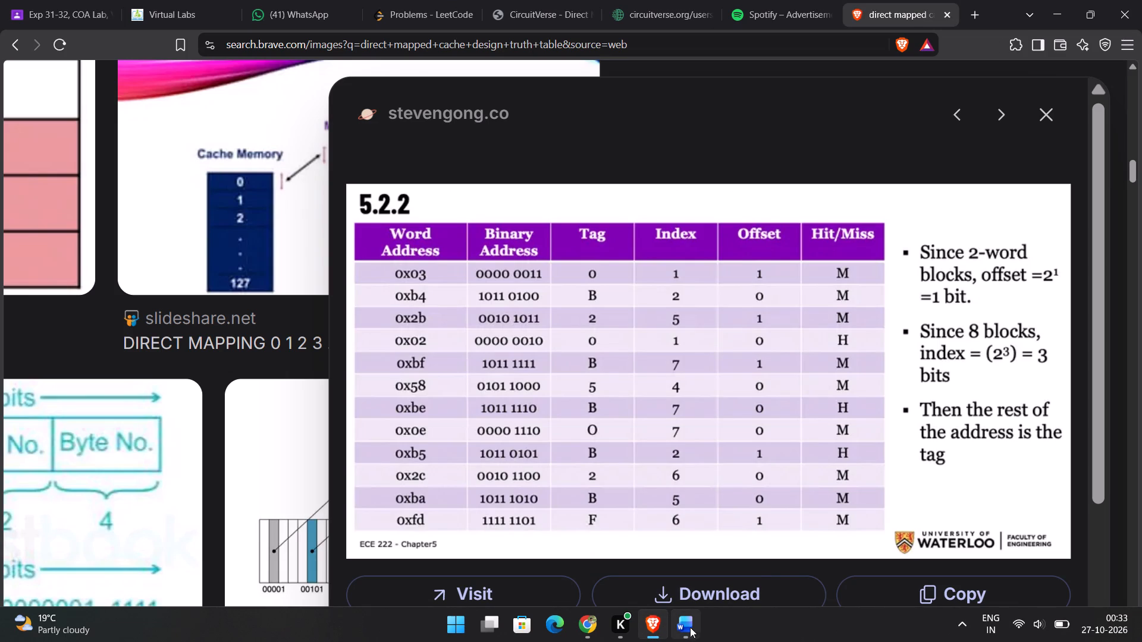
{"action": "left_click", "coordinate": [696, 623]}
{"action": "type", "text": "0000"}
{"action": "key", "text": "space"}
{"action": "type", "text": "0010"}
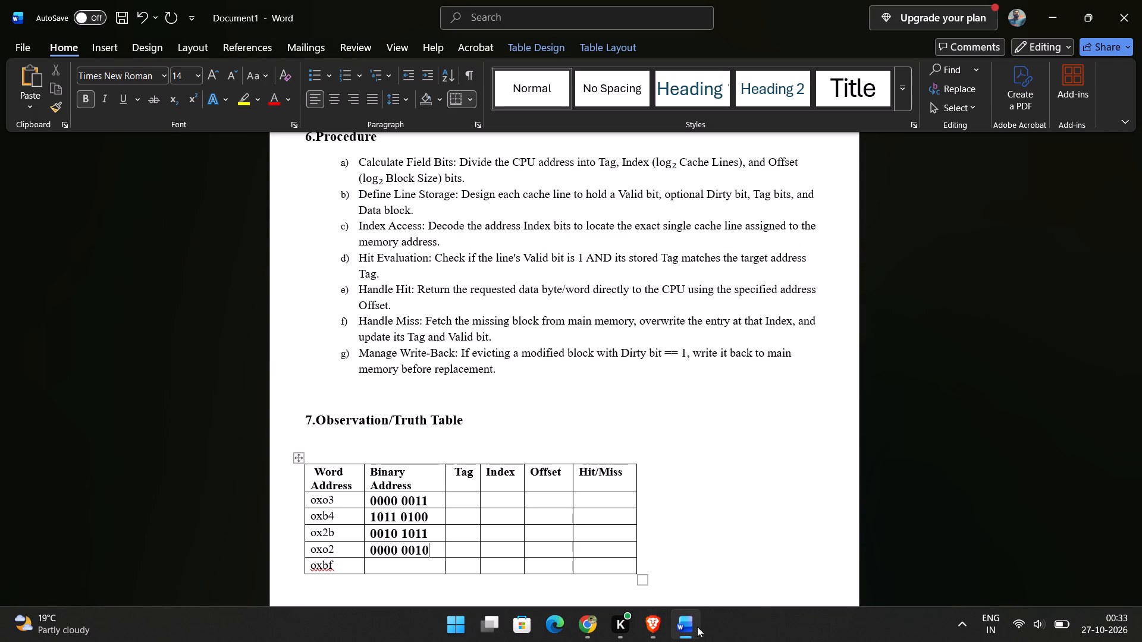
Check the browser's reference table and enter 1011 1111 in the Binary Address cell of the oxbf row in Word.
{"action": "left_click", "coordinate": [645, 625]}
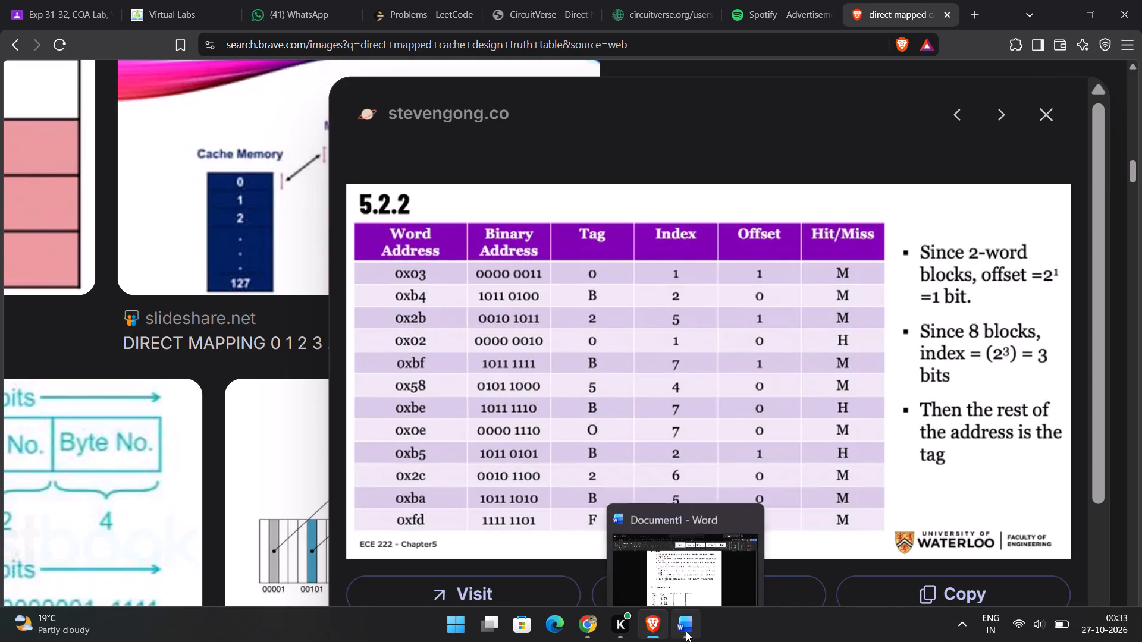
{"action": "left_click", "coordinate": [686, 631]}
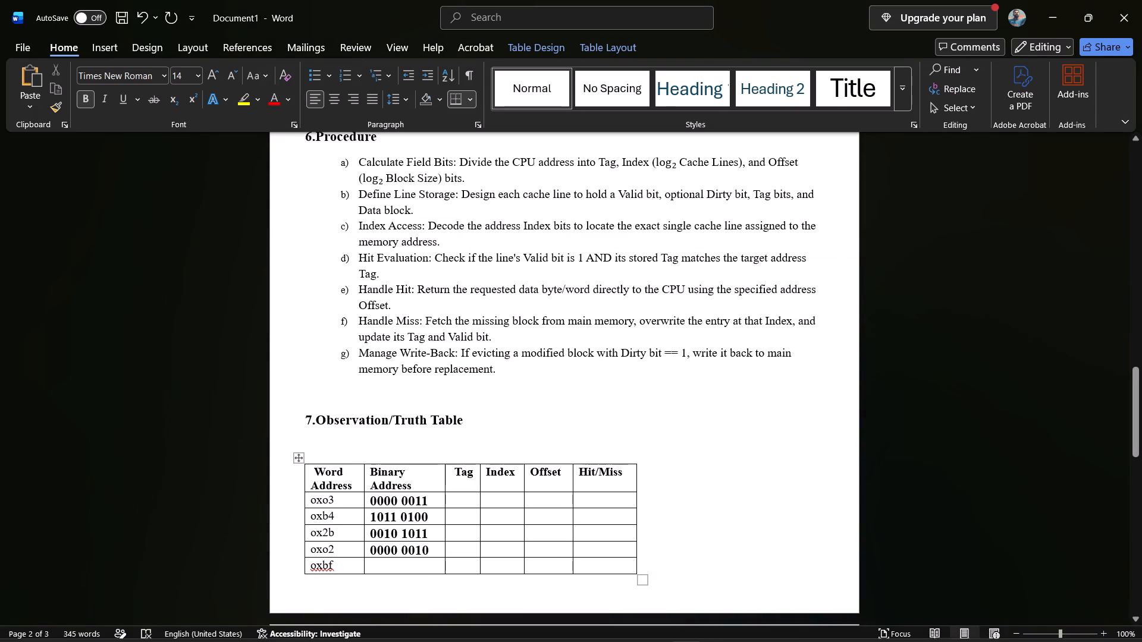
{"action": "left_click", "coordinate": [388, 568]}
{"action": "type", "text": "1011"}
{"action": "key", "text": "space"}
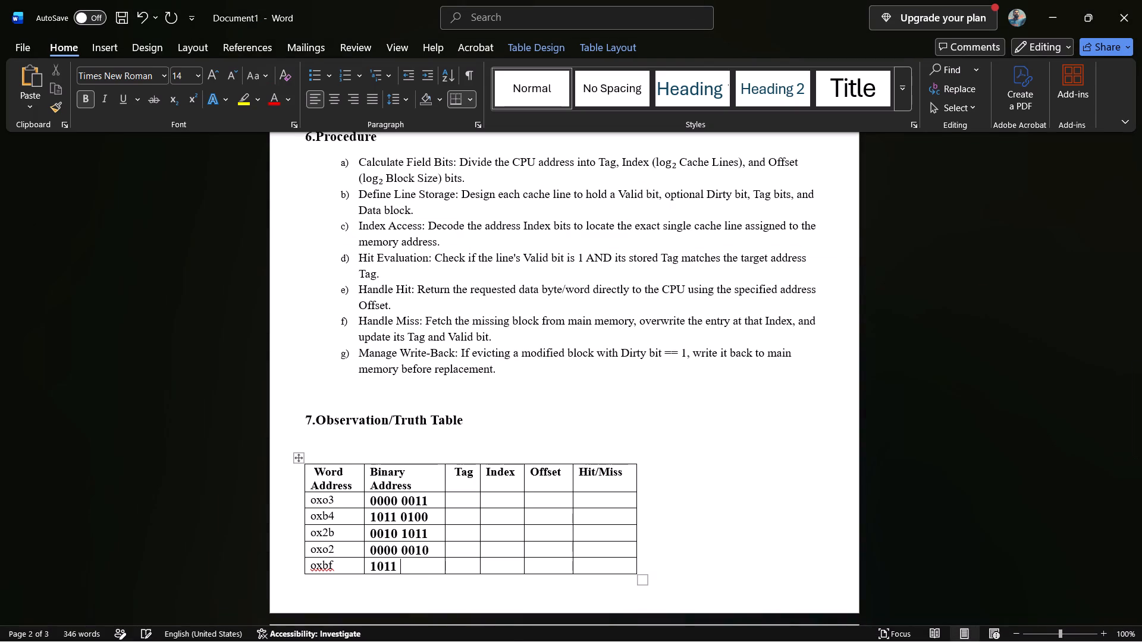
{"action": "left_click", "coordinate": [661, 629]}
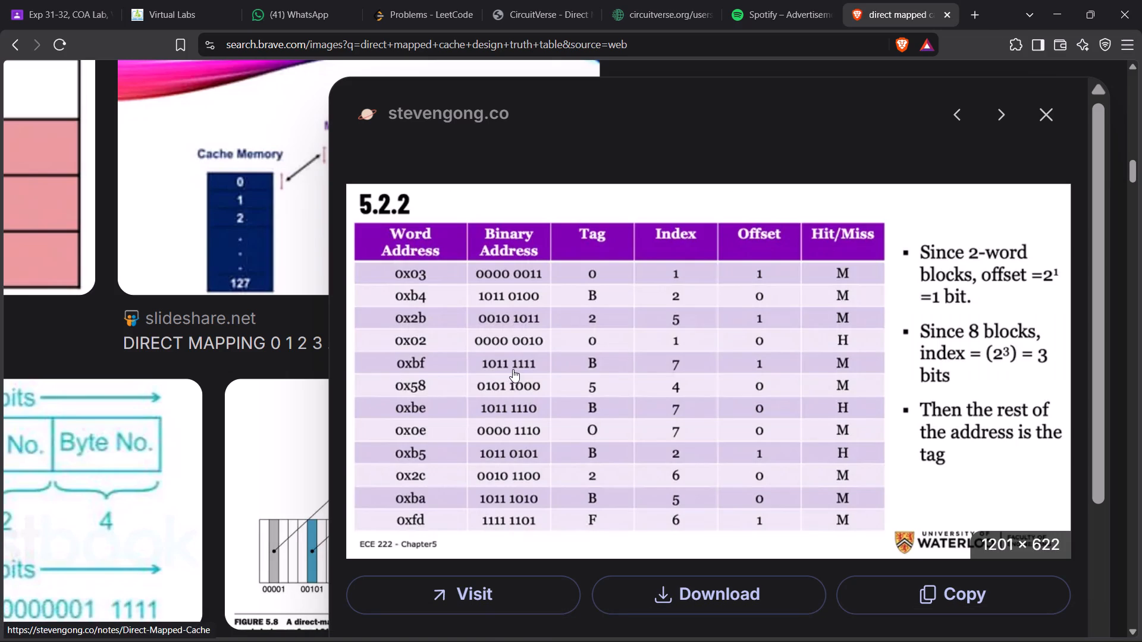
{"action": "left_click", "coordinate": [677, 631]}
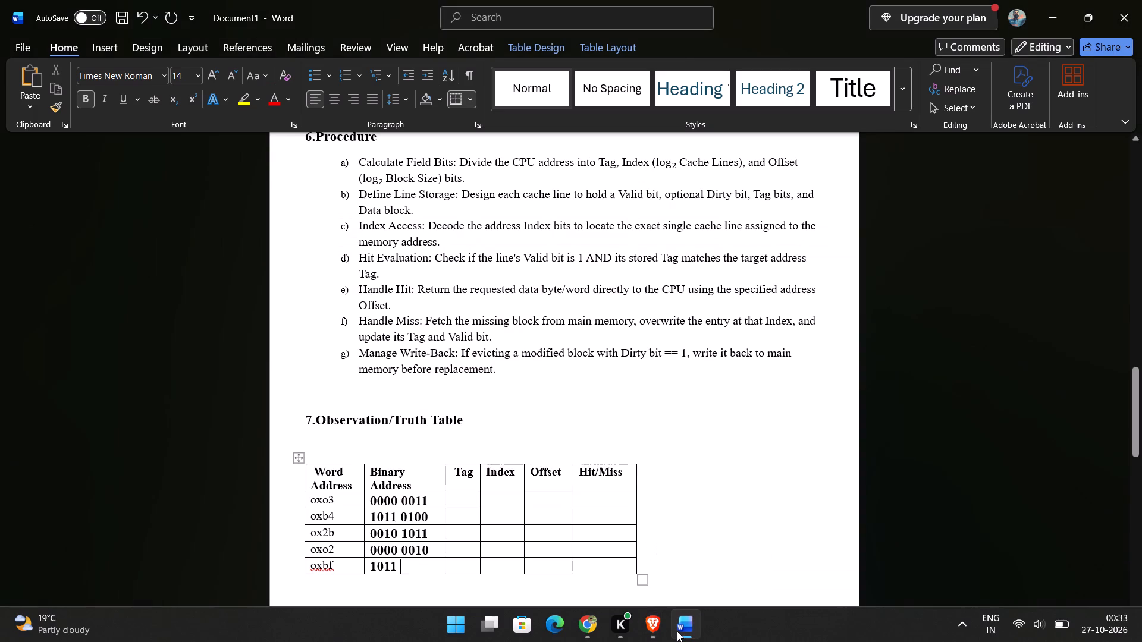
{"action": "type", "text": "1111"}
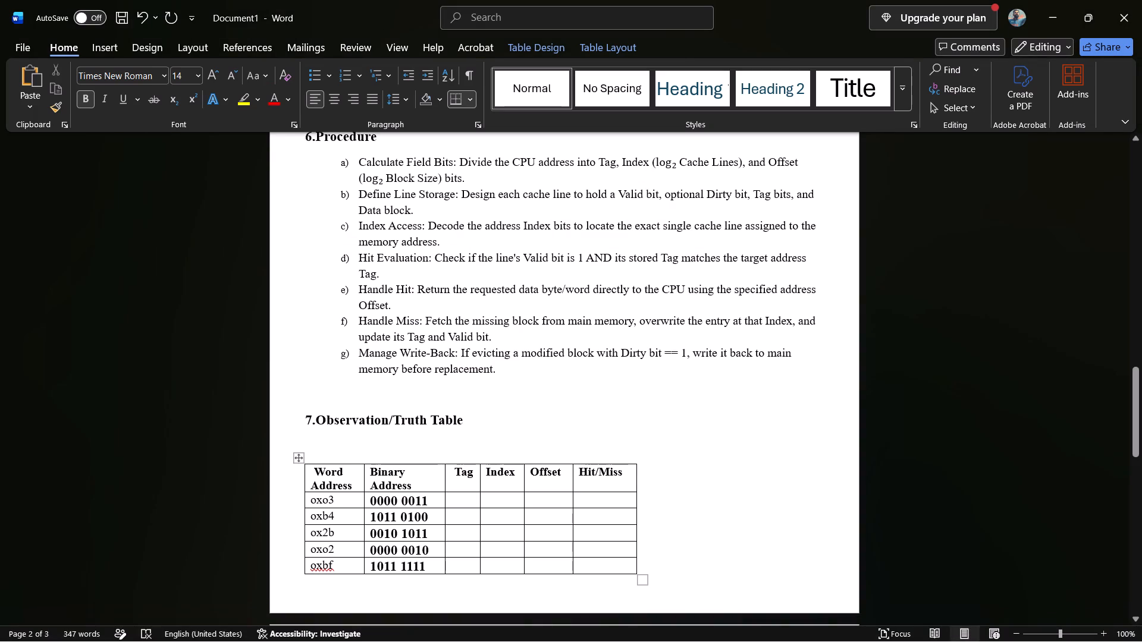
Remove bold from the five values in the Binary Address column and set their font size to 12.
{"action": "left_click_drag", "start_coordinate": [429, 499], "coordinate": [377, 500]}
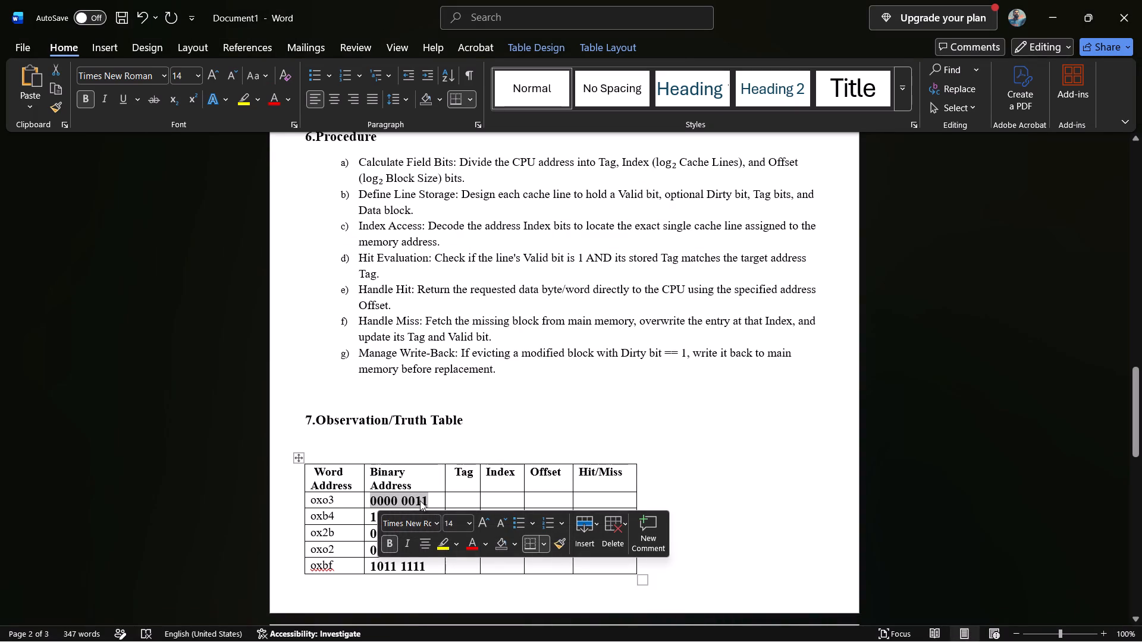
{"action": "left_click", "coordinate": [427, 498]}
{"action": "left_click_drag", "start_coordinate": [369, 499], "coordinate": [410, 566]}
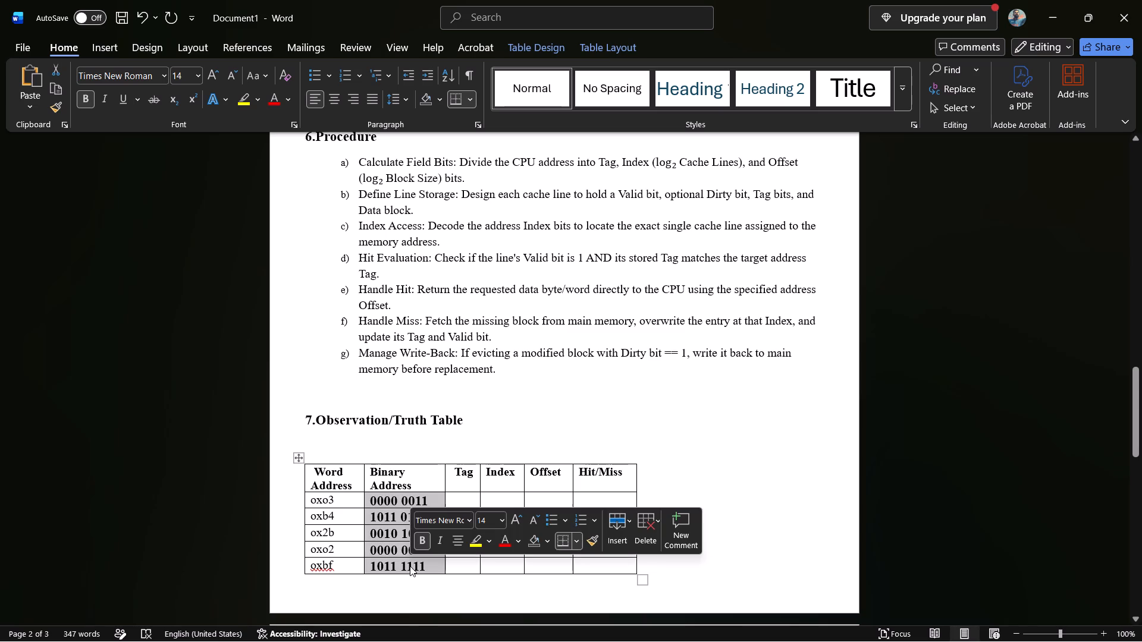
{"action": "left_click", "coordinate": [415, 540]}
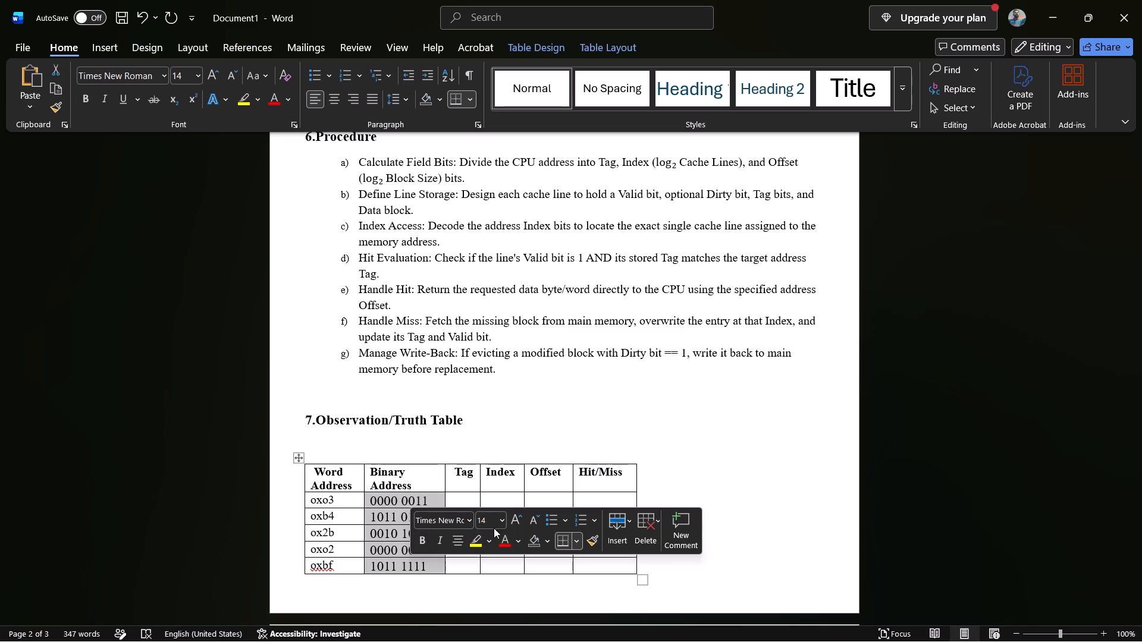
{"action": "left_click", "coordinate": [497, 524]}
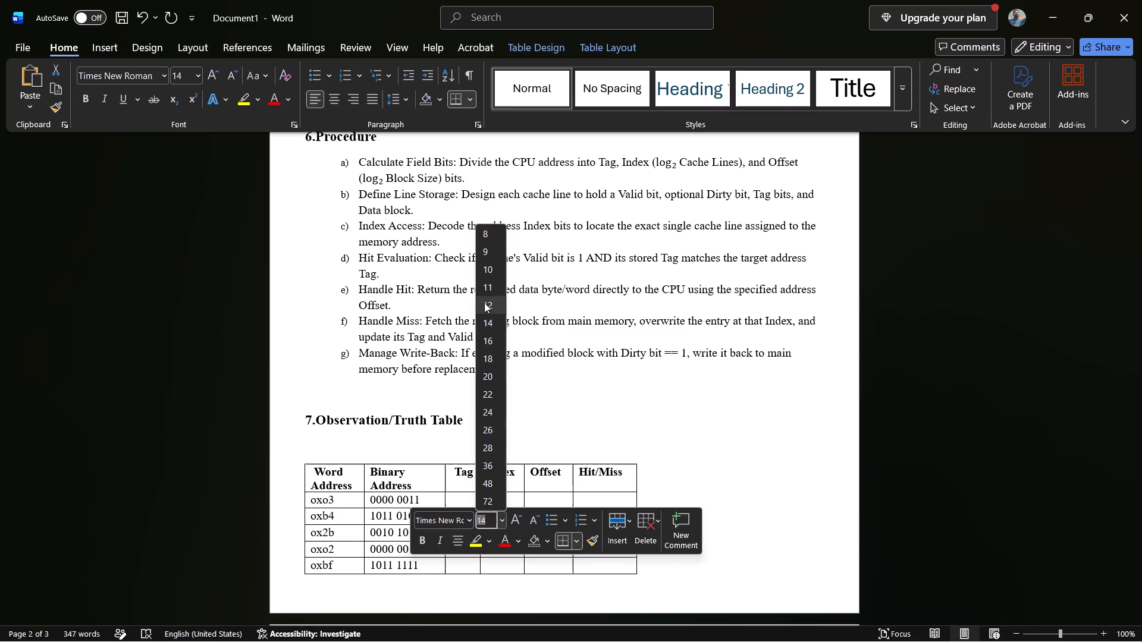
{"action": "left_click", "coordinate": [484, 303]}
{"action": "left_click", "coordinate": [436, 583]}
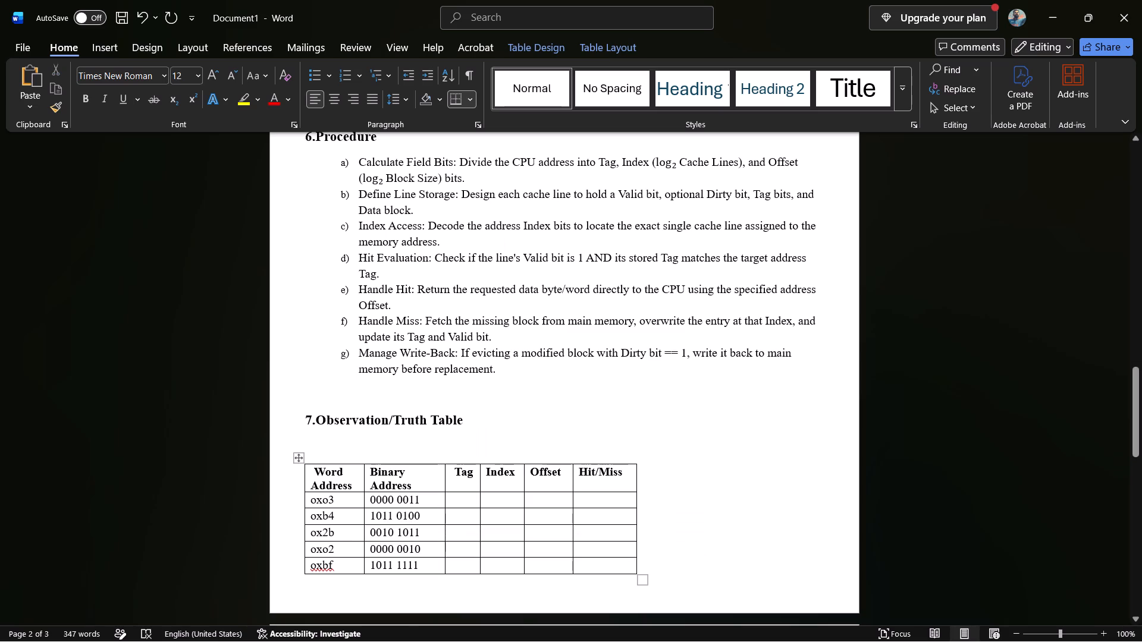
Check the browser's reference table and fill the Tag column in Word with o, b, 2, o and b for rows oxo3 to oxbf.
{"action": "scroll", "coordinate": [436, 583], "scroll_direction": "down", "scroll_amount": 1}
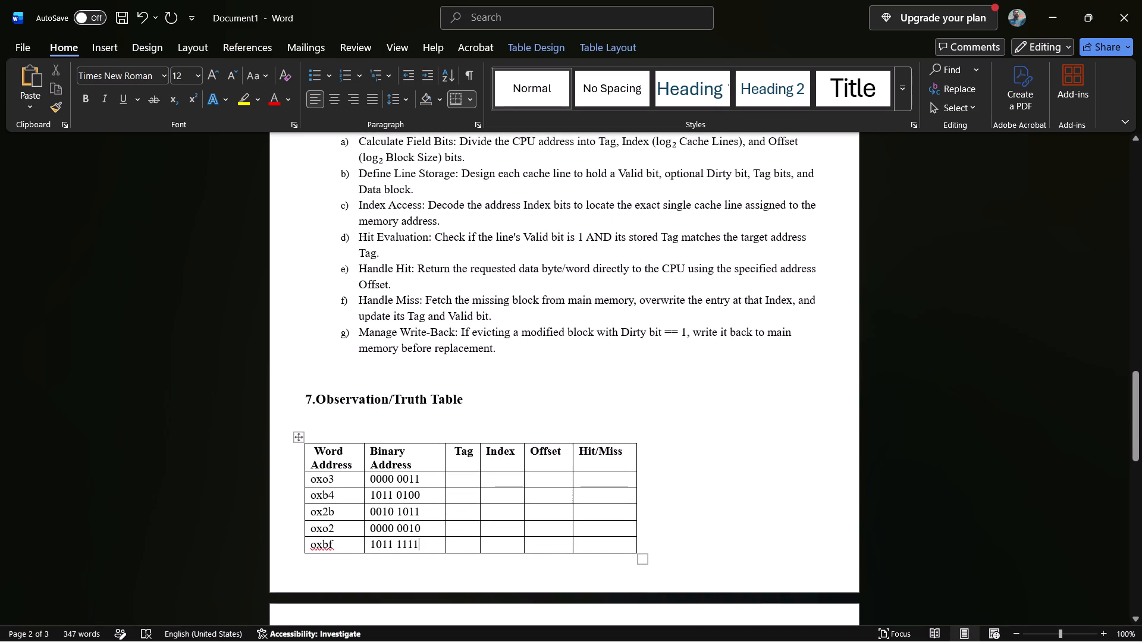
{"action": "left_click", "coordinate": [466, 483]}
{"action": "left_click", "coordinate": [661, 626]}
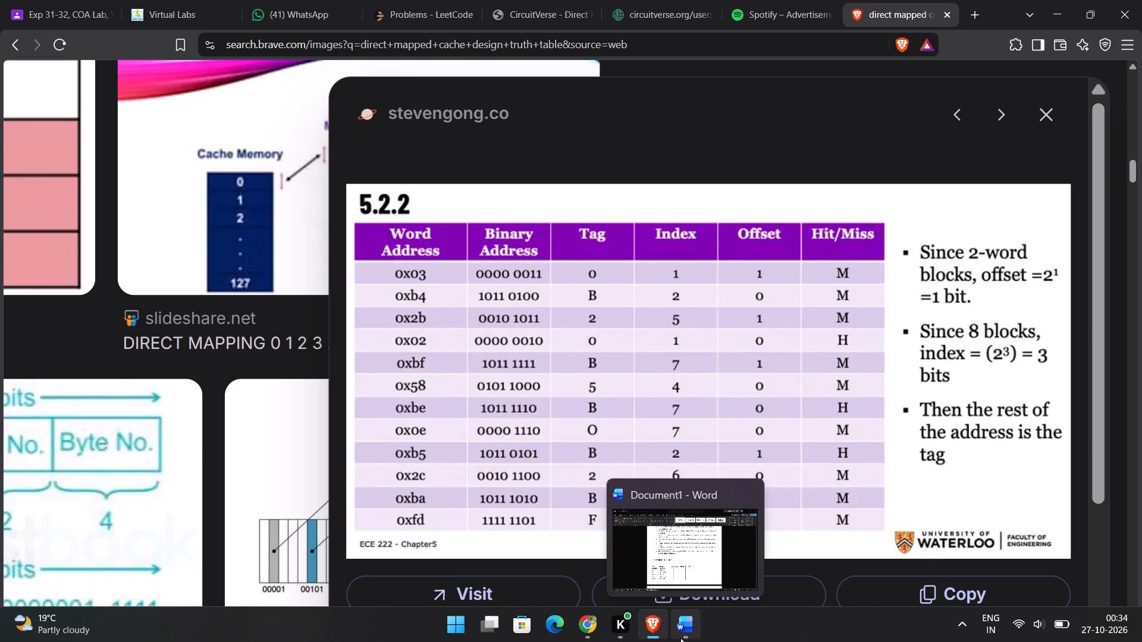
{"action": "left_click", "coordinate": [680, 638]}
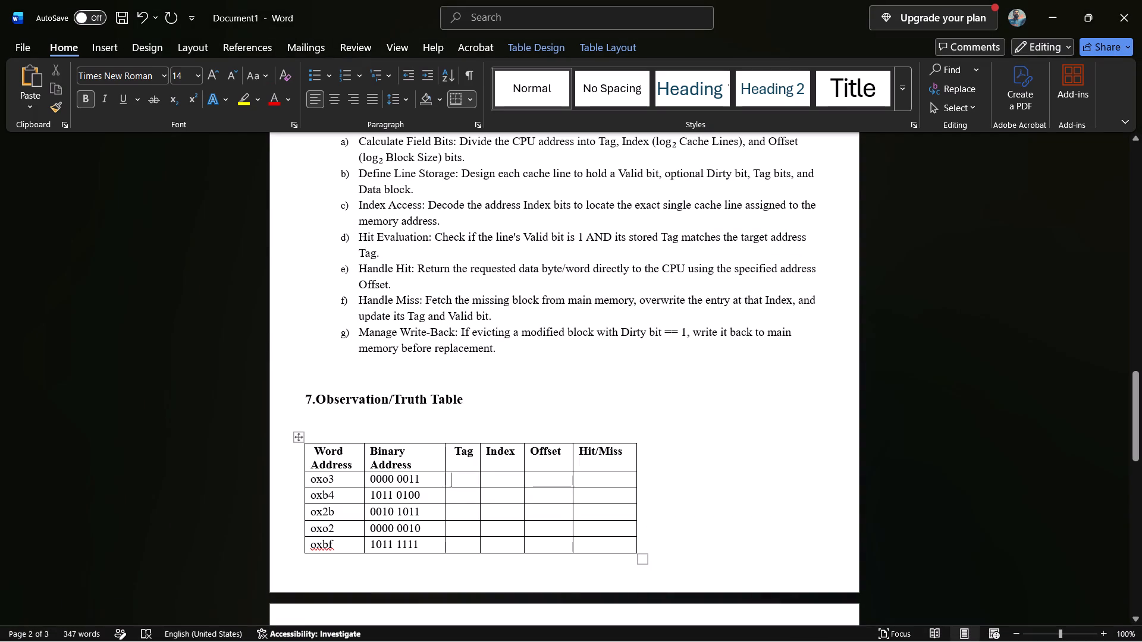
{"action": "key", "text": "o"}
{"action": "key", "text": "Down"}
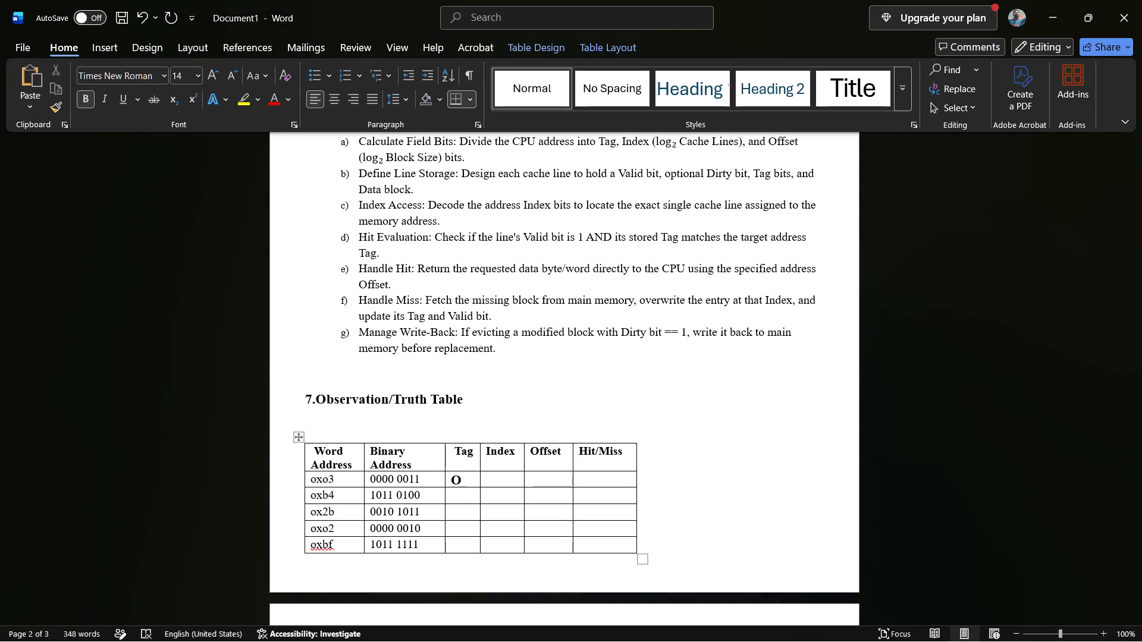
{"action": "key", "text": "b"}
{"action": "key", "text": "Down"}
{"action": "key", "text": "2"}
{"action": "key", "text": "Down"}
{"action": "key", "text": "0"}
{"action": "key", "text": "BackSpace"}
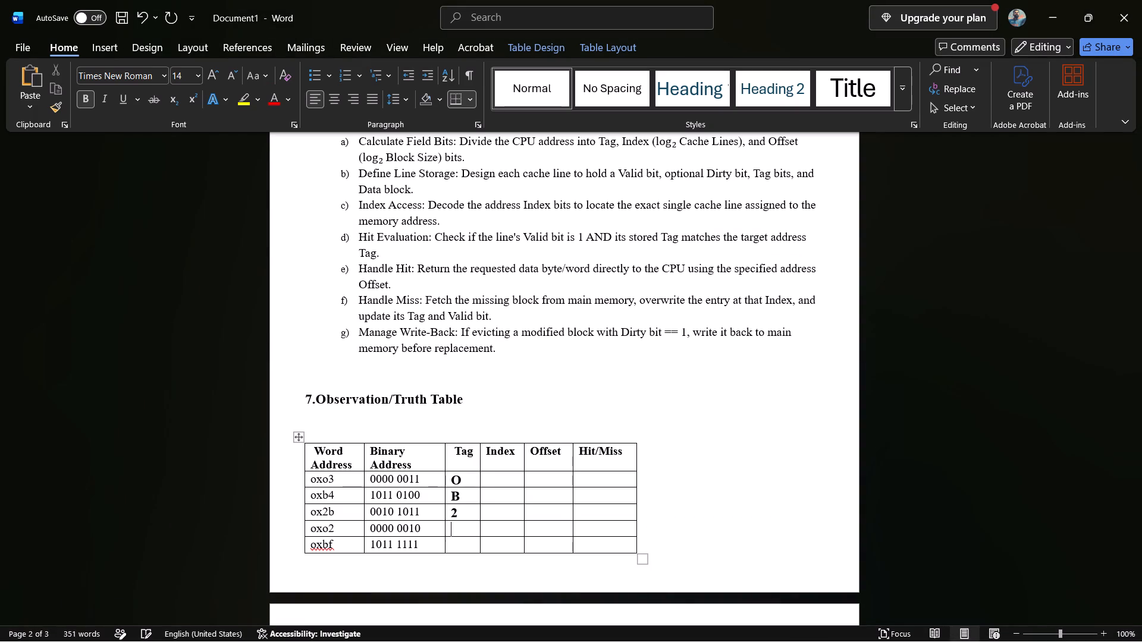
{"action": "key", "text": "o"}
{"action": "key", "text": "Down"}
{"action": "key", "text": "b"}
{"action": "key", "text": "BackSpace"}
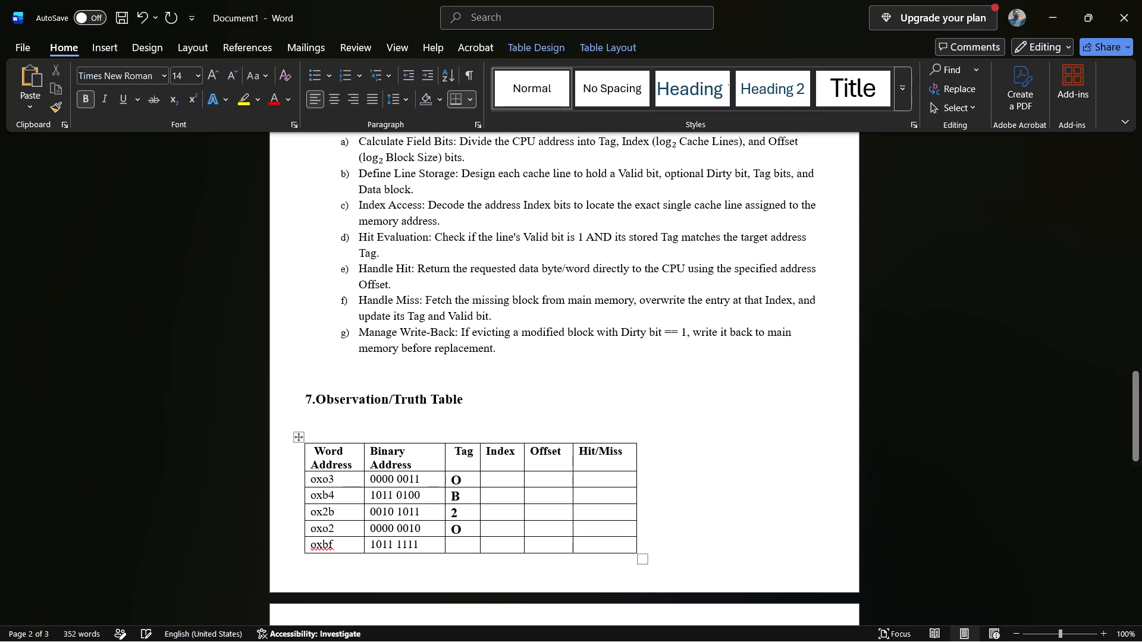
{"action": "key", "text": "b"}
Remove bold from the five Tag column values and set their font size to 12.
{"action": "left_click_drag", "start_coordinate": [463, 556], "coordinate": [465, 546]}
{"action": "left_click_drag", "start_coordinate": [465, 546], "coordinate": [371, 303]}
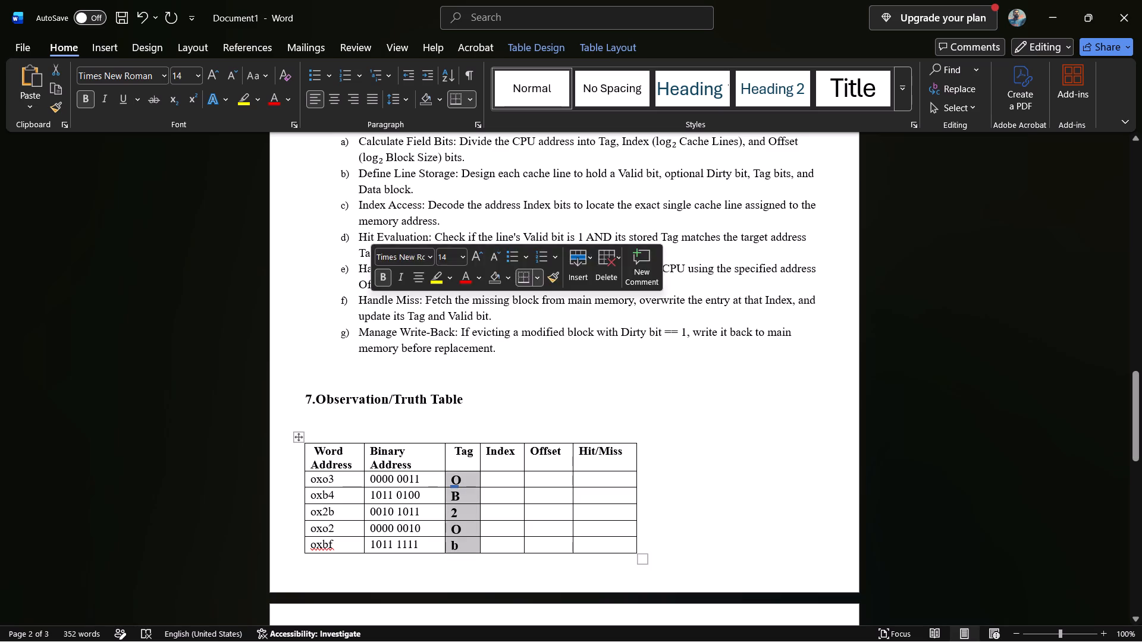
{"action": "left_click", "coordinate": [80, 99]}
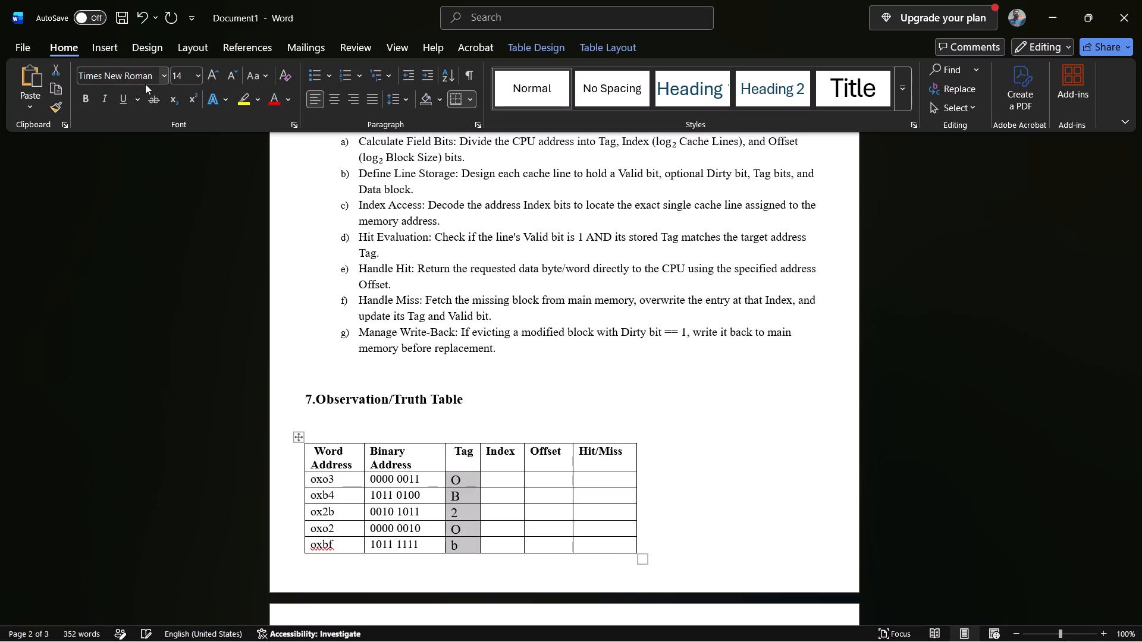
{"action": "left_click", "coordinate": [193, 77]}
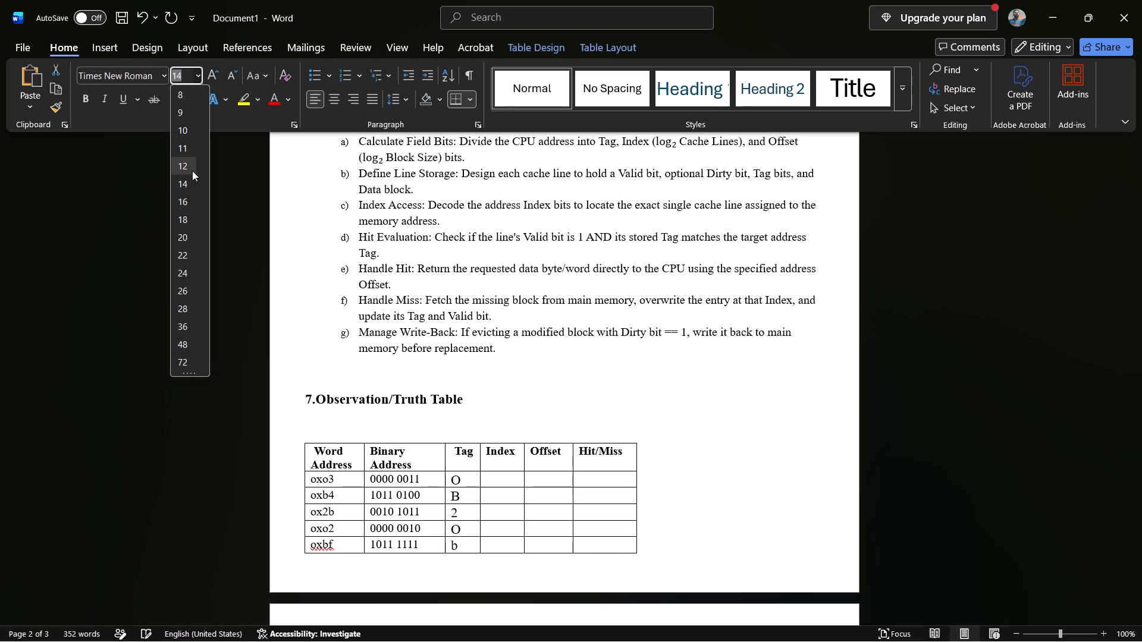
{"action": "left_click", "coordinate": [192, 169]}
Change the capital Tag letters to lowercase: o in row oxo3, b in row oxb4 and o in row oxo2.
{"action": "left_click", "coordinate": [472, 475]}
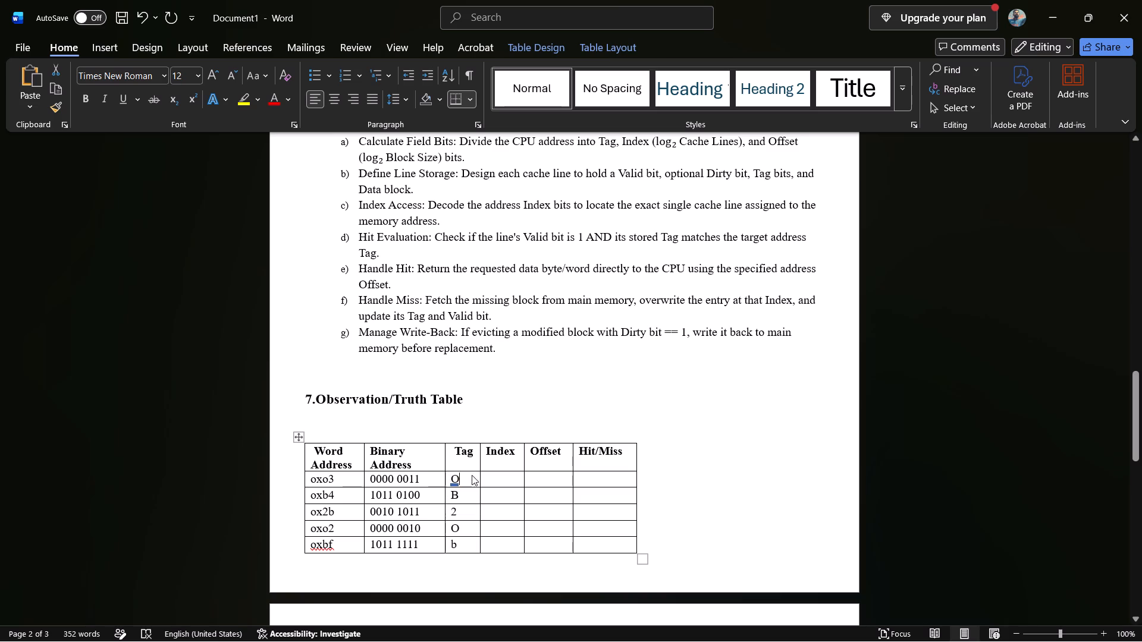
{"action": "key", "text": "BackSpace"}
{"action": "key", "text": "o"}
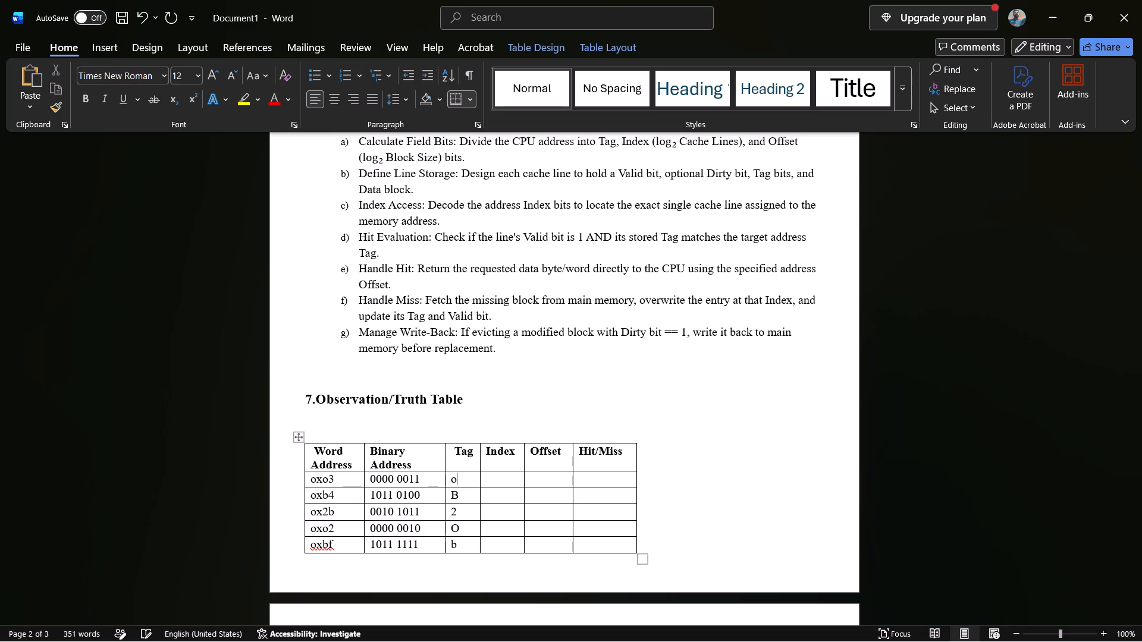
{"action": "left_click", "coordinate": [463, 492]}
{"action": "key", "text": "BackSpace"}
{"action": "key", "text": "b"}
{"action": "left_click", "coordinate": [460, 510]}
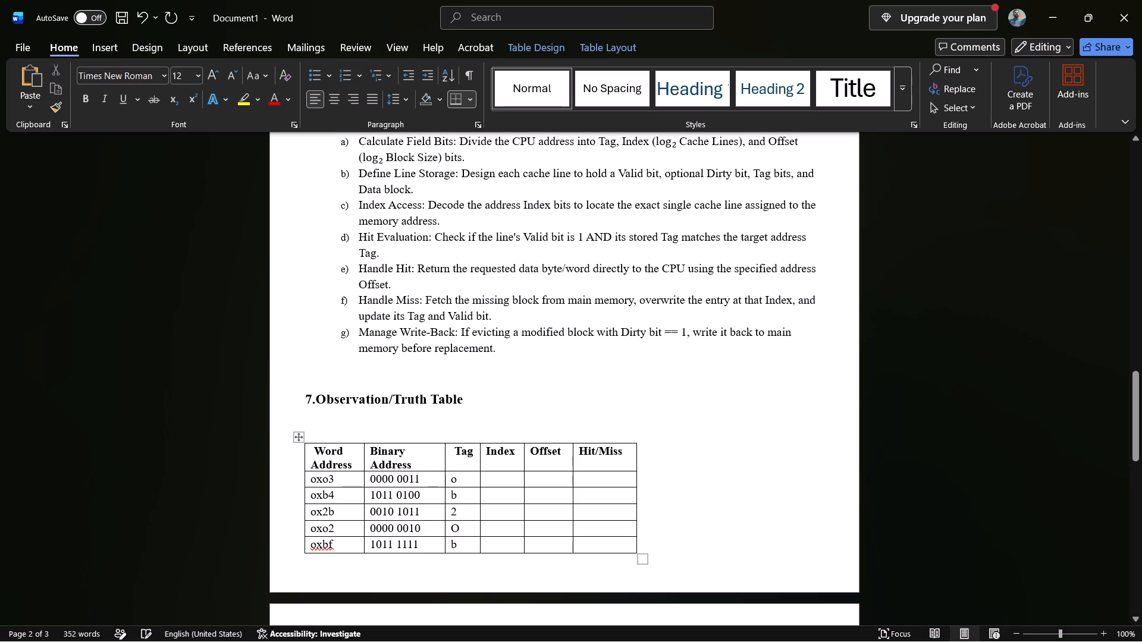
{"action": "left_click", "coordinate": [469, 528]}
{"action": "key", "text": "BackSpace"}
{"action": "key", "text": "o"}
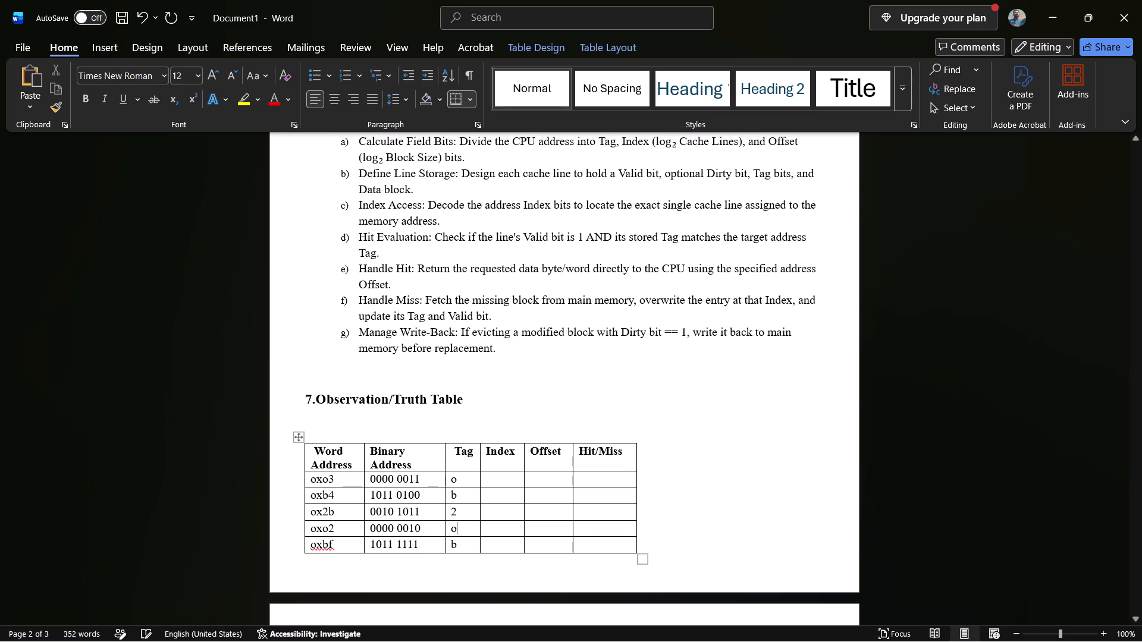
Check the browser's reference table and fill the Index column in Word with 1, 2, 5, 1 and 7 for rows oxo3 to oxbf.
{"action": "left_click", "coordinate": [500, 474]}
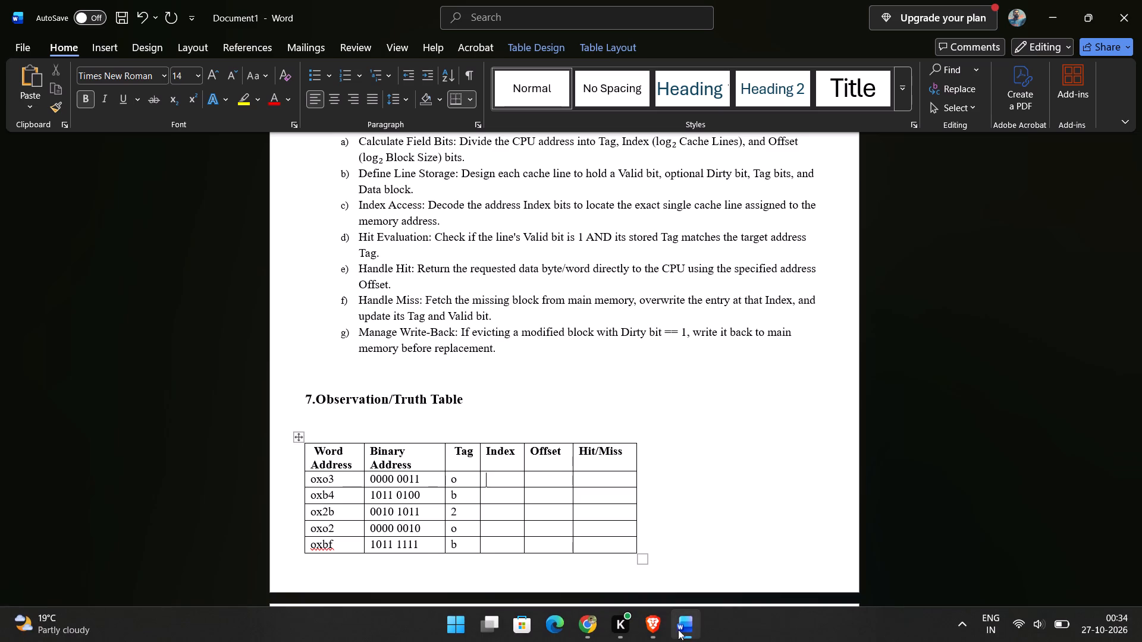
{"action": "left_click", "coordinate": [657, 630]}
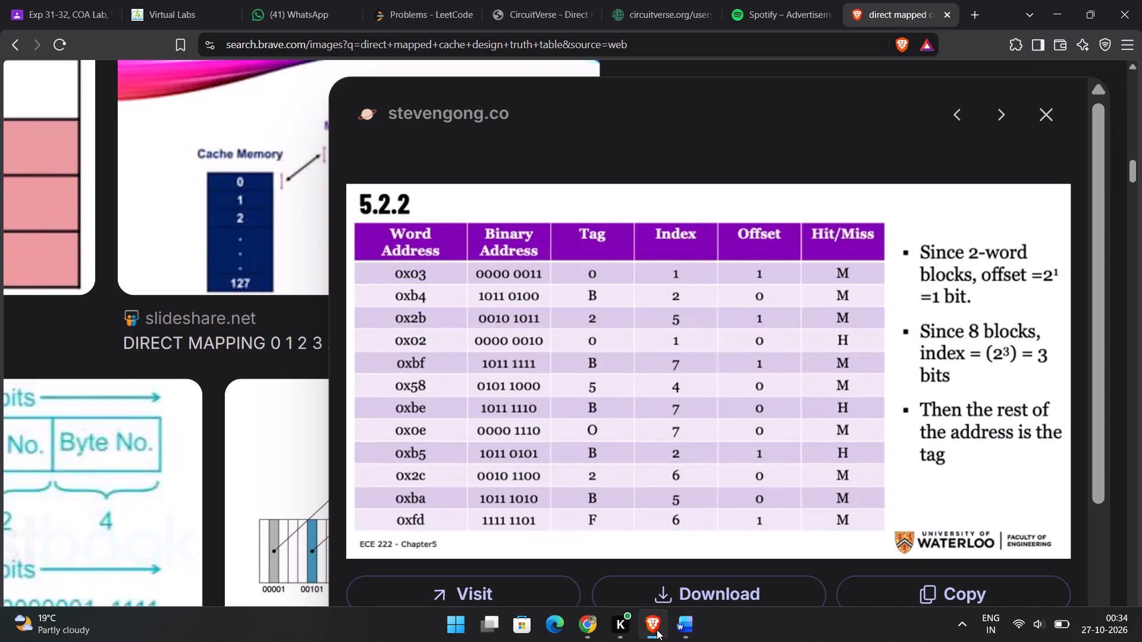
{"action": "left_click", "coordinate": [686, 632]}
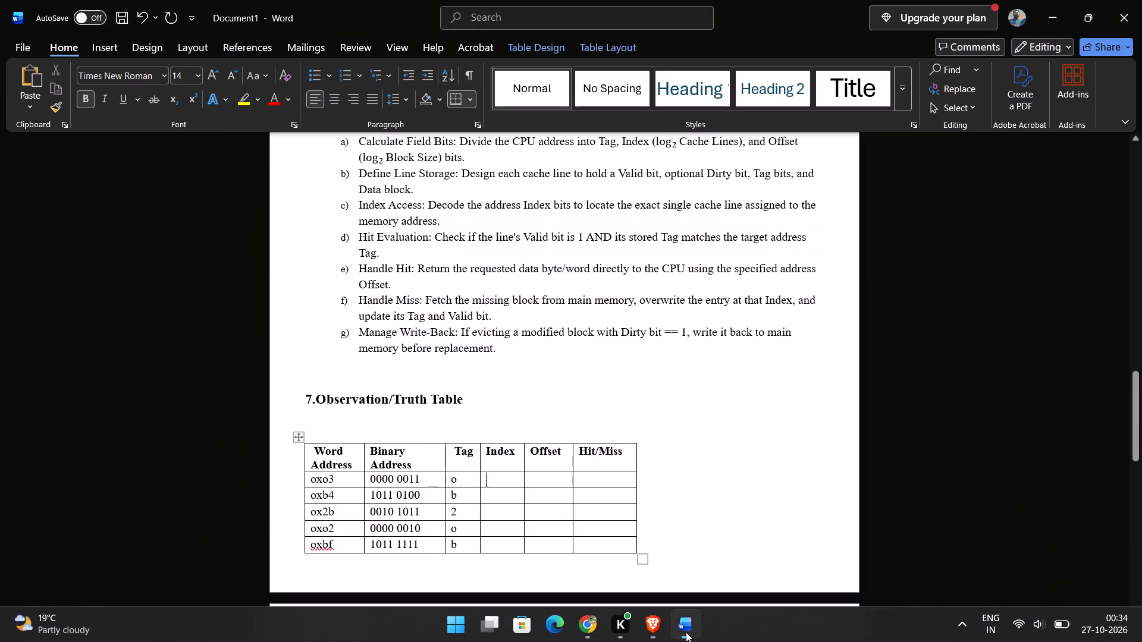
{"action": "key", "text": "1"}
{"action": "key", "text": "Down"}
{"action": "key", "text": "2"}
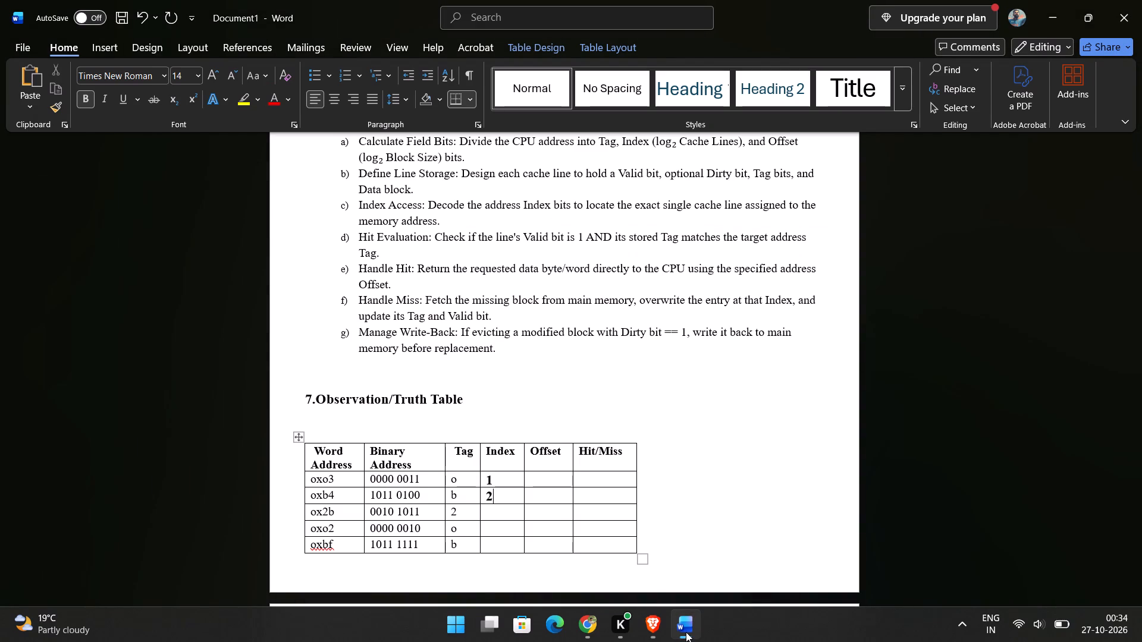
{"action": "key", "text": "Down"}
{"action": "key", "text": "5"}
{"action": "key", "text": "Down"}
{"action": "key", "text": "1"}
{"action": "key", "text": "Down"}
{"action": "key", "text": "7"}
Center the five Index column values, remove their bold formatting and set their font size to 12.
{"action": "left_click_drag", "start_coordinate": [506, 548], "coordinate": [487, 484]}
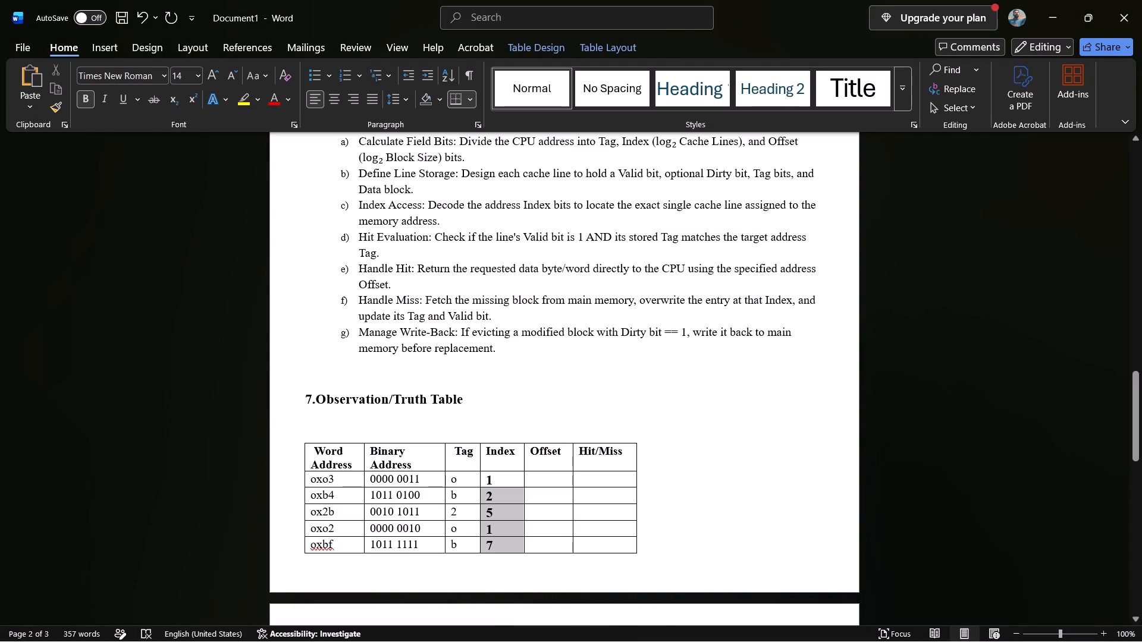
{"action": "left_click_drag", "start_coordinate": [487, 484], "coordinate": [487, 483]}
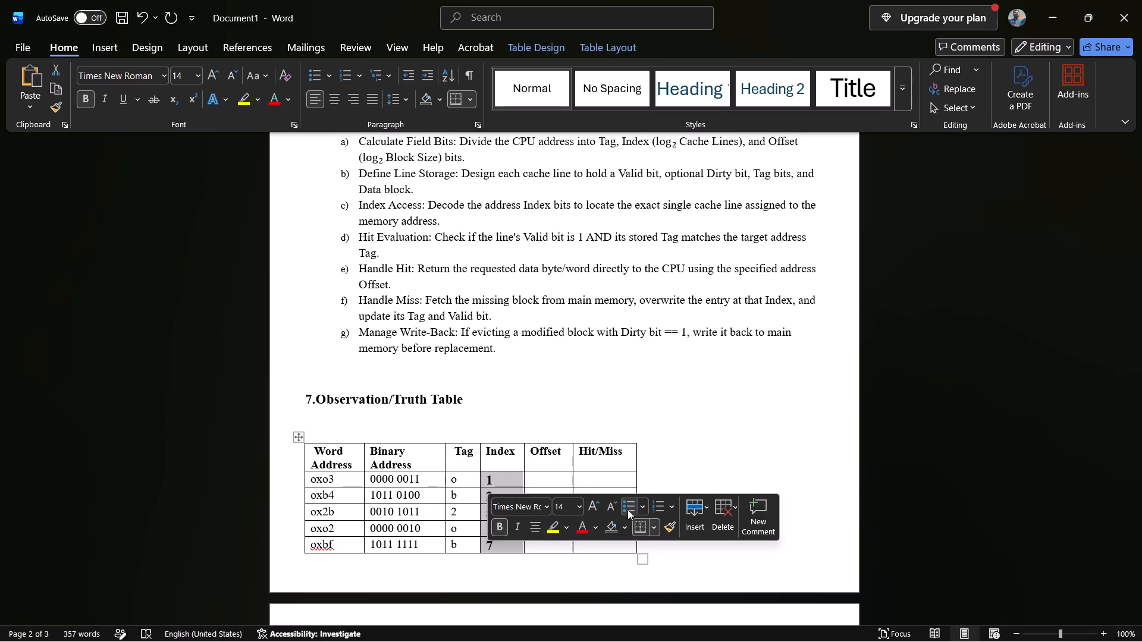
{"action": "left_click", "coordinate": [539, 528]}
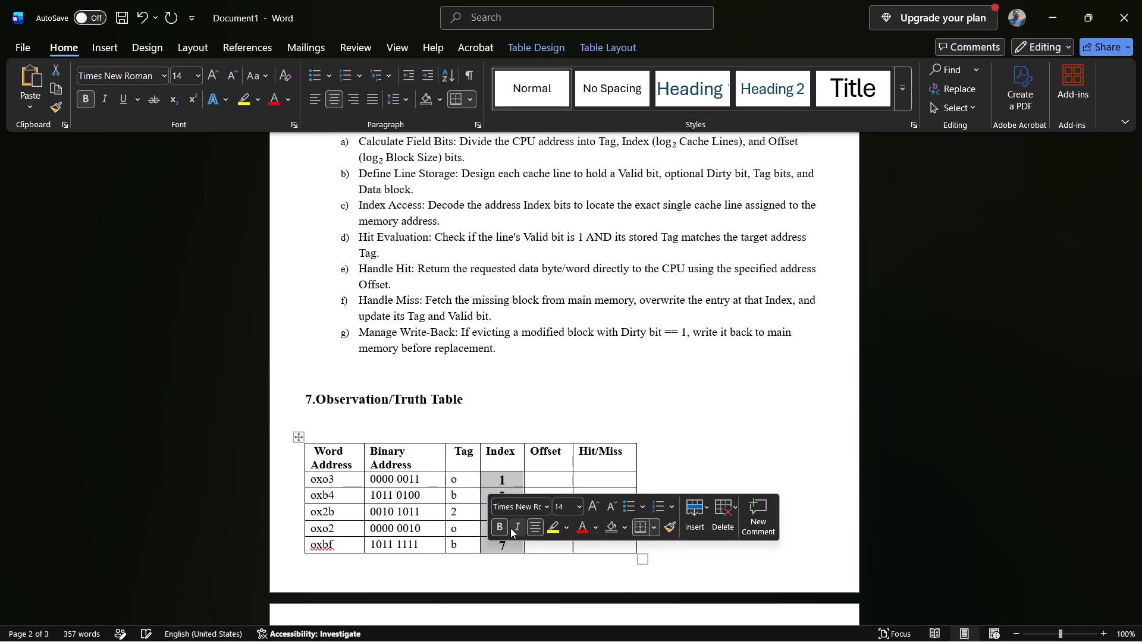
{"action": "left_click", "coordinate": [501, 528]}
{"action": "left_click", "coordinate": [581, 508]}
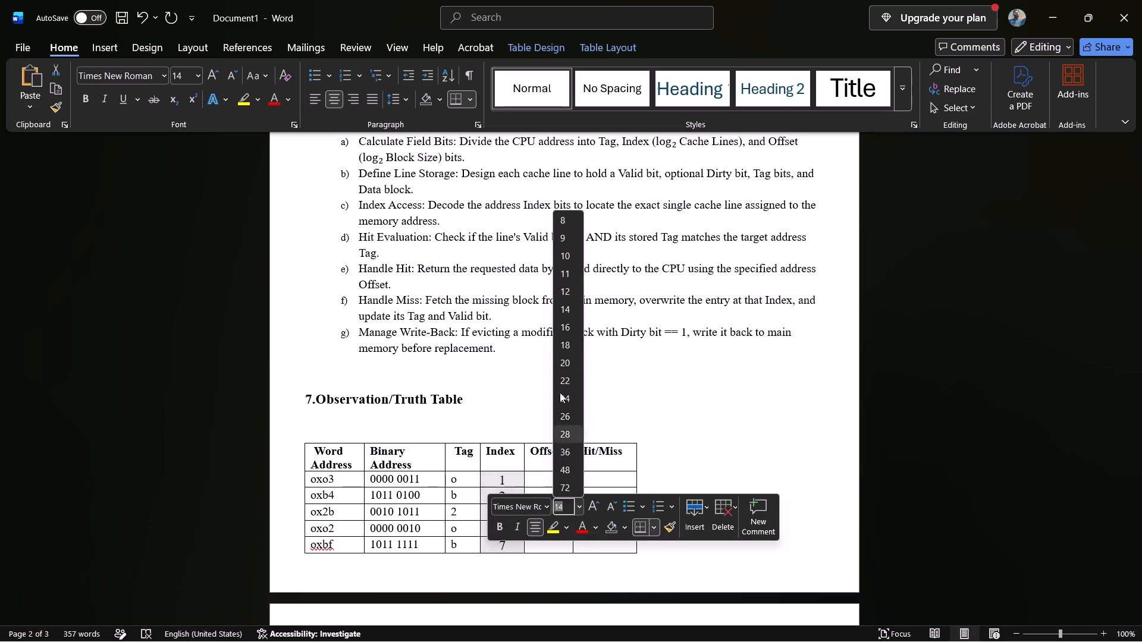
{"action": "left_click", "coordinate": [559, 289]}
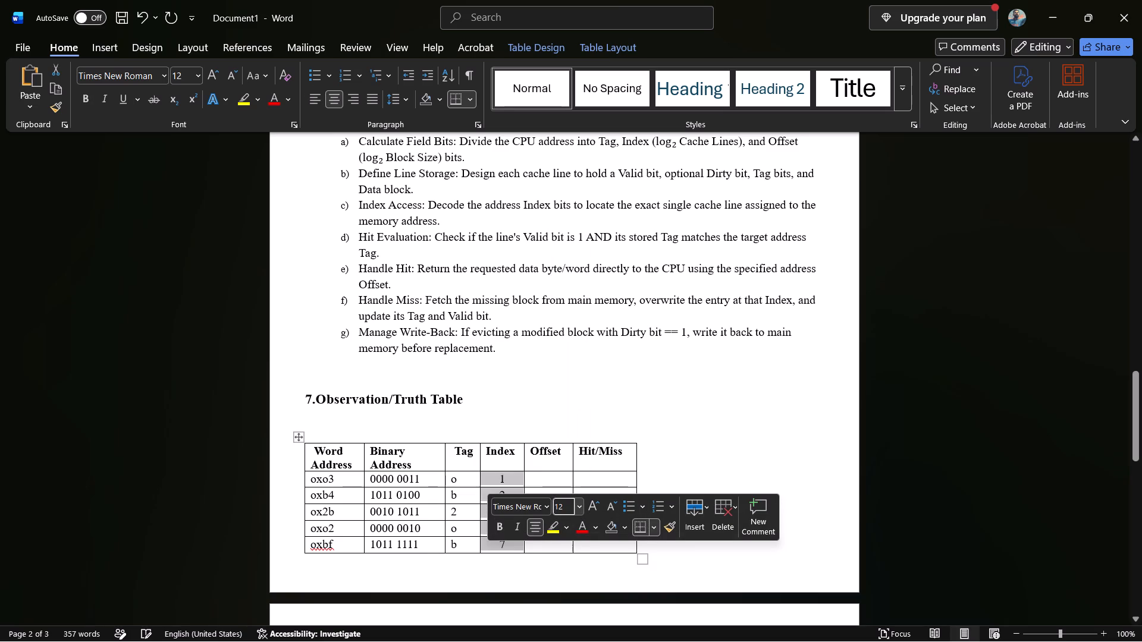
Check the browser's reference table and fill the Offset column in Word with 1, 0, 1, 0 and 1 for rows oxo3 to oxbf.
{"action": "left_click", "coordinate": [459, 481]}
{"action": "left_click", "coordinate": [541, 477]}
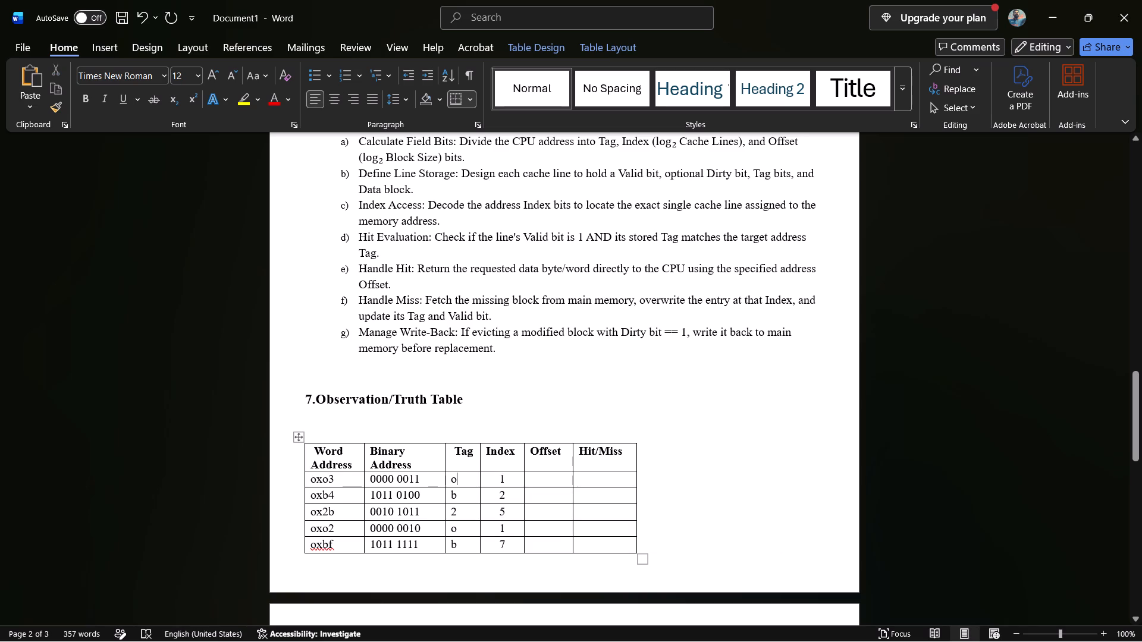
{"action": "left_click", "coordinate": [660, 628]}
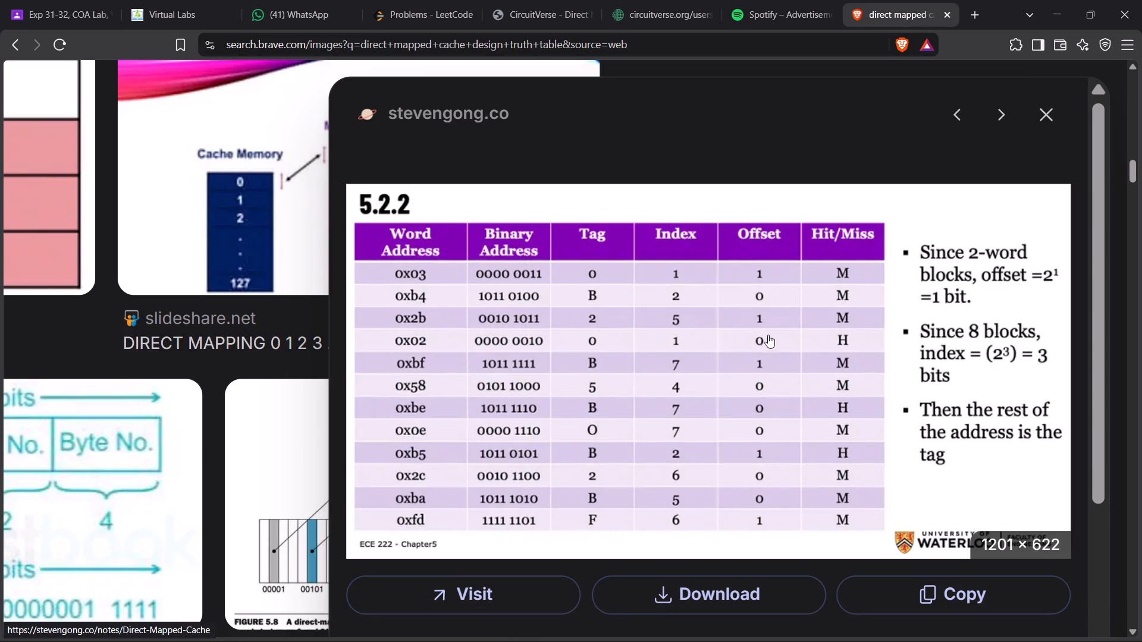
{"action": "left_click", "coordinate": [684, 630]}
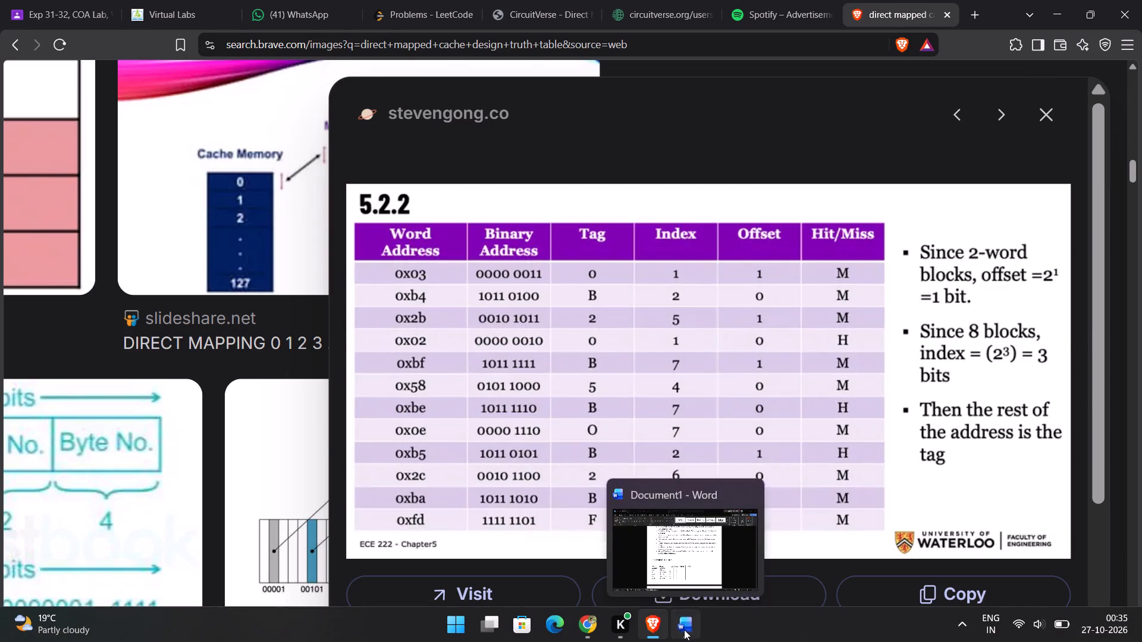
{"action": "key", "text": "1"}
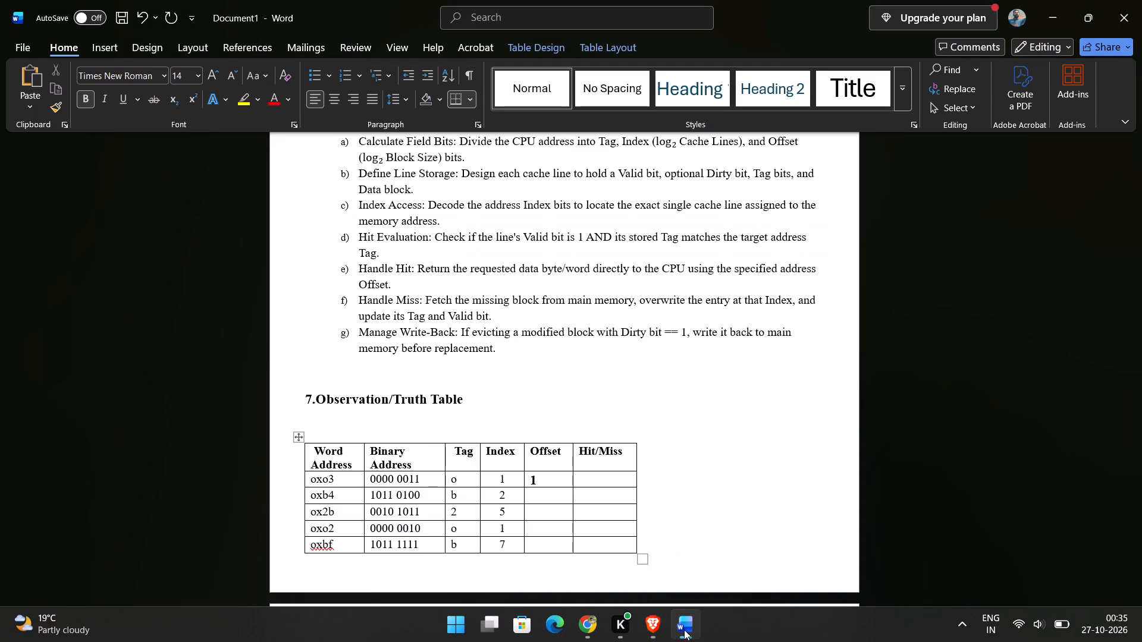
{"action": "key", "text": "Down"}
{"action": "key", "text": "2"}
{"action": "key", "text": "BackSpace"}
{"action": "key", "text": "0"}
{"action": "key", "text": "Down"}
{"action": "key", "text": "1"}
{"action": "key", "text": "Down"}
{"action": "key", "text": "0"}
{"action": "key", "text": "Down"}
{"action": "key", "text": "1"}
Remove bold from the five Offset column values, center them and set their font size to 12.
{"action": "left_click_drag", "start_coordinate": [545, 547], "coordinate": [531, 502]}
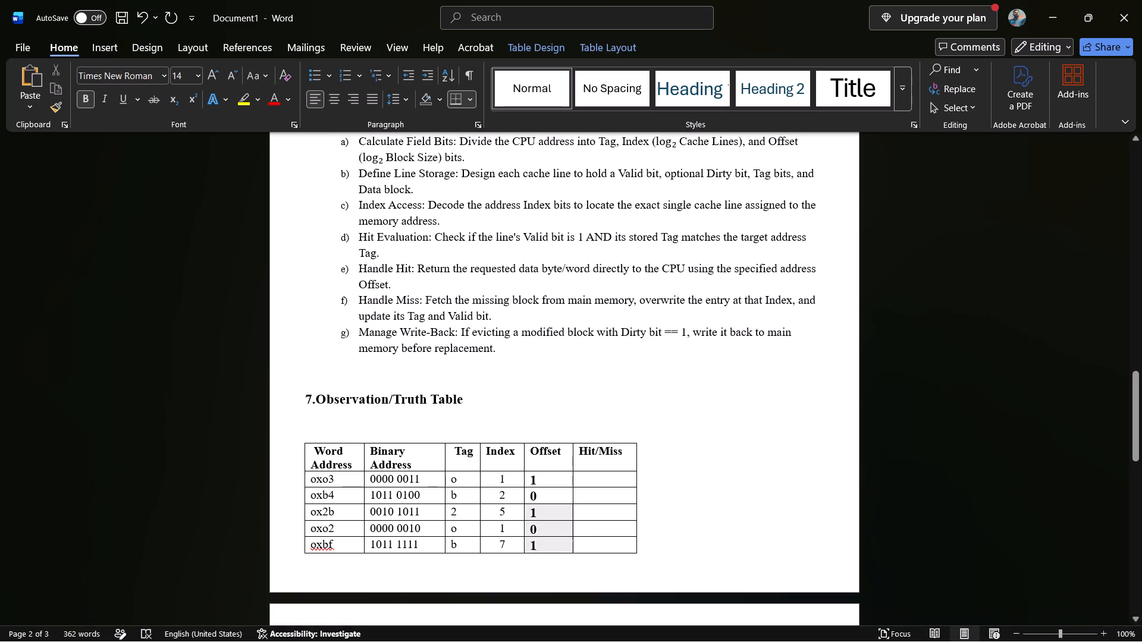
{"action": "left_click_drag", "start_coordinate": [531, 502], "coordinate": [530, 482]}
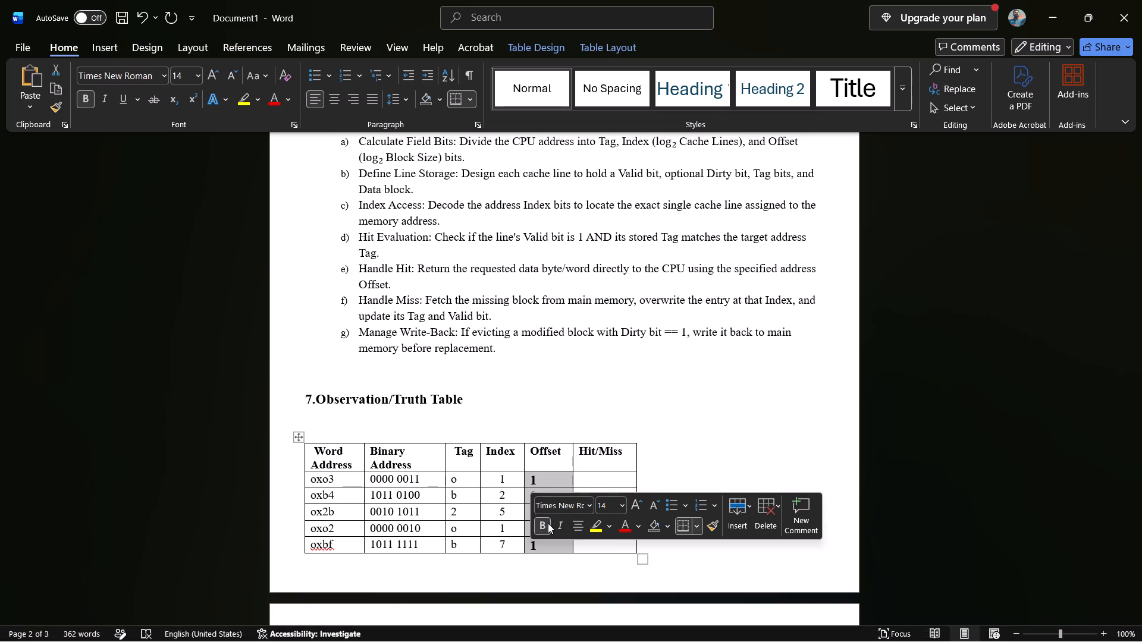
{"action": "left_click", "coordinate": [548, 523]}
{"action": "left_click", "coordinate": [570, 525]}
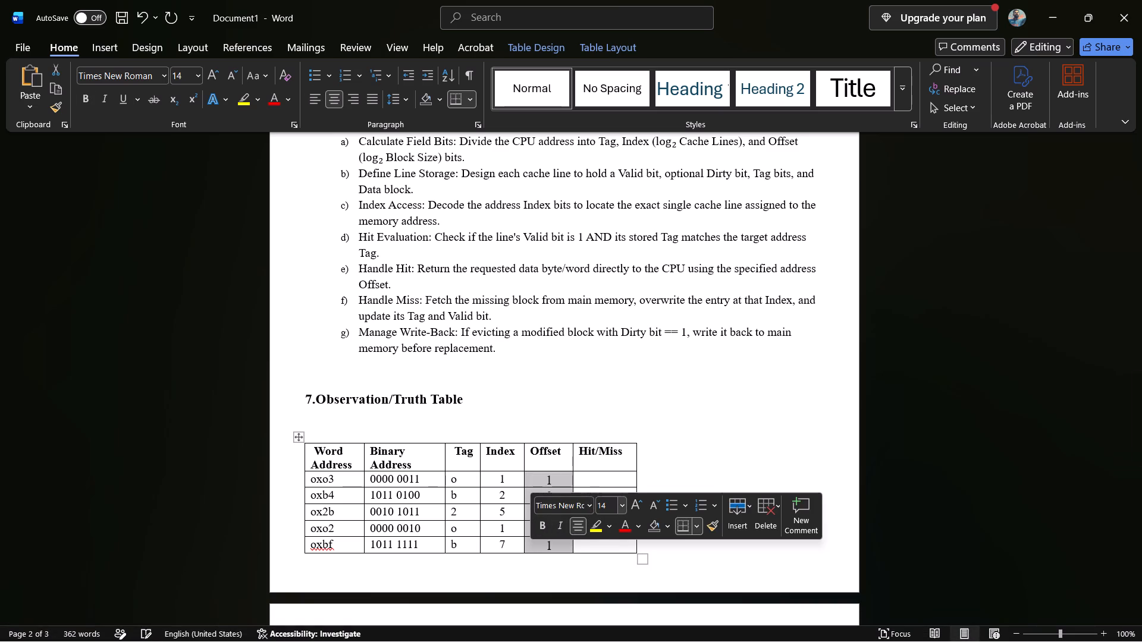
{"action": "left_click", "coordinate": [608, 508]}
{"action": "key", "text": "BackSpace"}
{"action": "type", "text": "12"}
{"action": "key", "text": "Return"}
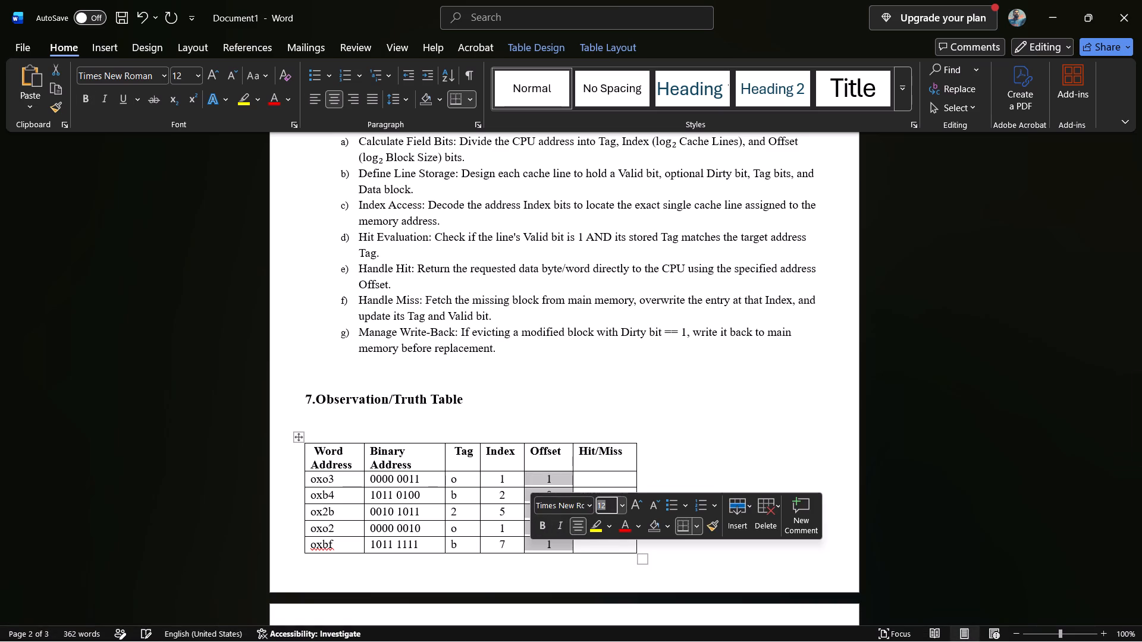
{"action": "left_click", "coordinate": [563, 577]}
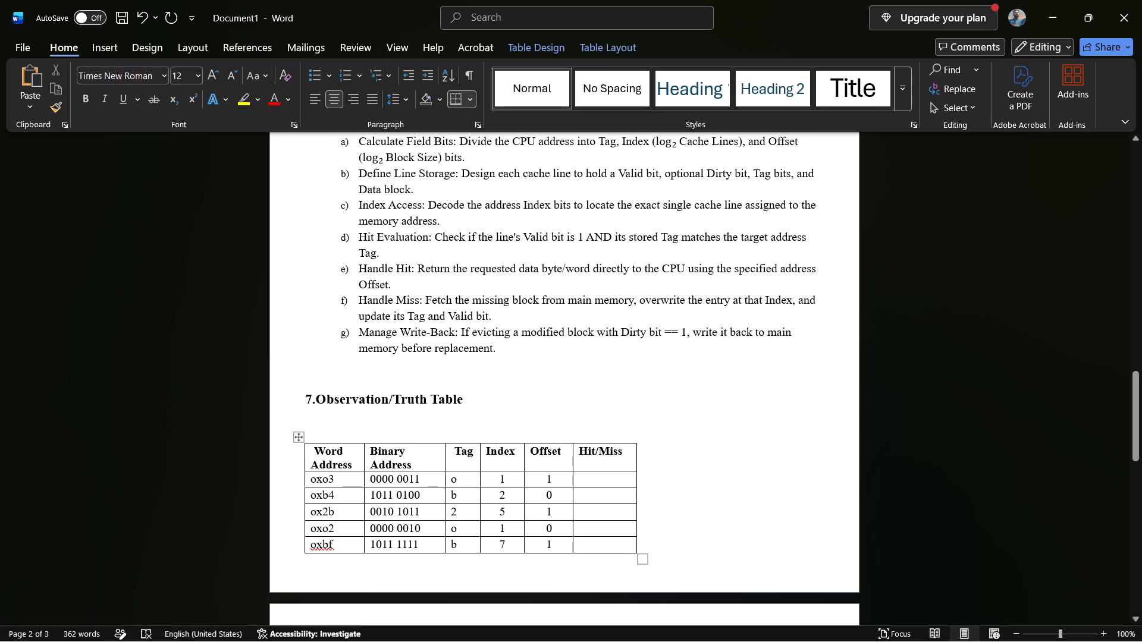
Check the browser's reference table and fill the Hit/Miss column in Word with M, M, M, H and M for rows oxo3 to oxbf.
{"action": "left_click", "coordinate": [610, 481]}
{"action": "left_click", "coordinate": [648, 628]}
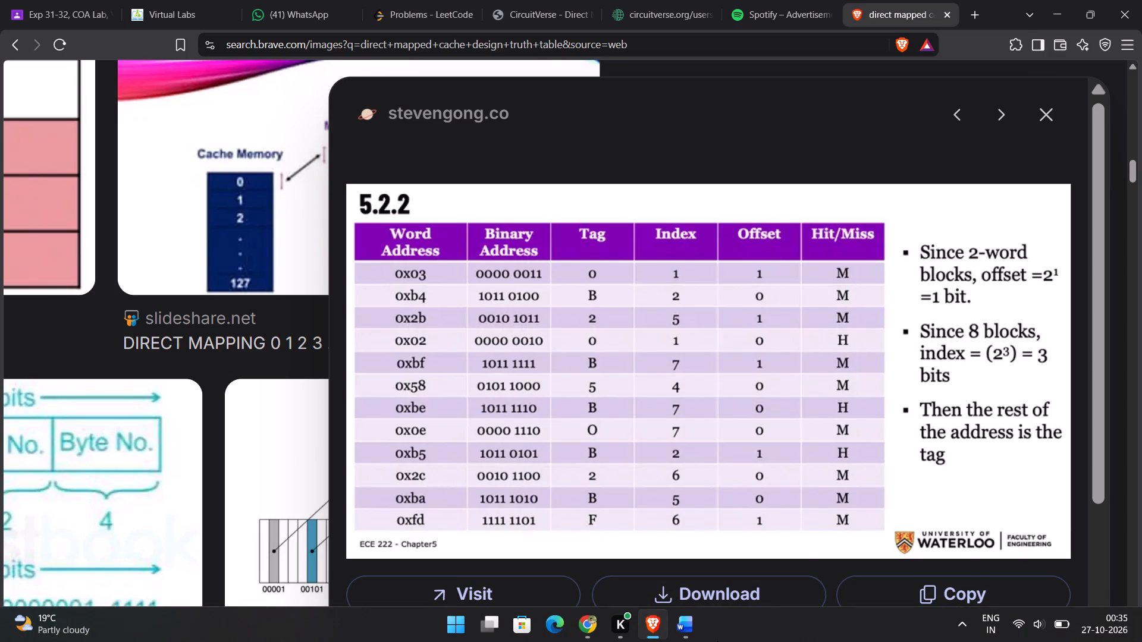
{"action": "left_click", "coordinate": [694, 636]}
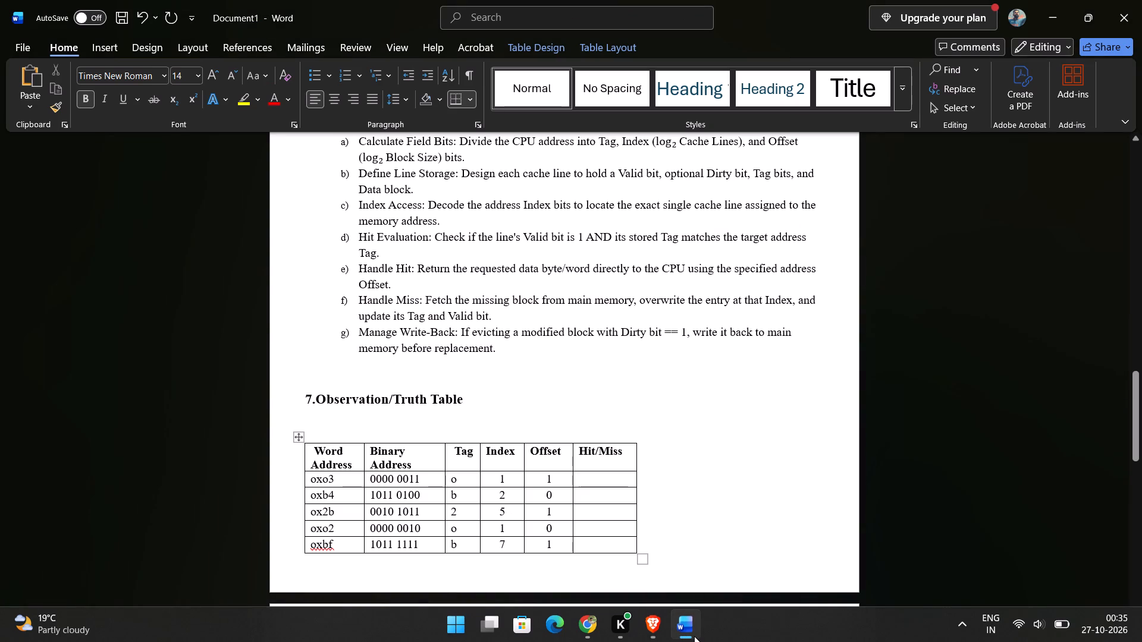
{"action": "key", "text": "shift+m"}
{"action": "key", "text": "shift+m"}
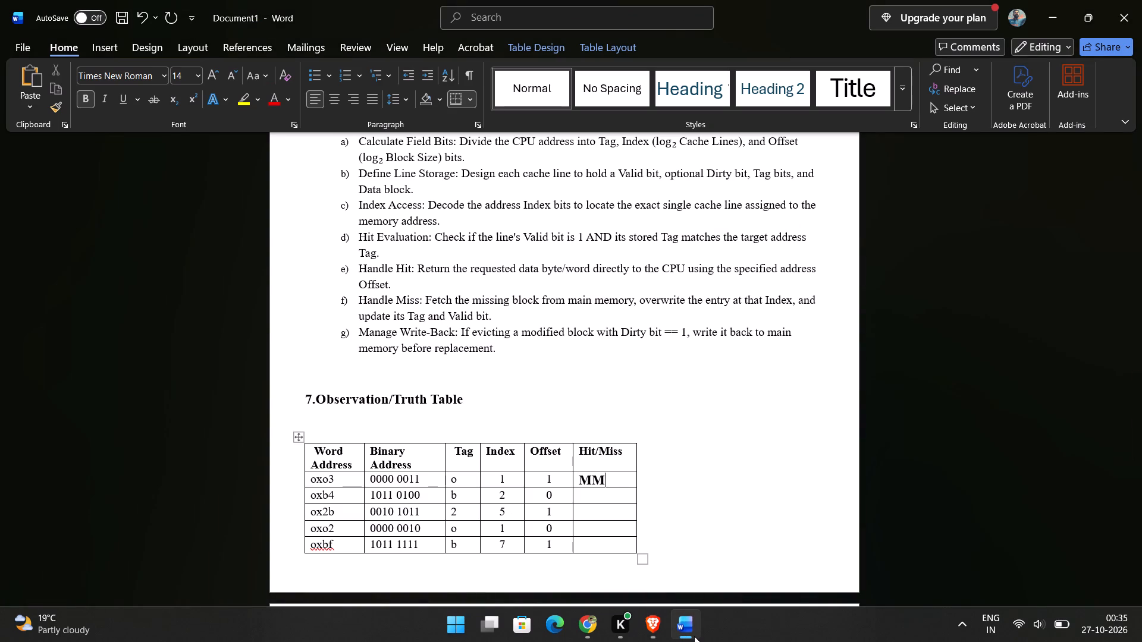
{"action": "key", "text": "BackSpace"}
{"action": "key", "text": "Down"}
{"action": "key", "text": "shift+m"}
{"action": "key", "text": "Down"}
{"action": "key", "text": "shift+m"}
{"action": "key", "text": "Down"}
{"action": "key", "text": "shift+h"}
{"action": "key", "text": "Down"}
{"action": "key", "text": "shift+m"}
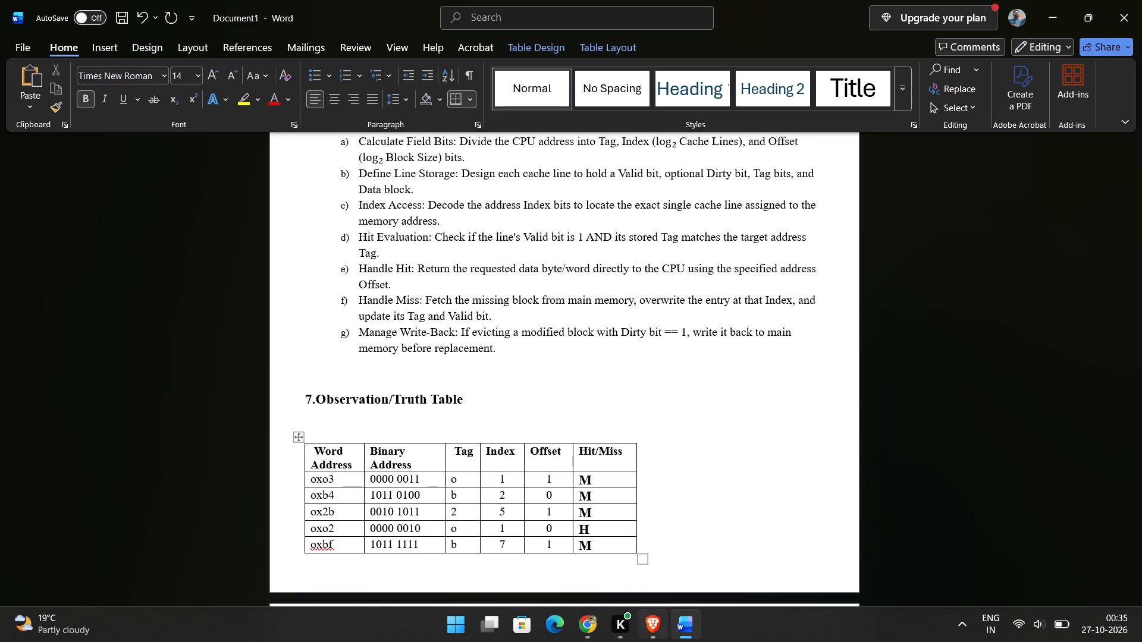
Remove bold from the five Hit/Miss column values, center them and set their font size to 12.
{"action": "left_click_drag", "start_coordinate": [593, 546], "coordinate": [583, 474]}
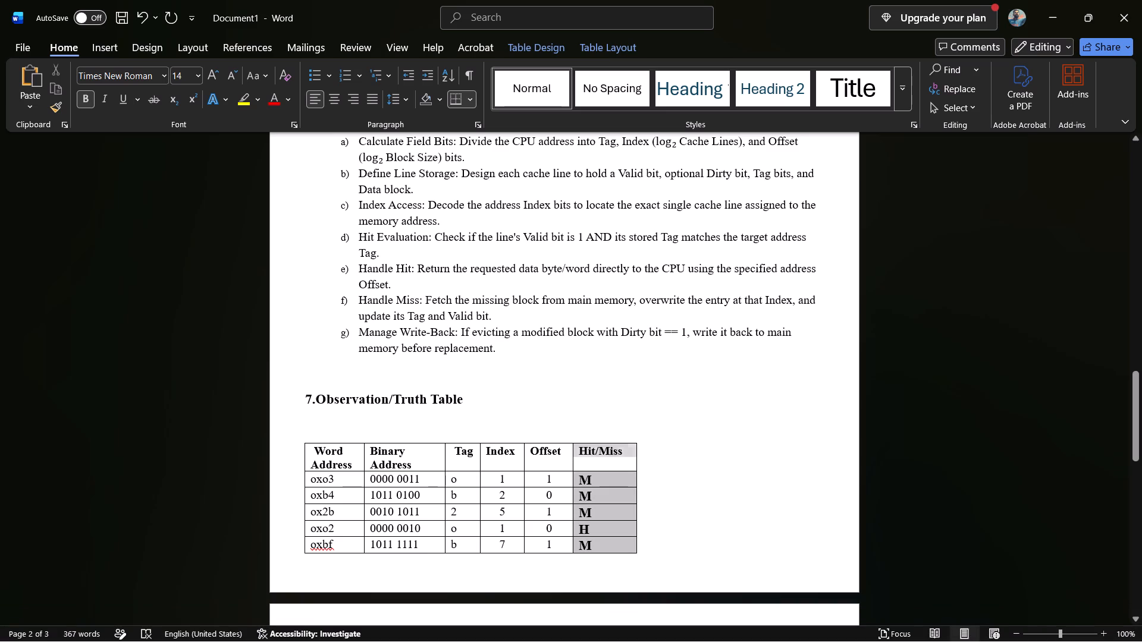
{"action": "left_click_drag", "start_coordinate": [583, 474], "coordinate": [582, 480]}
{"action": "left_click", "coordinate": [597, 518]}
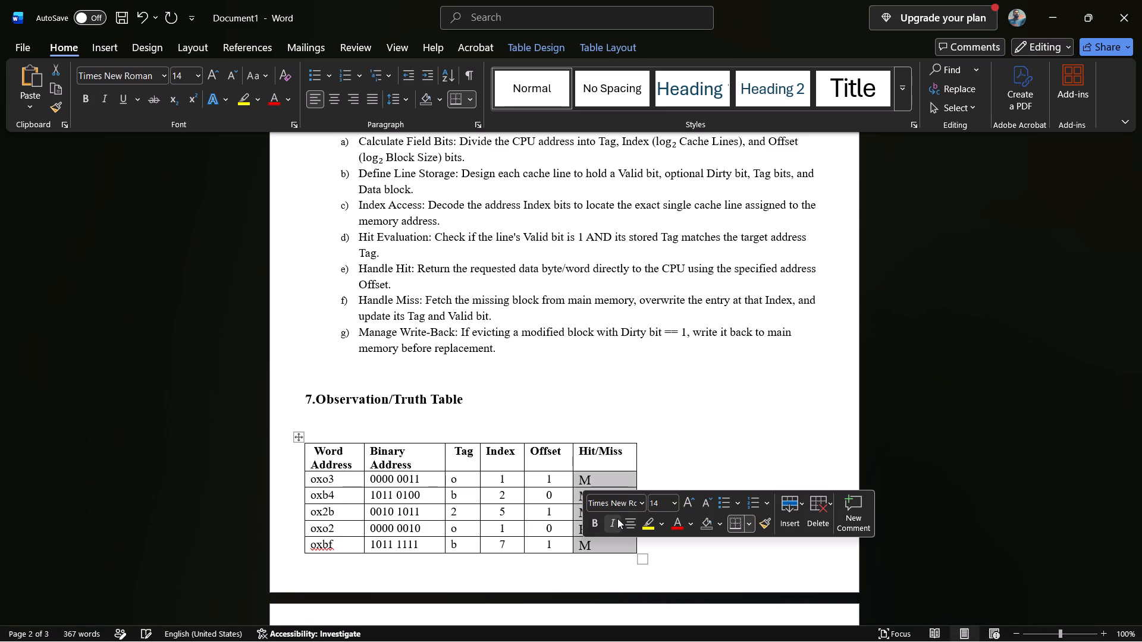
{"action": "left_click", "coordinate": [622, 520]}
{"action": "left_click", "coordinate": [625, 523]}
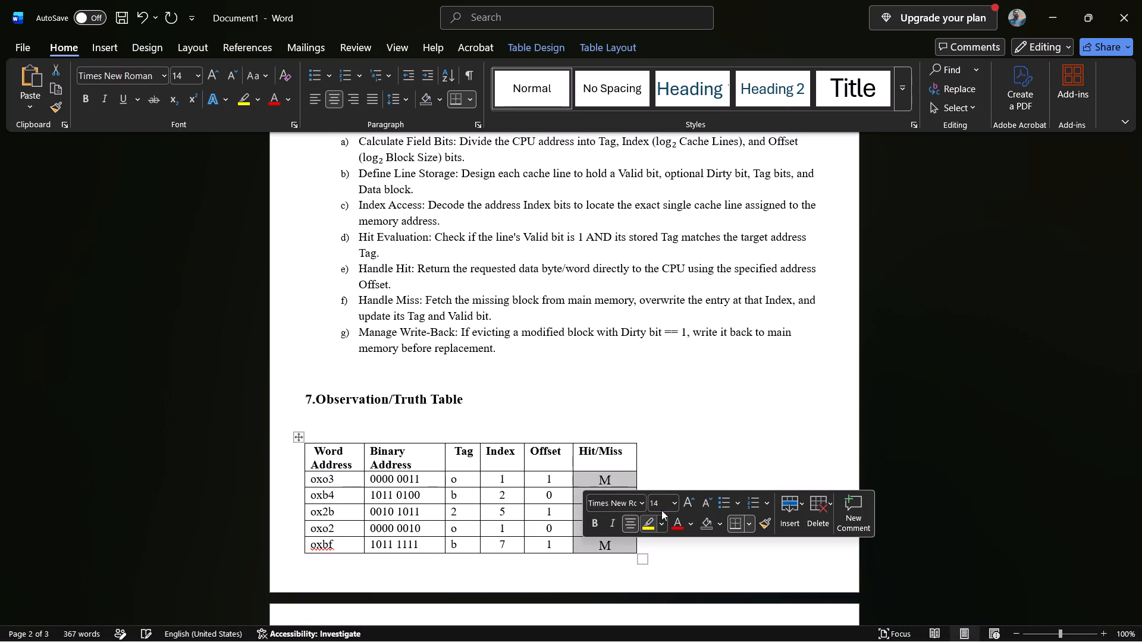
{"action": "left_click", "coordinate": [673, 506]}
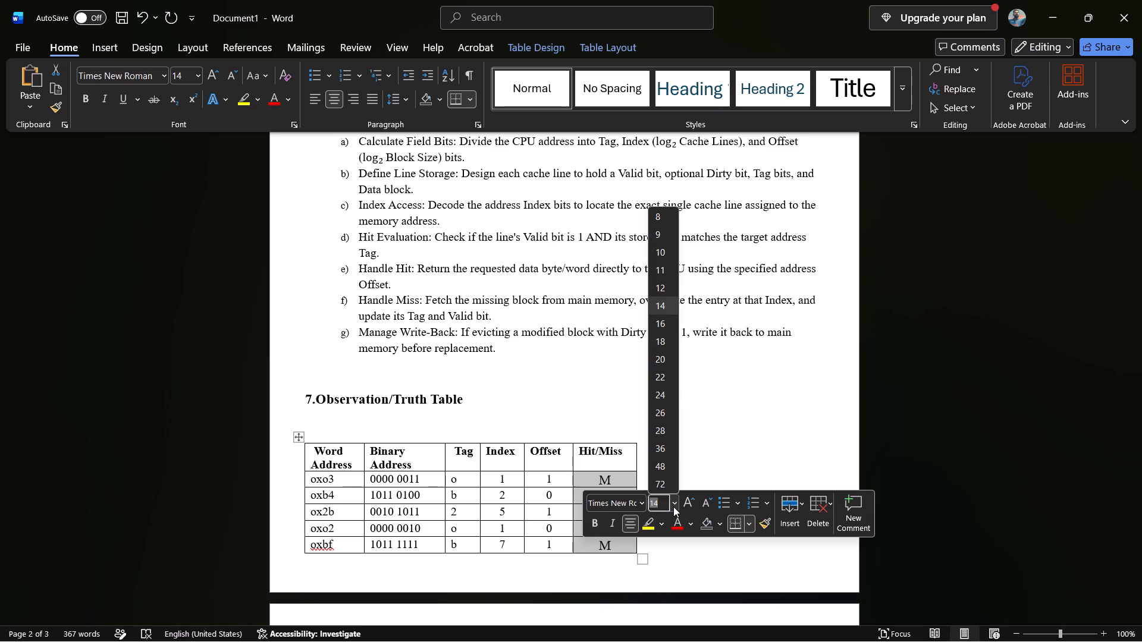
{"action": "left_click", "coordinate": [663, 280]}
{"action": "left_click", "coordinate": [659, 426]}
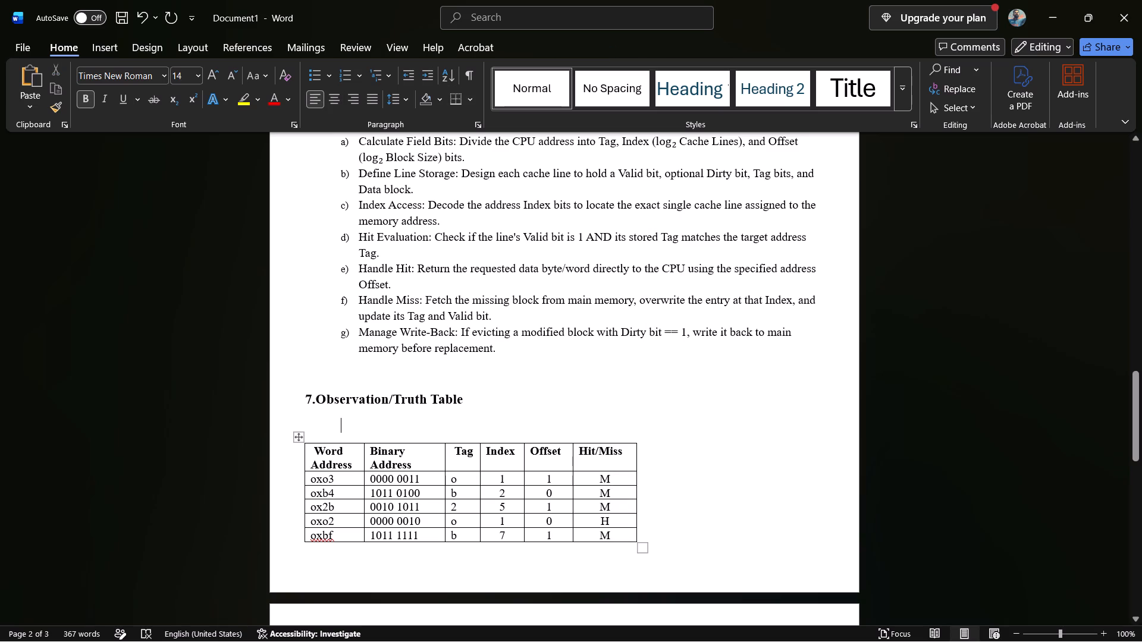
Center the five values in each of the Tag, Binary Address and Word Address columns.
{"action": "left_click_drag", "start_coordinate": [451, 480], "coordinate": [458, 505]}
{"action": "left_click_drag", "start_coordinate": [458, 505], "coordinate": [459, 536]}
{"action": "left_click", "coordinate": [500, 510]}
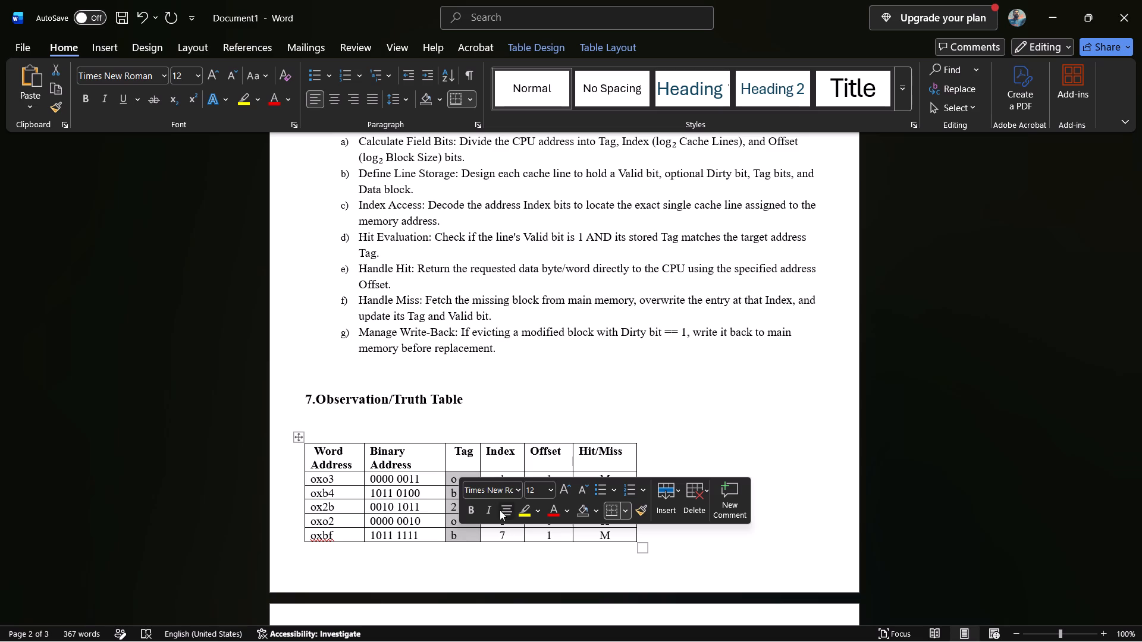
{"action": "left_click_drag", "start_coordinate": [369, 479], "coordinate": [412, 535]}
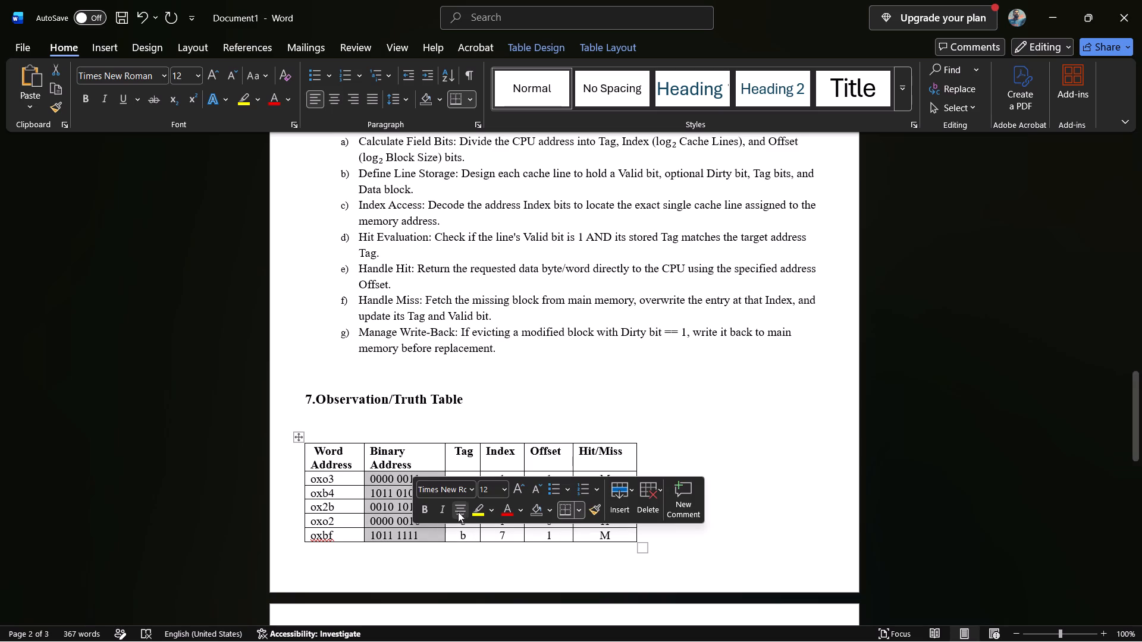
{"action": "left_click", "coordinate": [462, 506]}
{"action": "left_click", "coordinate": [462, 551]}
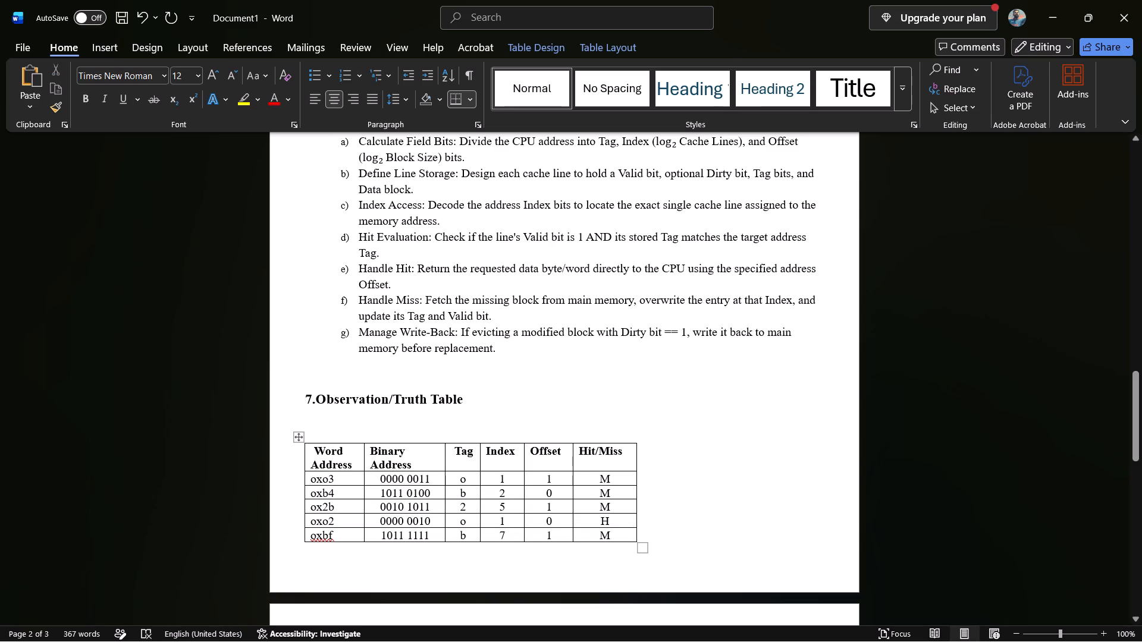
{"action": "left_click_drag", "start_coordinate": [311, 480], "coordinate": [323, 509]}
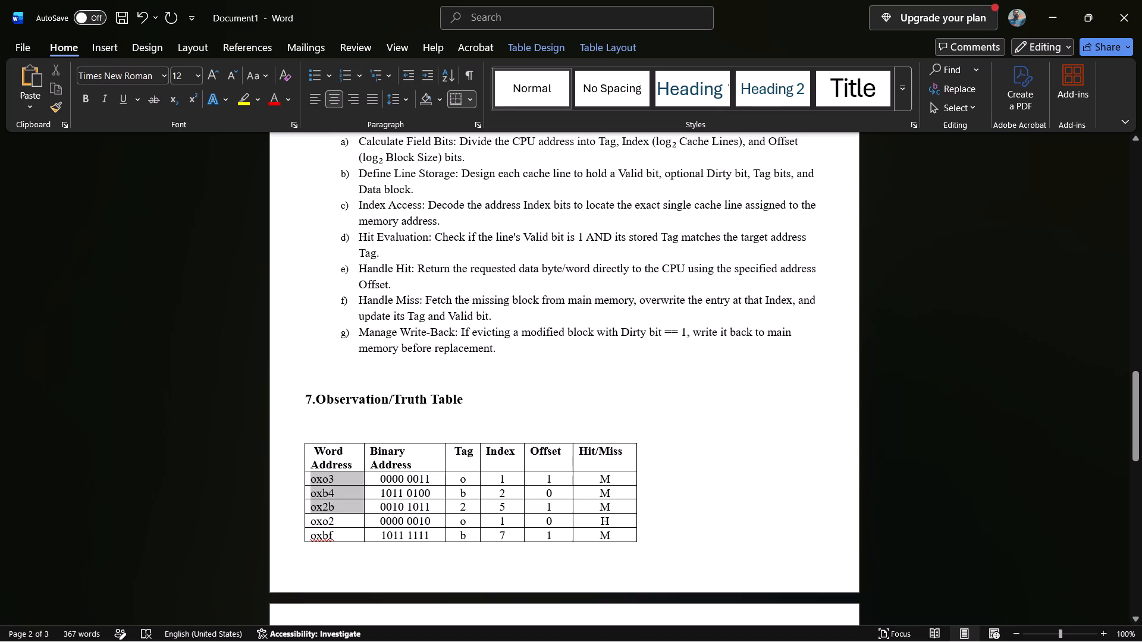
{"action": "left_click_drag", "start_coordinate": [323, 509], "coordinate": [335, 534]}
{"action": "left_click", "coordinate": [376, 506]}
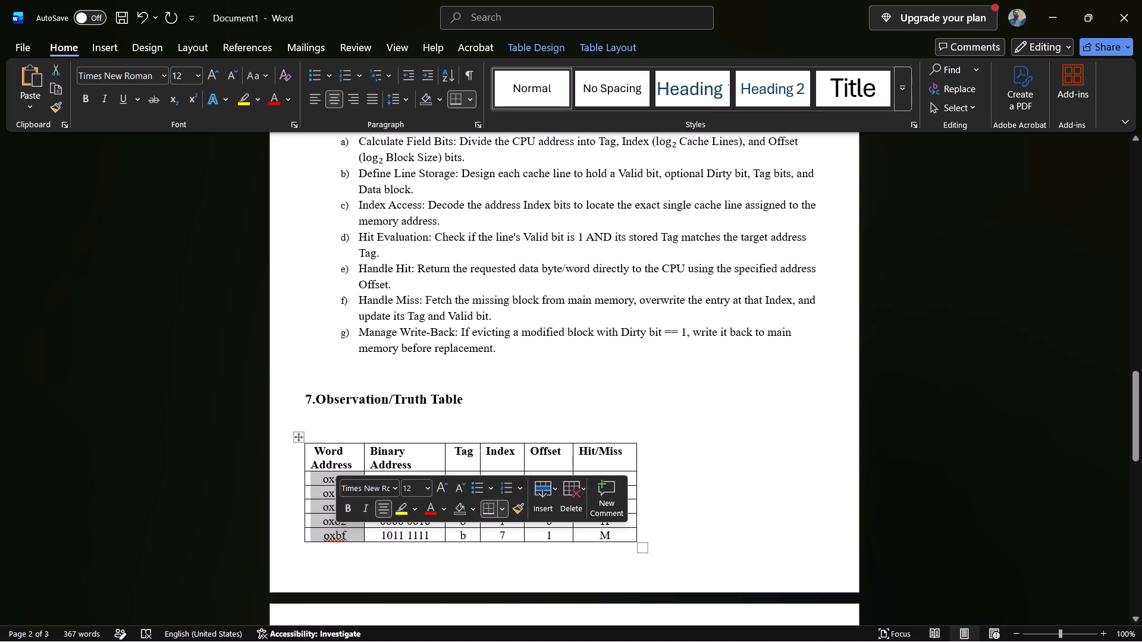
Center the table's header row, from Word Address to Hit/Miss.
{"action": "left_click_drag", "start_coordinate": [315, 448], "coordinate": [602, 461]}
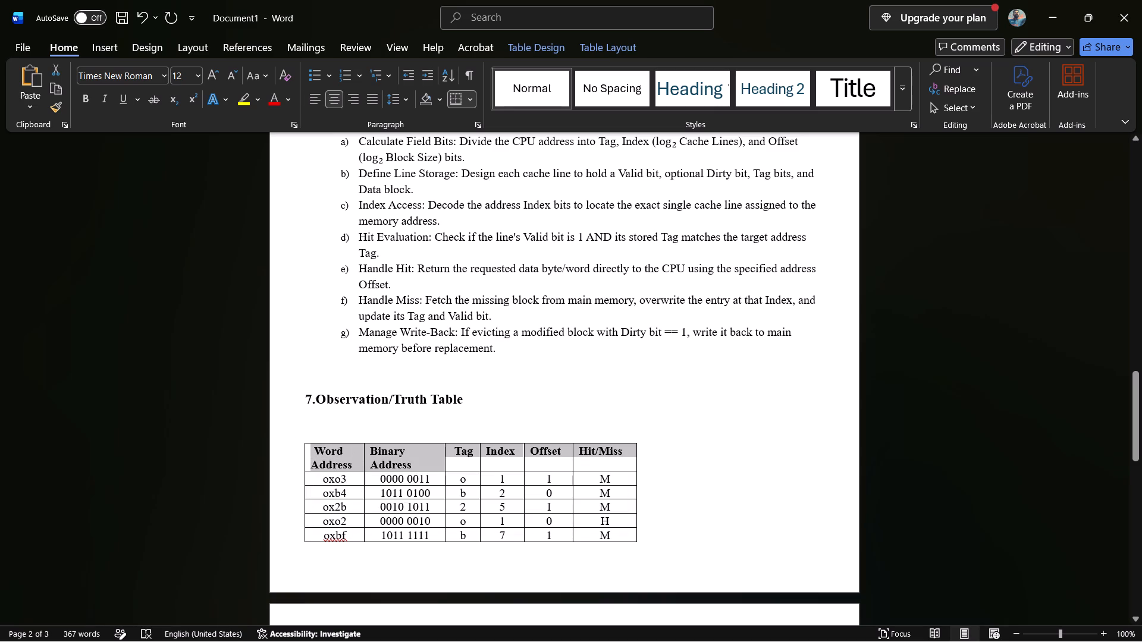
{"action": "left_click_drag", "start_coordinate": [602, 461], "coordinate": [601, 461]}
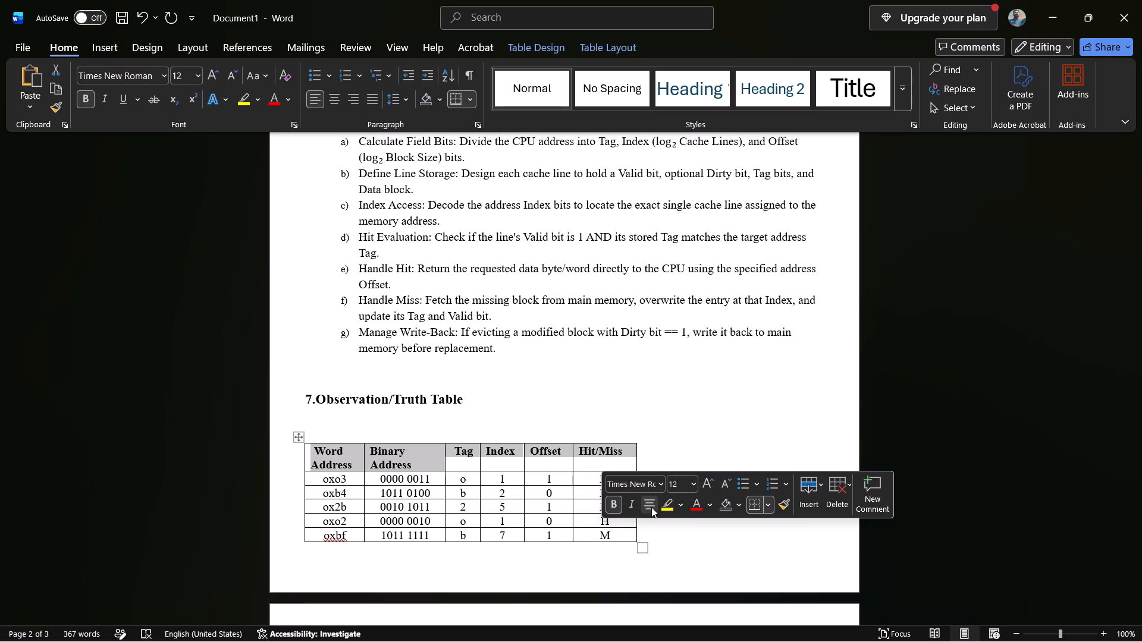
{"action": "left_click", "coordinate": [651, 507]}
{"action": "left_click", "coordinate": [605, 571]}
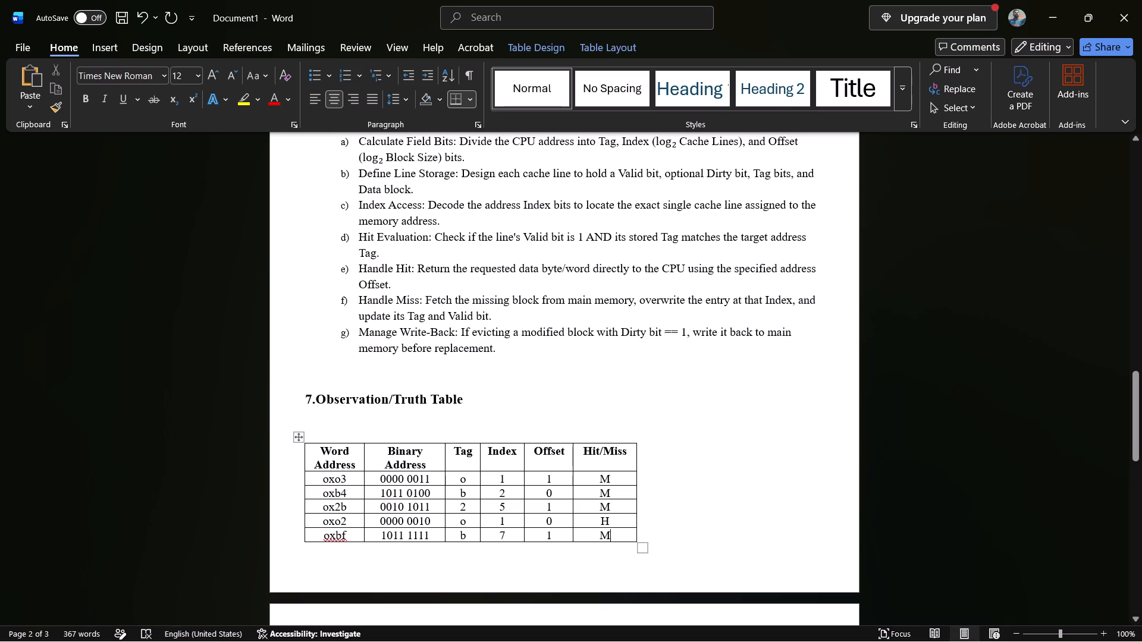
Move the whole table rightward and slightly up on the page, closer beneath the Observation/Truth Table heading.
{"action": "left_click_drag", "start_coordinate": [299, 439], "coordinate": [337, 437]}
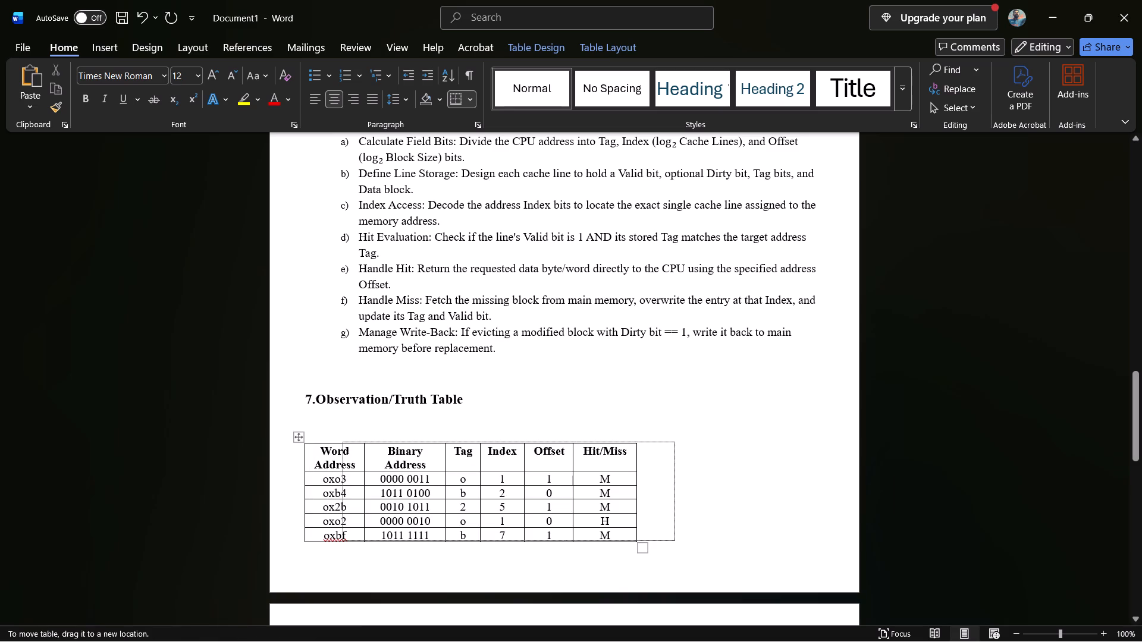
{"action": "left_click_drag", "start_coordinate": [337, 437], "coordinate": [350, 424]}
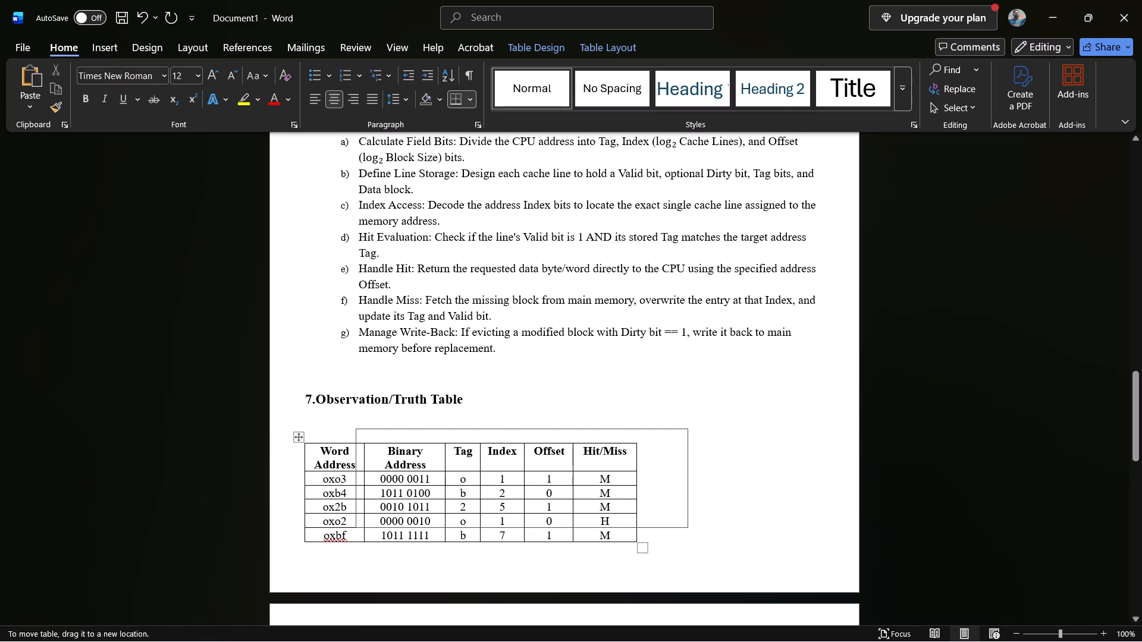
{"action": "left_click_drag", "start_coordinate": [350, 424], "coordinate": [350, 421]}
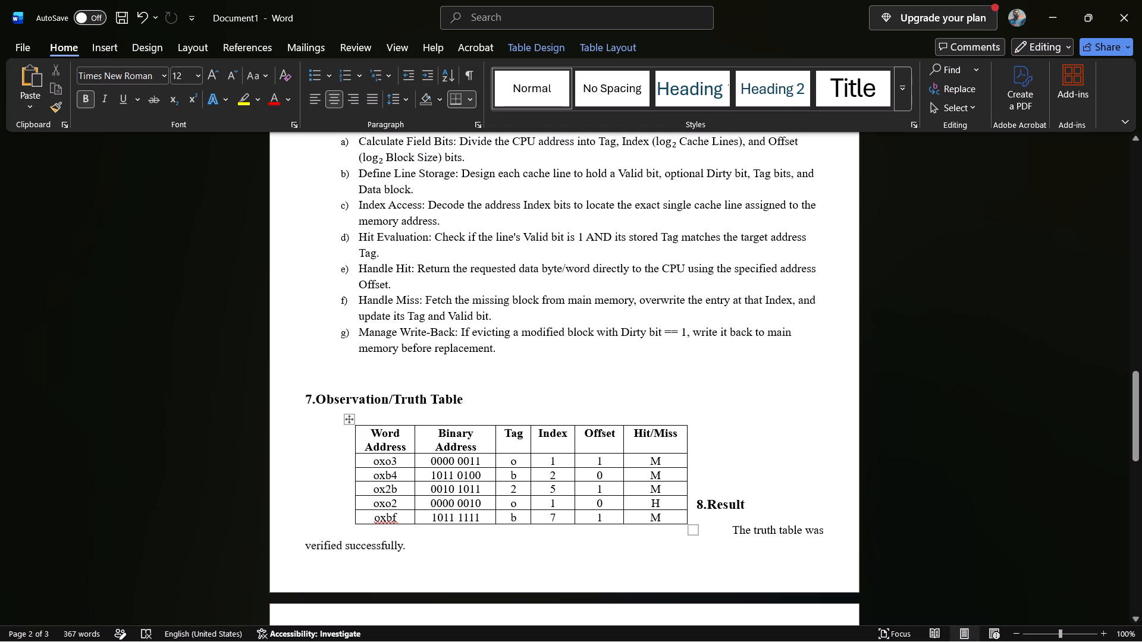
Insert two blank lines before the 8.Result heading to move it and its text from beside the table onto the next page.
{"action": "left_click", "coordinate": [721, 490]}
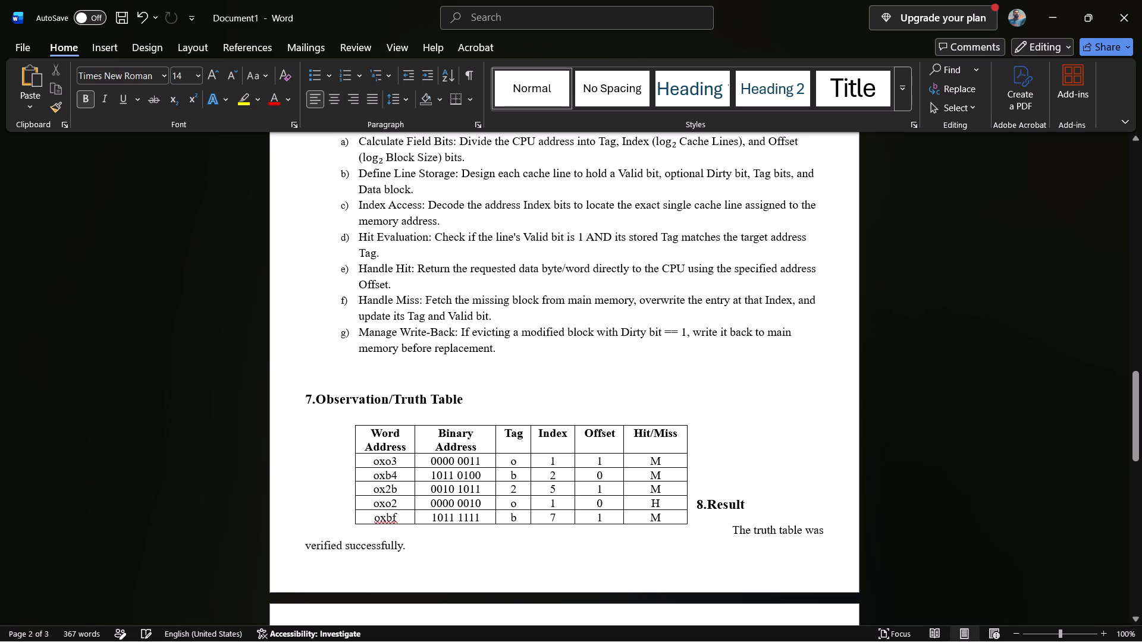
{"action": "left_click", "coordinate": [701, 503]}
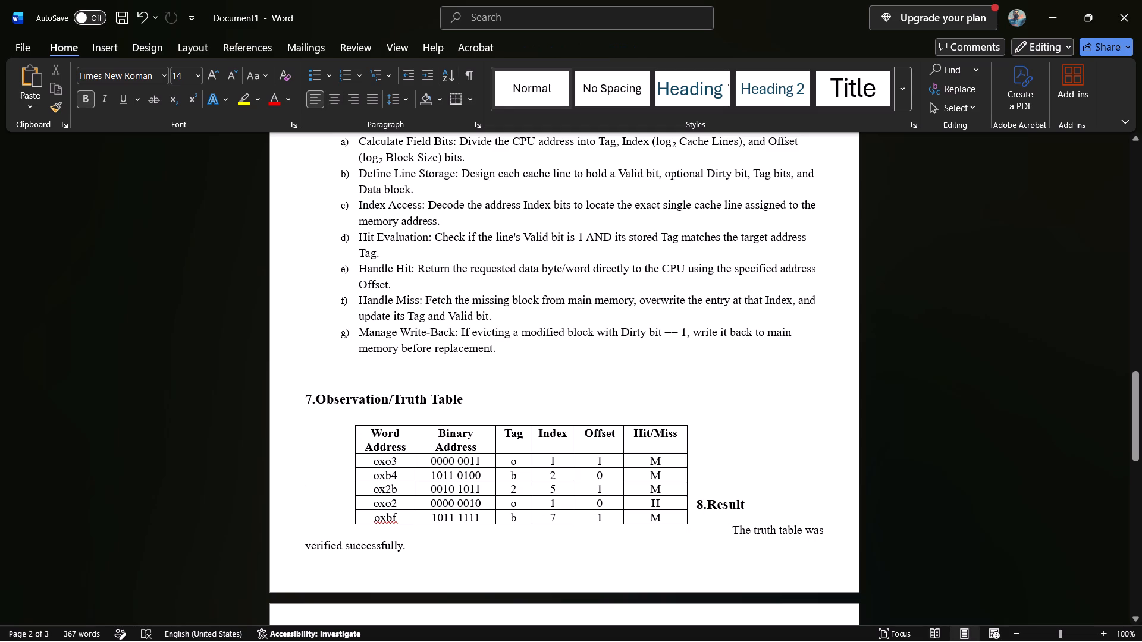
{"action": "left_click", "coordinate": [697, 504]}
{"action": "key", "text": "Return"}
{"action": "key", "text": "Return"}
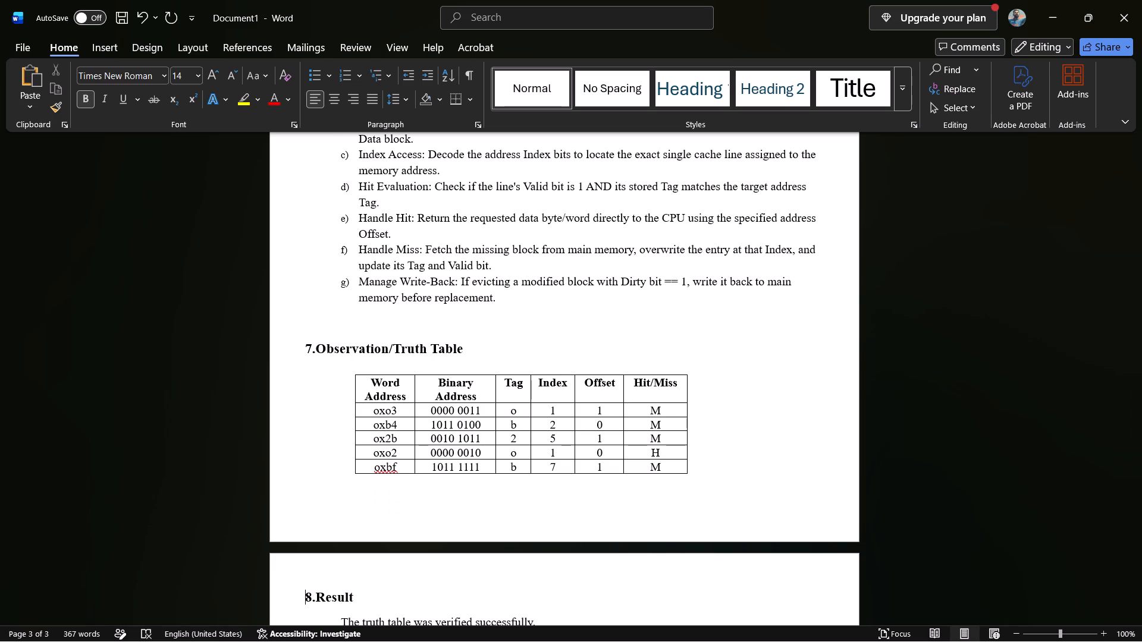
Review the report's layout from the 8.Result section back up to the Experiment 32 title.
{"action": "scroll", "coordinate": [556, 521], "scroll_direction": "right", "scroll_amount": 1}
{"action": "scroll", "coordinate": [556, 521], "scroll_direction": "up", "scroll_amount": 1}
{"action": "scroll", "coordinate": [556, 521], "scroll_direction": "right", "scroll_amount": 1}
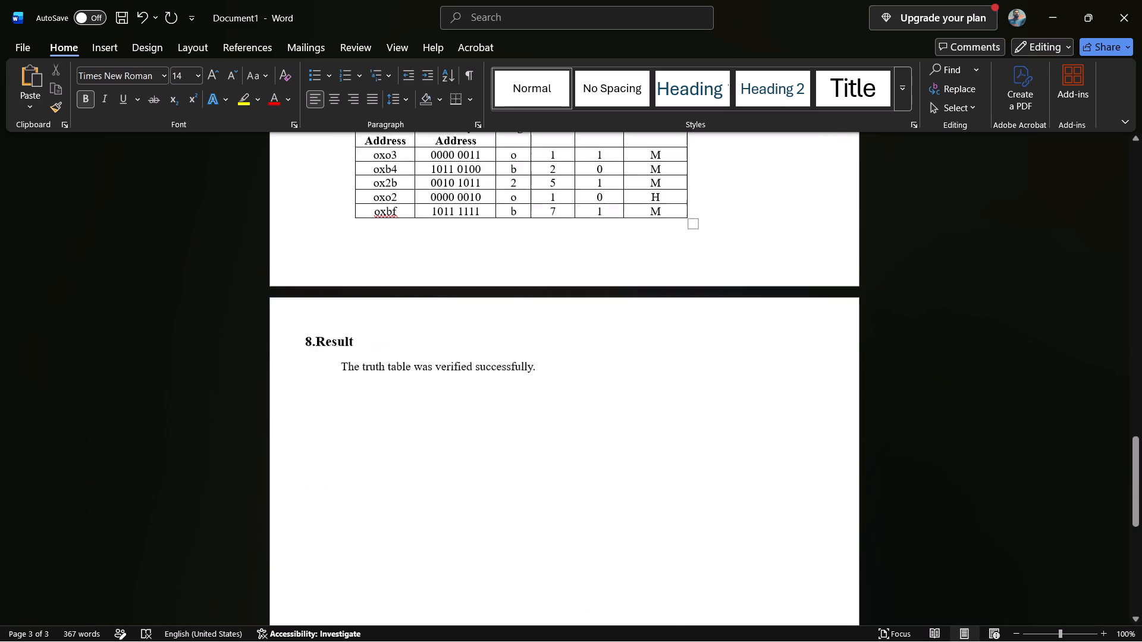
{"action": "scroll", "coordinate": [556, 521], "scroll_direction": "right", "scroll_amount": 1}
{"action": "scroll", "coordinate": [556, 521], "scroll_direction": "up", "scroll_amount": 1}
{"action": "scroll", "coordinate": [556, 521], "scroll_direction": "right", "scroll_amount": 1}
{"action": "scroll", "coordinate": [556, 521], "scroll_direction": "up", "scroll_amount": 3}
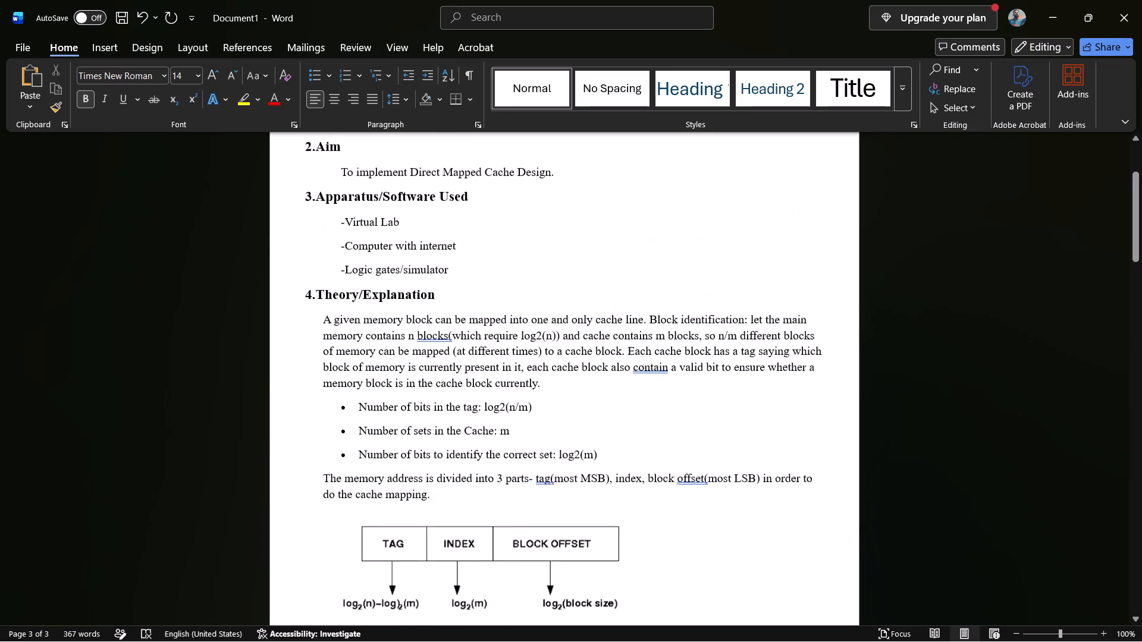
{"action": "scroll", "coordinate": [556, 521], "scroll_direction": "up", "scroll_amount": 2}
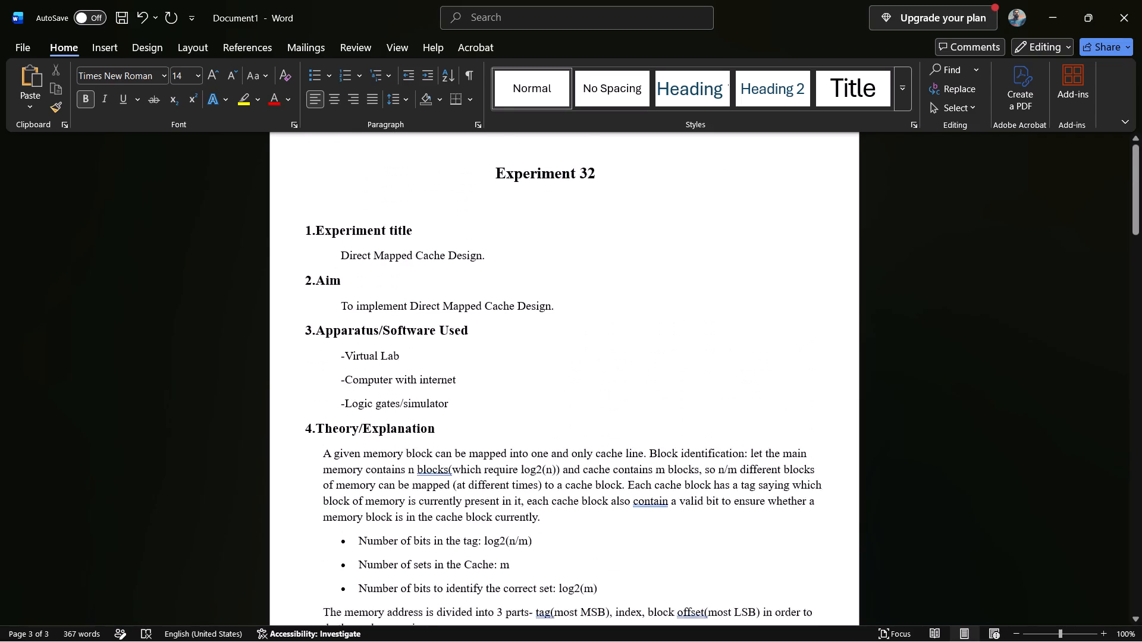
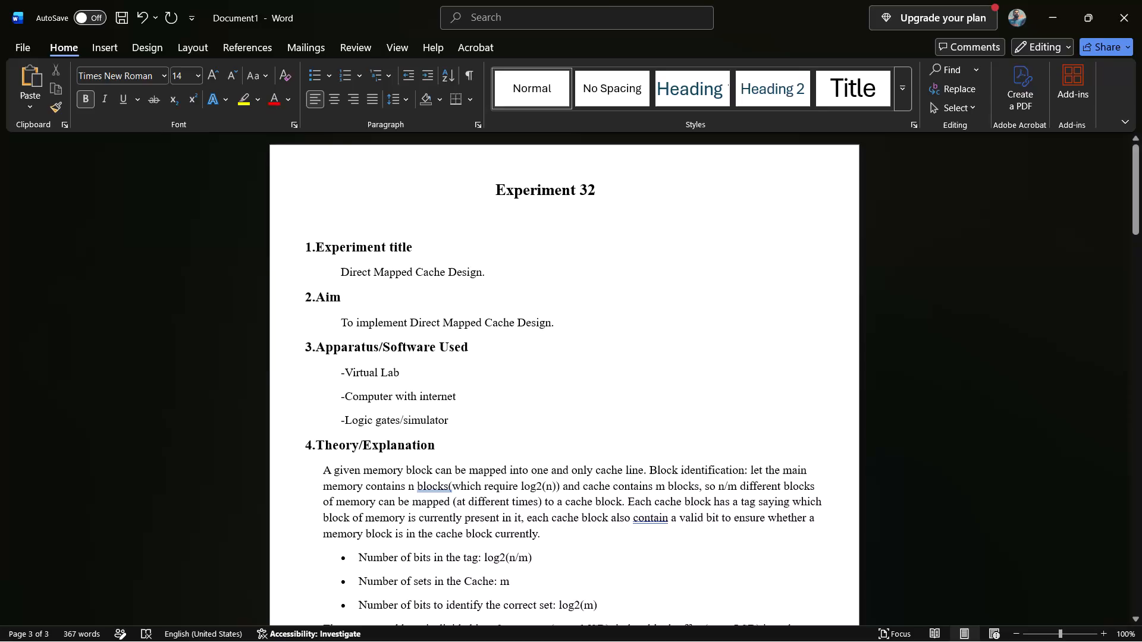
Look over the report's content and layout from the Experiment 32 title down to the 8.Result section and back.
{"action": "left_click", "coordinate": [611, 190]}
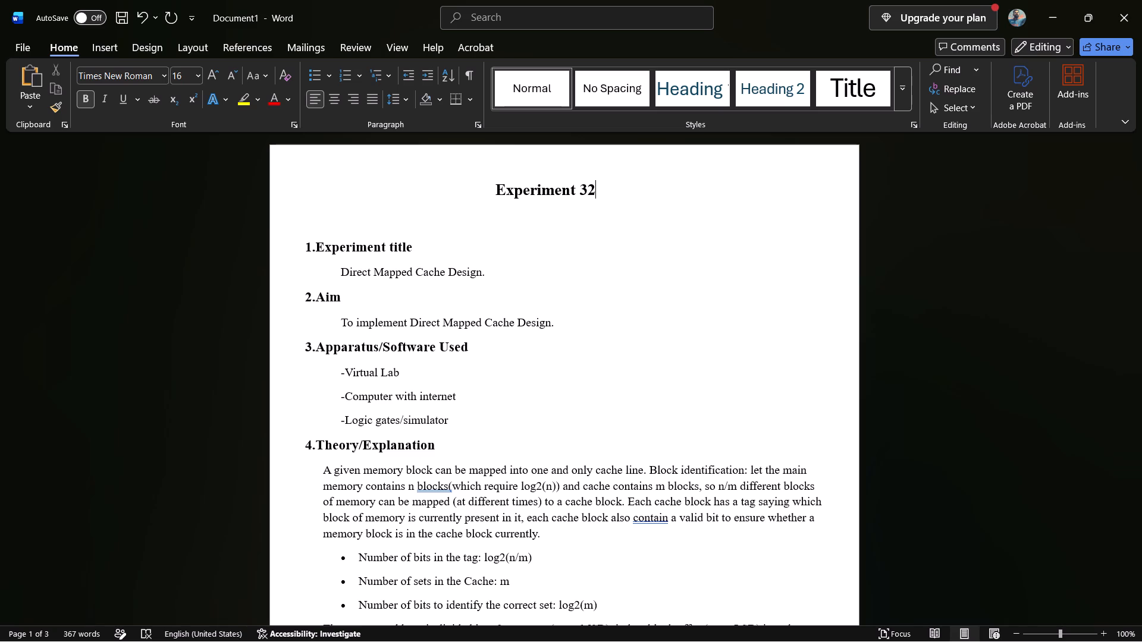
{"action": "left_click", "coordinate": [305, 243]}
{"action": "left_click_drag", "start_coordinate": [305, 243], "coordinate": [418, 361]}
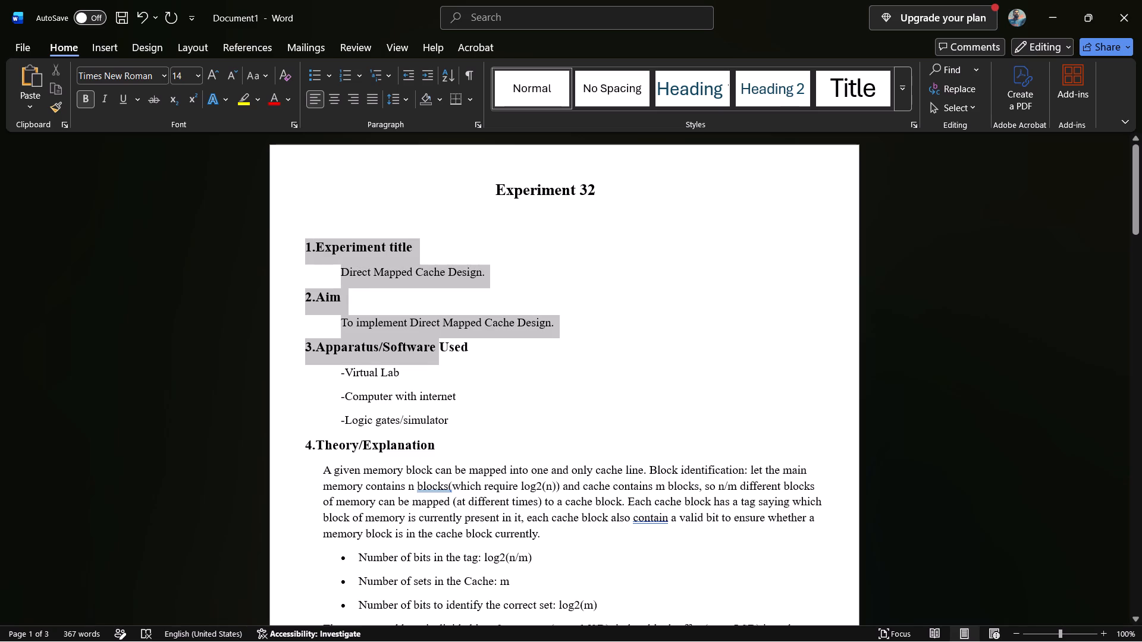
{"action": "left_click_drag", "start_coordinate": [418, 361], "coordinate": [743, 641]}
{"action": "left_click", "coordinate": [694, 317]}
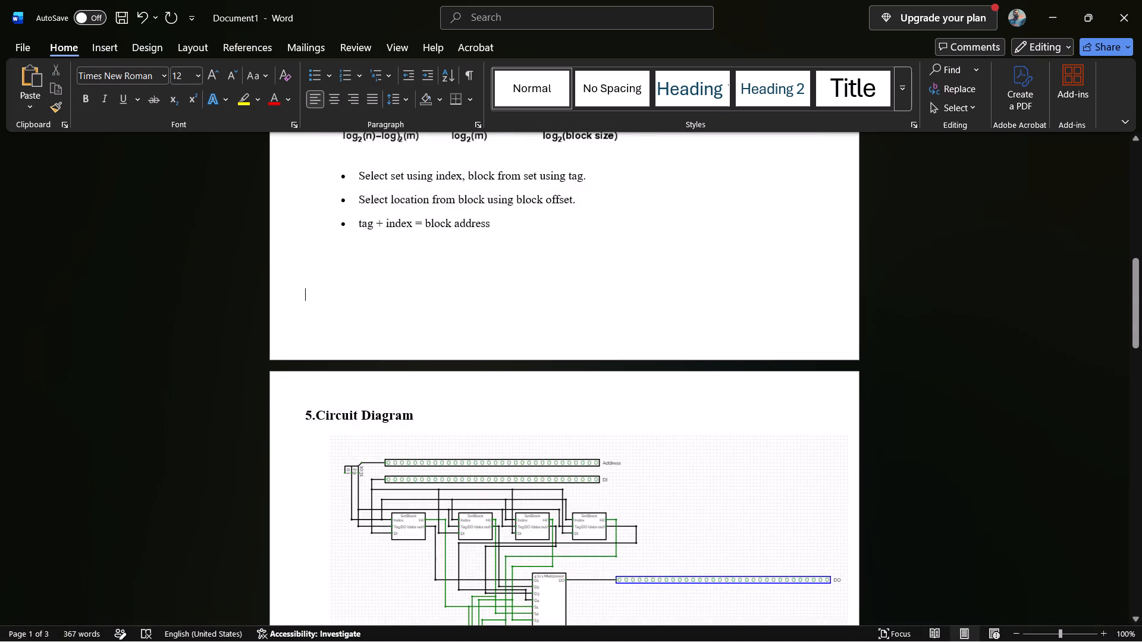
{"action": "scroll", "coordinate": [694, 317], "scroll_direction": "down", "scroll_amount": 6}
{"action": "scroll", "coordinate": [694, 317], "scroll_direction": "up", "scroll_amount": 1}
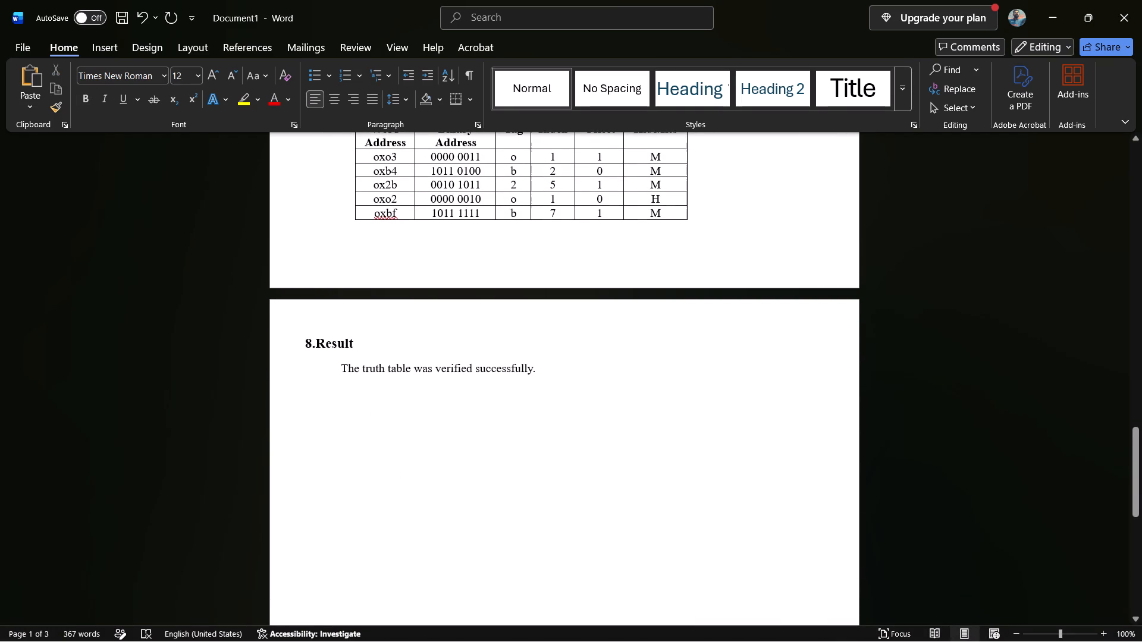
{"action": "scroll", "coordinate": [694, 317], "scroll_direction": "up", "scroll_amount": 3}
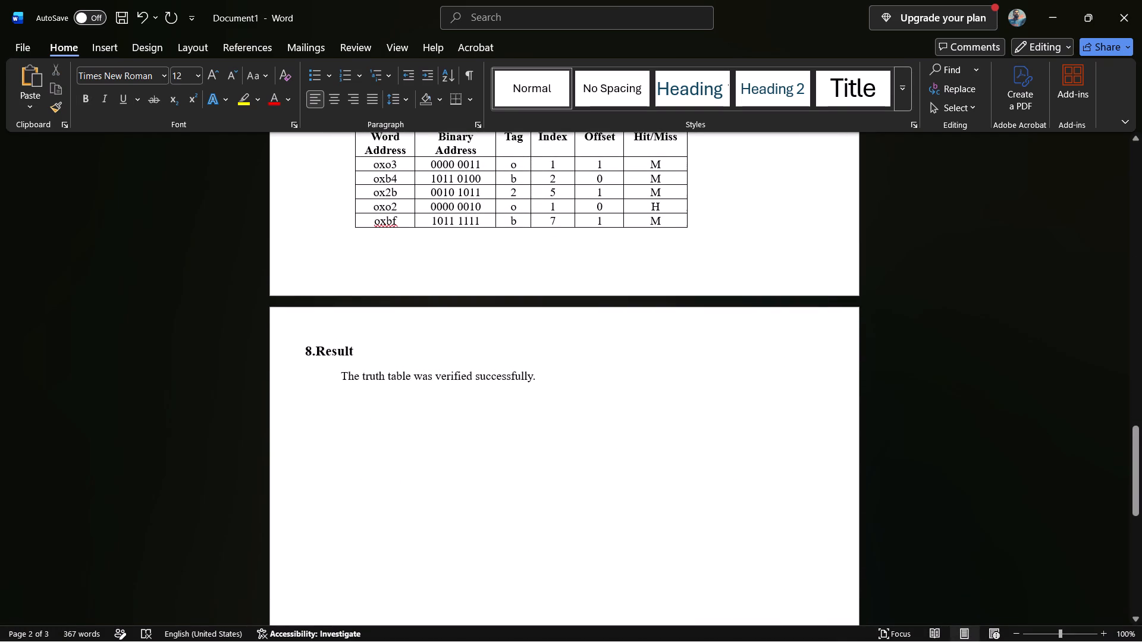
{"action": "scroll", "coordinate": [694, 317], "scroll_direction": "up", "scroll_amount": 1}
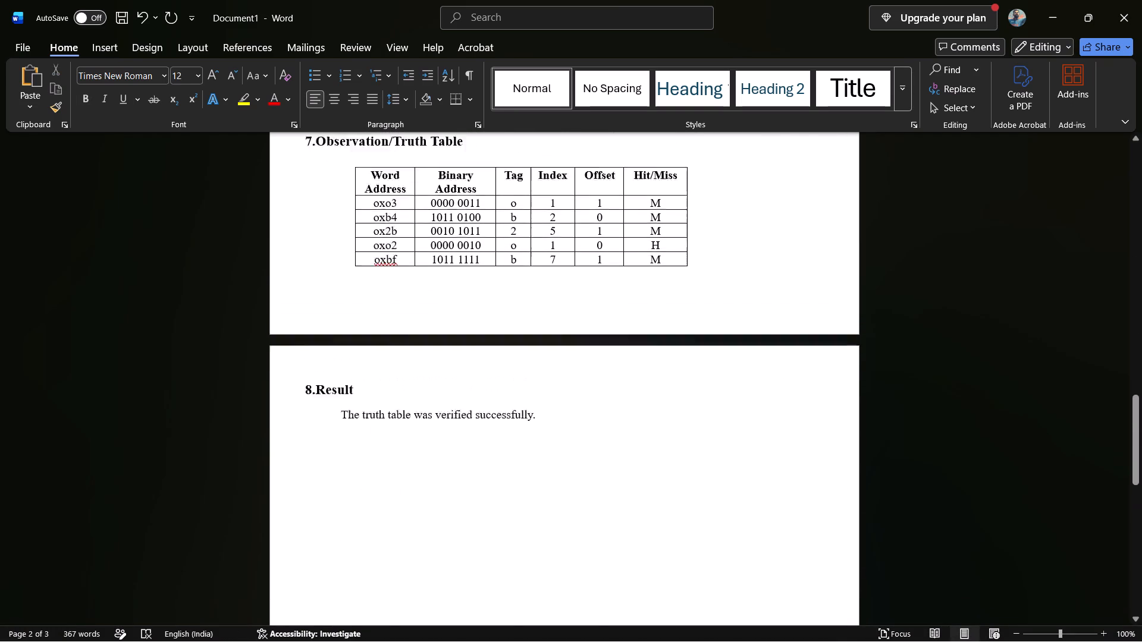
{"action": "scroll", "coordinate": [694, 317], "scroll_direction": "up", "scroll_amount": 9}
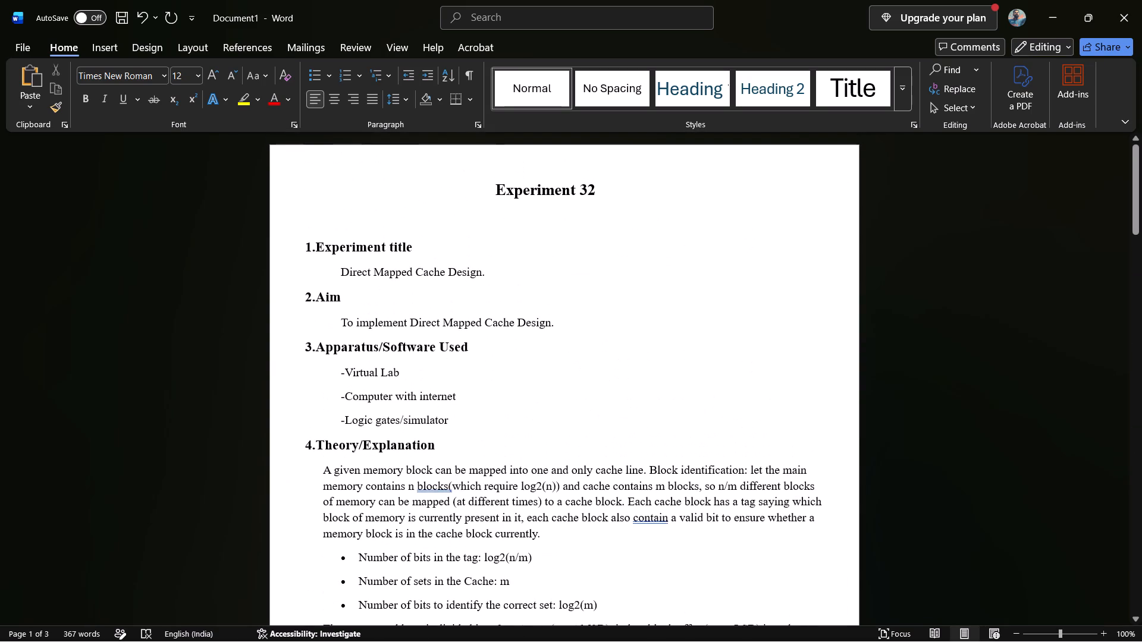
{"action": "left_click", "coordinate": [498, 199]}
{"action": "scroll", "coordinate": [498, 199], "scroll_direction": "down", "scroll_amount": 13}
{"action": "scroll", "coordinate": [498, 199], "scroll_direction": "up", "scroll_amount": 3}
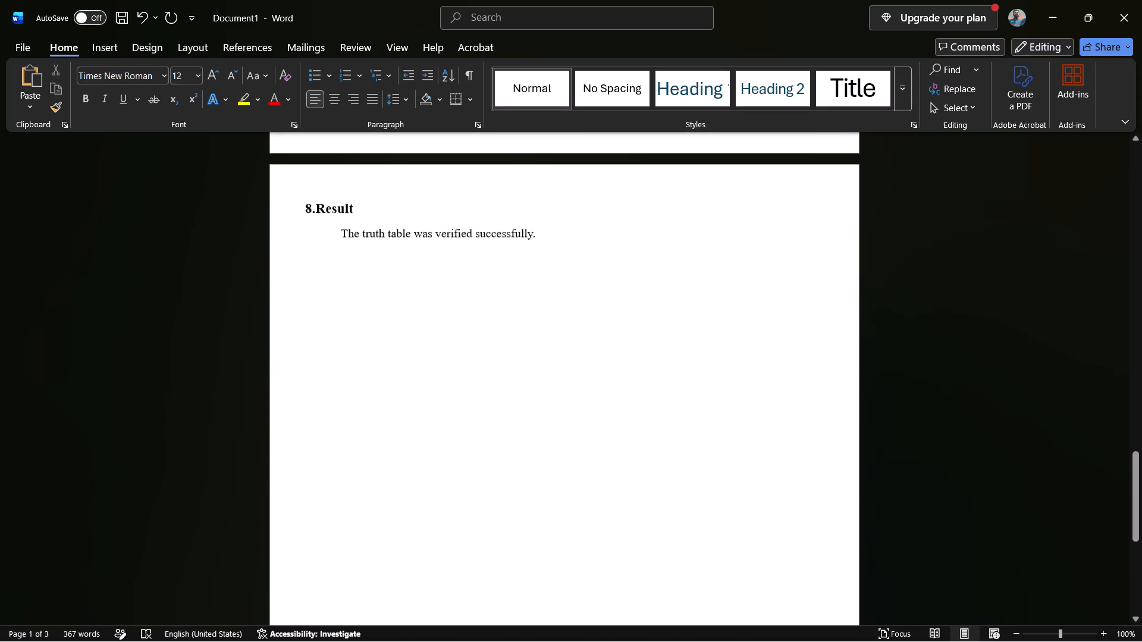
{"action": "scroll", "coordinate": [498, 199], "scroll_direction": "up", "scroll_amount": 13}
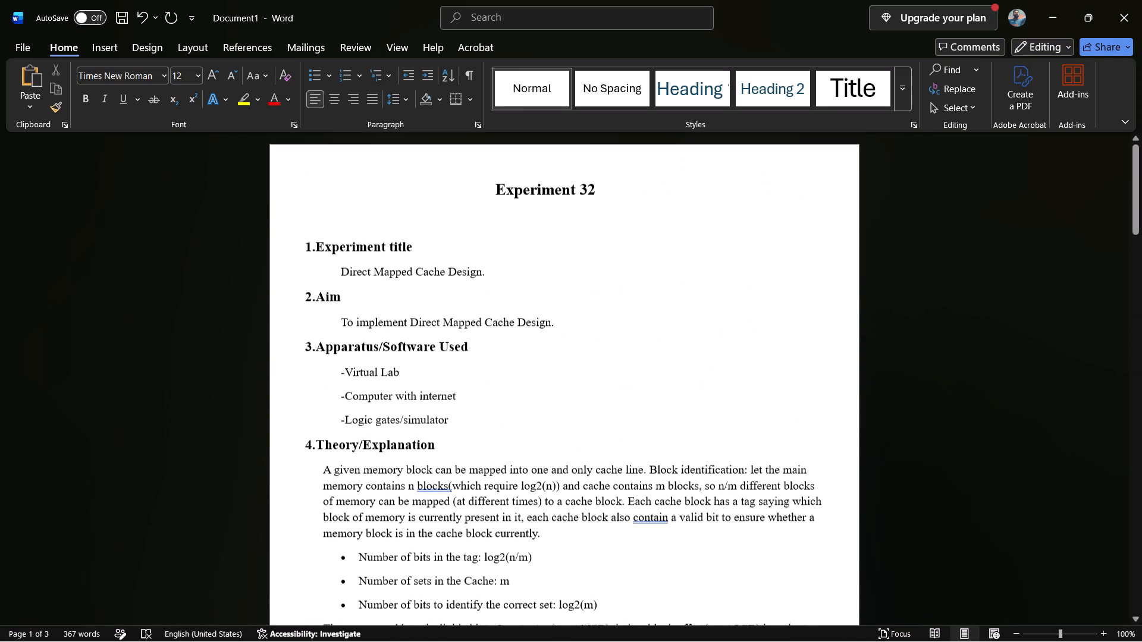
{"action": "scroll", "coordinate": [498, 199], "scroll_direction": "up", "scroll_amount": 4}
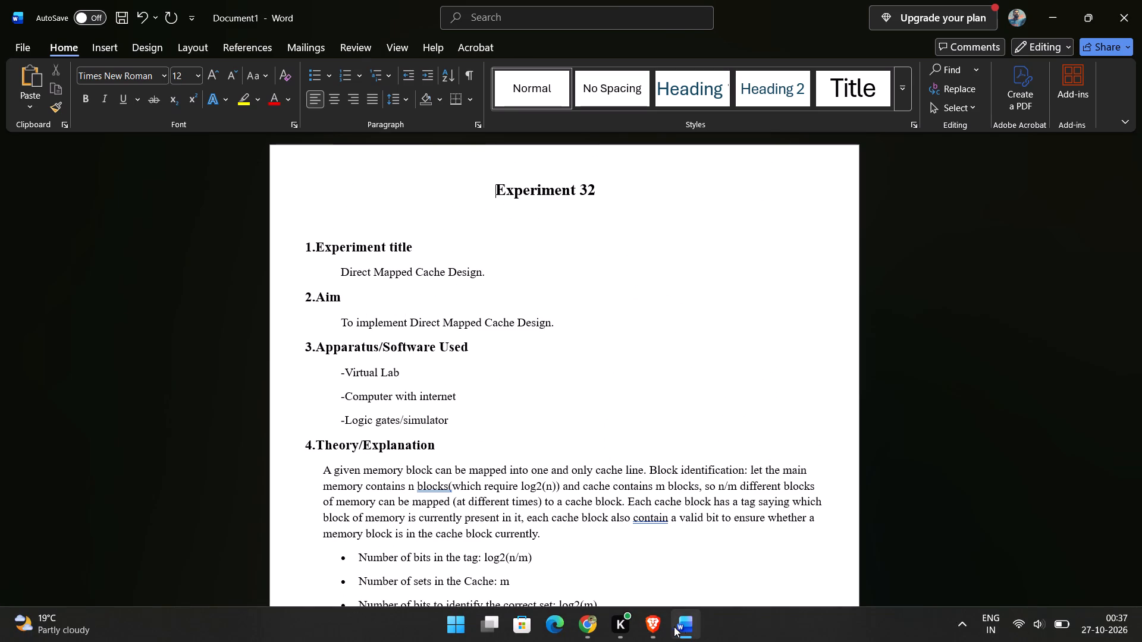
Switch to the Brave browser, close the enlarged truth table image and look through the direct mapped cache image results.
{"action": "left_click", "coordinate": [659, 631]}
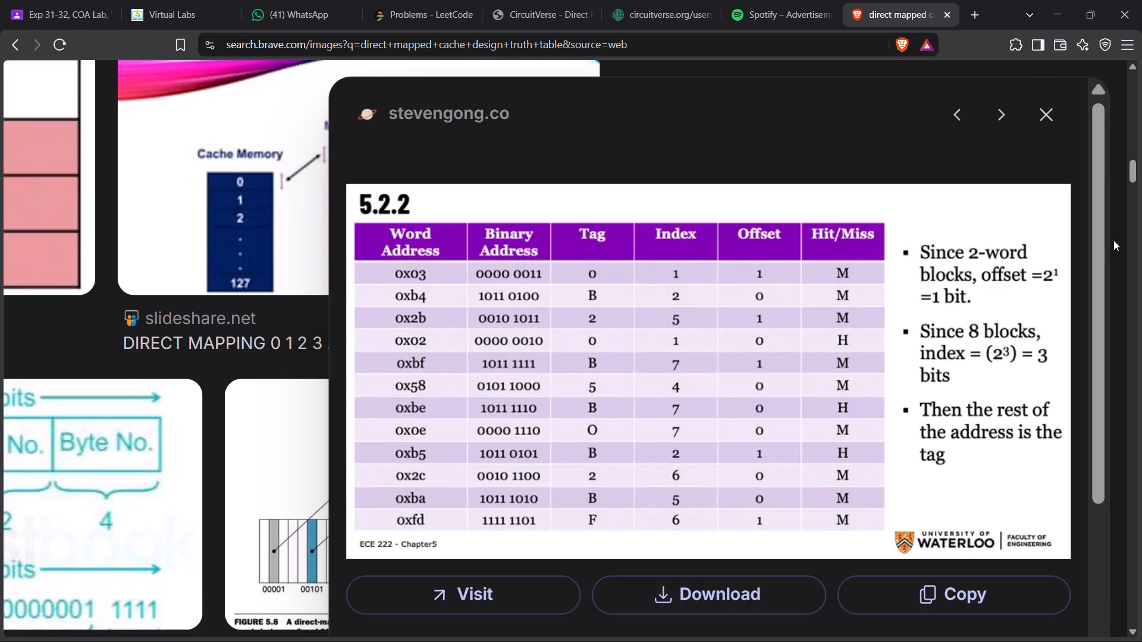
{"action": "left_click", "coordinate": [1046, 130]}
{"action": "scroll", "coordinate": [811, 187], "scroll_direction": "up", "scroll_amount": 7}
{"action": "scroll", "coordinate": [811, 187], "scroll_direction": "down", "scroll_amount": 1}
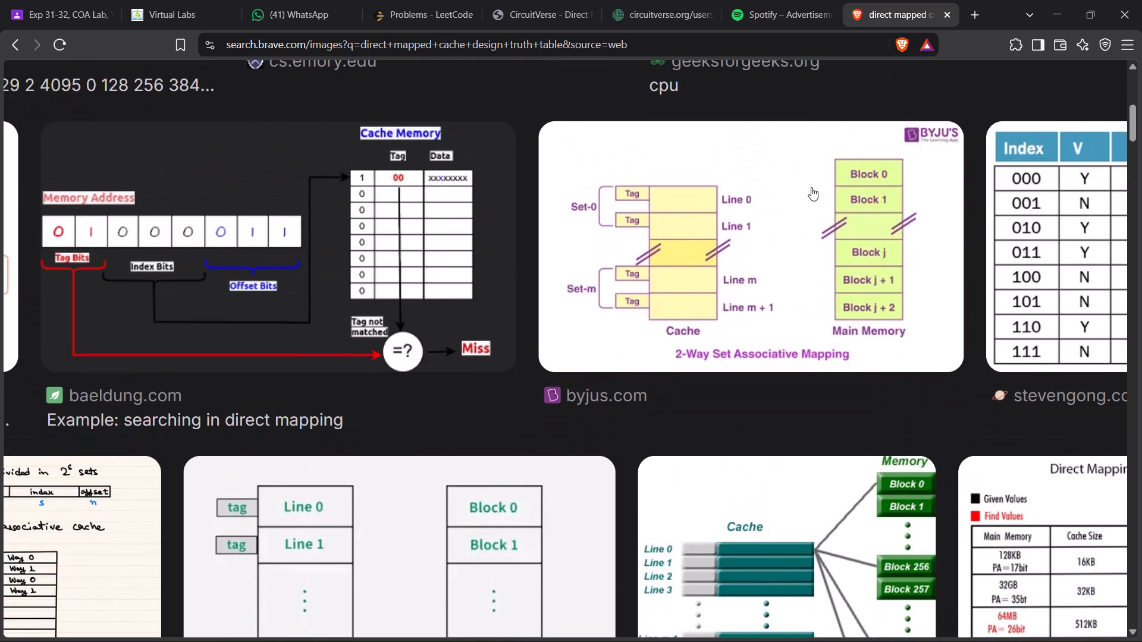
{"action": "scroll", "coordinate": [811, 187], "scroll_direction": "down", "scroll_amount": 1}
Switch to Spotify in the browser, search for alfaz and play the song Alfaaz.
{"action": "left_click", "coordinate": [798, 0]}
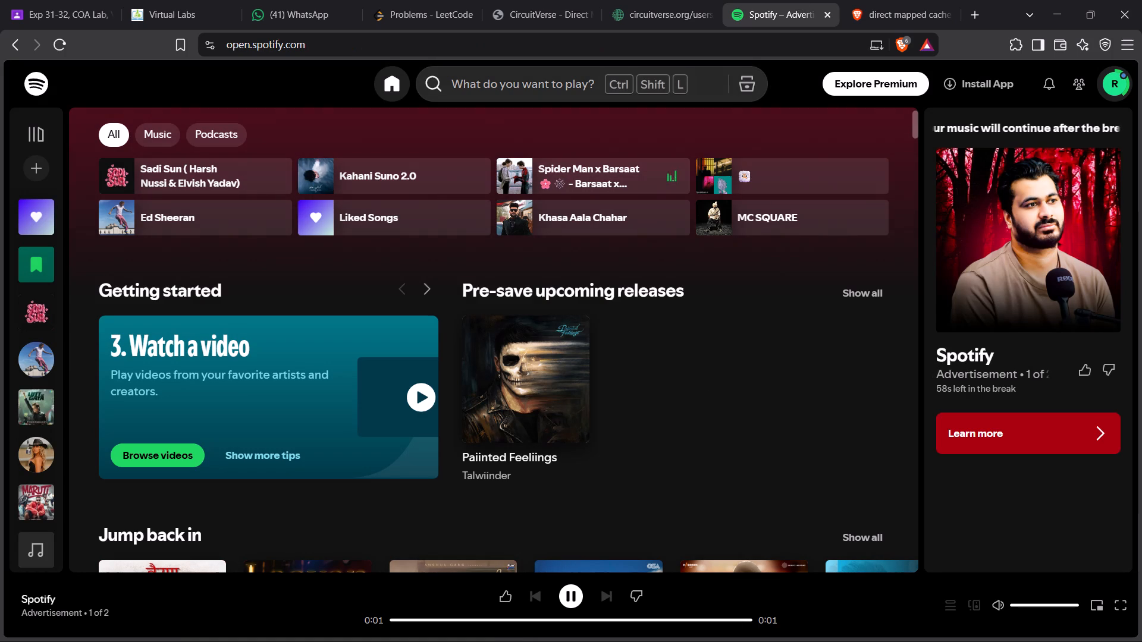
{"action": "left_click", "coordinate": [566, 92]}
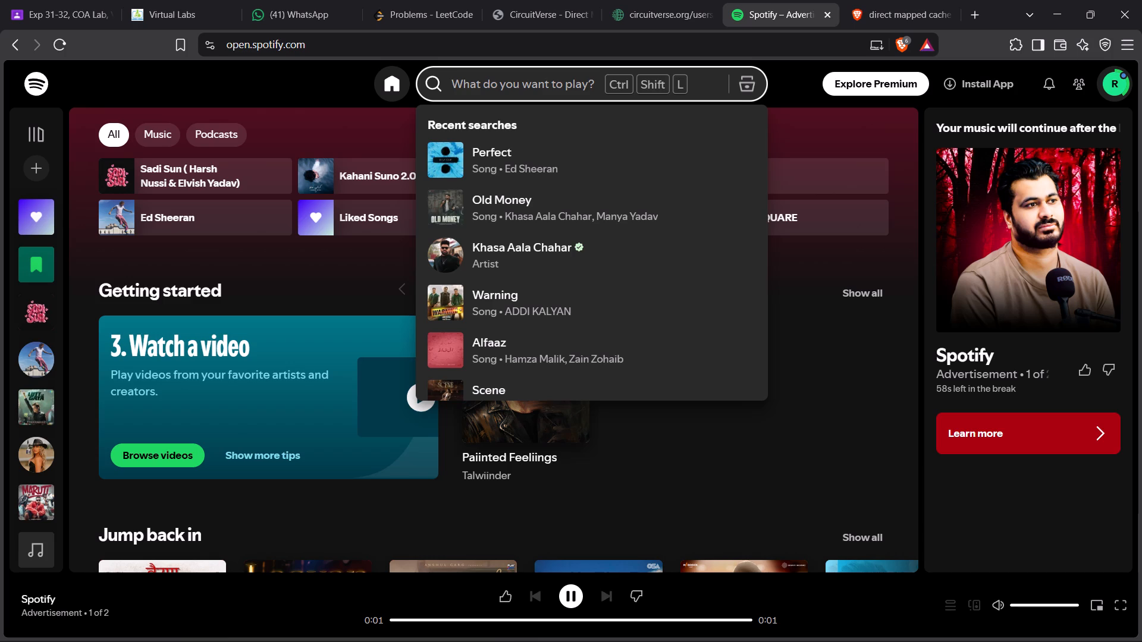
{"action": "type", "text": "alfa"}
{"action": "key", "text": "z"}
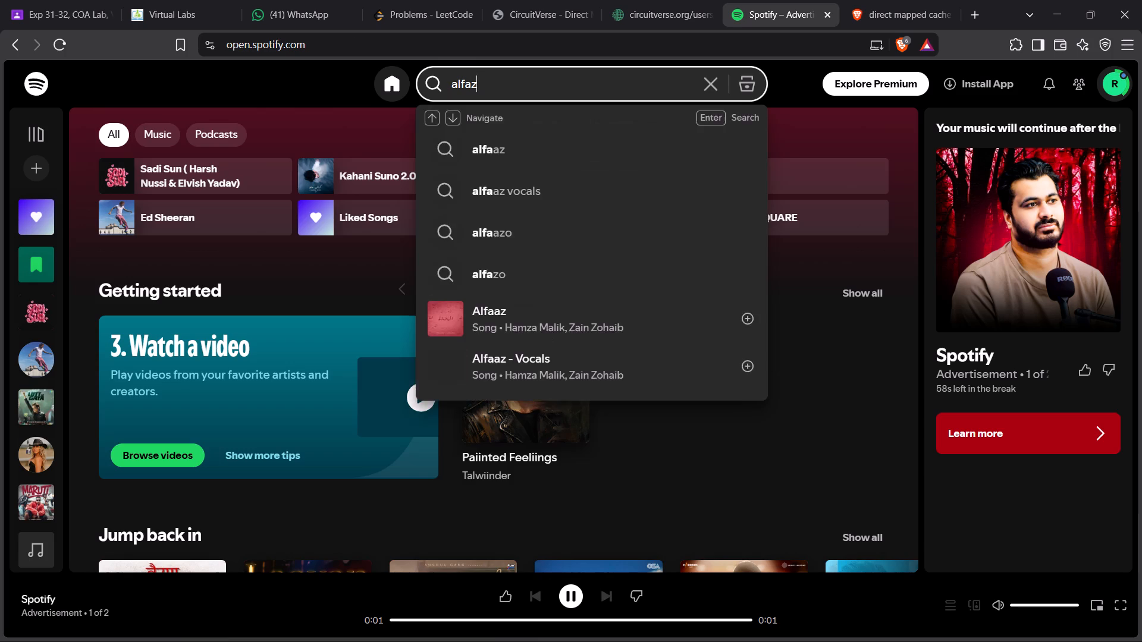
{"action": "key", "text": "Return"}
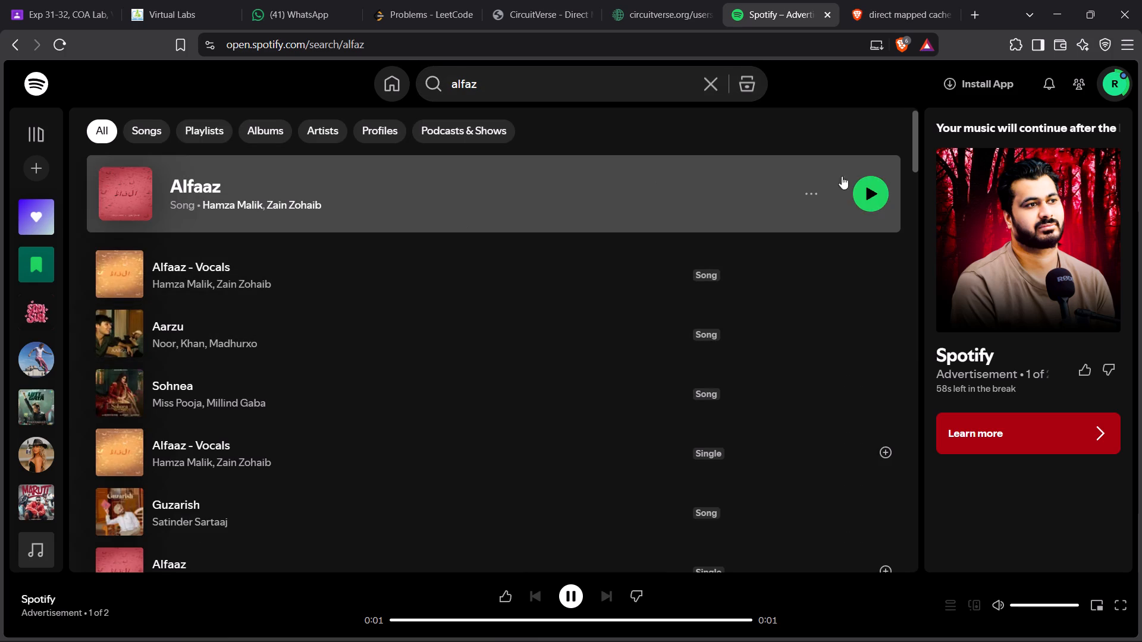
{"action": "left_click", "coordinate": [886, 190]}
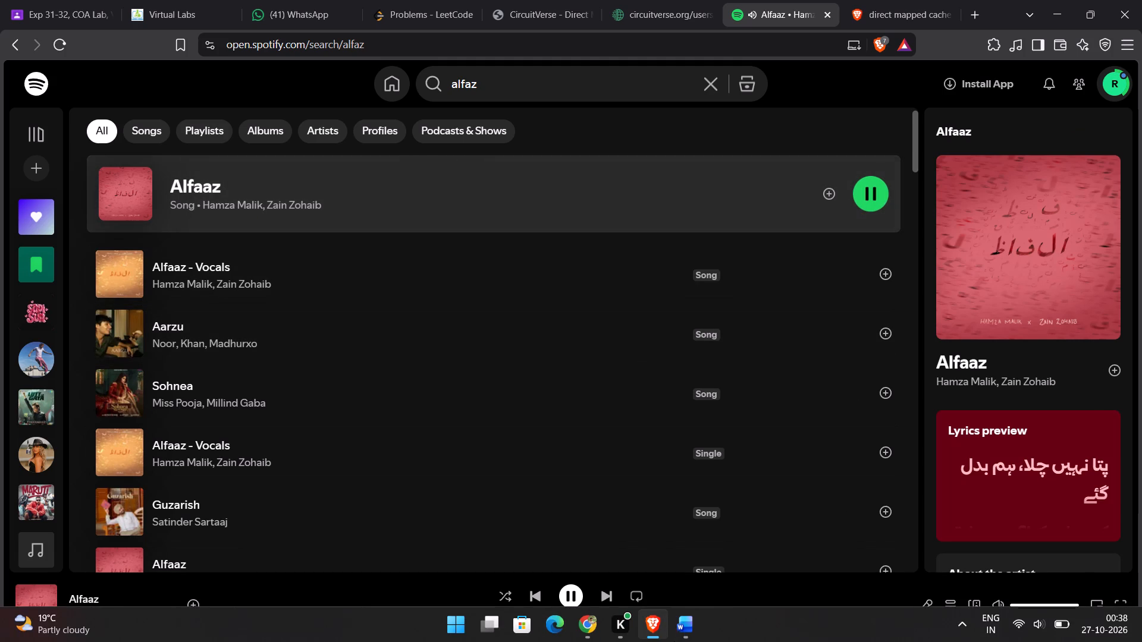
Return to Word and check the report's pages from the Experiment 32 title through to the 8.Result section.
{"action": "left_click", "coordinate": [676, 631]}
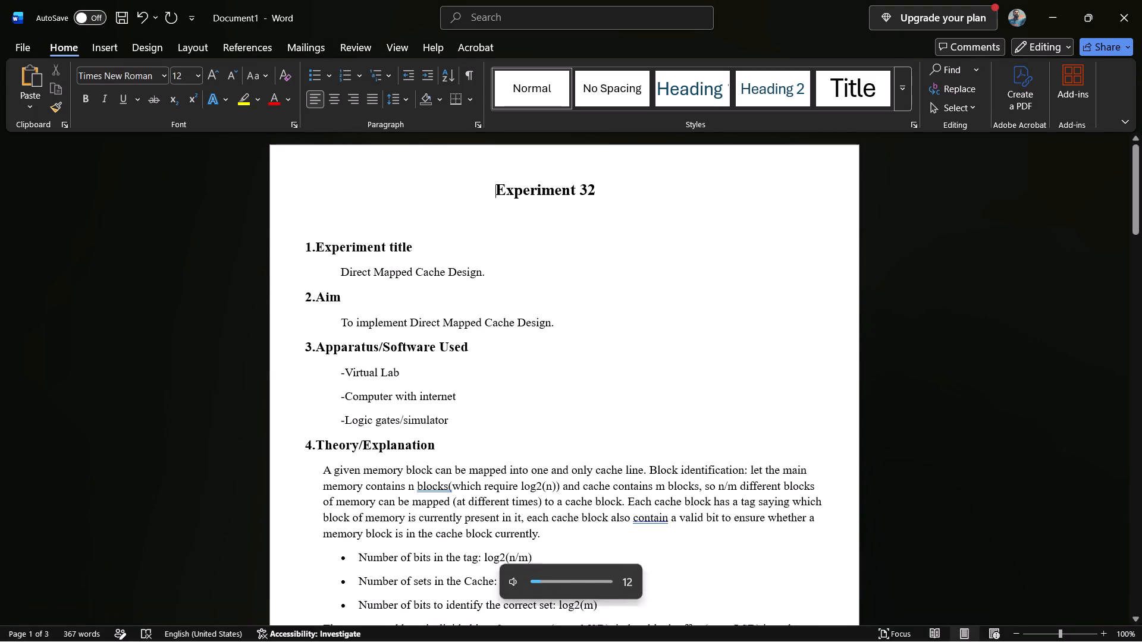
{"action": "scroll", "coordinate": [610, 377], "scroll_direction": "up", "scroll_amount": 4}
{"action": "scroll", "coordinate": [610, 377], "scroll_direction": "down", "scroll_amount": 1}
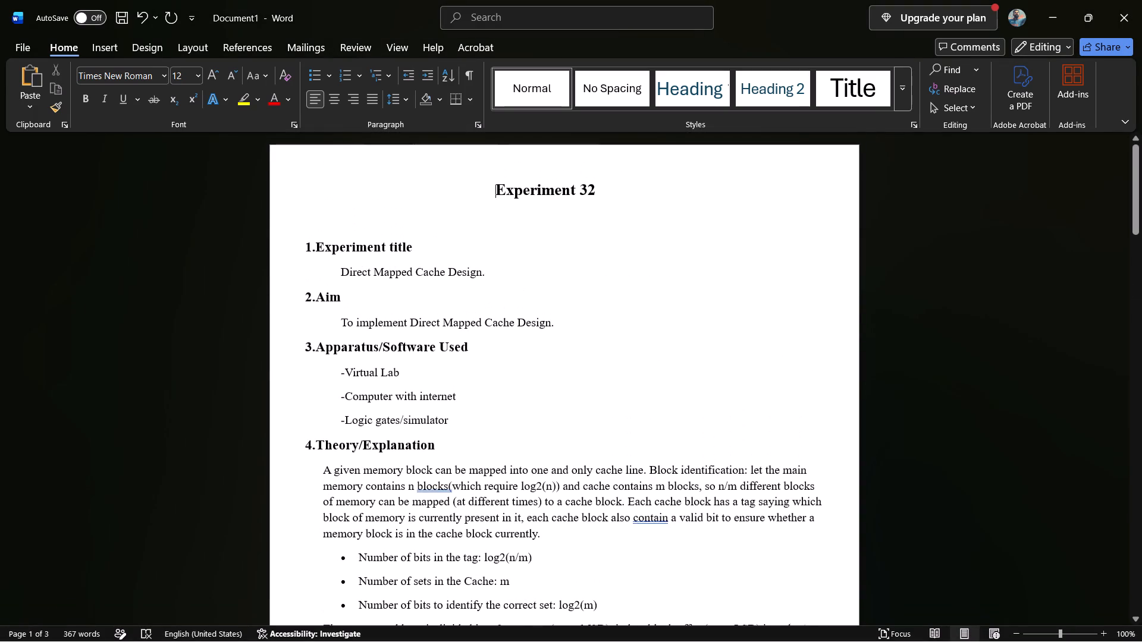
{"action": "scroll", "coordinate": [610, 377], "scroll_direction": "down", "scroll_amount": 2}
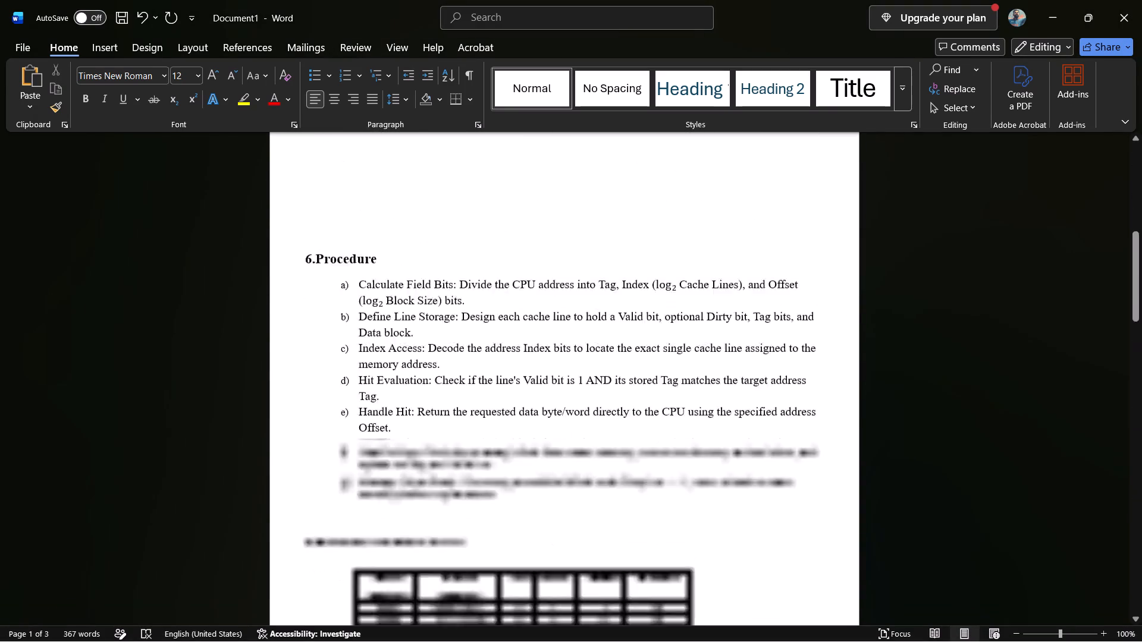
{"action": "scroll", "coordinate": [610, 377], "scroll_direction": "down", "scroll_amount": 2}
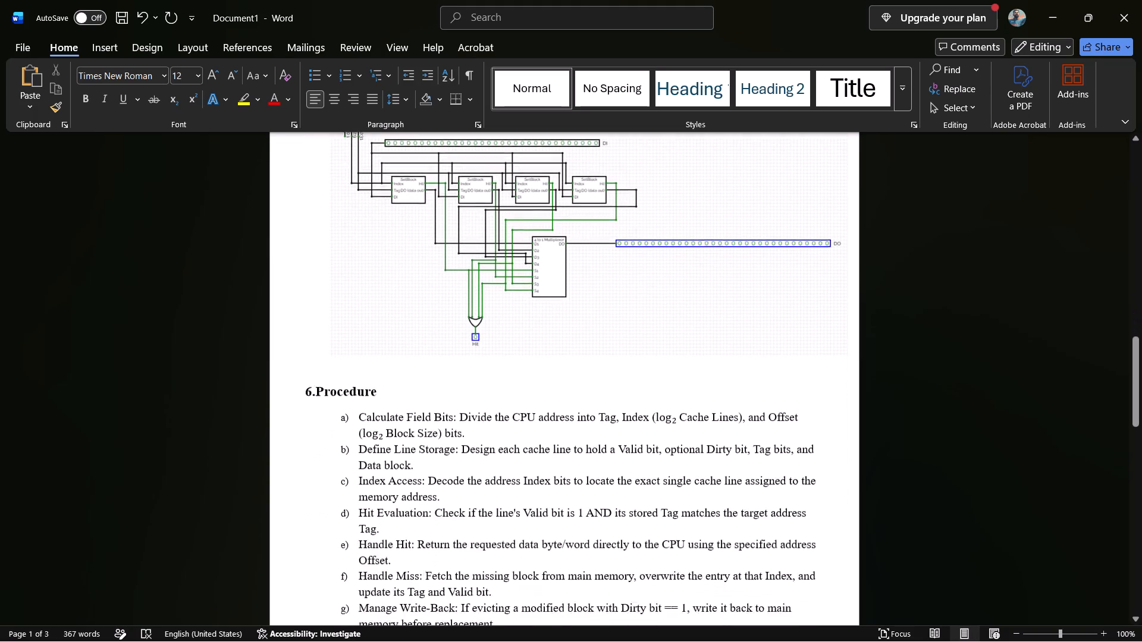
{"action": "scroll", "coordinate": [610, 377], "scroll_direction": "down", "scroll_amount": 1}
{"action": "left_click", "coordinate": [575, 519]}
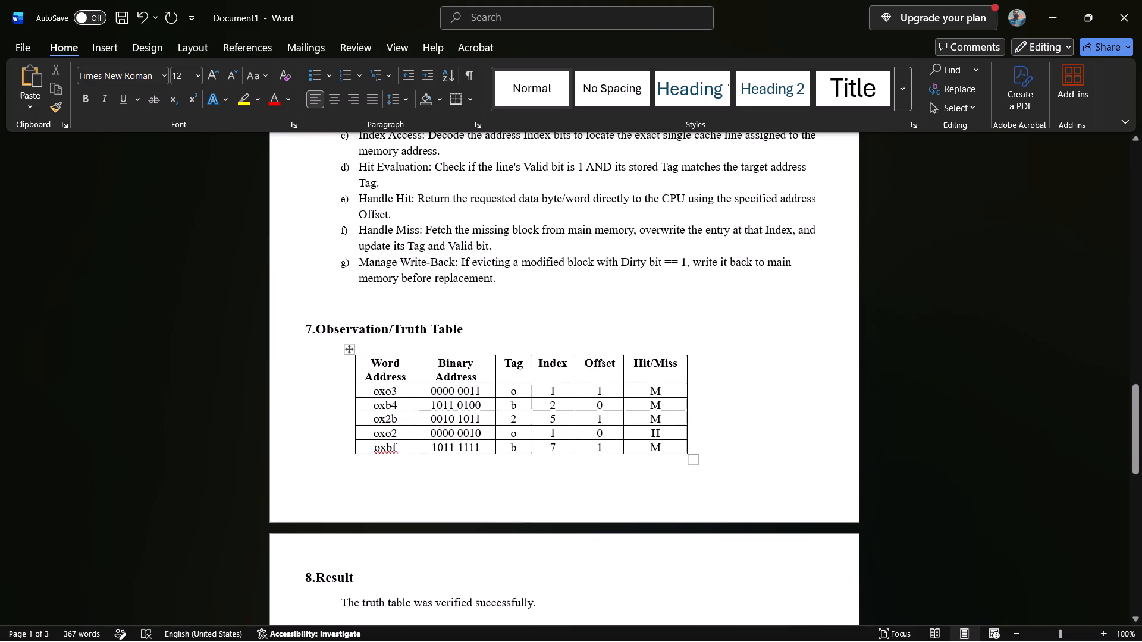
{"action": "scroll", "coordinate": [575, 519], "scroll_direction": "down", "scroll_amount": 2}
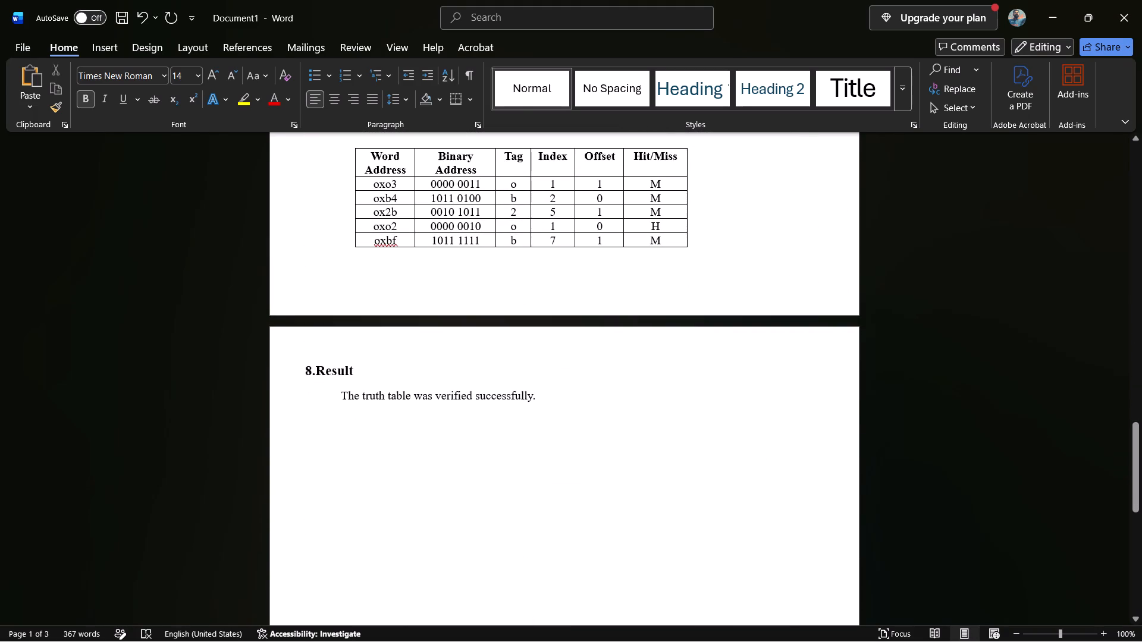
{"action": "scroll", "coordinate": [575, 519], "scroll_direction": "down", "scroll_amount": 1}
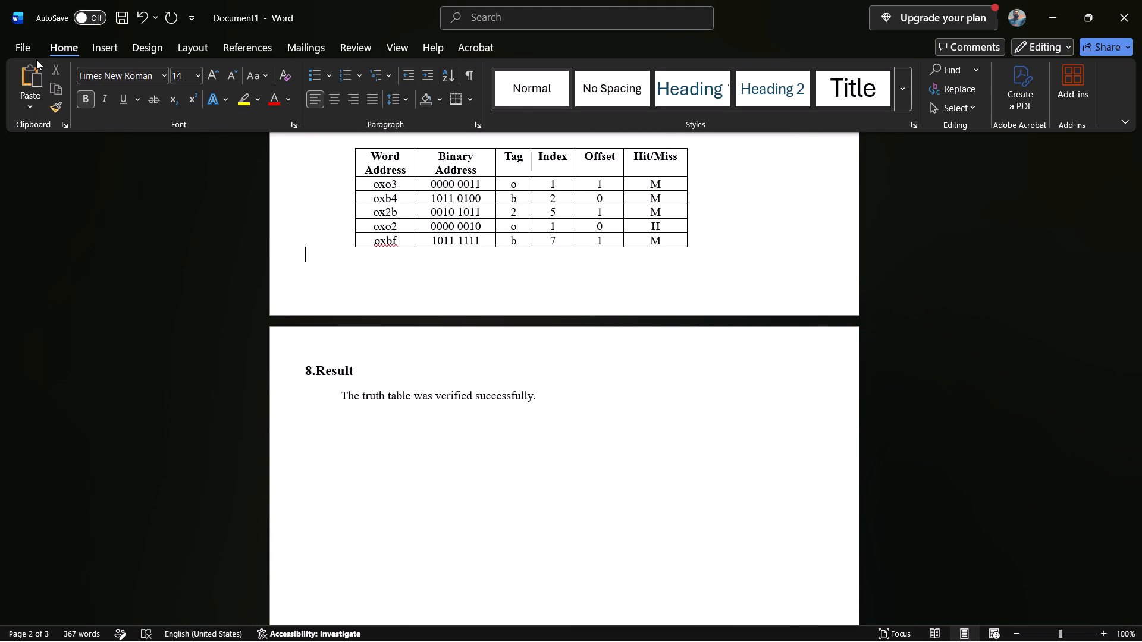
Start saving the document under a new name and choose the COA folder on drive C: as its location.
{"action": "left_click", "coordinate": [31, 48]}
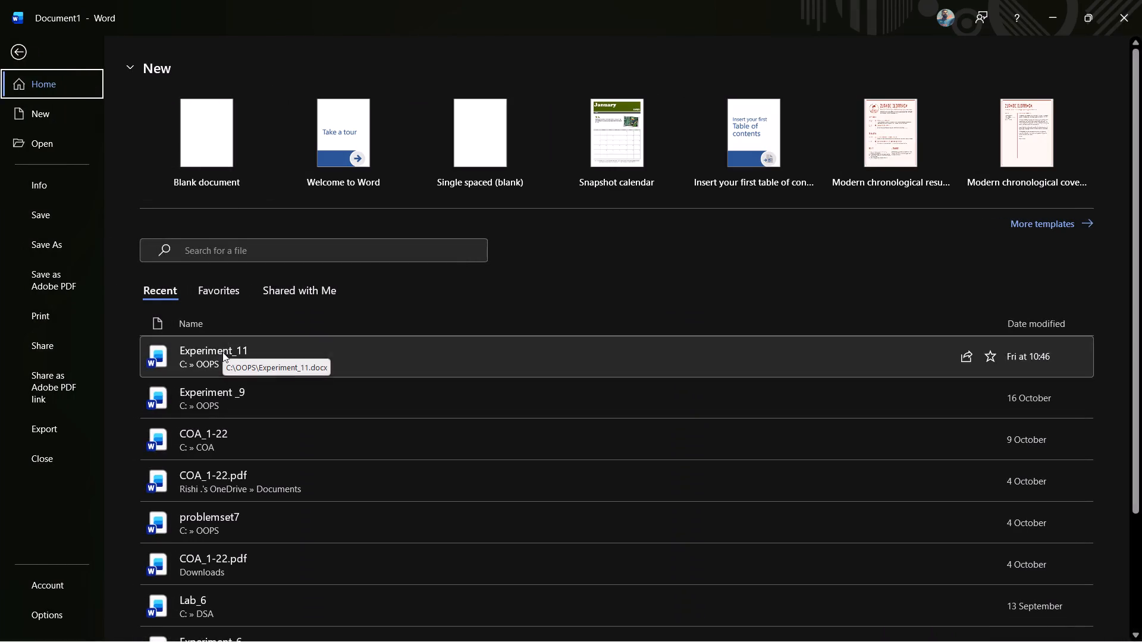
{"action": "left_click", "coordinate": [59, 238]}
{"action": "left_click", "coordinate": [306, 149]}
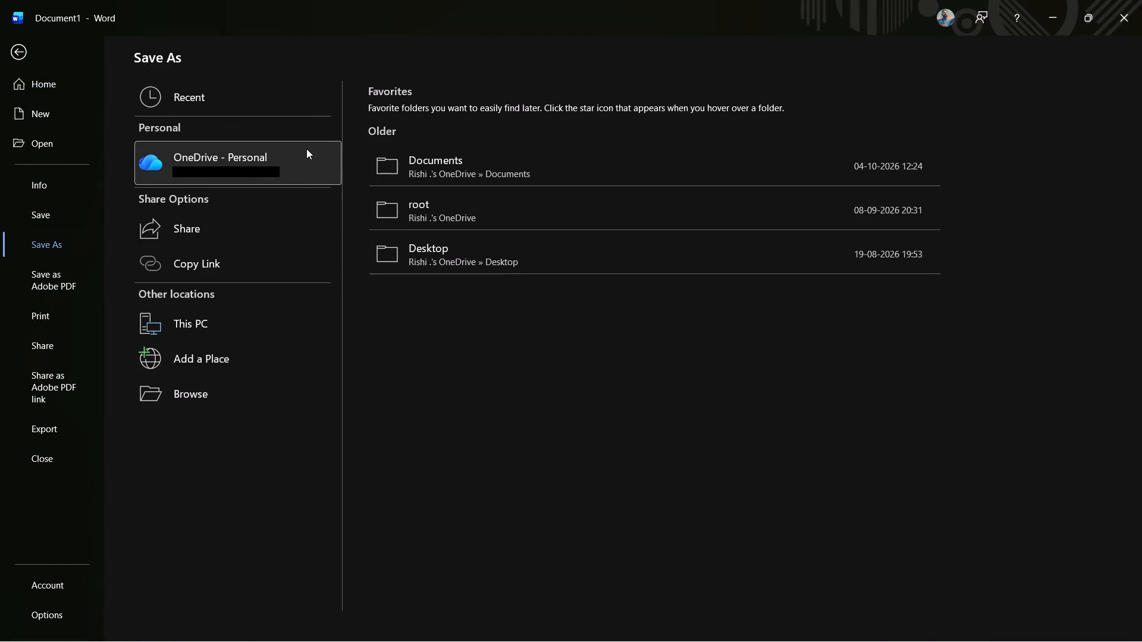
{"action": "double_click", "coordinate": [306, 149]}
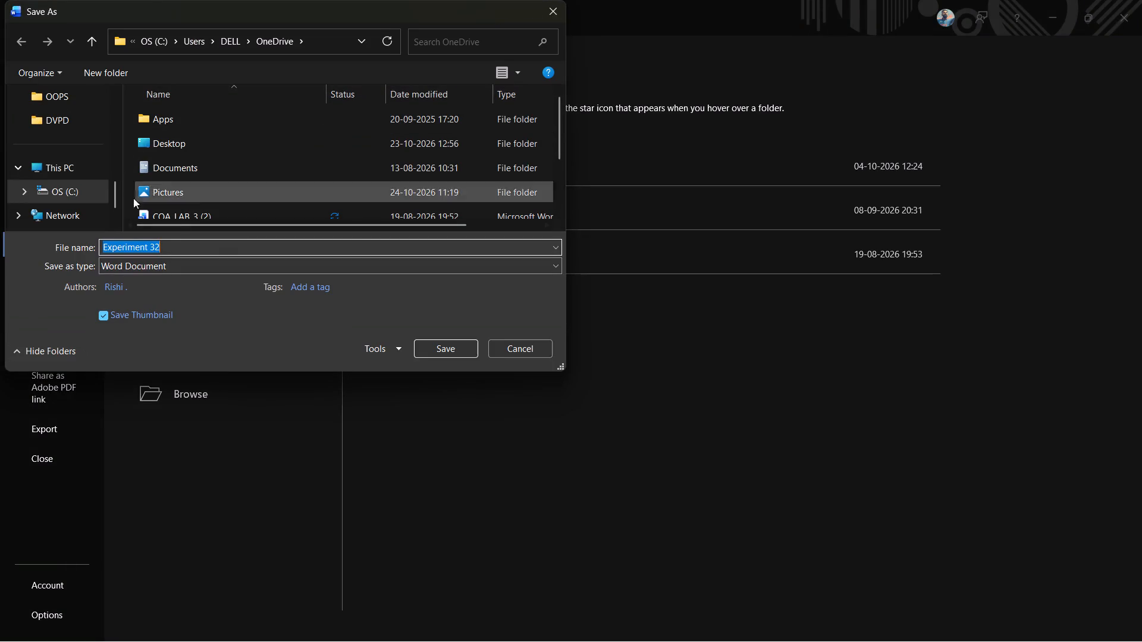
{"action": "double_click", "coordinate": [103, 193]}
{"action": "scroll", "coordinate": [240, 184], "scroll_direction": "up", "scroll_amount": 1}
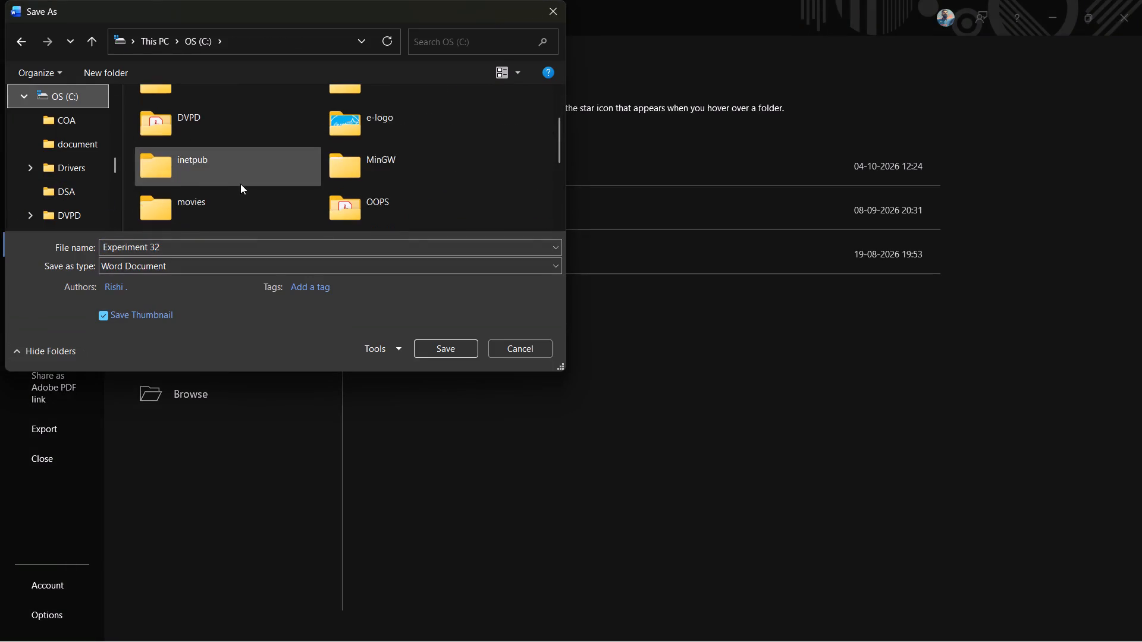
{"action": "scroll", "coordinate": [240, 184], "scroll_direction": "up", "scroll_amount": 1}
{"action": "double_click", "coordinate": [250, 103]}
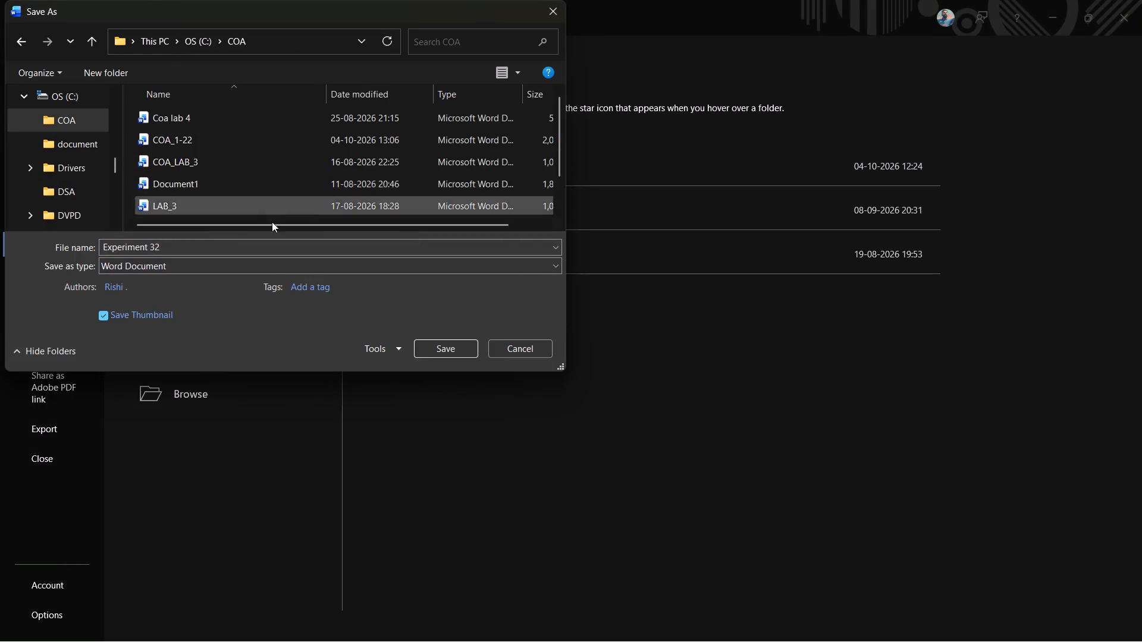
Set the name of the file being saved to Experiment_32.
{"action": "left_click", "coordinate": [266, 244]}
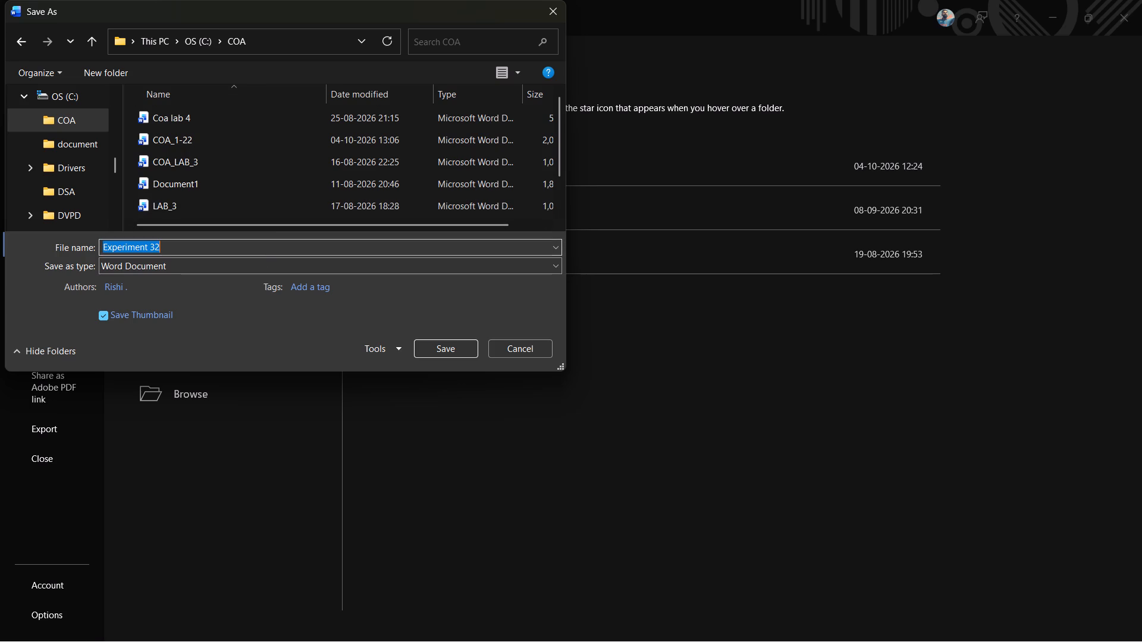
{"action": "left_click", "coordinate": [266, 244]}
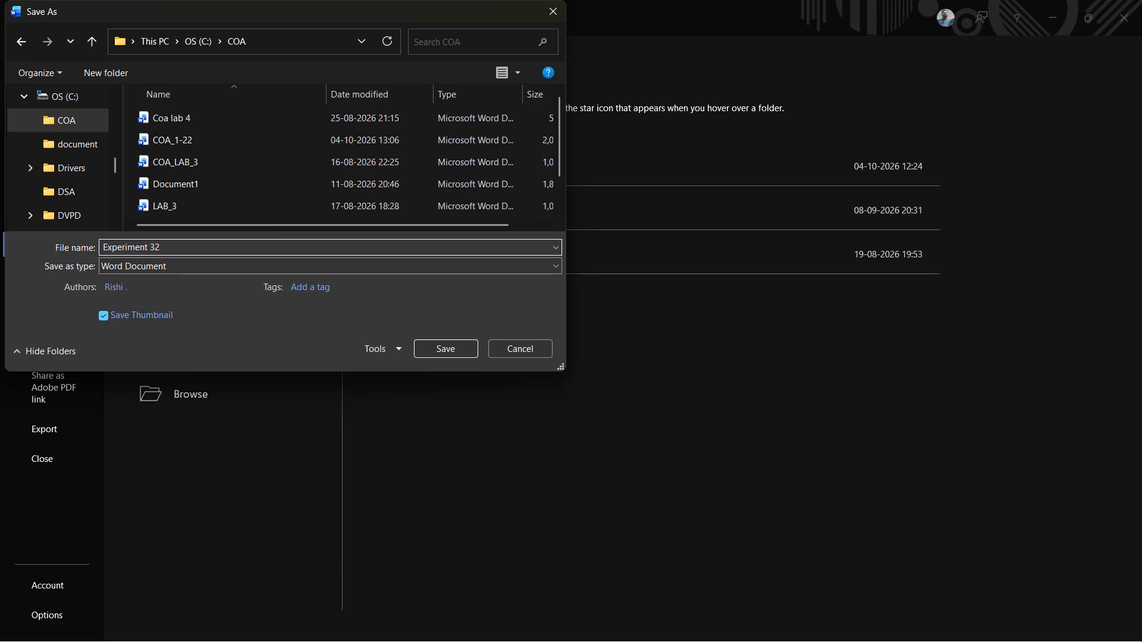
{"action": "key", "text": "BackSpace"}
{"action": "key", "text": "BackSpace"}
{"action": "key", "text": "BackSpace"}
{"action": "key", "text": "shift+underscore"}
{"action": "type", "text": "32"}
{"action": "key", "text": "bracketright"}
{"action": "key", "text": "BackSpace"}
Set the file type to PDF and save Experiment_32 in the COA folder.
{"action": "left_click", "coordinate": [136, 265]}
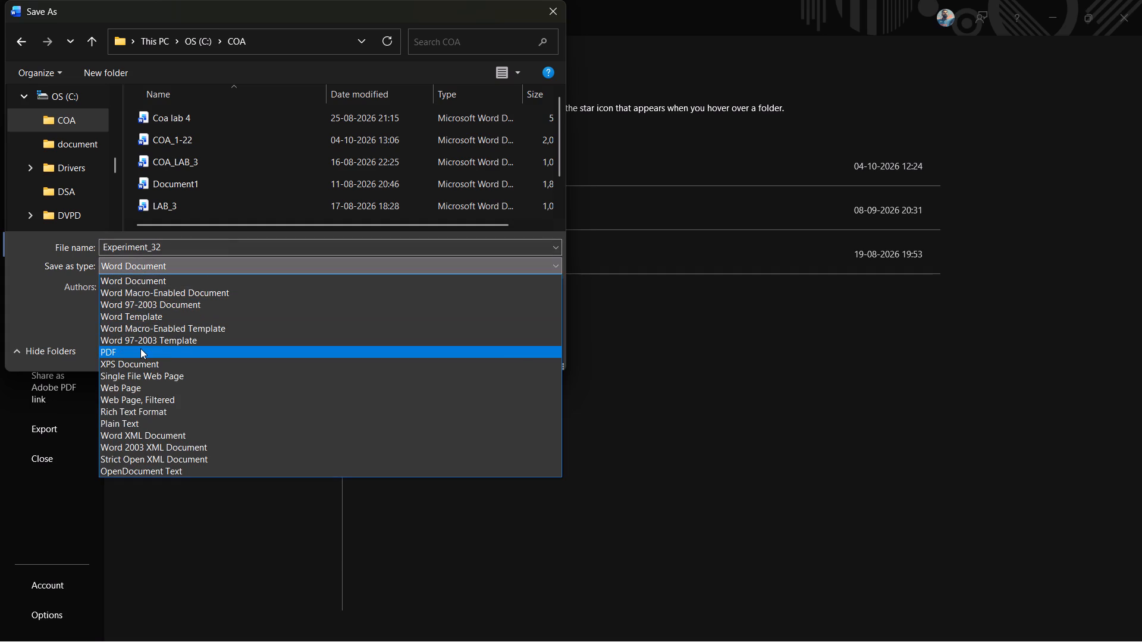
{"action": "left_click", "coordinate": [140, 348]}
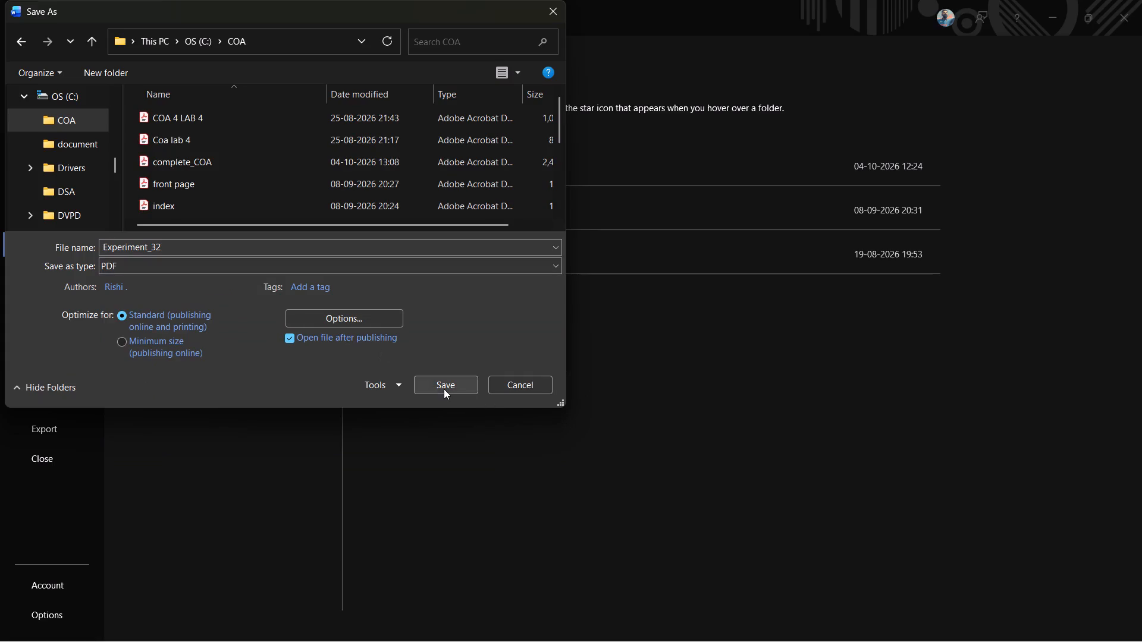
{"action": "left_click", "coordinate": [443, 384]}
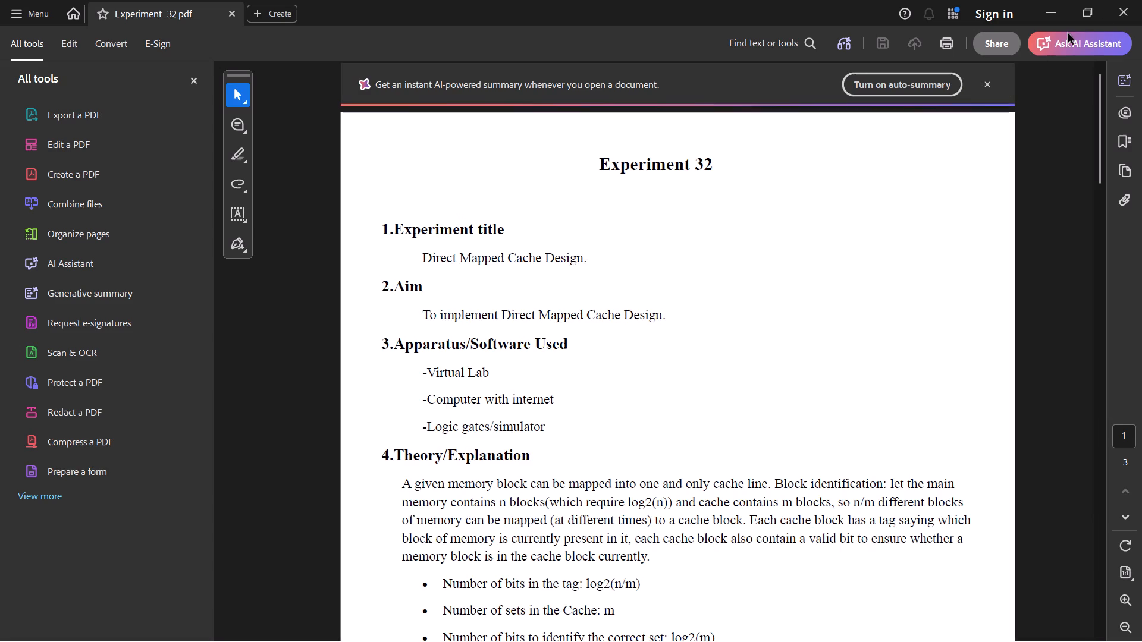
{"action": "left_click", "coordinate": [1136, 11]}
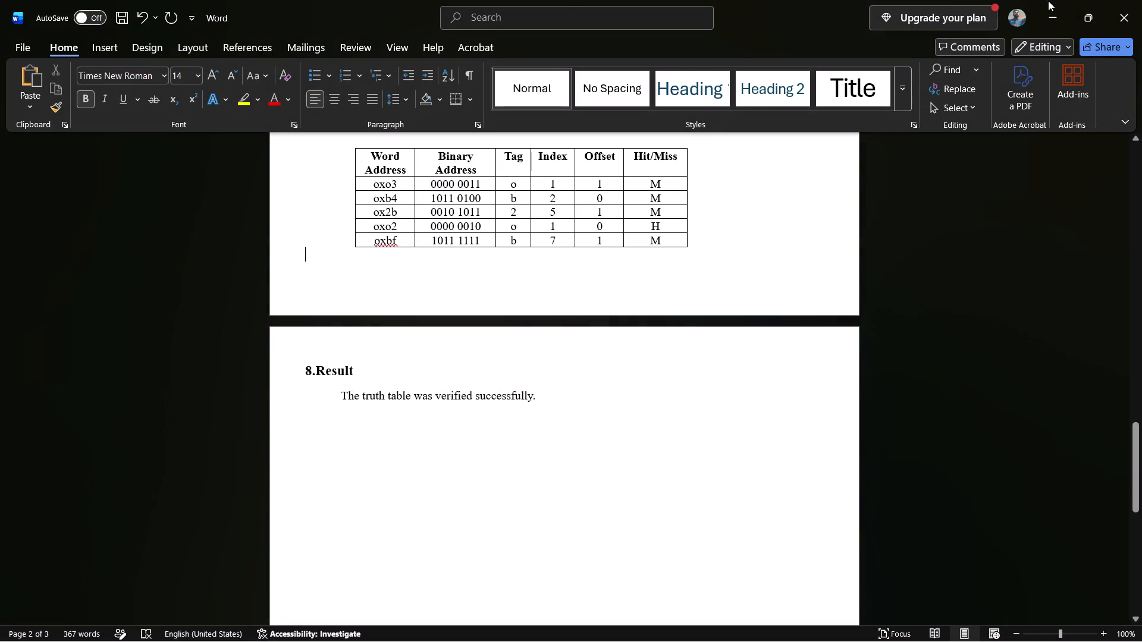
{"action": "left_click", "coordinate": [1141, 2]}
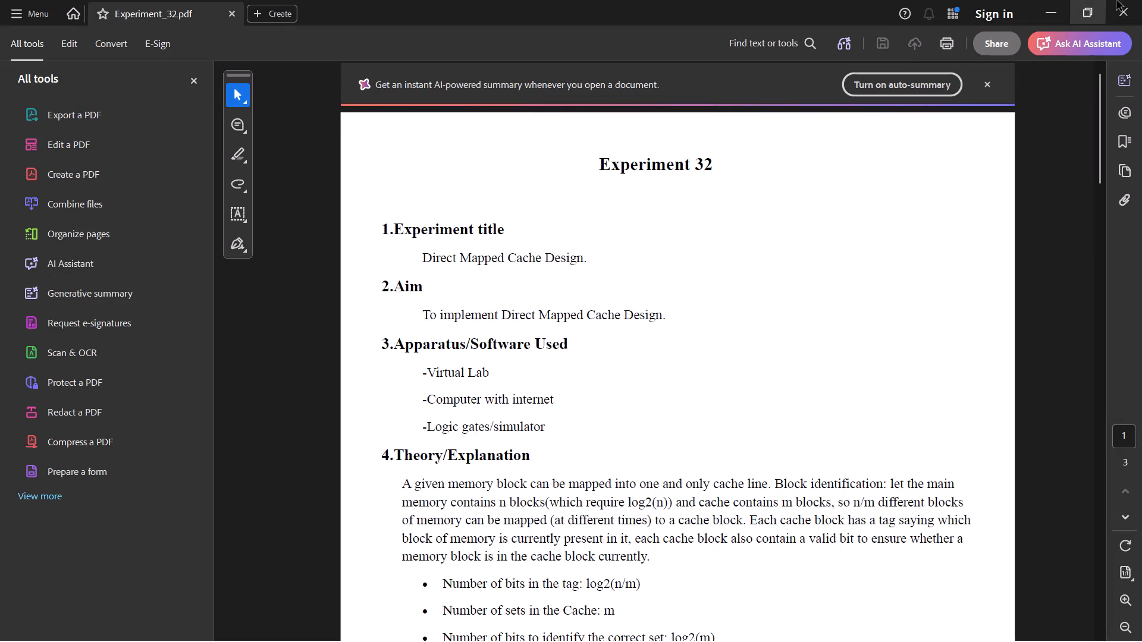
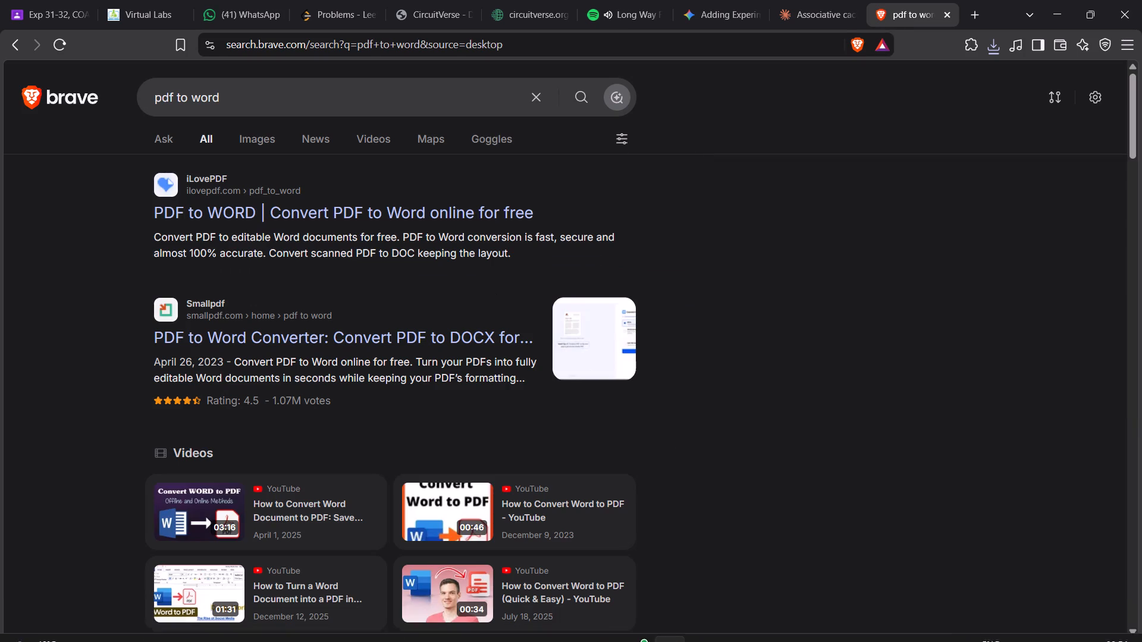
Open iLovePDF's PDF to Word converter and load the Exp31 PDF from the COA folder.
{"action": "left_click", "coordinate": [357, 210]}
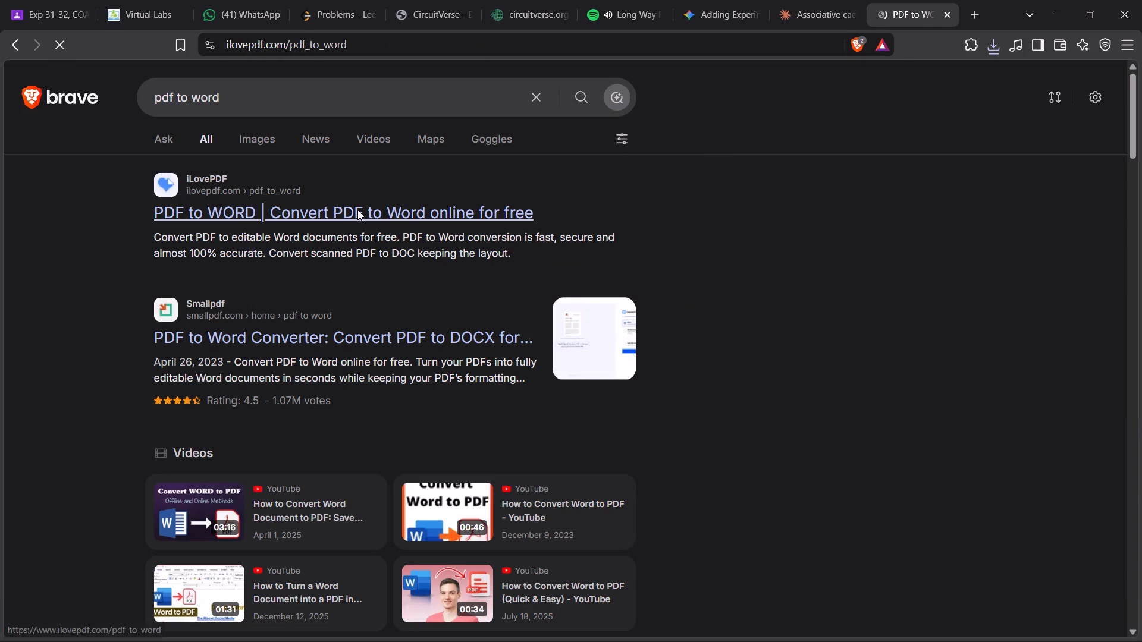
{"action": "left_click", "coordinate": [505, 298]}
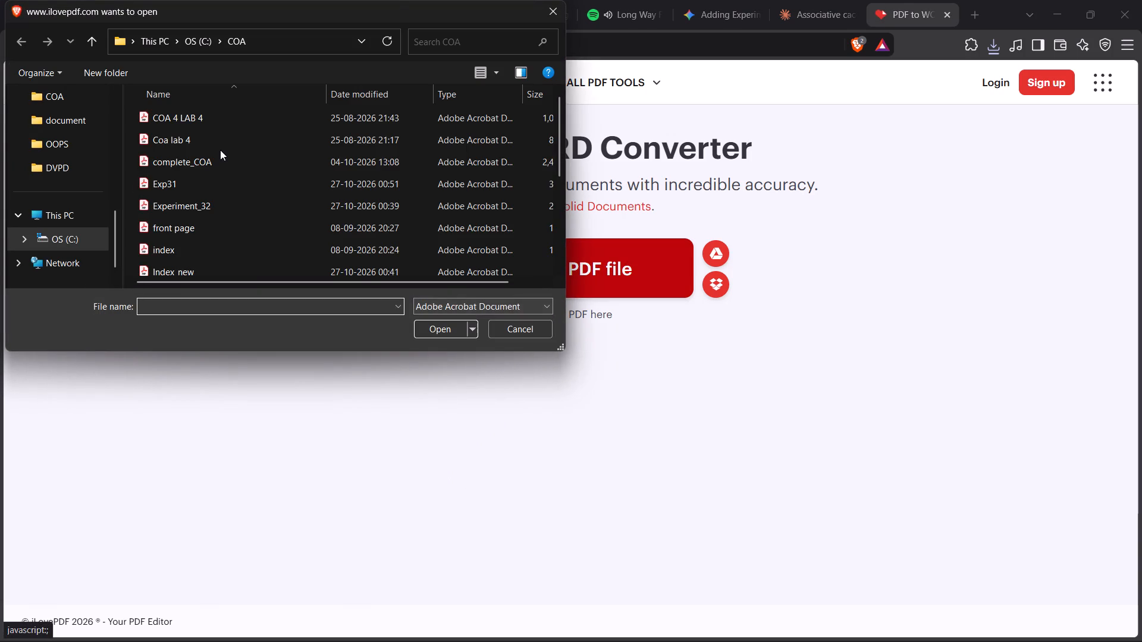
{"action": "left_click", "coordinate": [228, 185]}
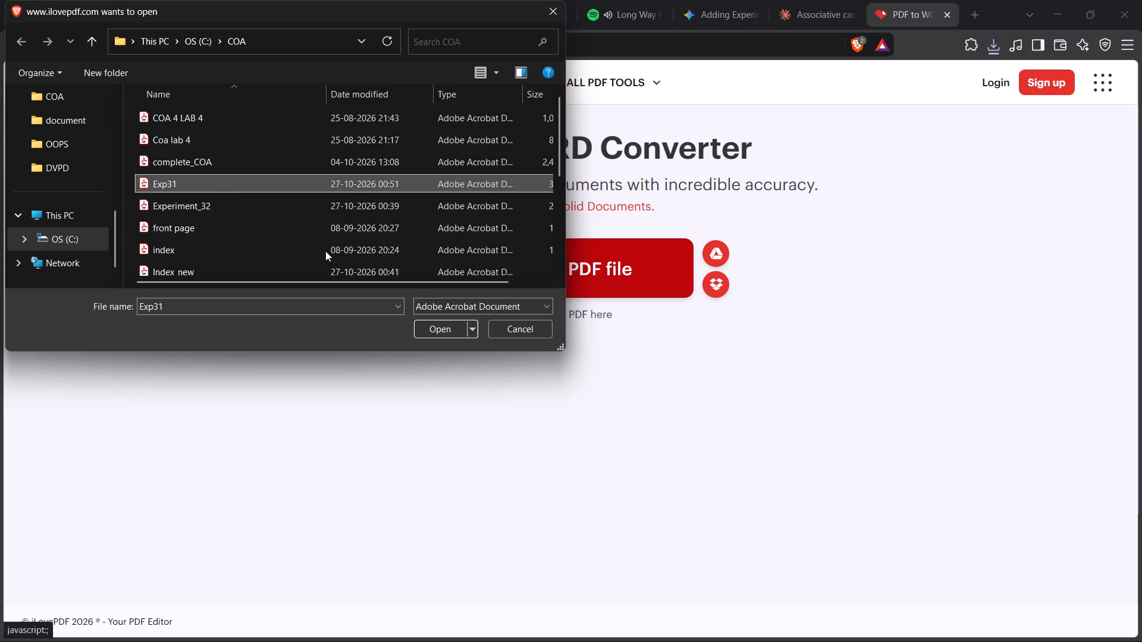
{"action": "left_click", "coordinate": [459, 328]}
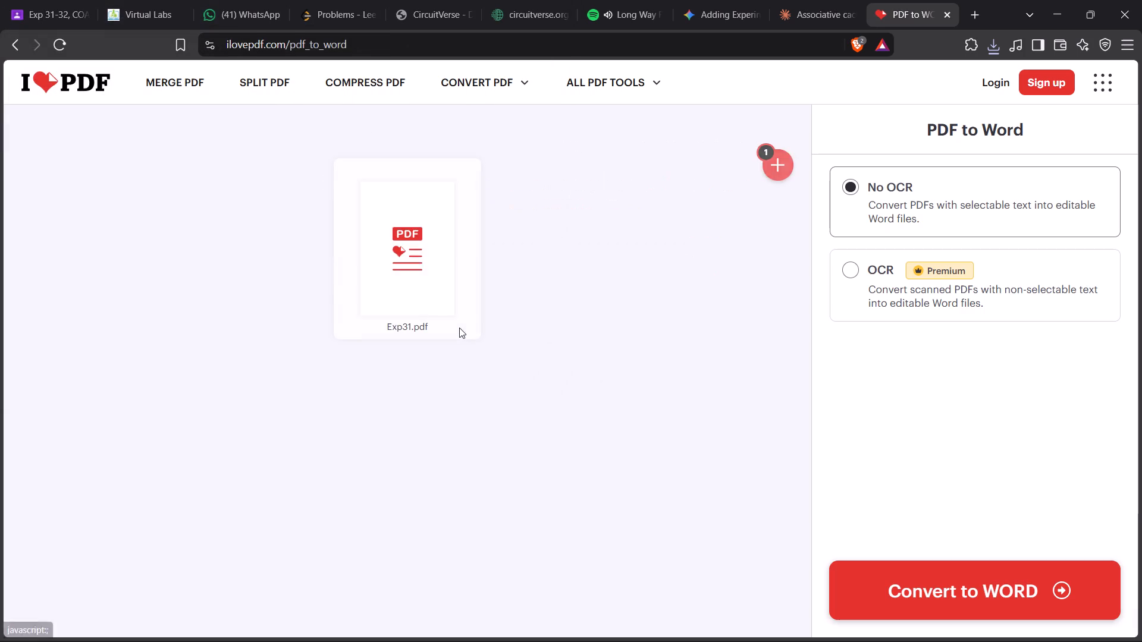
{"action": "left_click", "coordinate": [929, 583]}
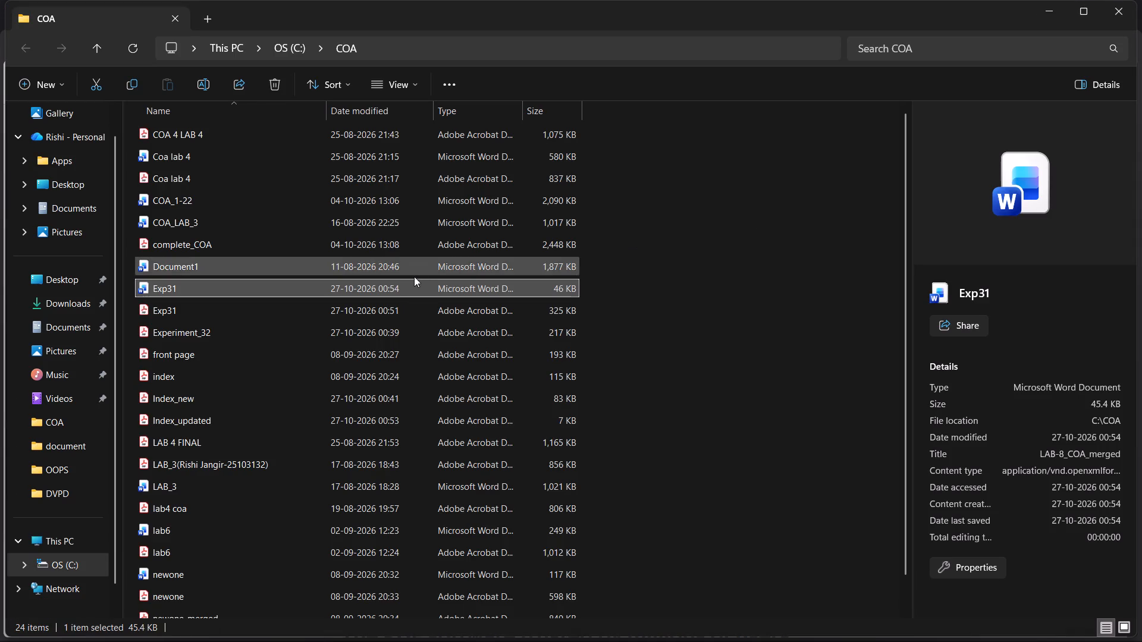
{"action": "double_click", "coordinate": [413, 285]}
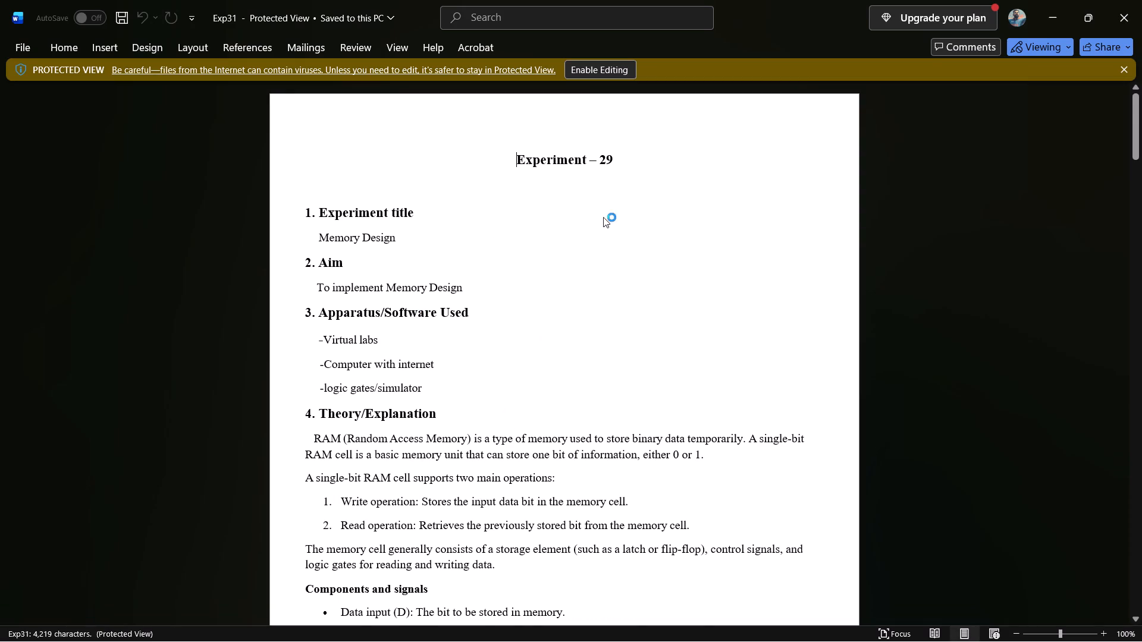
{"action": "scroll", "coordinate": [603, 217], "scroll_direction": "down", "scroll_amount": 1}
{"action": "scroll", "coordinate": [603, 217], "scroll_direction": "up", "scroll_amount": 4}
{"action": "left_click", "coordinate": [620, 70]}
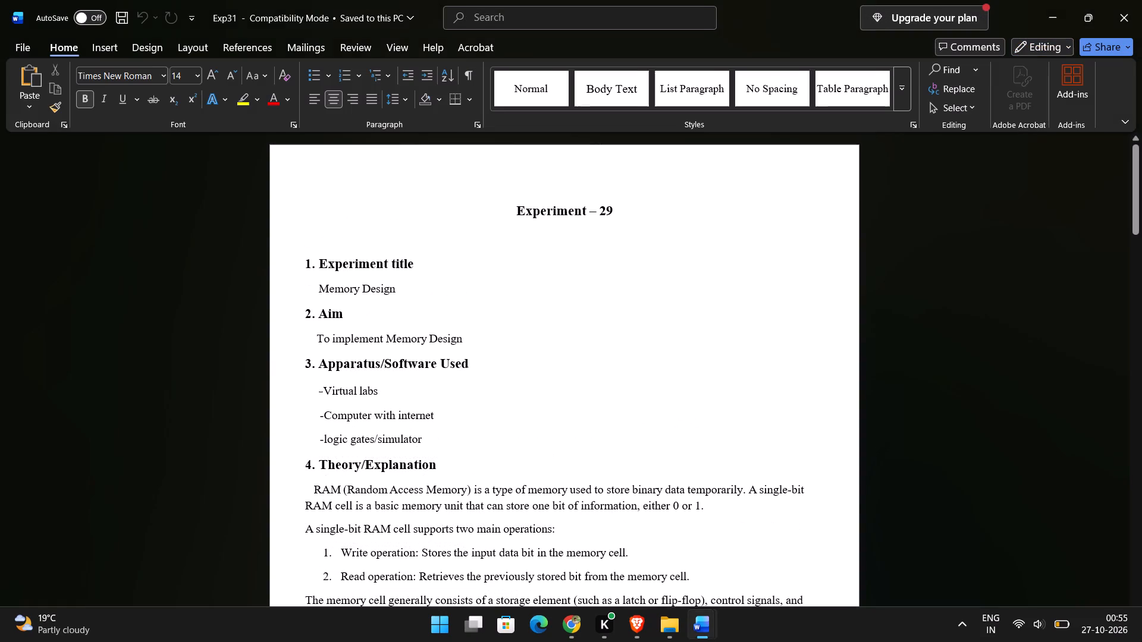
Delete the entire Experiment – 29 content, from its heading through the Result sentence, leaving Experiment – 30 in the document.
{"action": "scroll", "coordinate": [705, 403], "scroll_direction": "down", "scroll_amount": 10}
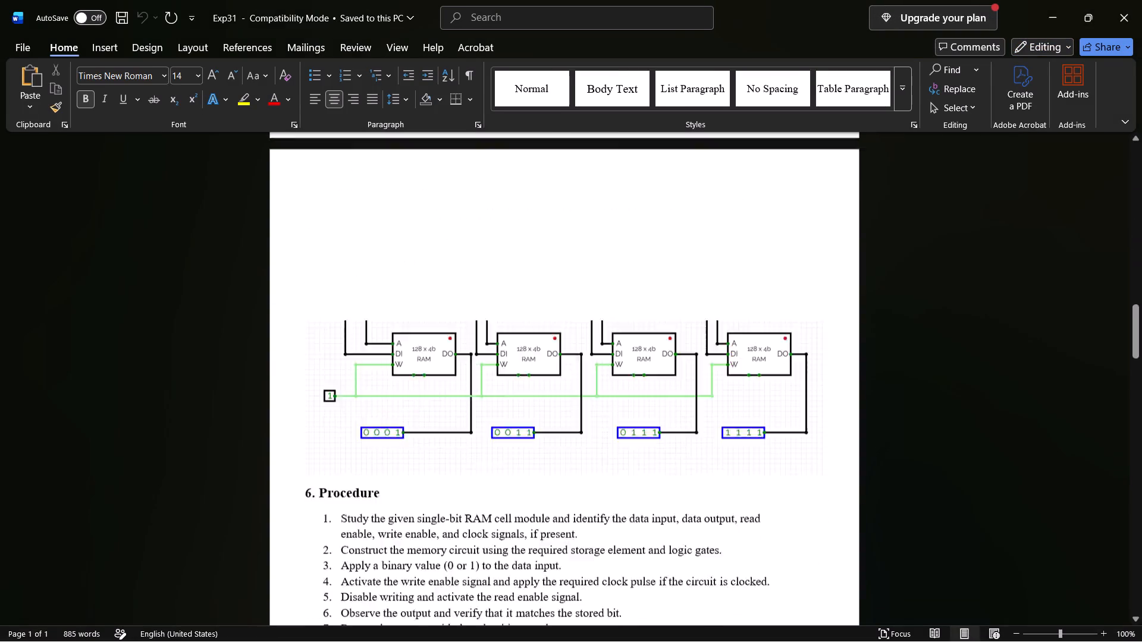
{"action": "scroll", "coordinate": [705, 403], "scroll_direction": "up", "scroll_amount": 7}
{"action": "scroll", "coordinate": [705, 403], "scroll_direction": "down", "scroll_amount": 1}
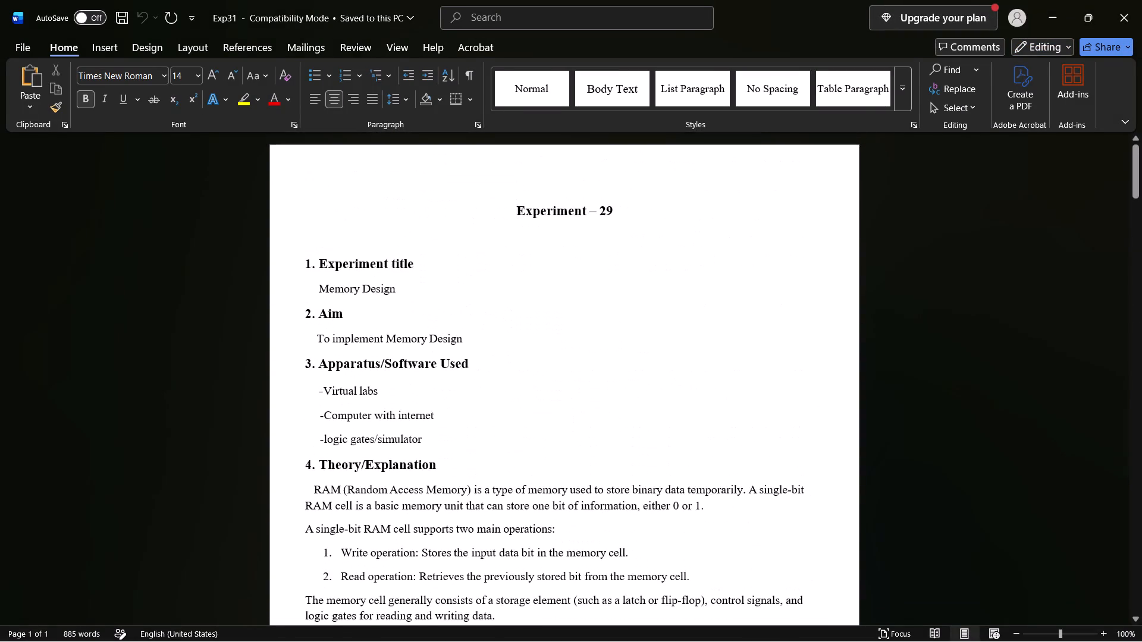
{"action": "scroll", "coordinate": [705, 403], "scroll_direction": "down", "scroll_amount": 1}
{"action": "scroll", "coordinate": [705, 403], "scroll_direction": "up", "scroll_amount": 4}
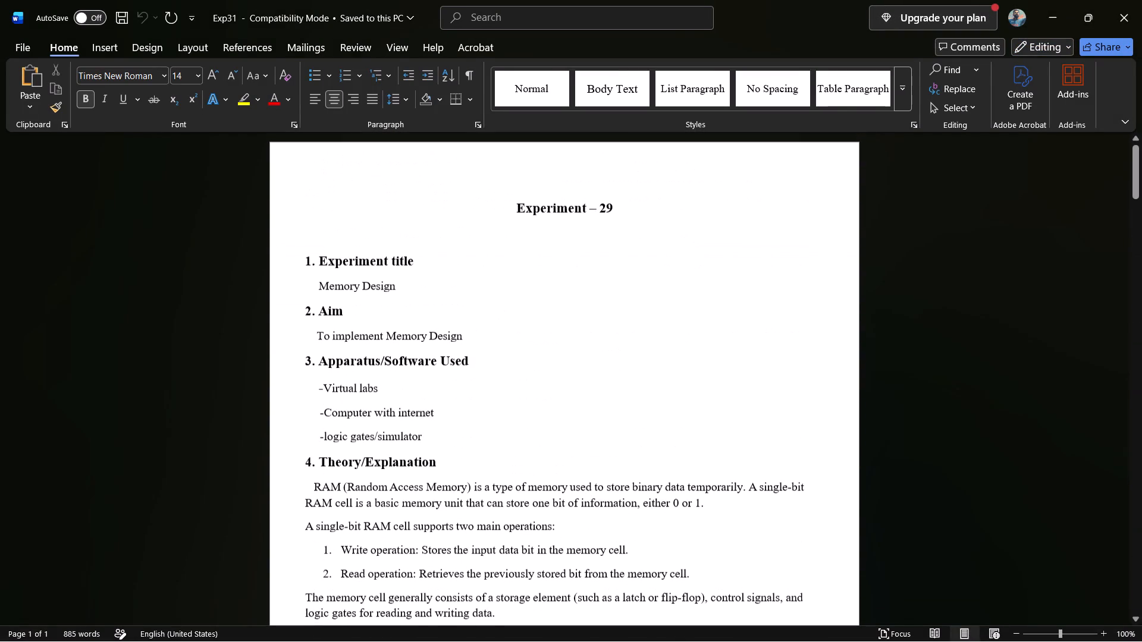
{"action": "scroll", "coordinate": [627, 397], "scroll_direction": "down", "scroll_amount": 6}
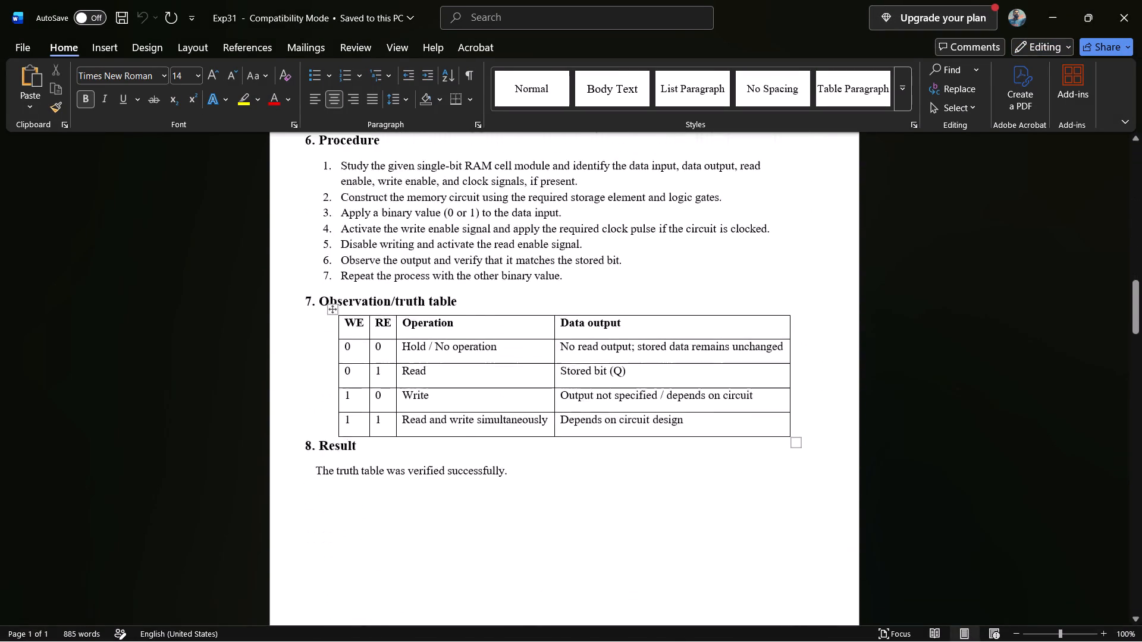
{"action": "scroll", "coordinate": [627, 397], "scroll_direction": "down", "scroll_amount": 4}
{"action": "left_click", "coordinate": [514, 254]}
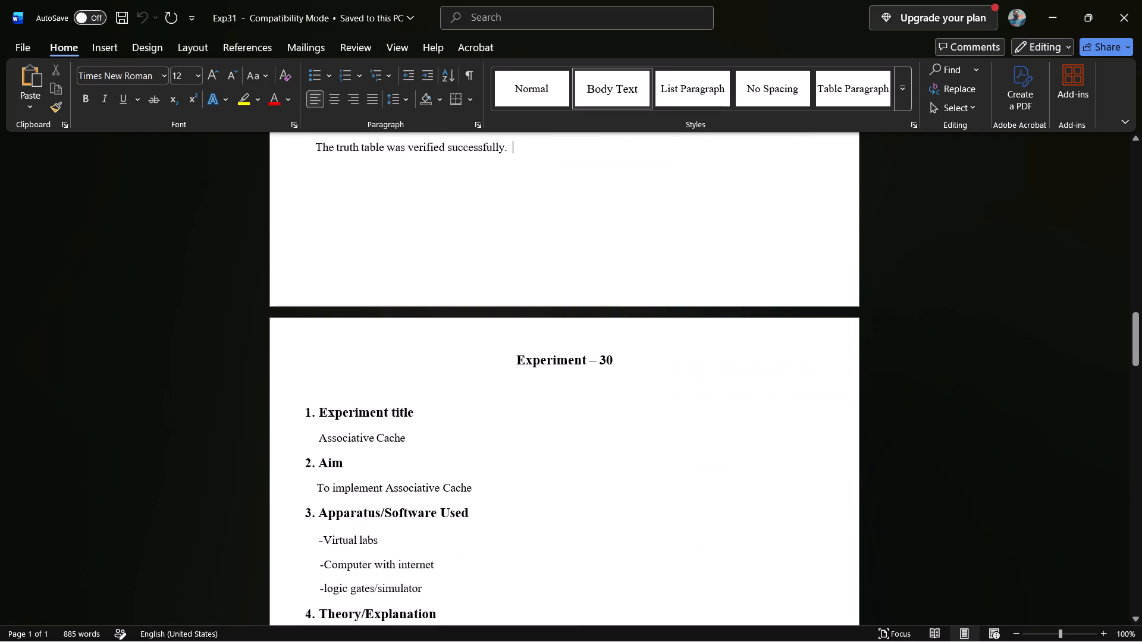
{"action": "left_click", "coordinate": [507, 270]}
{"action": "key", "text": "BackSpace"}
{"action": "key", "text": "BackSpace"}
{"action": "key", "text": "BackSpace"}
{"action": "key", "text": "BackSpace"}
{"action": "key", "text": "BackSpace"}
{"action": "key", "text": "BackSpace"}
{"action": "key", "text": "BackSpace"}
{"action": "key", "text": "BackSpace"}
{"action": "key", "text": "BackSpace"}
{"action": "key", "text": "BackSpace"}
{"action": "key", "text": "BackSpace"}
{"action": "key", "text": "BackSpace"}
{"action": "key", "text": "BackSpace"}
{"action": "key", "text": "BackSpace"}
{"action": "key", "text": "BackSpace"}
{"action": "key", "text": "BackSpace"}
{"action": "key", "text": "BackSpace"}
{"action": "key", "text": "BackSpace"}
{"action": "key", "text": "BackSpace"}
{"action": "key", "text": "BackSpace"}
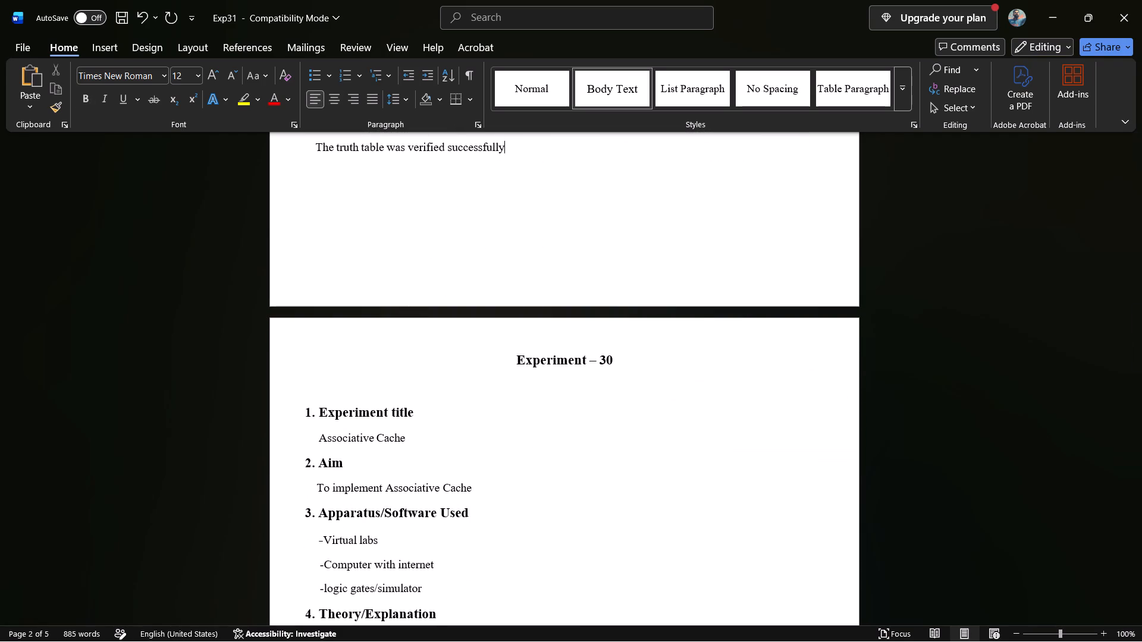
{"action": "scroll", "coordinate": [507, 270], "scroll_direction": "up", "scroll_amount": 1}
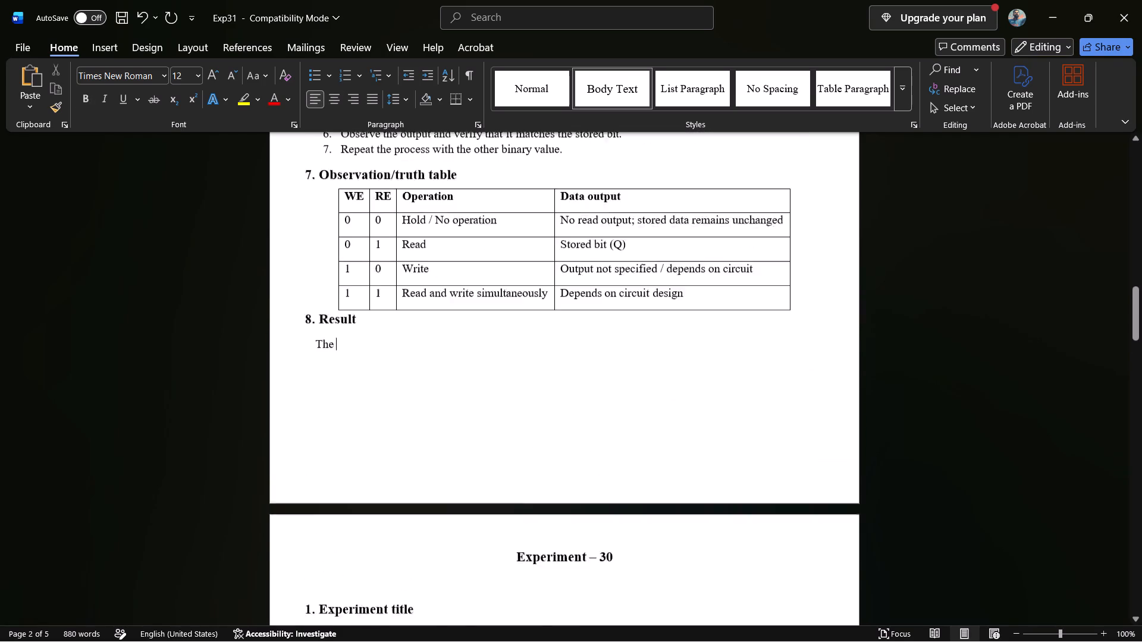
{"action": "scroll", "coordinate": [507, 270], "scroll_direction": "up", "scroll_amount": 1}
{"action": "left_click_drag", "start_coordinate": [437, 389], "coordinate": [288, 0]}
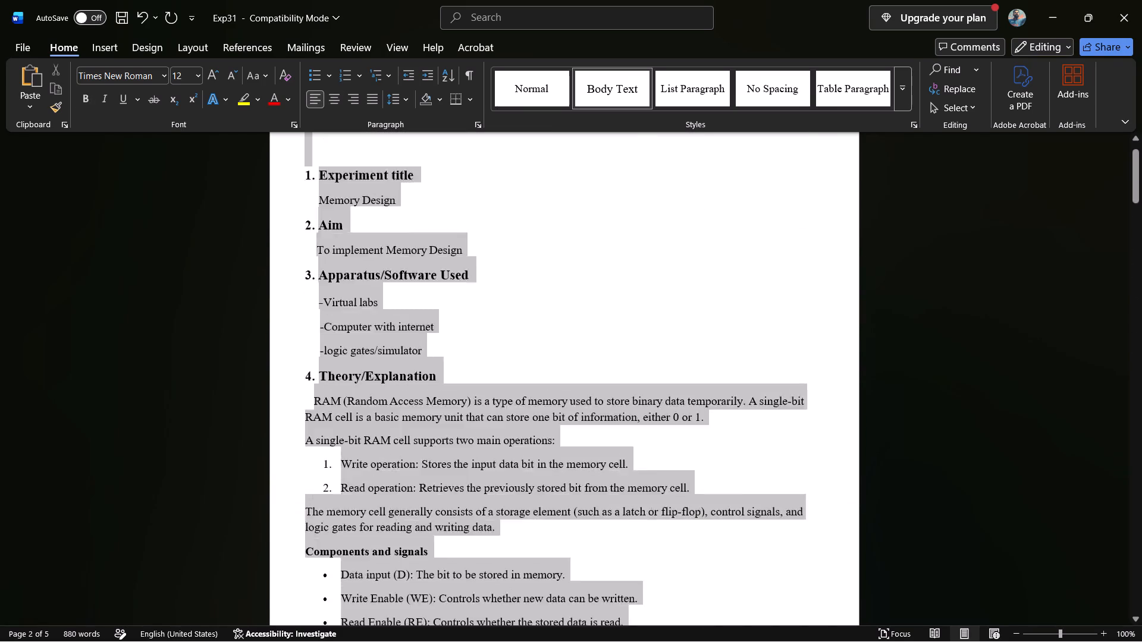
{"action": "left_click_drag", "start_coordinate": [288, 0], "coordinate": [290, 0]}
{"action": "key", "text": "BackSpace"}
{"action": "key", "text": "BackSpace"}
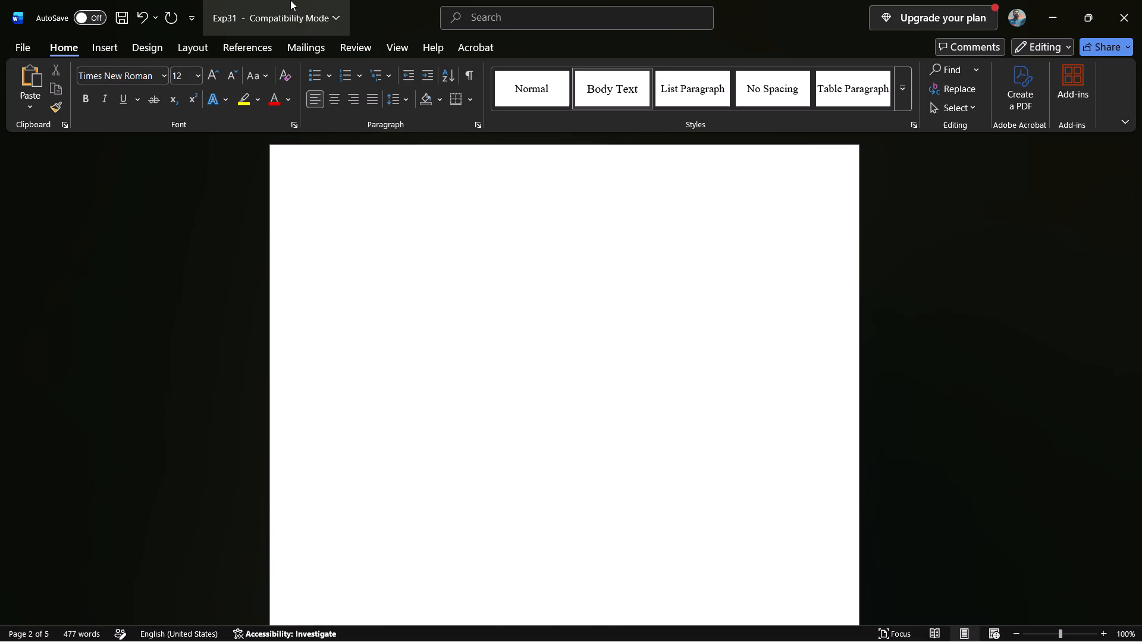
Insert two empty lines on the blank page above the Experiment – 30 heading.
{"action": "scroll", "coordinate": [428, 208], "scroll_direction": "down", "scroll_amount": 3}
{"action": "left_click", "coordinate": [409, 290]}
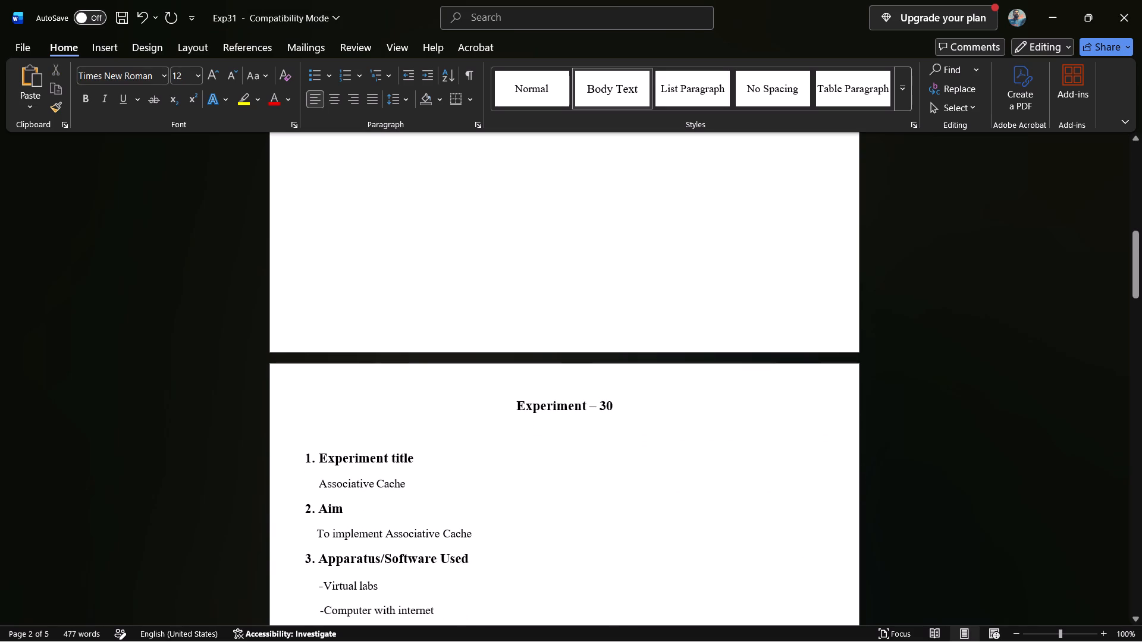
{"action": "left_click", "coordinate": [412, 325]}
{"action": "left_click", "coordinate": [507, 283]}
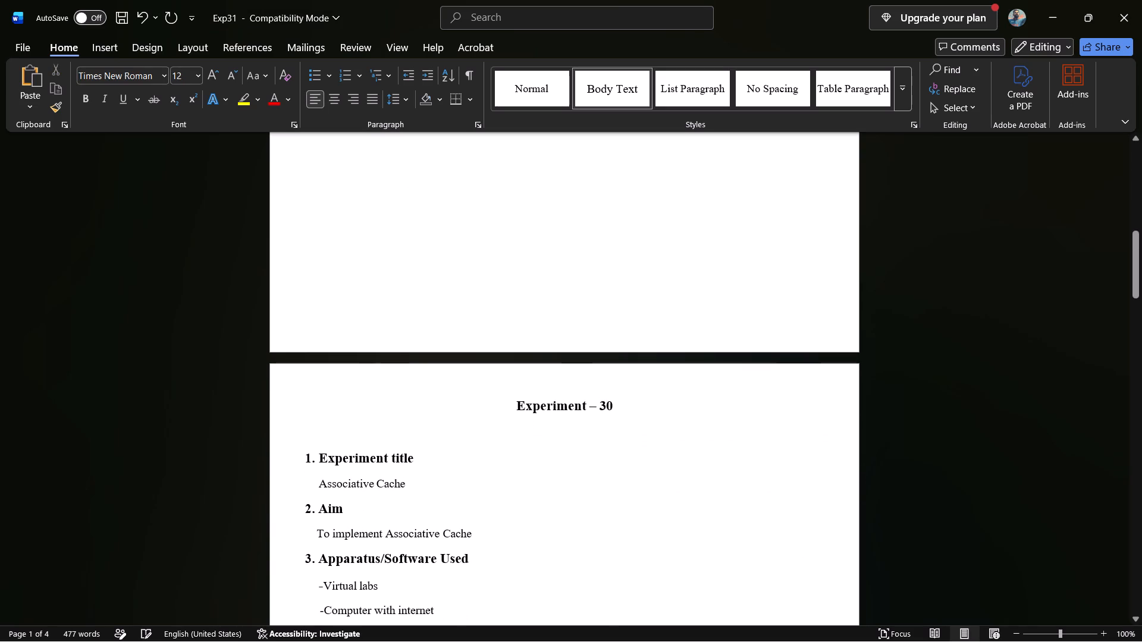
{"action": "key", "text": "Return"}
{"action": "key", "text": "Return"}
{"action": "scroll", "coordinate": [507, 283], "scroll_direction": "up", "scroll_amount": 17}
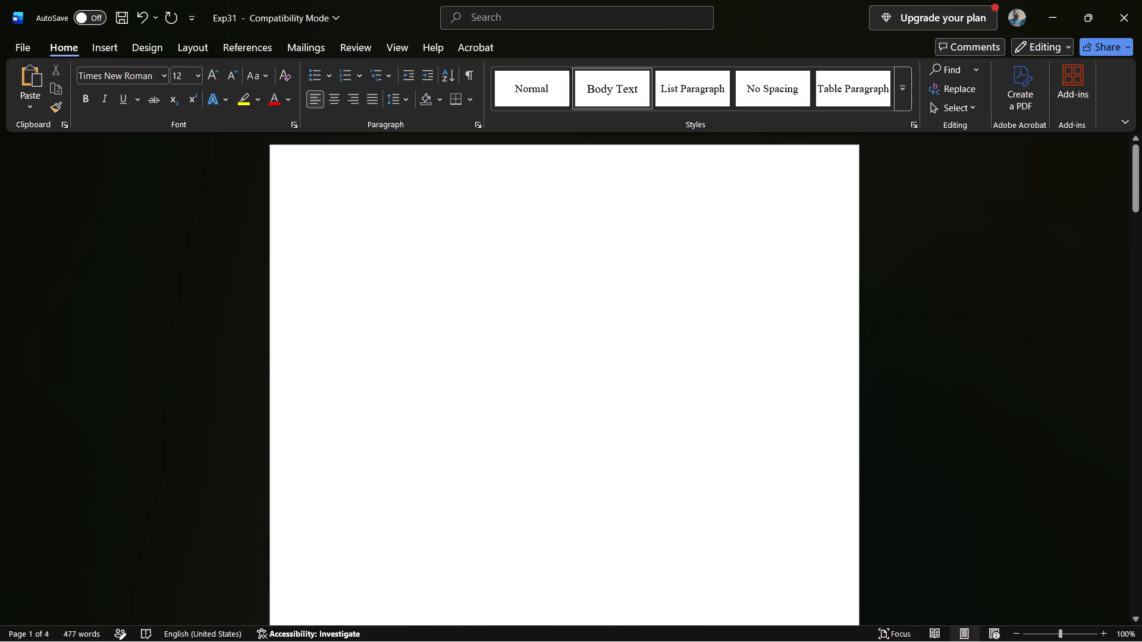
{"action": "key", "text": "Down"}
{"action": "key", "text": "Down"}
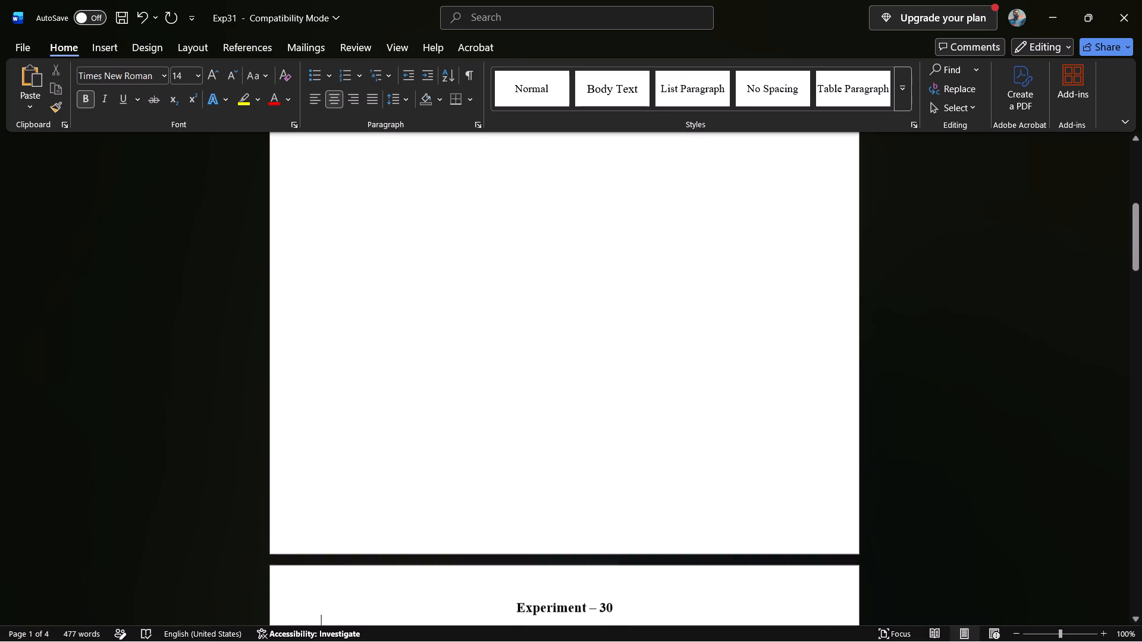
{"action": "key", "text": "Up"}
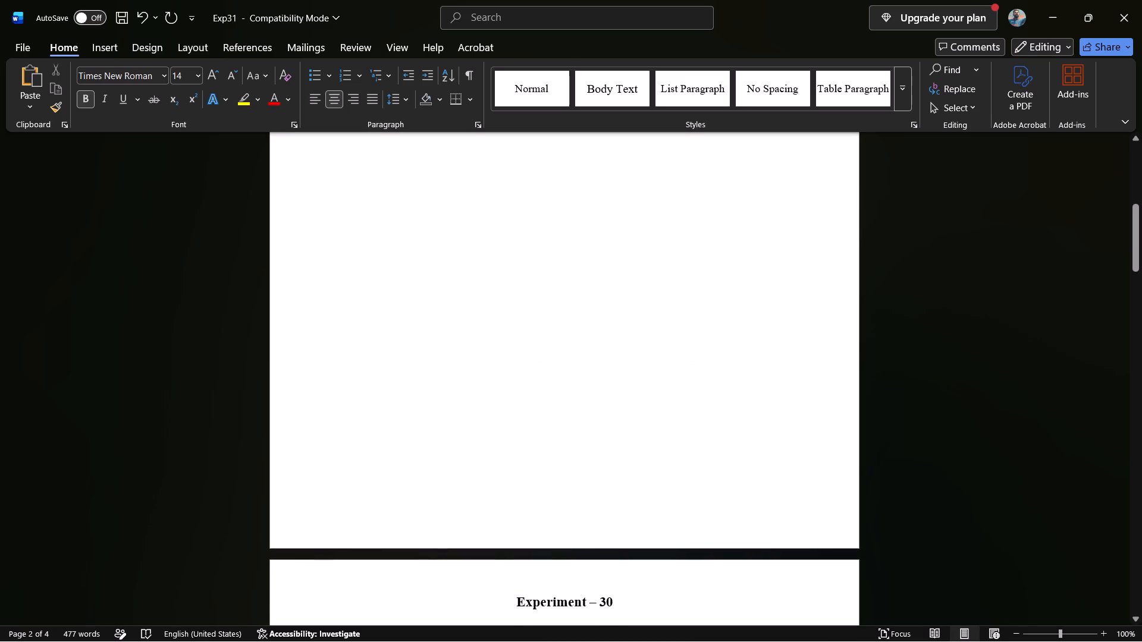
{"action": "key", "text": "Up"}
{"action": "scroll", "coordinate": [469, 270], "scroll_direction": "down", "scroll_amount": 4}
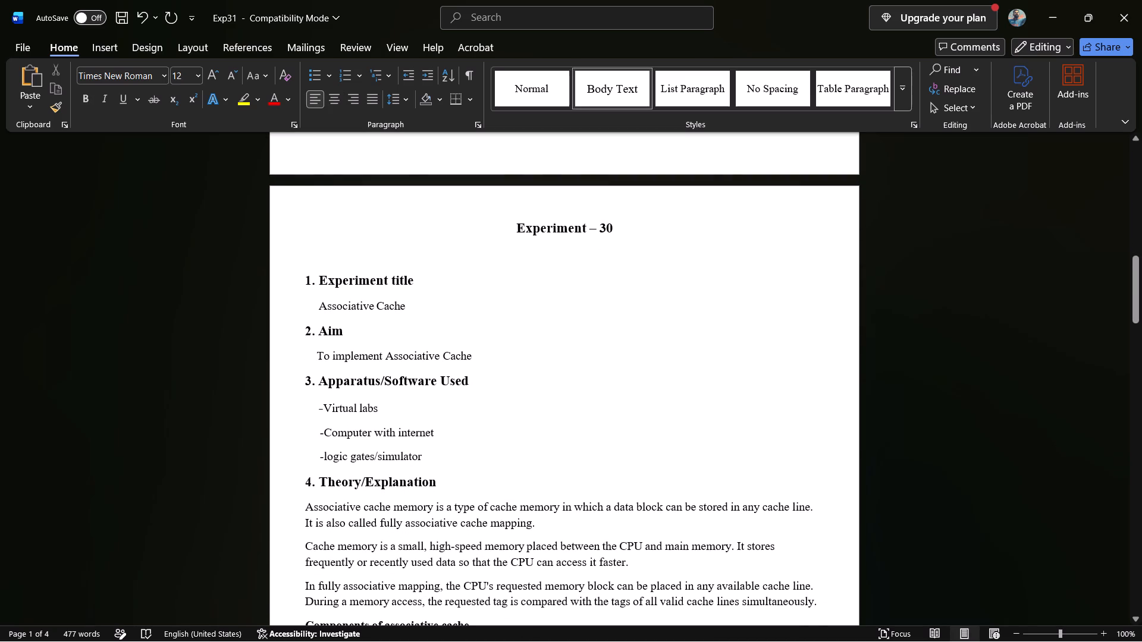
Copy the entire Experiment – 30 content, from its heading through the Result sentence, and delete it from the document.
{"action": "left_click_drag", "start_coordinate": [278, 191], "coordinate": [296, 200]}
{"action": "left_click", "coordinate": [303, 206]}
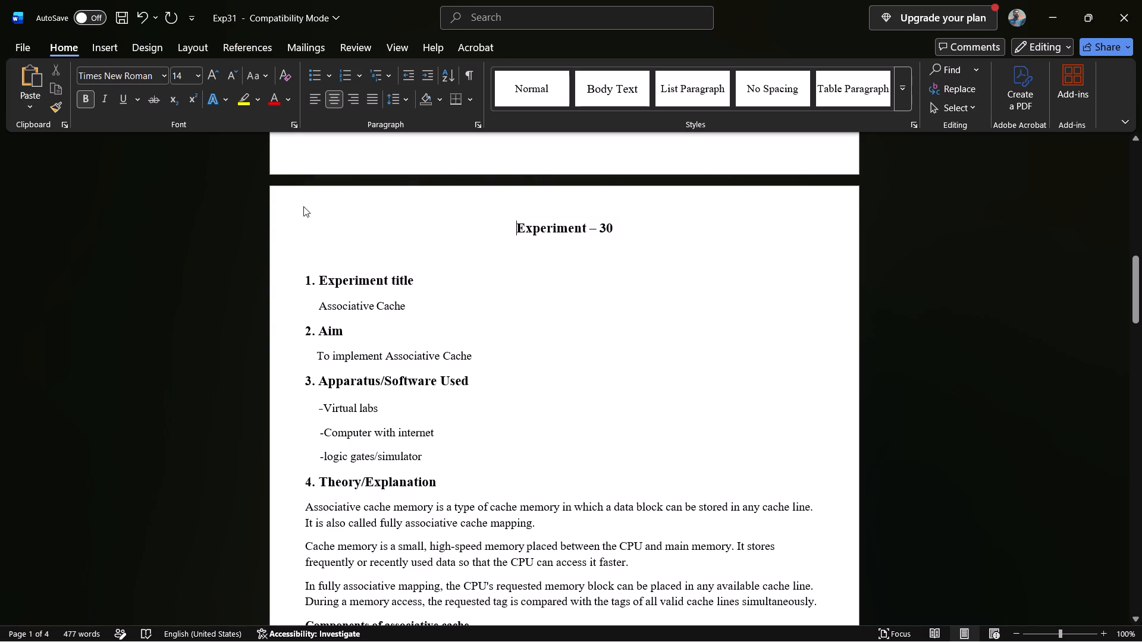
{"action": "left_click_drag", "start_coordinate": [303, 191], "coordinate": [786, 641]}
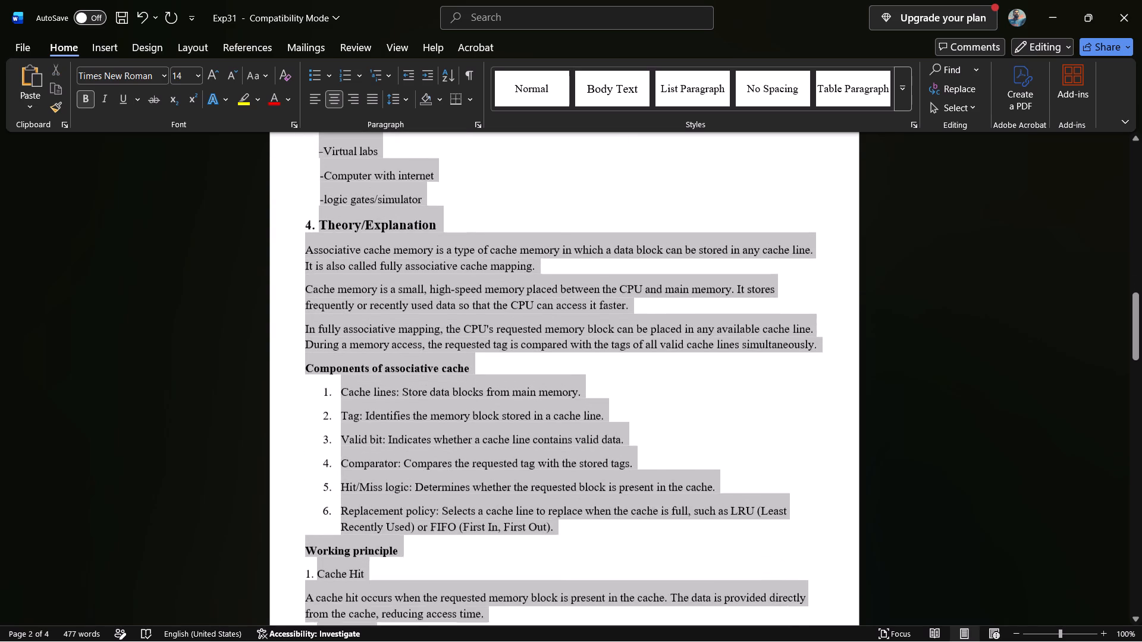
{"action": "left_click_drag", "start_coordinate": [786, 641], "coordinate": [807, 641]}
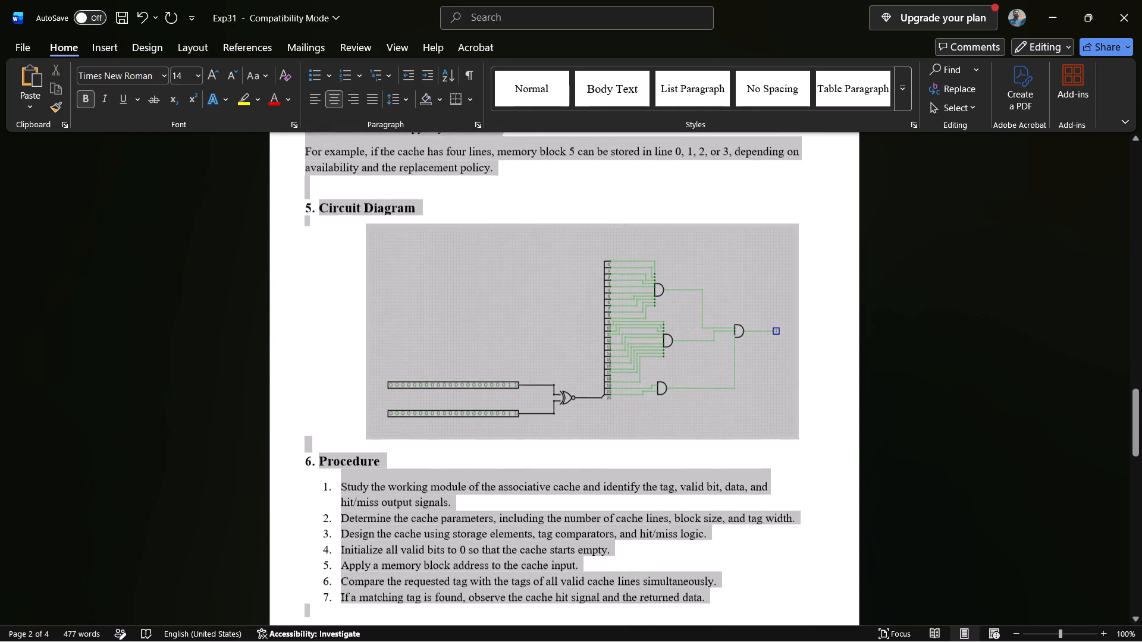
{"action": "left_click_drag", "start_coordinate": [807, 641], "coordinate": [808, 641]}
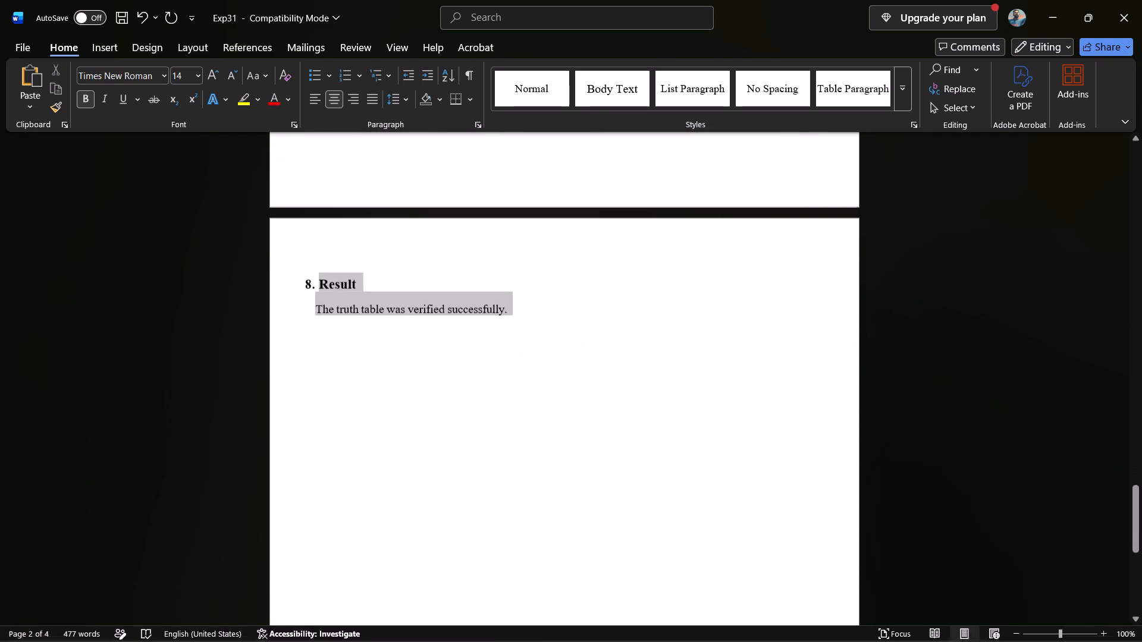
{"action": "key", "text": "ctrl+c"}
{"action": "key", "text": "BackSpace"}
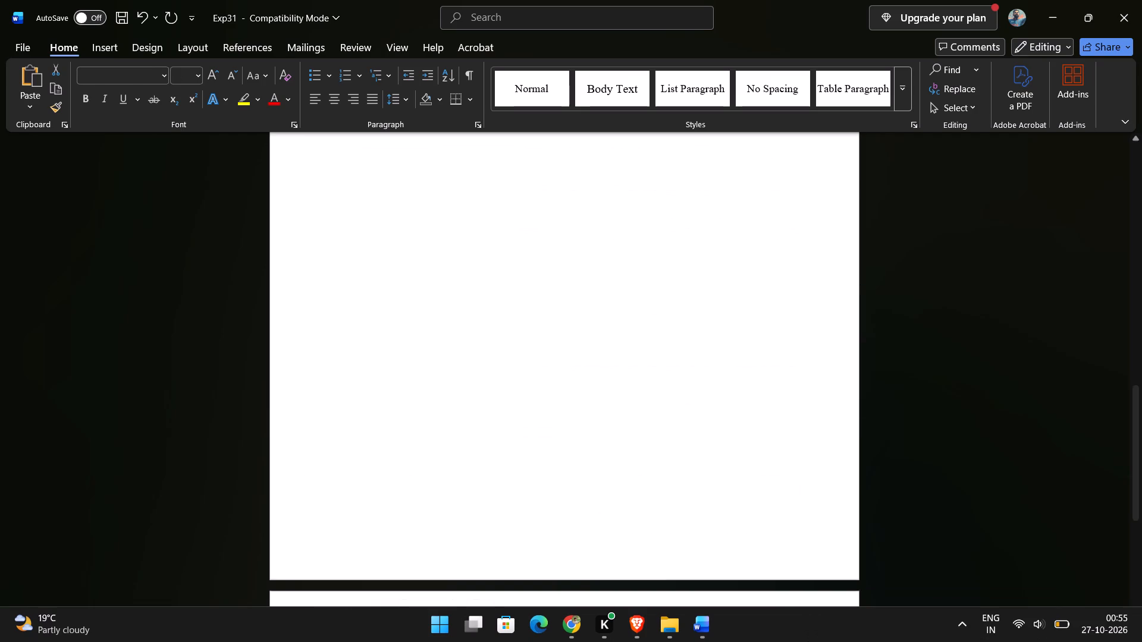
{"action": "scroll", "coordinate": [808, 641], "scroll_direction": "up", "scroll_amount": 6}
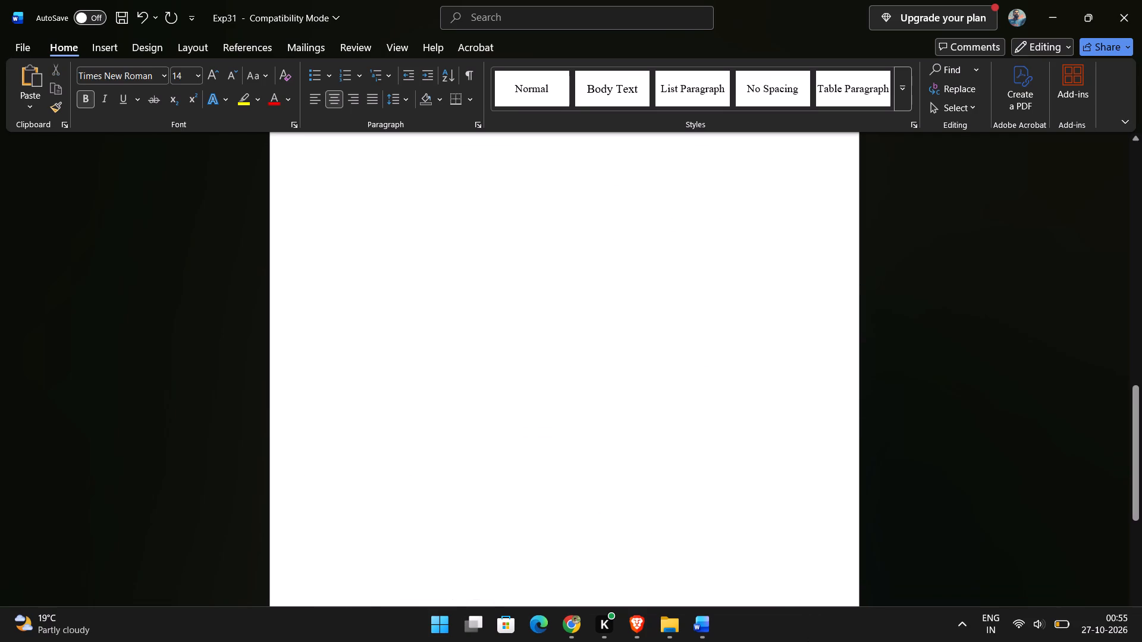
{"action": "key", "text": "BackSpace"}
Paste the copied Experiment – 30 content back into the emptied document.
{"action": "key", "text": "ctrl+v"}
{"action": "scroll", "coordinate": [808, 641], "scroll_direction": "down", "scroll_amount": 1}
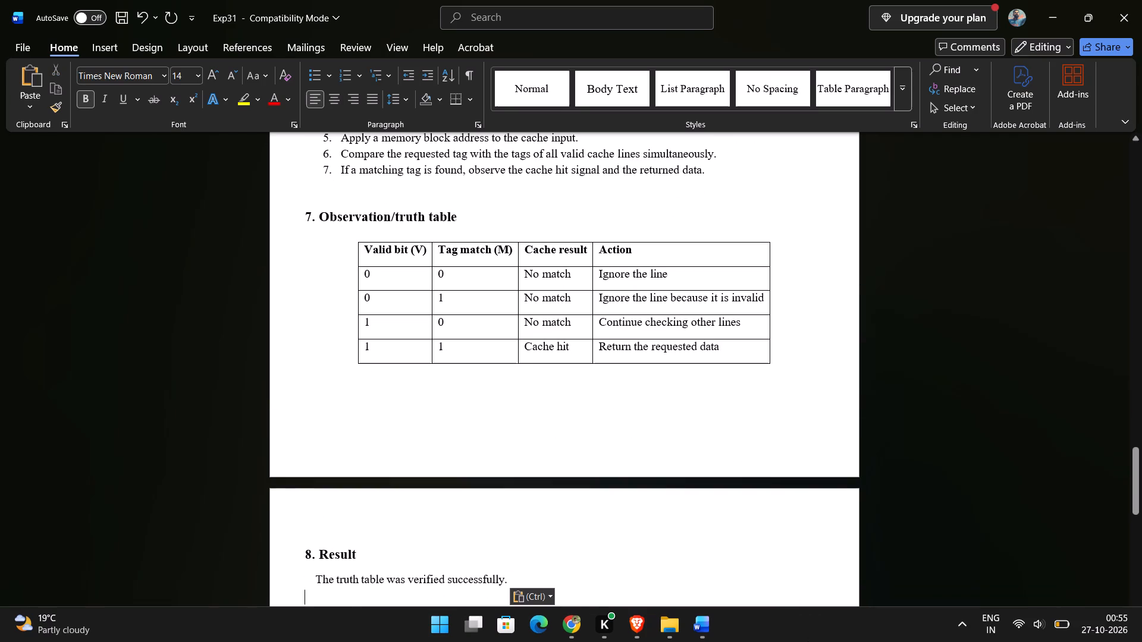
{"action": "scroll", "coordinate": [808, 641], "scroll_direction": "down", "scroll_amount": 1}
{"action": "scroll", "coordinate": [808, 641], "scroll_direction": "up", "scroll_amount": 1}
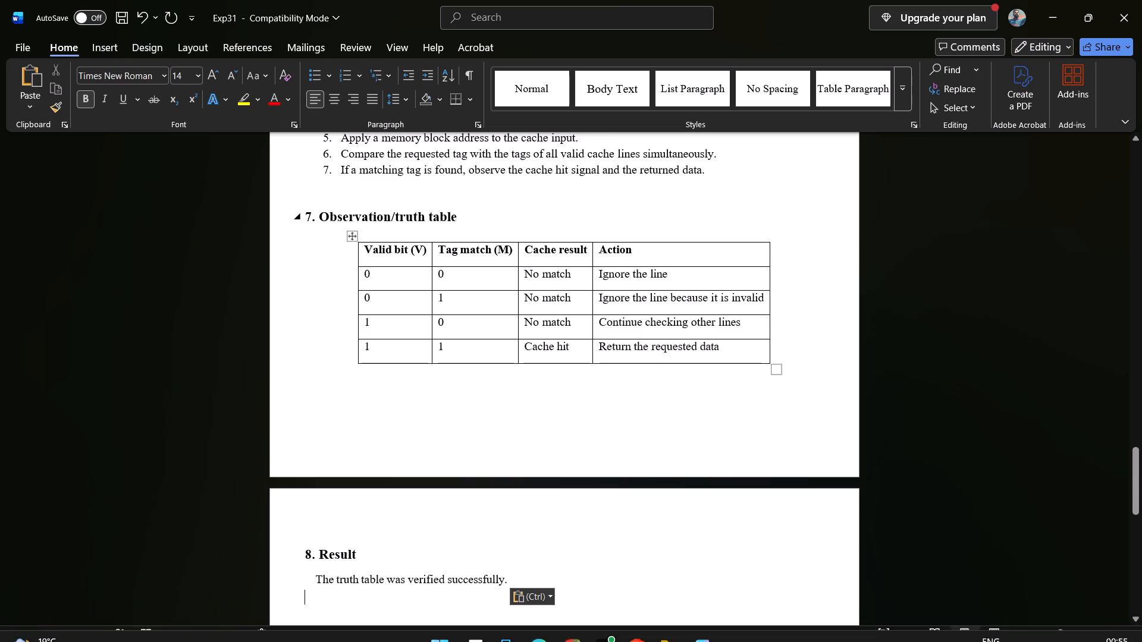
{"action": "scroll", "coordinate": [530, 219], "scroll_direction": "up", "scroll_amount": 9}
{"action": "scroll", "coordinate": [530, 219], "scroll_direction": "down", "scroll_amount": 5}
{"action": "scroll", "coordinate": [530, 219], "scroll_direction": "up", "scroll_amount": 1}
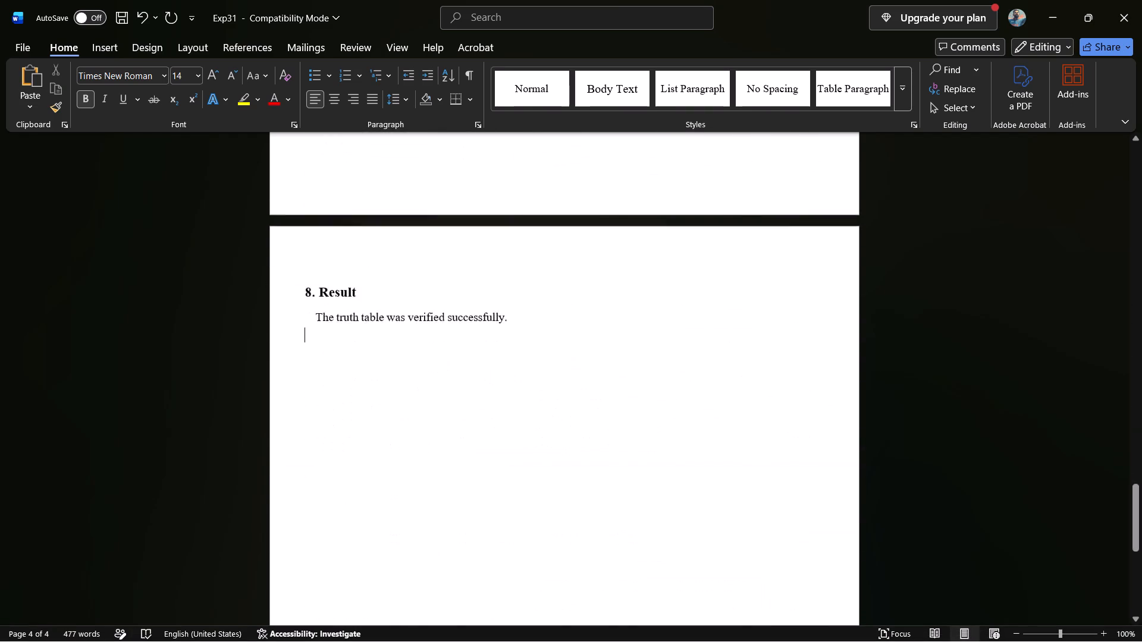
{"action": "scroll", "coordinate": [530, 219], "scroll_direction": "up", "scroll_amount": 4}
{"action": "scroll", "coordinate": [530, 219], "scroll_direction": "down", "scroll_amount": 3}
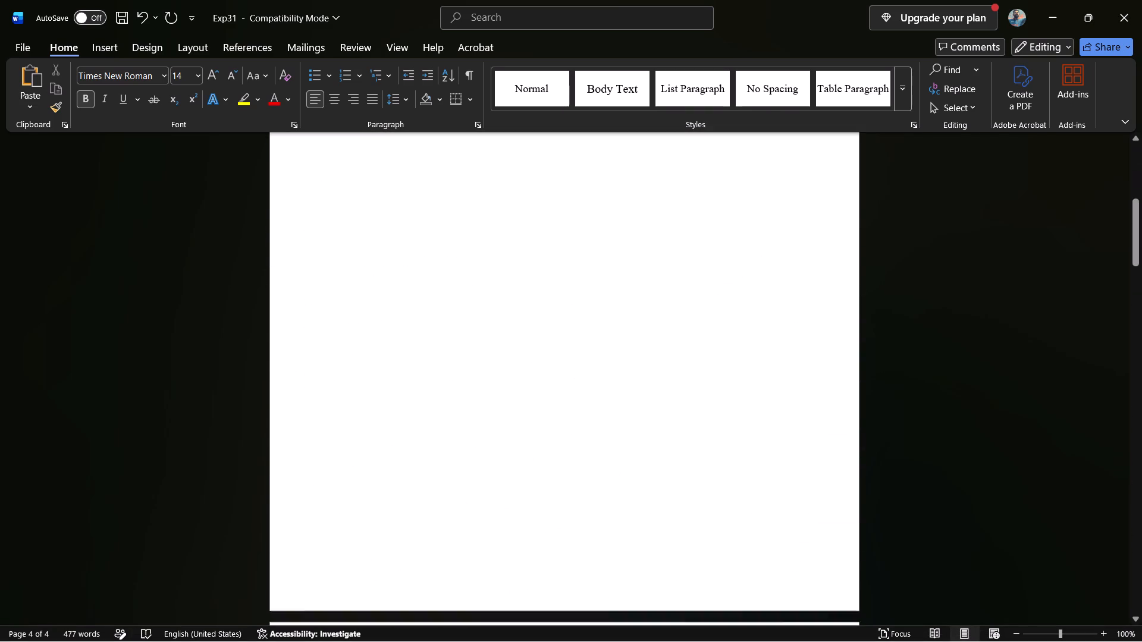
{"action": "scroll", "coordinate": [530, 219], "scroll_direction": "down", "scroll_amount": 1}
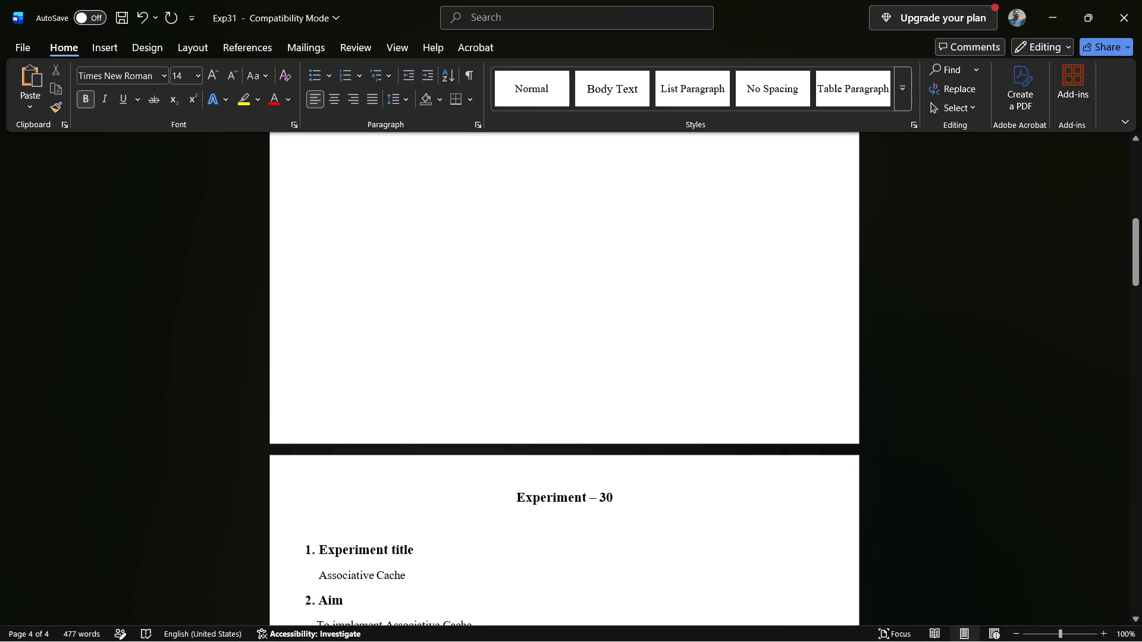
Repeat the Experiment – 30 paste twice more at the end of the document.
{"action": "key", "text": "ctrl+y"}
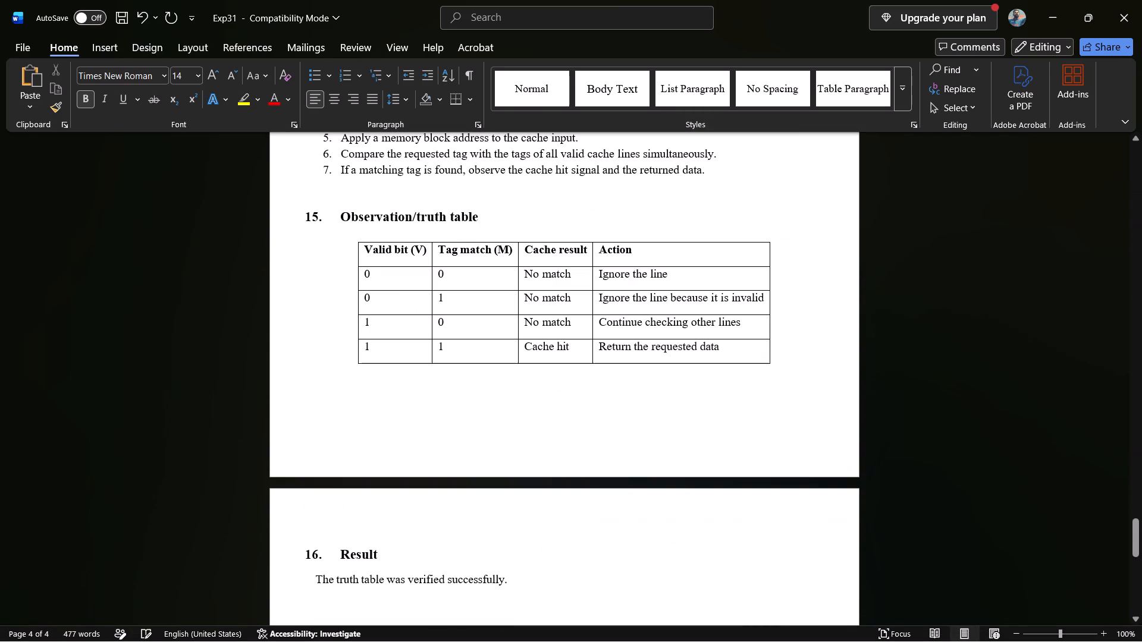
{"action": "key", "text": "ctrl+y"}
Examine the pasted Experiment – 30 copies, their page placement and the section numbering throughout the document.
{"action": "scroll", "coordinate": [397, 455], "scroll_direction": "up", "scroll_amount": 3, "text": "ctrl"}
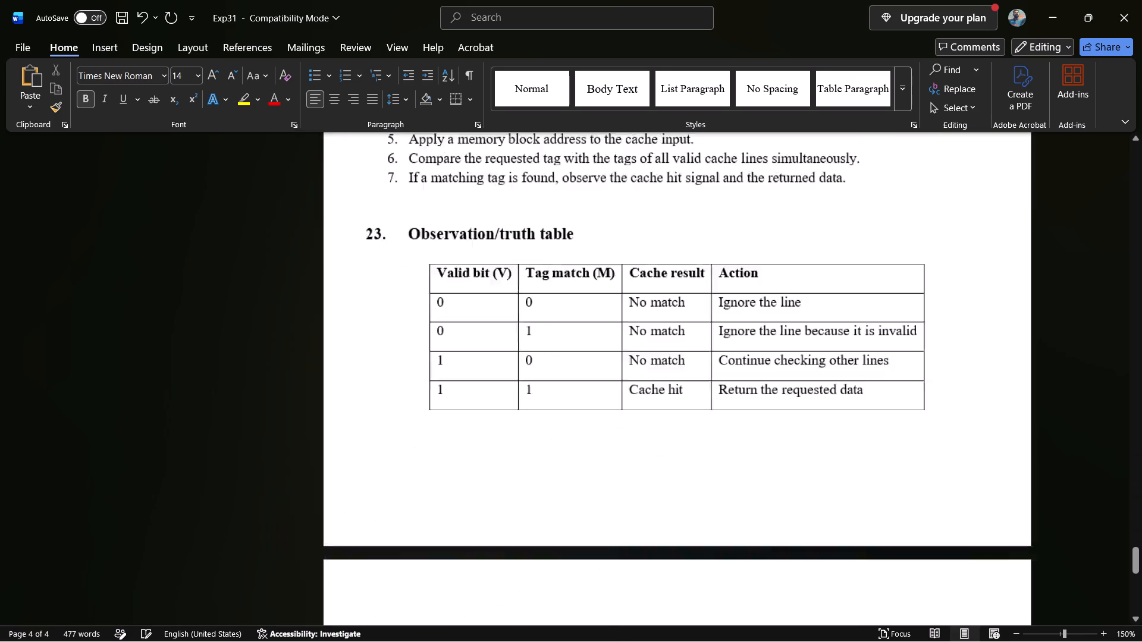
{"action": "scroll", "coordinate": [397, 455], "scroll_direction": "up", "scroll_amount": 5, "text": "ctrl"}
{"action": "scroll", "coordinate": [397, 455], "scroll_direction": "down", "scroll_amount": 17, "text": "ctrl"}
{"action": "scroll", "coordinate": [397, 455], "scroll_direction": "down", "scroll_amount": 16, "text": "ctrl"}
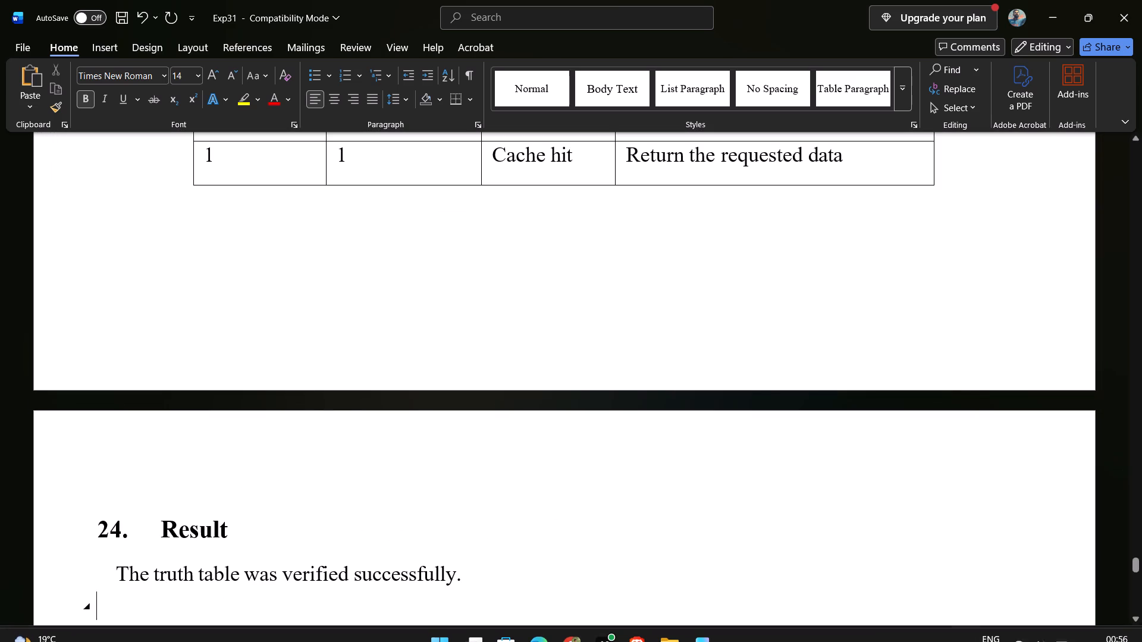
{"action": "triple_click", "coordinate": [1016, 634]}
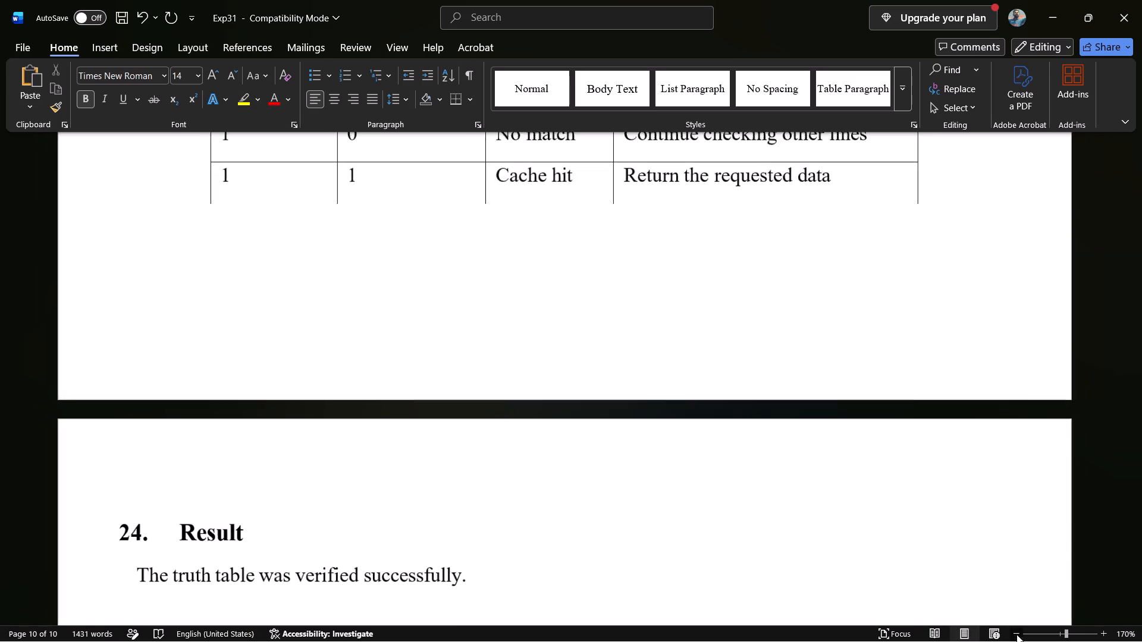
{"action": "triple_click", "coordinate": [1016, 634]}
{"action": "triple_click", "coordinate": [1016, 634]}
{"action": "triple_click", "coordinate": [1016, 634]}
{"action": "left_click", "coordinate": [1016, 634]}
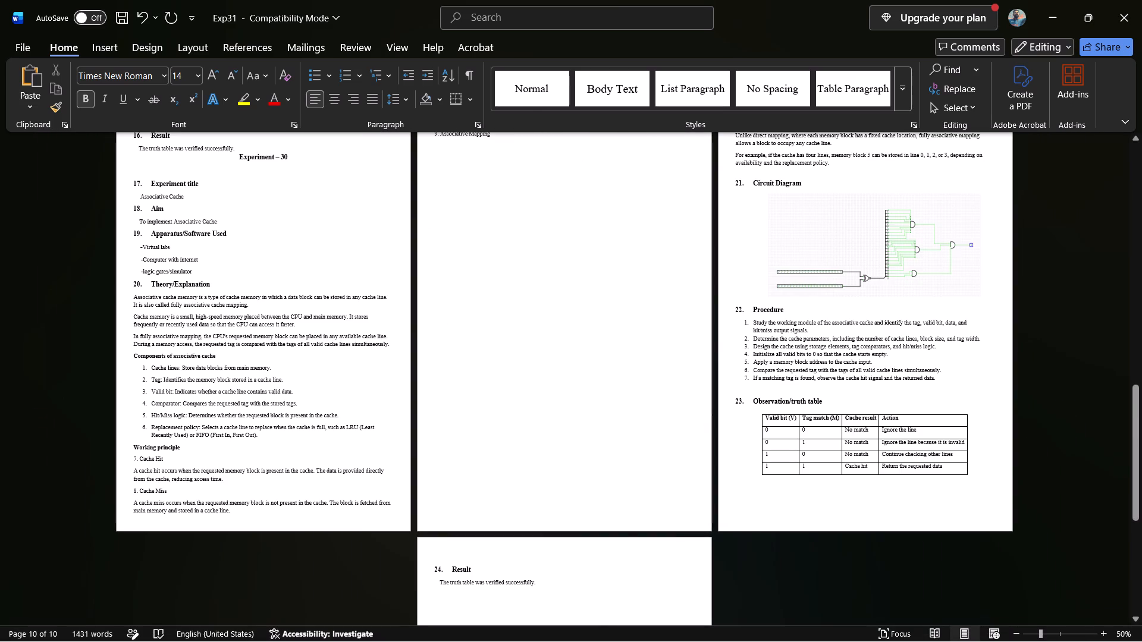
{"action": "left_click", "coordinate": [1059, 632]}
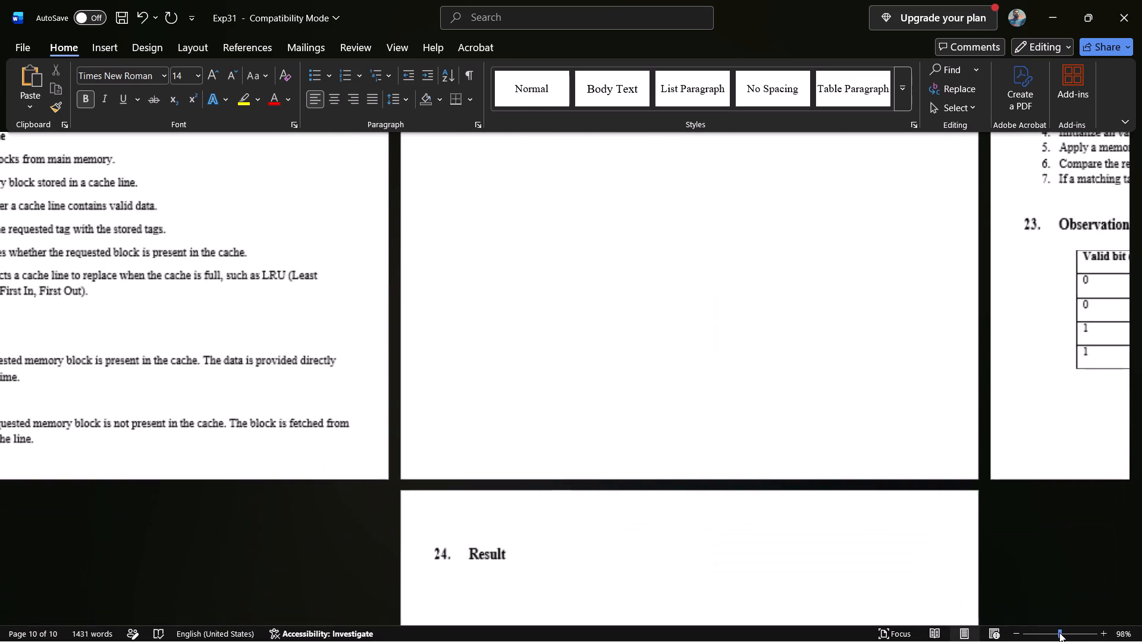
{"action": "scroll", "coordinate": [839, 534], "scroll_direction": "up", "scroll_amount": 5}
{"action": "scroll", "coordinate": [839, 534], "scroll_direction": "up", "scroll_amount": 17}
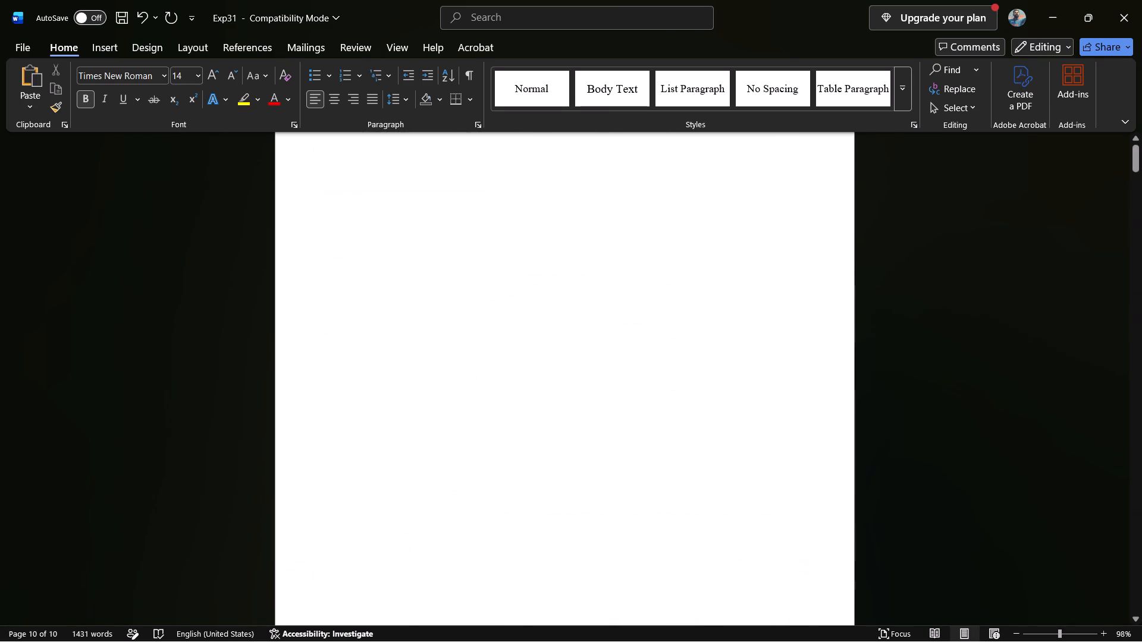
{"action": "scroll", "coordinate": [839, 534], "scroll_direction": "up", "scroll_amount": 5}
{"action": "scroll", "coordinate": [839, 534], "scroll_direction": "down", "scroll_amount": 1, "text": "ctrl"}
{"action": "scroll", "coordinate": [839, 534], "scroll_direction": "down", "scroll_amount": 1}
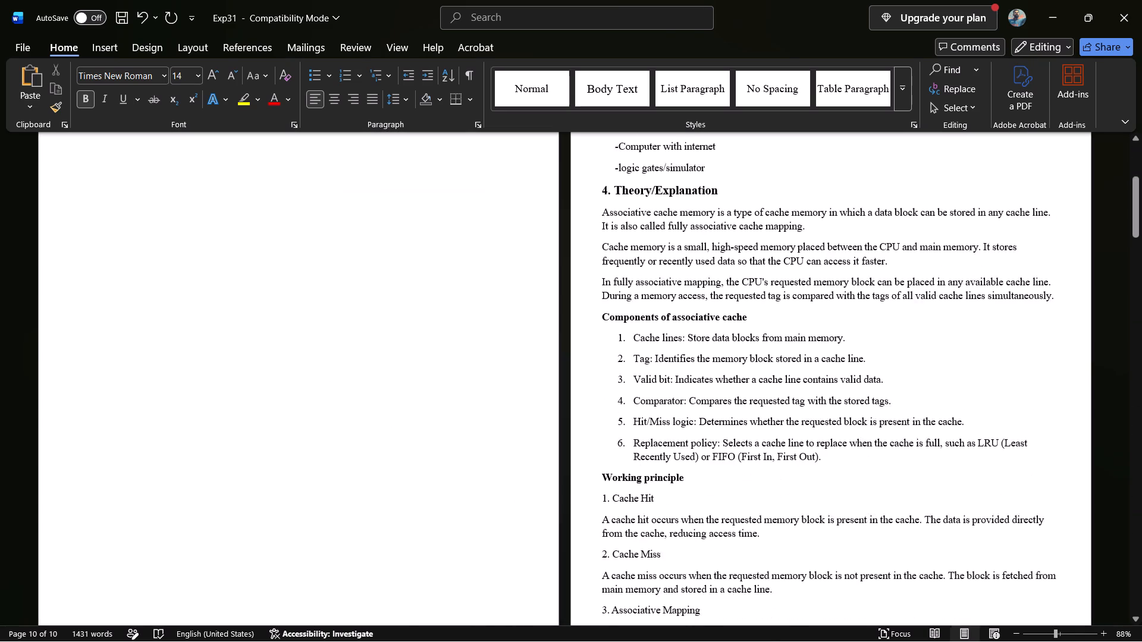
{"action": "scroll", "coordinate": [839, 534], "scroll_direction": "up", "scroll_amount": 4}
{"action": "scroll", "coordinate": [839, 534], "scroll_direction": "down", "scroll_amount": 1}
{"action": "scroll", "coordinate": [839, 534], "scroll_direction": "up", "scroll_amount": 5, "text": "ctrl"}
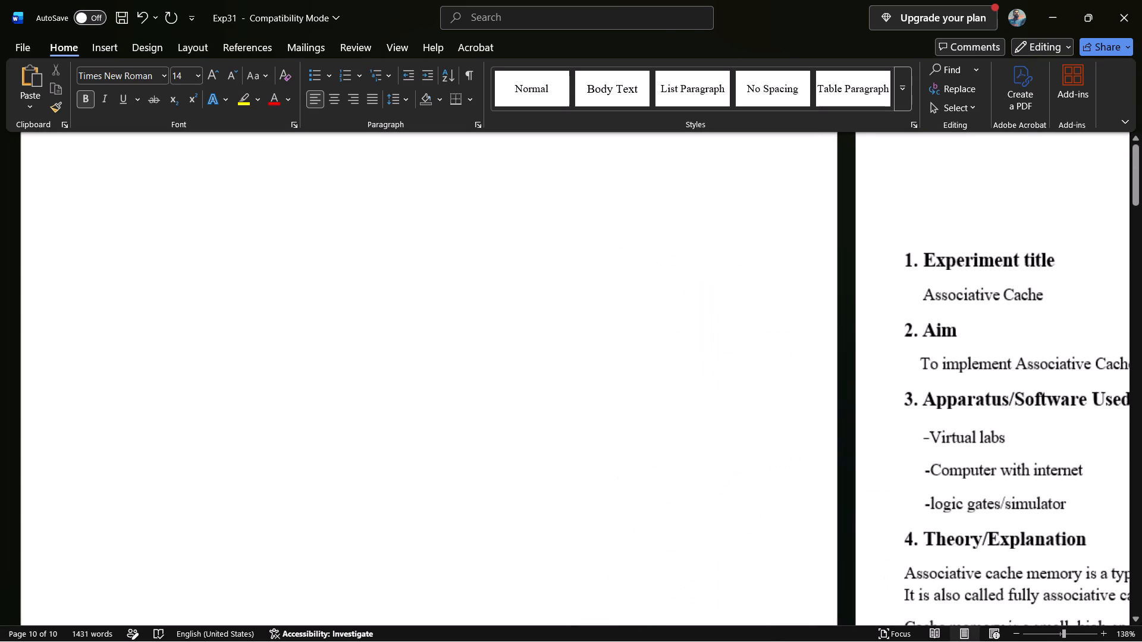
{"action": "scroll", "coordinate": [839, 534], "scroll_direction": "down", "scroll_amount": 1, "text": "ctrl"}
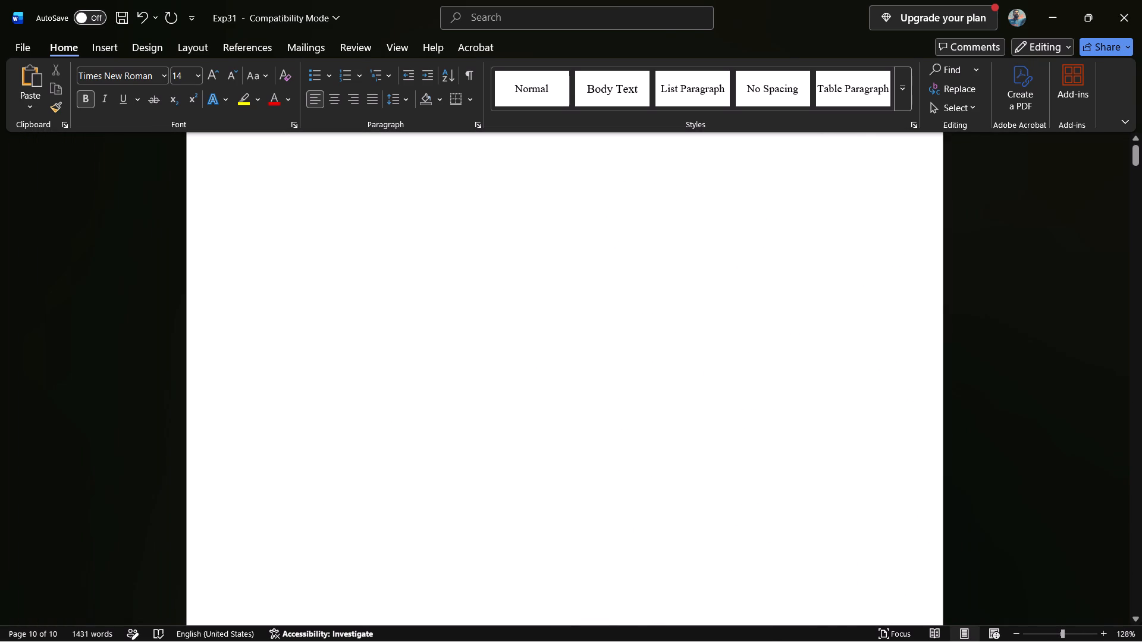
{"action": "key", "text": "Left"}
{"action": "key", "text": "Left"}
{"action": "key", "text": "Left"}
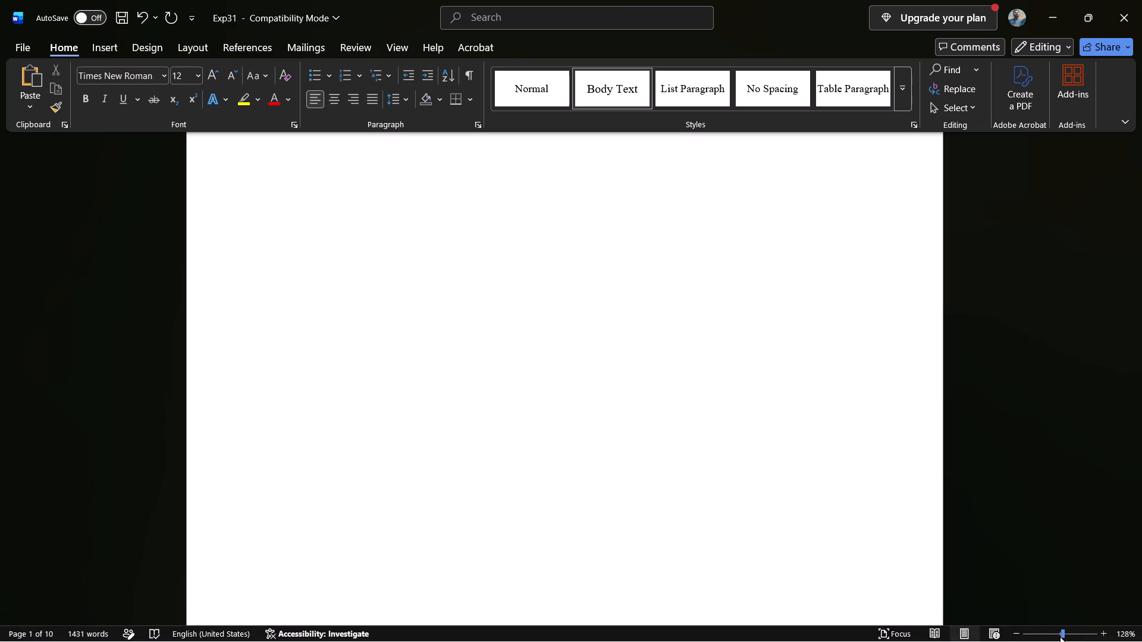
{"action": "left_click", "coordinate": [1060, 637]}
{"action": "scroll", "coordinate": [698, 416], "scroll_direction": "down", "scroll_amount": 9}
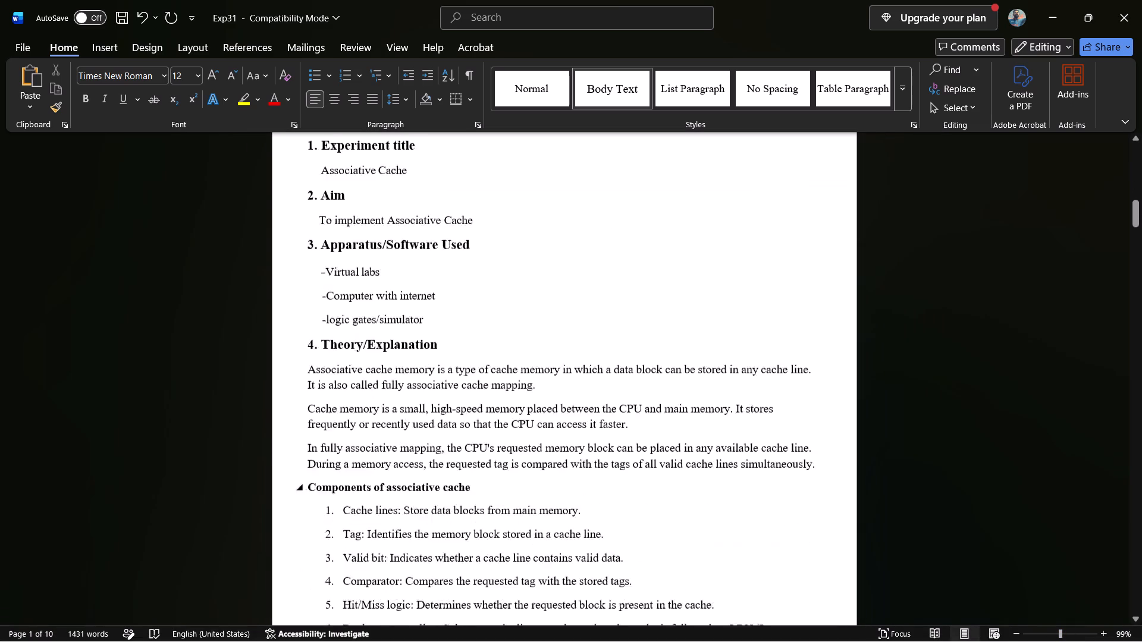
{"action": "scroll", "coordinate": [698, 416], "scroll_direction": "down", "scroll_amount": 7}
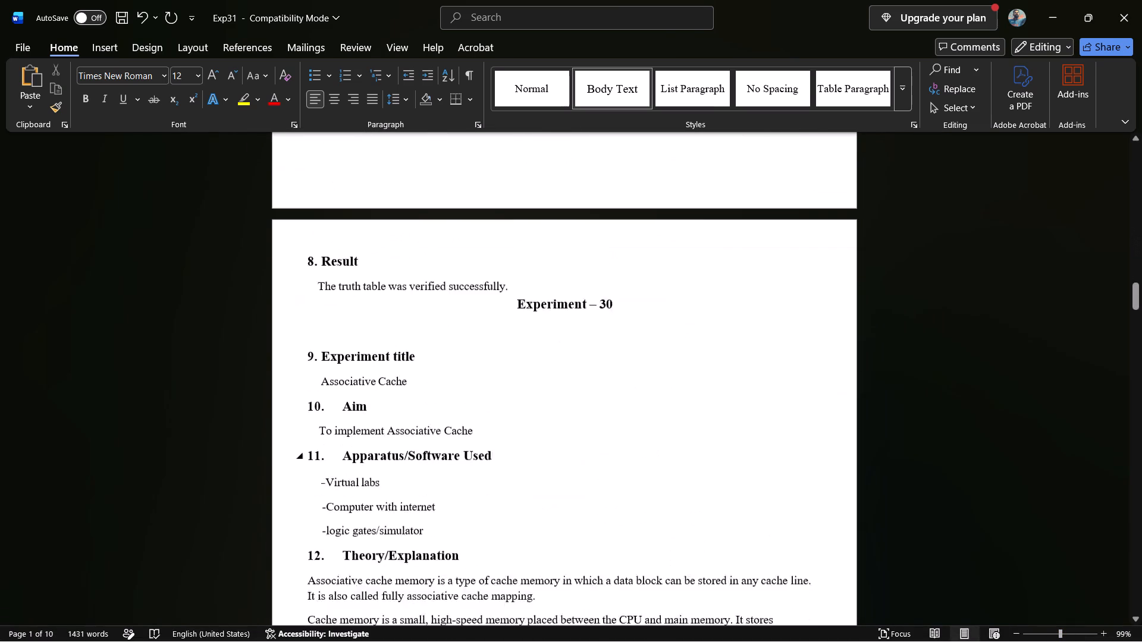
{"action": "scroll", "coordinate": [698, 416], "scroll_direction": "up", "scroll_amount": 1}
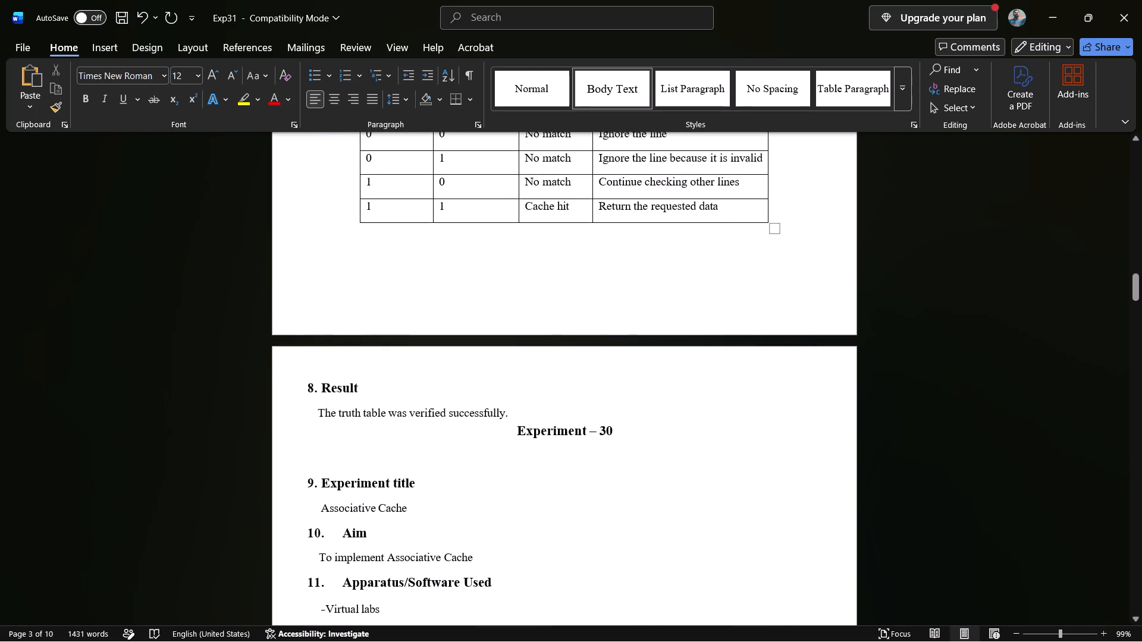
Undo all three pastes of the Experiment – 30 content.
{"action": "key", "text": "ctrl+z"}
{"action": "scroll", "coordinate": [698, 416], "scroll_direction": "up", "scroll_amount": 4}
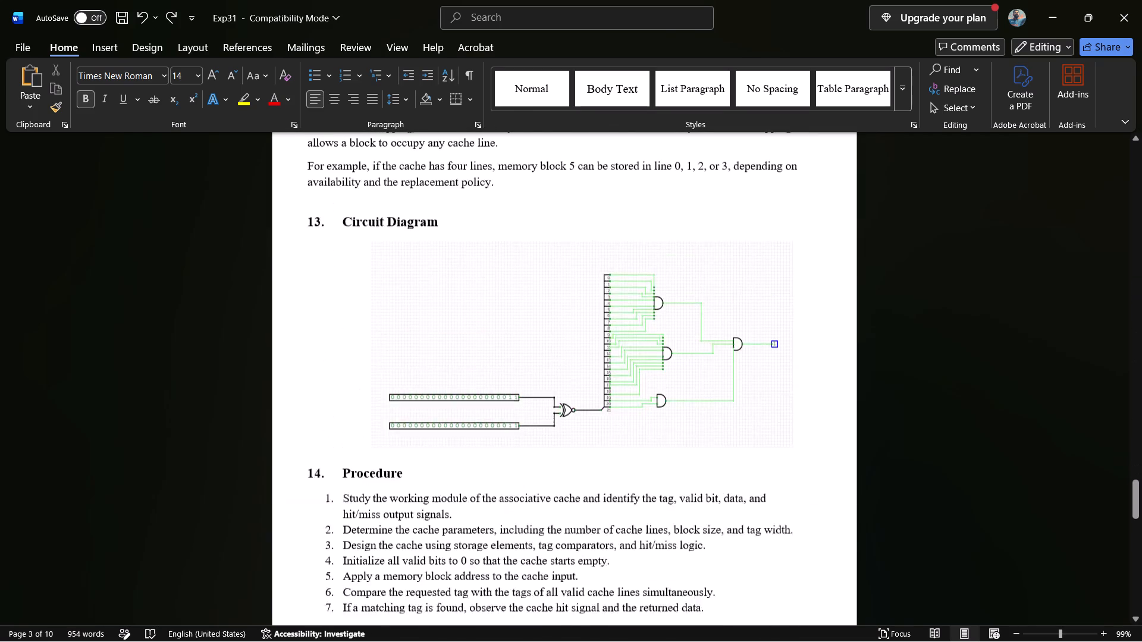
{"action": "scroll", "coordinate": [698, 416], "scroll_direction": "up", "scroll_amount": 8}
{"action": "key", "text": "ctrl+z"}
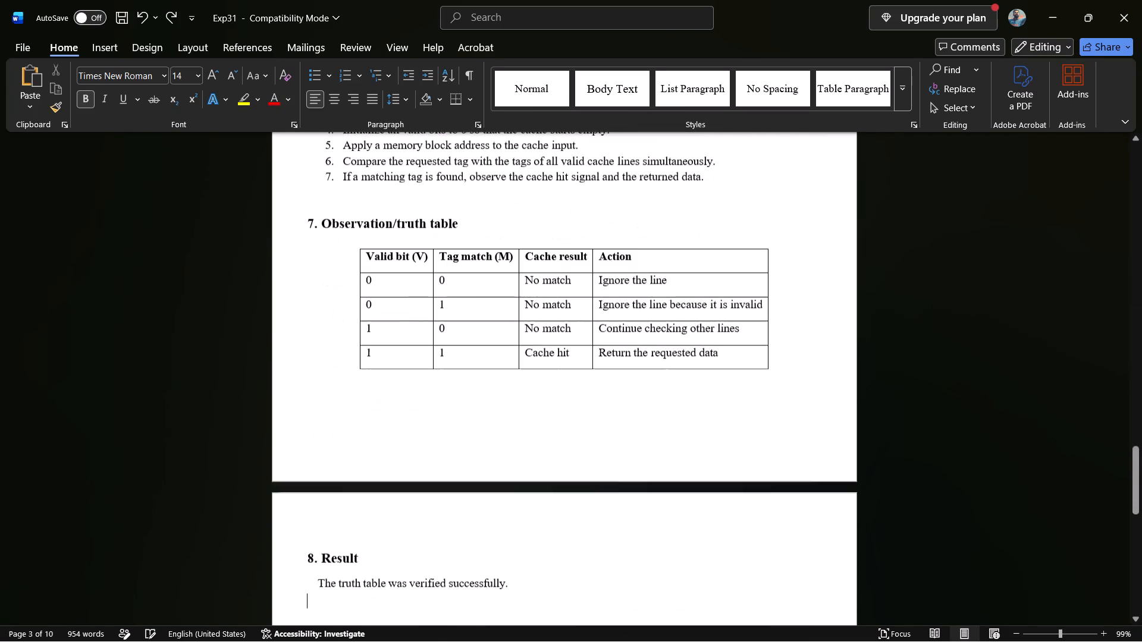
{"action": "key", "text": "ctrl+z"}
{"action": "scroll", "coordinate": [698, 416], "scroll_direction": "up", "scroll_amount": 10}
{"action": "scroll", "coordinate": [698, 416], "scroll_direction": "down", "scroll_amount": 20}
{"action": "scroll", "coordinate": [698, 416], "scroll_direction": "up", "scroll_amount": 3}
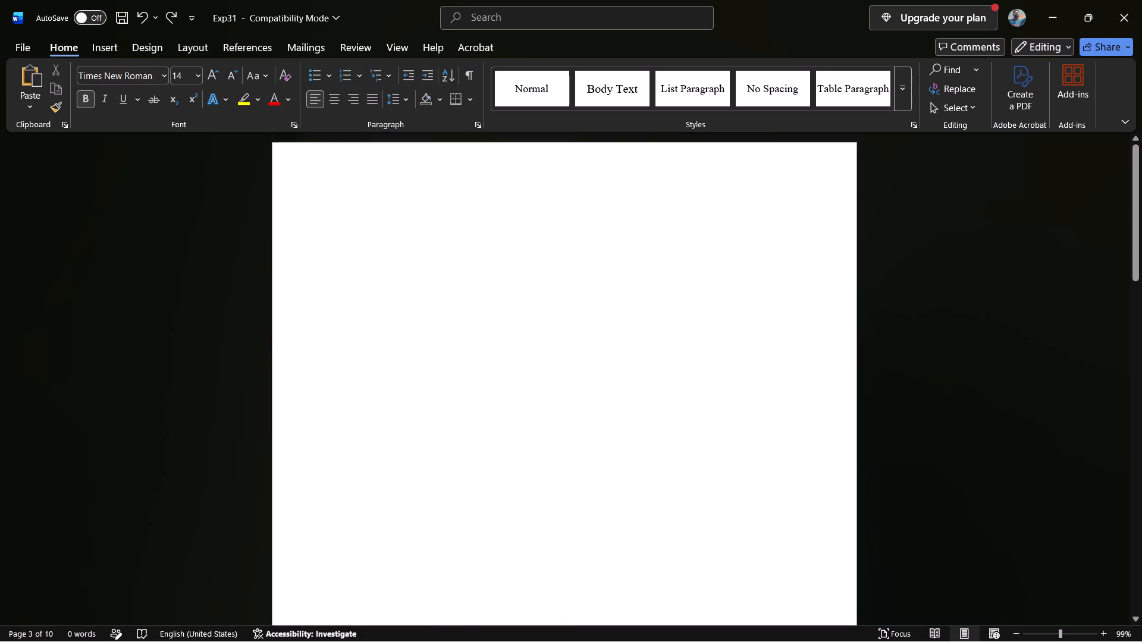
Paste the copied Experiment – 30 content at the start of the emptied Exp31 document.
{"action": "scroll", "coordinate": [698, 416], "scroll_direction": "down", "scroll_amount": 9}
{"action": "scroll", "coordinate": [698, 416], "scroll_direction": "up", "scroll_amount": 5}
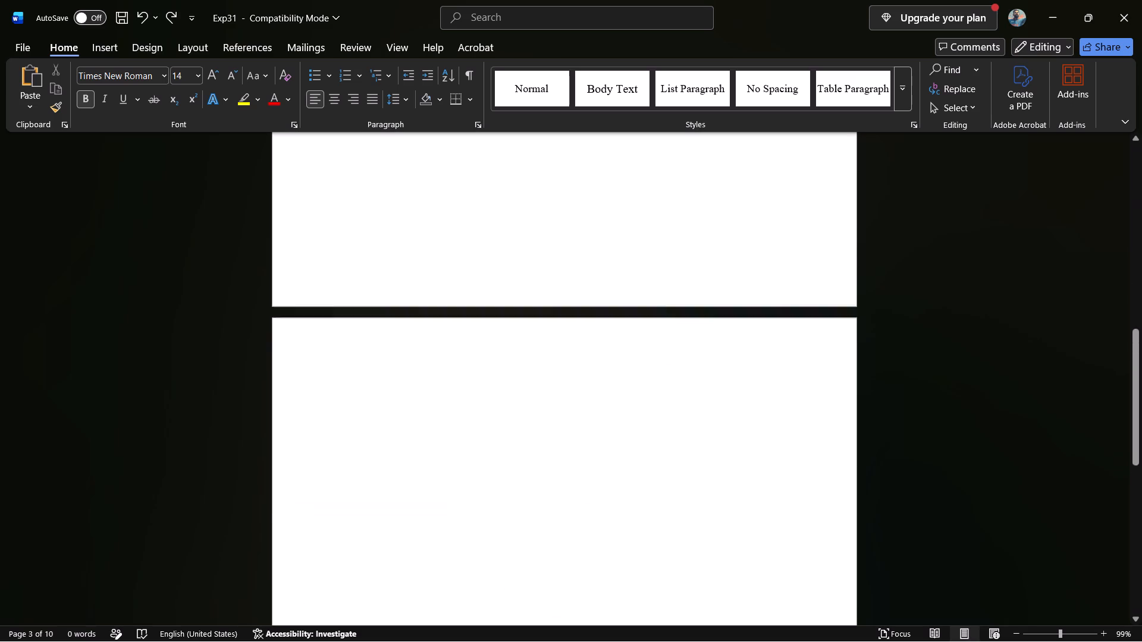
{"action": "scroll", "coordinate": [698, 416], "scroll_direction": "up", "scroll_amount": 3}
{"action": "scroll", "coordinate": [698, 416], "scroll_direction": "down", "scroll_amount": 1}
{"action": "scroll", "coordinate": [698, 416], "scroll_direction": "up", "scroll_amount": 1}
{"action": "scroll", "coordinate": [698, 416], "scroll_direction": "down", "scroll_amount": 15}
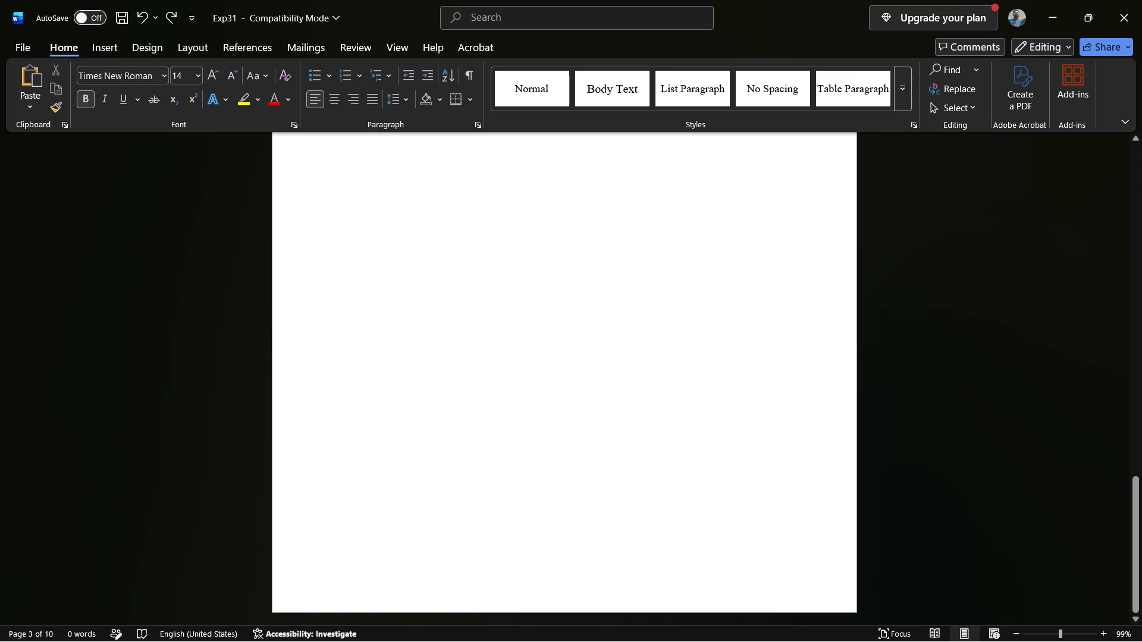
{"action": "scroll", "coordinate": [698, 416], "scroll_direction": "up", "scroll_amount": 10}
{"action": "scroll", "coordinate": [698, 416], "scroll_direction": "down", "scroll_amount": 18}
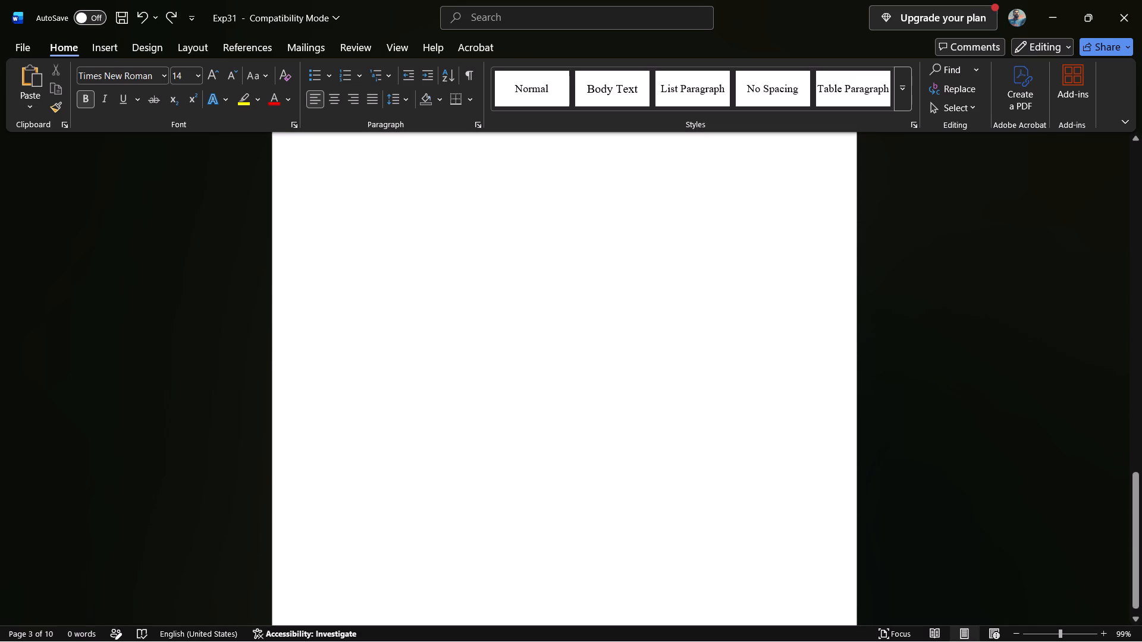
{"action": "scroll", "coordinate": [698, 416], "scroll_direction": "up", "scroll_amount": 20}
{"action": "left_click", "coordinate": [562, 168]}
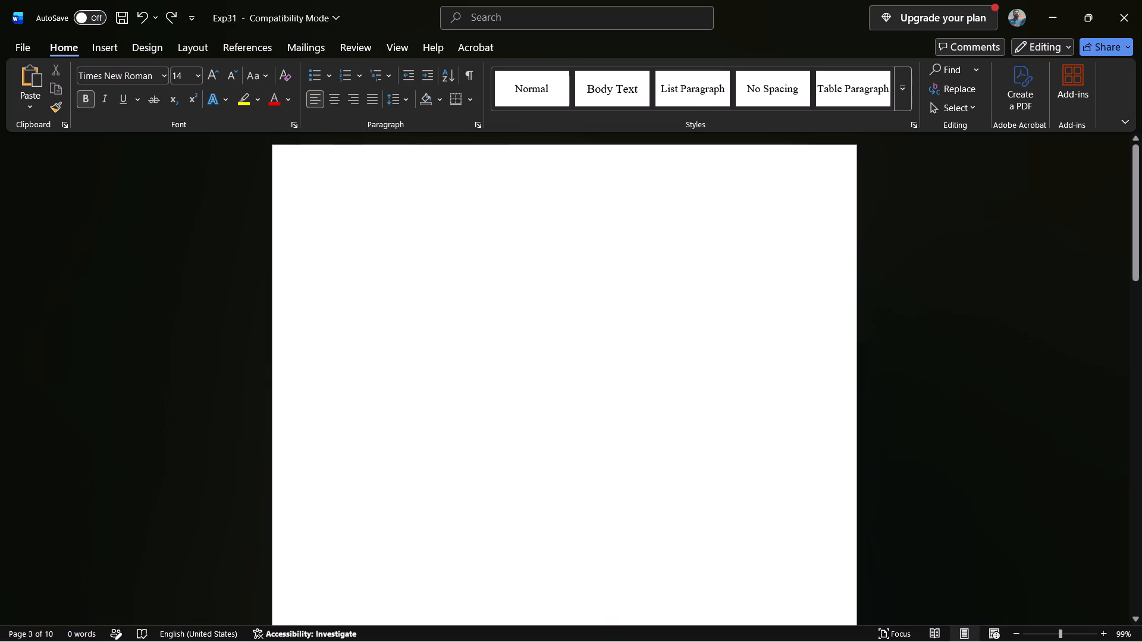
{"action": "scroll", "coordinate": [562, 168], "scroll_direction": "up", "scroll_amount": 3}
{"action": "key", "text": "ctrl+v"}
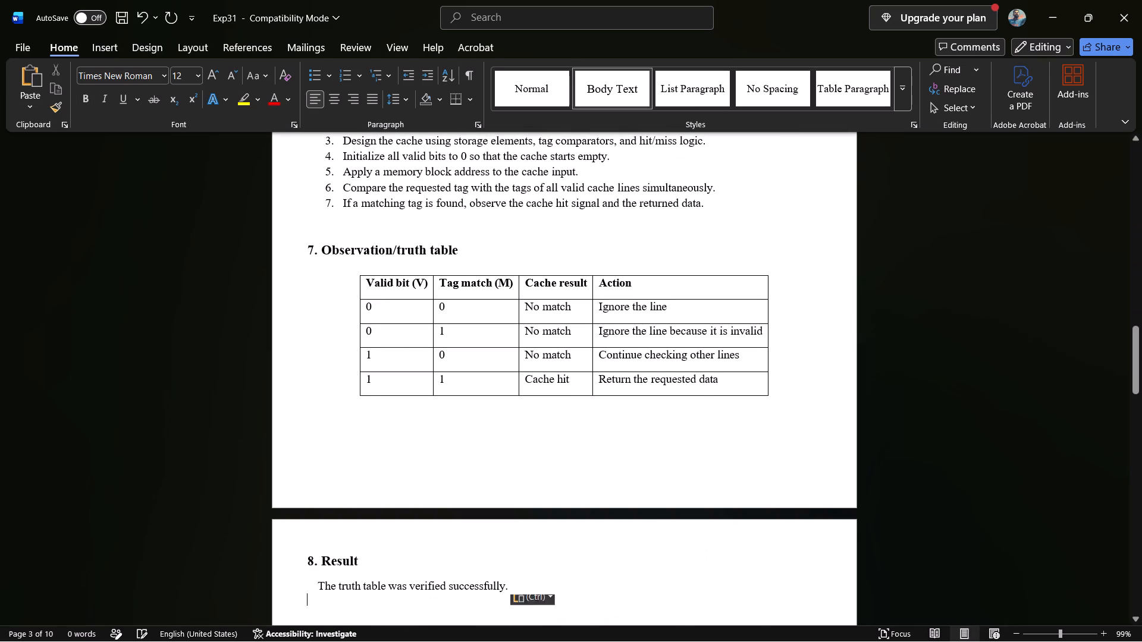
Examine the pasted Experiment – 30 content and the blank pages around it.
{"action": "scroll", "coordinate": [562, 168], "scroll_direction": "up", "scroll_amount": 18}
{"action": "scroll", "coordinate": [562, 168], "scroll_direction": "up", "scroll_amount": 7}
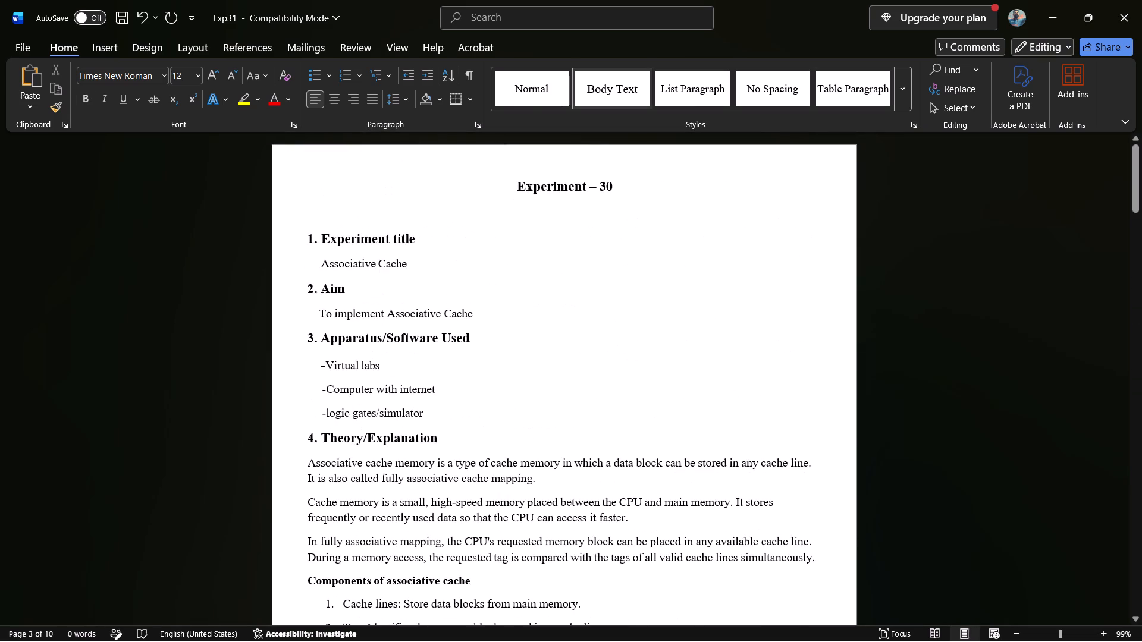
{"action": "scroll", "coordinate": [562, 168], "scroll_direction": "down", "scroll_amount": 16}
{"action": "scroll", "coordinate": [562, 168], "scroll_direction": "up", "scroll_amount": 2}
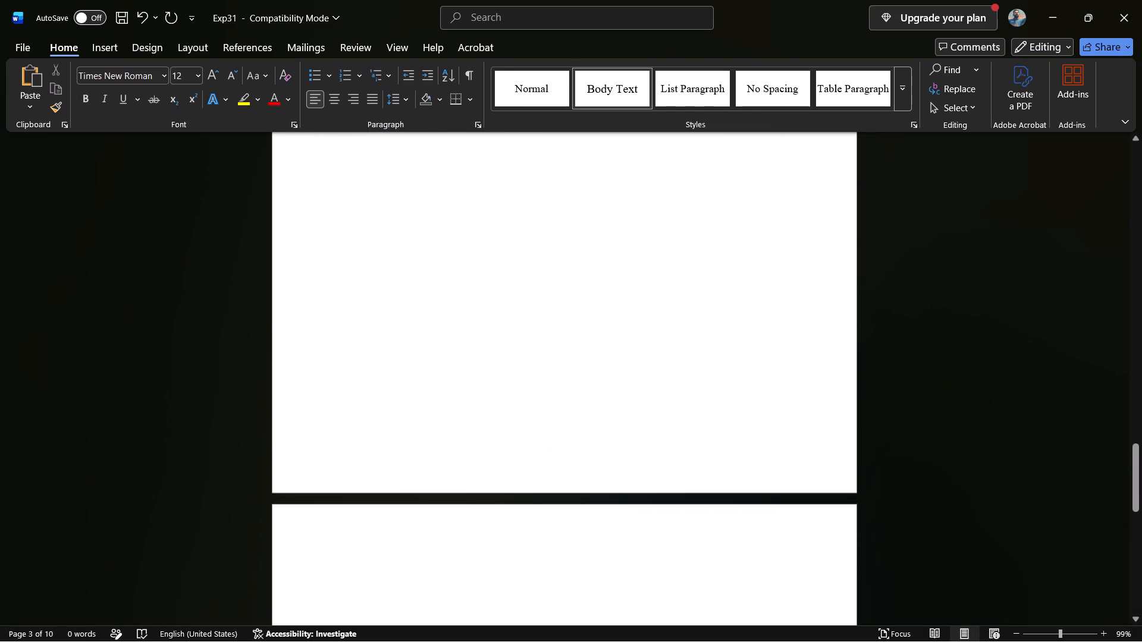
{"action": "scroll", "coordinate": [562, 168], "scroll_direction": "up", "scroll_amount": 2}
{"action": "scroll", "coordinate": [562, 168], "scroll_direction": "down", "scroll_amount": 2}
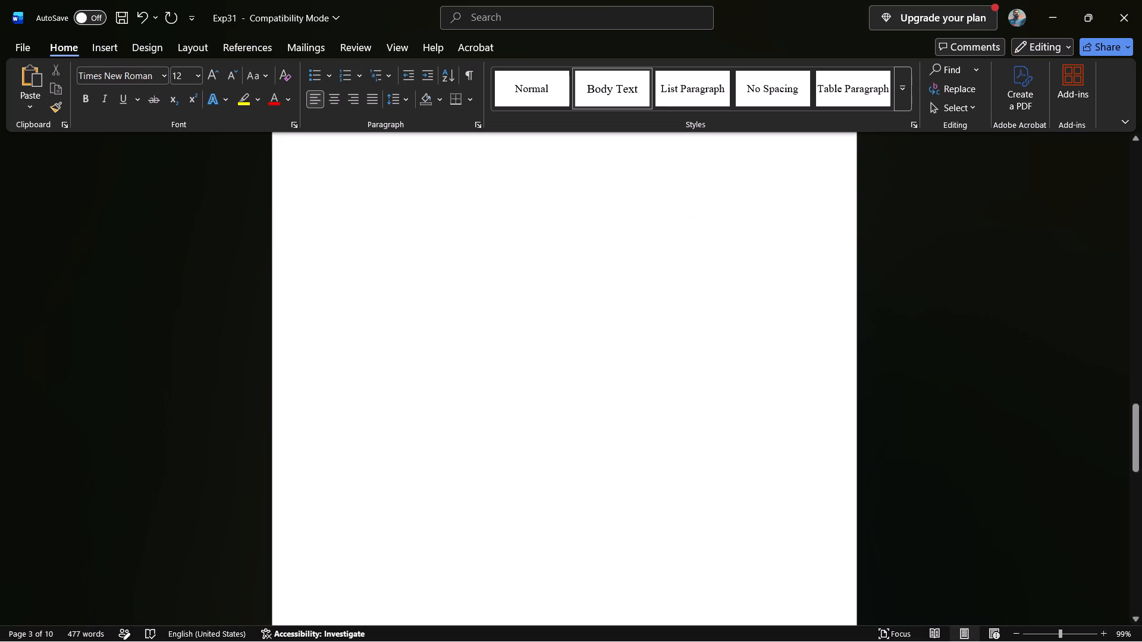
{"action": "scroll", "coordinate": [562, 168], "scroll_direction": "down", "scroll_amount": 1}
{"action": "left_click", "coordinate": [552, 288]}
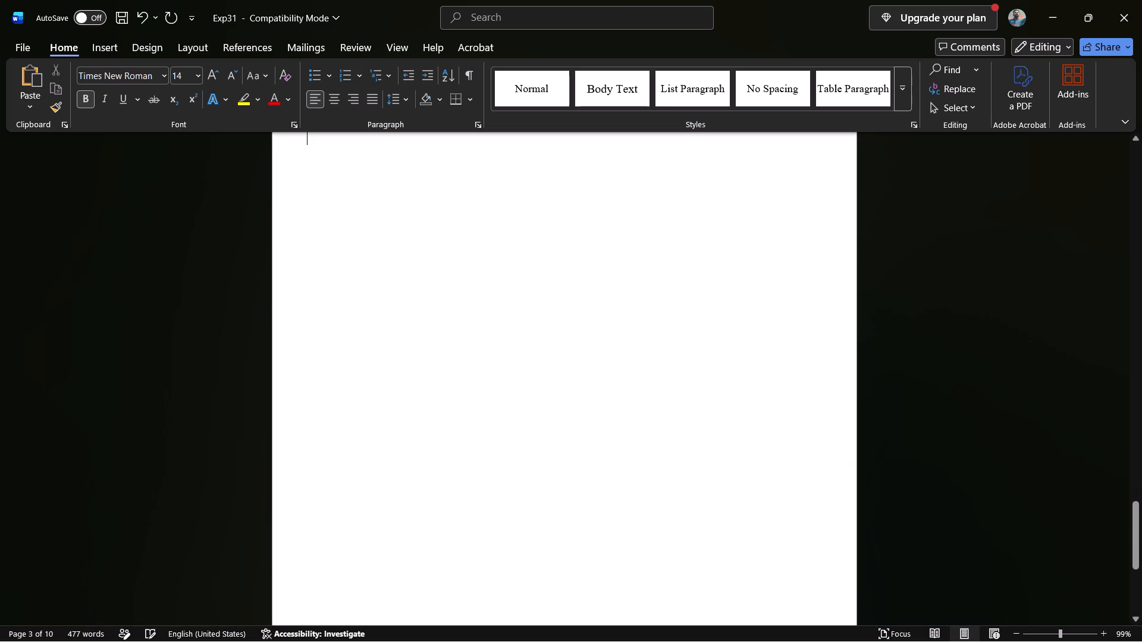
{"action": "right_click", "coordinate": [552, 288]}
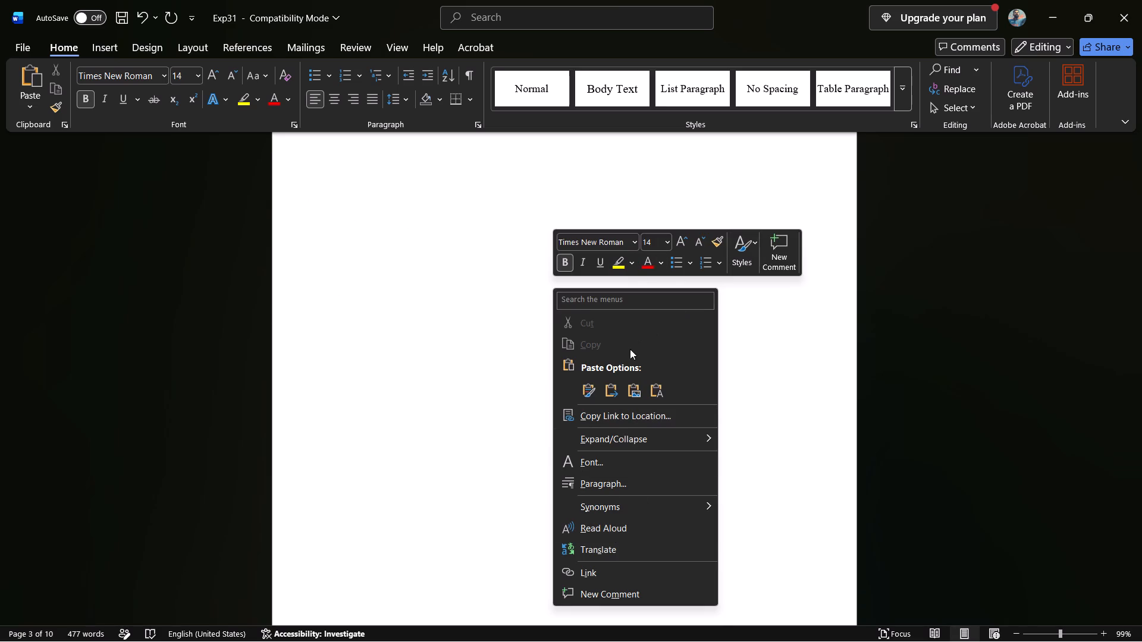
{"action": "left_click", "coordinate": [776, 467]}
{"action": "scroll", "coordinate": [656, 336], "scroll_direction": "up", "scroll_amount": 6}
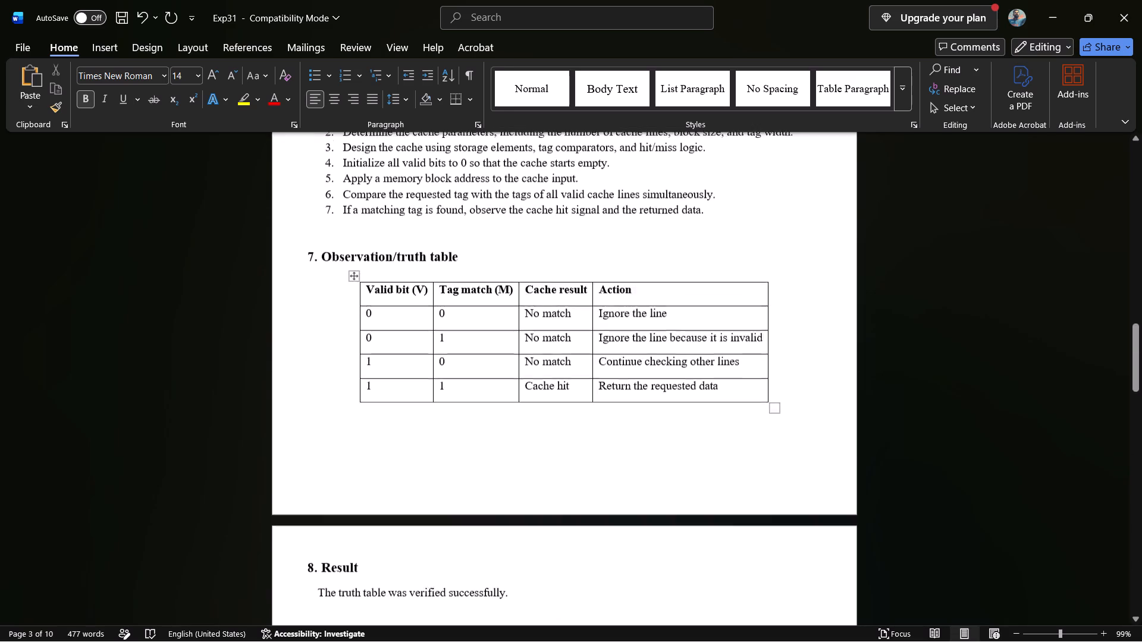
{"action": "scroll", "coordinate": [656, 336], "scroll_direction": "up", "scroll_amount": 5}
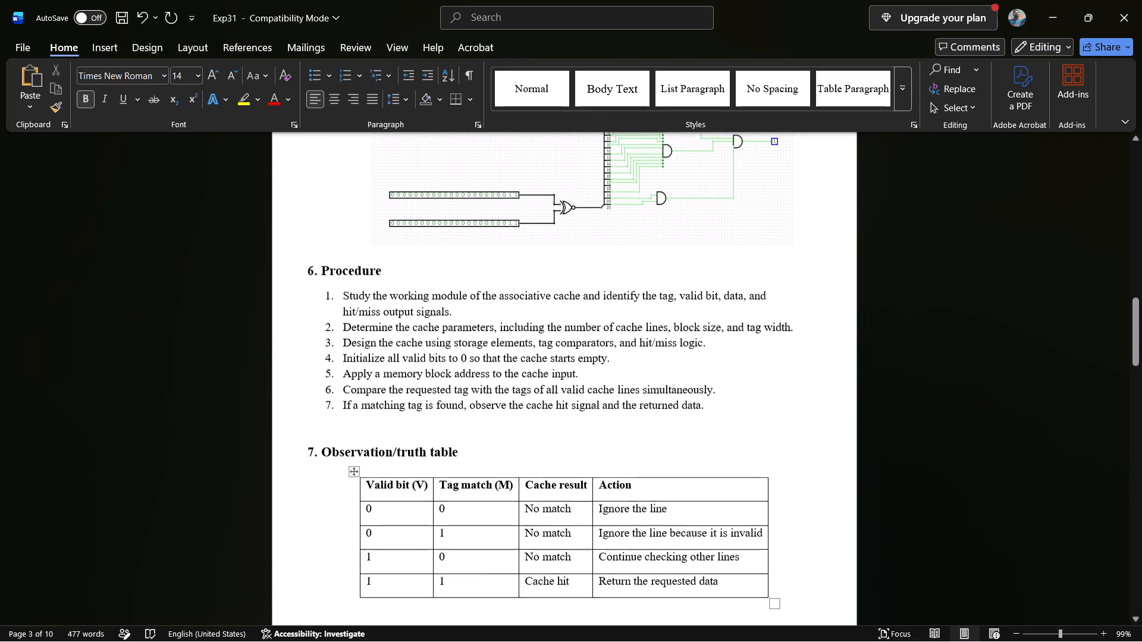
{"action": "scroll", "coordinate": [656, 336], "scroll_direction": "up", "scroll_amount": 5}
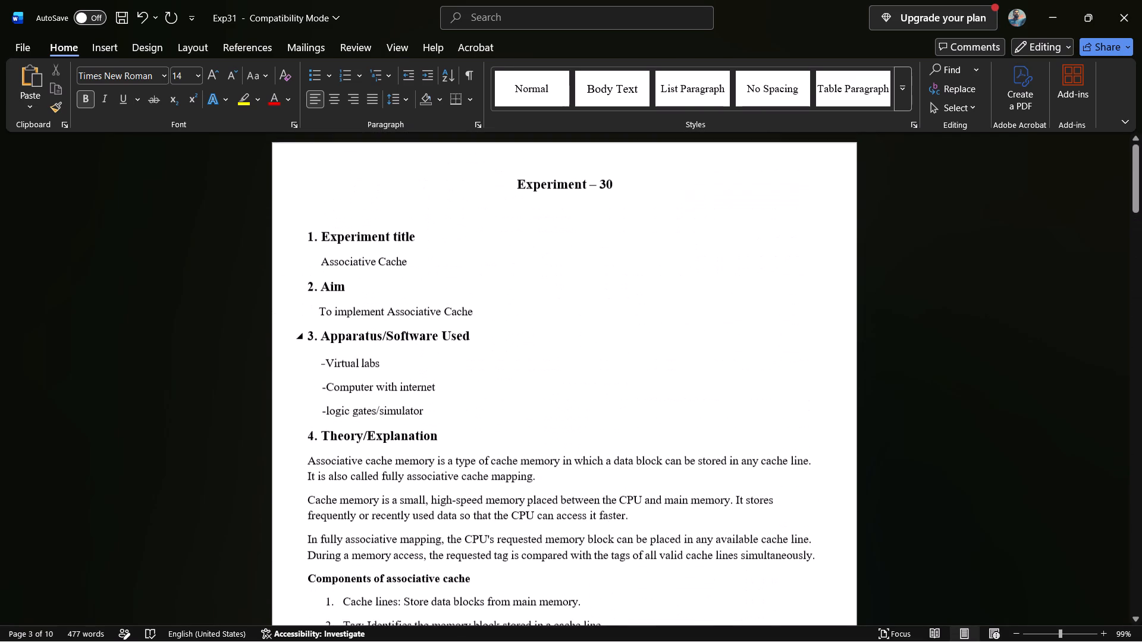
{"action": "scroll", "coordinate": [656, 336], "scroll_direction": "up", "scroll_amount": 1}
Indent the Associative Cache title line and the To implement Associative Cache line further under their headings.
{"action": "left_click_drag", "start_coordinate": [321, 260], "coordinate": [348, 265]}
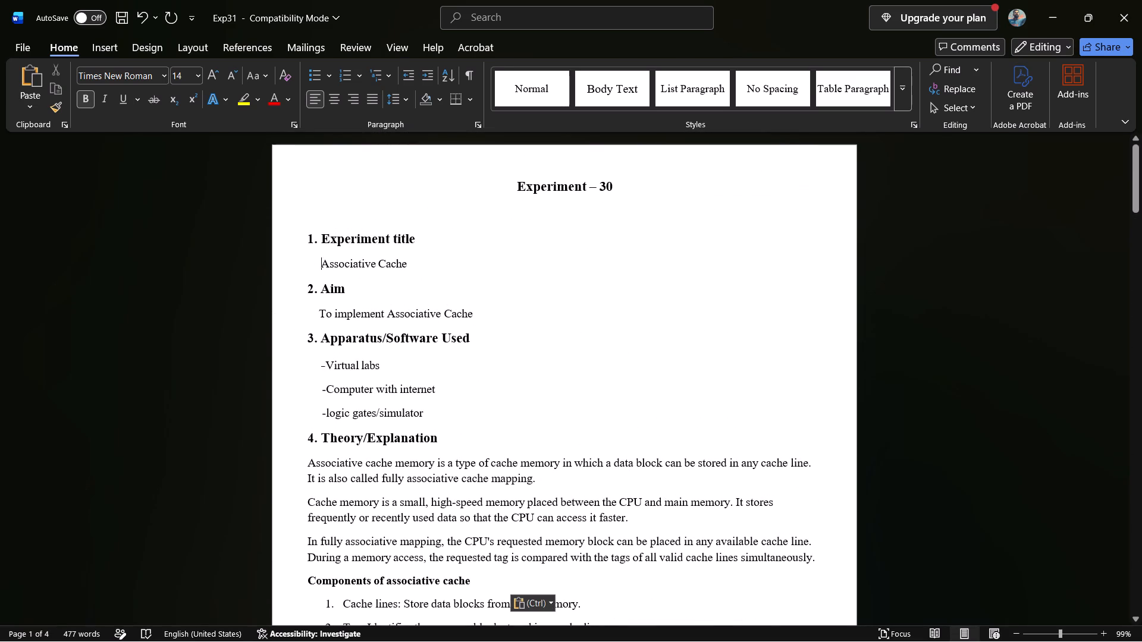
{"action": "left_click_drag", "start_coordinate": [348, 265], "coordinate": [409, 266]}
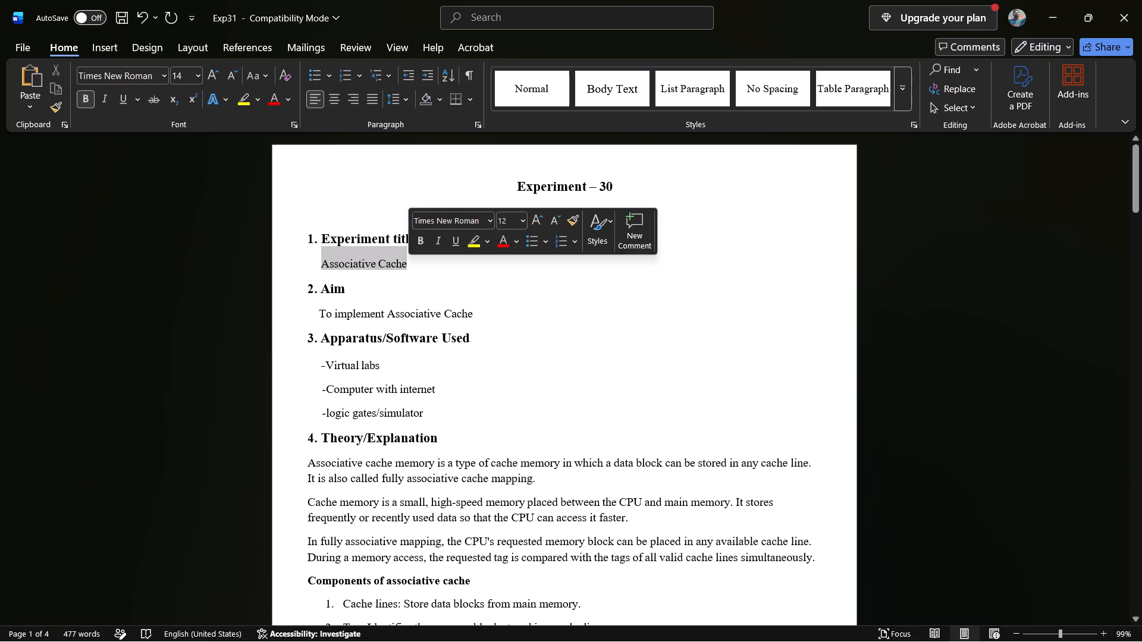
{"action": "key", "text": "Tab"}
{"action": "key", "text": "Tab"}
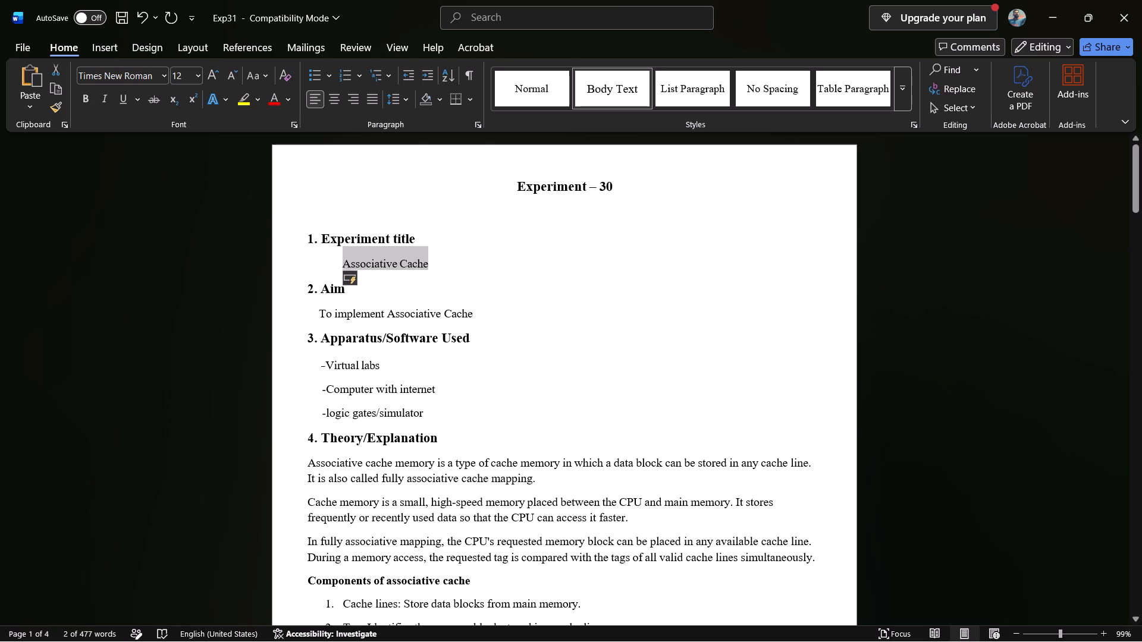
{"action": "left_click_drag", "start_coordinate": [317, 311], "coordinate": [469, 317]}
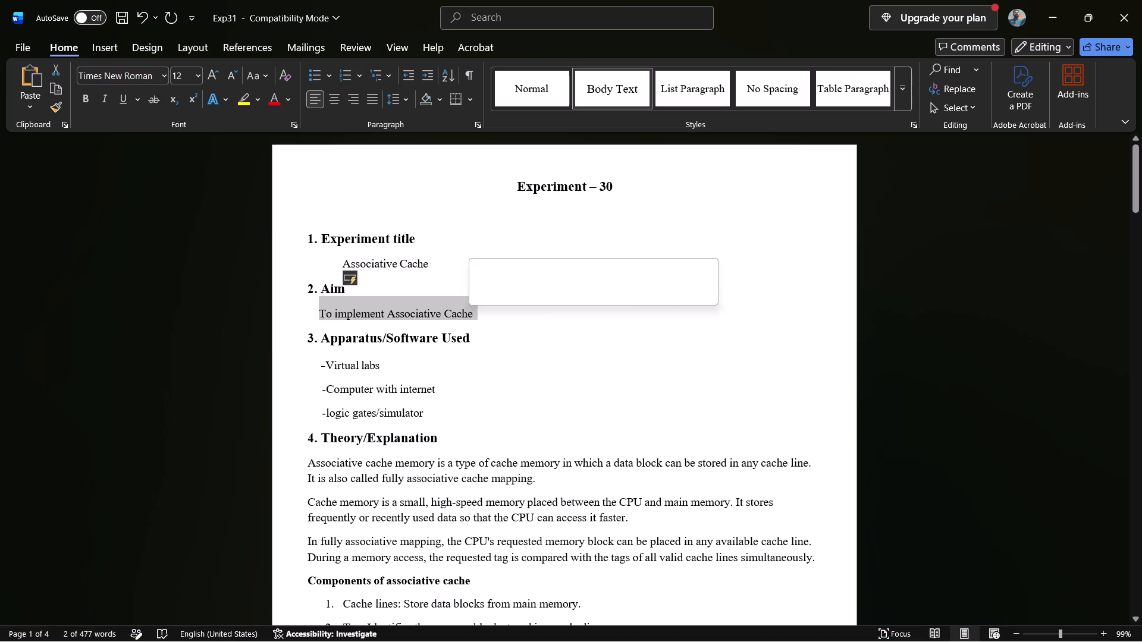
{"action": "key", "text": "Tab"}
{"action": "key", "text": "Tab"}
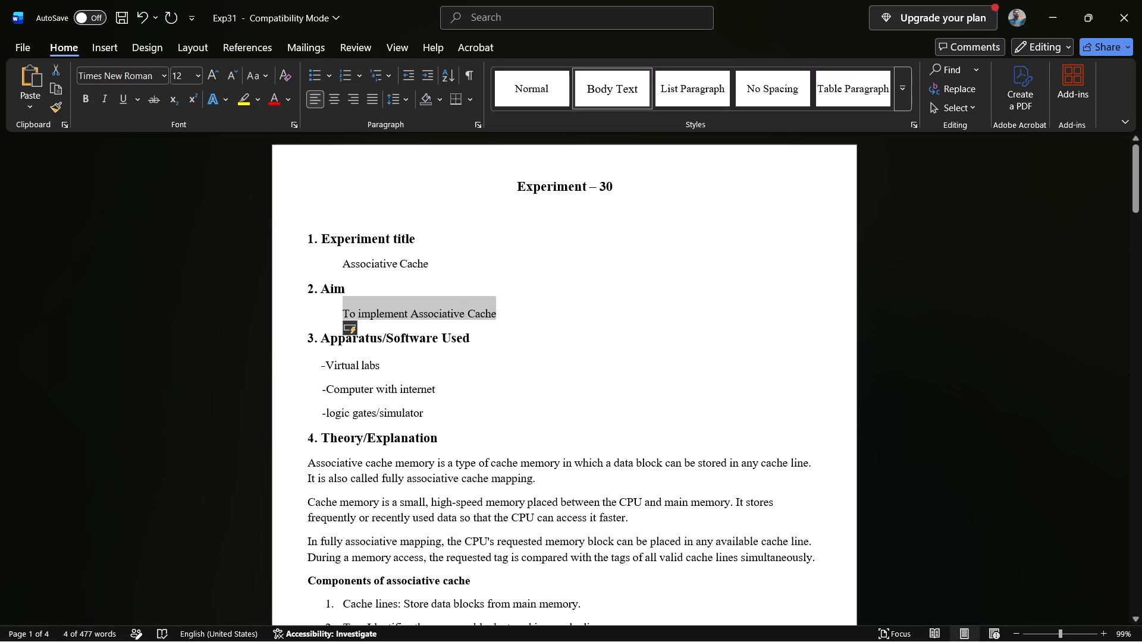
Adjust the indent of the three Apparatus/Software Used lines, from Virtual labs to logic gates/simulator, placing them slightly inside the heading number.
{"action": "left_click_drag", "start_coordinate": [319, 362], "coordinate": [416, 426]}
{"action": "left_click", "coordinate": [426, 418]}
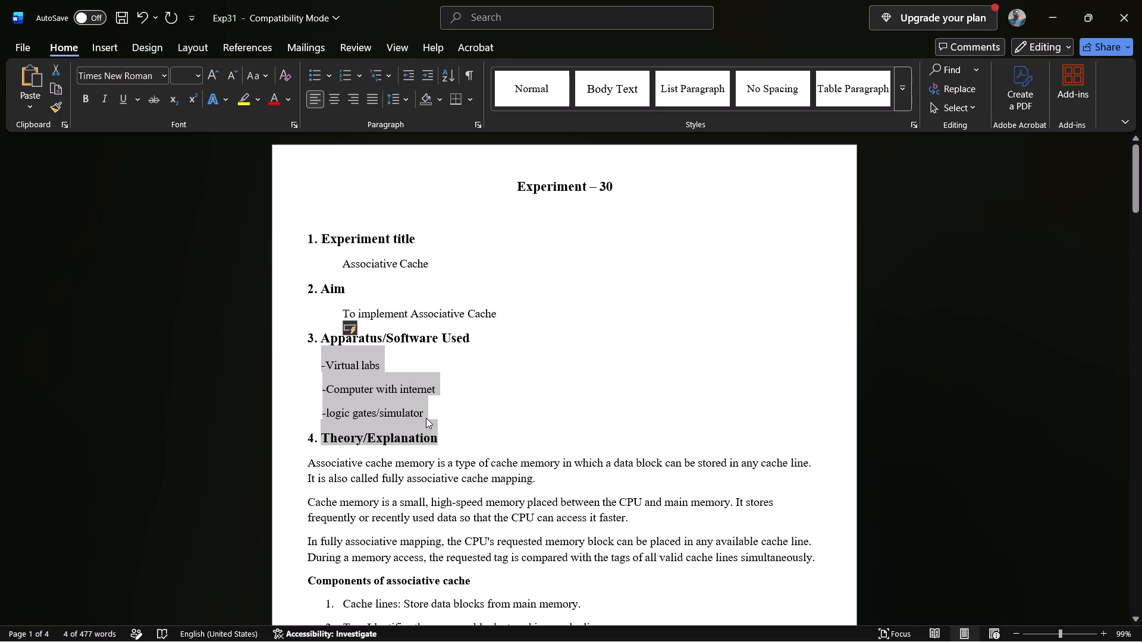
{"action": "left_click_drag", "start_coordinate": [426, 418], "coordinate": [322, 370]}
{"action": "key", "text": "Tab"}
{"action": "key", "text": "Tab"}
{"action": "key", "text": "Tab"}
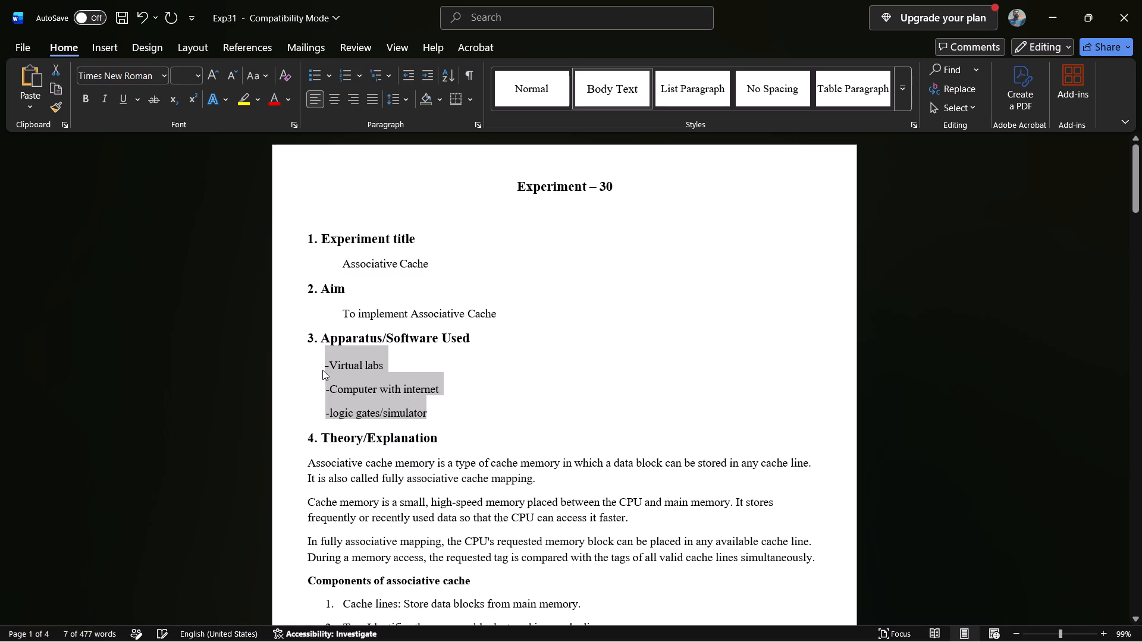
{"action": "key", "text": "BackSpace"}
{"action": "key", "text": "BackSpace"}
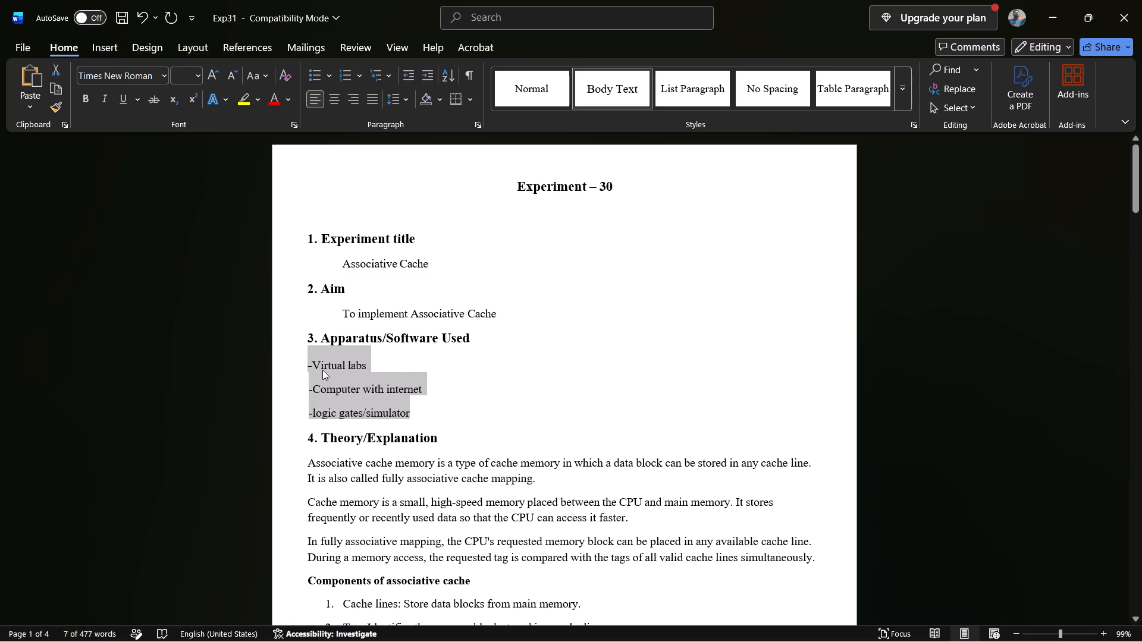
{"action": "key", "text": "Tab"}
{"action": "key", "text": "Tab"}
{"action": "key", "text": "Tab"}
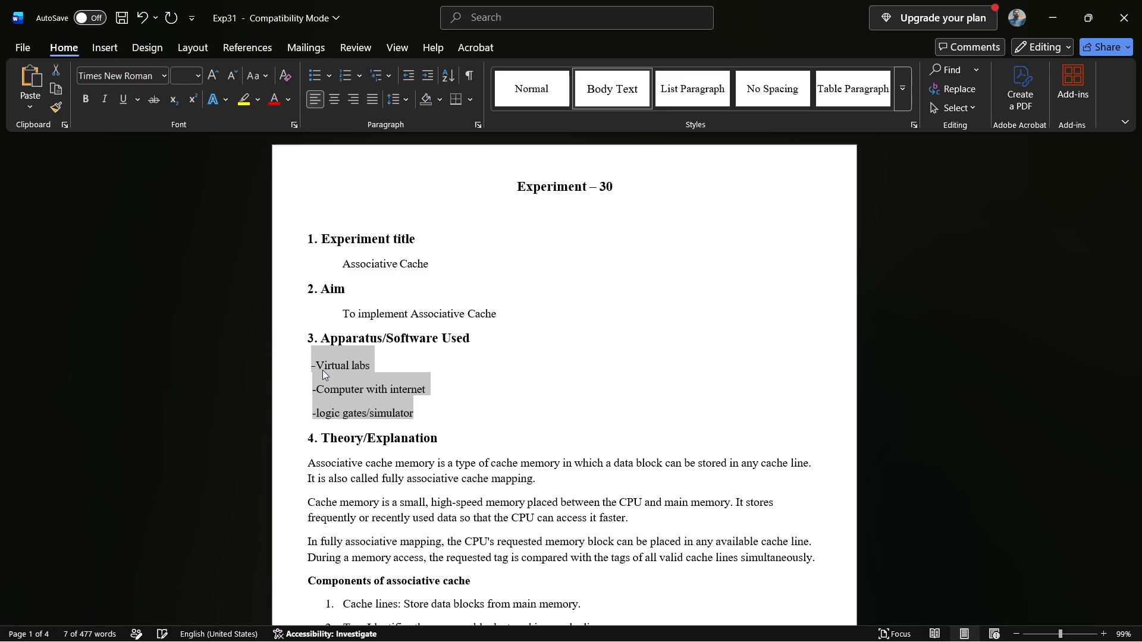
{"action": "key", "text": "Tab"}
{"action": "key", "text": "Tab"}
{"action": "key", "text": "Tab"}
{"action": "key", "text": "Tab"}
{"action": "key", "text": "Tab"}
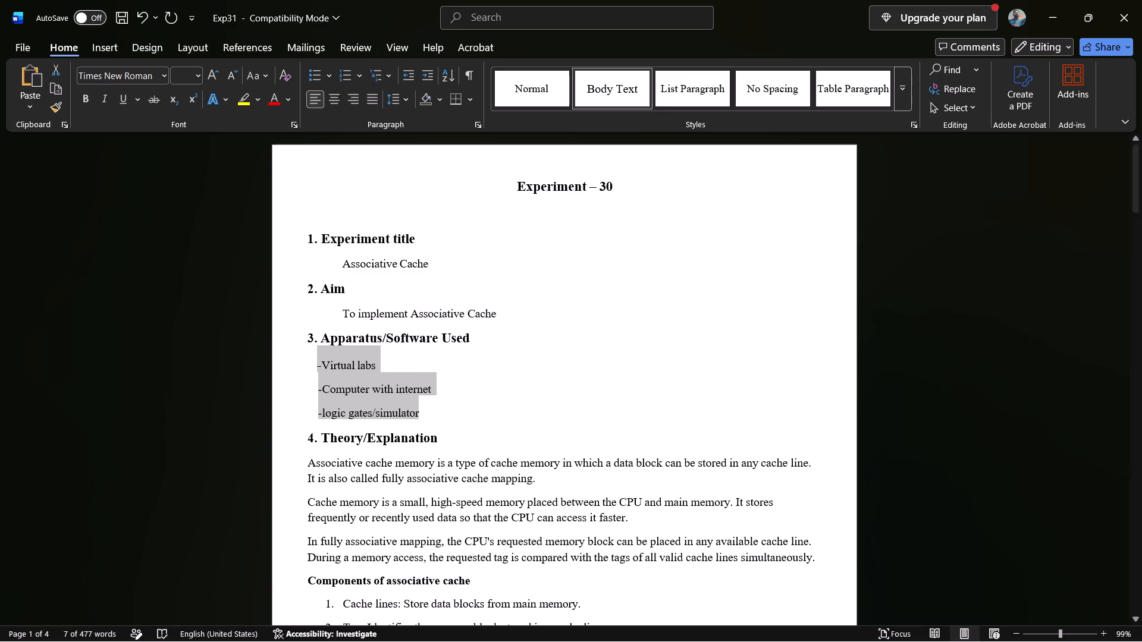
{"action": "left_click", "coordinate": [545, 275]}
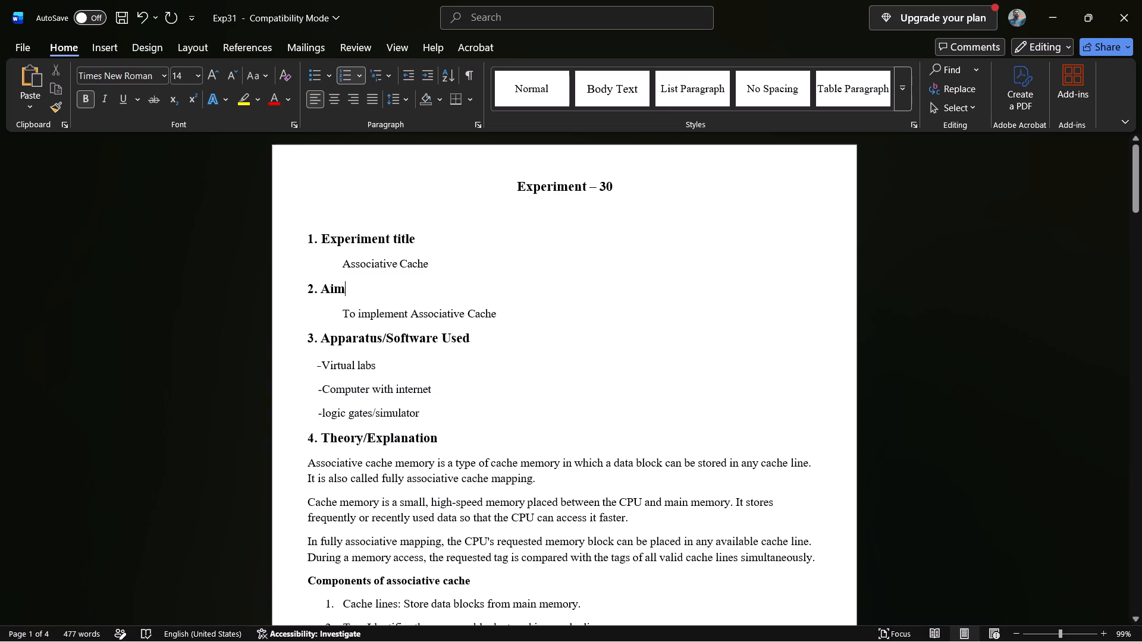
Reset the indents of the Associative Cache and To implement Associative Cache lines so both align with their headings' text.
{"action": "left_click", "coordinate": [340, 261]}
{"action": "key", "text": "BackSpace"}
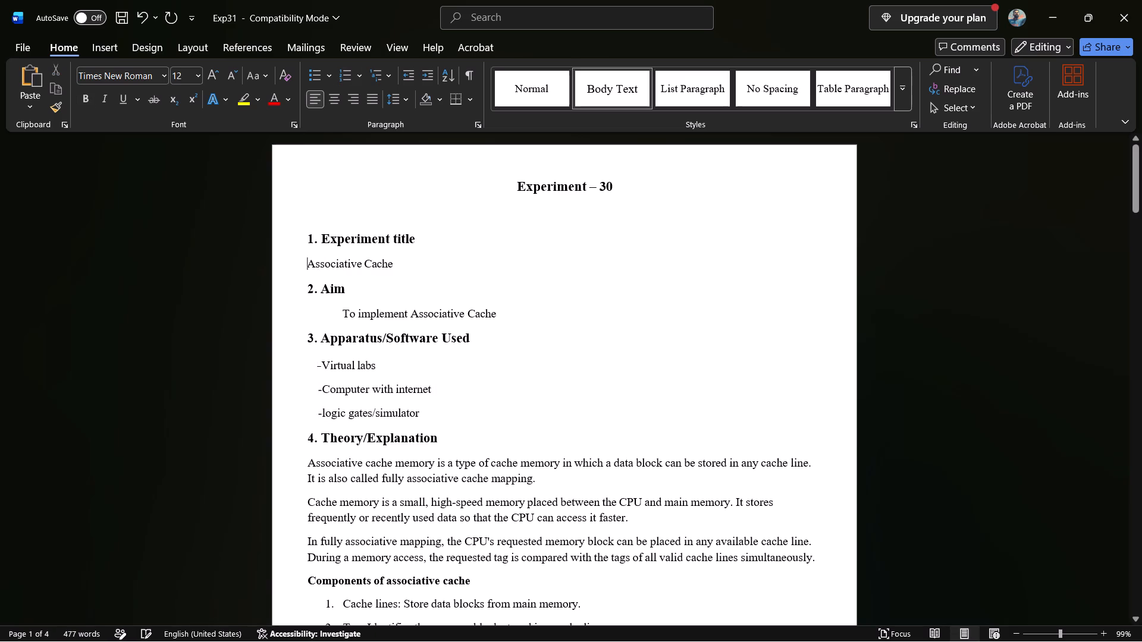
{"action": "key", "text": "Tab"}
{"action": "key", "text": "Tab"}
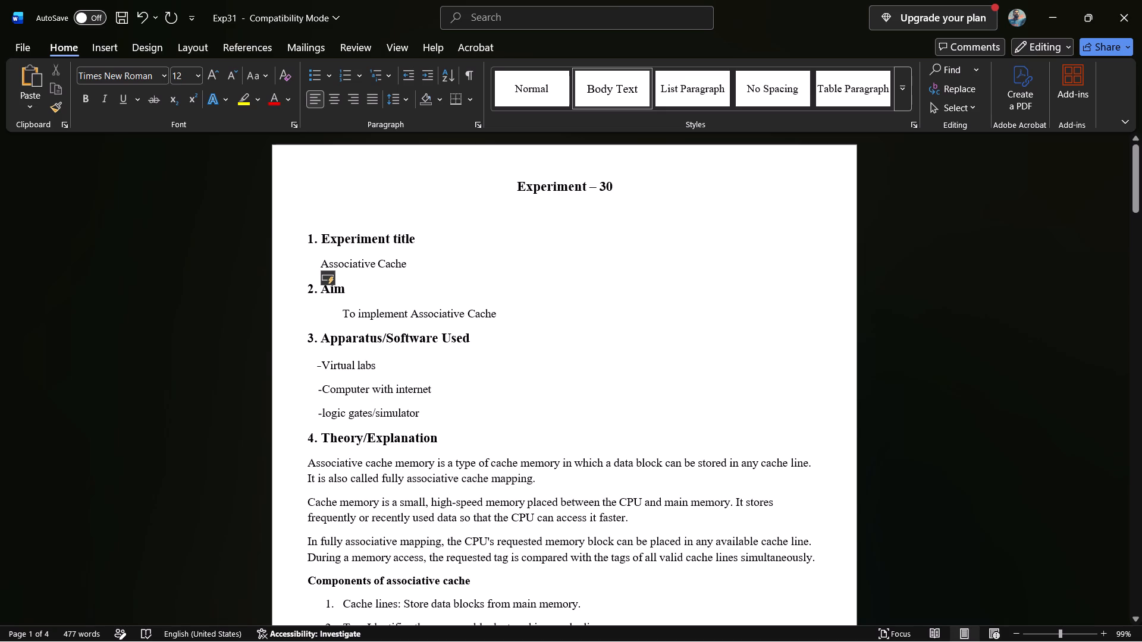
{"action": "key", "text": "backslash"}
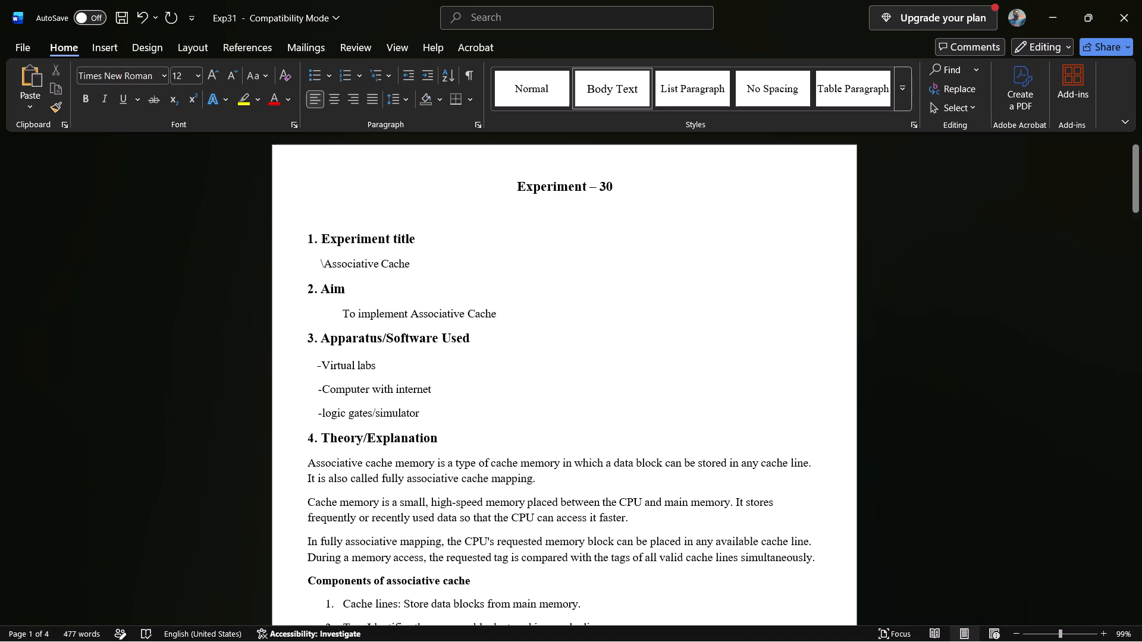
{"action": "key", "text": "BackSpace"}
{"action": "key", "text": "BackSpace"}
{"action": "key", "text": "Tab"}
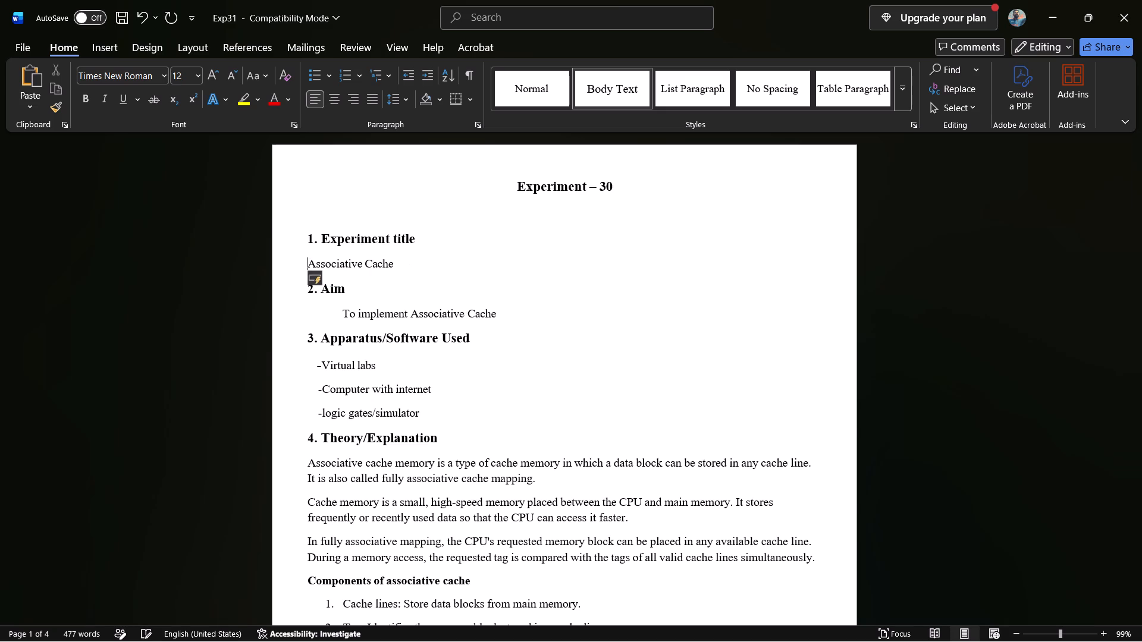
{"action": "key", "text": "Tab"}
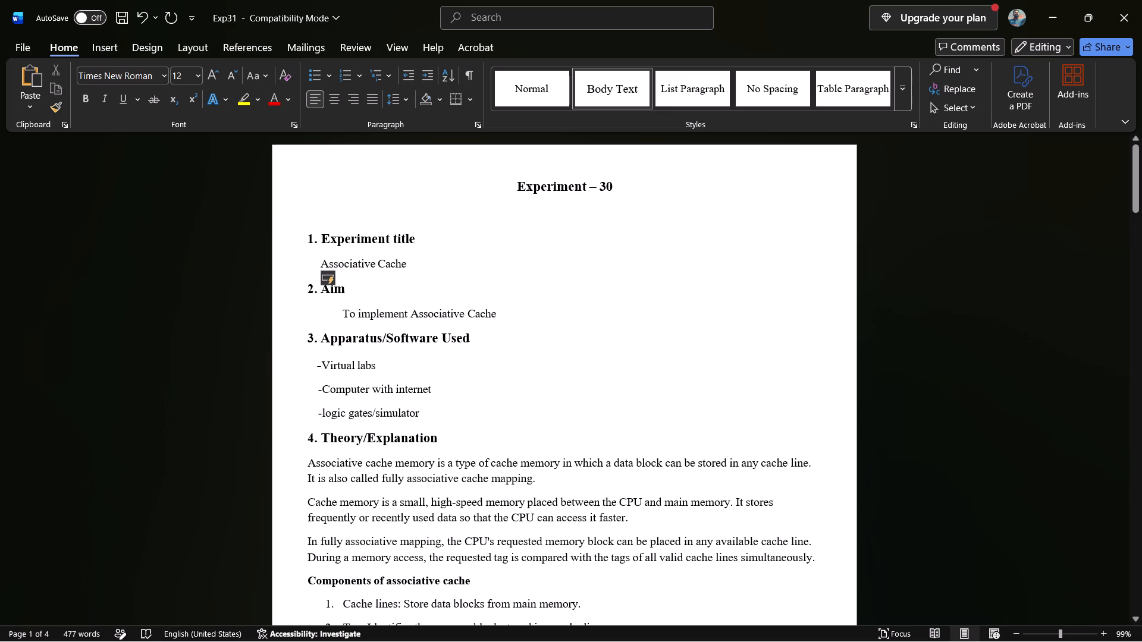
{"action": "left_click", "coordinate": [344, 316]}
{"action": "key", "text": "BackSpace"}
{"action": "key", "text": "Tab"}
{"action": "key", "text": "Tab"}
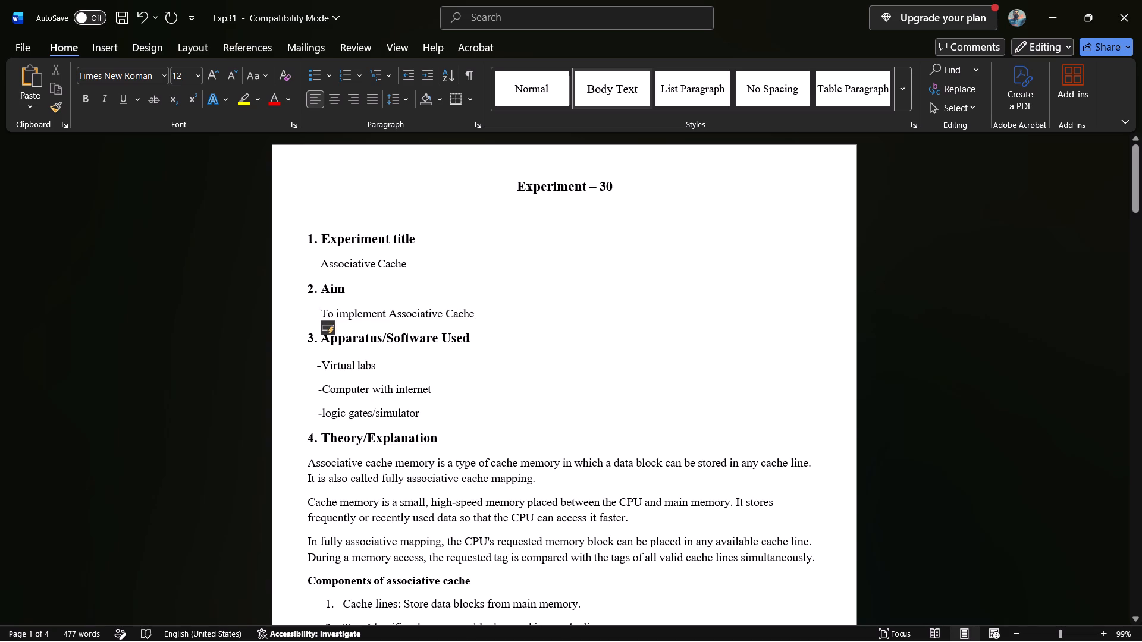
Indent the three introductory paragraphs under Theory/Explanation to align with the heading's text.
{"action": "left_click", "coordinate": [291, 402]}
{"action": "left_click_drag", "start_coordinate": [305, 466], "coordinate": [820, 569]}
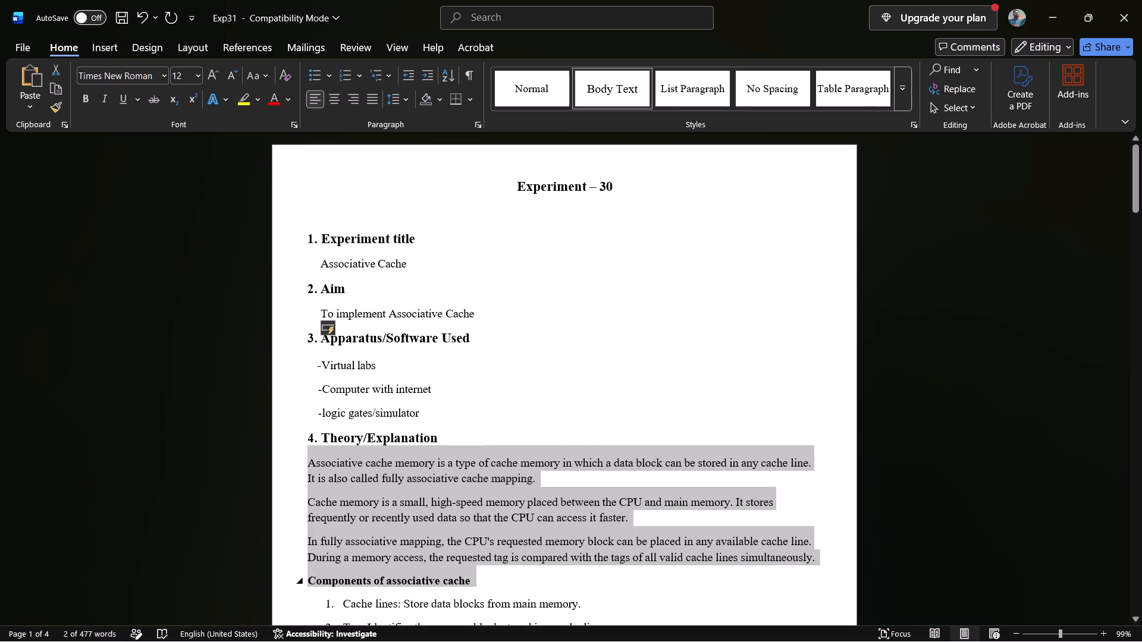
{"action": "left_click_drag", "start_coordinate": [820, 569], "coordinate": [830, 557]}
{"action": "key", "text": "Tab"}
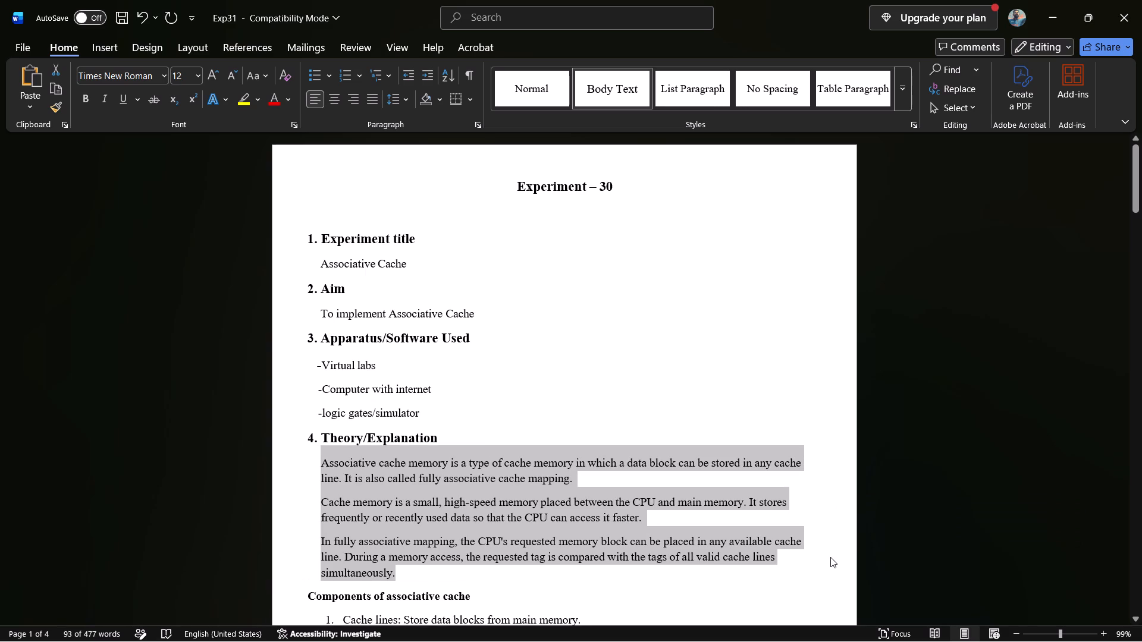
{"action": "left_click", "coordinate": [651, 590]}
Indent the rest of the Theory/Explanation section, from Components of associative cache through the four-line cache example, to align with the heading's text.
{"action": "scroll", "coordinate": [651, 590], "scroll_direction": "down", "scroll_amount": 3}
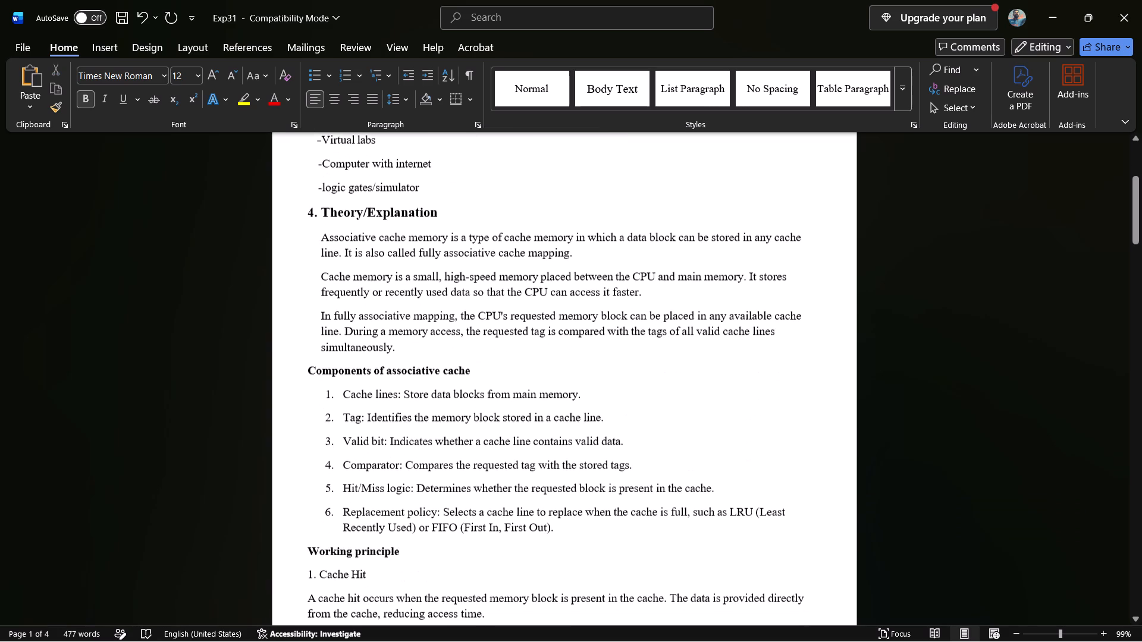
{"action": "left_click_drag", "start_coordinate": [307, 366], "coordinate": [509, 554]}
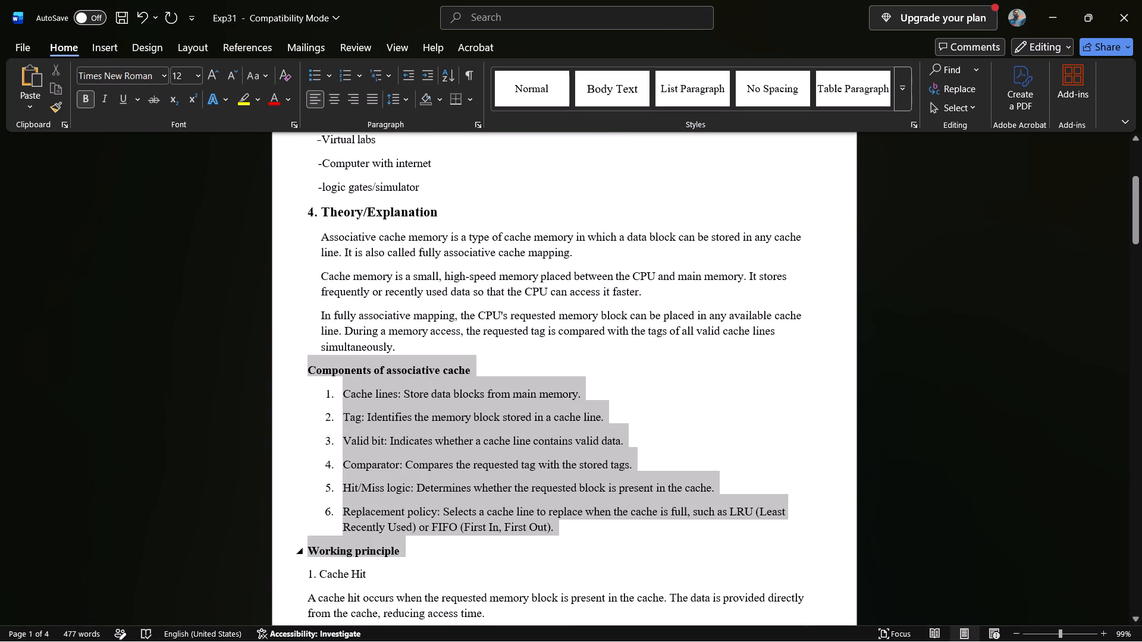
{"action": "left_click_drag", "start_coordinate": [509, 554], "coordinate": [528, 640]}
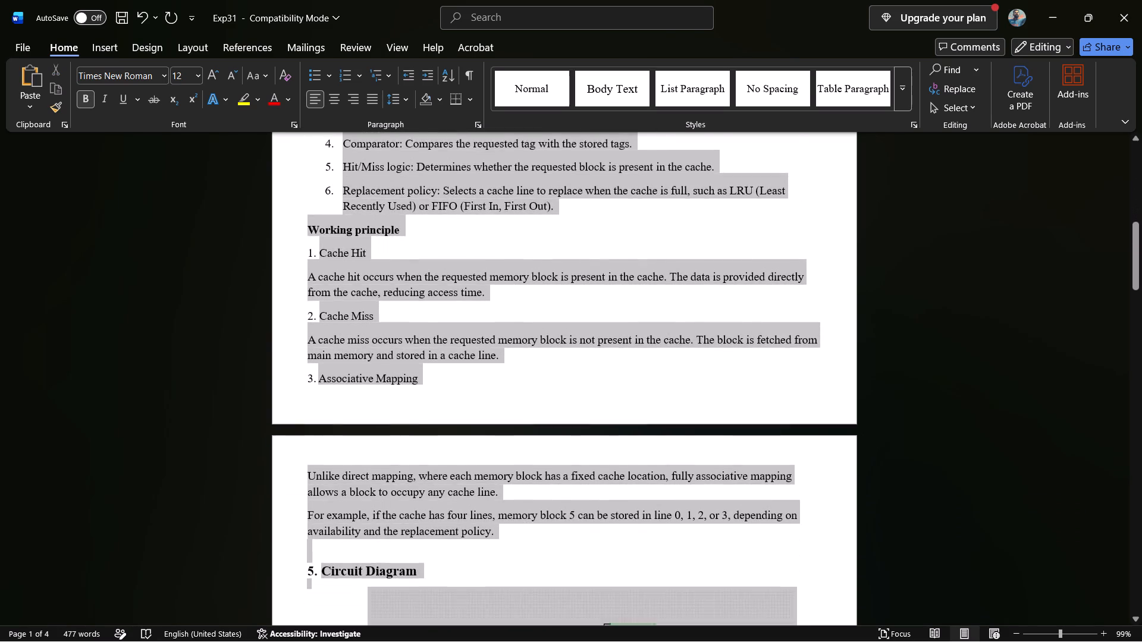
{"action": "left_click_drag", "start_coordinate": [528, 640], "coordinate": [509, 385]}
{"action": "key", "text": "Tab"}
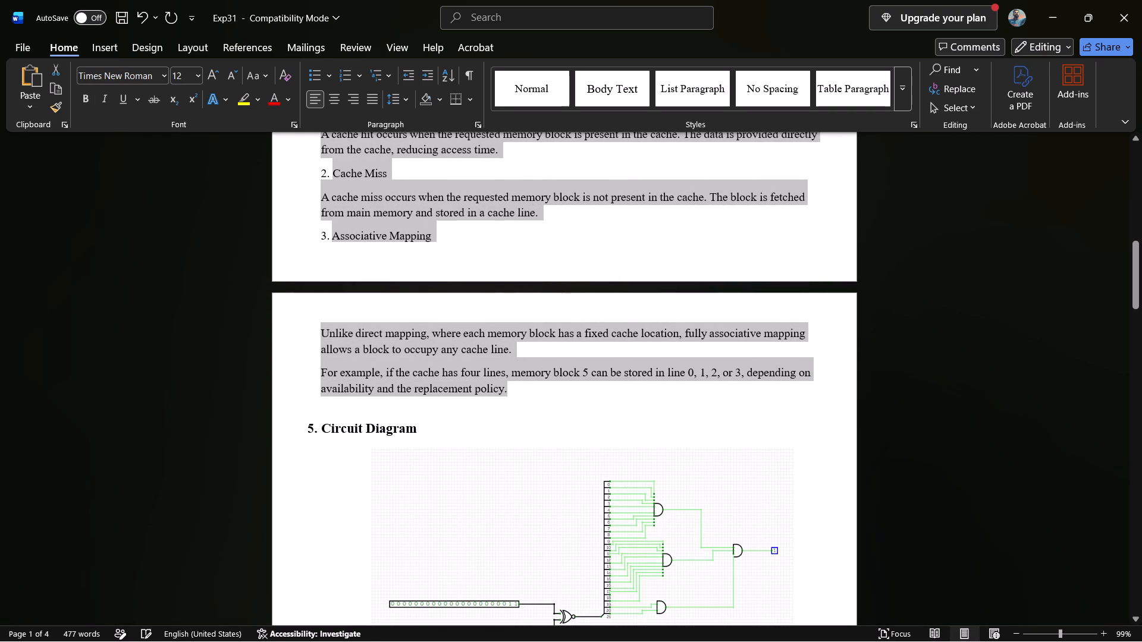
{"action": "scroll", "coordinate": [509, 385], "scroll_direction": "up", "scroll_amount": 3}
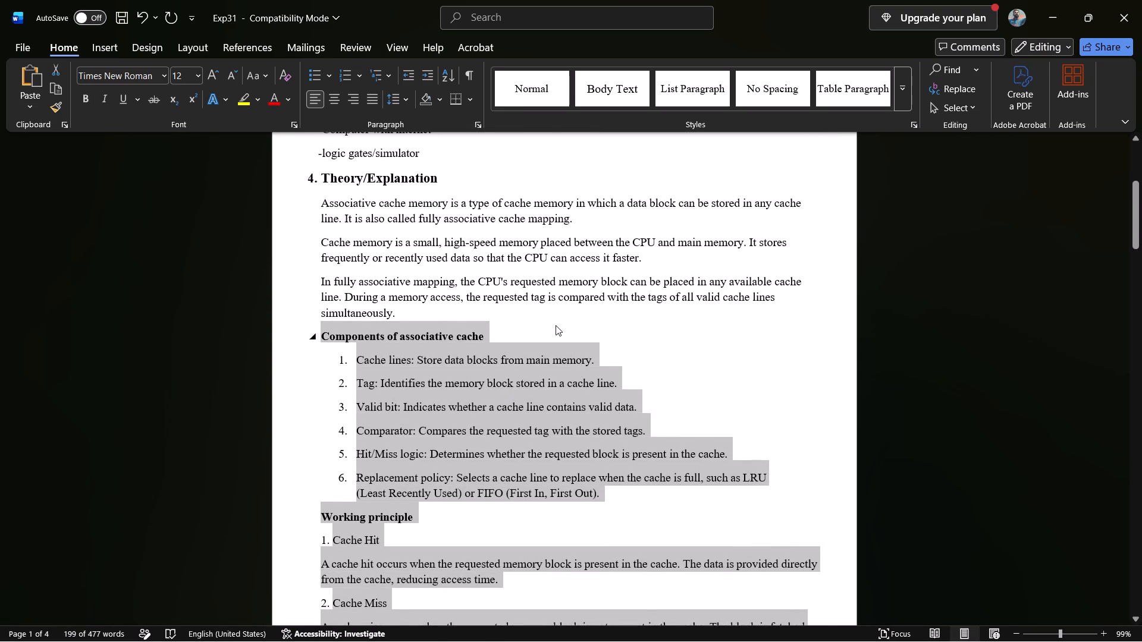
{"action": "left_click", "coordinate": [556, 325]}
{"action": "scroll", "coordinate": [556, 325], "scroll_direction": "up", "scroll_amount": 3}
{"action": "scroll", "coordinate": [556, 325], "scroll_direction": "down", "scroll_amount": 3}
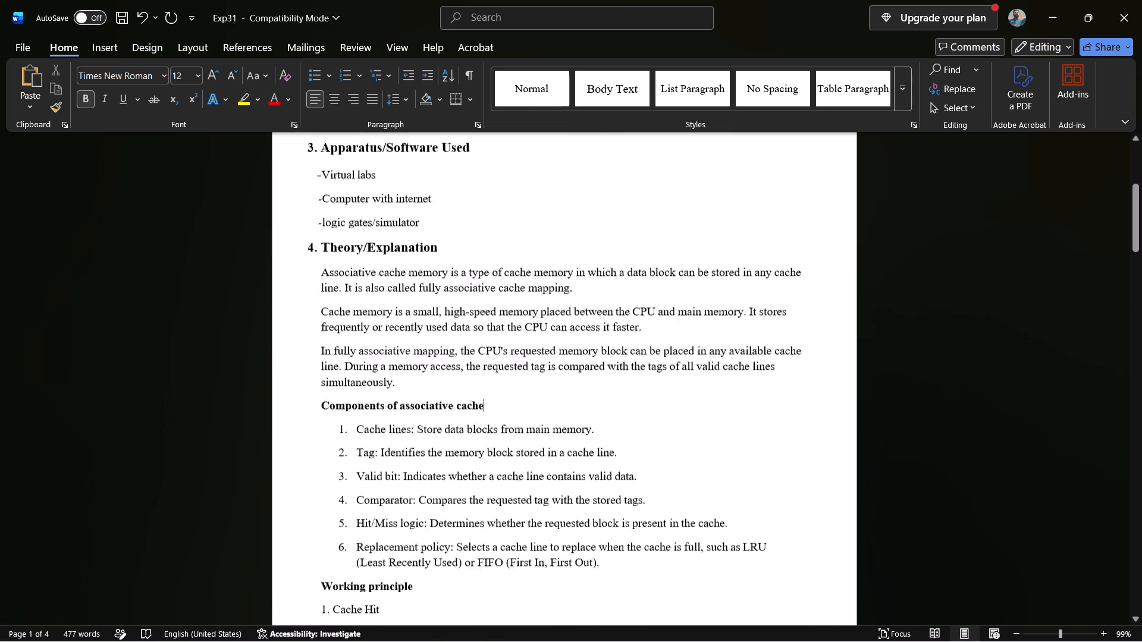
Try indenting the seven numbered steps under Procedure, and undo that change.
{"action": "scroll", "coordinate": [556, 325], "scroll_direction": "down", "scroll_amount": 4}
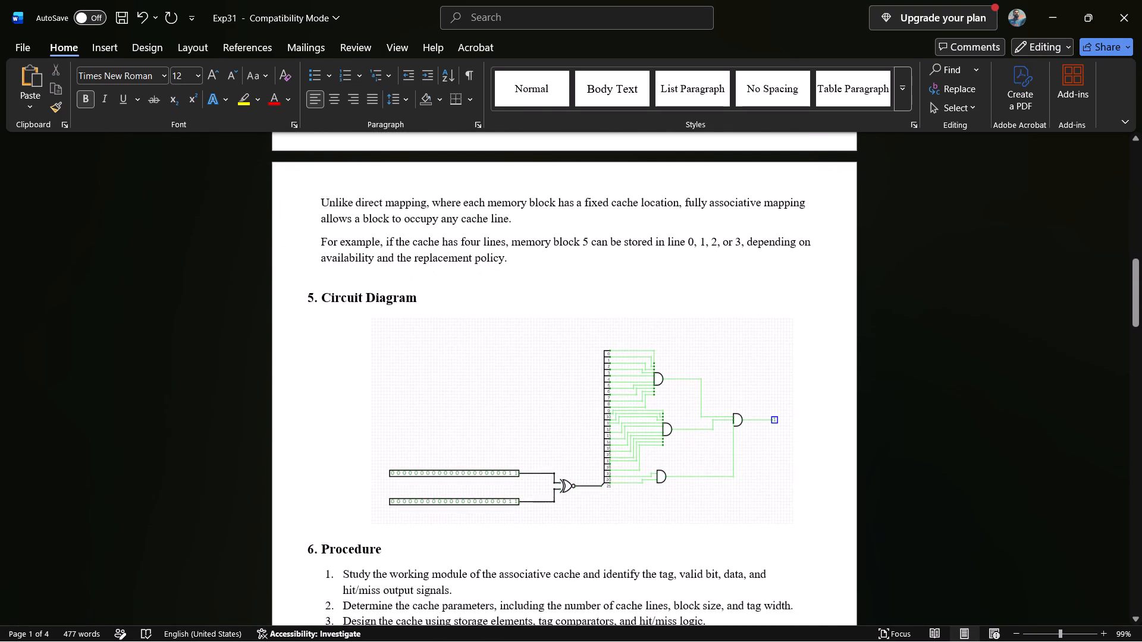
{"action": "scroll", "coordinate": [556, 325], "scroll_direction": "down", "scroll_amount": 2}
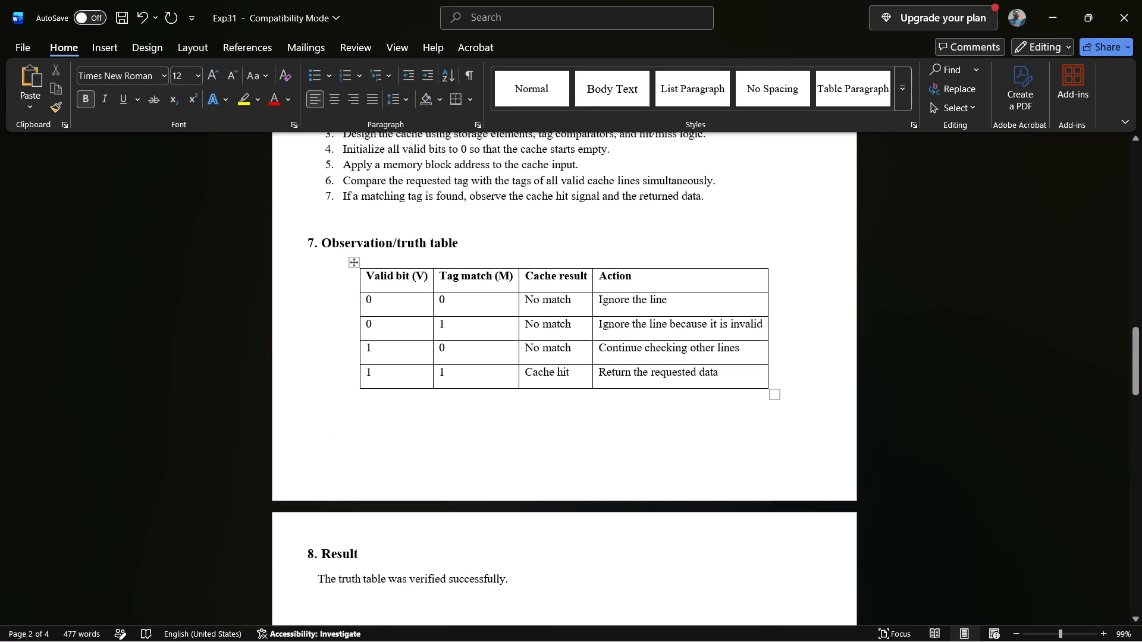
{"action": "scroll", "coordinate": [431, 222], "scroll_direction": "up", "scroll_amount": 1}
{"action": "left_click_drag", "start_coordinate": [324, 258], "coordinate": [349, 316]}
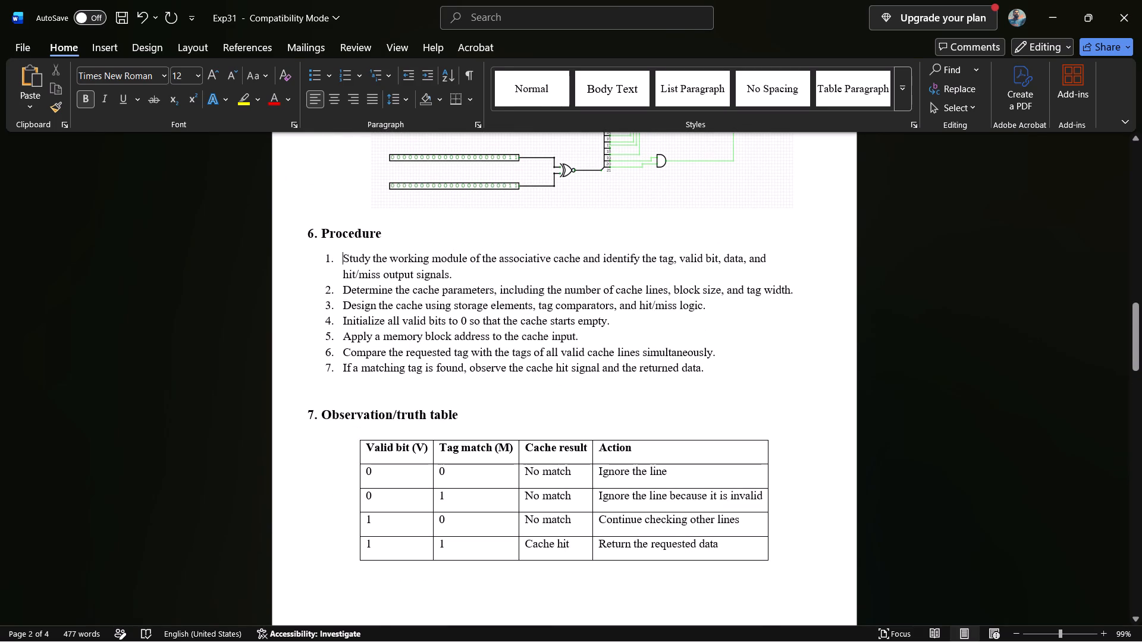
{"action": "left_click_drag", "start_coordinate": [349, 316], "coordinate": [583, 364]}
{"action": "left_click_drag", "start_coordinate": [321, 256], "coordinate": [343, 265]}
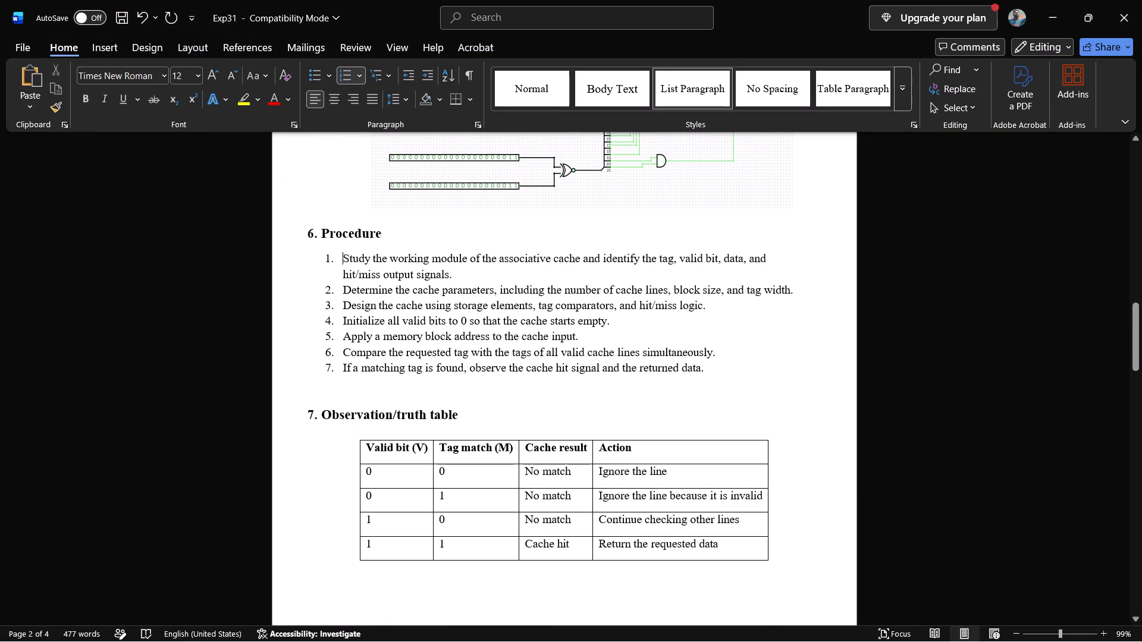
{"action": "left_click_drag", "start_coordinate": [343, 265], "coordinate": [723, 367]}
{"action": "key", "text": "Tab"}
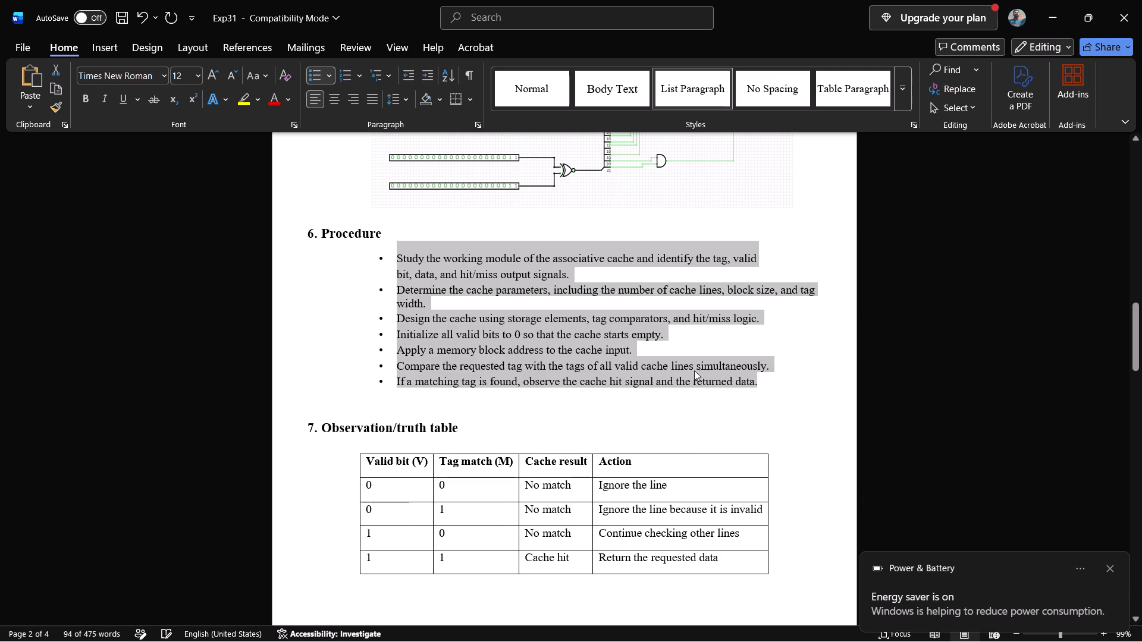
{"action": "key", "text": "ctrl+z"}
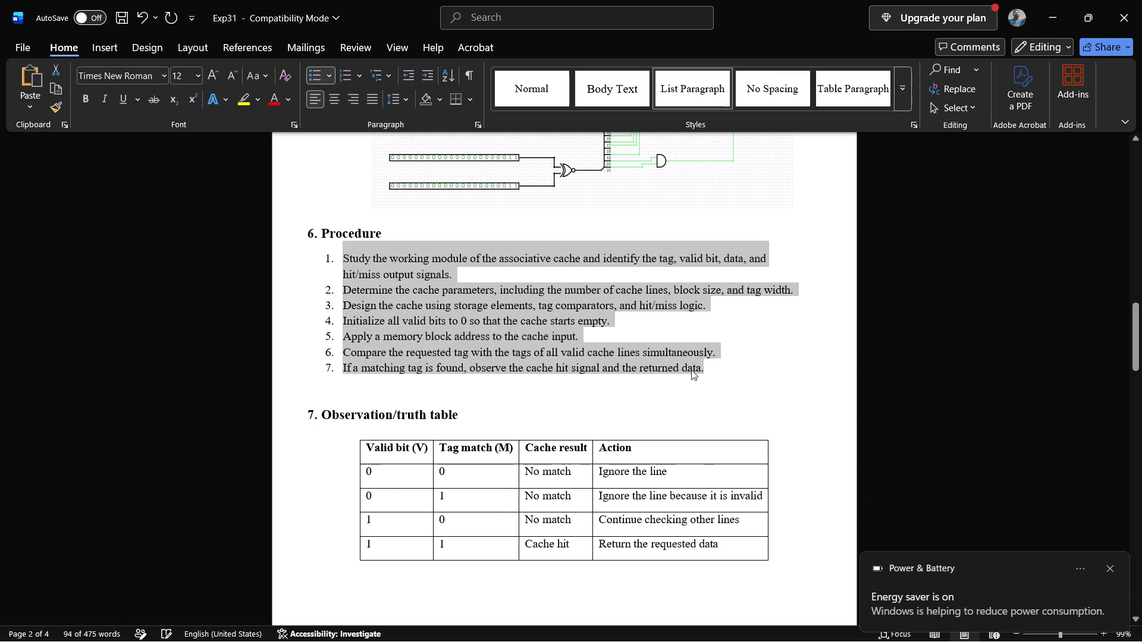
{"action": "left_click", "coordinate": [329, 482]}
Save the document as a PDF named Exp31 in the COA folder, replacing the existing file, and close the published PDF.
{"action": "scroll", "coordinate": [329, 482], "scroll_direction": "down", "scroll_amount": 6}
{"action": "scroll", "coordinate": [329, 482], "scroll_direction": "up", "scroll_amount": 6}
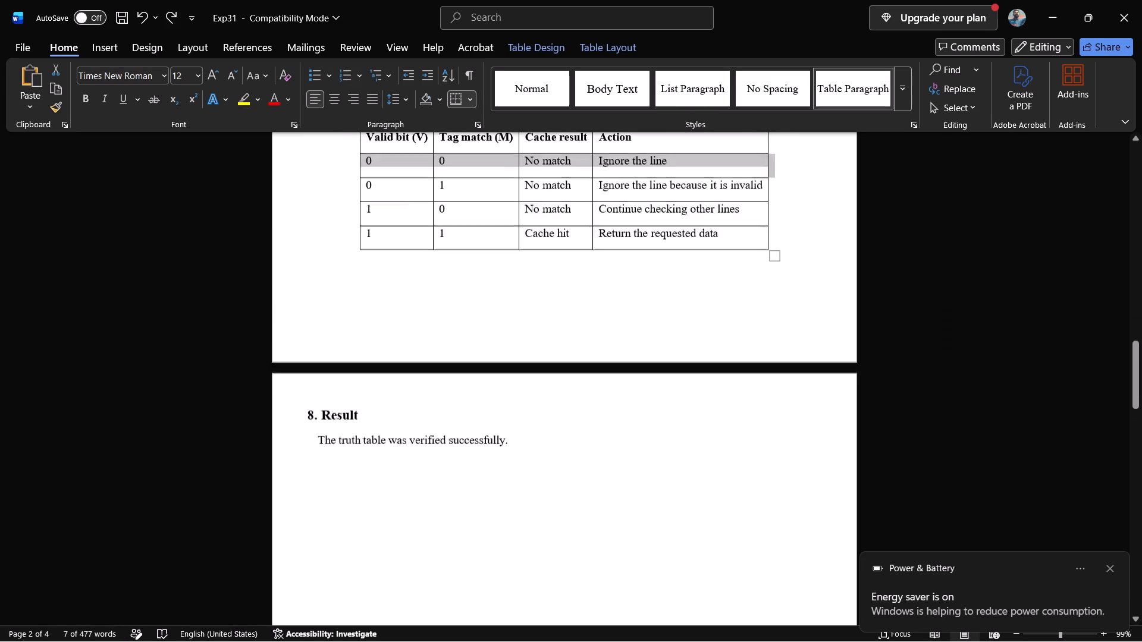
{"action": "scroll", "coordinate": [329, 482], "scroll_direction": "up", "scroll_amount": 14}
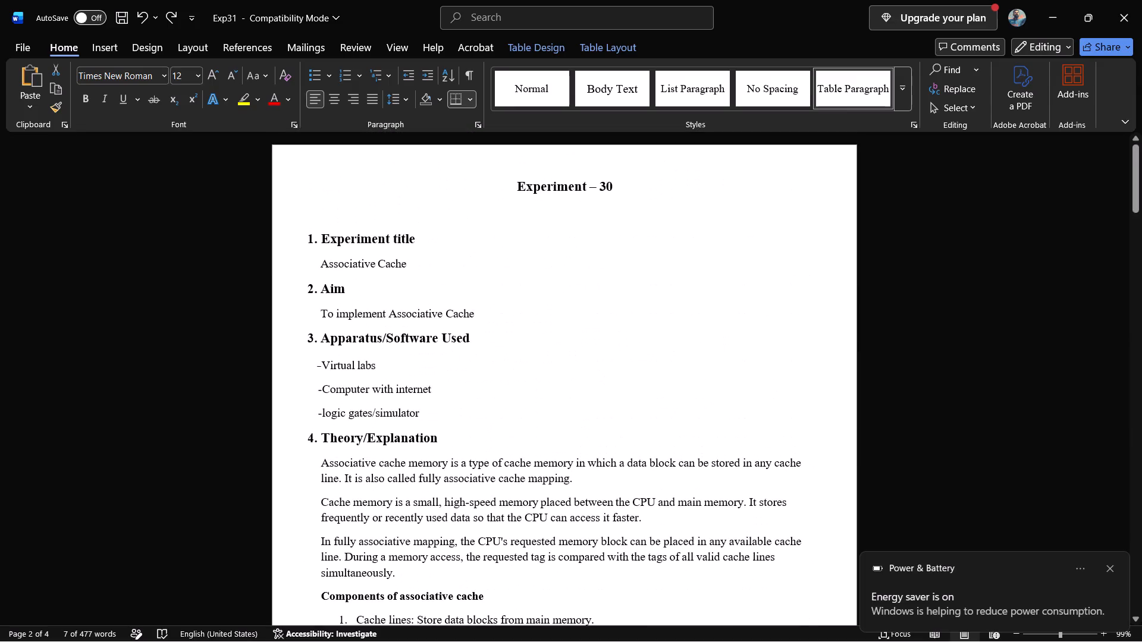
{"action": "scroll", "coordinate": [329, 482], "scroll_direction": "up", "scroll_amount": 4}
{"action": "left_click", "coordinate": [26, 39]}
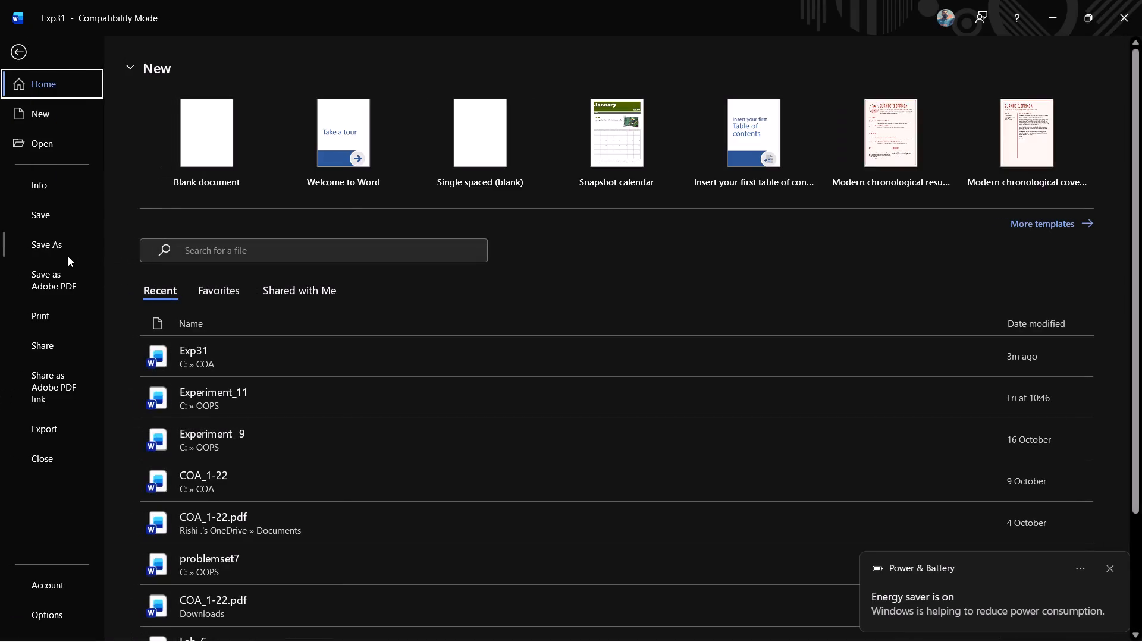
{"action": "left_click", "coordinate": [64, 251]}
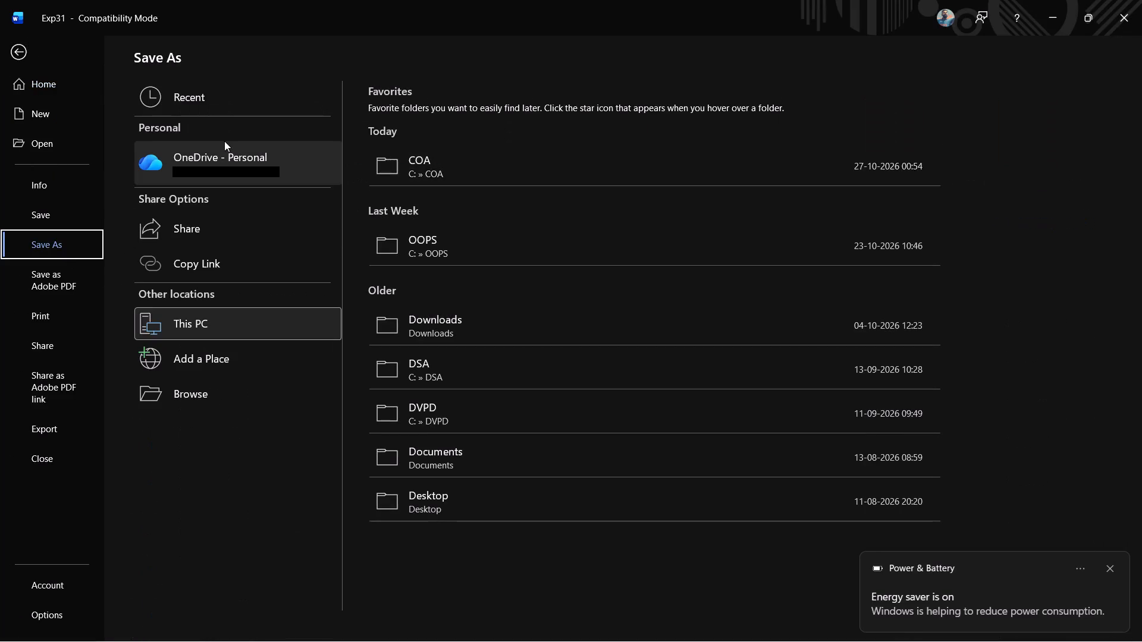
{"action": "left_click", "coordinate": [219, 153]}
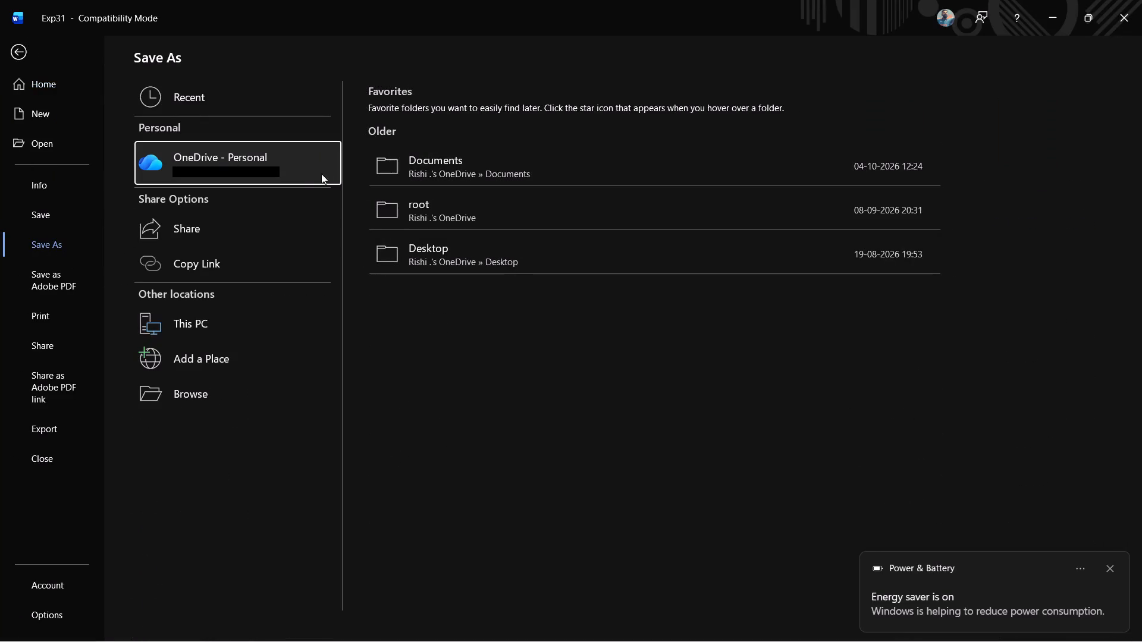
{"action": "double_click", "coordinate": [307, 168]}
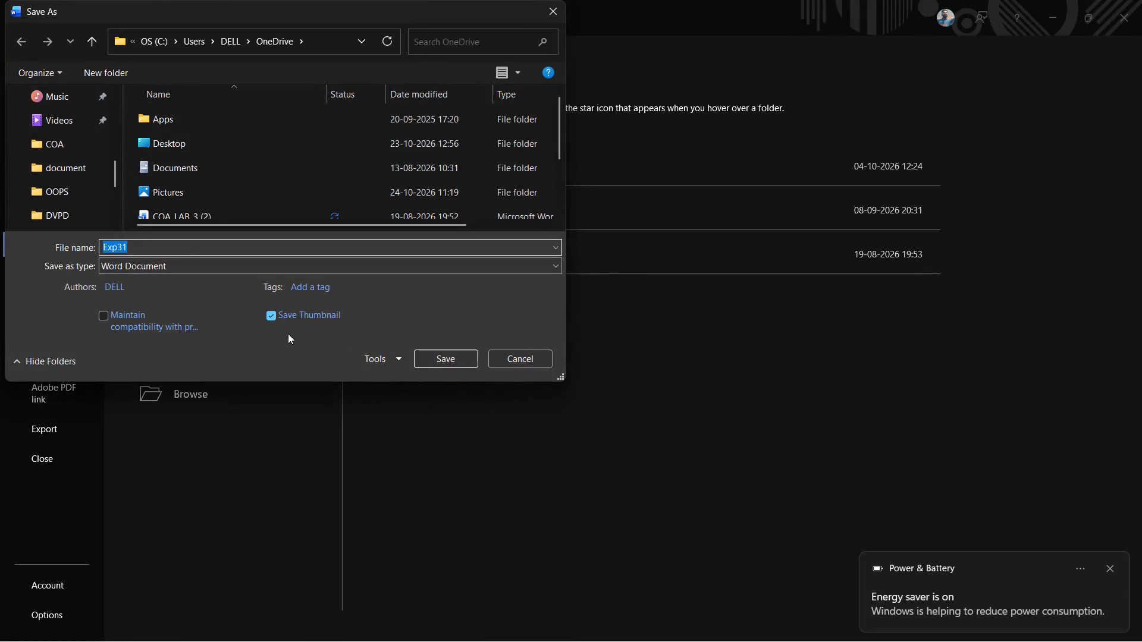
{"action": "double_click", "coordinate": [89, 134]}
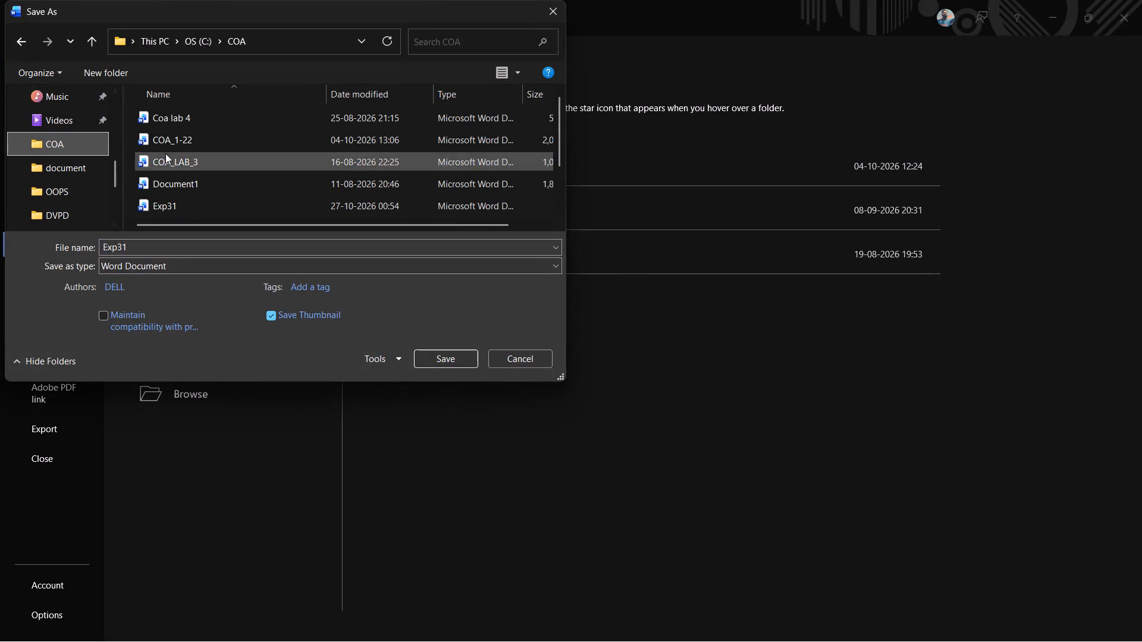
{"action": "left_click", "coordinate": [127, 269]}
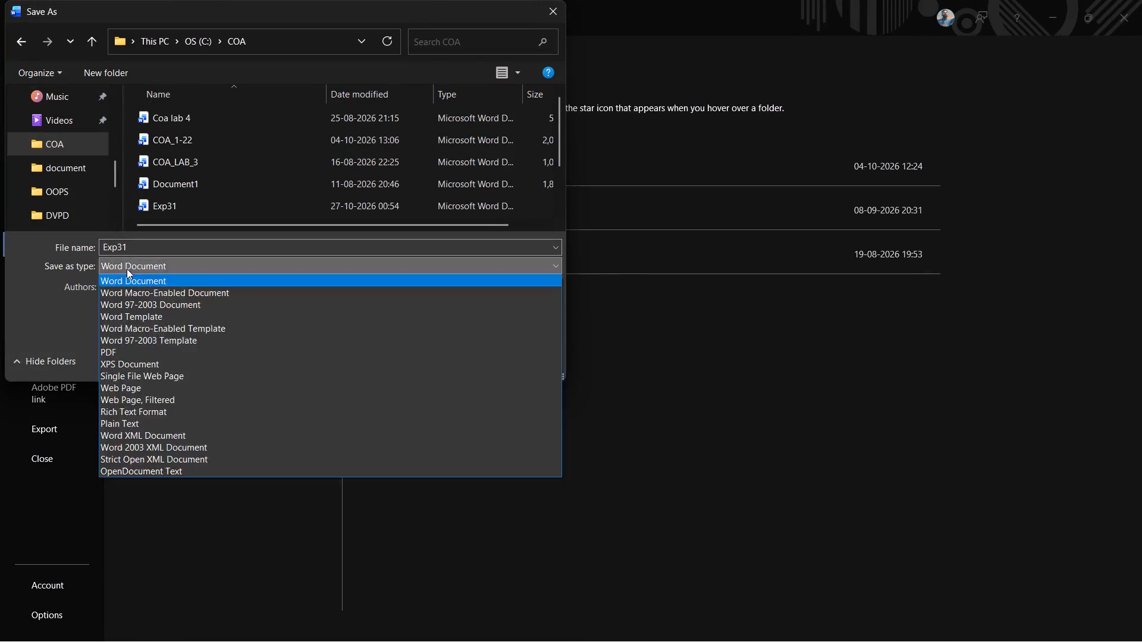
{"action": "left_click", "coordinate": [126, 346]}
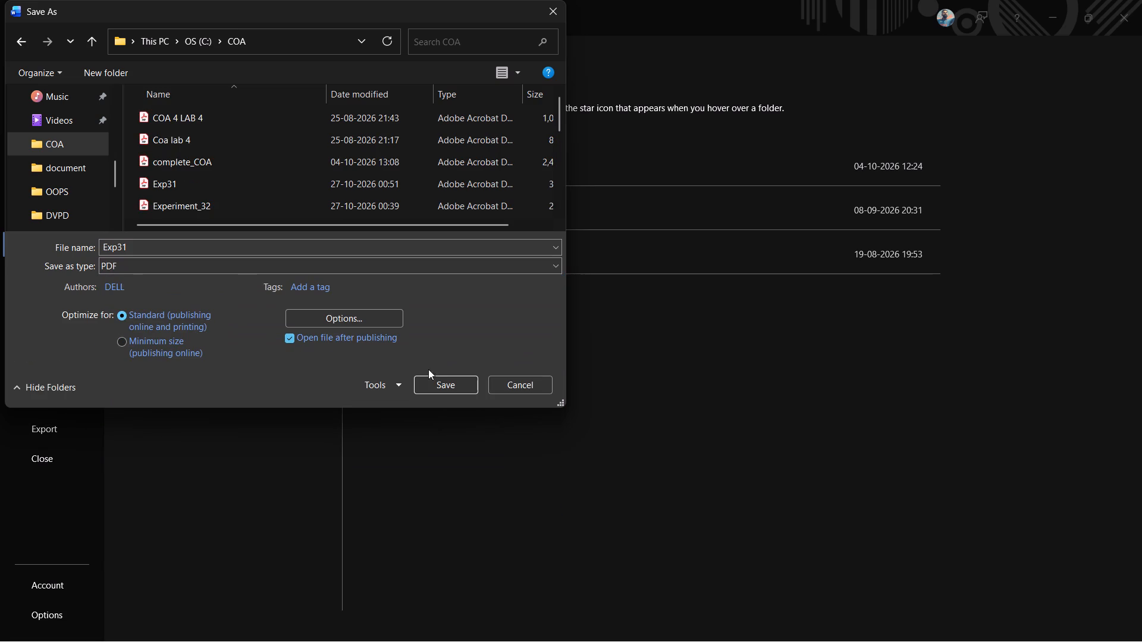
{"action": "left_click", "coordinate": [435, 380]}
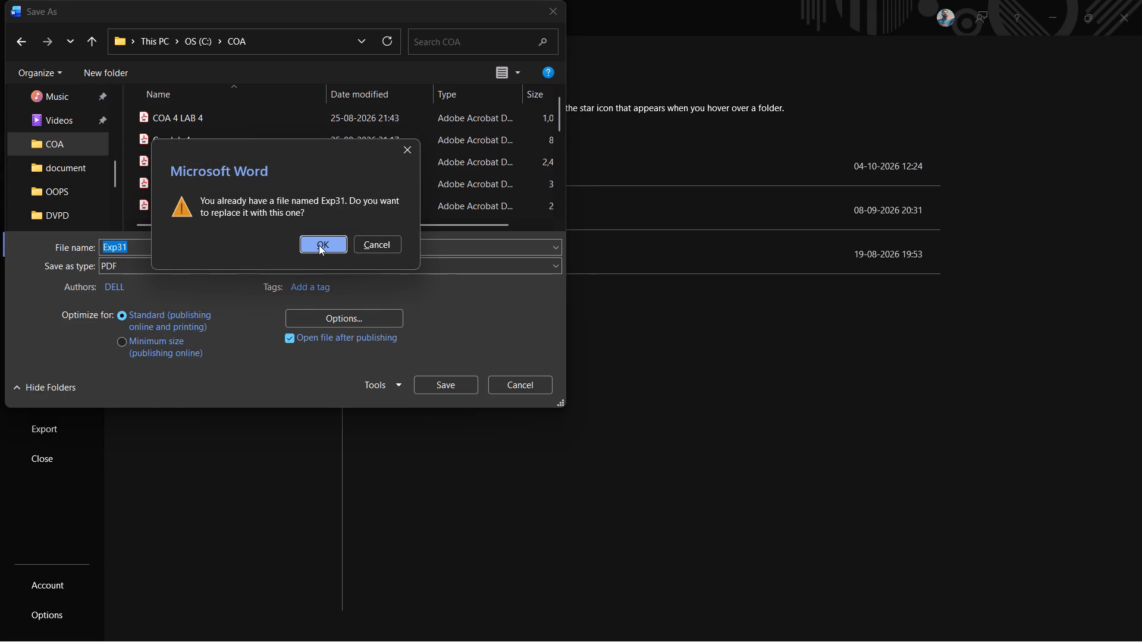
{"action": "left_click", "coordinate": [319, 245]}
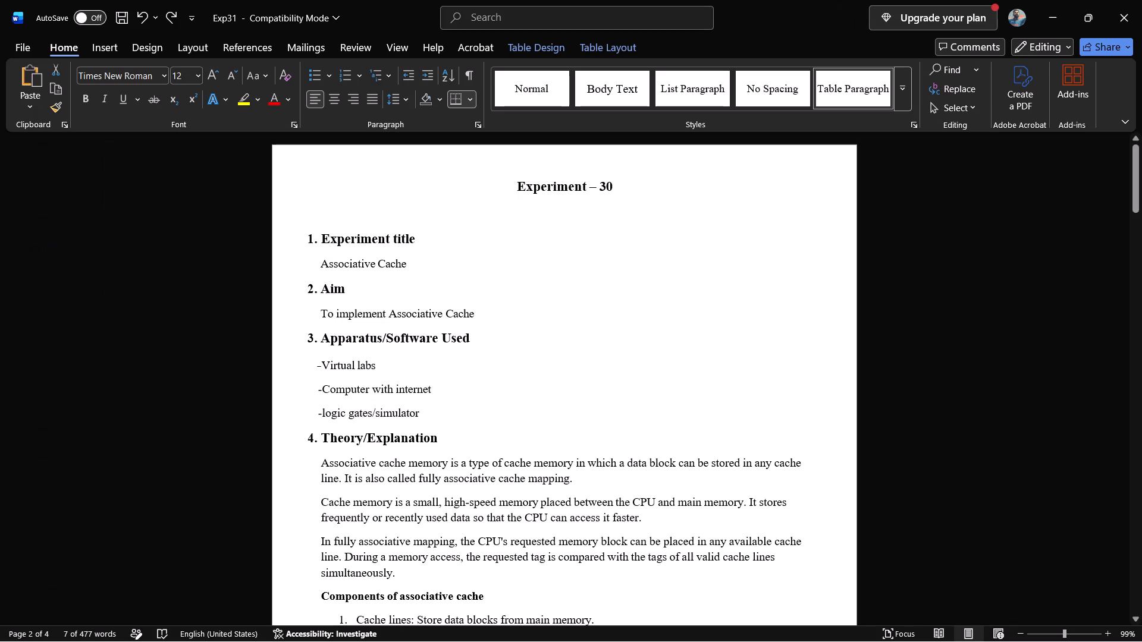
{"action": "left_click", "coordinate": [1125, 21]}
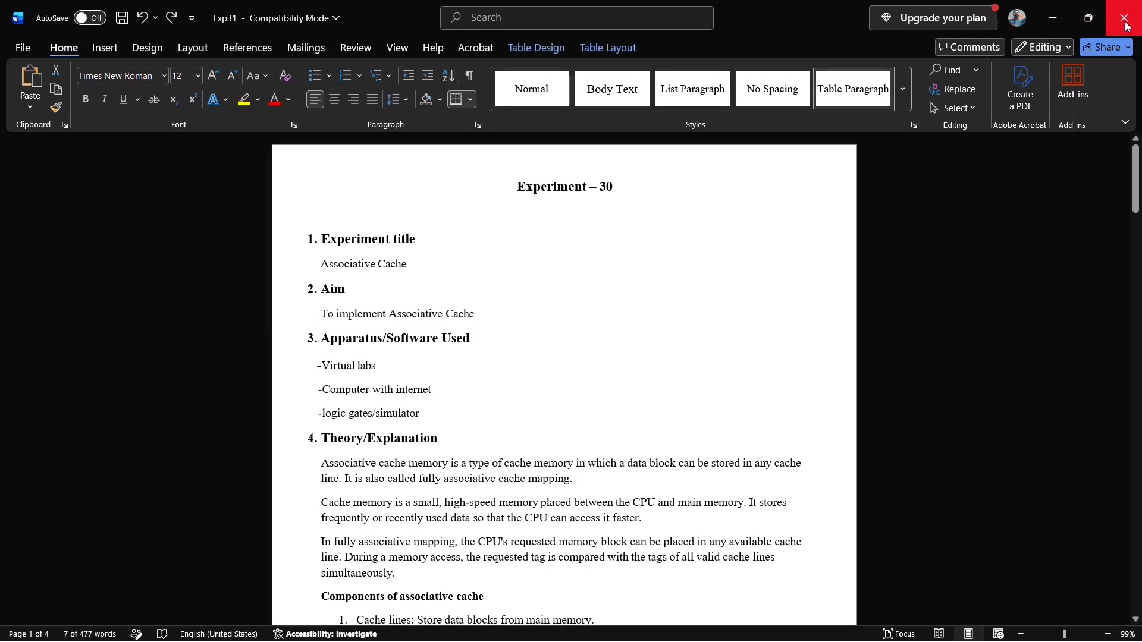
Close the Exp31 Word document, saving its changes in the COA folder.
{"action": "left_click", "coordinate": [1125, 21]}
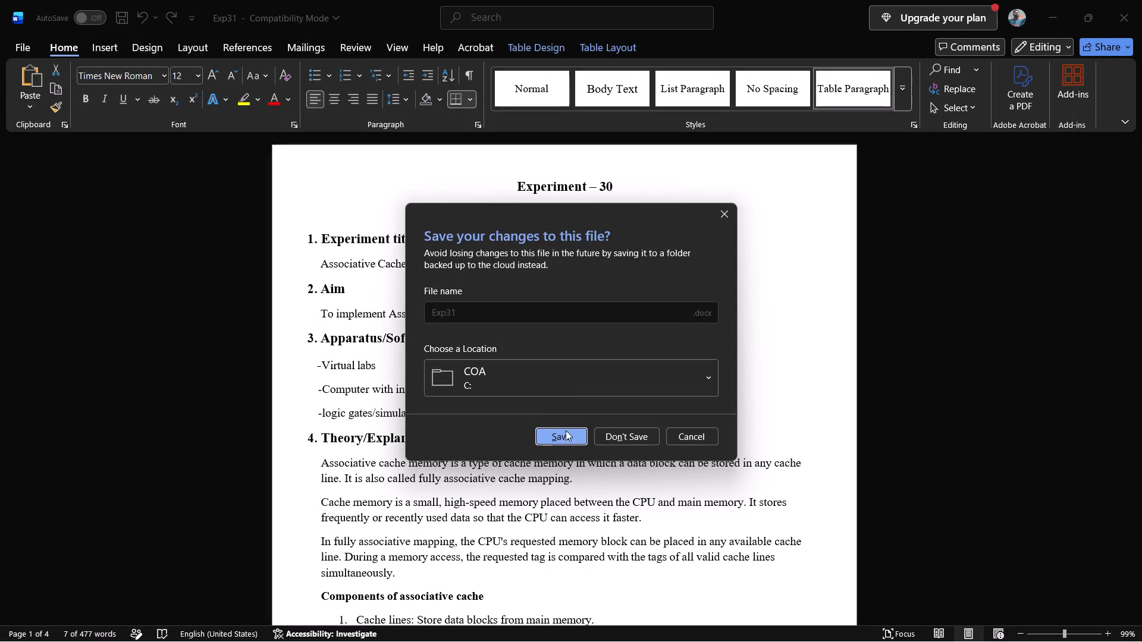
{"action": "left_click", "coordinate": [566, 435]}
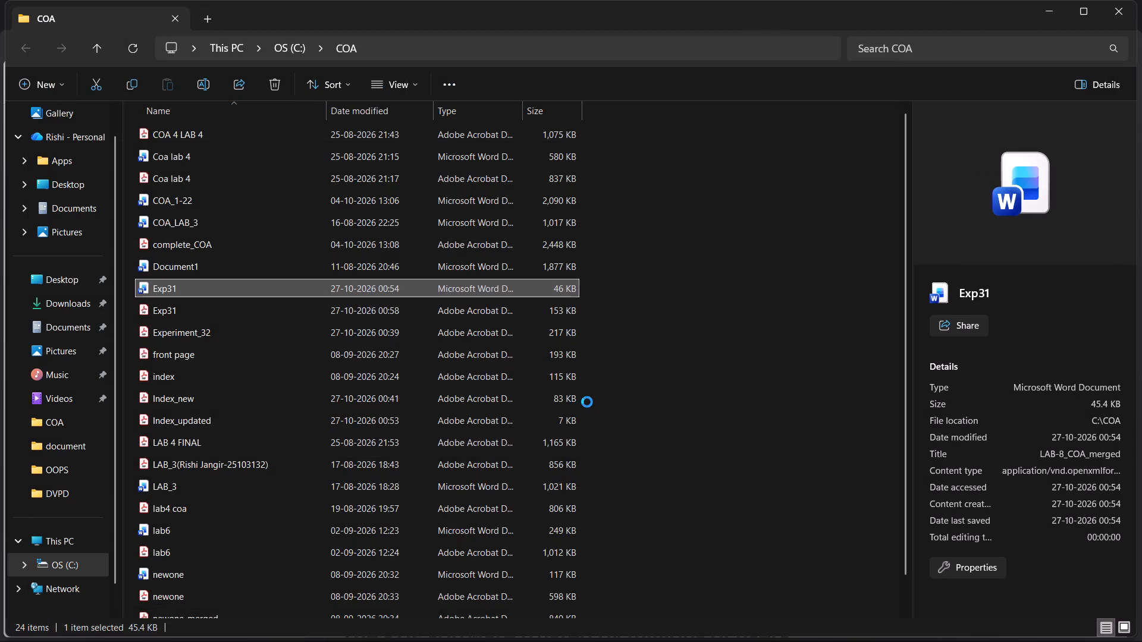
{"action": "left_click", "coordinate": [587, 402]}
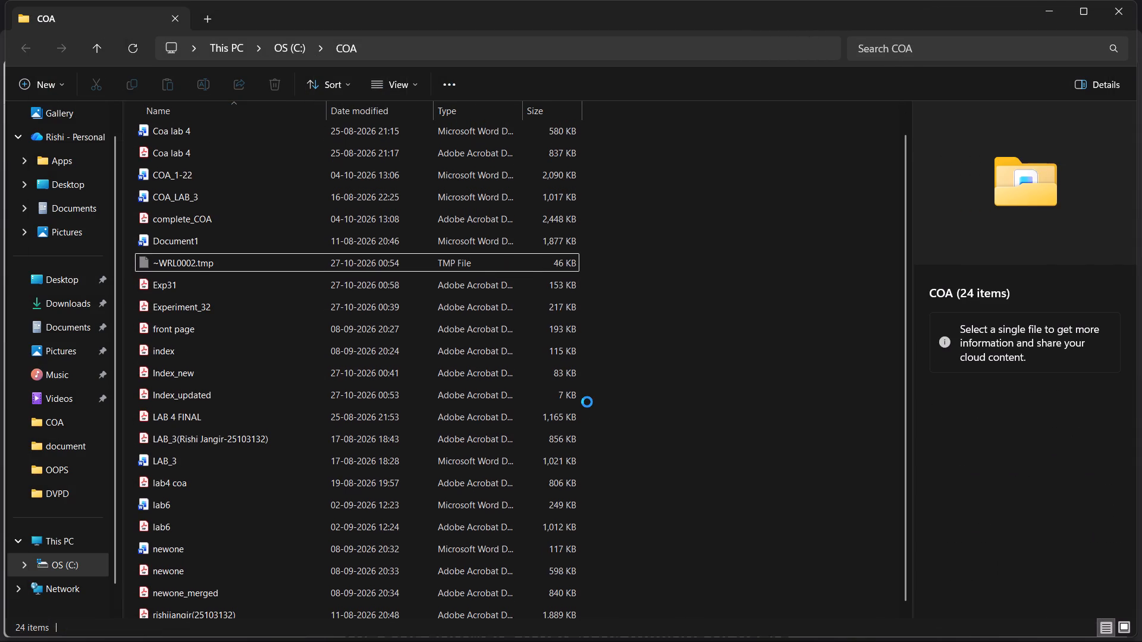
Open the Experiment_32 PDF from the COA folder, examine its section layout and text indentation, and close it.
{"action": "scroll", "coordinate": [369, 218], "scroll_direction": "up", "scroll_amount": 1}
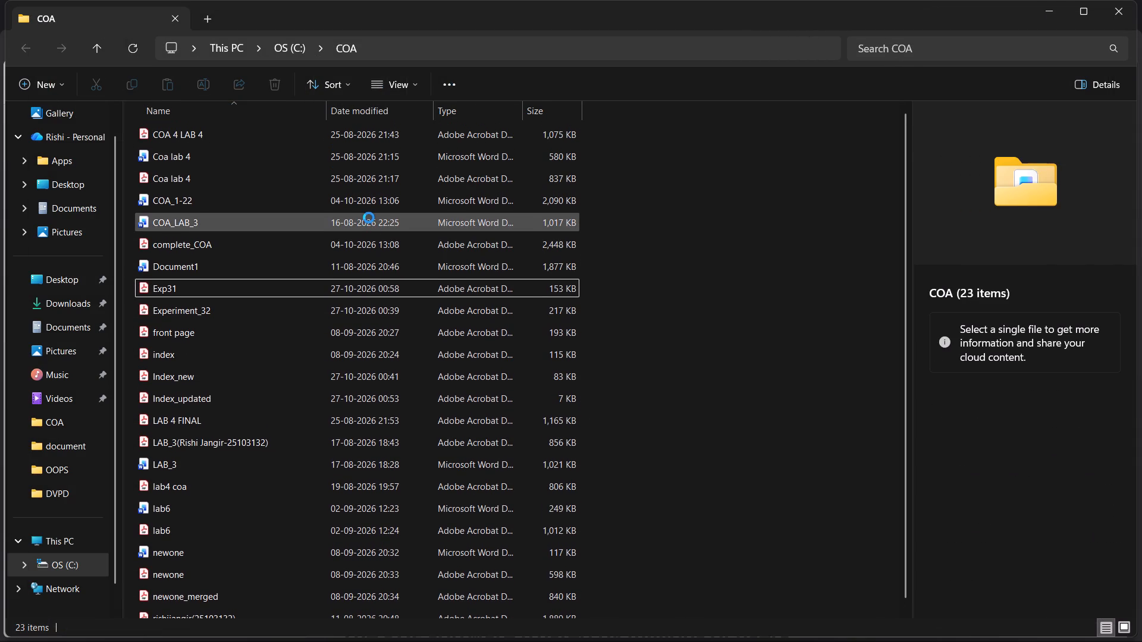
{"action": "scroll", "coordinate": [369, 218], "scroll_direction": "down", "scroll_amount": 1}
{"action": "double_click", "coordinate": [315, 305]}
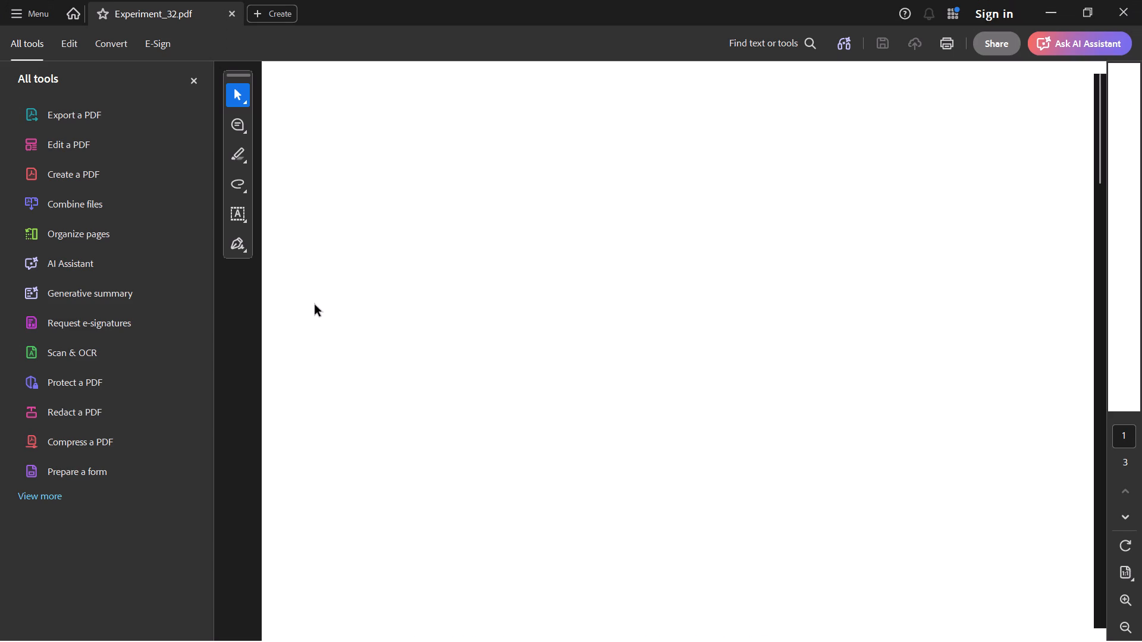
{"action": "scroll", "coordinate": [315, 305], "scroll_direction": "down", "scroll_amount": 2}
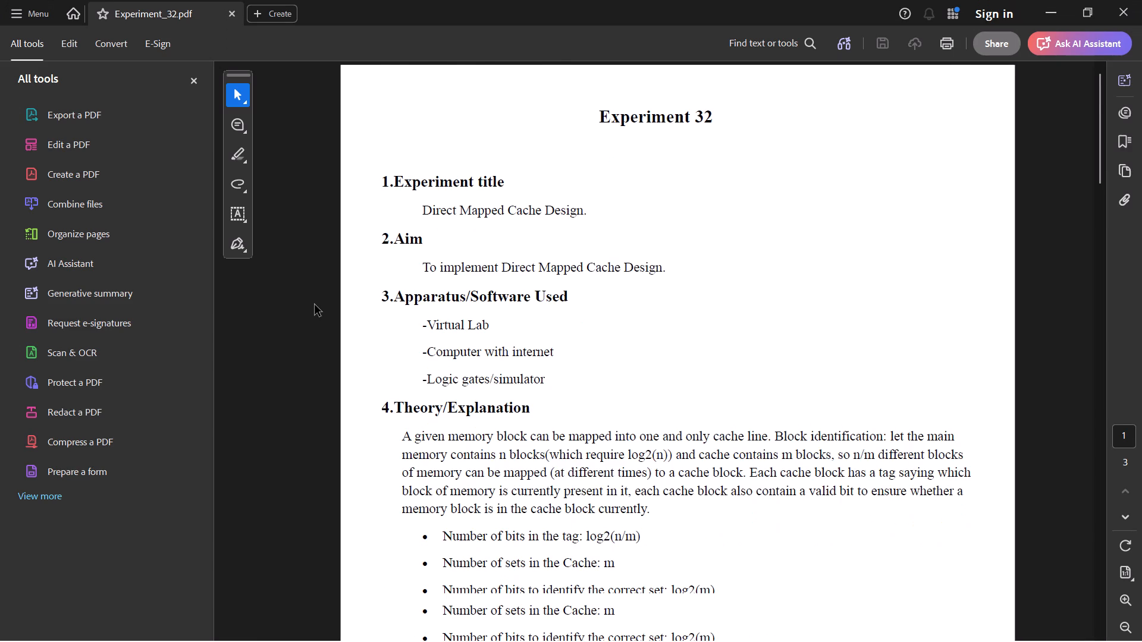
{"action": "scroll", "coordinate": [315, 305], "scroll_direction": "down", "scroll_amount": 2}
{"action": "scroll", "coordinate": [315, 305], "scroll_direction": "up", "scroll_amount": 2}
{"action": "scroll", "coordinate": [399, 257], "scroll_direction": "up", "scroll_amount": 1}
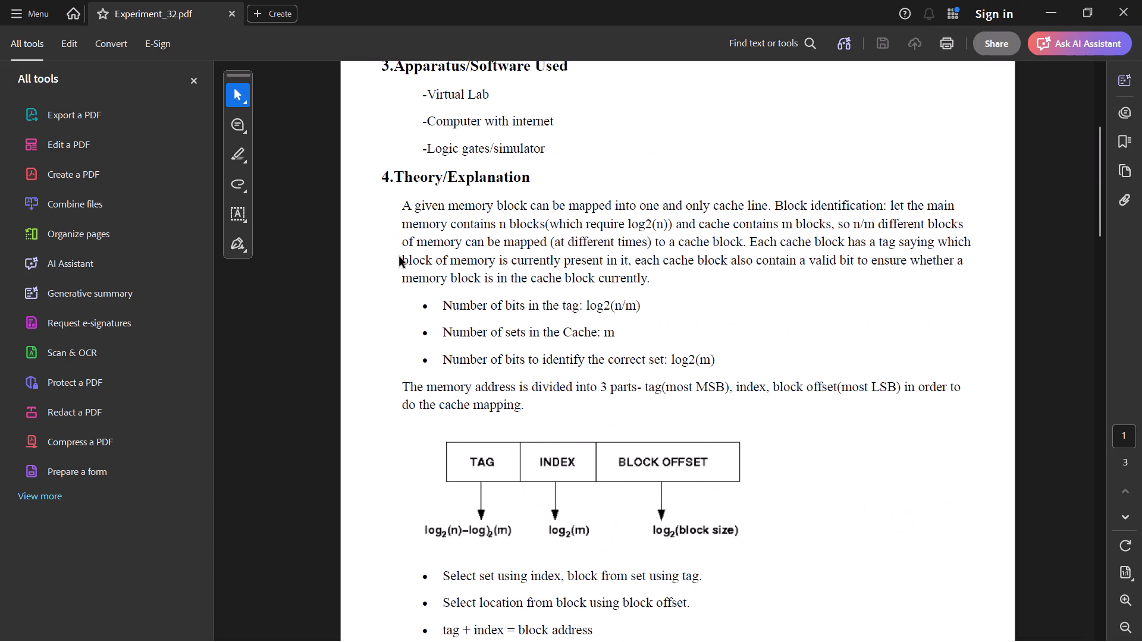
{"action": "left_click", "coordinate": [1134, 4]}
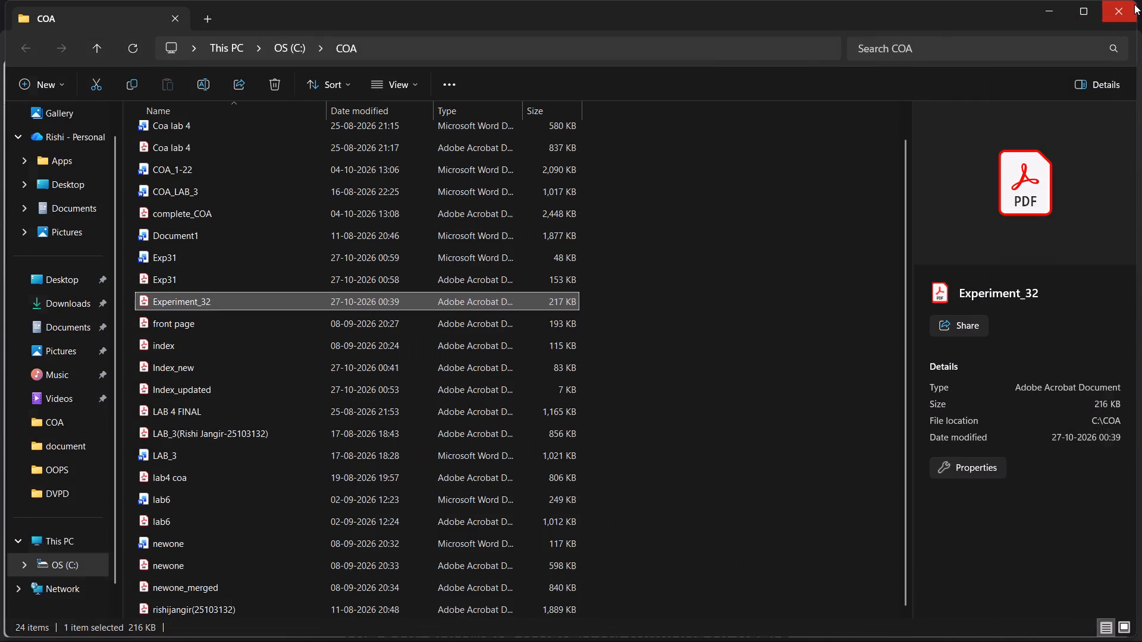
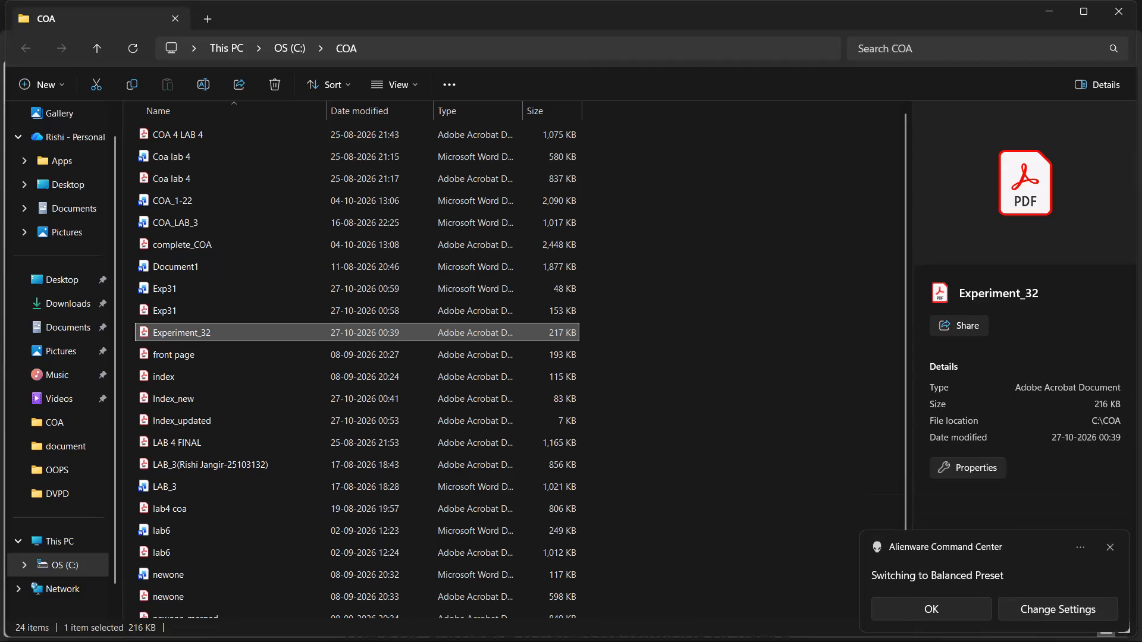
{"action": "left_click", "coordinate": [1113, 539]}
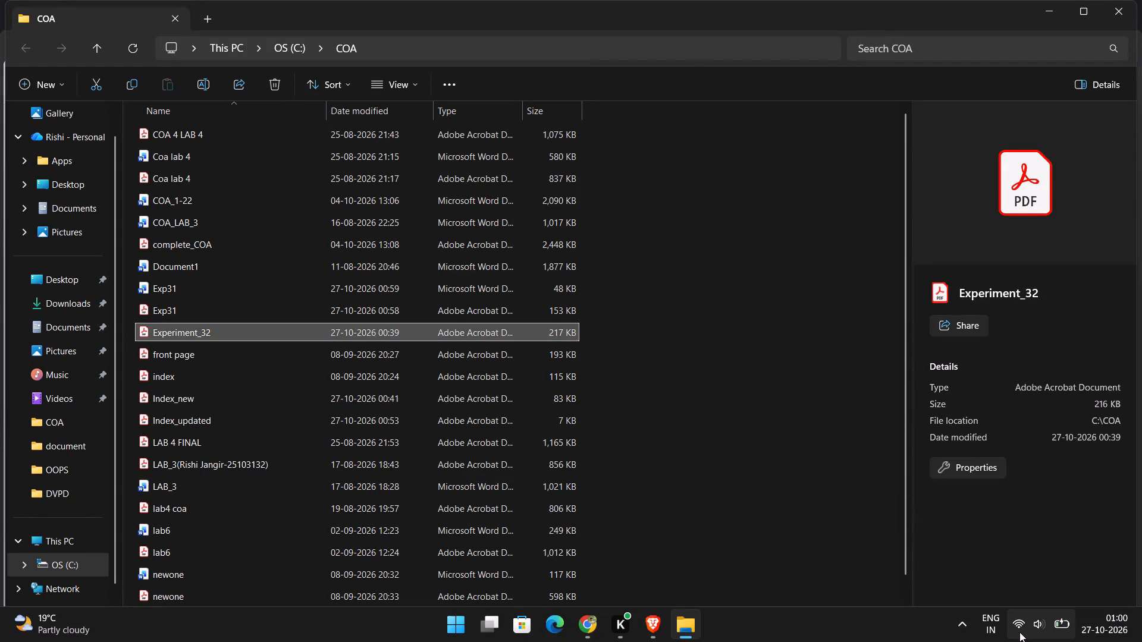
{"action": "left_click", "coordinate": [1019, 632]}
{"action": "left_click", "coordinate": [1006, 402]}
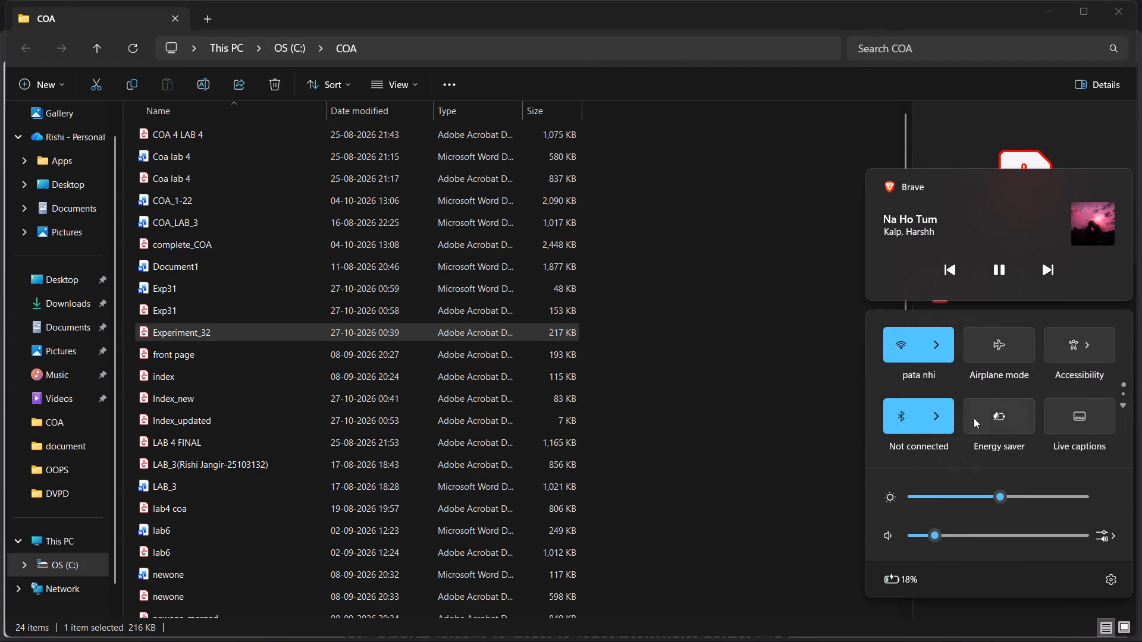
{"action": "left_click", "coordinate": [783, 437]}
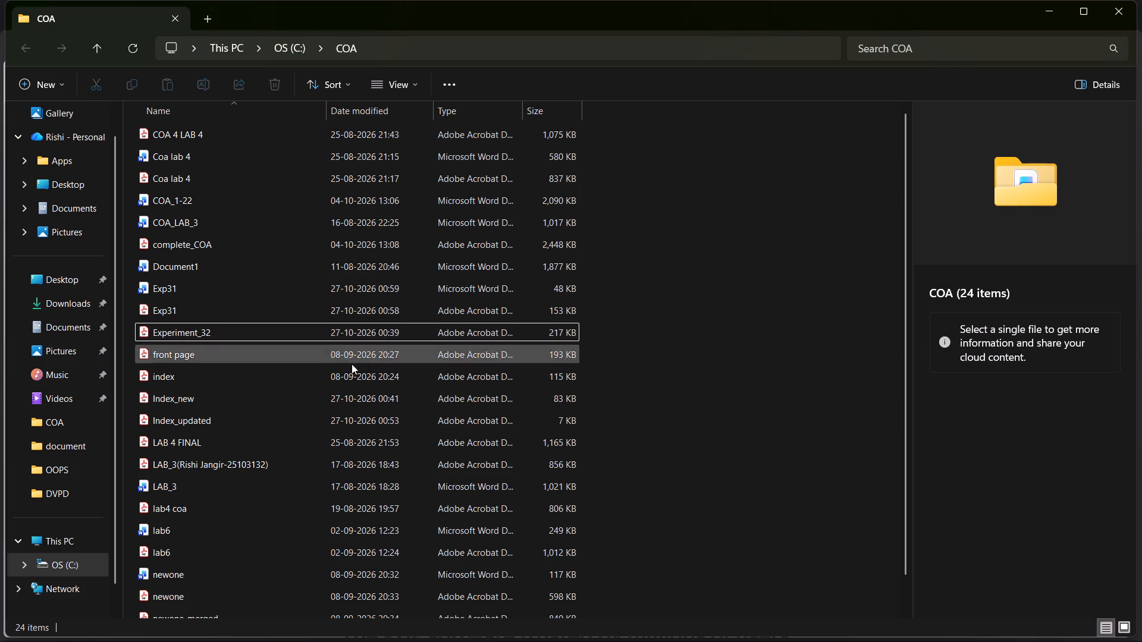
Delete the Index_new PDF from the COA folder.
{"action": "left_click", "coordinate": [309, 397]}
{"action": "right_click", "coordinate": [309, 397]}
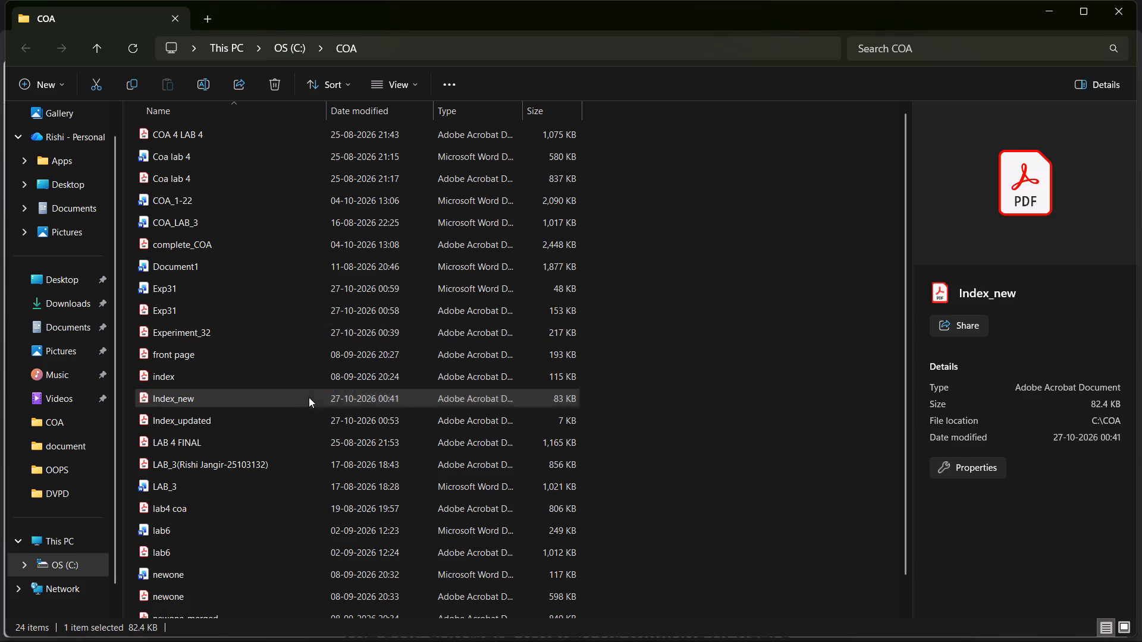
{"action": "left_click", "coordinate": [524, 136]}
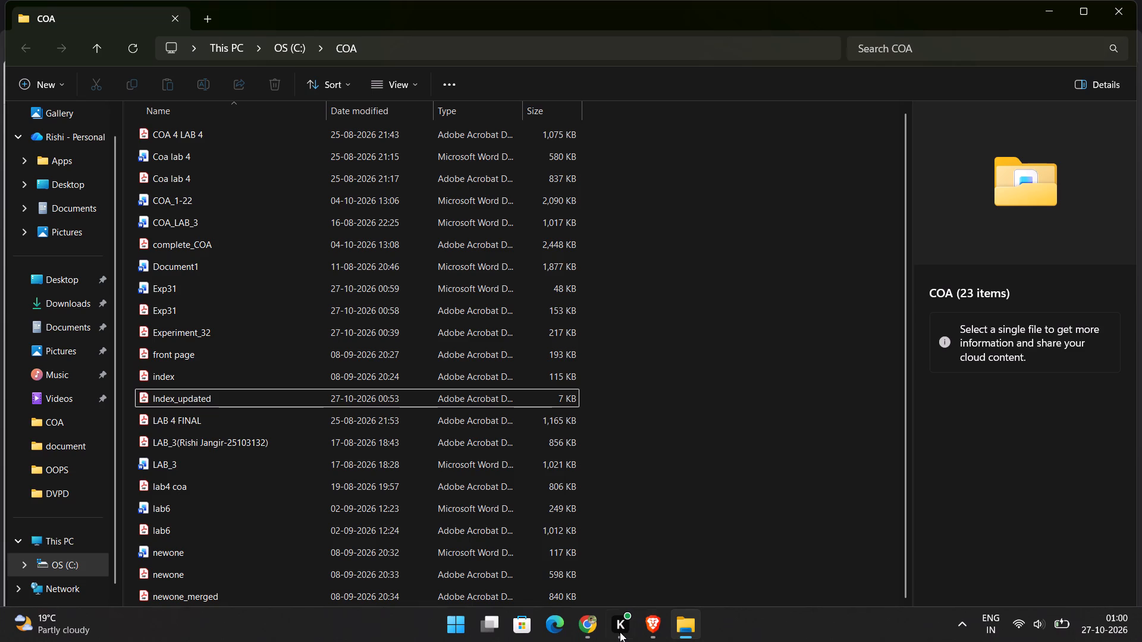
Switch to the Brave browser and reload the iLovePDF download page.
{"action": "left_click", "coordinate": [650, 618]}
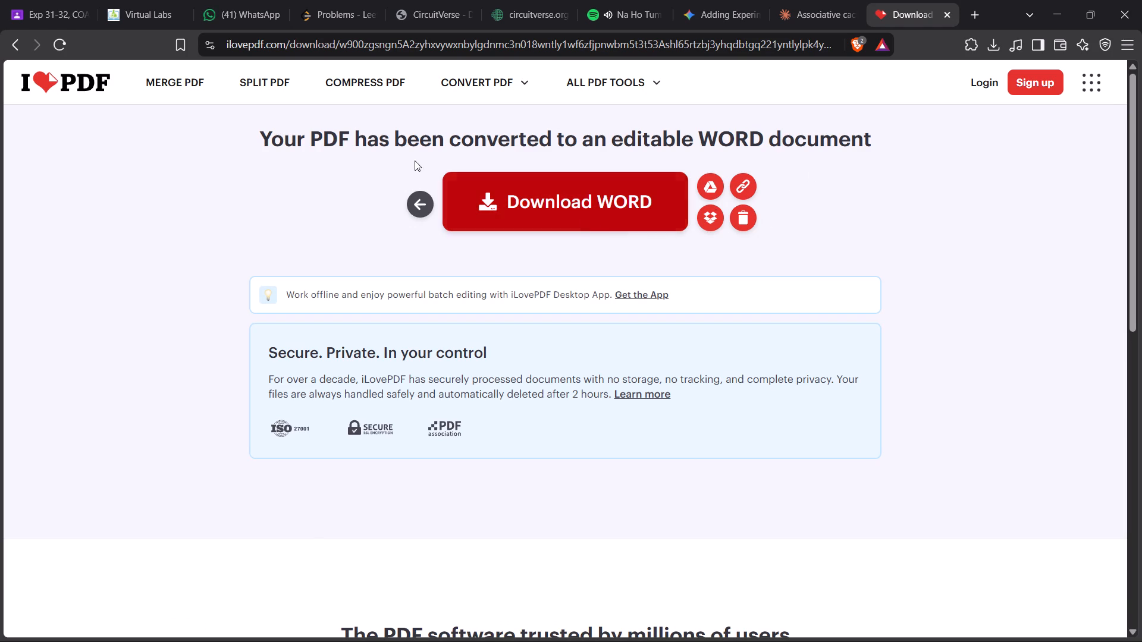
{"action": "left_click", "coordinate": [58, 42]}
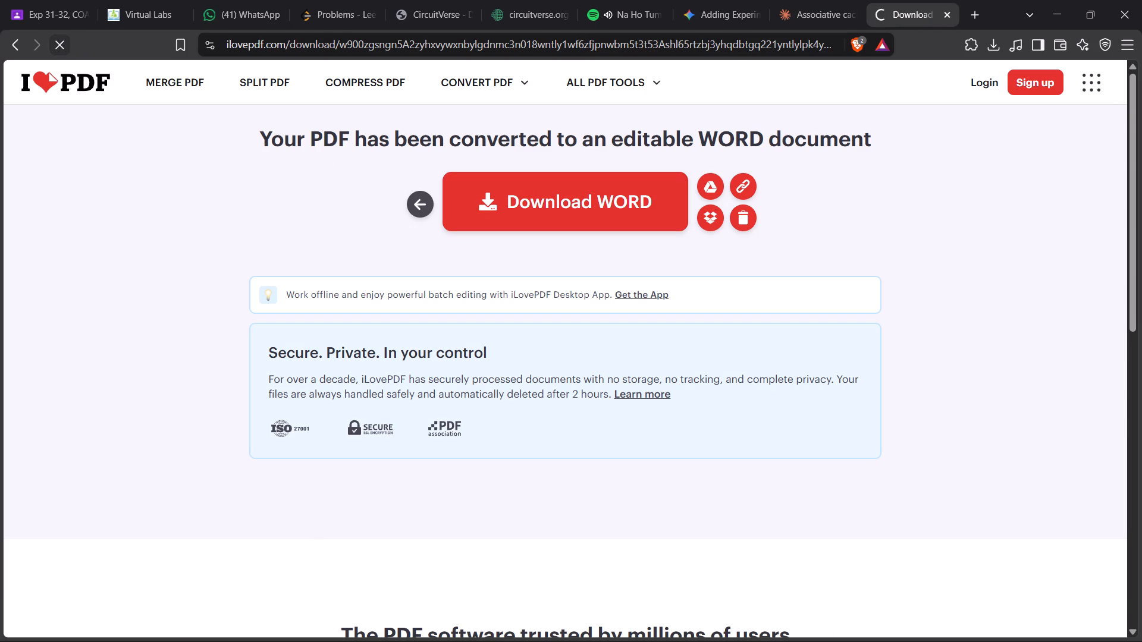
Skip to the next song in the Spotify web player.
{"action": "left_click", "coordinate": [605, 0]}
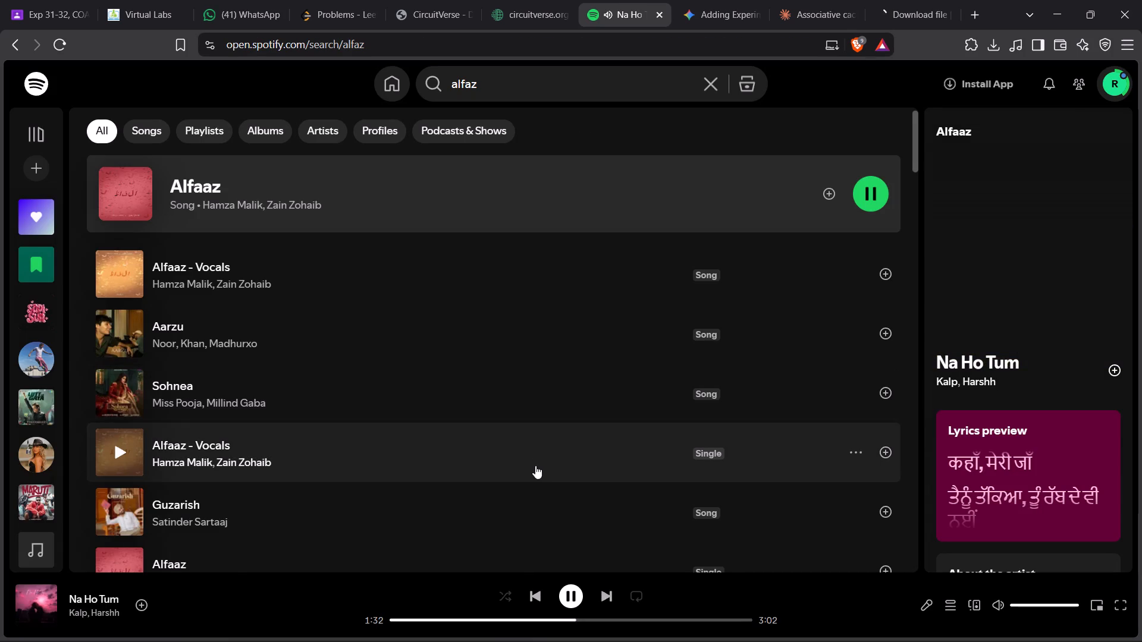
{"action": "left_click", "coordinate": [604, 594]}
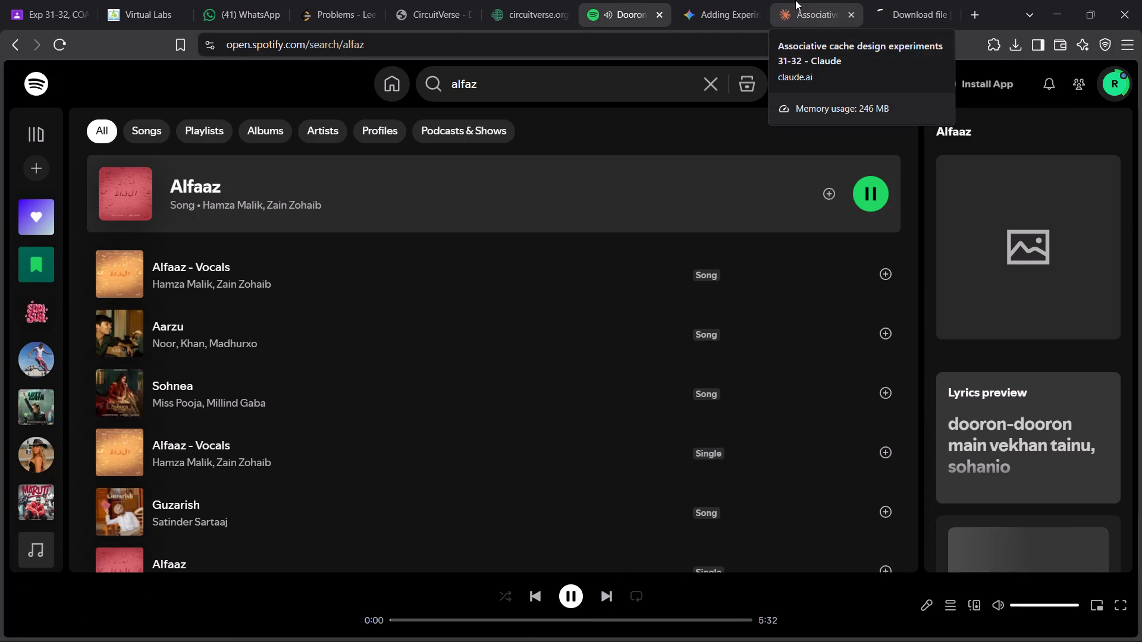
Close the Claude associative cache tab and the neighbouring "Adding Experi…" chat tab, and return to the iLovePDF tab.
{"action": "left_click", "coordinate": [849, 11]}
{"action": "left_click", "coordinate": [755, 18]}
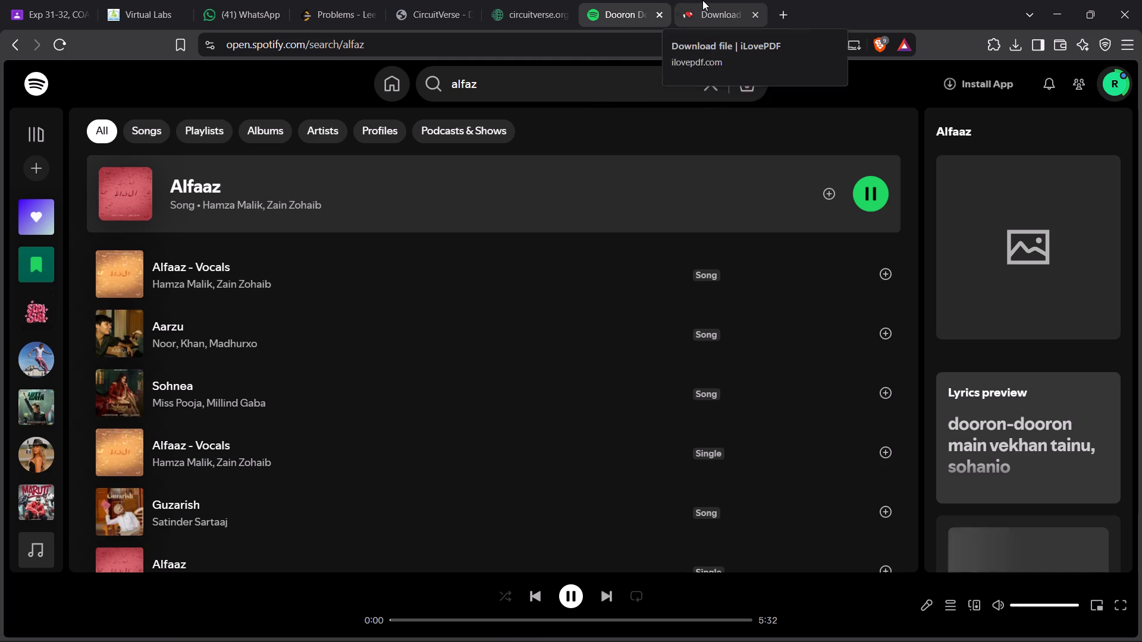
{"action": "left_click", "coordinate": [702, 0]}
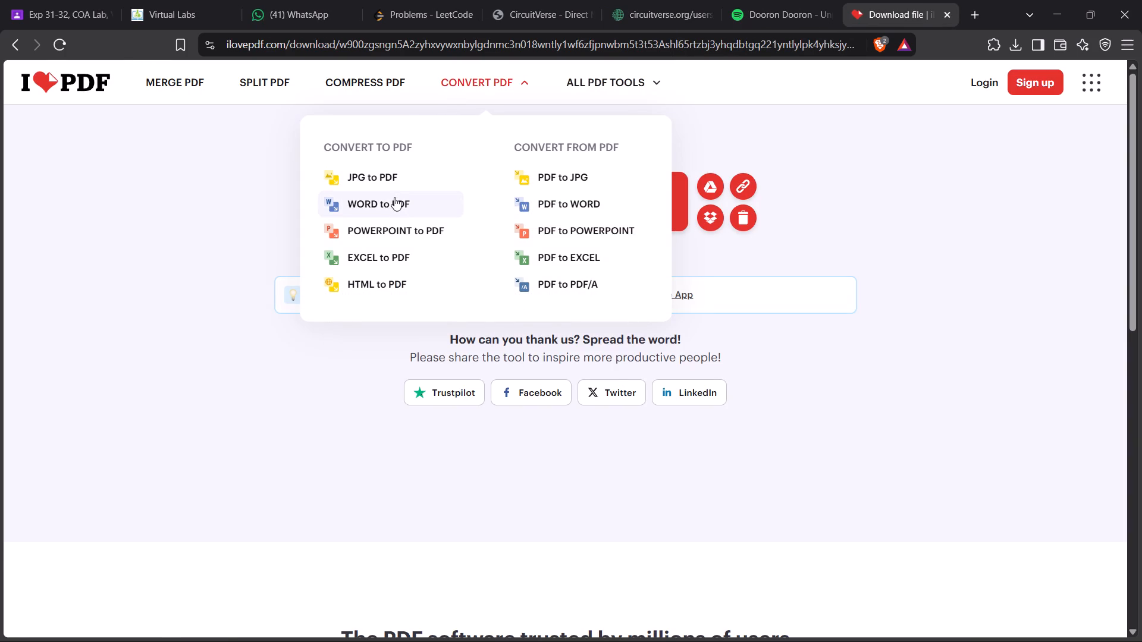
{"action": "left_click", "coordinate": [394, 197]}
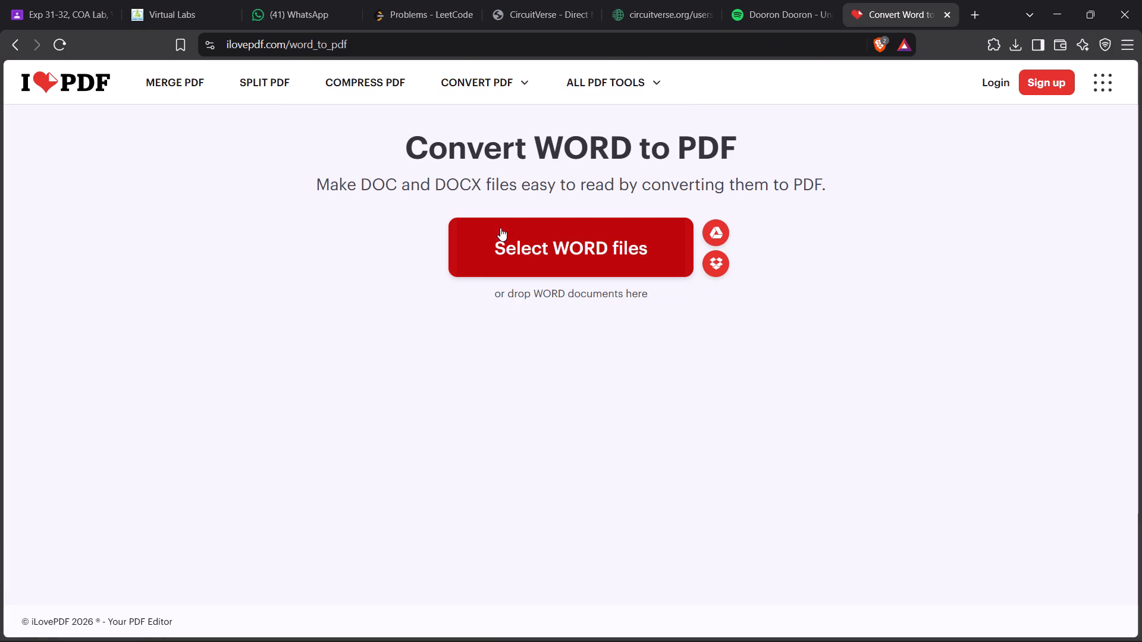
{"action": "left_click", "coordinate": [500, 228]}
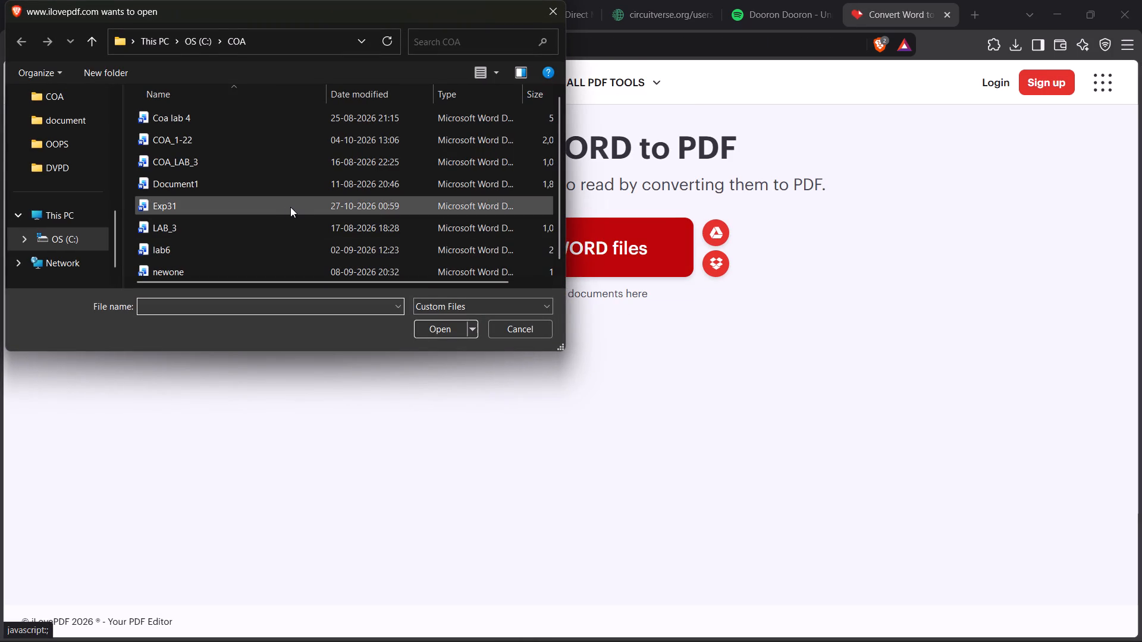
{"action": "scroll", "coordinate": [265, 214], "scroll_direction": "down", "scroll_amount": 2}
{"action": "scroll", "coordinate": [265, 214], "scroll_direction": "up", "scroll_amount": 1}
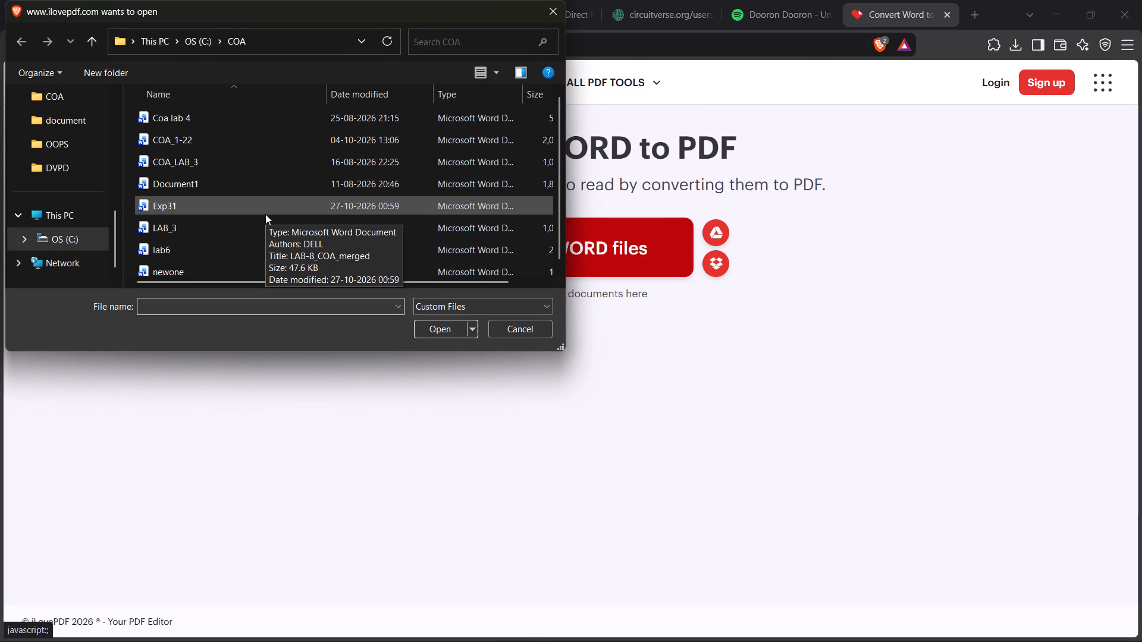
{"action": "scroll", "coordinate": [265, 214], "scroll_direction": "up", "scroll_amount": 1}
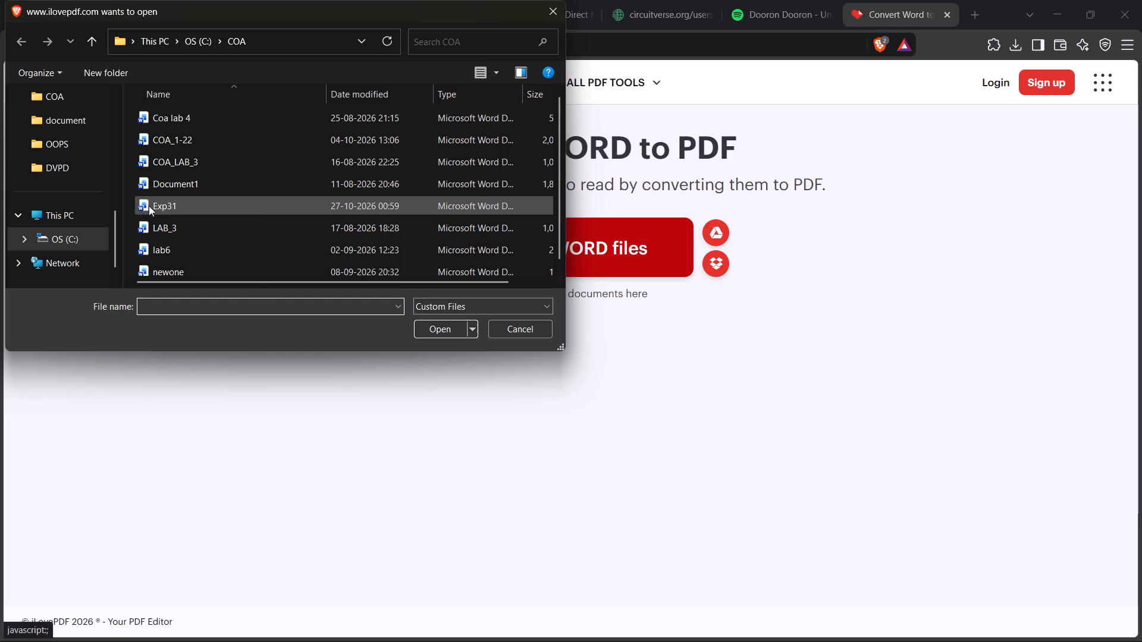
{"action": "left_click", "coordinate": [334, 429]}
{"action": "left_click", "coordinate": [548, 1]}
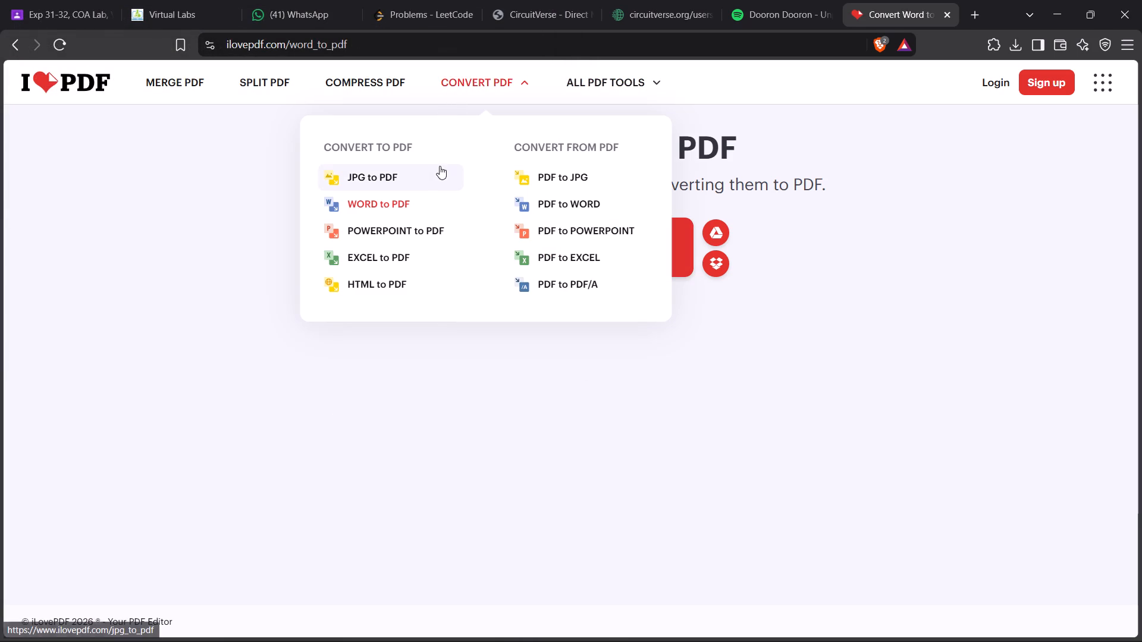
Upload the Experiment_32 PDF from the COA folder to iLovePDF's PDF to Word converter and start the conversion.
{"action": "left_click", "coordinate": [532, 197]}
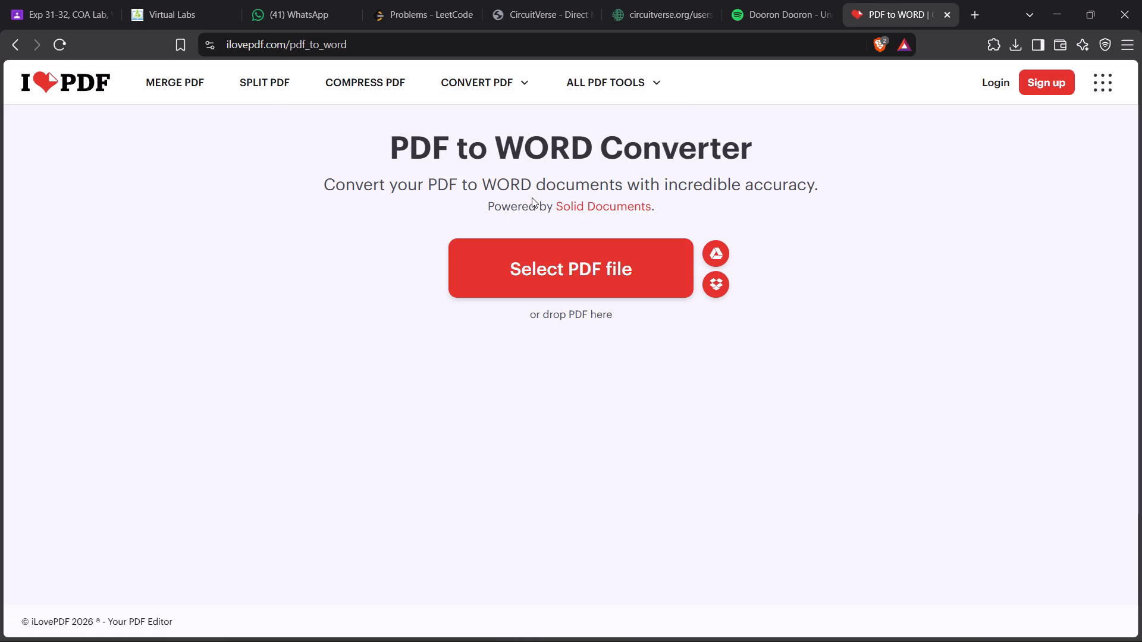
{"action": "left_click", "coordinate": [544, 260]}
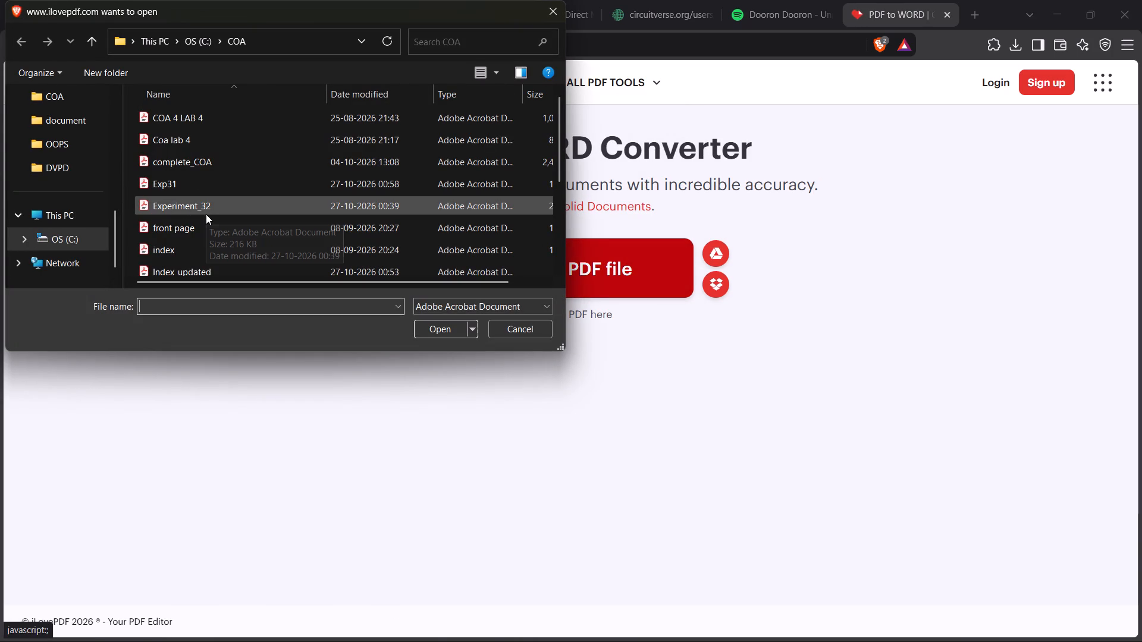
{"action": "left_click", "coordinate": [206, 214]}
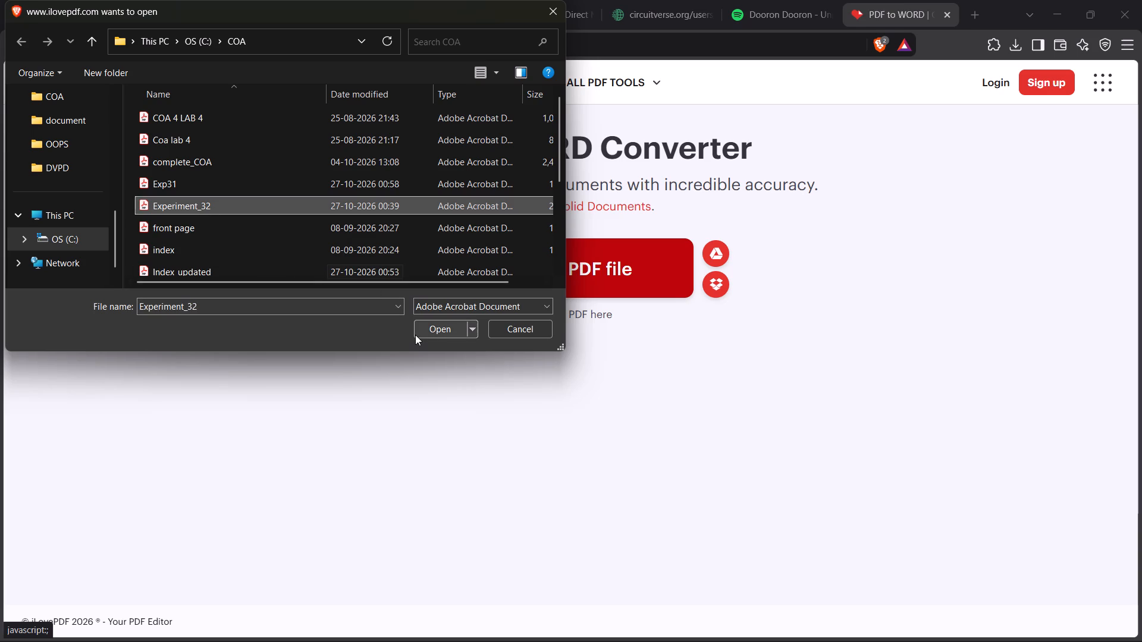
{"action": "left_click", "coordinate": [415, 335]}
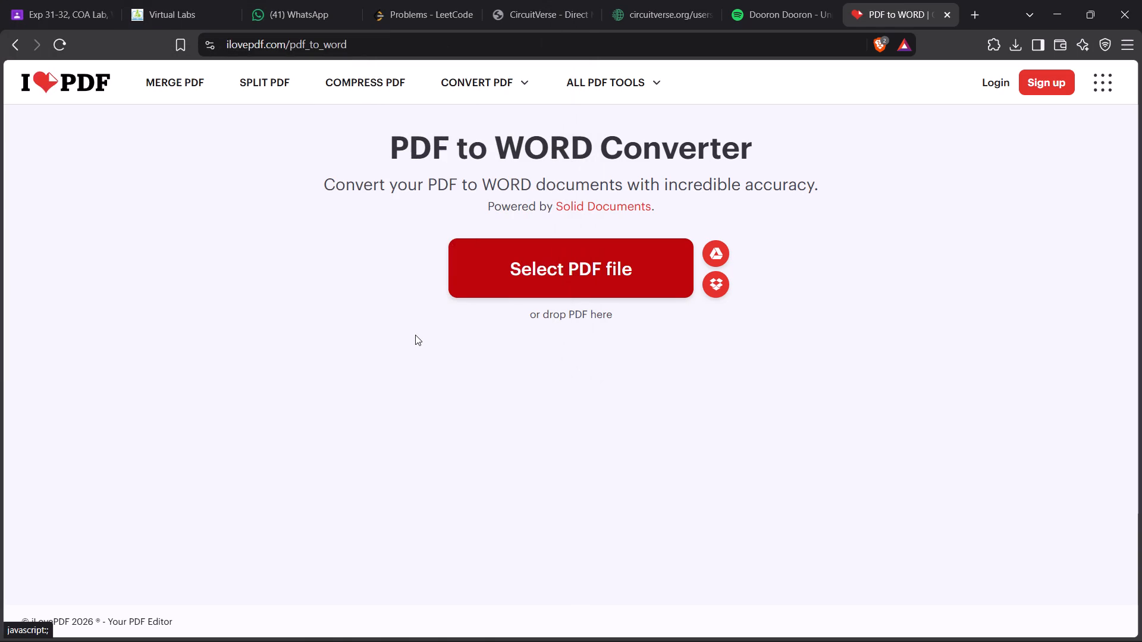
{"action": "left_click", "coordinate": [481, 290]}
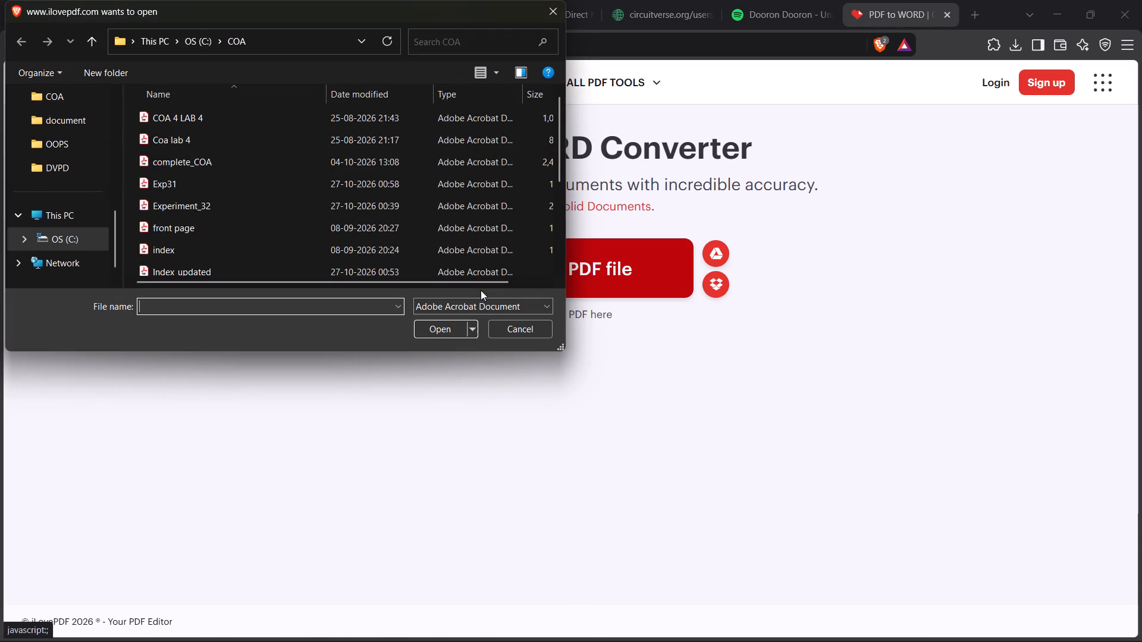
{"action": "double_click", "coordinate": [376, 206]}
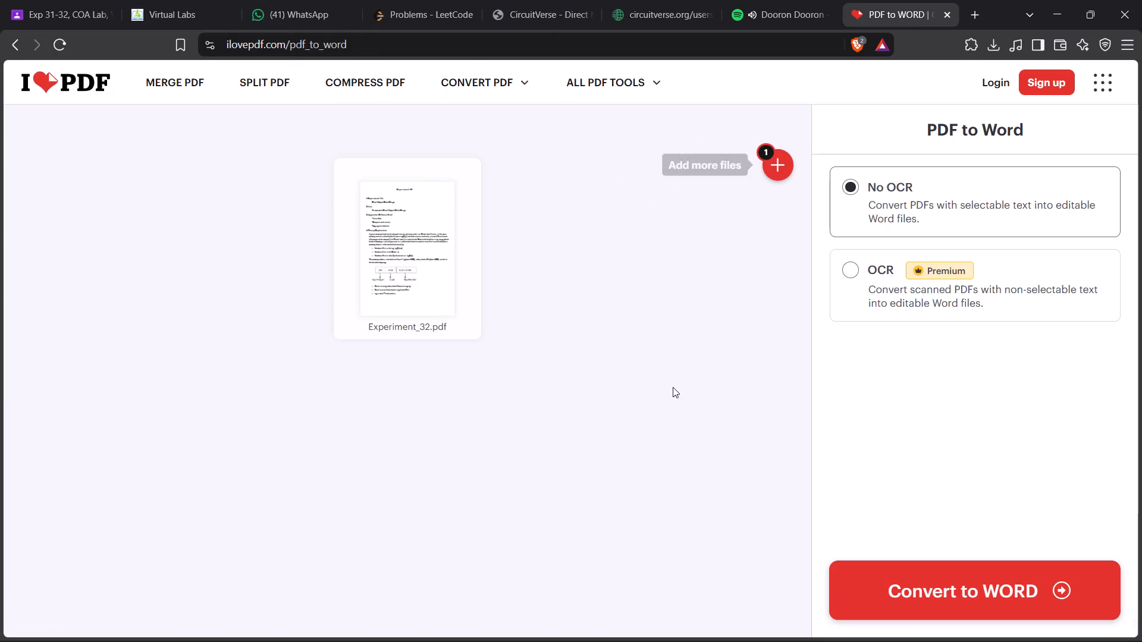
{"action": "left_click", "coordinate": [934, 577]}
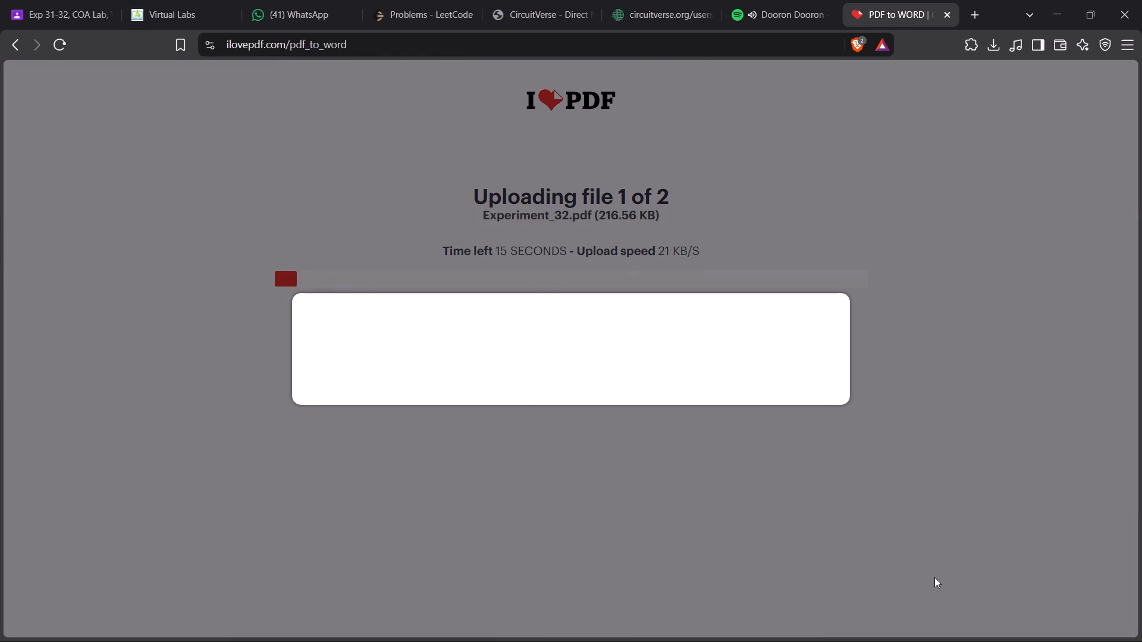
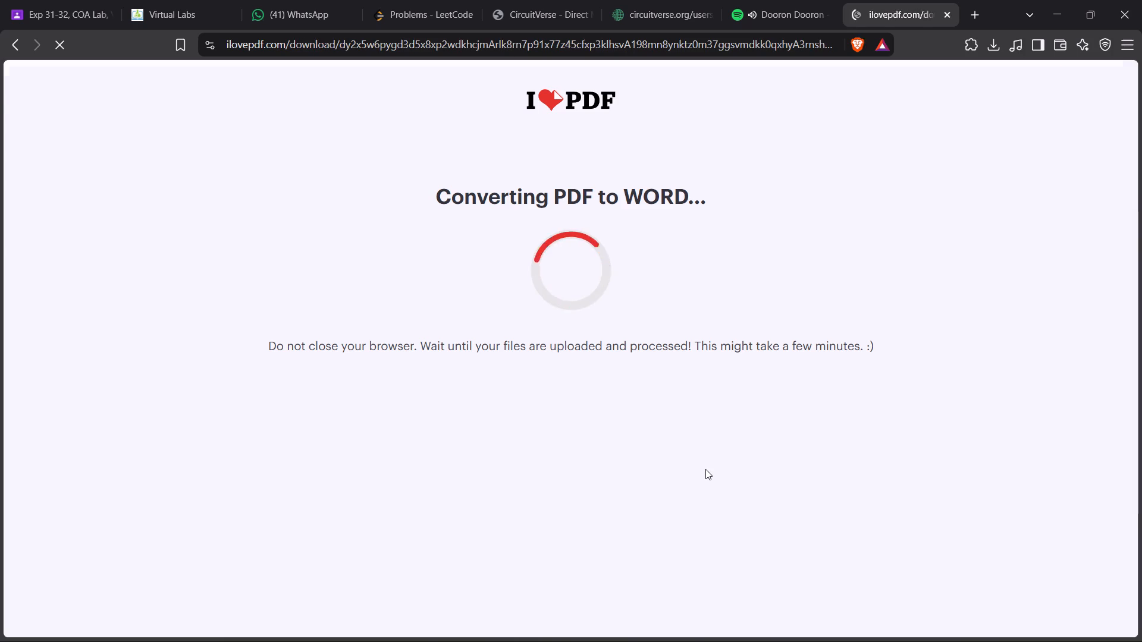
{"action": "left_click", "coordinate": [626, 224]}
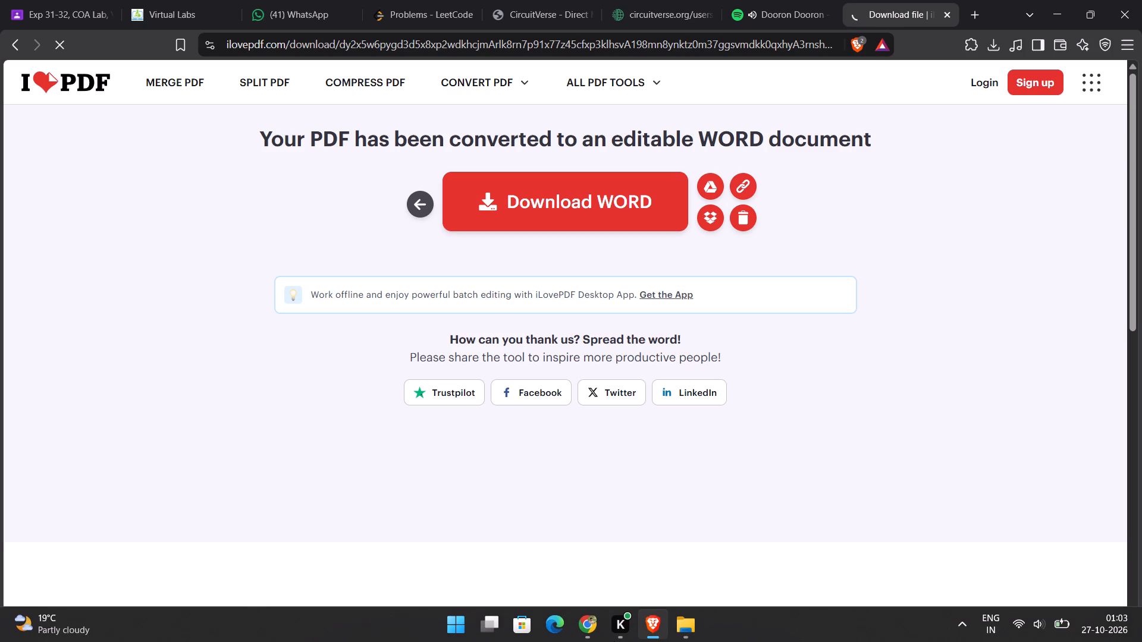
{"action": "left_click", "coordinate": [673, 629]}
{"action": "left_click", "coordinate": [658, 460]}
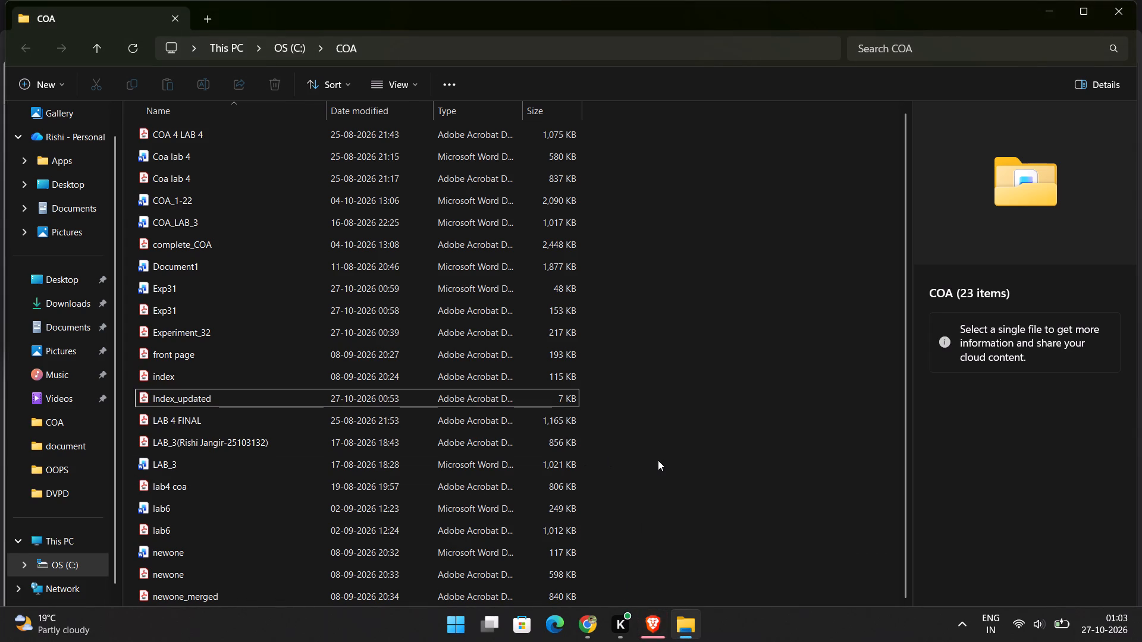
{"action": "left_click", "coordinate": [658, 460]}
{"action": "scroll", "coordinate": [519, 360], "scroll_direction": "down", "scroll_amount": 1}
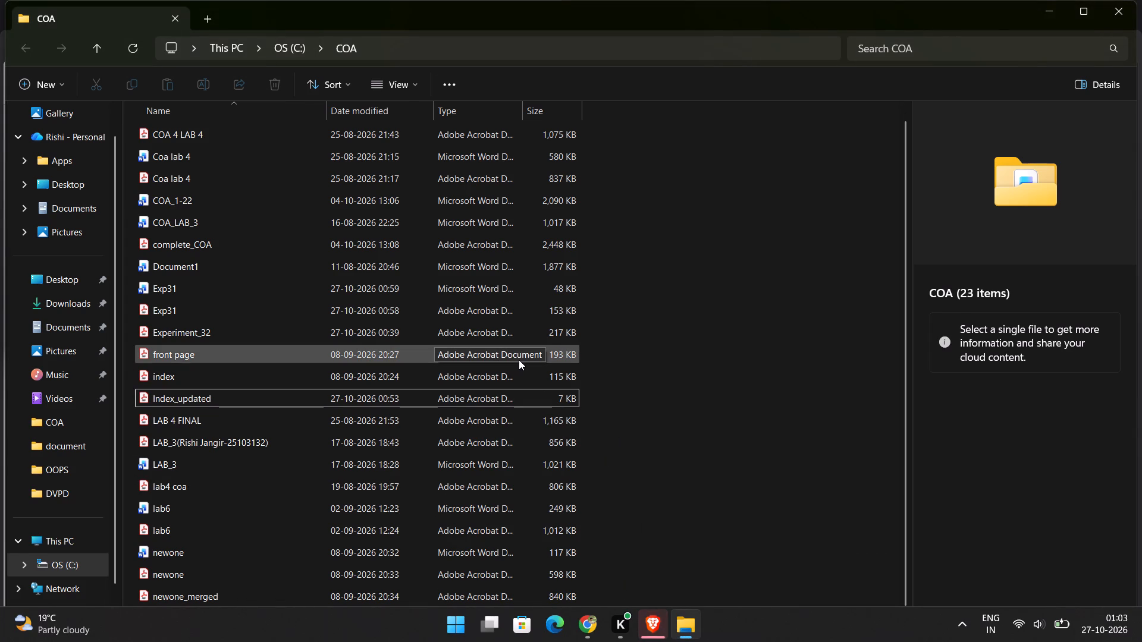
{"action": "scroll", "coordinate": [519, 360], "scroll_direction": "down", "scroll_amount": 1}
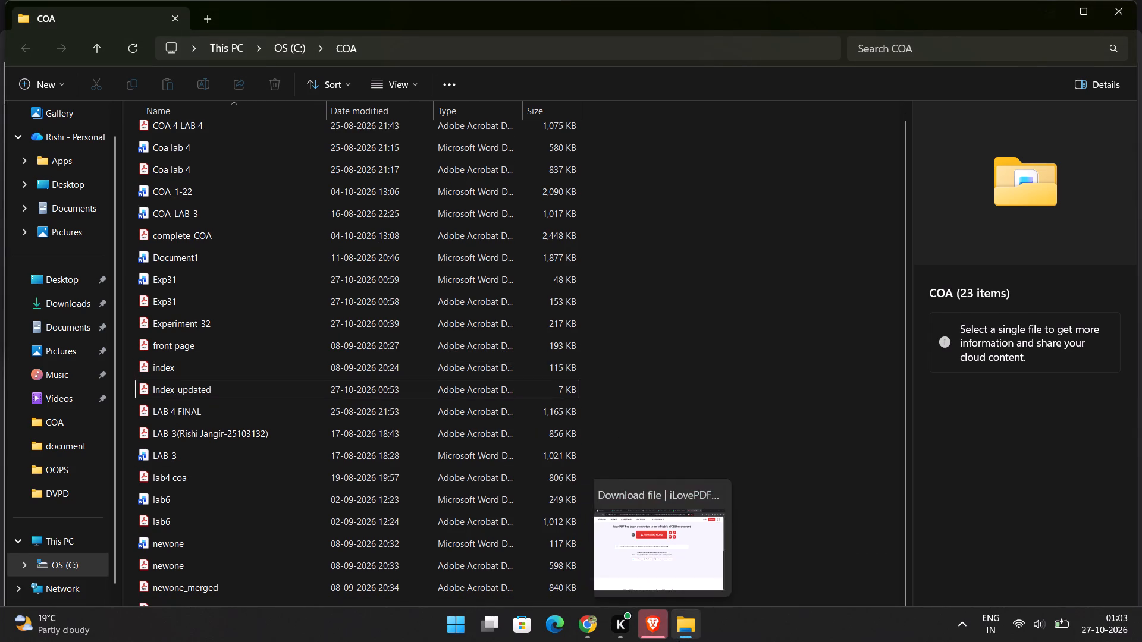
{"action": "left_click", "coordinate": [641, 624]}
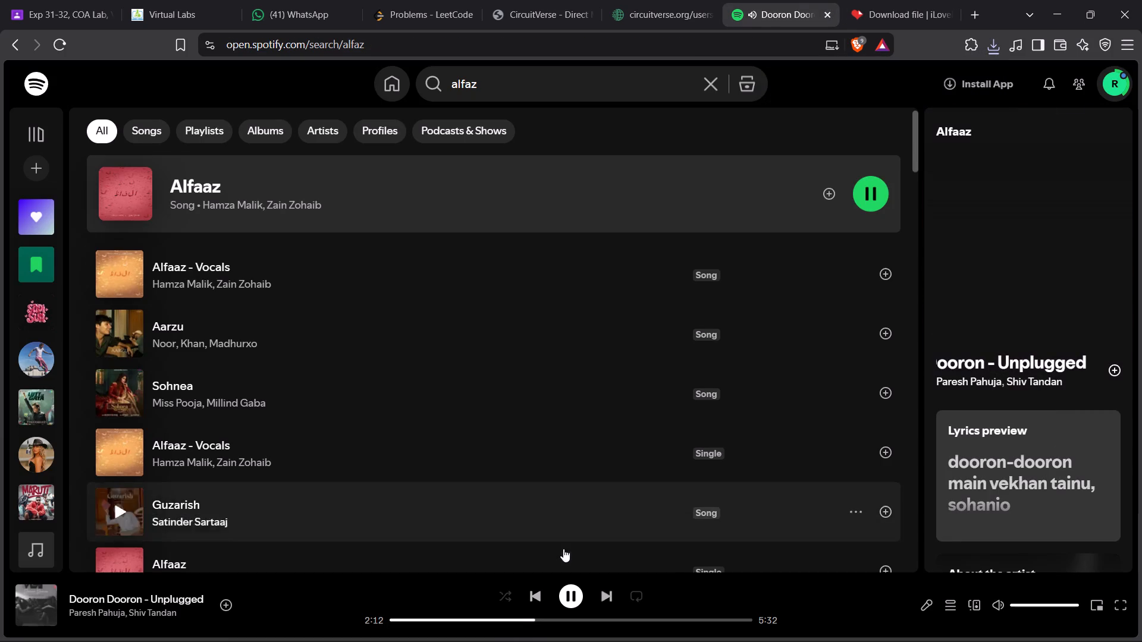
{"action": "left_click", "coordinate": [547, 87]}
{"action": "key", "text": "BackSpace"}
{"action": "key", "text": "BackSpace"}
{"action": "key", "text": "BackSpace"}
{"action": "key", "text": "BackSpace"}
{"action": "key", "text": "BackSpace"}
{"action": "key", "text": "BackSpace"}
{"action": "key", "text": "BackSpace"}
{"action": "key", "text": "BackSpace"}
{"action": "key", "text": "BackSpace"}
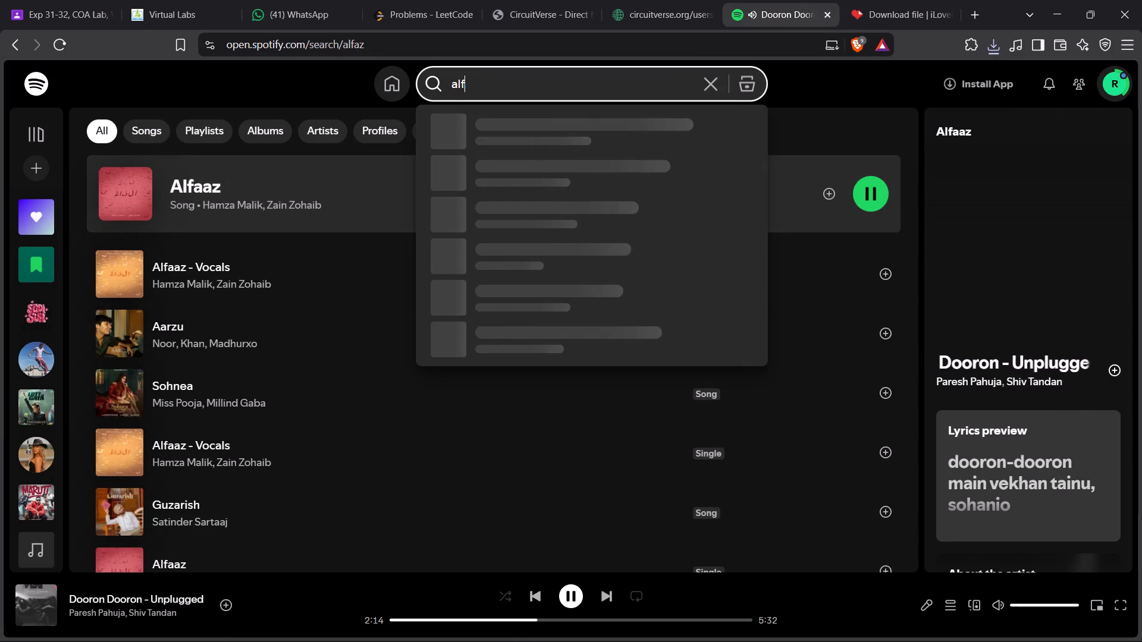
Search Spotify for "thodi der".
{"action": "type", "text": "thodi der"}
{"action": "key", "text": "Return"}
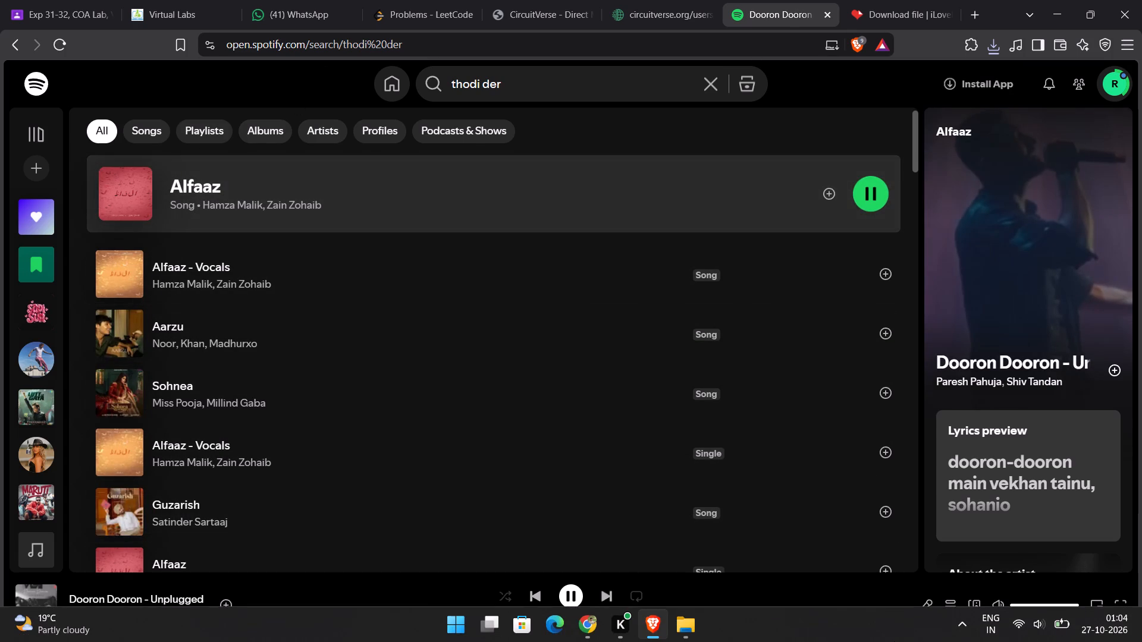
Switch the computer's Wi-Fi connection to the iPhone network.
{"action": "left_click", "coordinate": [1033, 640]}
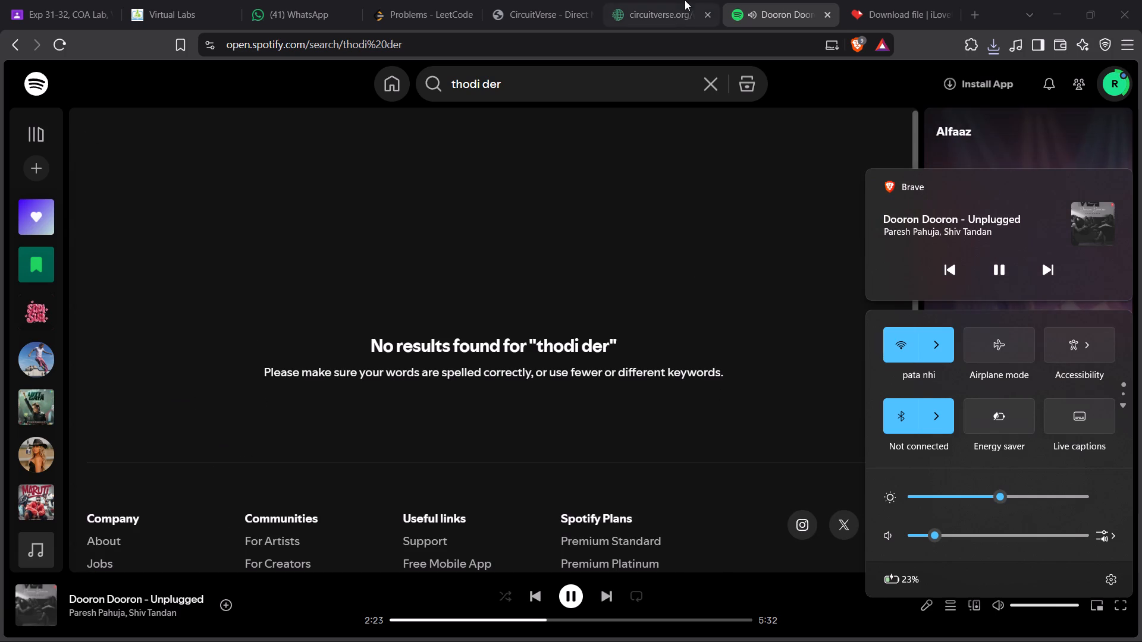
{"action": "left_click", "coordinate": [947, 353]}
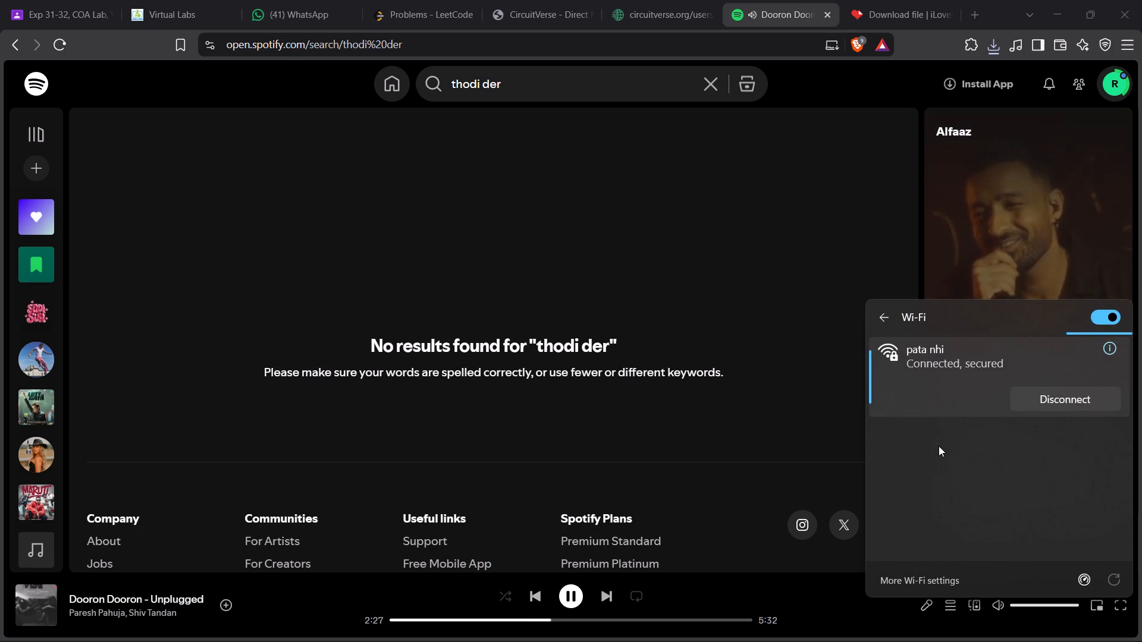
{"action": "scroll", "coordinate": [940, 437], "scroll_direction": "down", "scroll_amount": 1}
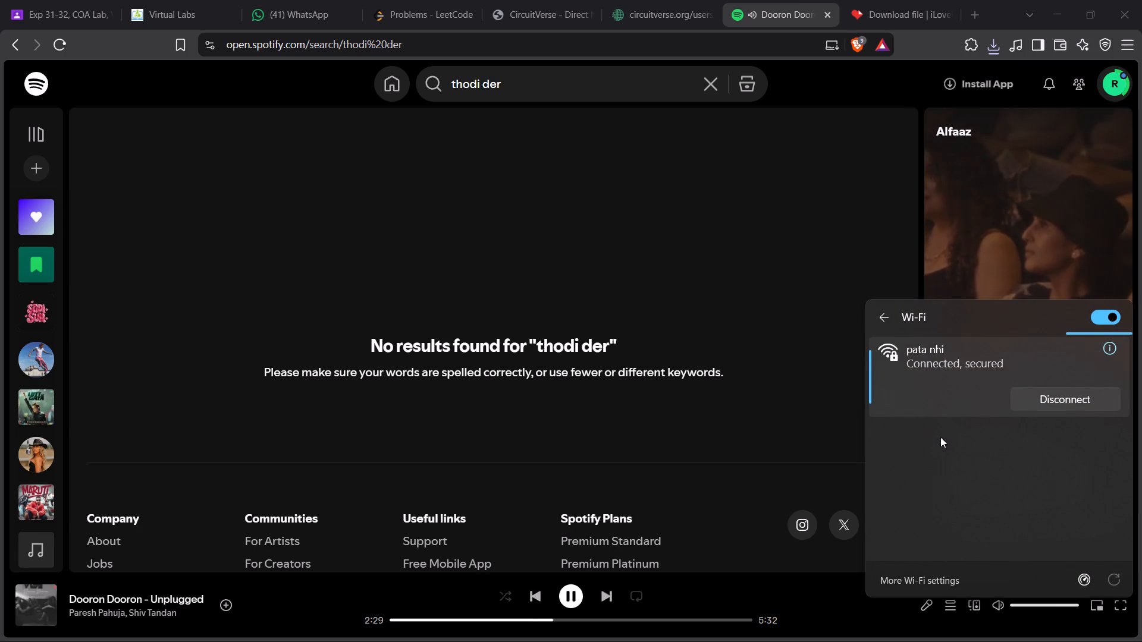
{"action": "scroll", "coordinate": [940, 437], "scroll_direction": "down", "scroll_amount": 1}
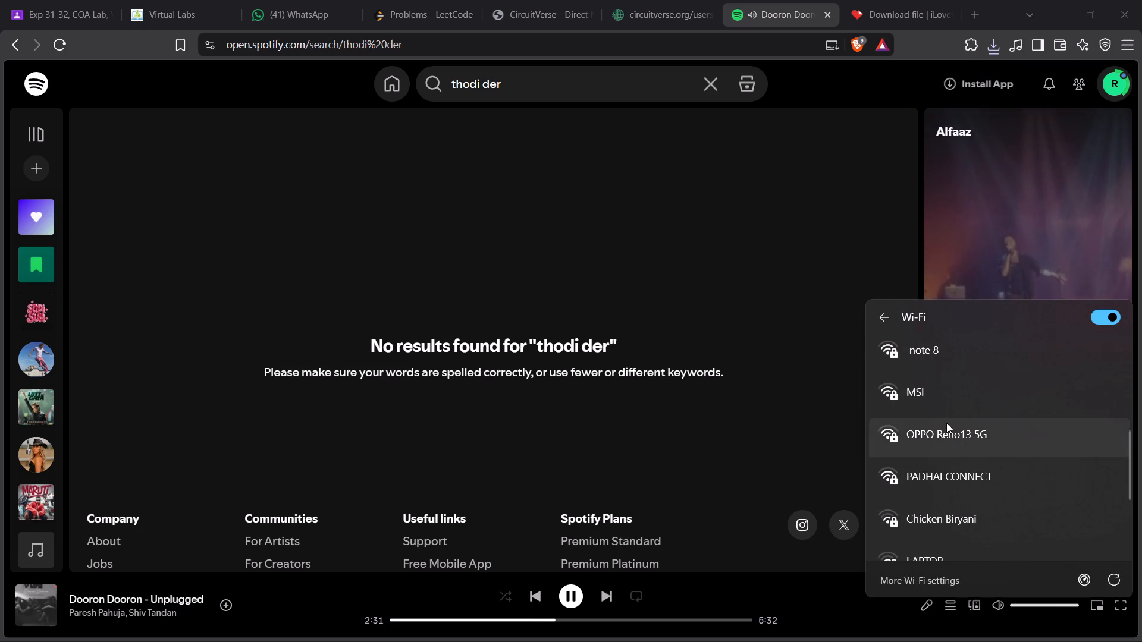
{"action": "scroll", "coordinate": [946, 423], "scroll_direction": "up", "scroll_amount": 6}
{"action": "left_click", "coordinate": [959, 486]}
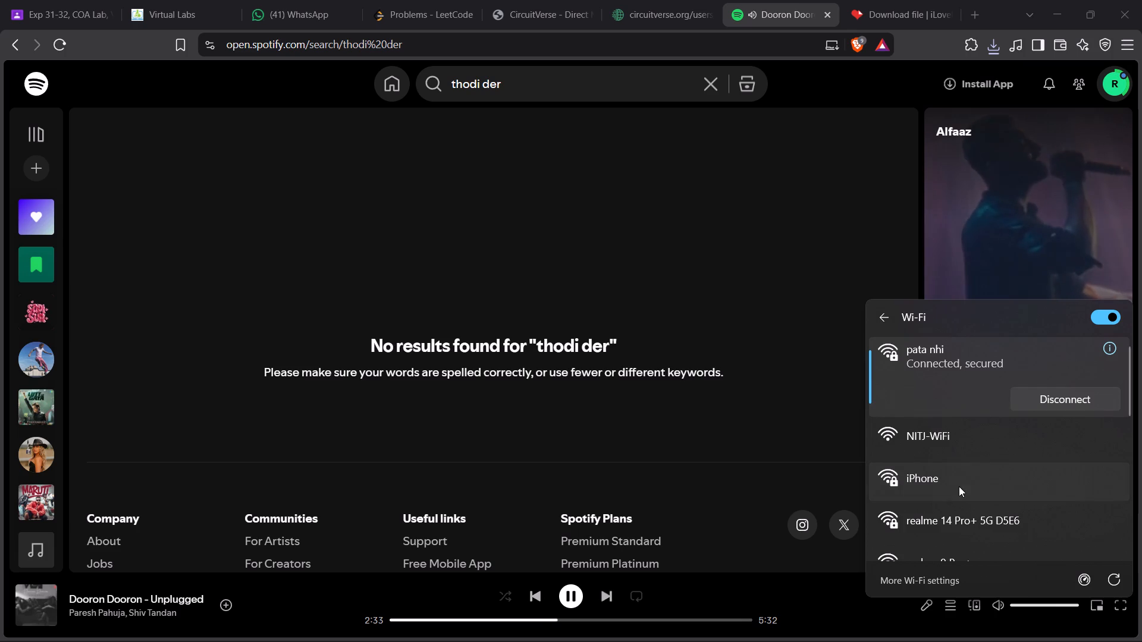
{"action": "left_click", "coordinate": [1028, 516]}
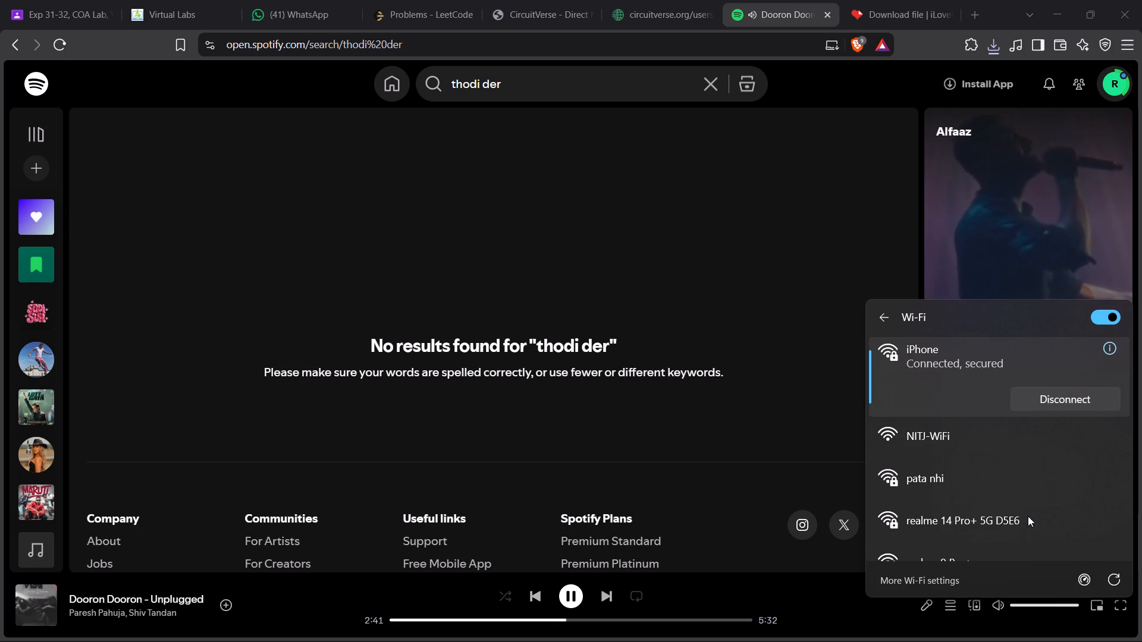
{"action": "left_click", "coordinate": [879, 232]}
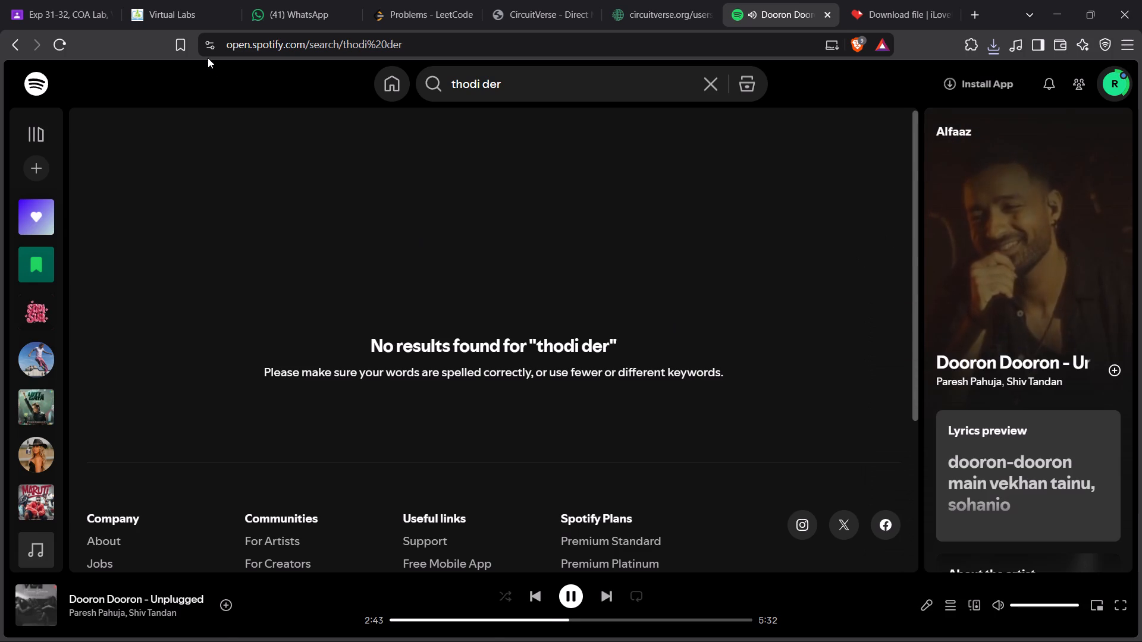
Reload the Spotify search page and play the top result, the song Thodi Der.
{"action": "left_click", "coordinate": [55, 51]}
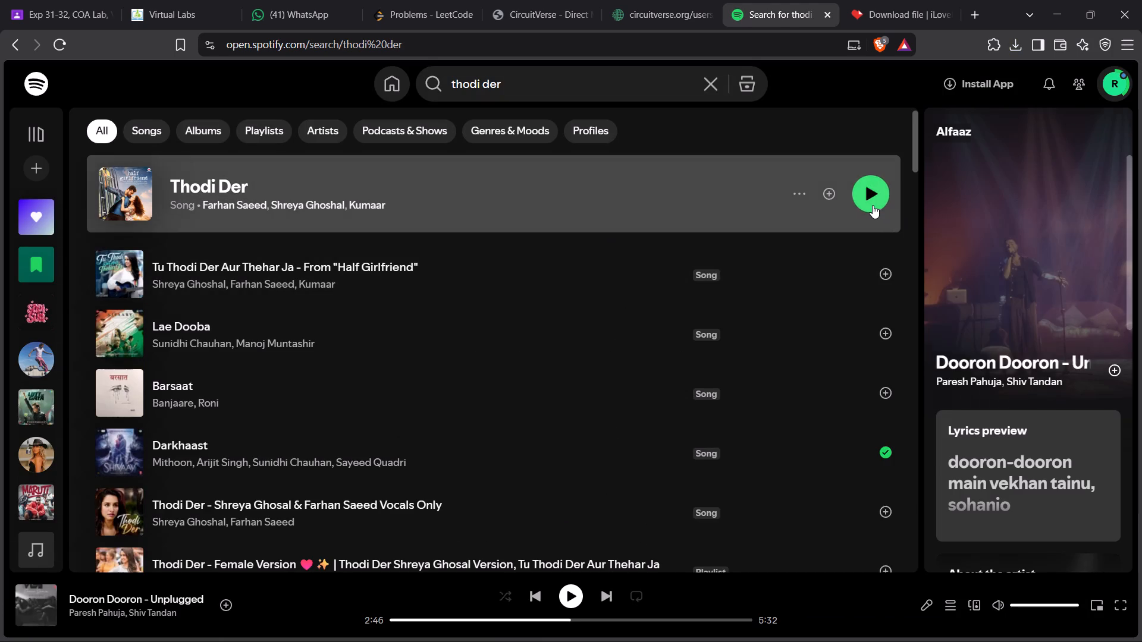
{"action": "left_click", "coordinate": [873, 205]}
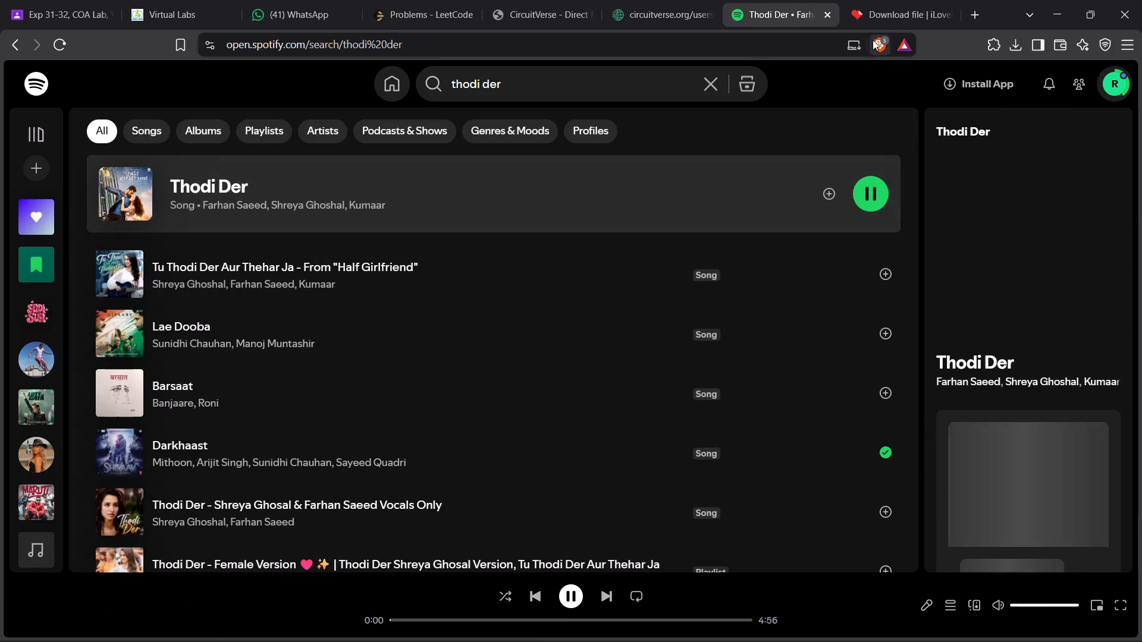
Bring up the browser's recent download history to reach Experiment_32.docx.
{"action": "left_click", "coordinate": [1013, 48]}
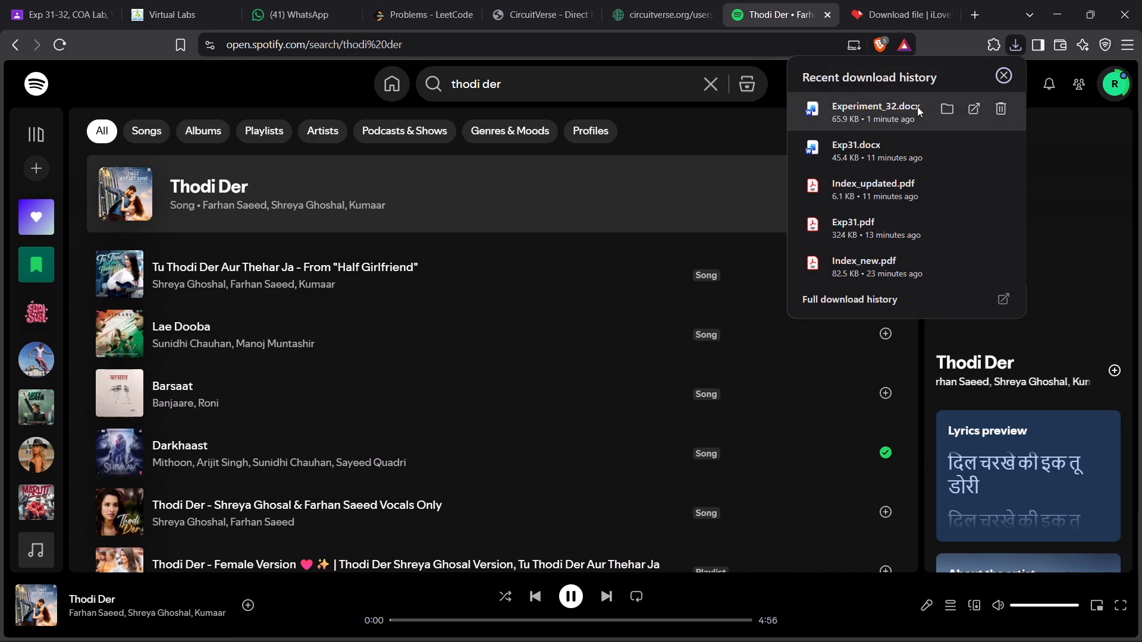
Open the downloaded Experiment_32.docx in Word and enable editing.
{"action": "left_click", "coordinate": [917, 106]}
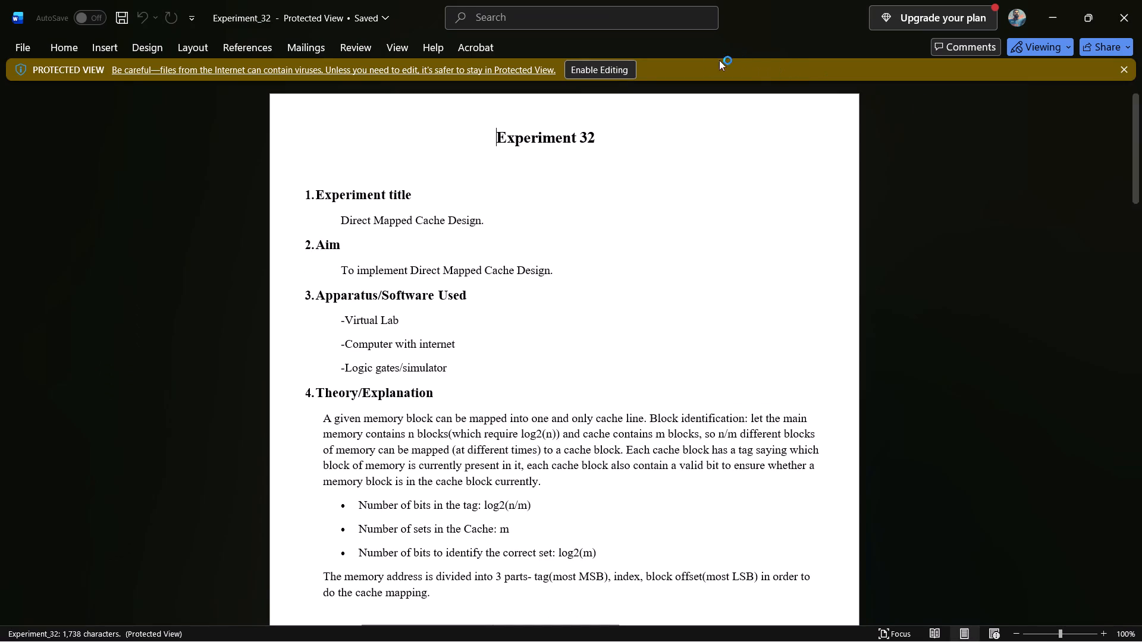
{"action": "left_click", "coordinate": [603, 78]}
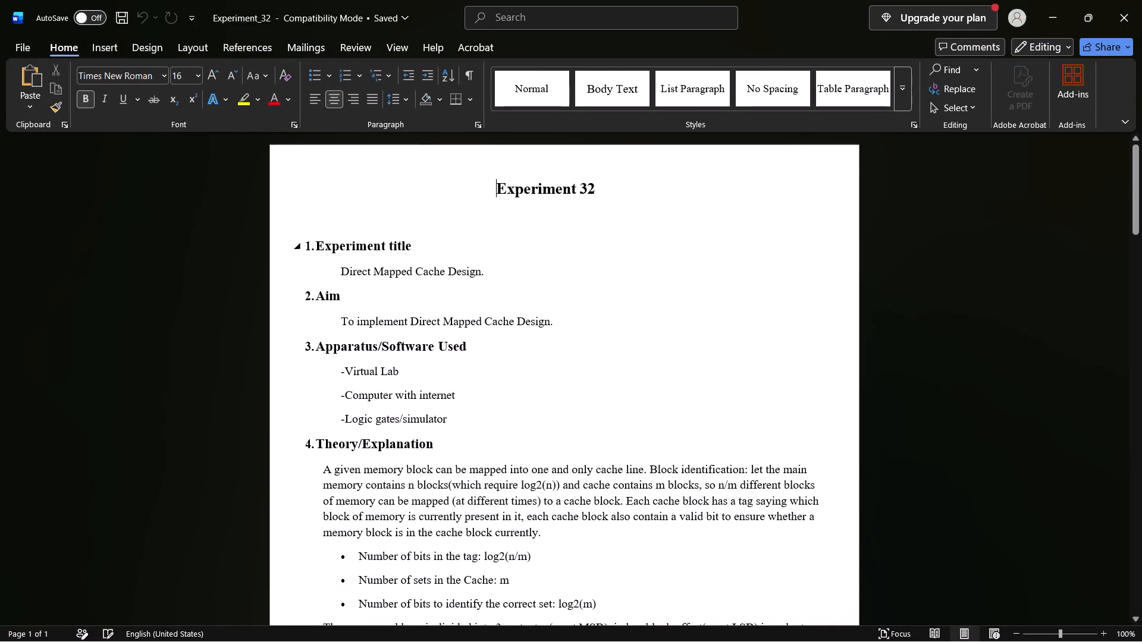
Replace the indent of "Direct Mapped Cache Design." with four spaces, aligning it with the Experiment title heading's text.
{"action": "left_click", "coordinate": [340, 270]}
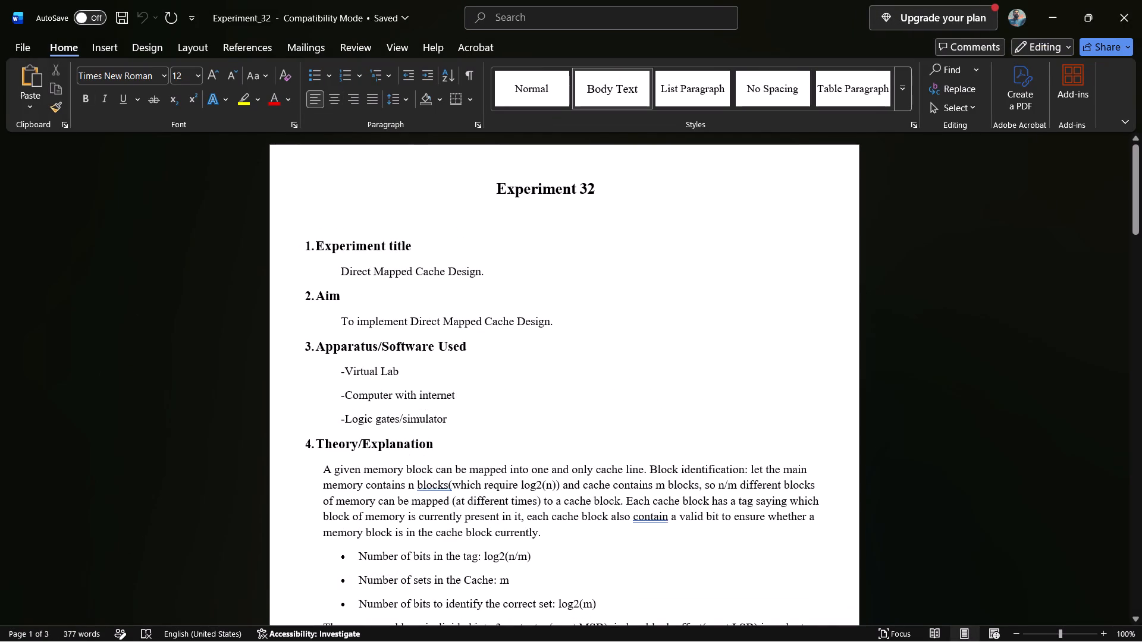
{"action": "key", "text": "BackSpace"}
{"action": "key", "text": "space"}
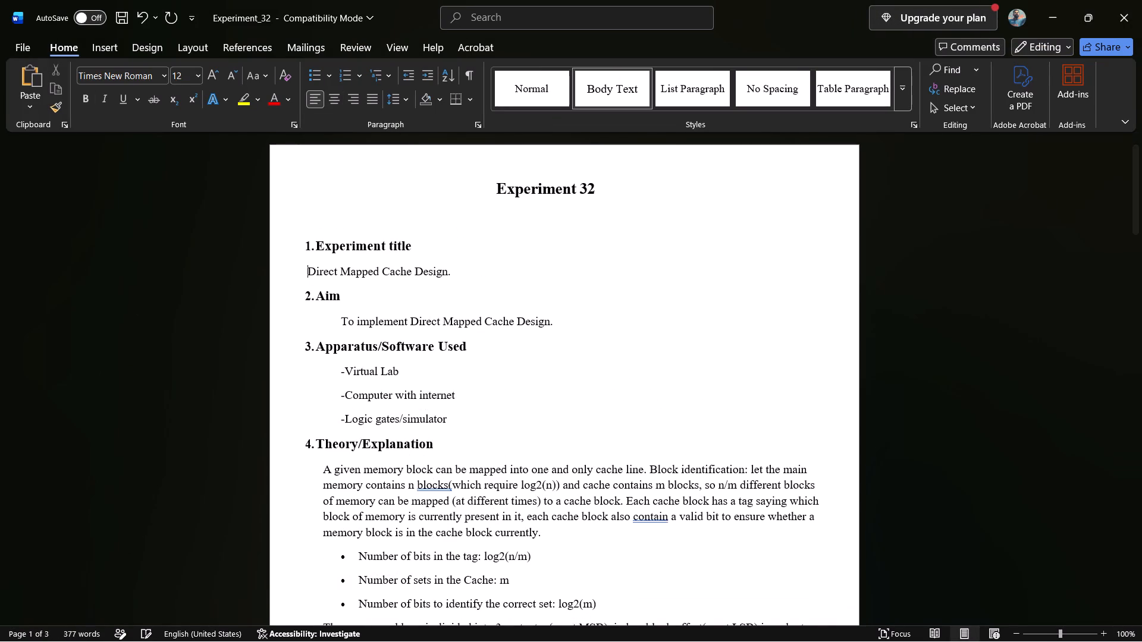
{"action": "key", "text": "space"}
{"action": "key", "text": "BackSpace"}
{"action": "key", "text": "Tab"}
{"action": "key", "text": "BackSpace"}
{"action": "key", "text": "Tab"}
{"action": "key", "text": "BackSpace"}
{"action": "key", "text": "space"}
{"action": "key", "text": "space"}
{"action": "key", "text": "space"}
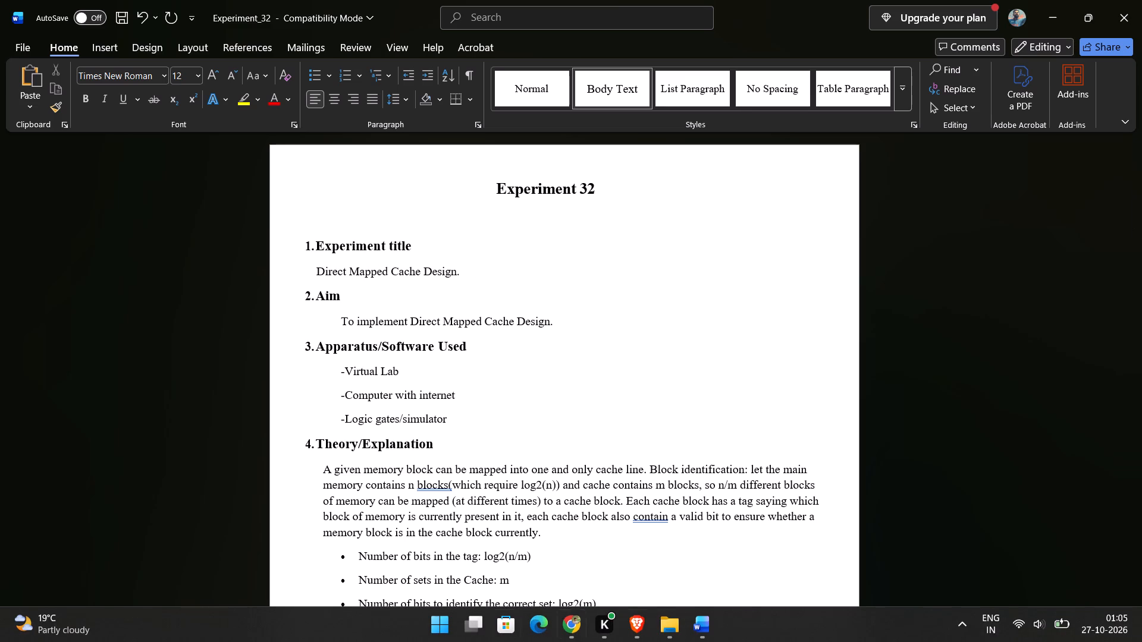
Open the Exp31 PDF from the COA folder to check its layout, close it, and return to the Experiment_32 Word document.
{"action": "left_click", "coordinate": [676, 632]}
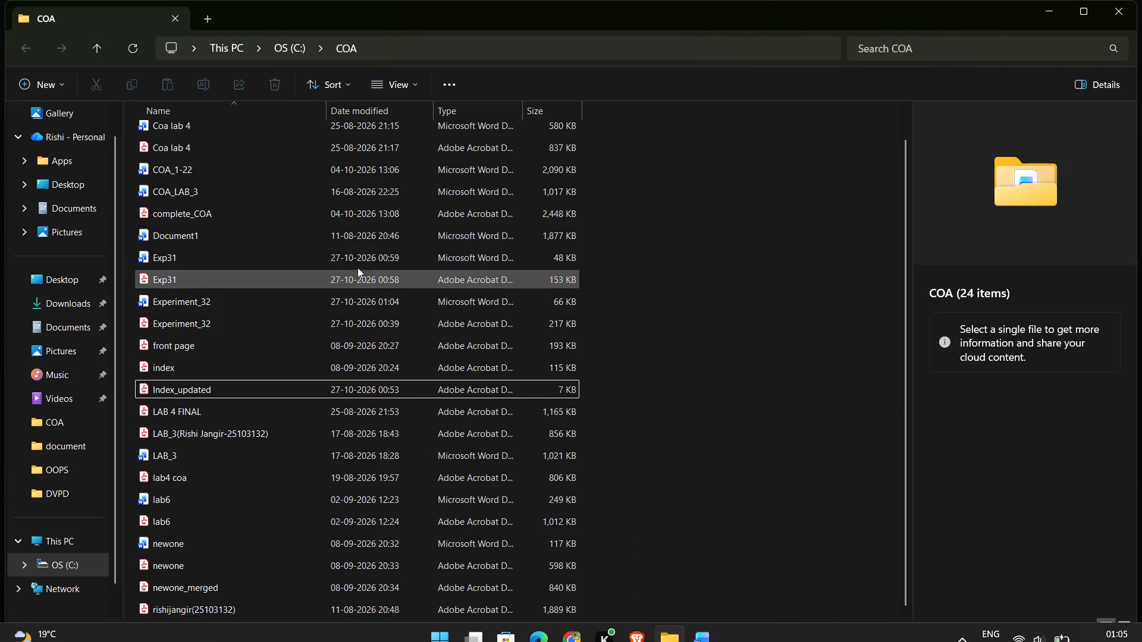
{"action": "double_click", "coordinate": [347, 282]}
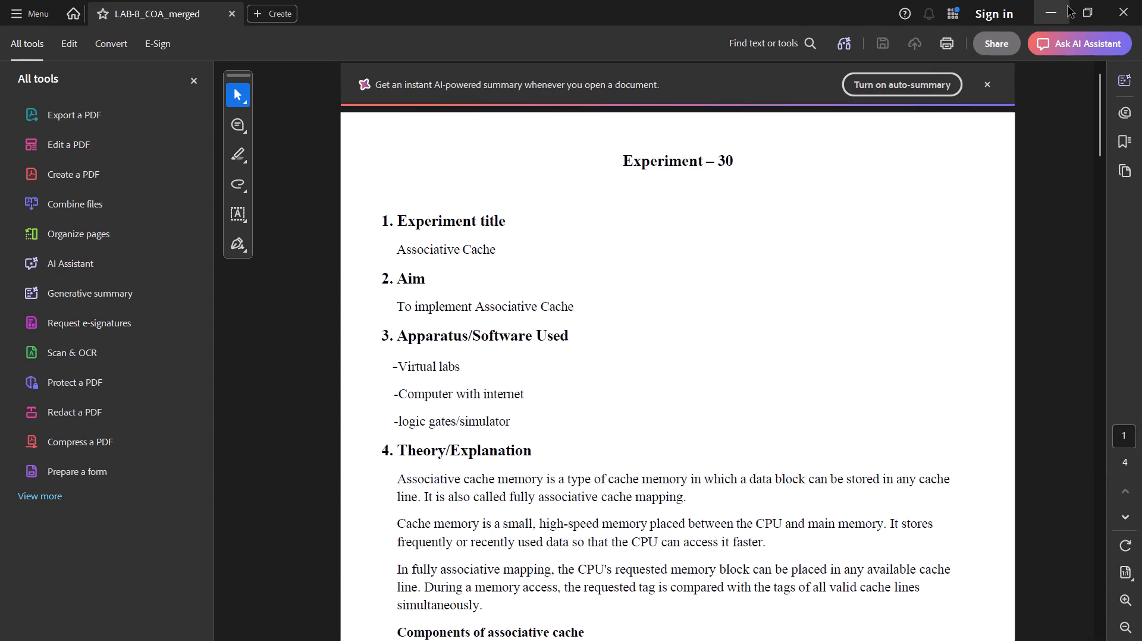
{"action": "left_click", "coordinate": [1119, 7]}
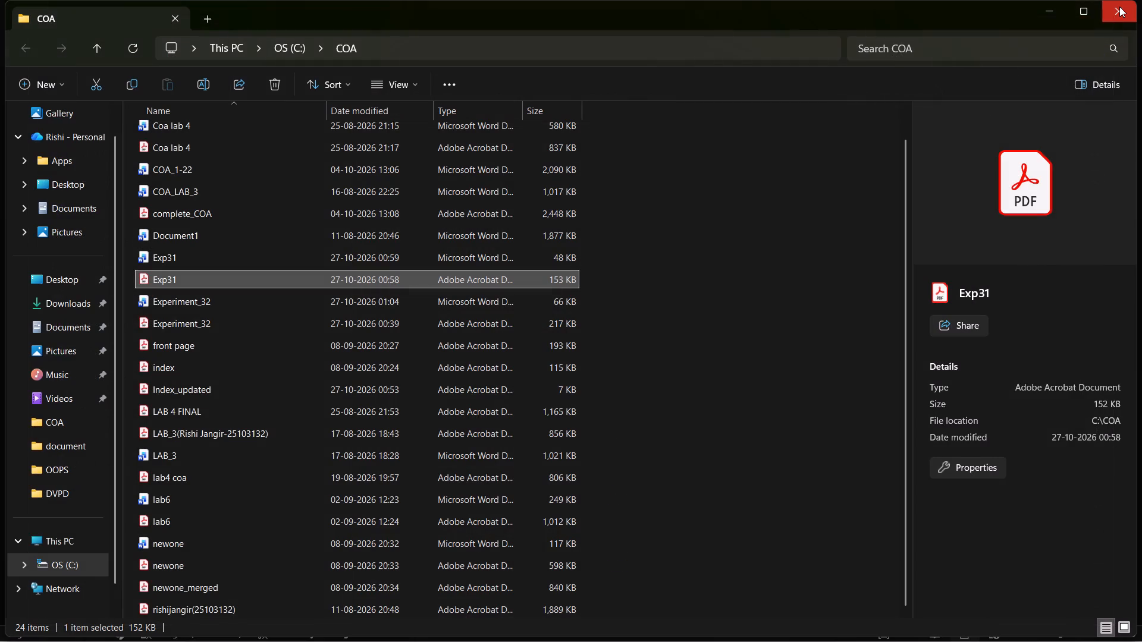
{"action": "left_click", "coordinate": [694, 631]}
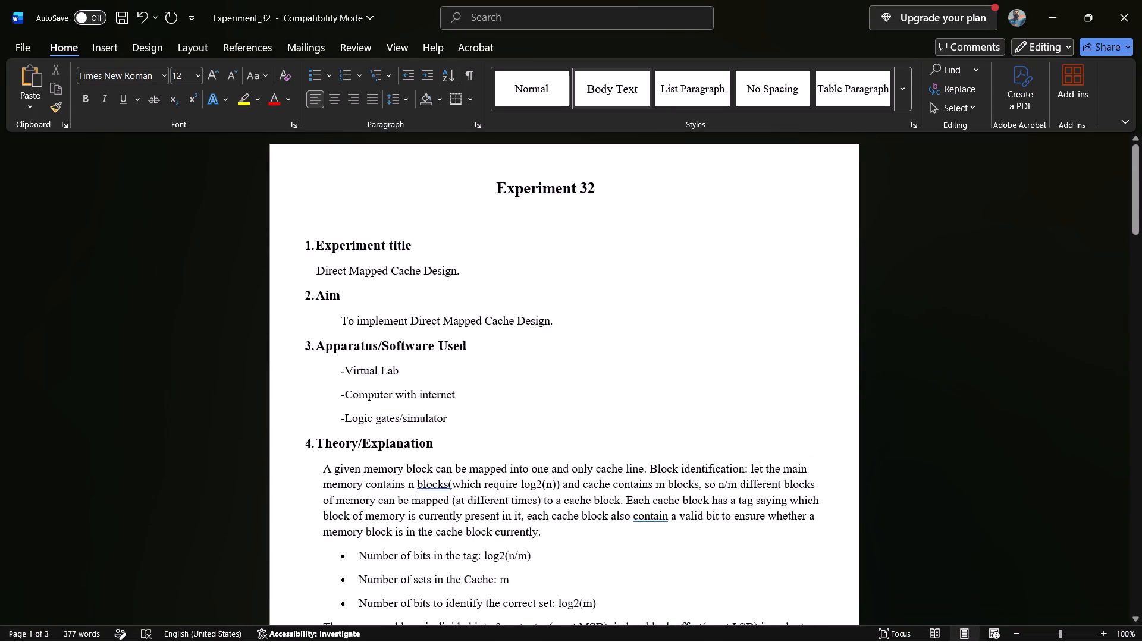
Replace the indent of the "To implement Direct Mapped Cache Design." line with four spaces, aligning it with the Aim heading's text.
{"action": "left_click", "coordinate": [340, 320]}
{"action": "key", "text": "BackSpace"}
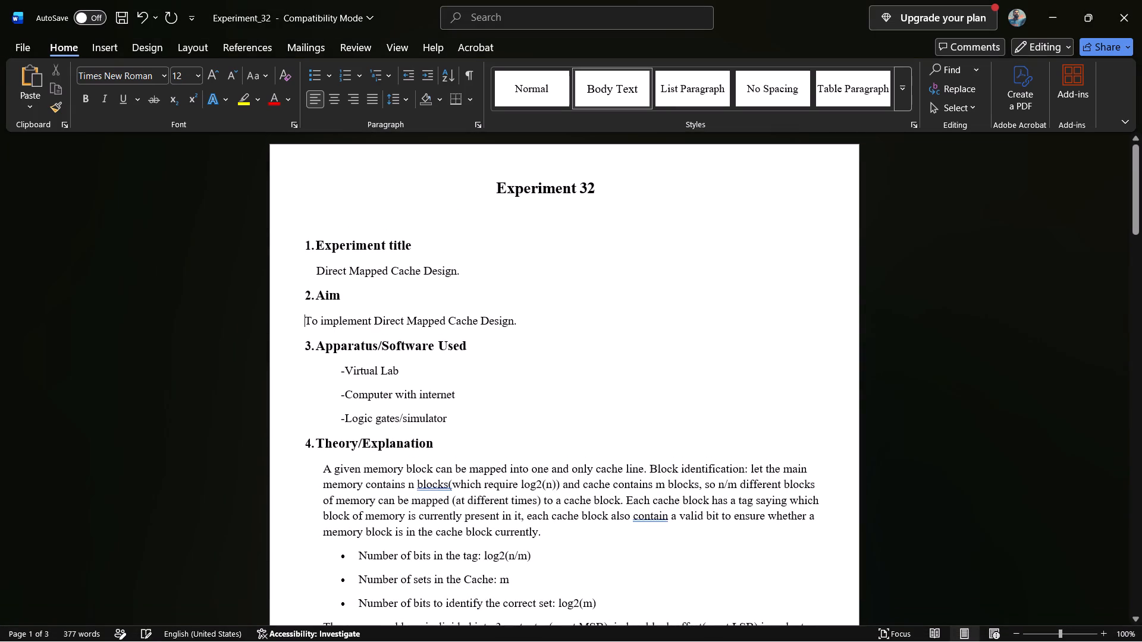
{"action": "key", "text": "space"}
{"action": "key", "text": "space"}
{"action": "key", "text": "space"}
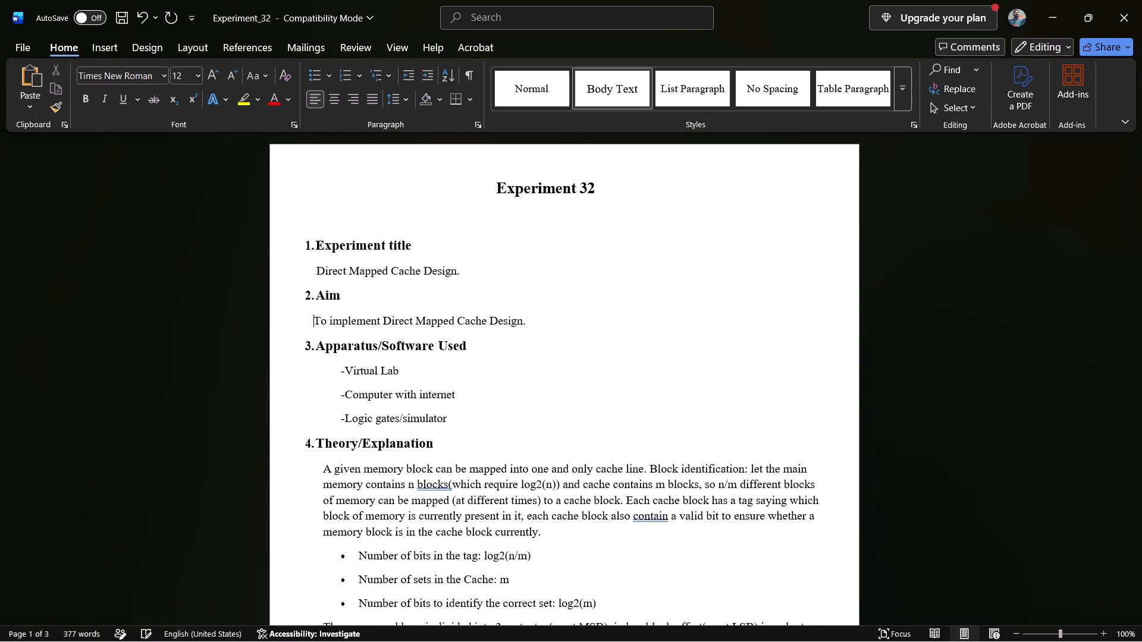
{"action": "key", "text": "space"}
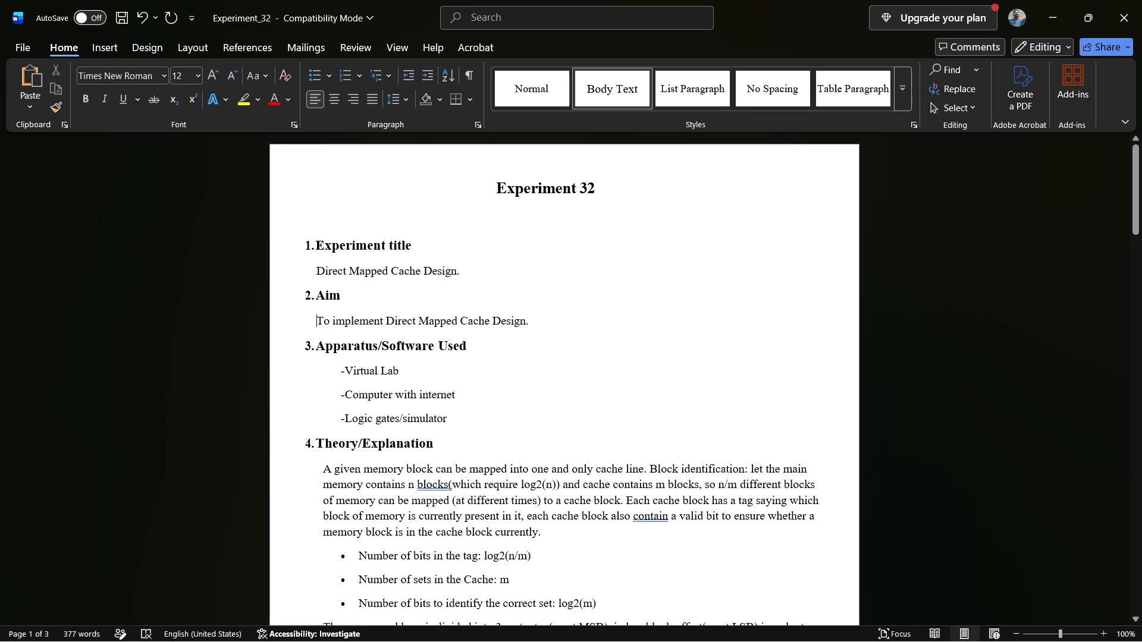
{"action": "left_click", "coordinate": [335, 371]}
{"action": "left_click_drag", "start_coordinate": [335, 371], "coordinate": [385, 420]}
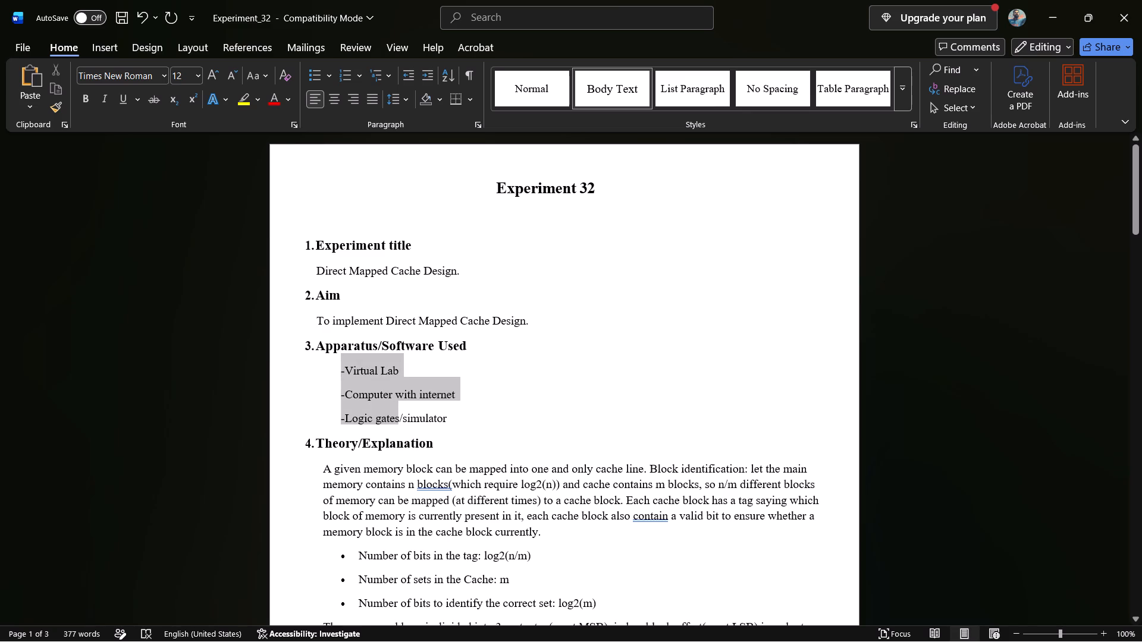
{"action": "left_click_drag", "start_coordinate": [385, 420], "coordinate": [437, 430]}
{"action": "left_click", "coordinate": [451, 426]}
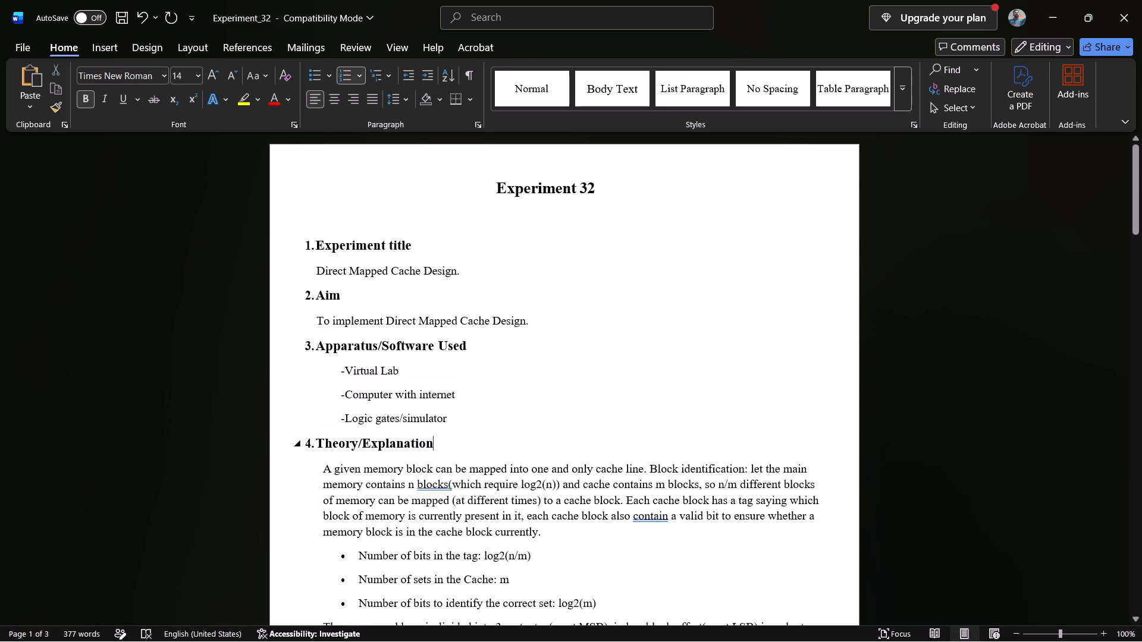
Remove the indent from the Virtual Lab, Computer with internet and Logic gates/simulator lines under Apparatus/Software Used.
{"action": "left_click", "coordinate": [338, 364]}
{"action": "key", "text": "BackSpace"}
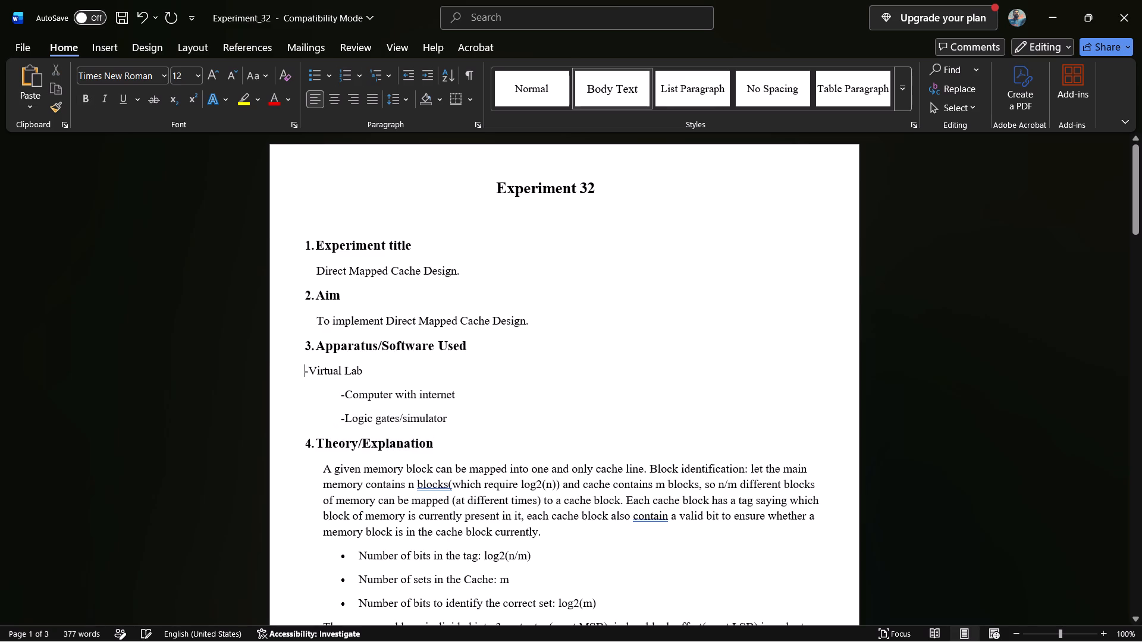
{"action": "left_click", "coordinate": [342, 391]}
{"action": "key", "text": "BackSpace"}
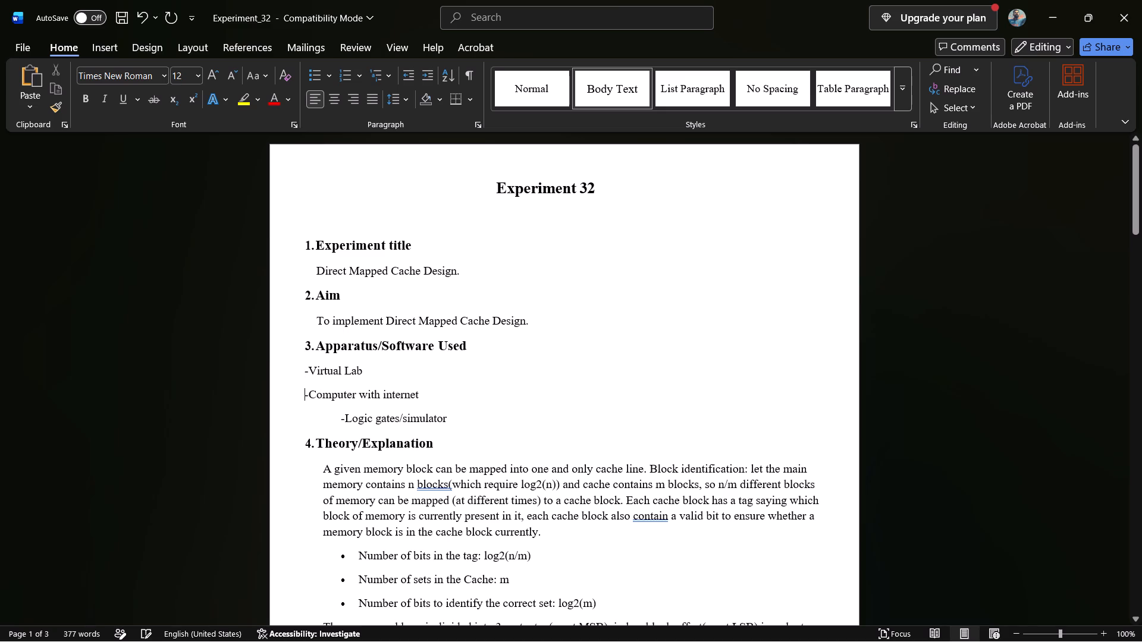
{"action": "left_click", "coordinate": [338, 420]}
{"action": "key", "text": "BackSpace"}
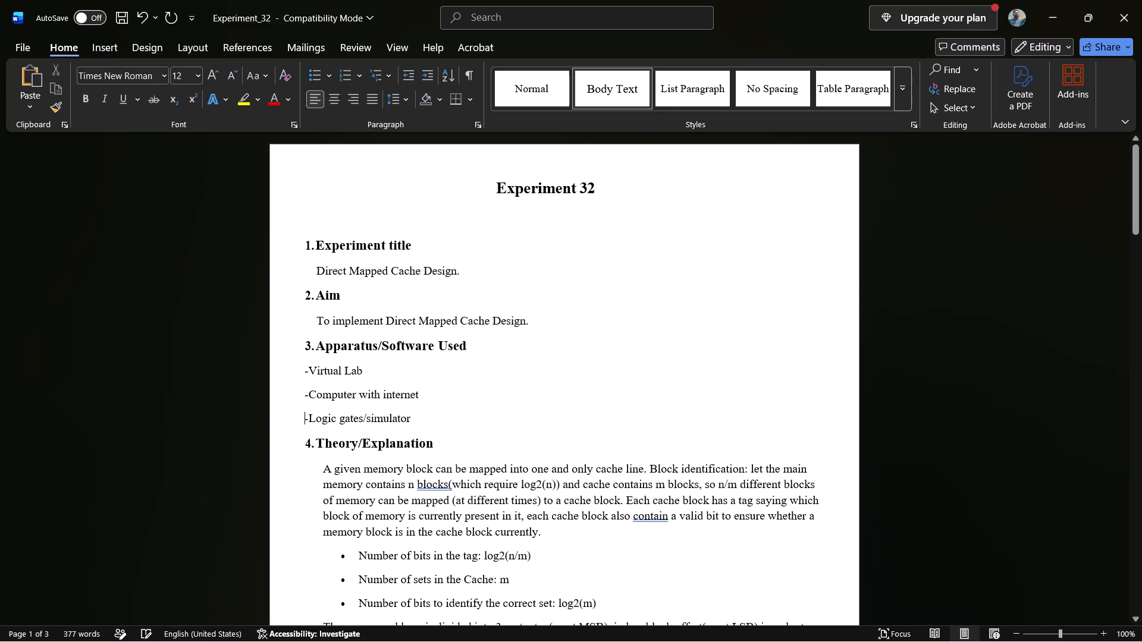
Under Apparatus/Software Used, add one space before the Logic gates/simulator line and four spaces before the Virtual Lab and Computer with internet lines.
{"action": "key", "text": "space"}
{"action": "left_click", "coordinate": [305, 370]}
{"action": "key", "text": "space"}
{"action": "key", "text": "space"}
{"action": "key", "text": "space"}
{"action": "key", "text": "space"}
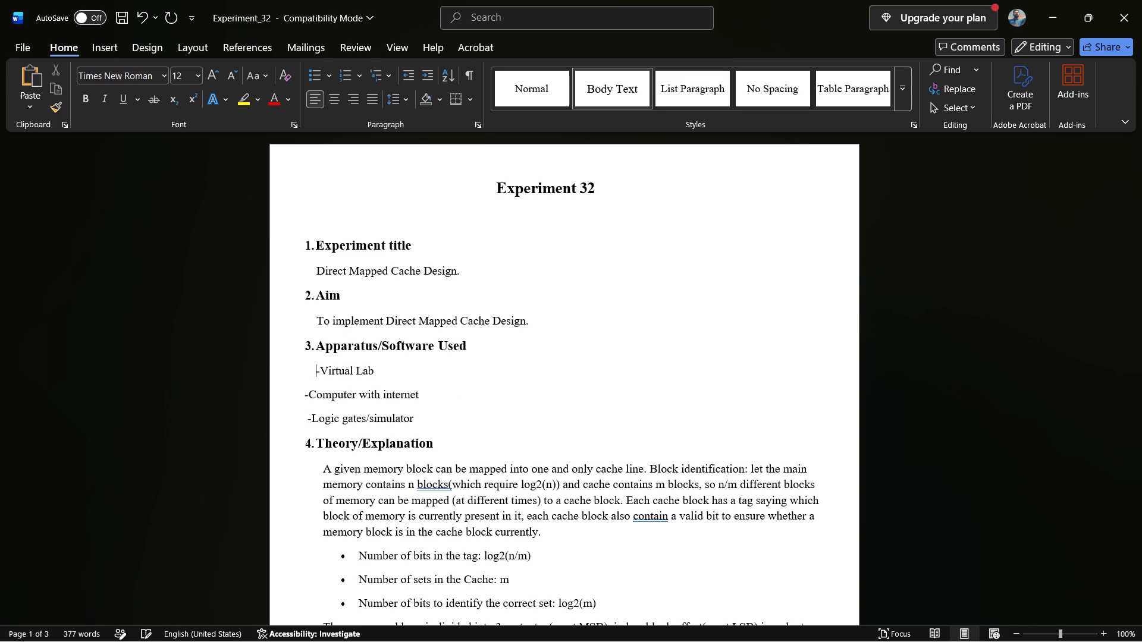
{"action": "key", "text": "Down"}
{"action": "key", "text": "Left"}
{"action": "key", "text": "Left"}
{"action": "key", "text": "space"}
{"action": "key", "text": "space"}
{"action": "key", "text": "space"}
{"action": "key", "text": "space"}
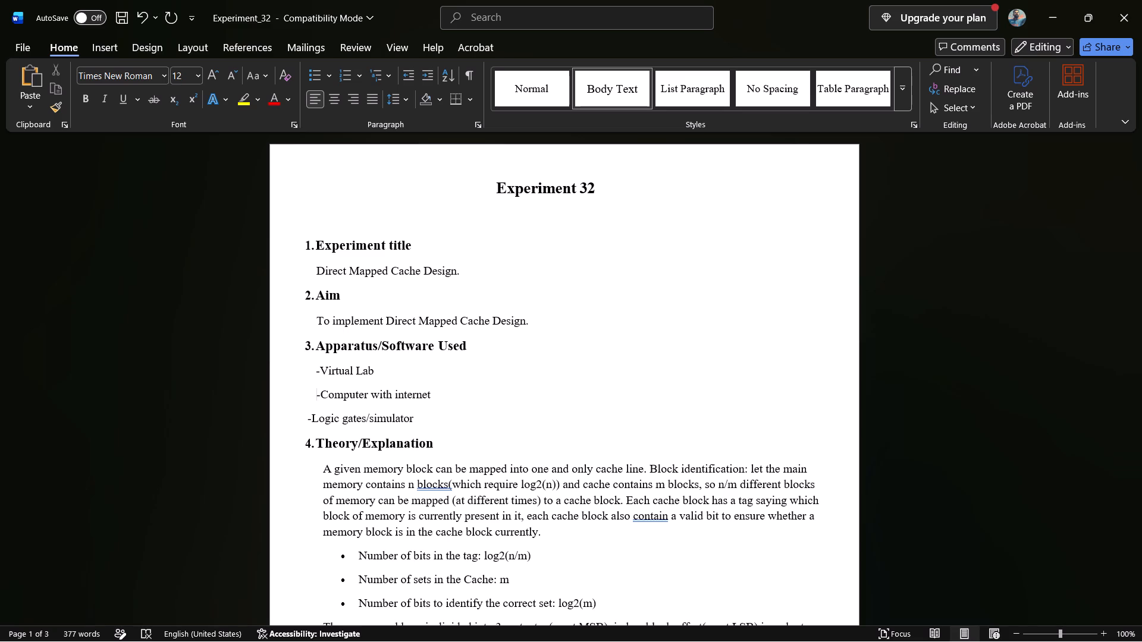
Add three more spaces before the Logic gates/simulator line, aligning it with the other apparatus lines.
{"action": "key", "text": "Down"}
{"action": "key", "text": "Left"}
{"action": "key", "text": "Left"}
{"action": "key", "text": "space"}
{"action": "key", "text": "space"}
{"action": "key", "text": "space"}
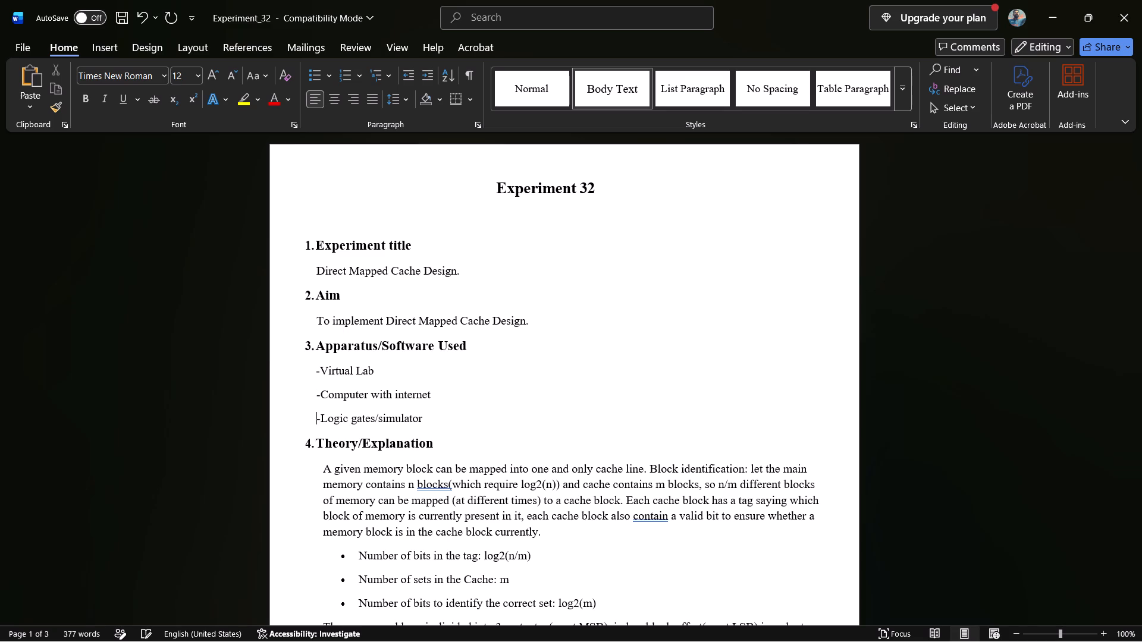
{"action": "key", "text": "space"}
{"action": "key", "text": "backslash"}
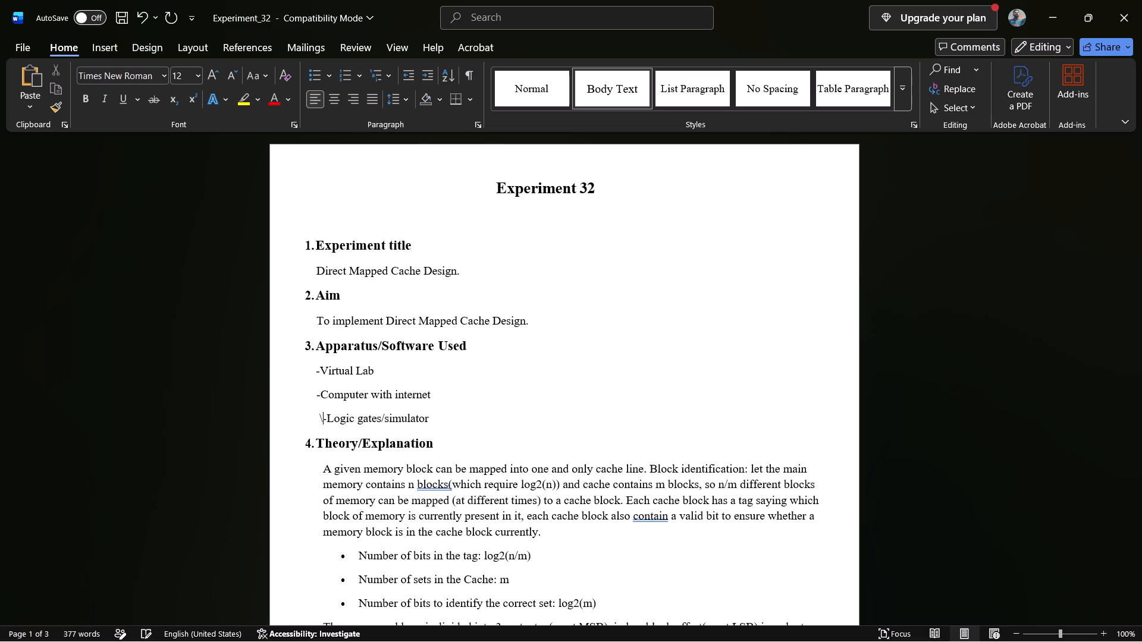
{"action": "key", "text": "BackSpace"}
{"action": "key", "text": "BackSpace"}
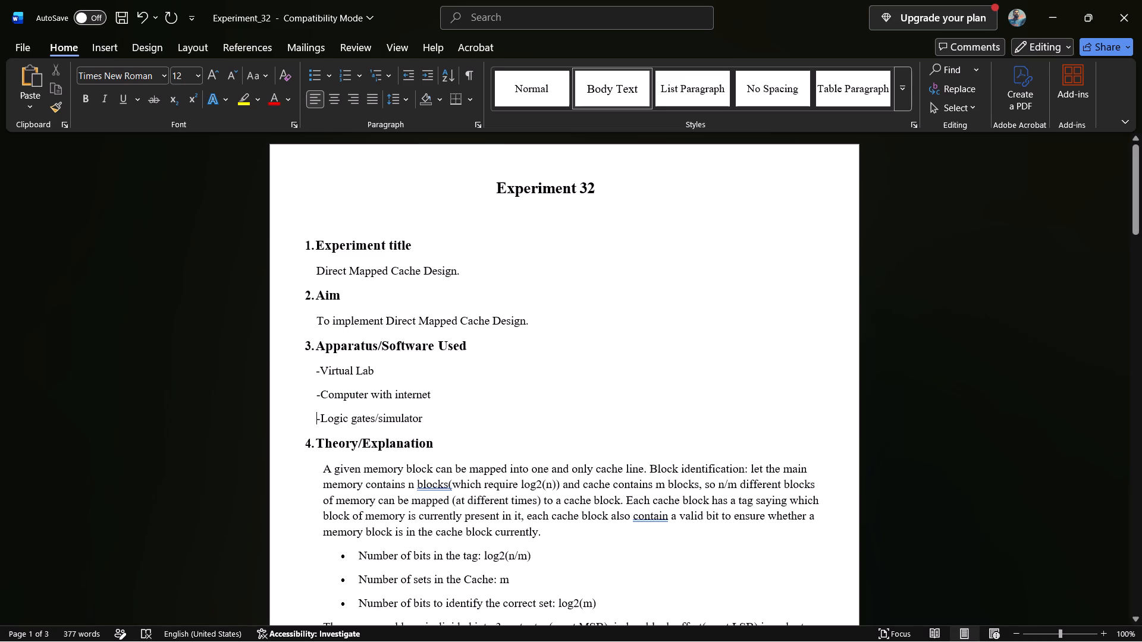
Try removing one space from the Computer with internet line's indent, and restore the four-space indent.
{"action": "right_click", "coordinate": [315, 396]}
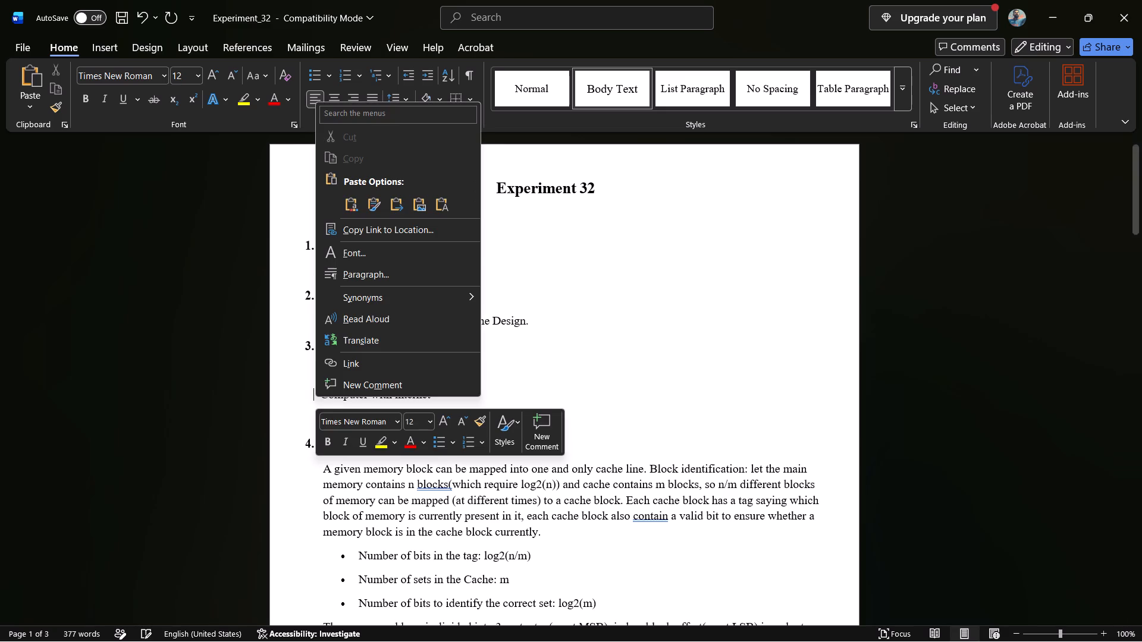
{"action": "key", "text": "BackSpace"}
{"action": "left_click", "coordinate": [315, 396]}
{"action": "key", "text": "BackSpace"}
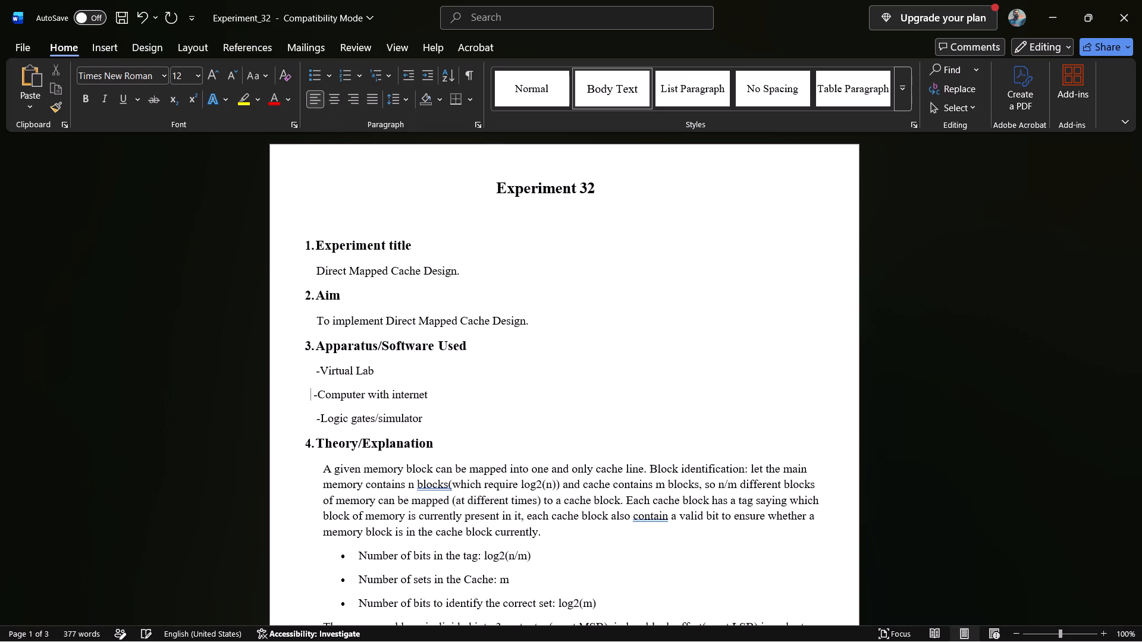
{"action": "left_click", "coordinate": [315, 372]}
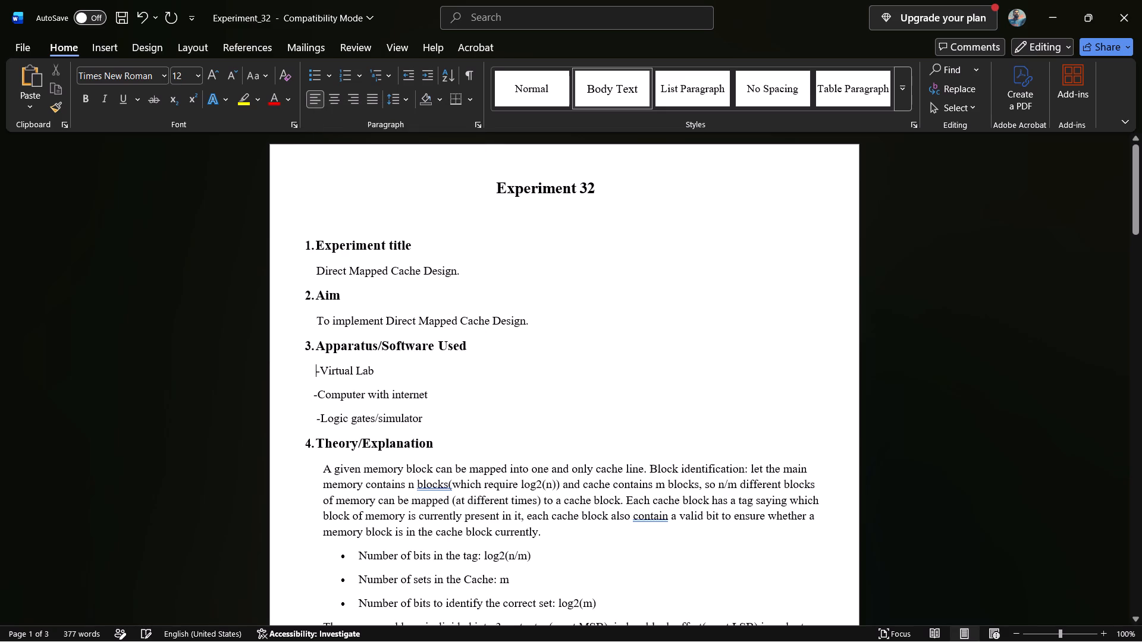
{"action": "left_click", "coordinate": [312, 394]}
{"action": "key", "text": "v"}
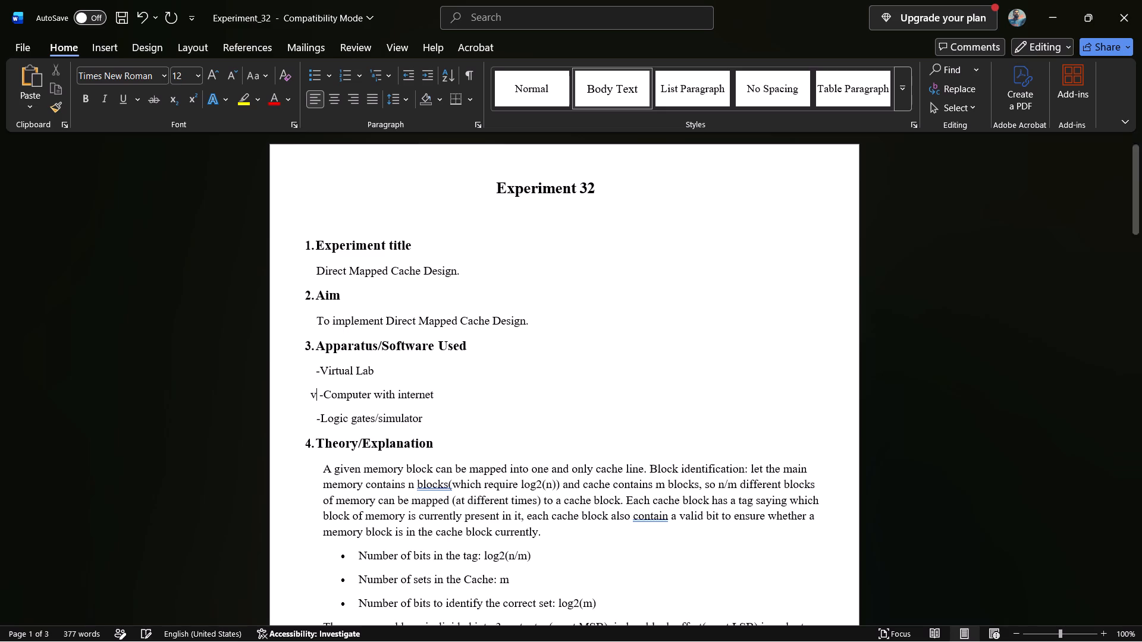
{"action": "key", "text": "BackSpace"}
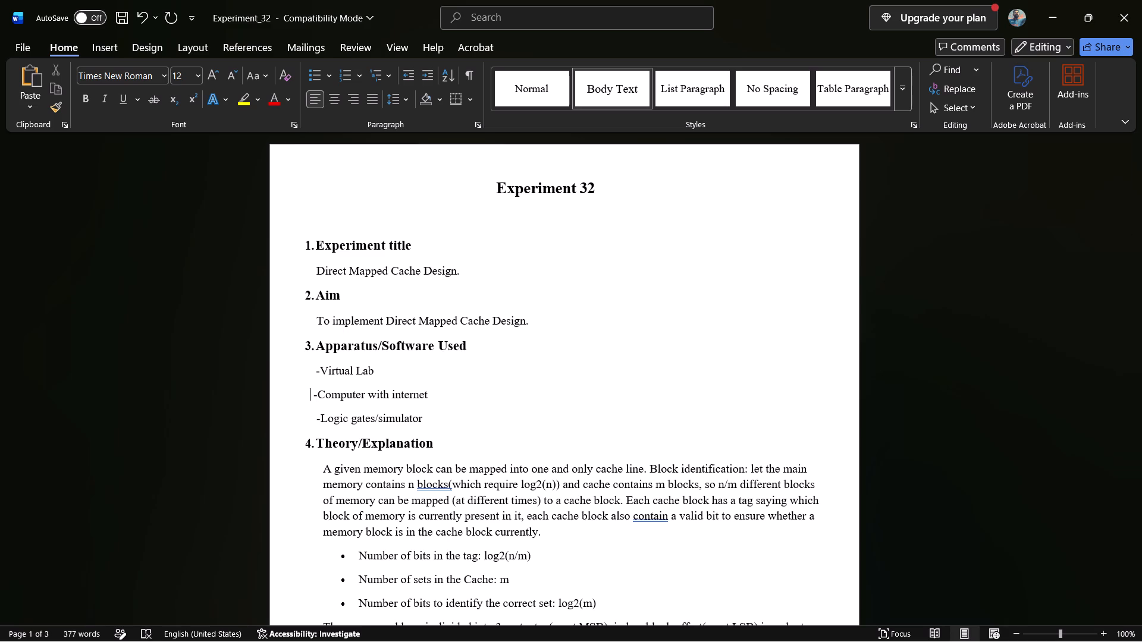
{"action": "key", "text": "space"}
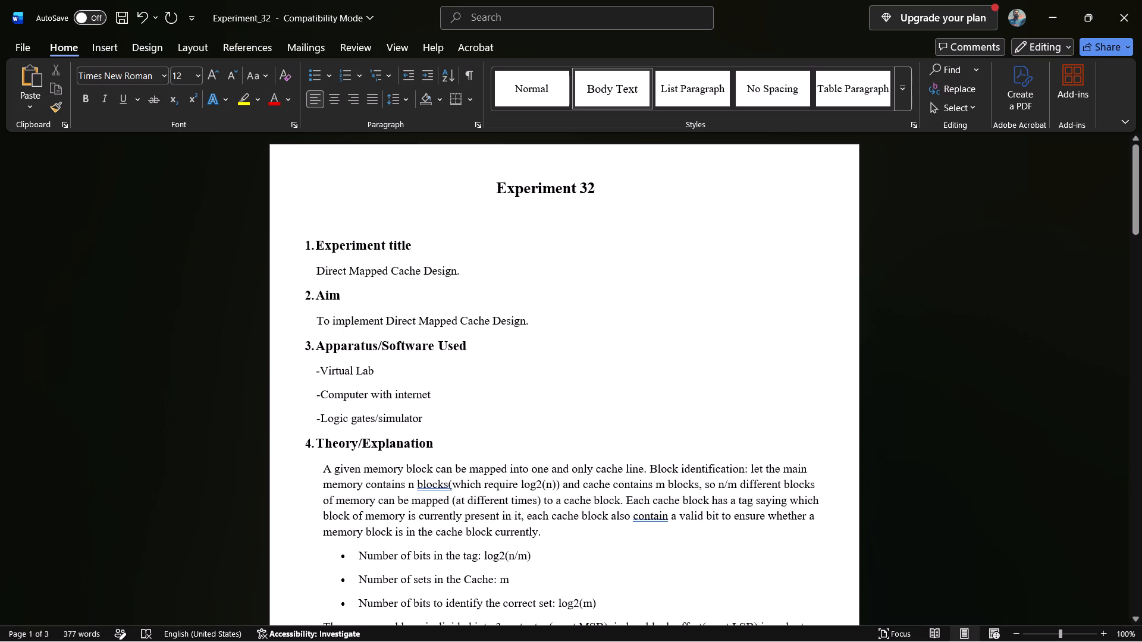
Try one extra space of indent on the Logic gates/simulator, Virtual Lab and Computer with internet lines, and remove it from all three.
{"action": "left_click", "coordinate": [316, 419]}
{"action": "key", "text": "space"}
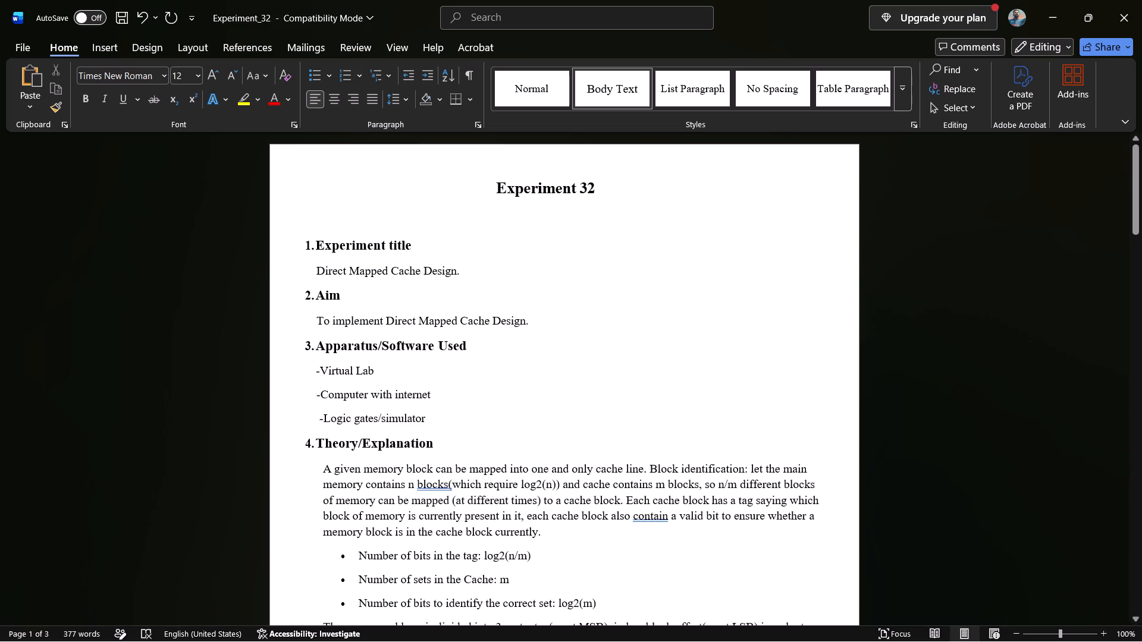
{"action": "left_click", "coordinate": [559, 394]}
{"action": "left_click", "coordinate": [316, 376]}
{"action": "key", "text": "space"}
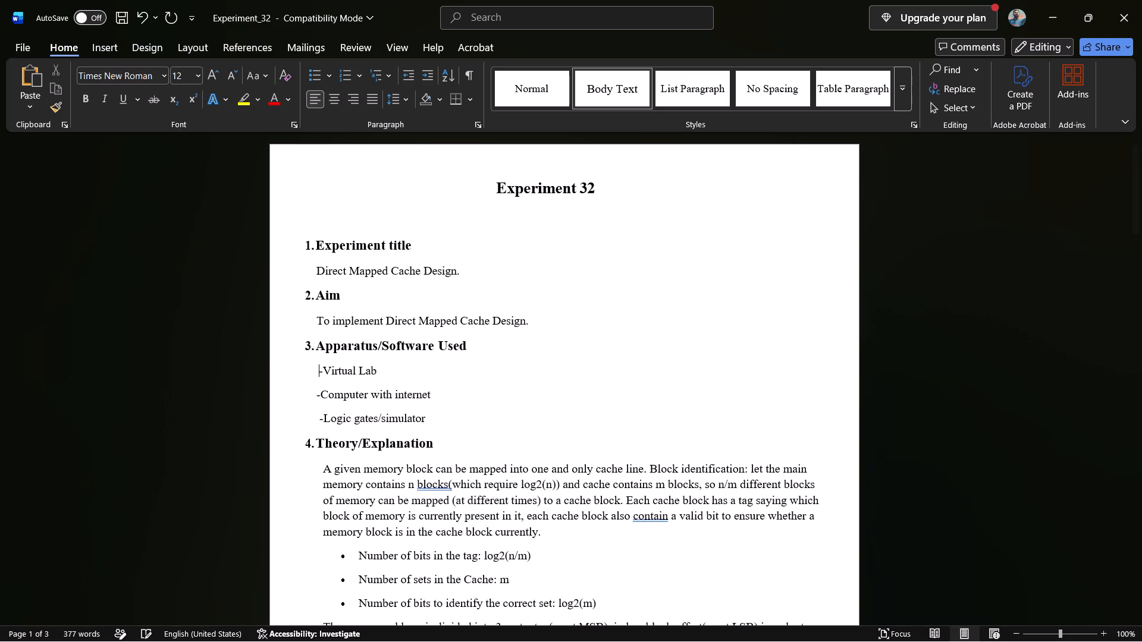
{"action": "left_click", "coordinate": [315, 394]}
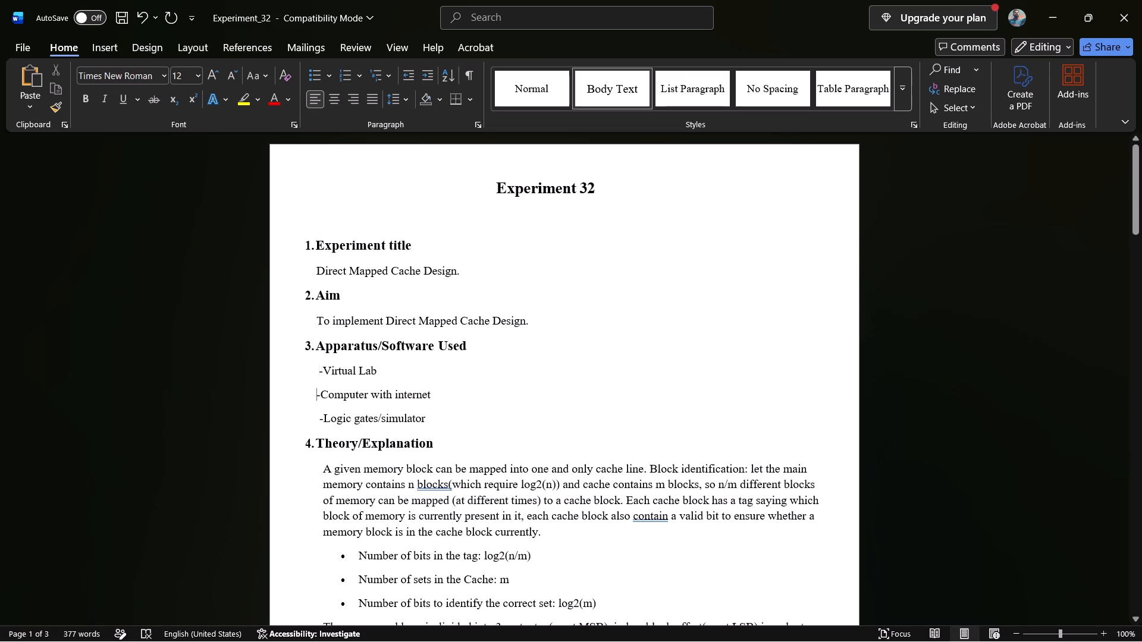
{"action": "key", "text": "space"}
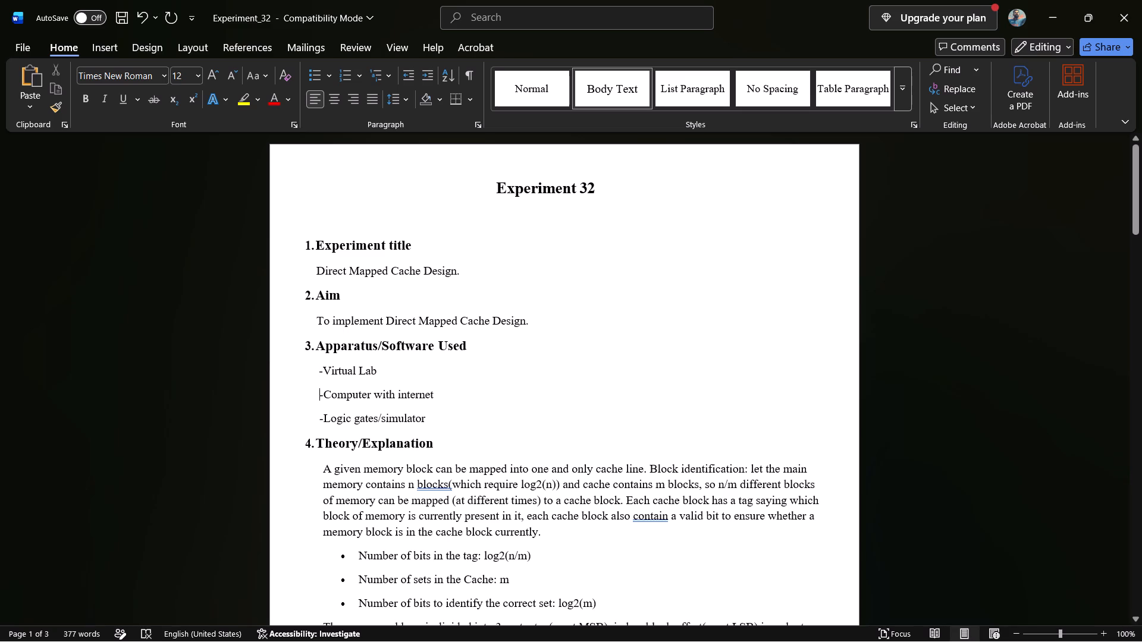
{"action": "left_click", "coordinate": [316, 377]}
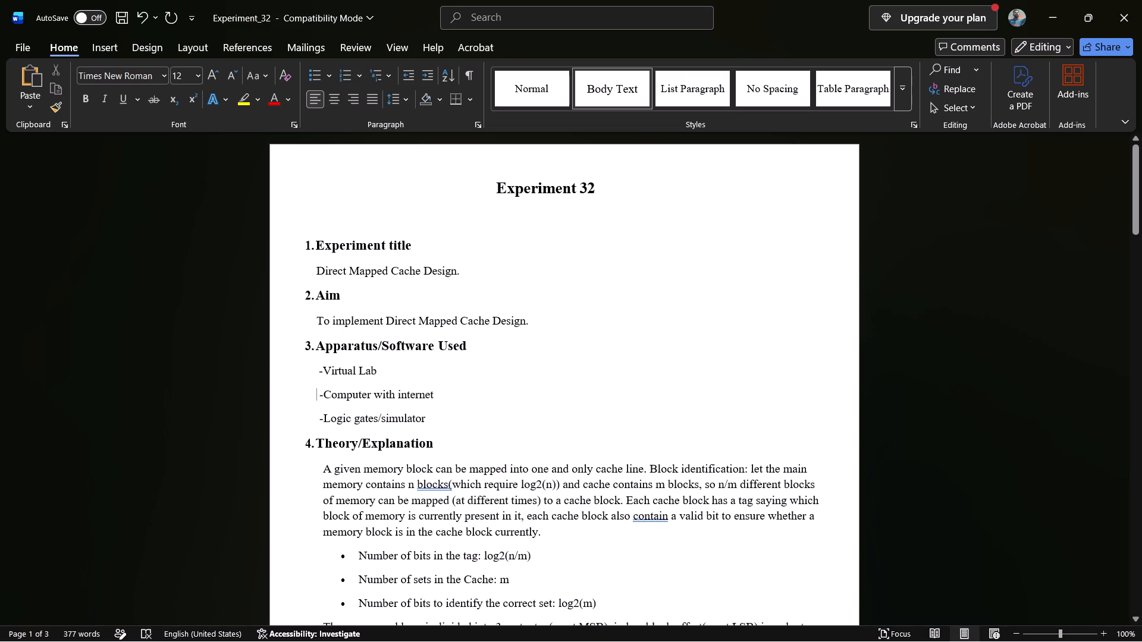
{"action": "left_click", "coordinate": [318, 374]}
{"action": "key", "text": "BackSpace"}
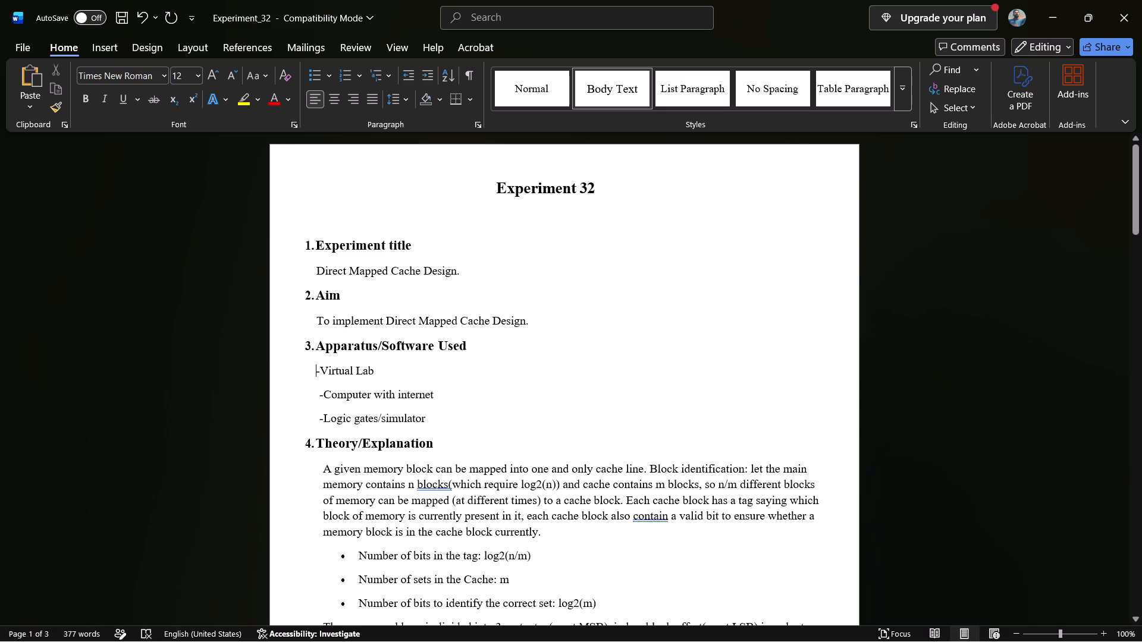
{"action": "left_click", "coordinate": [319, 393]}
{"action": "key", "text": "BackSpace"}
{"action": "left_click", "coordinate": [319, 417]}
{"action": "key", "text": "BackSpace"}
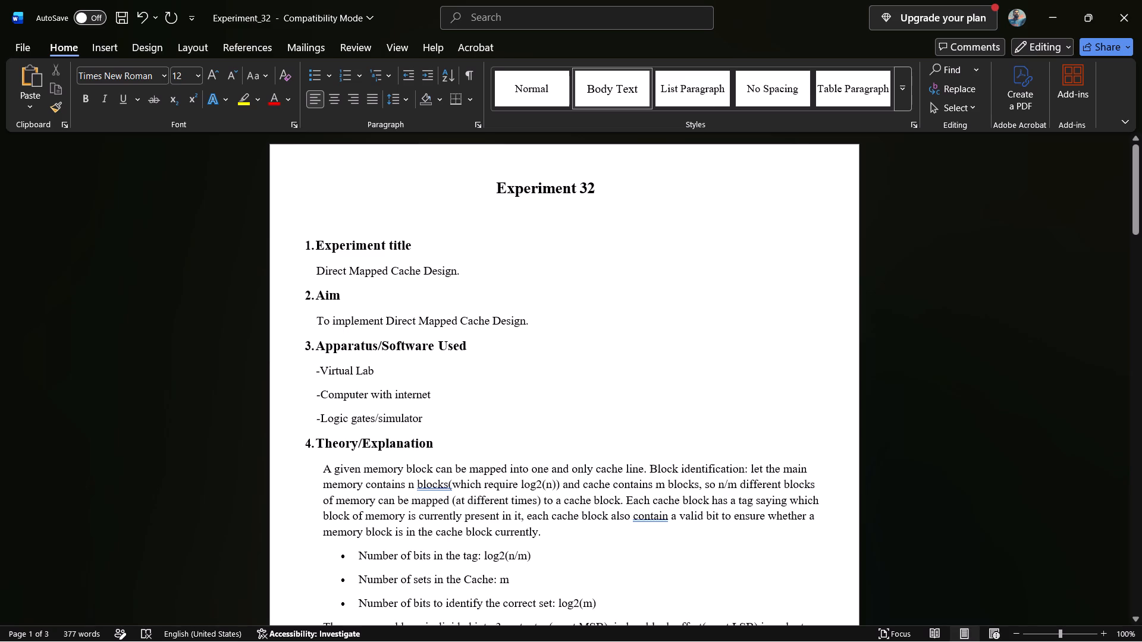
Review the layout of the Theory/Explanation, Circuit Diagram, Procedure and Observation/Truth Table sections.
{"action": "scroll", "coordinate": [337, 470], "scroll_direction": "down", "scroll_amount": 1}
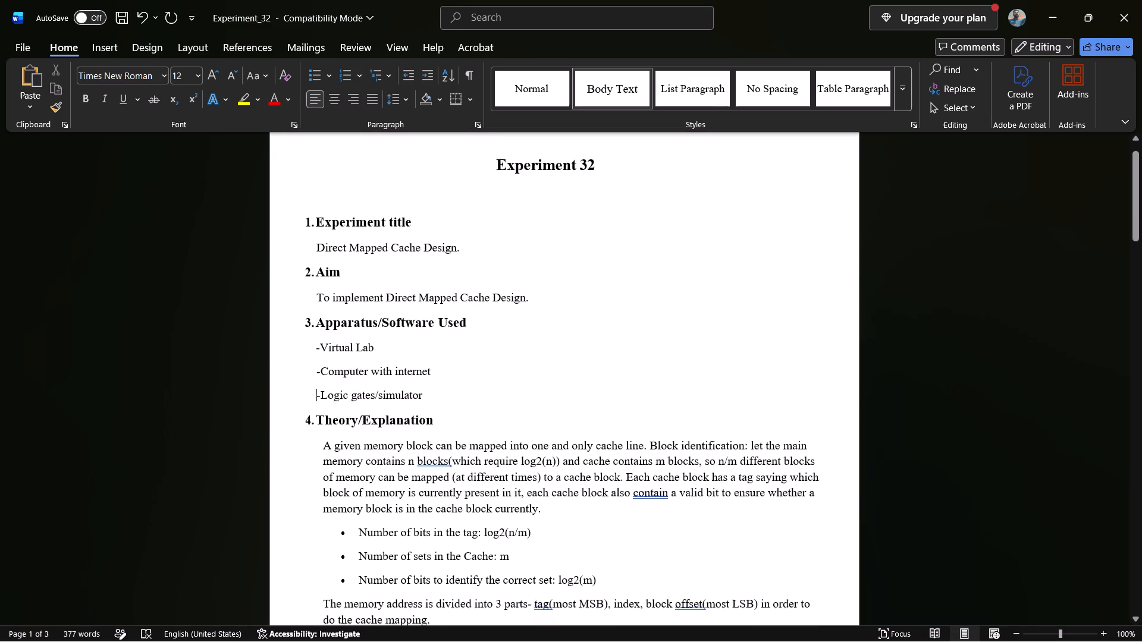
{"action": "scroll", "coordinate": [337, 470], "scroll_direction": "down", "scroll_amount": 3}
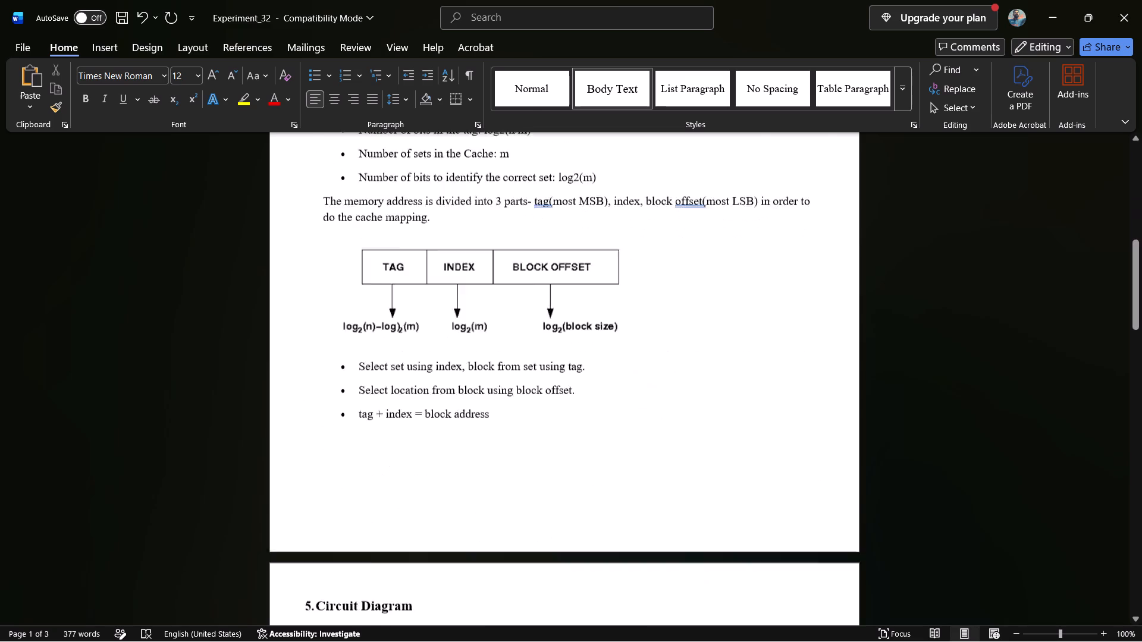
{"action": "scroll", "coordinate": [337, 470], "scroll_direction": "down", "scroll_amount": 3}
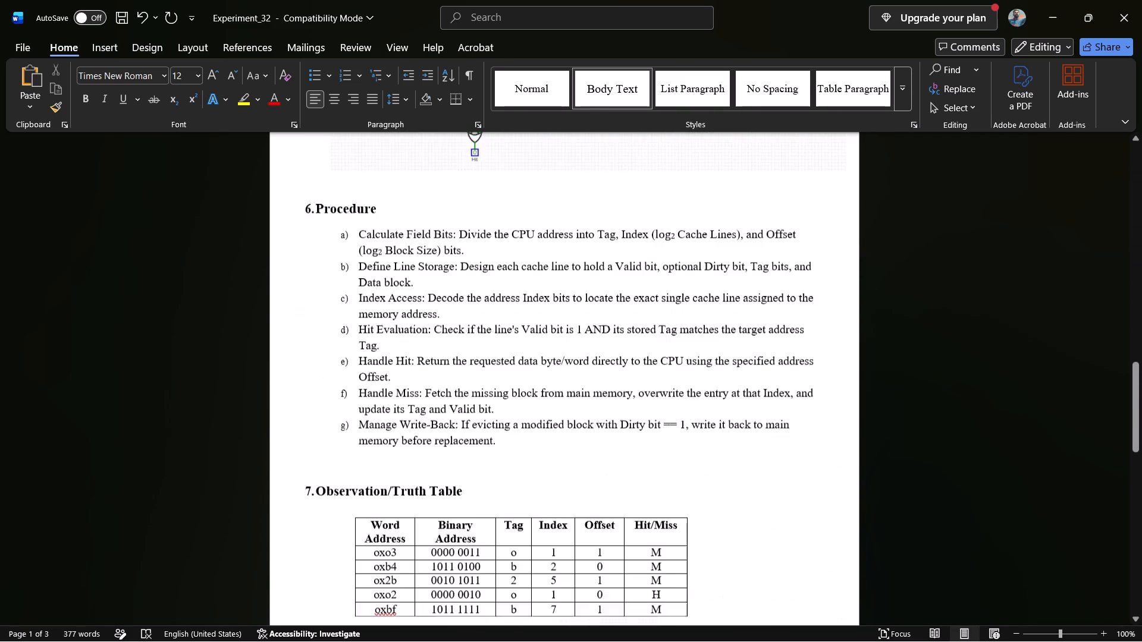
{"action": "scroll", "coordinate": [337, 470], "scroll_direction": "up", "scroll_amount": 2}
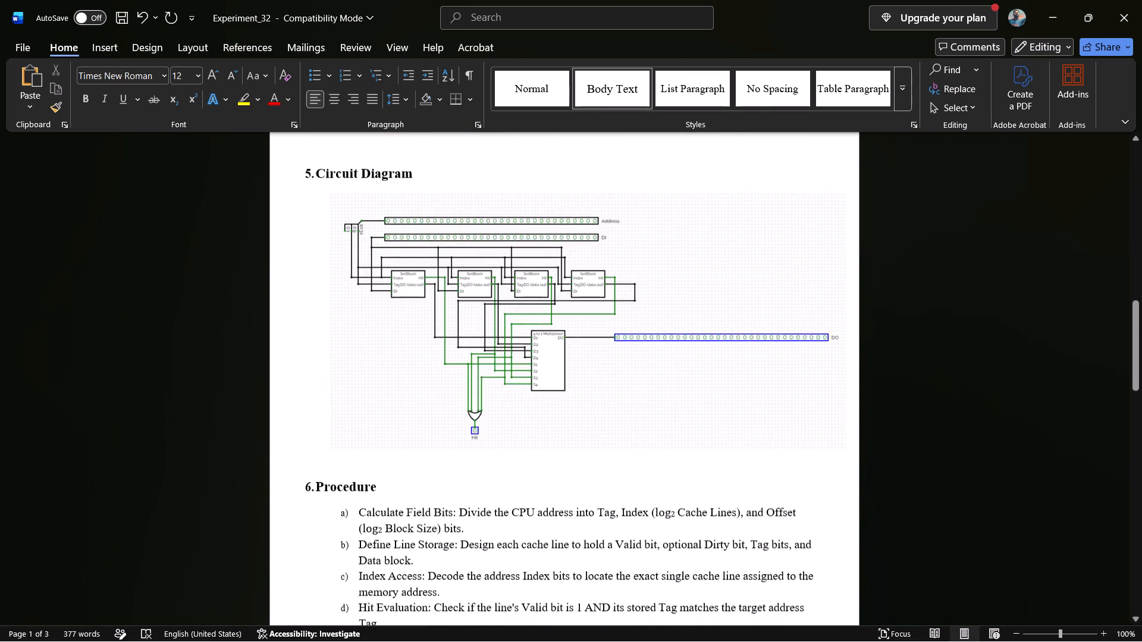
{"action": "scroll", "coordinate": [337, 470], "scroll_direction": "up", "scroll_amount": 3}
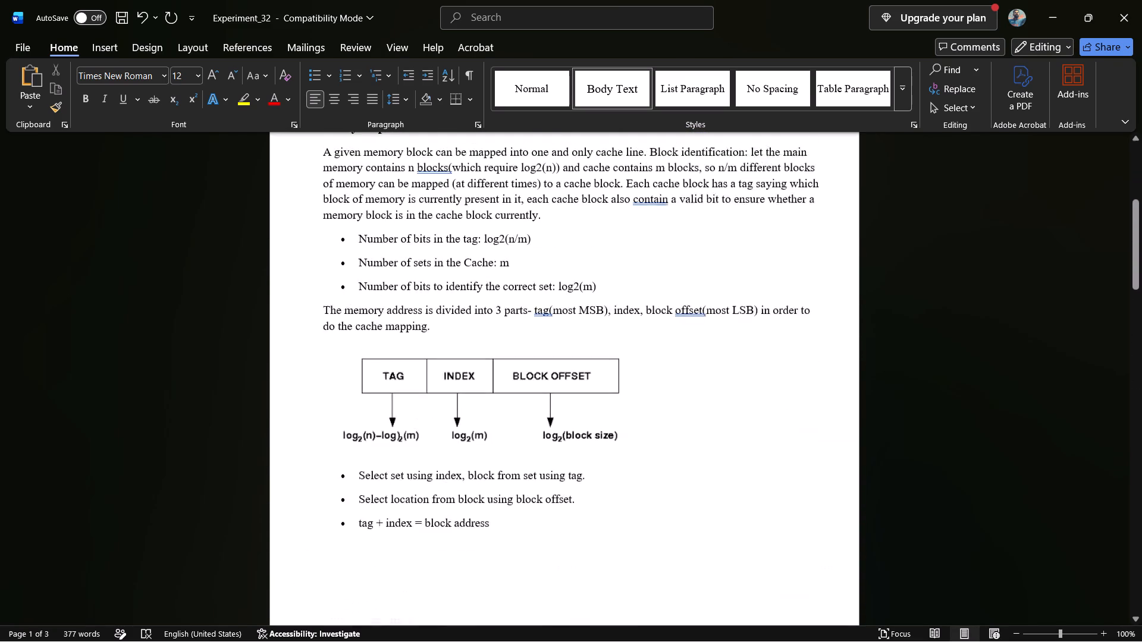
{"action": "scroll", "coordinate": [337, 470], "scroll_direction": "up", "scroll_amount": 1}
{"action": "scroll", "coordinate": [337, 470], "scroll_direction": "down", "scroll_amount": 4}
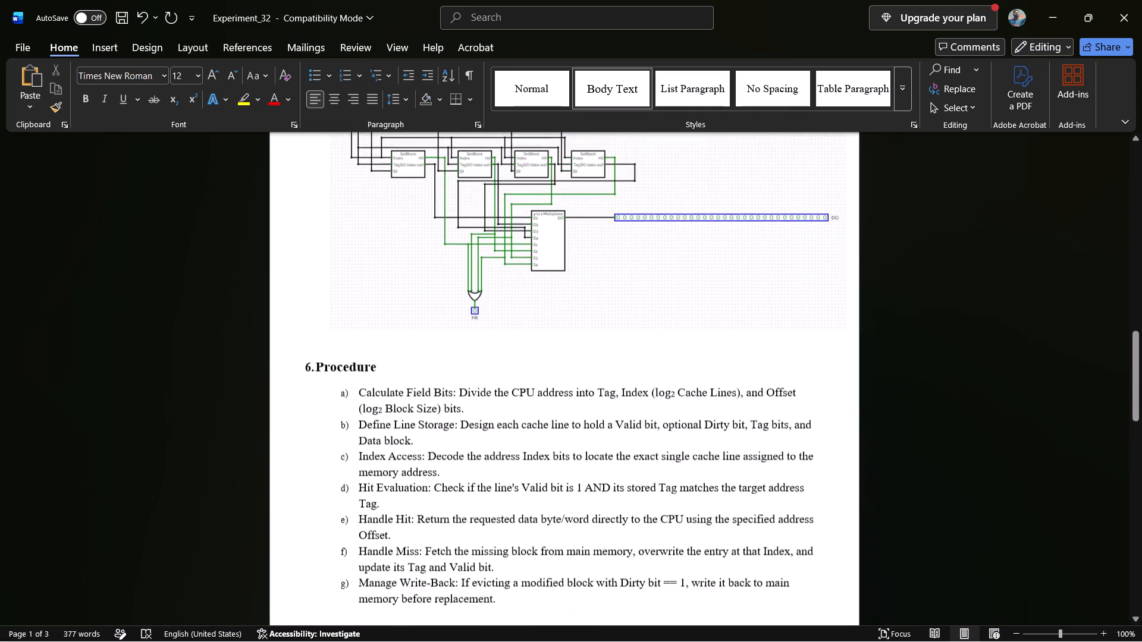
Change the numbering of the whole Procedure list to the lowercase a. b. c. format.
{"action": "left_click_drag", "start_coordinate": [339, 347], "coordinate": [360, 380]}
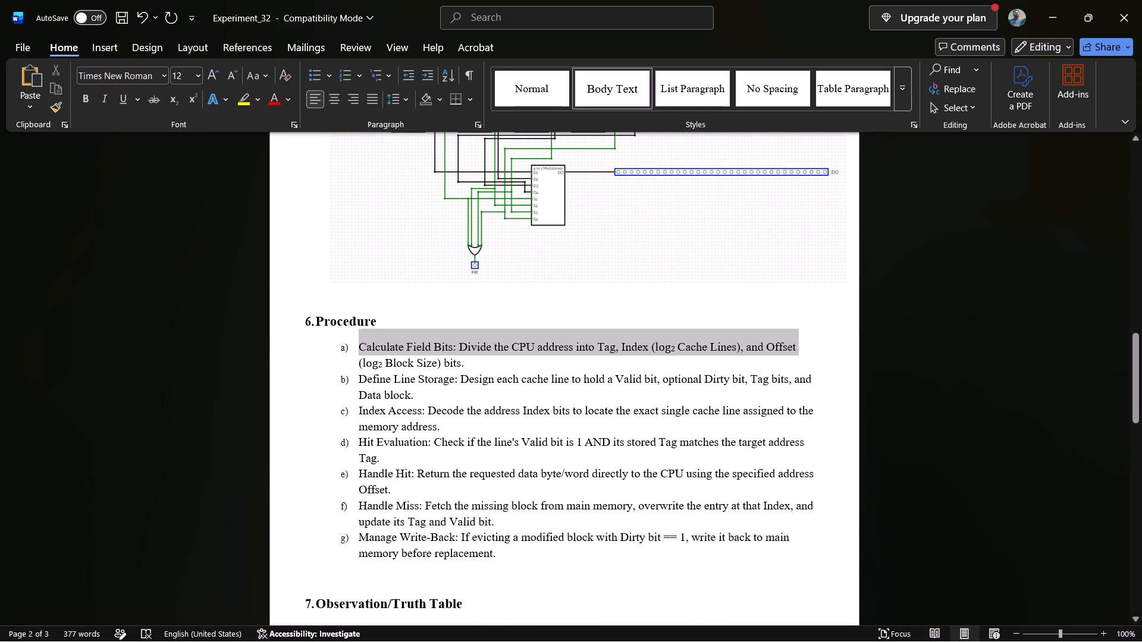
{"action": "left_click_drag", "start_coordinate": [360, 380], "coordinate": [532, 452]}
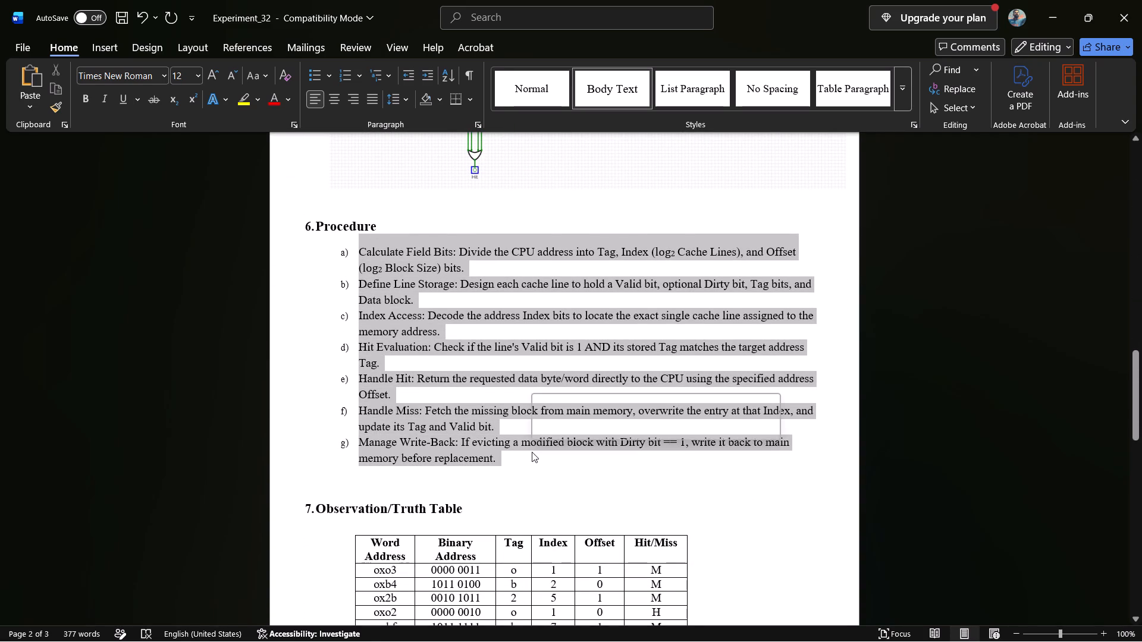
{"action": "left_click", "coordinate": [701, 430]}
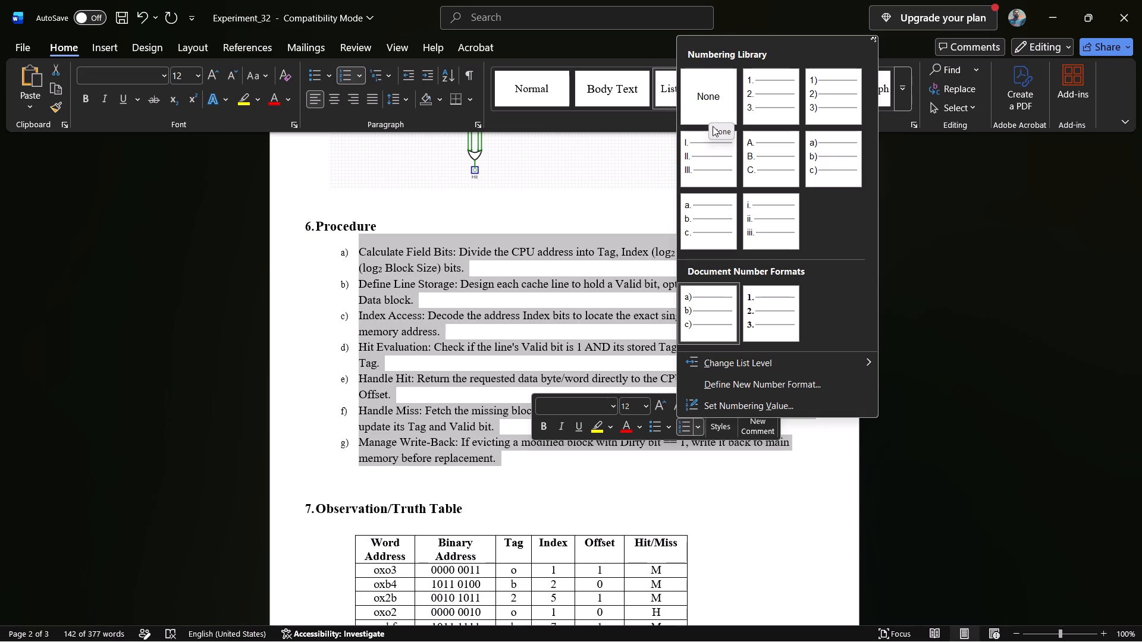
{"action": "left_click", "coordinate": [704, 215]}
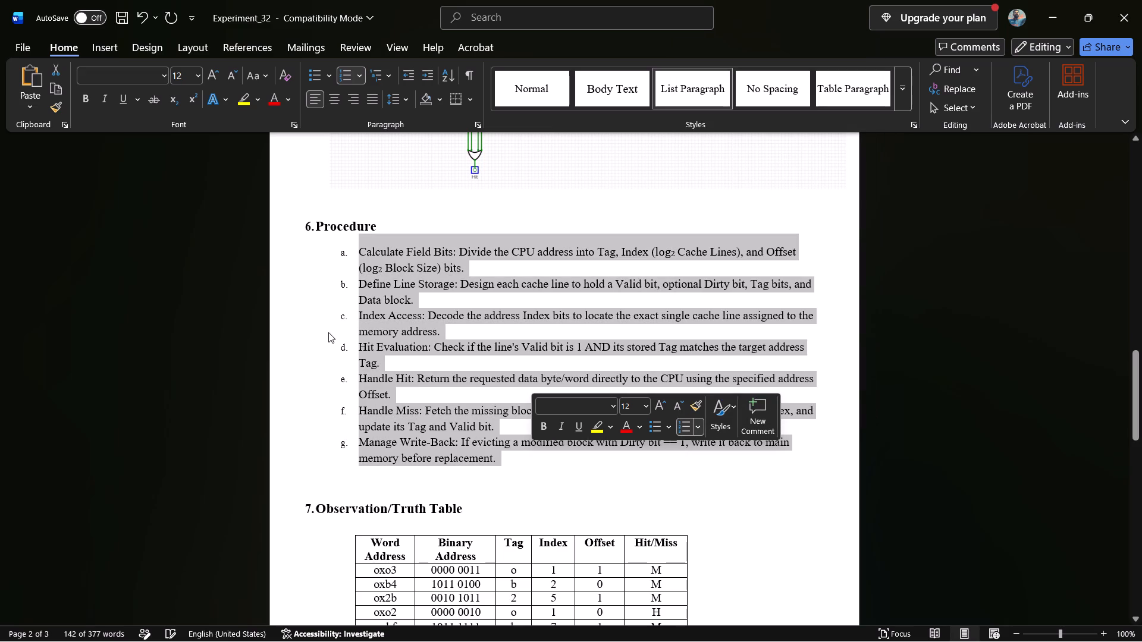
Remove the list lettering from all the Procedure items, from Calculate Field Bits to Manage Write-Back, leaving plain paragraphs.
{"action": "left_click", "coordinate": [330, 309]}
{"action": "left_click_drag", "start_coordinate": [337, 252], "coordinate": [412, 335]}
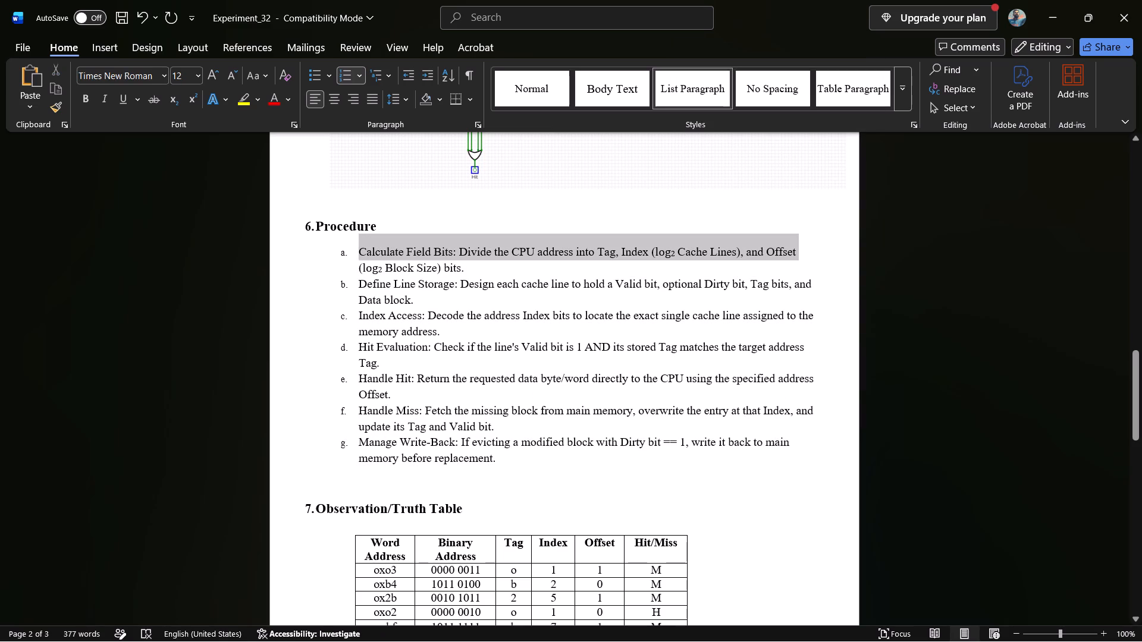
{"action": "left_click_drag", "start_coordinate": [412, 335], "coordinate": [484, 463]}
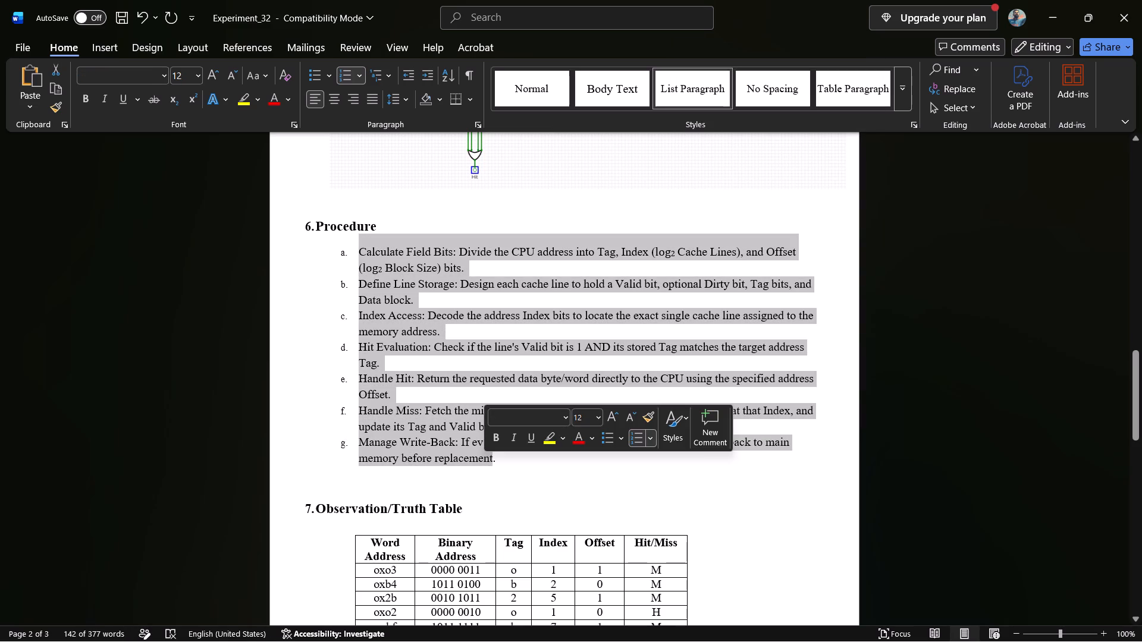
{"action": "left_click", "coordinate": [609, 436]}
{"action": "left_click", "coordinate": [609, 436]}
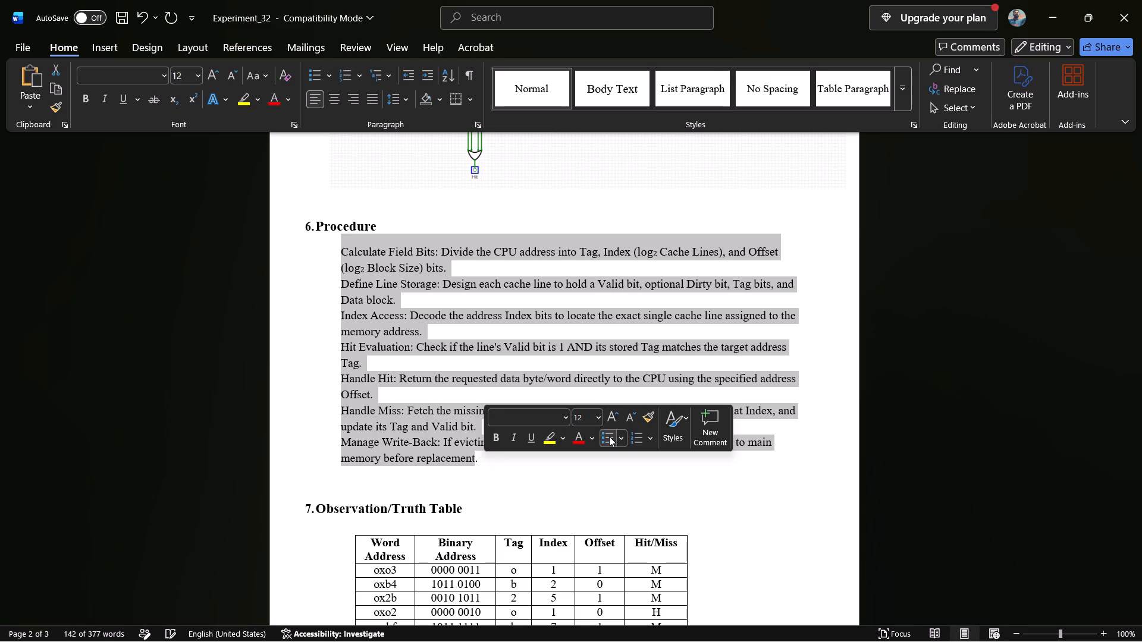
Apply the lowercase a. b. c. numbering format to all the Procedure paragraphs, from Calculate Field Bits to Manage Write-Back.
{"action": "left_click", "coordinate": [609, 436]}
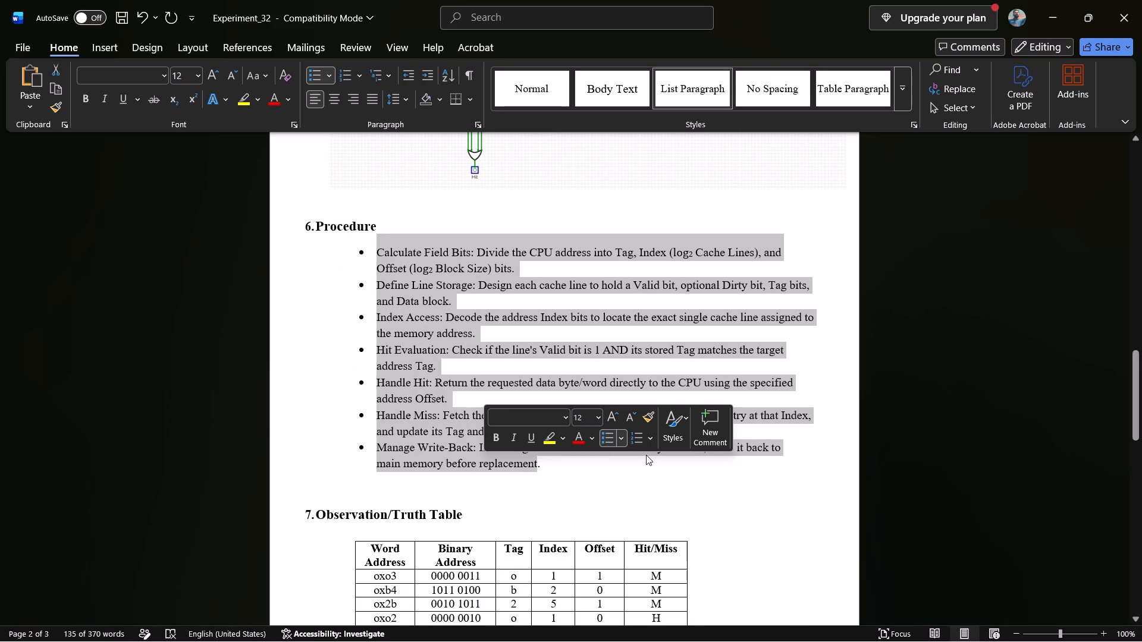
{"action": "left_click", "coordinate": [647, 439]}
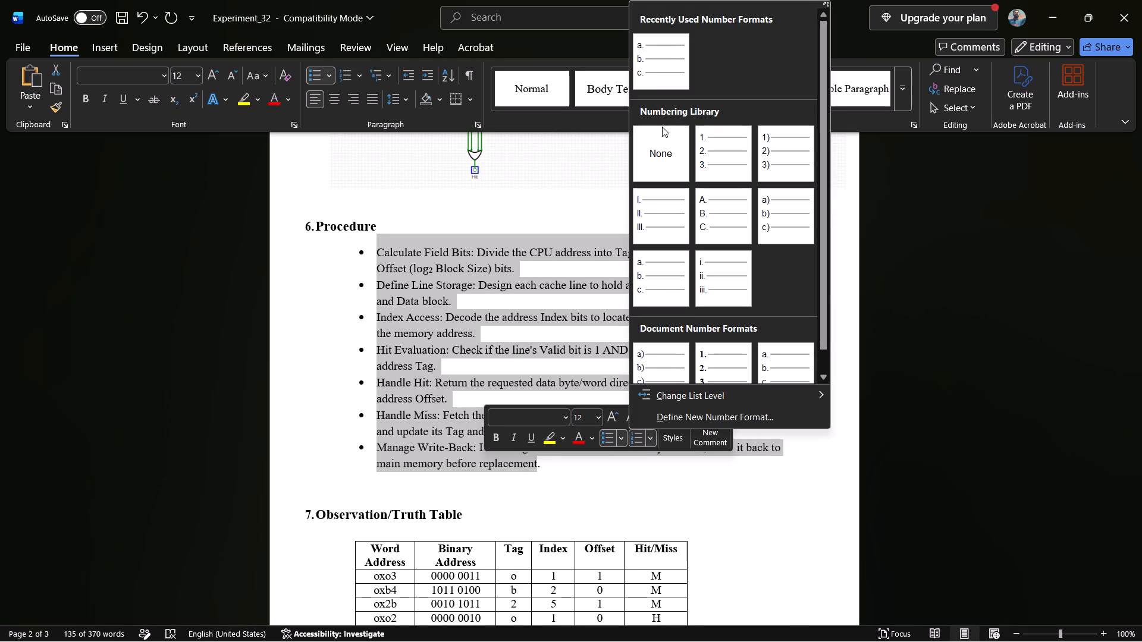
{"action": "left_click", "coordinate": [650, 85]}
{"action": "left_click", "coordinate": [305, 328]}
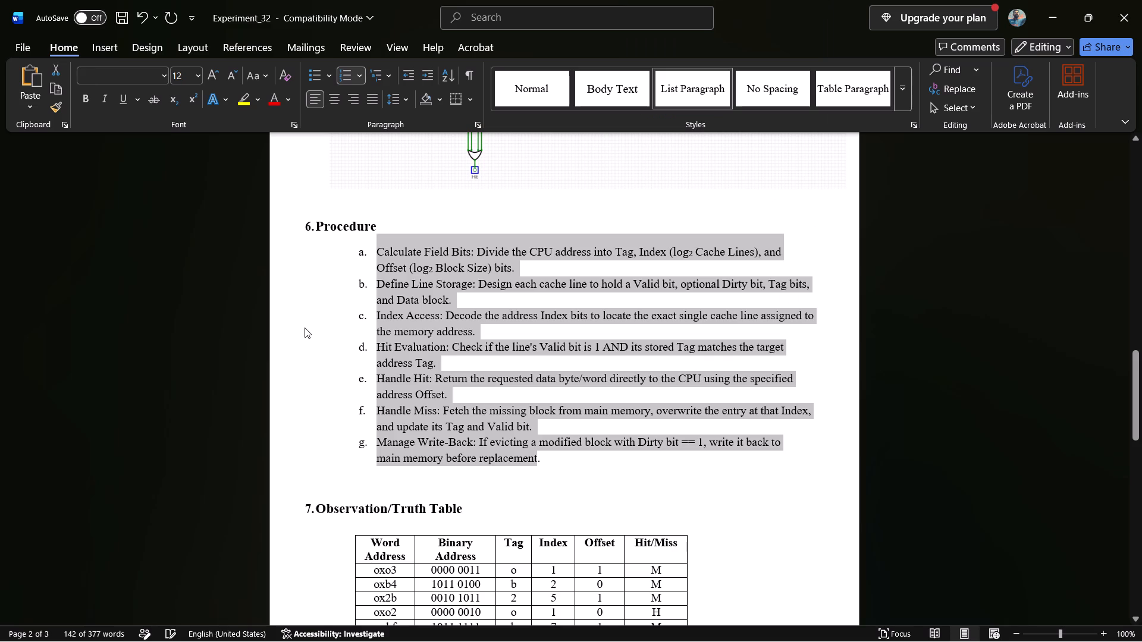
Decrease the indent of the whole lettered Procedure list by two levels, and increase it again by one level.
{"action": "left_click", "coordinate": [356, 253]}
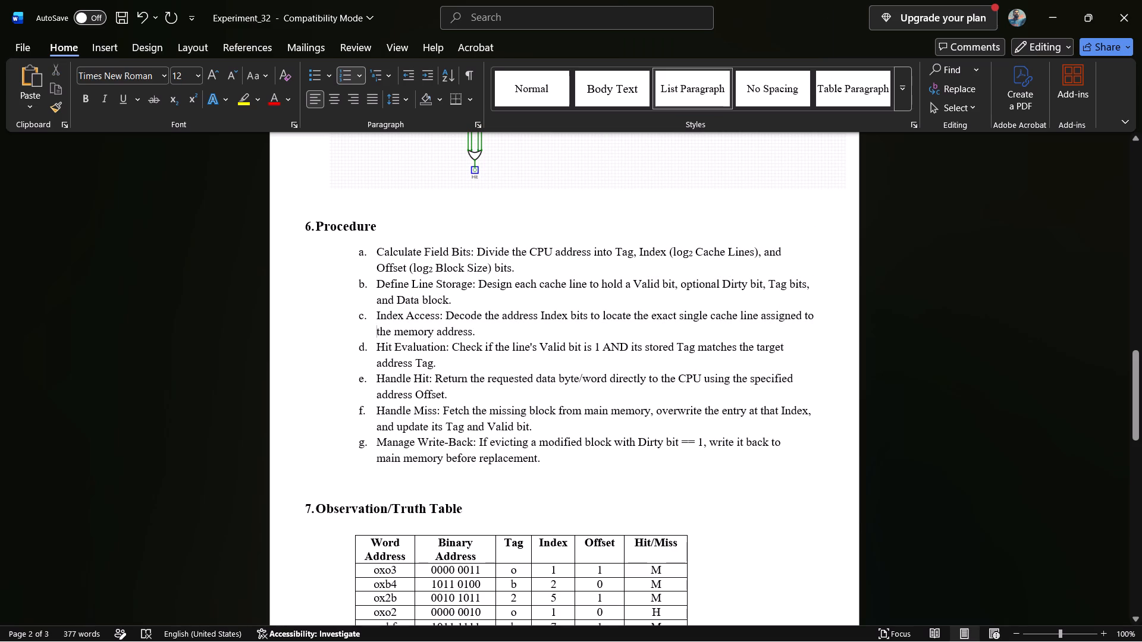
{"action": "key", "text": "Left"}
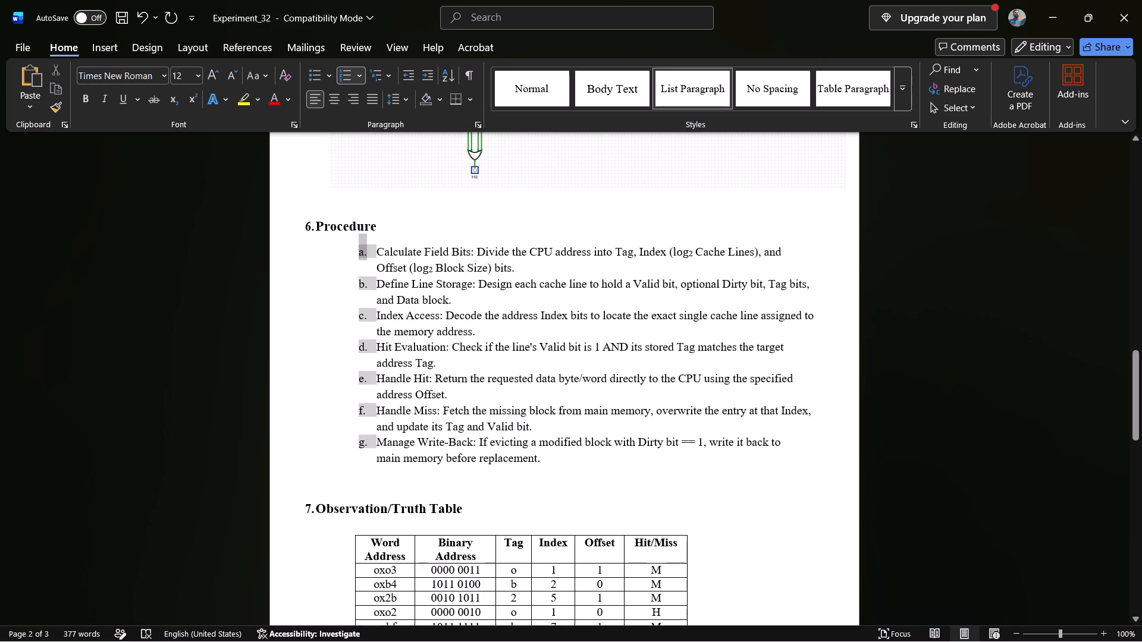
{"action": "left_click", "coordinate": [356, 253]}
{"action": "scroll", "coordinate": [356, 253], "scroll_direction": "up", "scroll_amount": 2}
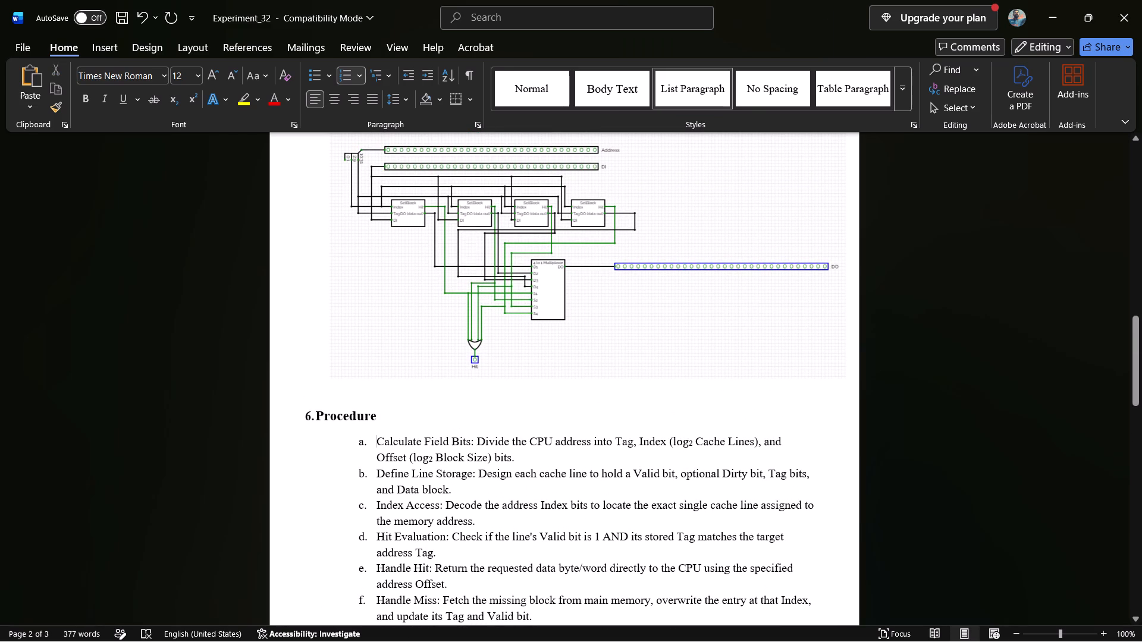
{"action": "left_click_drag", "start_coordinate": [353, 440], "coordinate": [512, 616]}
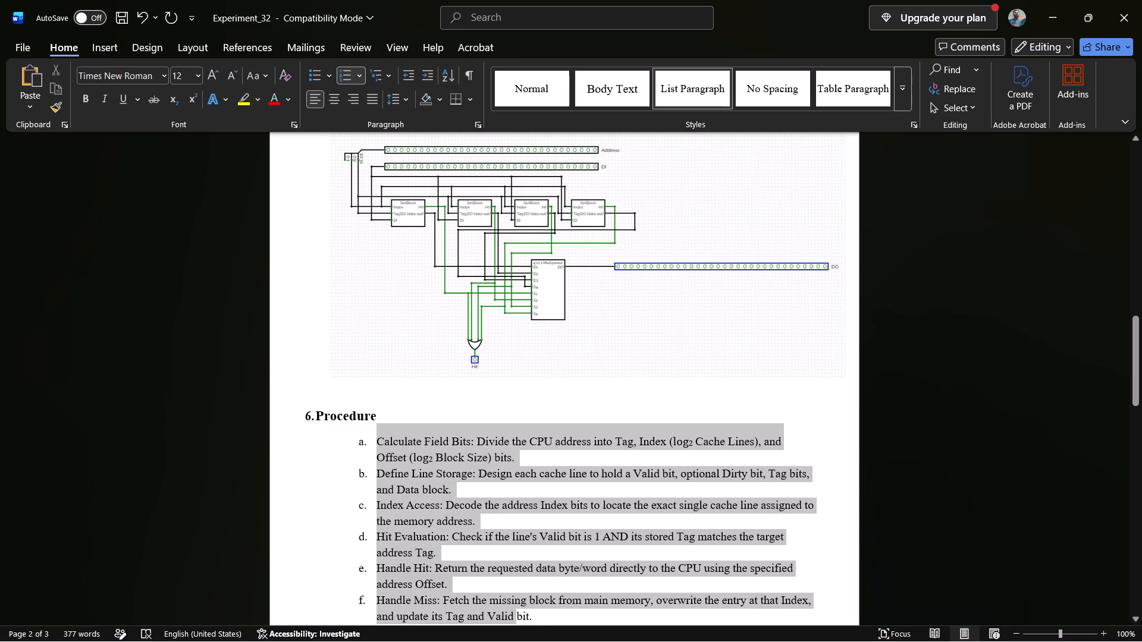
{"action": "left_click_drag", "start_coordinate": [512, 616], "coordinate": [537, 613]}
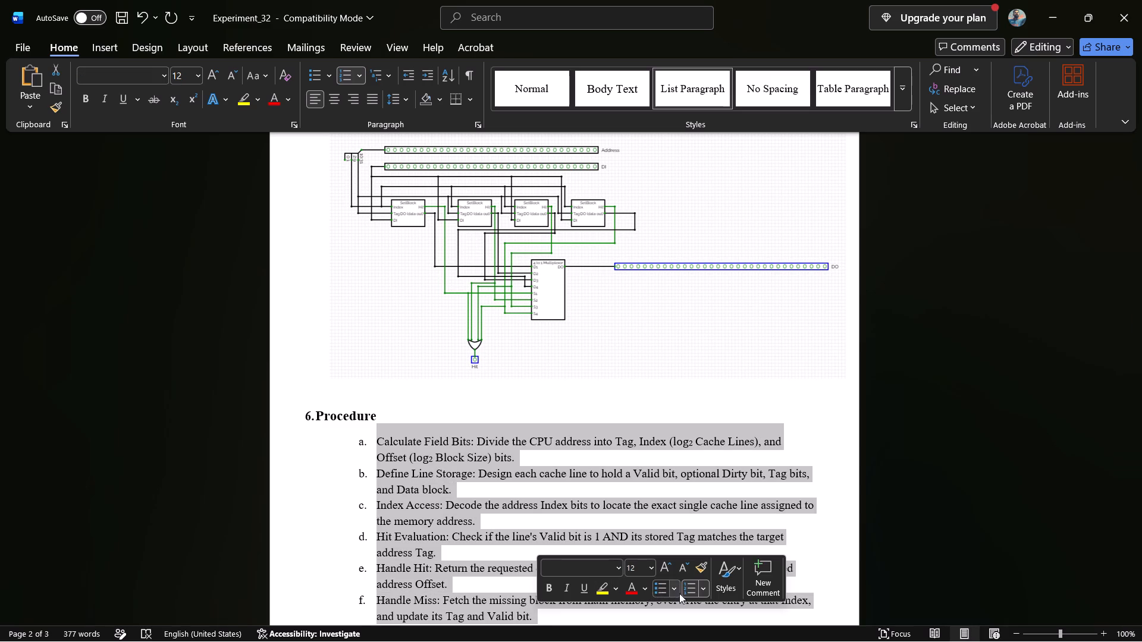
{"action": "scroll", "coordinate": [682, 591], "scroll_direction": "down", "scroll_amount": 2}
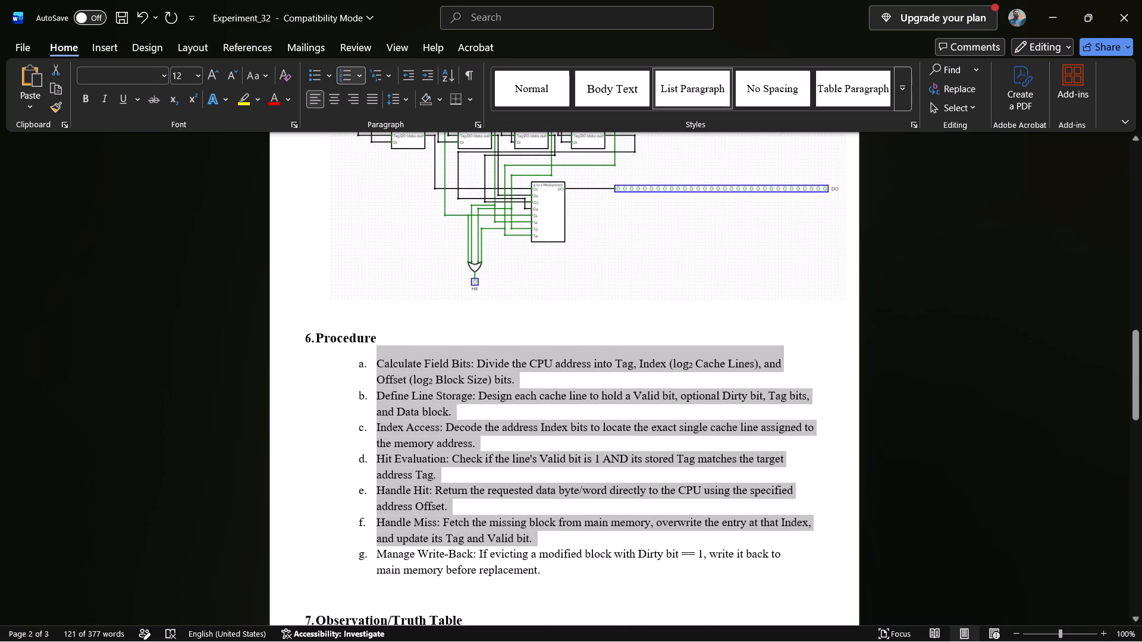
{"action": "left_click_drag", "start_coordinate": [549, 575], "coordinate": [454, 476]}
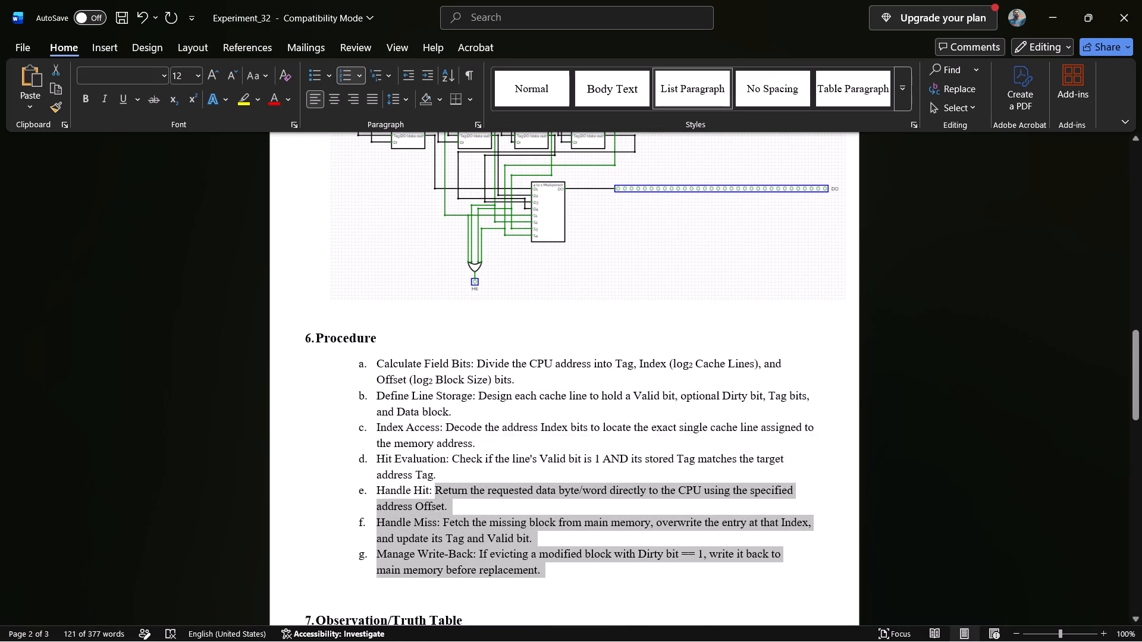
{"action": "left_click_drag", "start_coordinate": [454, 476], "coordinate": [354, 363]}
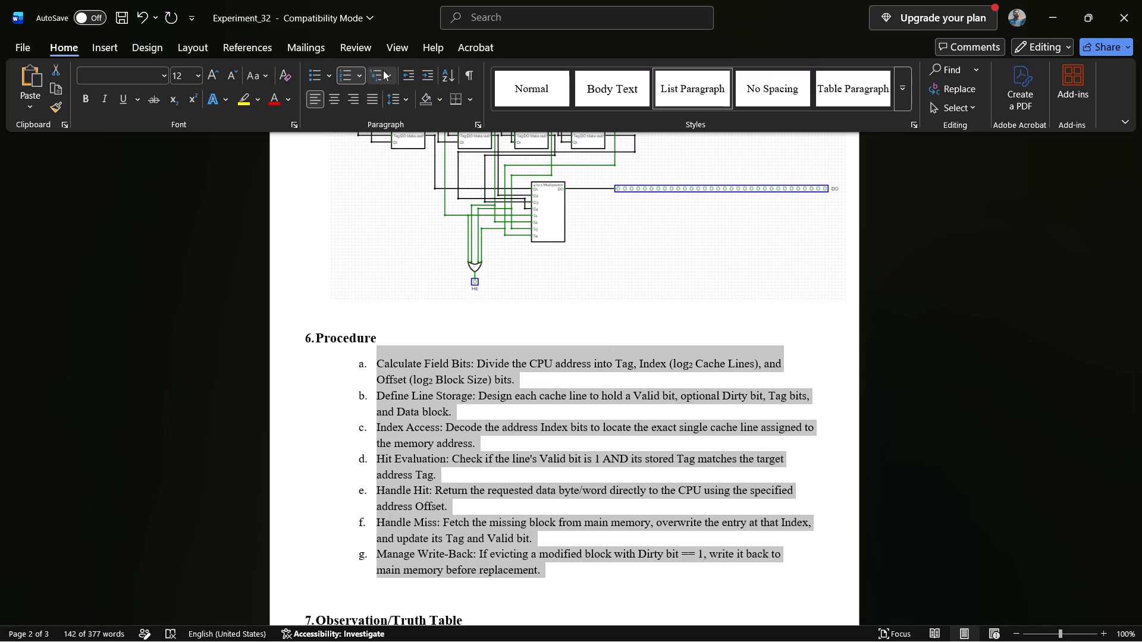
{"action": "left_click", "coordinate": [403, 72]}
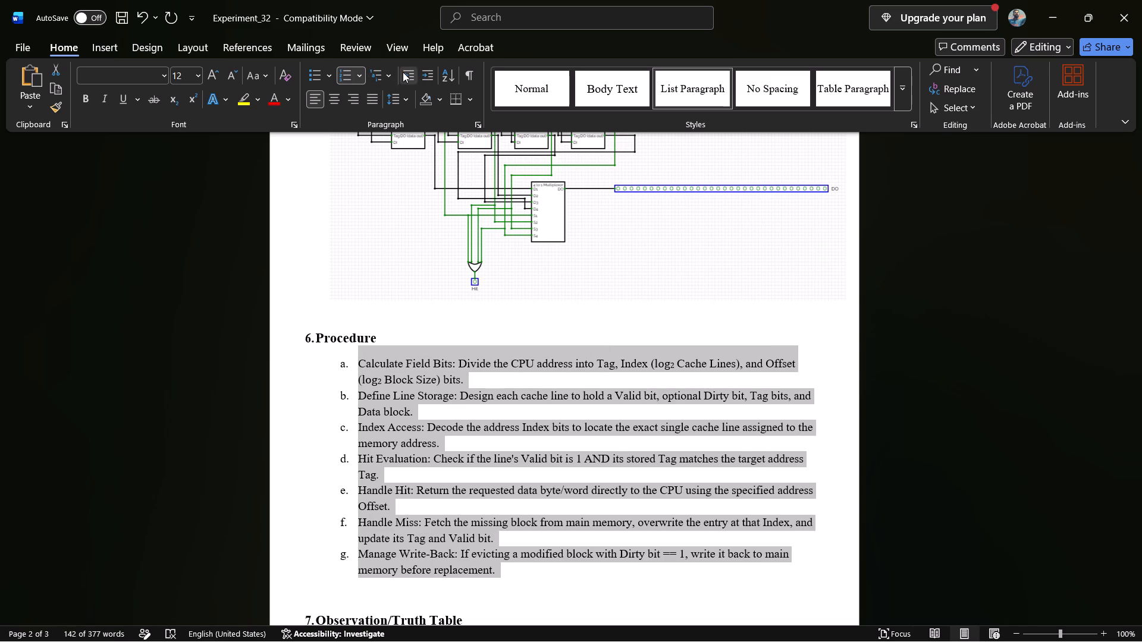
{"action": "left_click", "coordinate": [403, 72]}
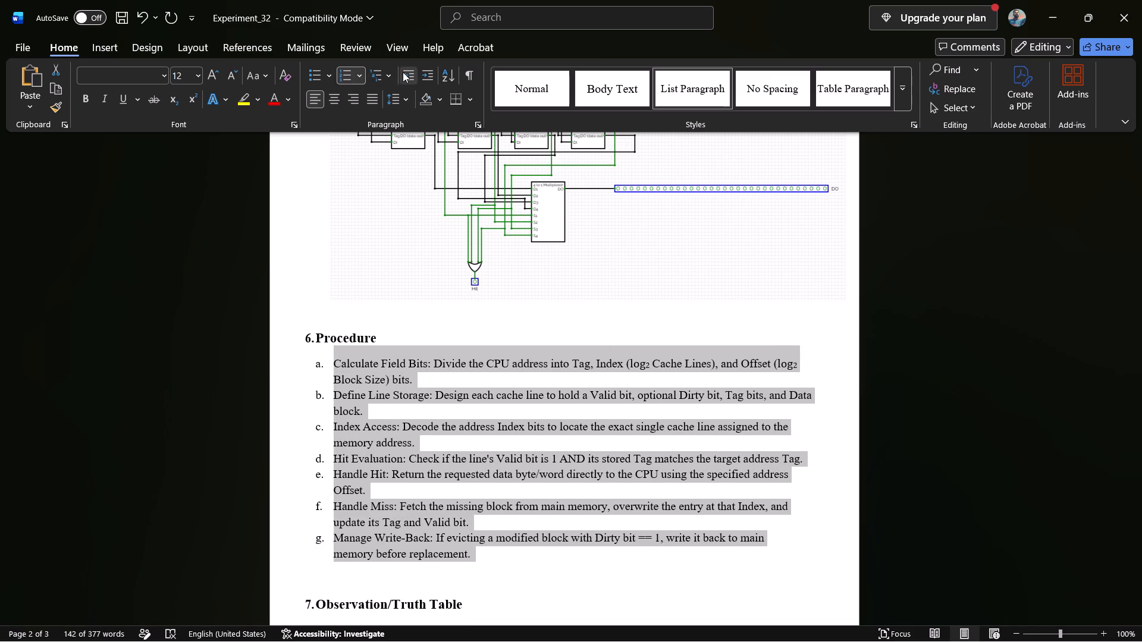
{"action": "left_click", "coordinate": [428, 79]}
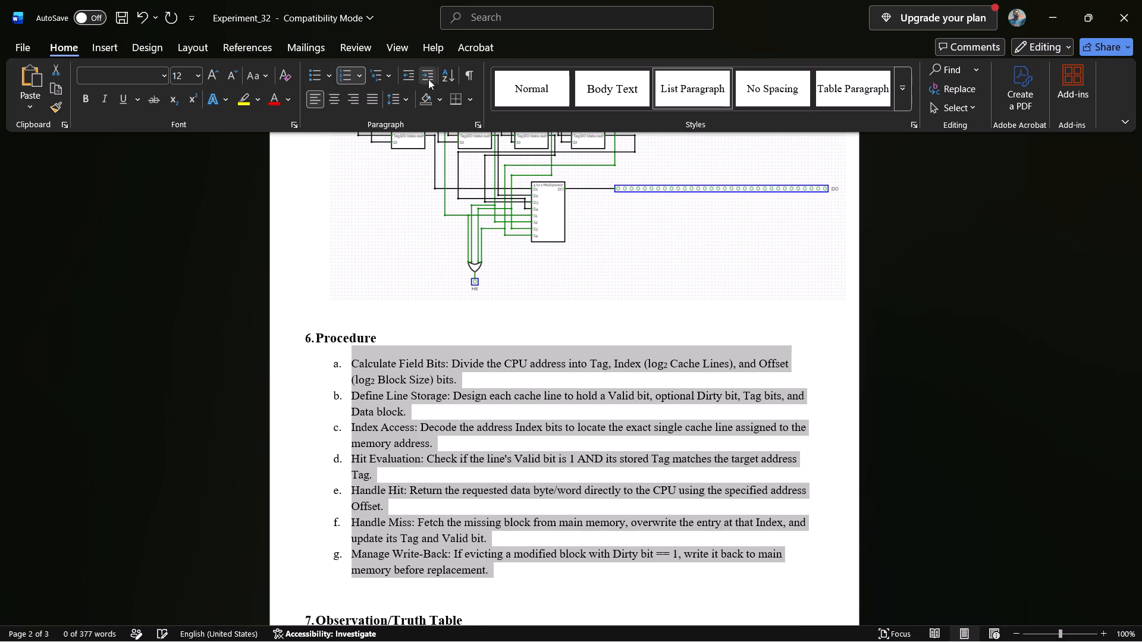
{"action": "left_click", "coordinate": [377, 312]}
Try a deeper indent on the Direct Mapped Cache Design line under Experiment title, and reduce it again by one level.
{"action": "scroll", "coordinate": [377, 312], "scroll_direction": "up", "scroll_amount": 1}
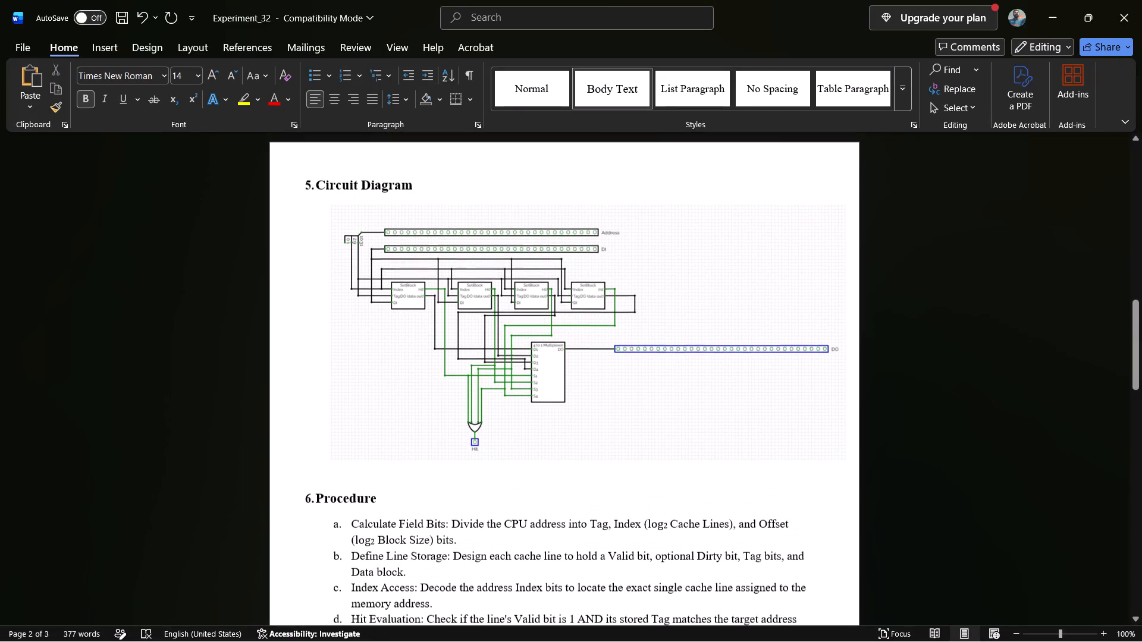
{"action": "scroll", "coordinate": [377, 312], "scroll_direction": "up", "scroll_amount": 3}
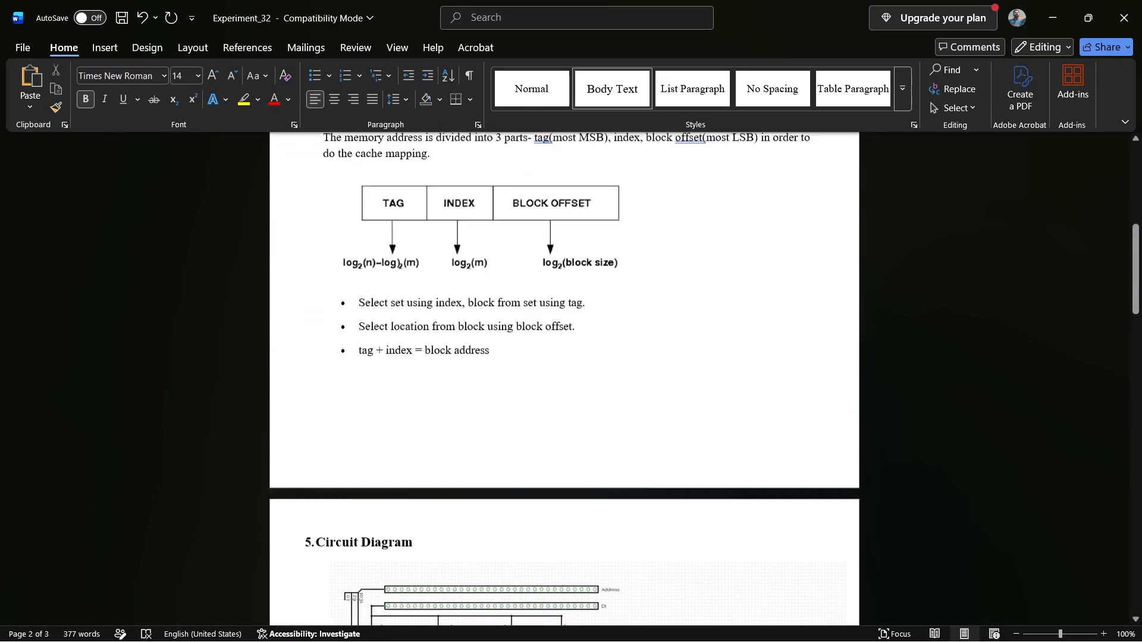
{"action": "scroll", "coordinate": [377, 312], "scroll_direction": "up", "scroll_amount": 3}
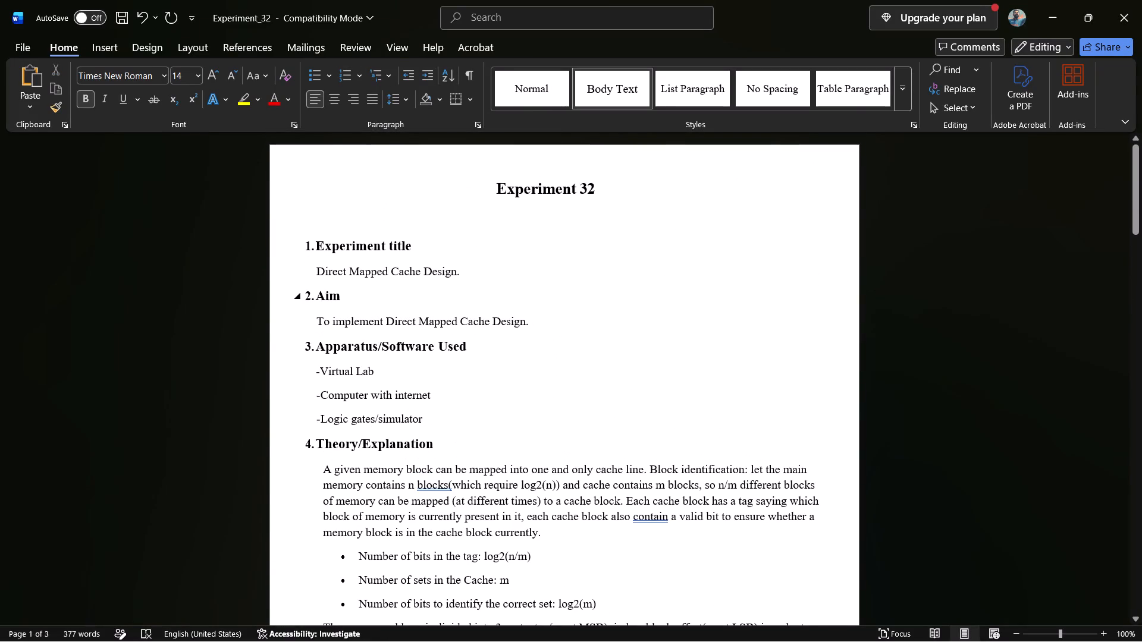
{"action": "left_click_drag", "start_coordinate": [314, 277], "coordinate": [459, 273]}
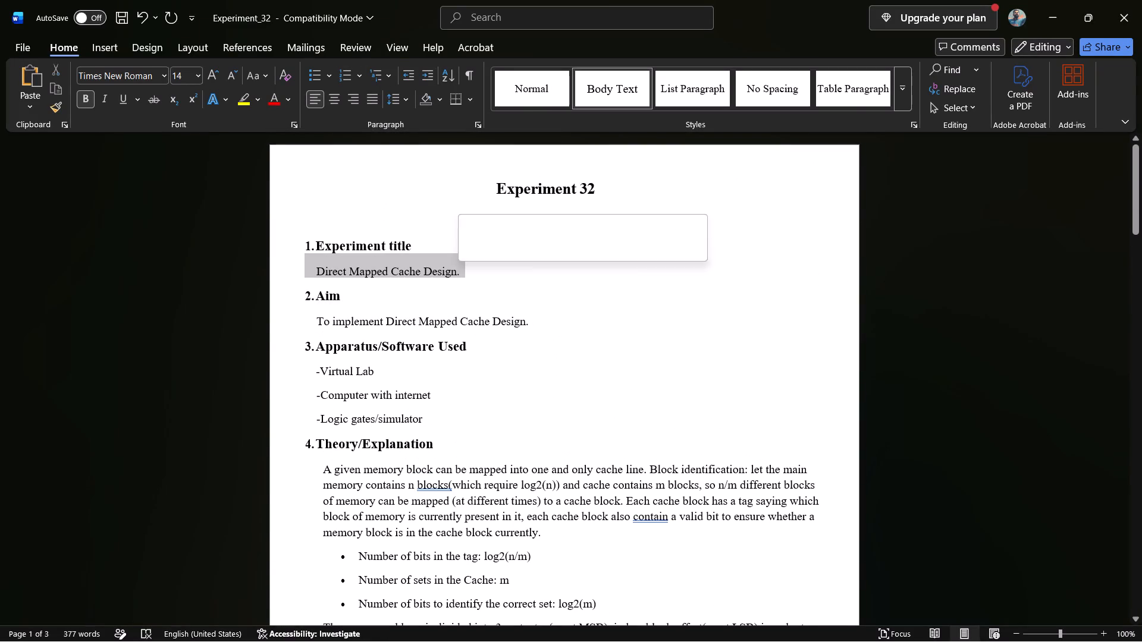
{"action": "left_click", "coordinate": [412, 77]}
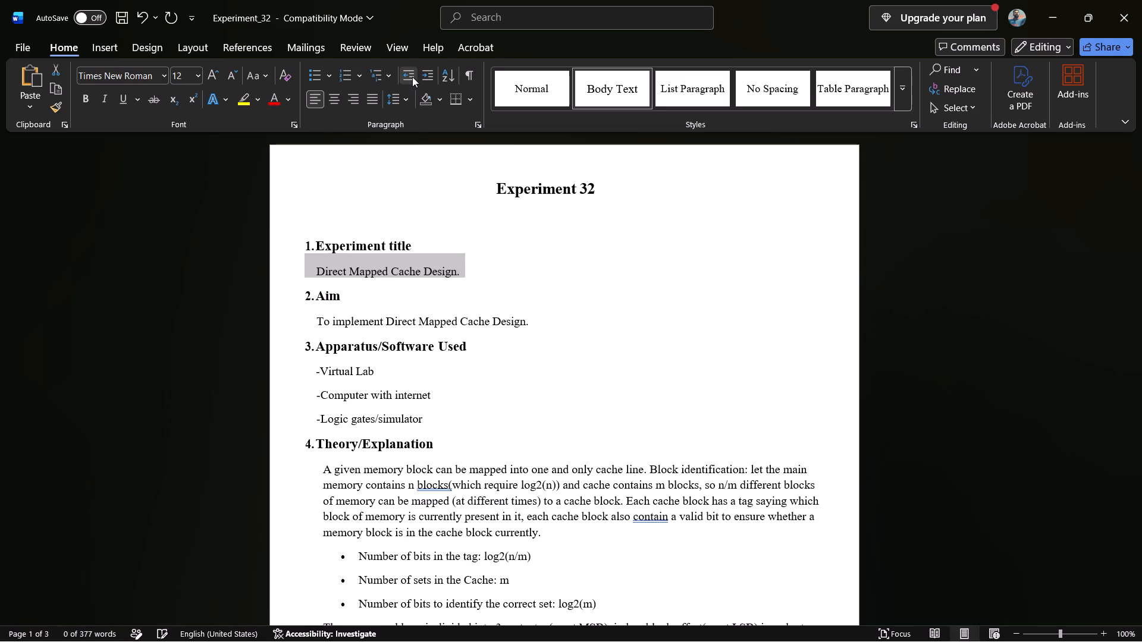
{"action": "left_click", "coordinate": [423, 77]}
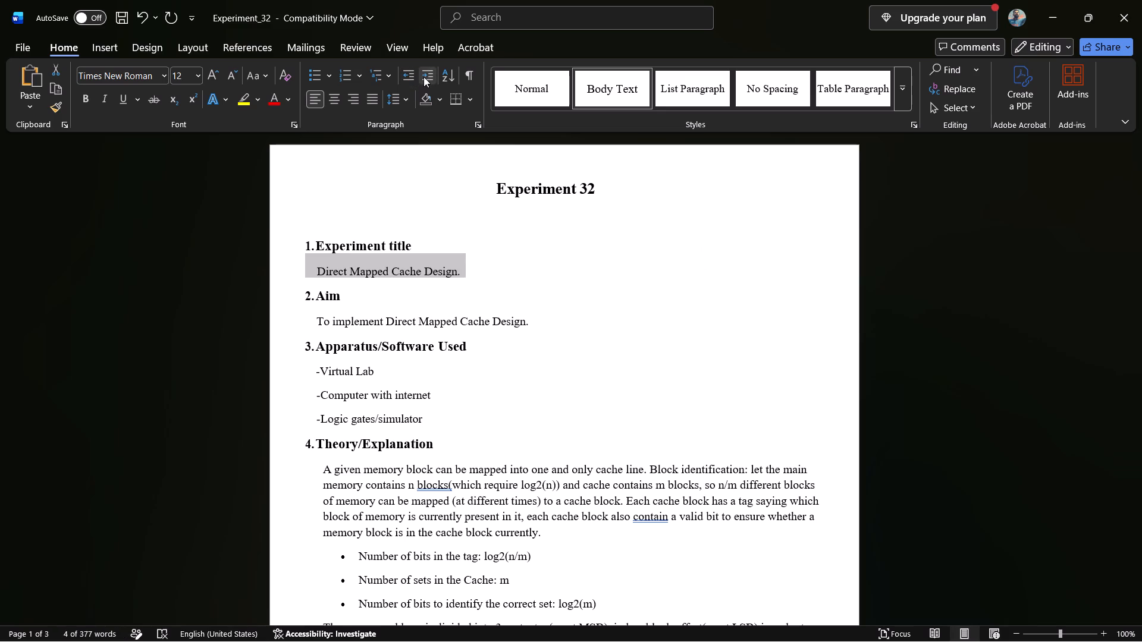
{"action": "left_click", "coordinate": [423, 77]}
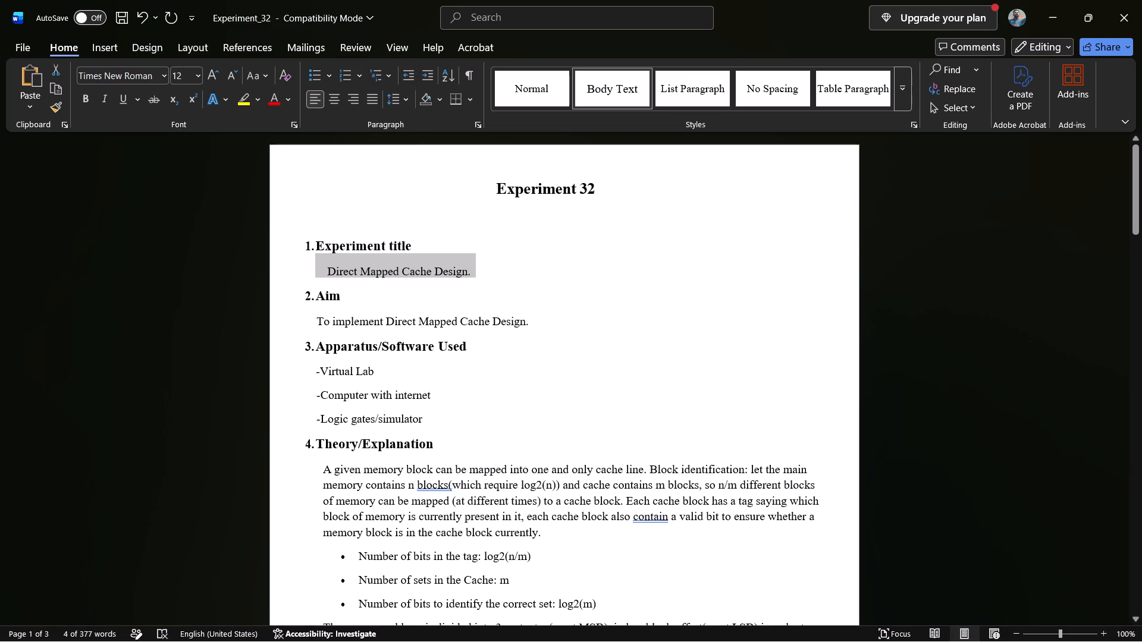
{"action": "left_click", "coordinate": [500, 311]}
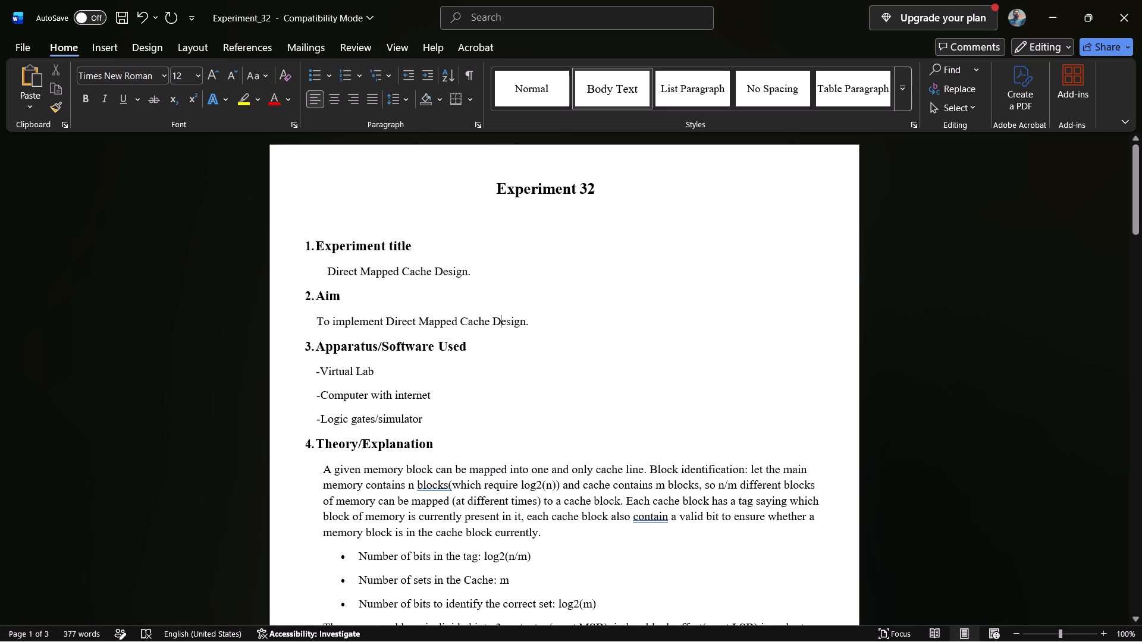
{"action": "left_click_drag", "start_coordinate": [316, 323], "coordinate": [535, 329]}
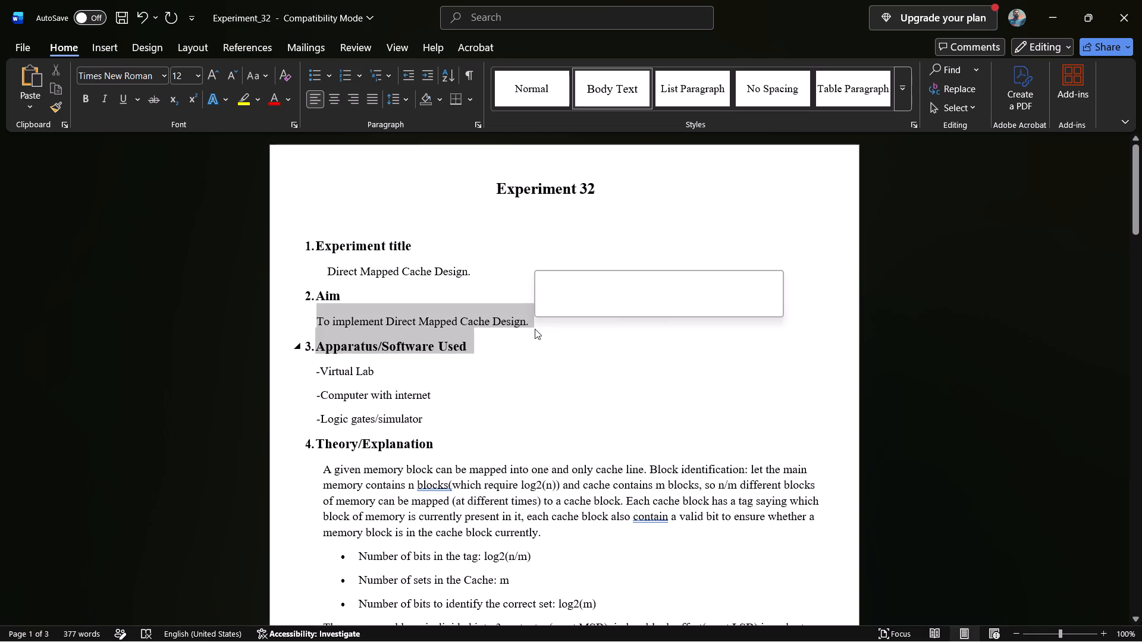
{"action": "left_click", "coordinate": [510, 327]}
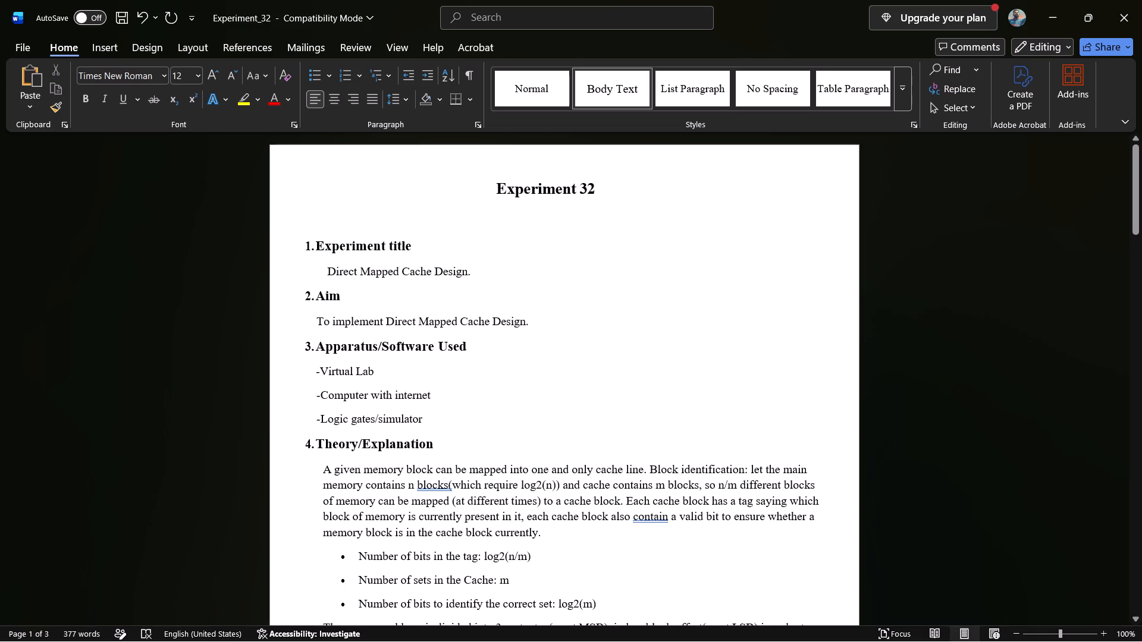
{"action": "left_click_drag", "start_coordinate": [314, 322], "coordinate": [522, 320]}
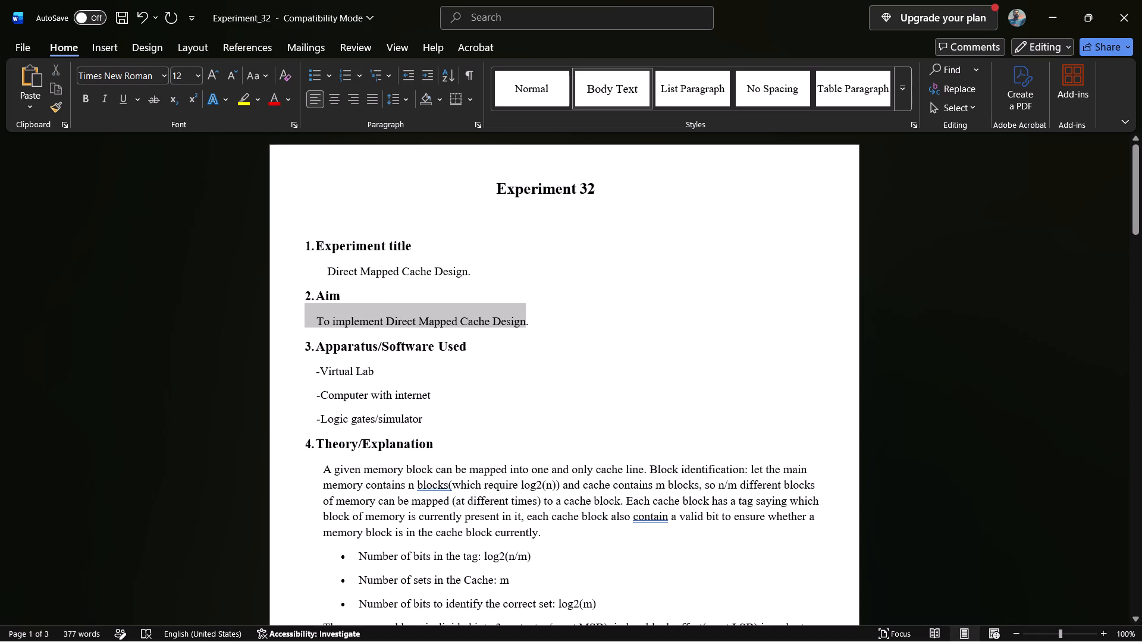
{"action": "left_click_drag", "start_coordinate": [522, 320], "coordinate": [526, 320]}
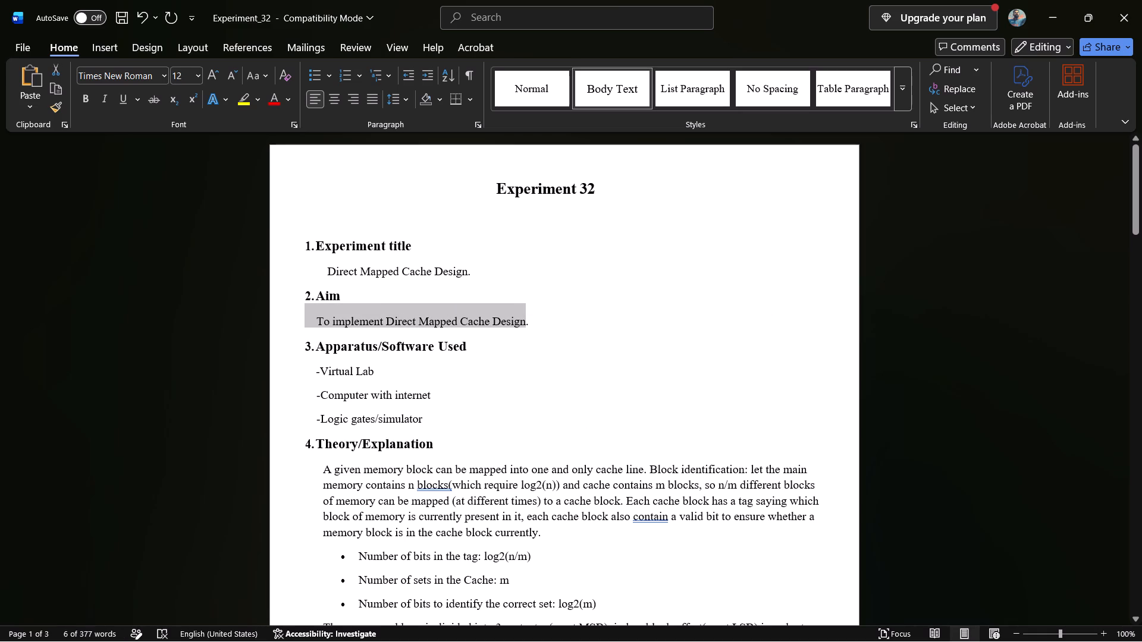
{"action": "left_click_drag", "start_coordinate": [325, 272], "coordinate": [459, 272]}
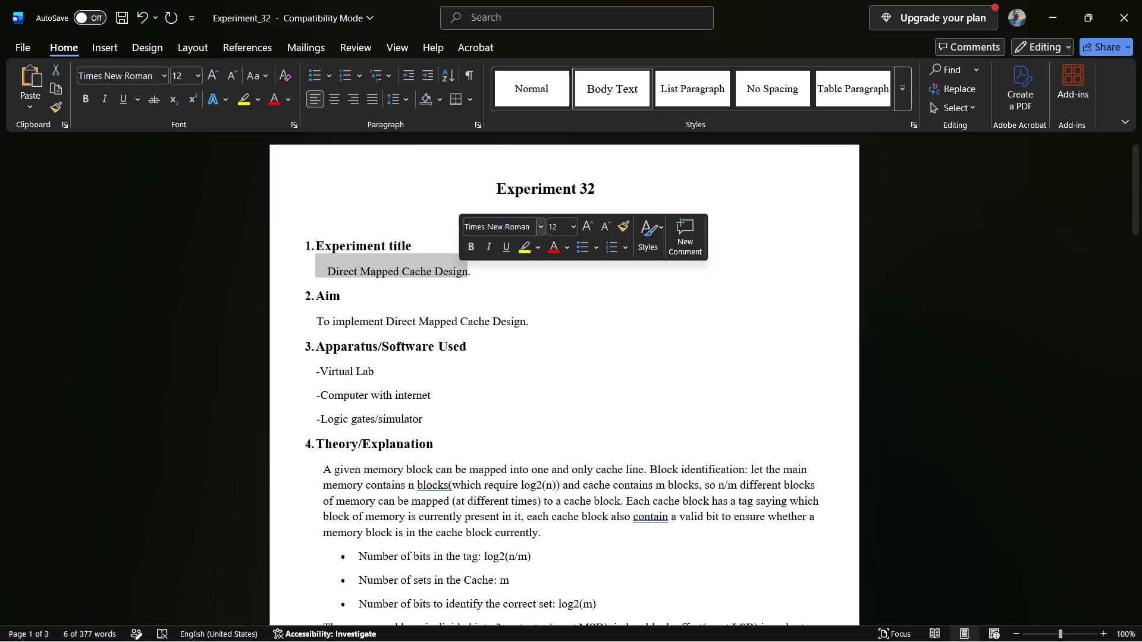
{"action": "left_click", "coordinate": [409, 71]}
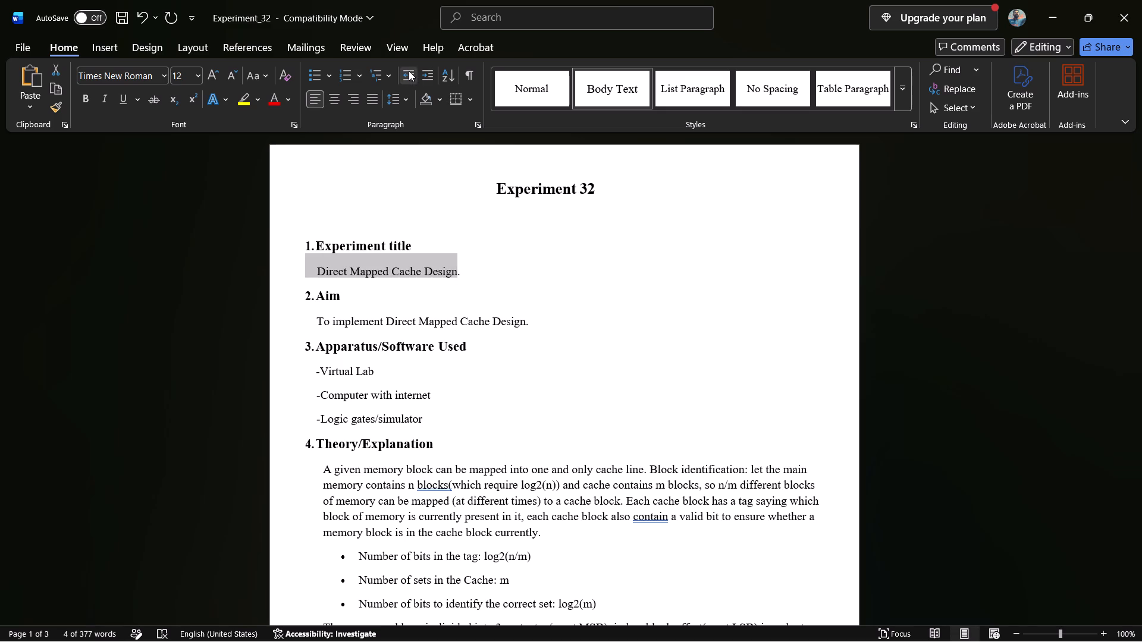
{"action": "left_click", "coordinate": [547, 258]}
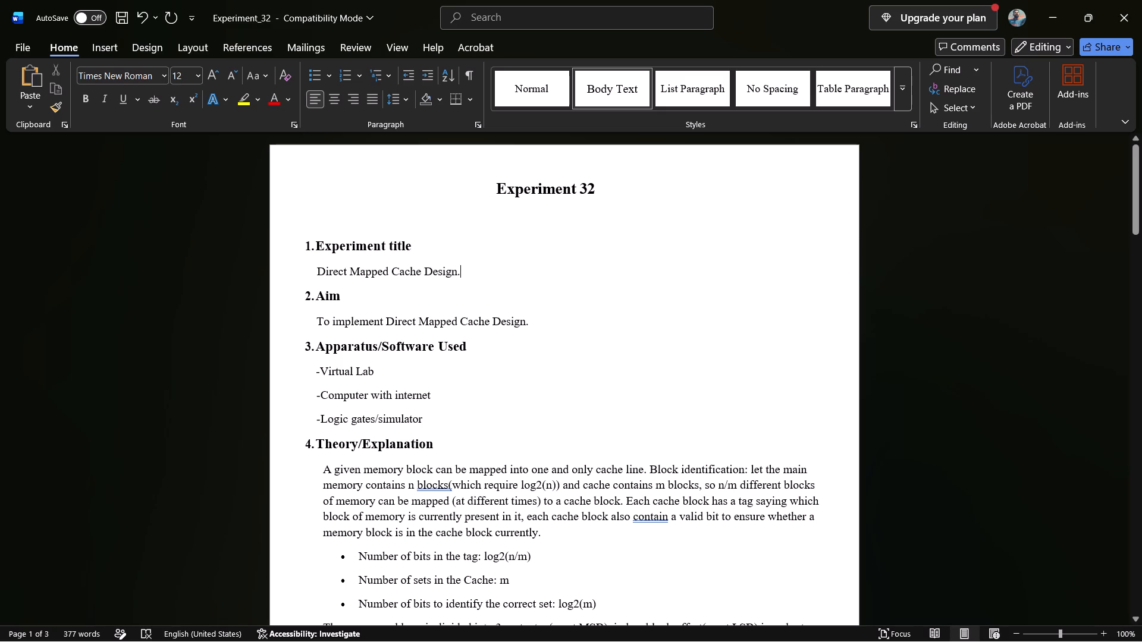
Indent the Virtual Lab, Computer with internet and Logic gates/simulator lines under Apparatus/Software Used slightly deeper than the Aim text.
{"action": "left_click_drag", "start_coordinate": [315, 373], "coordinate": [428, 417]}
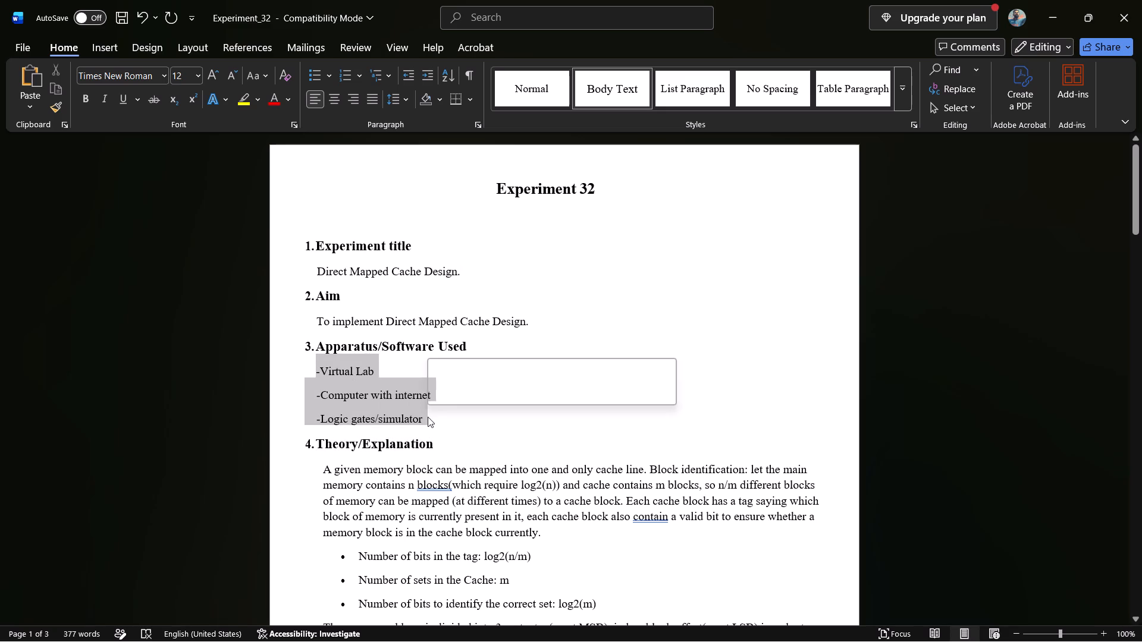
{"action": "left_click", "coordinate": [432, 73]}
{"action": "left_click", "coordinate": [432, 73]}
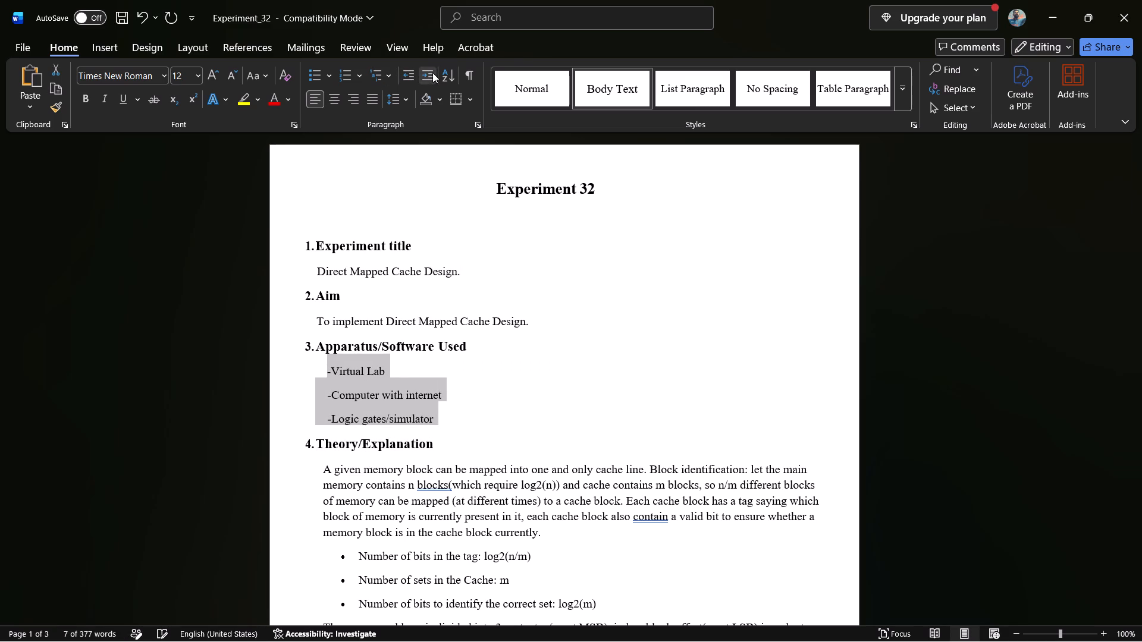
{"action": "left_click", "coordinate": [406, 80]}
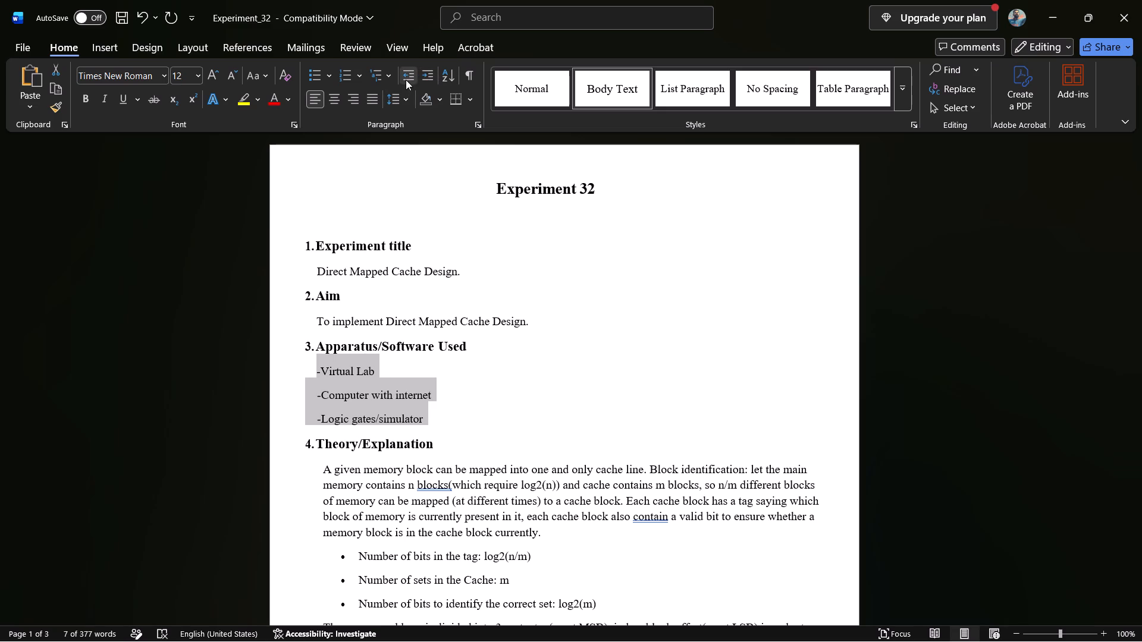
{"action": "left_click", "coordinate": [408, 80]}
{"action": "double_click", "coordinate": [408, 80]}
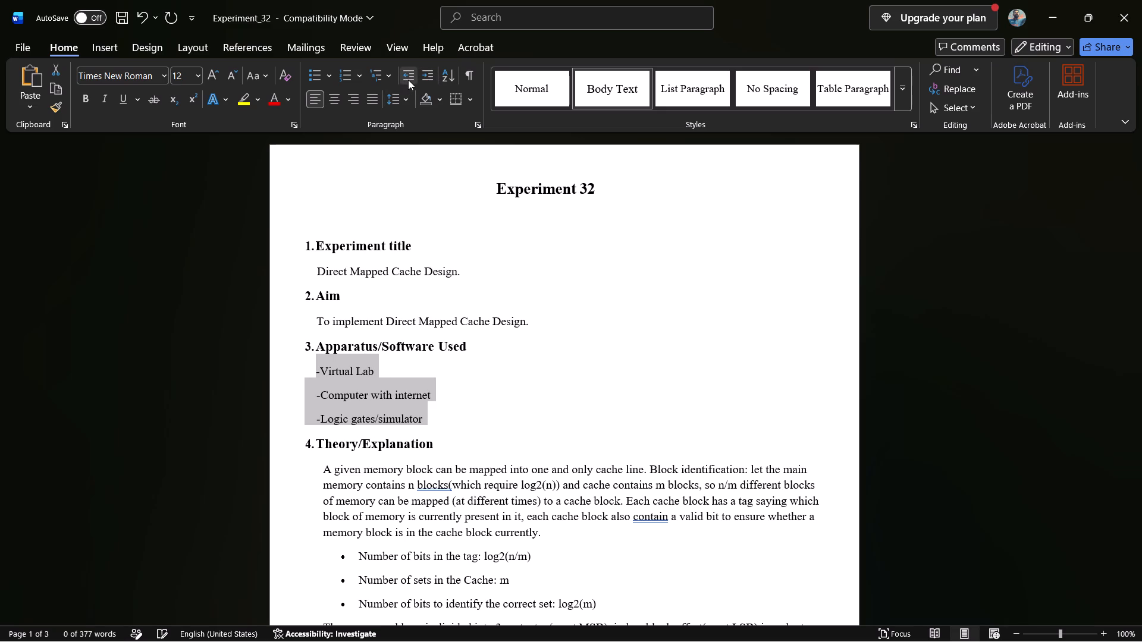
{"action": "double_click", "coordinate": [408, 80]}
{"action": "left_click", "coordinate": [423, 77]}
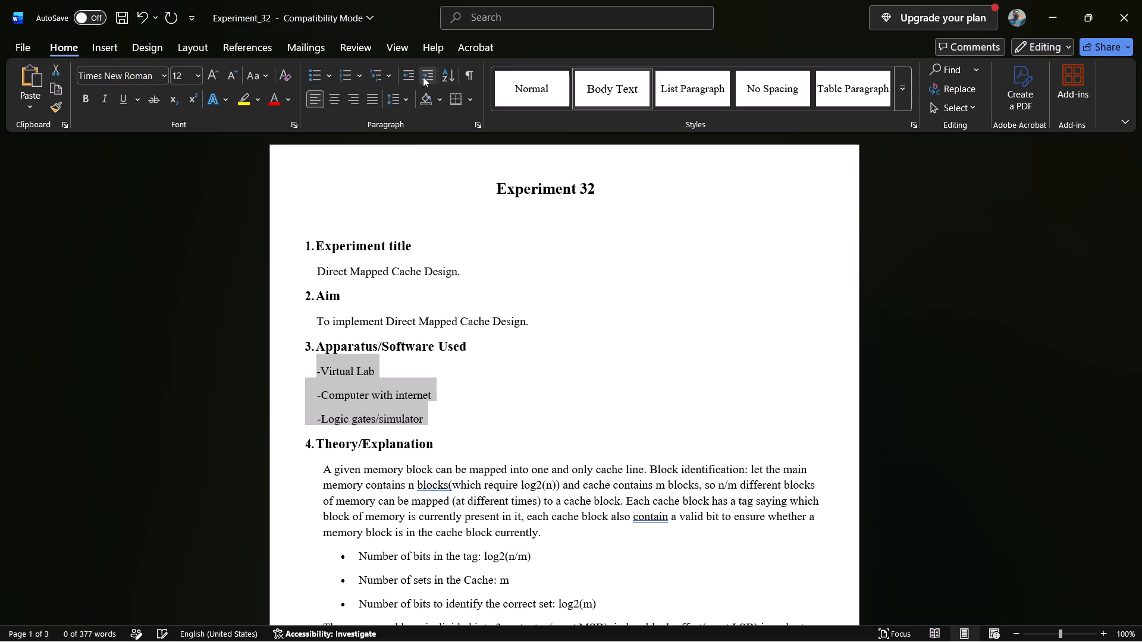
{"action": "left_click", "coordinate": [423, 77]}
{"action": "left_click", "coordinate": [566, 300]}
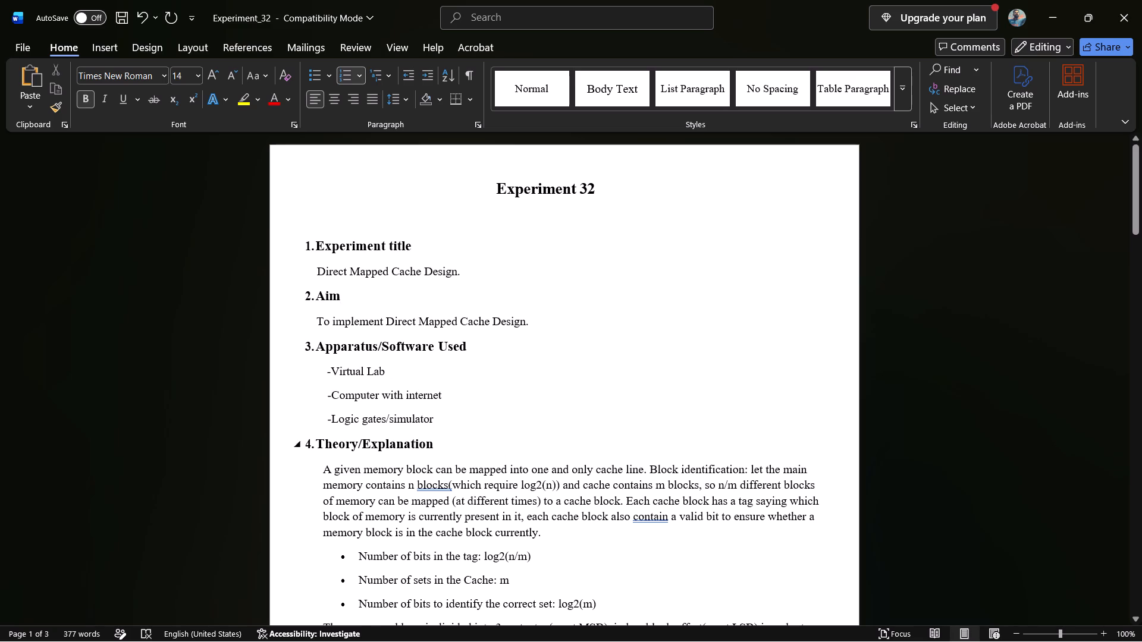
Decrease the indent of the Virtual Lab, Computer with internet and Logic gates/simulator lines by one level to align with the Aim text.
{"action": "scroll", "coordinate": [321, 370], "scroll_direction": "up", "scroll_amount": 2, "text": "ctrl"}
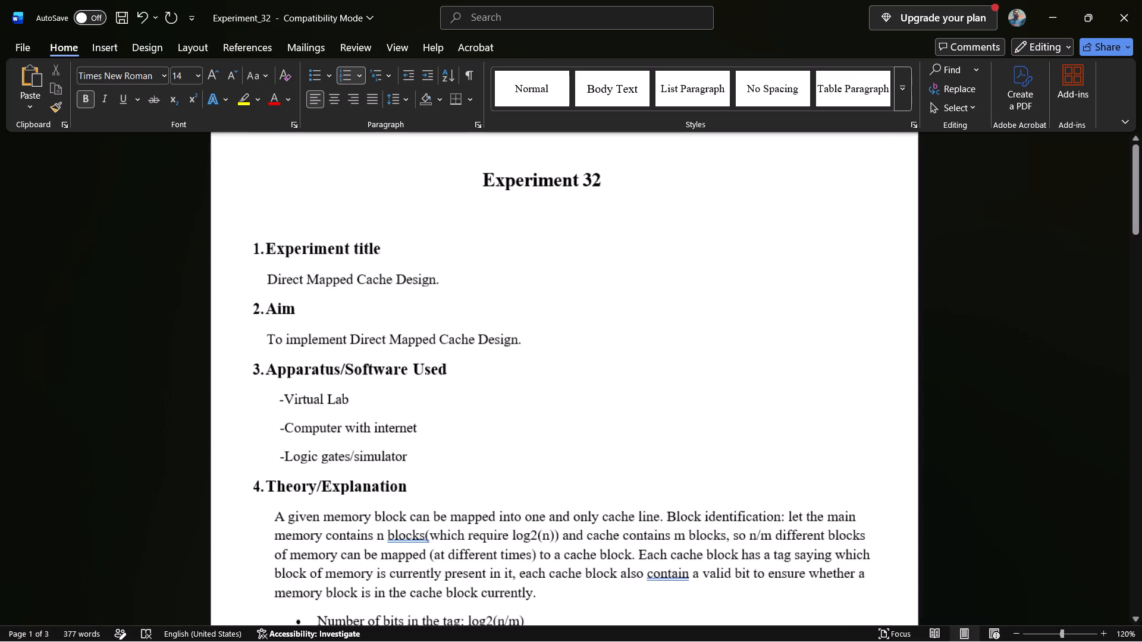
{"action": "left_click_drag", "start_coordinate": [284, 389], "coordinate": [387, 440]}
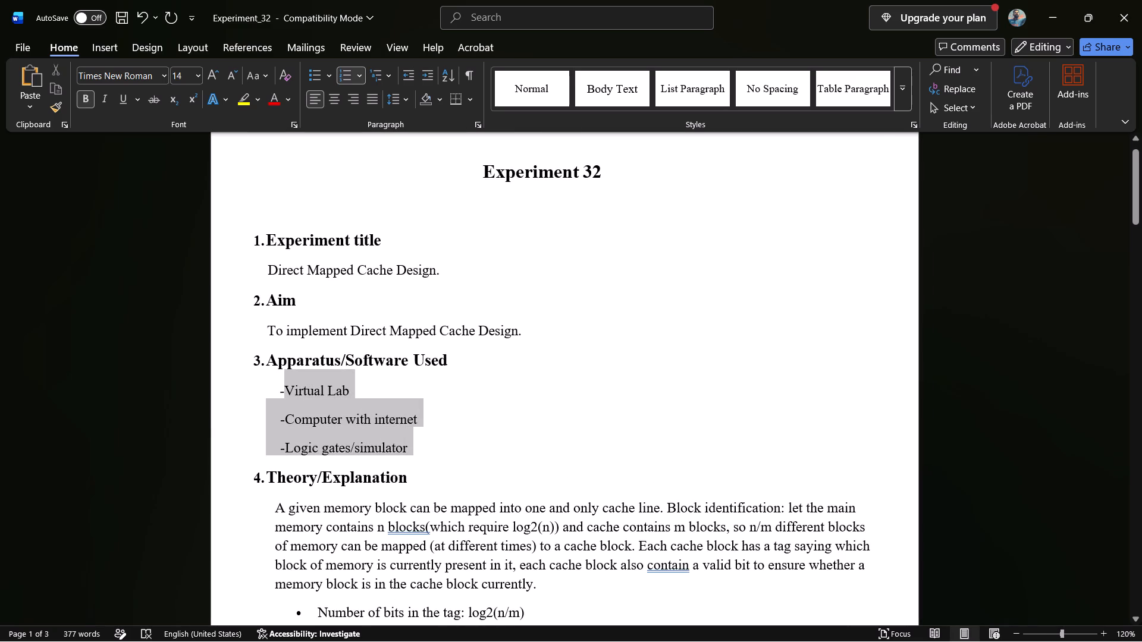
{"action": "left_click_drag", "start_coordinate": [387, 440], "coordinate": [393, 442]}
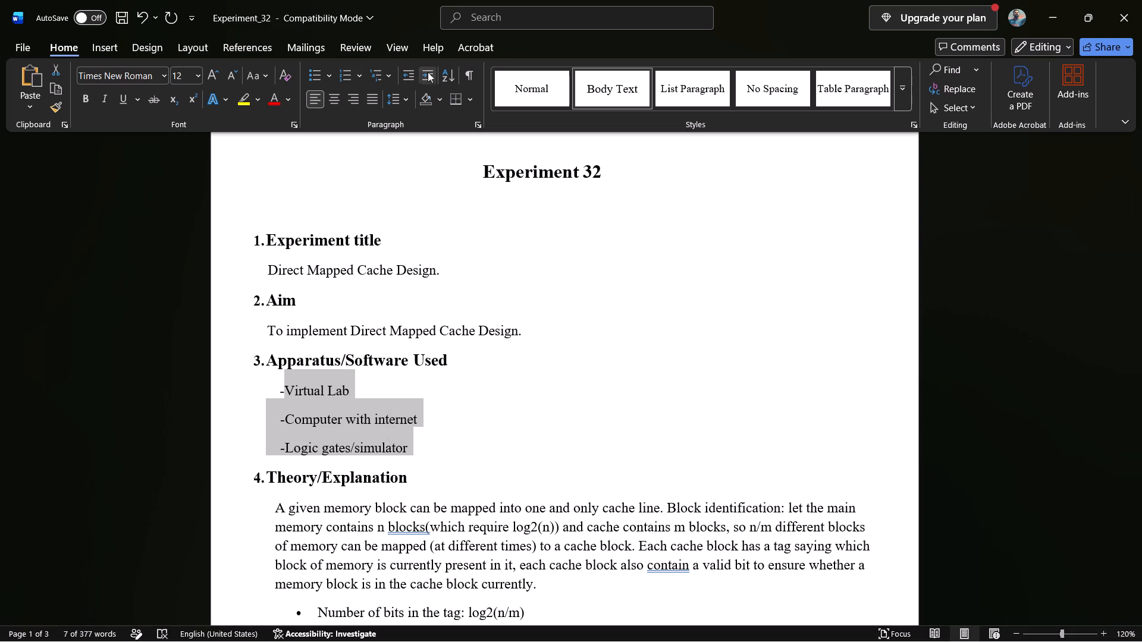
{"action": "left_click", "coordinate": [413, 70]}
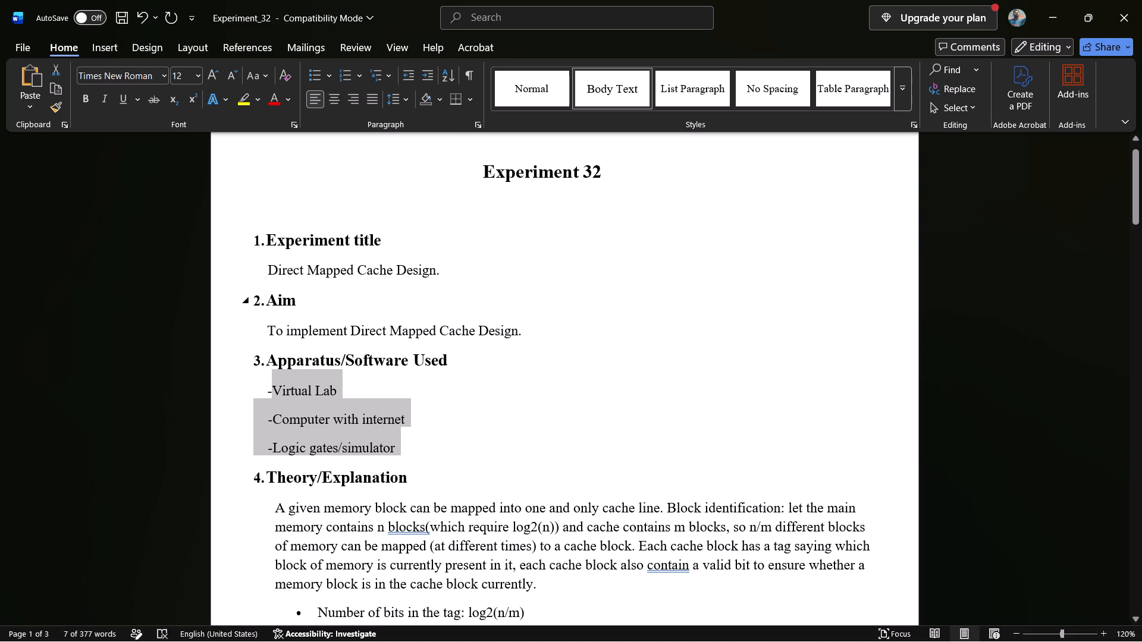
{"action": "left_click", "coordinate": [525, 369]}
Review the document's layout from the Experiment 32 title down to the bullets below the tag, index and block offset diagram.
{"action": "scroll", "coordinate": [525, 369], "scroll_direction": "down", "scroll_amount": 2}
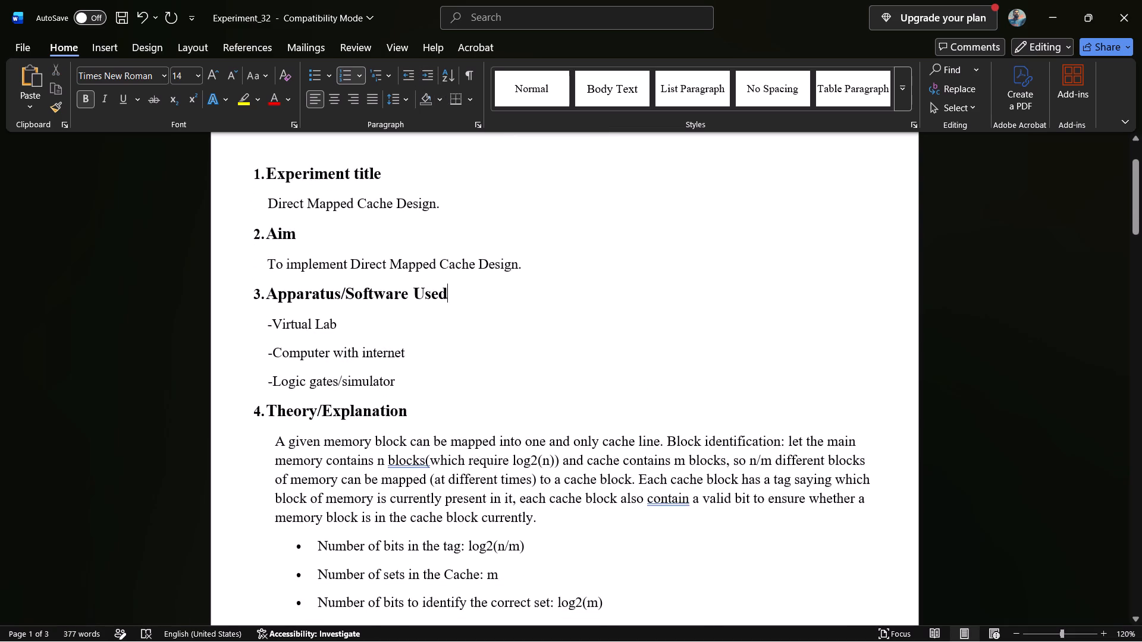
{"action": "scroll", "coordinate": [525, 369], "scroll_direction": "down", "scroll_amount": 1}
{"action": "scroll", "coordinate": [525, 369], "scroll_direction": "up", "scroll_amount": 1}
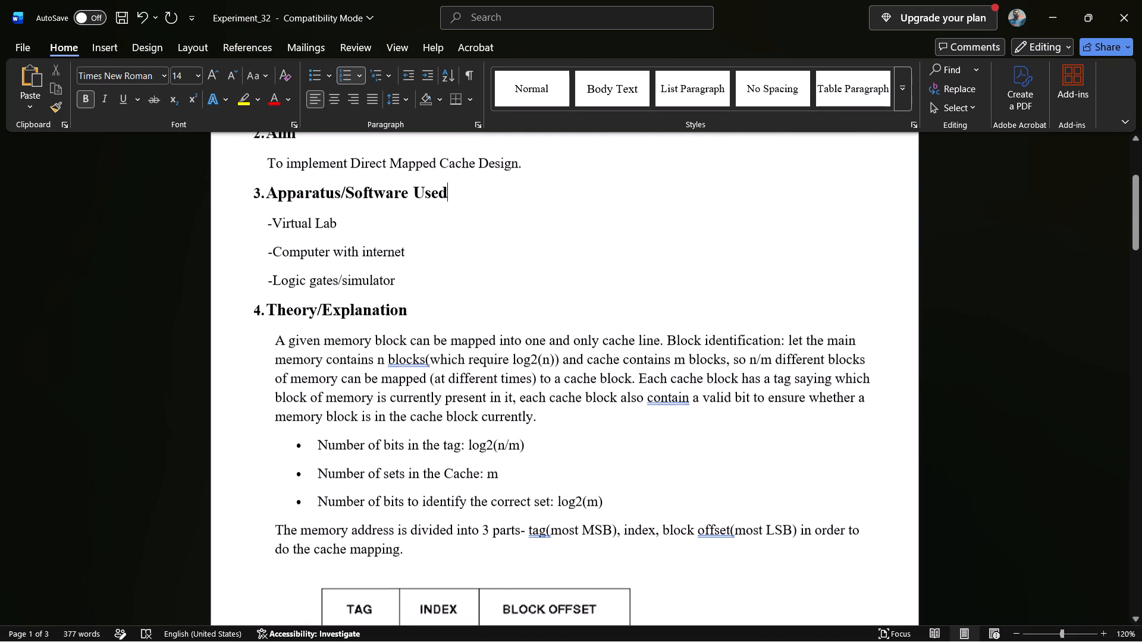
{"action": "scroll", "coordinate": [525, 369], "scroll_direction": "up", "scroll_amount": 2}
{"action": "scroll", "coordinate": [525, 369], "scroll_direction": "down", "scroll_amount": 1}
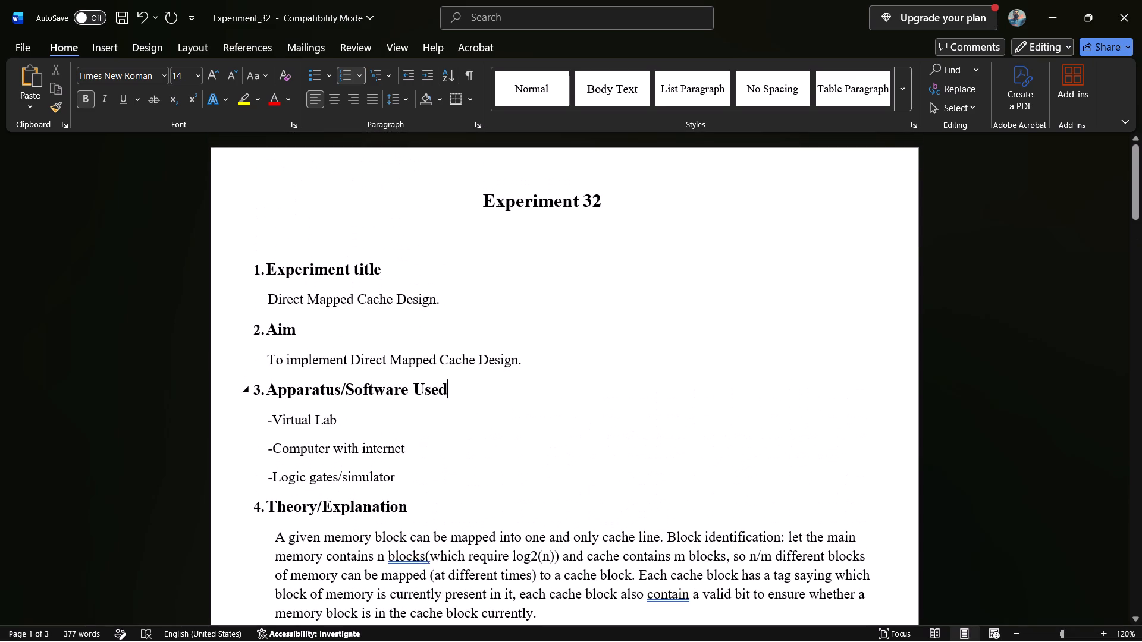
{"action": "scroll", "coordinate": [525, 369], "scroll_direction": "down", "scroll_amount": 3}
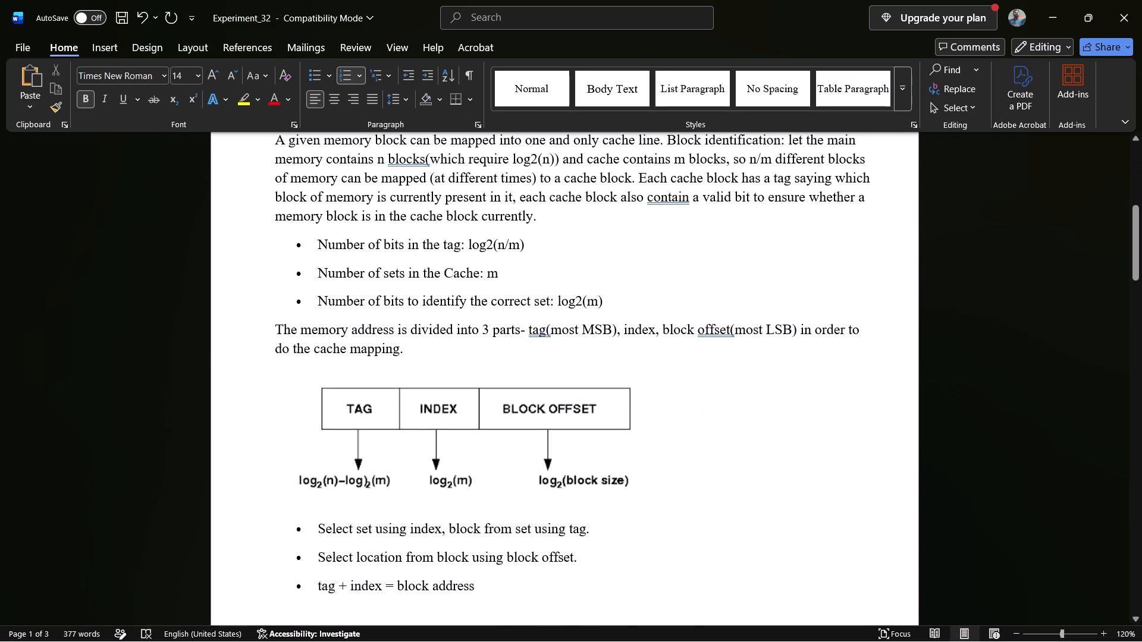
Save a PDF copy of the document as Experiment_32 in the OneDrive folder, optimized for Standard publishing, and leave the opened PDF.
{"action": "left_click", "coordinate": [24, 48]}
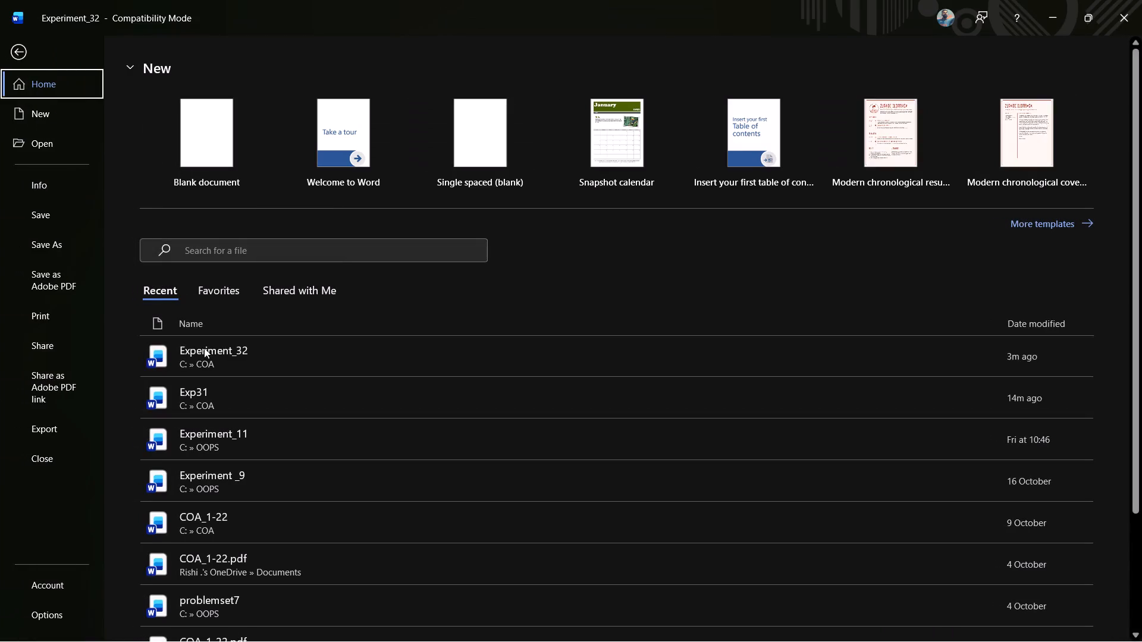
{"action": "left_click", "coordinate": [61, 243]}
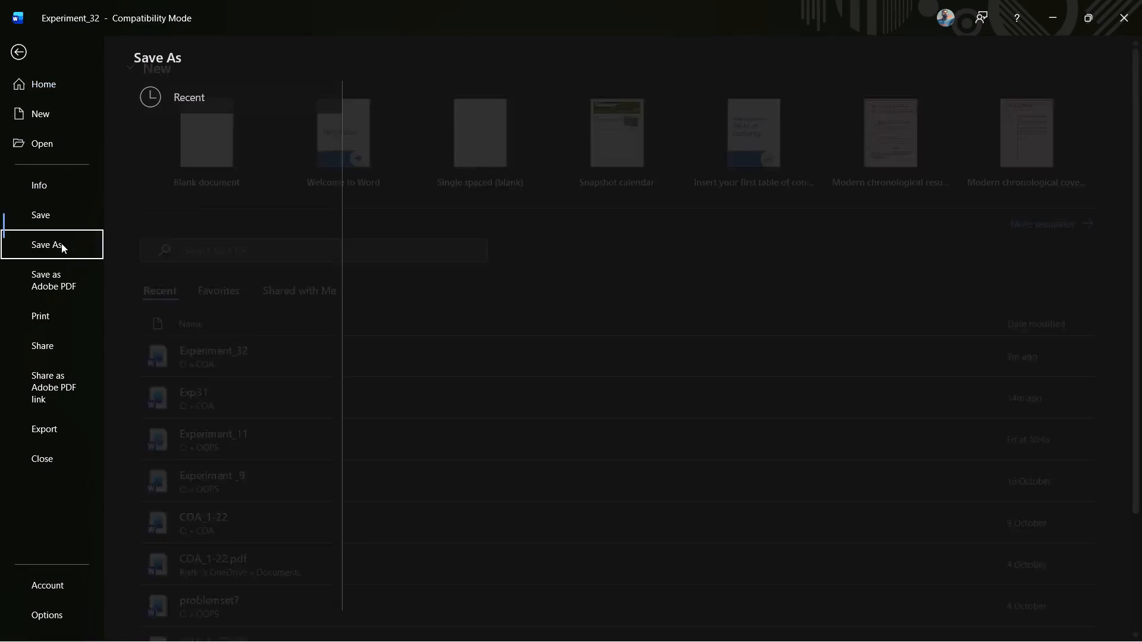
{"action": "double_click", "coordinate": [221, 160]}
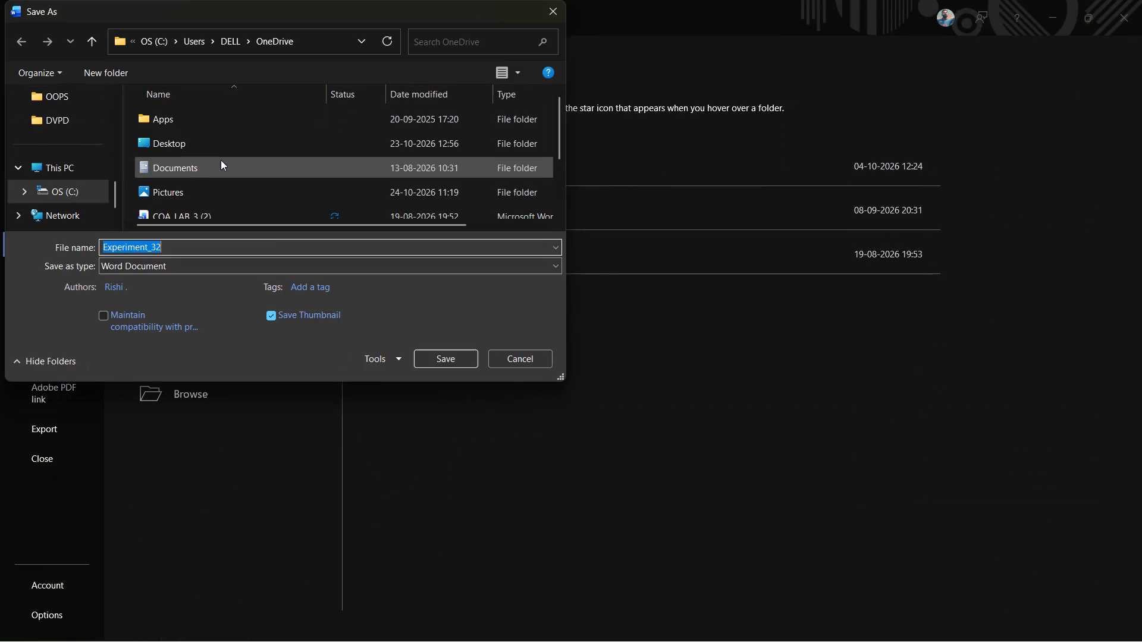
{"action": "left_click", "coordinate": [148, 267]}
{"action": "left_click", "coordinate": [154, 345]}
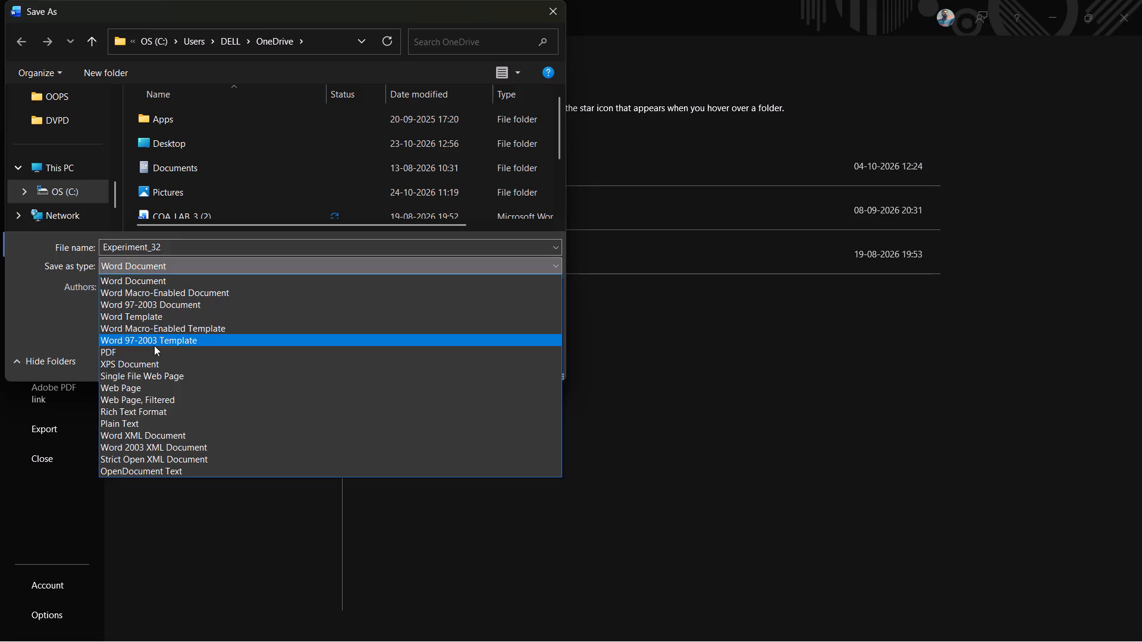
{"action": "left_click", "coordinate": [154, 347]}
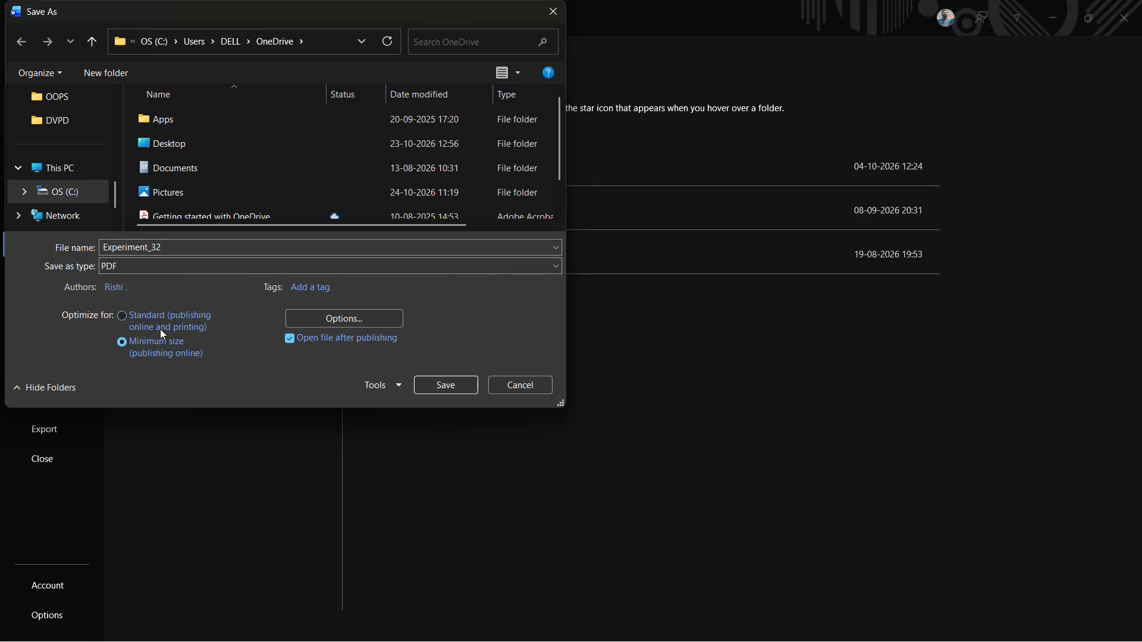
{"action": "left_click", "coordinate": [127, 315]}
{"action": "left_click", "coordinate": [419, 385]}
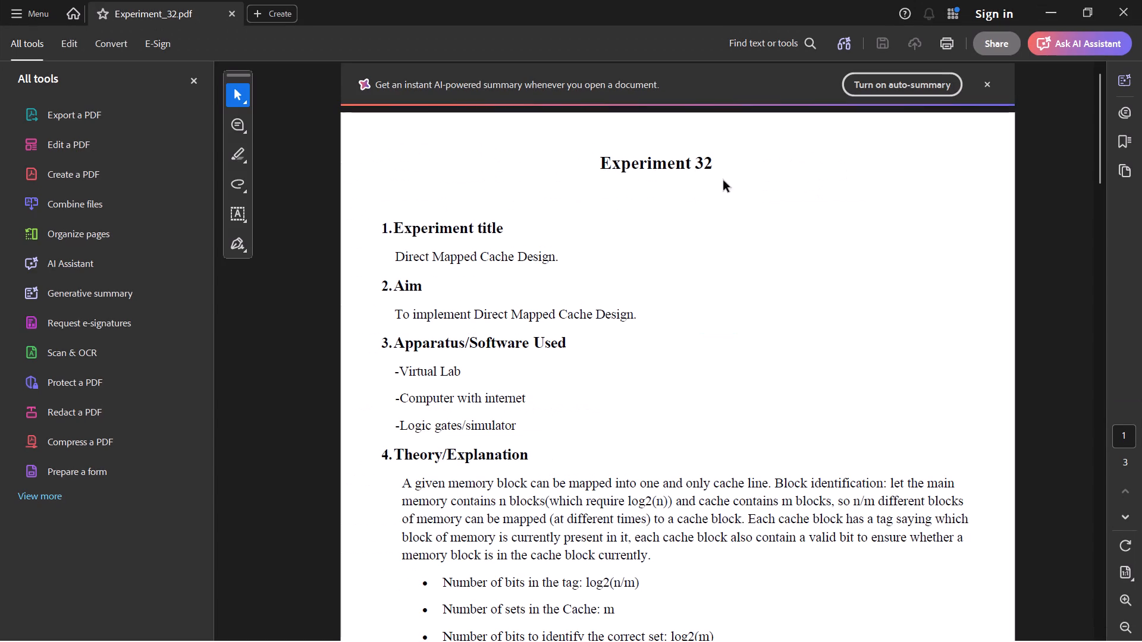
{"action": "left_click", "coordinate": [1122, 0]}
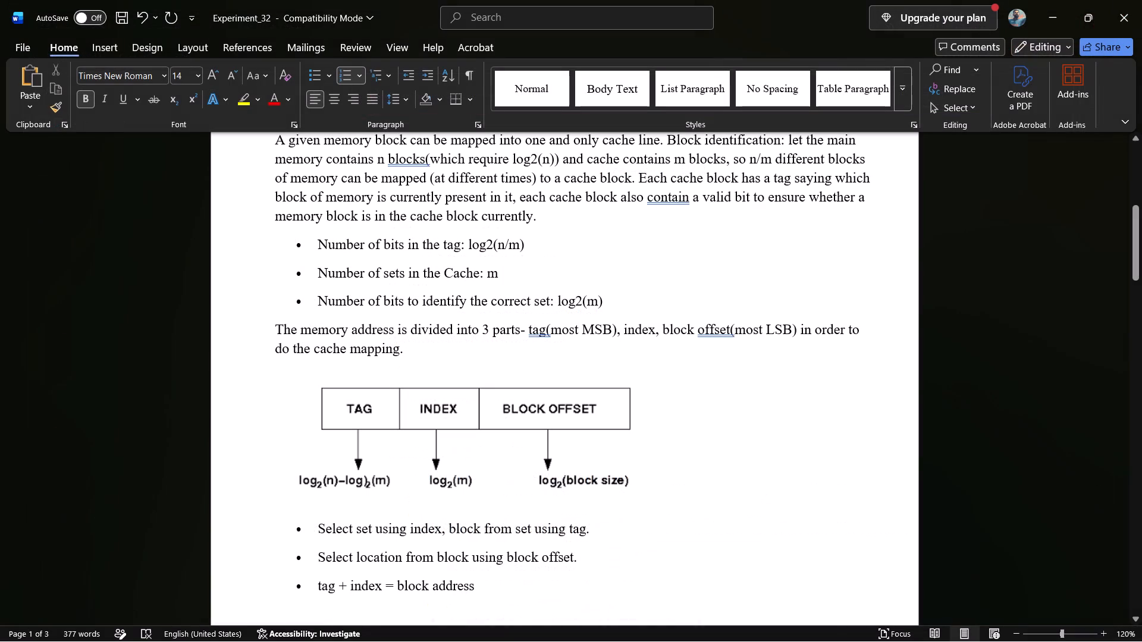
Close the Experiment_32 Word document, saving its changes in the COA folder.
{"action": "left_click", "coordinate": [1138, 0]}
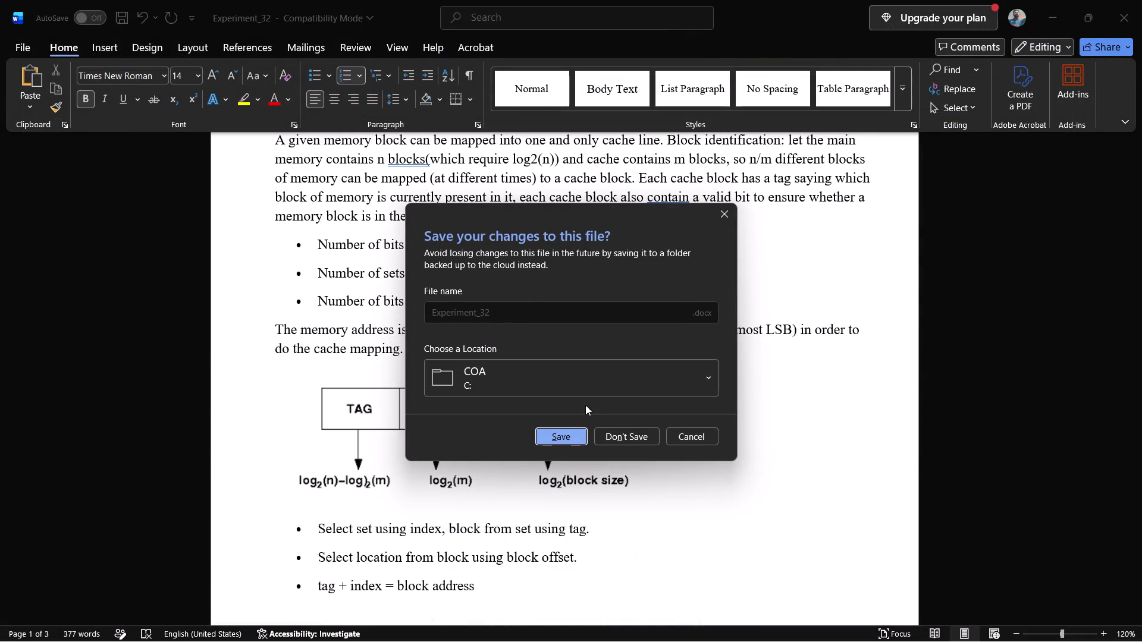
{"action": "left_click", "coordinate": [569, 435]}
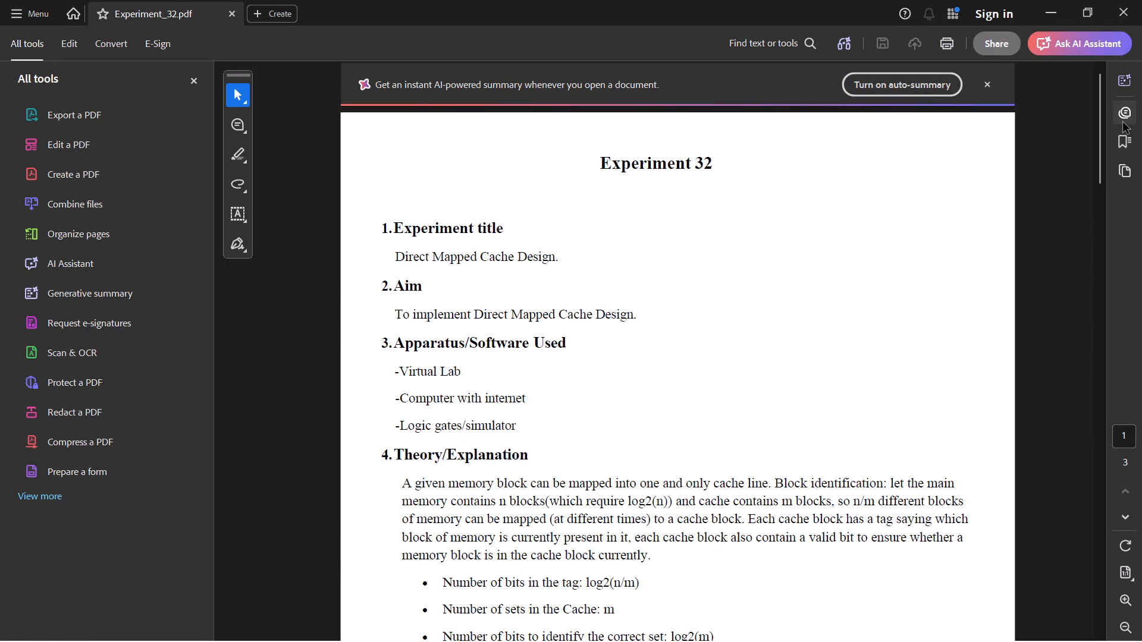
Close the opened Experiment_32 PDF and return to the files in the COA folder.
{"action": "left_click", "coordinate": [1131, 10]}
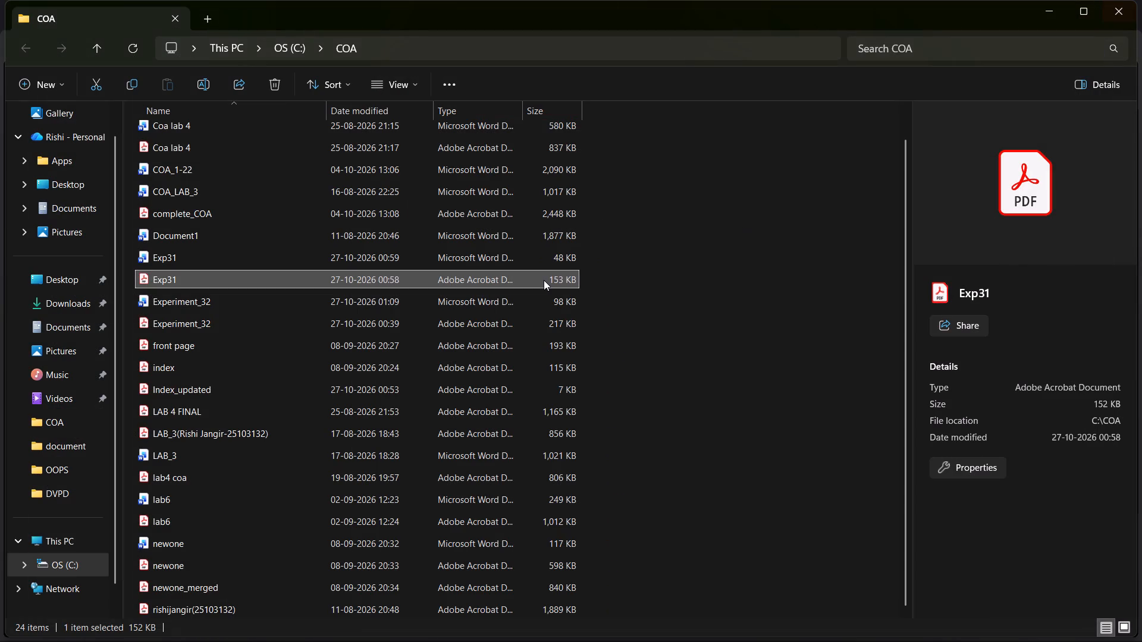
{"action": "scroll", "coordinate": [544, 279], "scroll_direction": "up", "scroll_amount": 3}
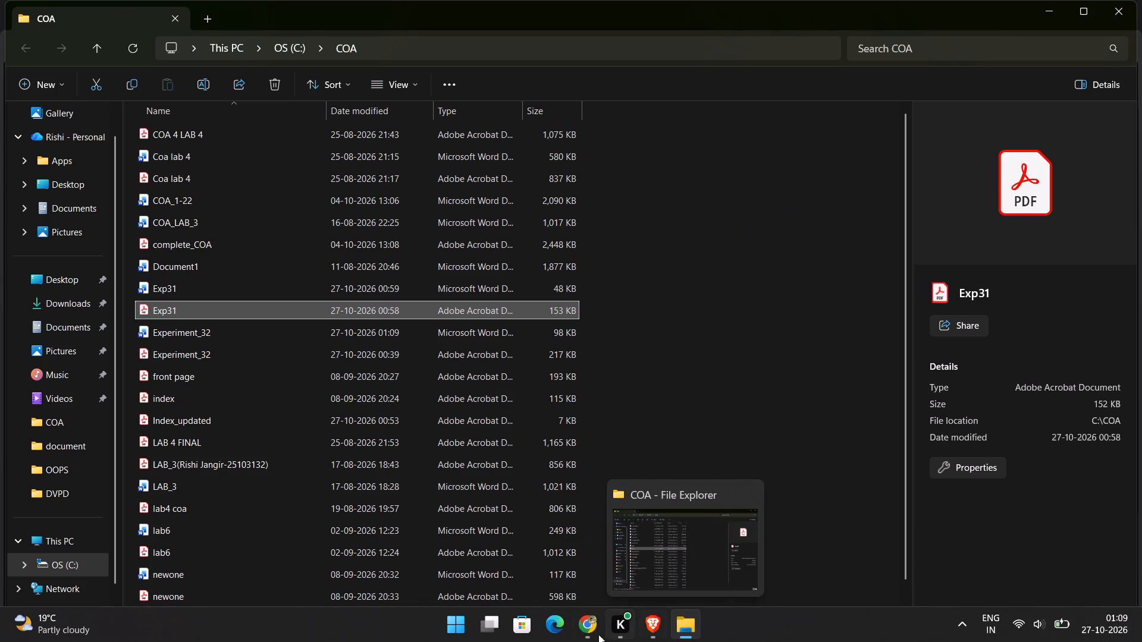
Open Windows Start to access the installed apps.
{"action": "left_click", "coordinate": [456, 617]}
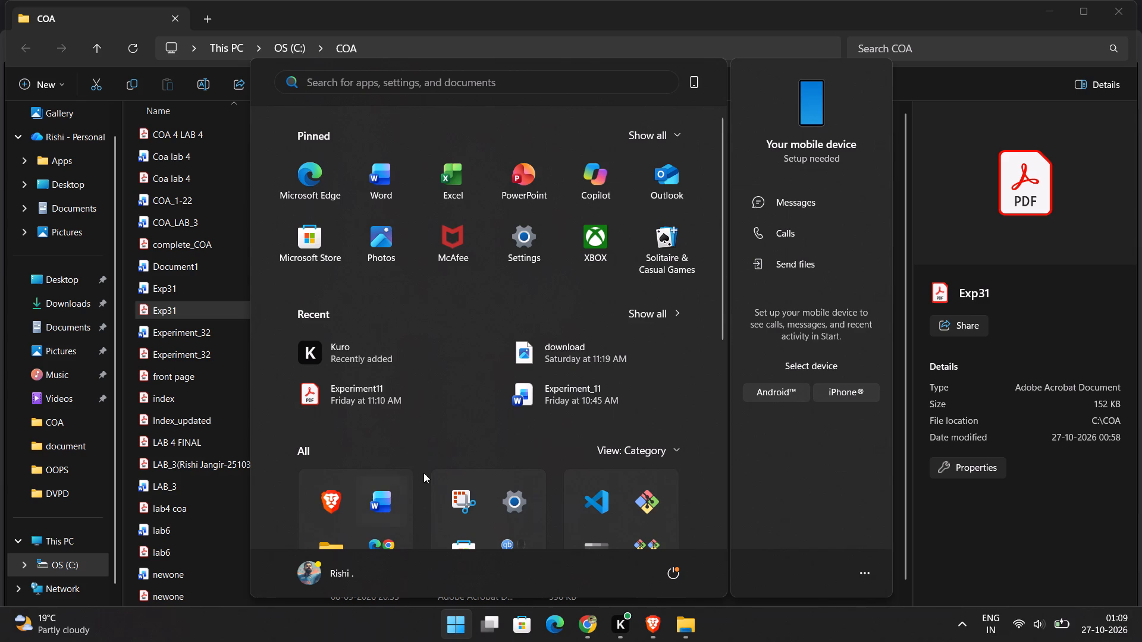
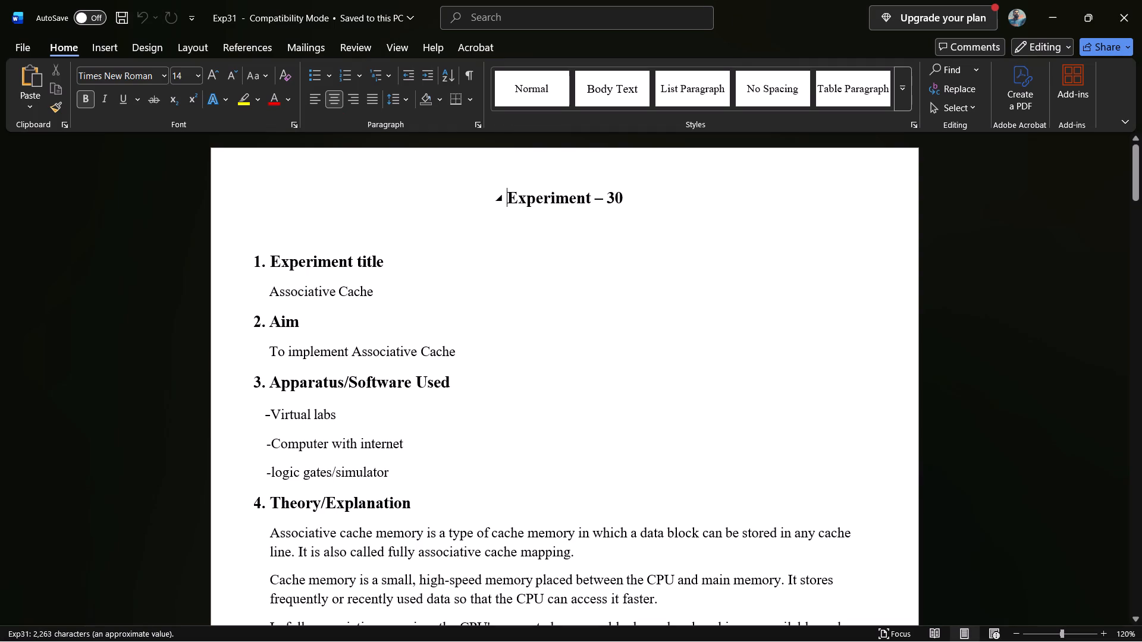
Change the experiment number in the Associative Cache document's title heading to 31.
{"action": "left_click", "coordinate": [638, 197]}
{"action": "key", "text": "BackSpace"}
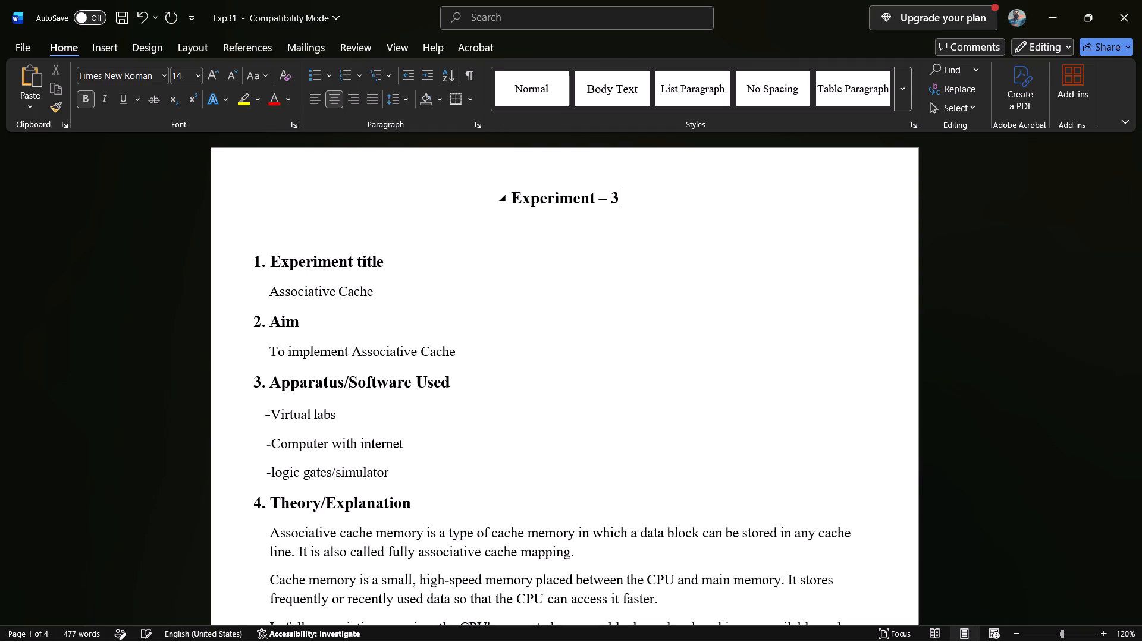
{"action": "key", "text": "1"}
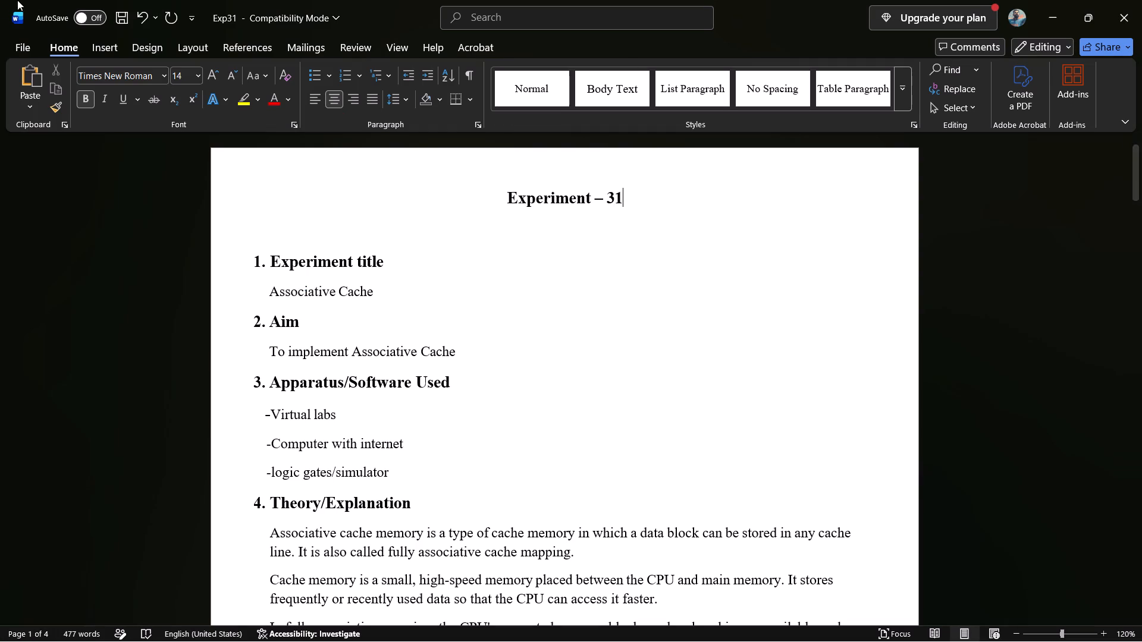
Save a PDF copy of the document as Exp31 in the COA folder on the C: drive.
{"action": "left_click", "coordinate": [17, 39]}
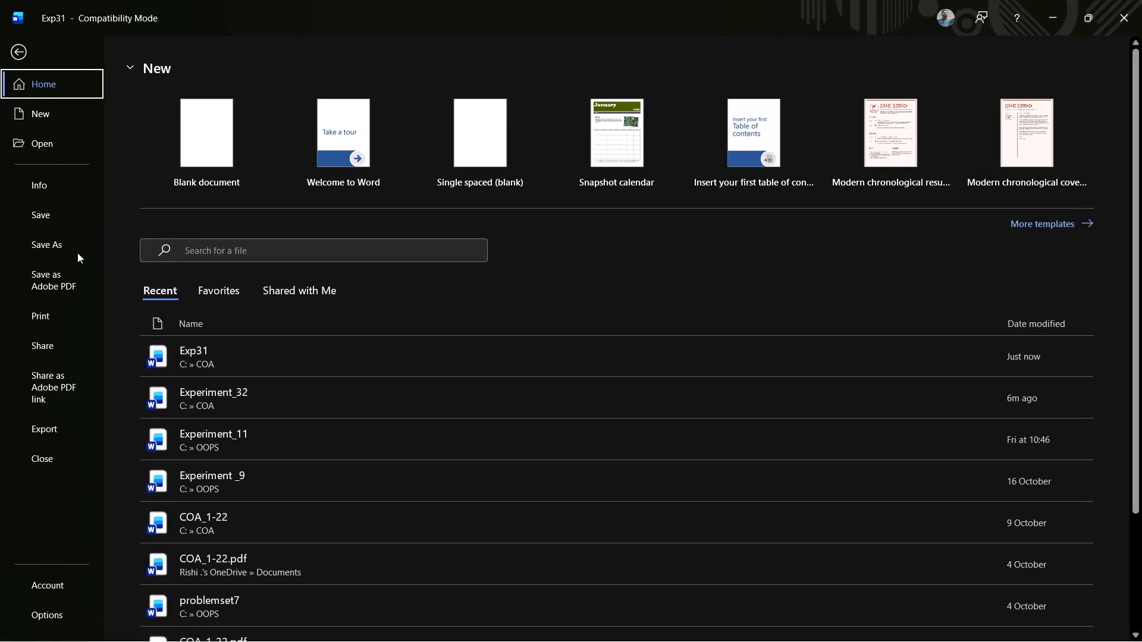
{"action": "left_click", "coordinate": [78, 246]}
{"action": "double_click", "coordinate": [199, 151]}
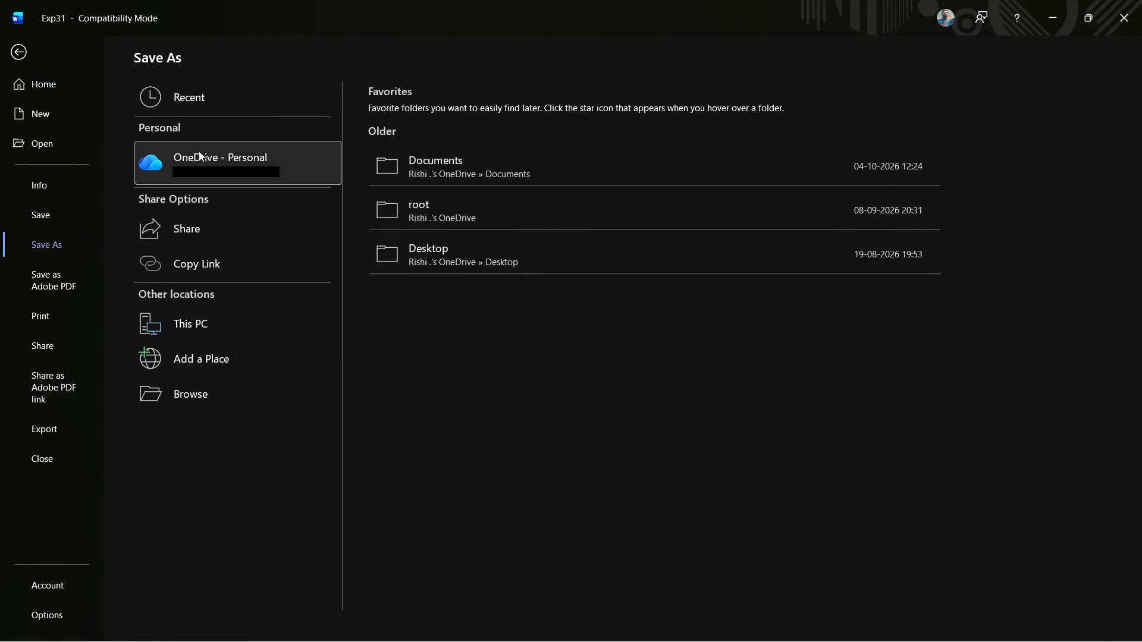
{"action": "double_click", "coordinate": [88, 193]}
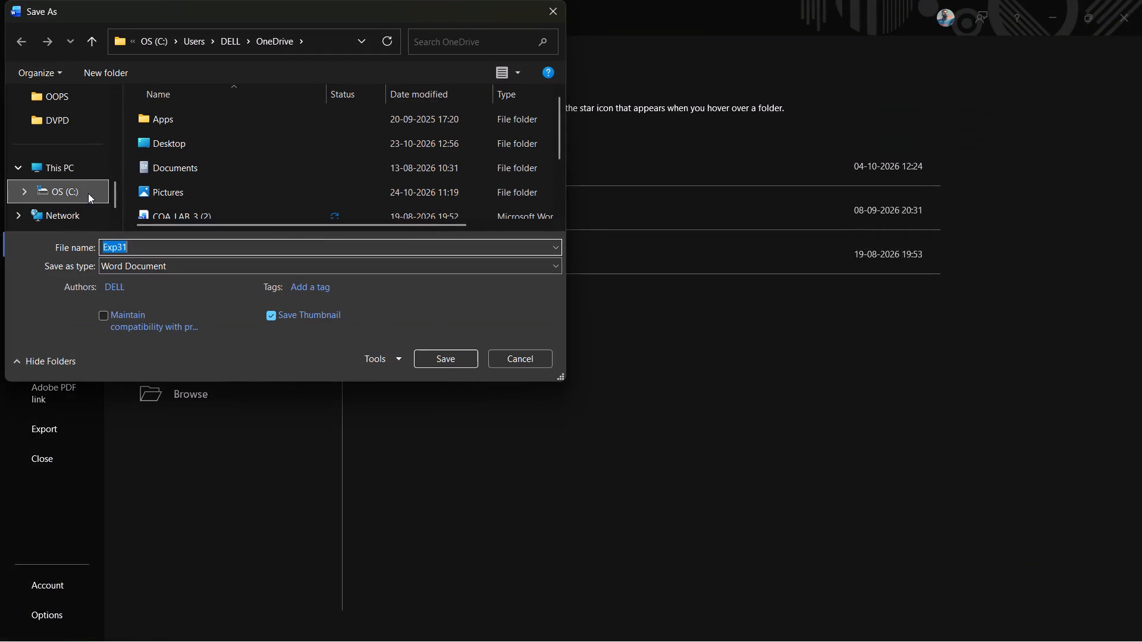
{"action": "double_click", "coordinate": [209, 100]}
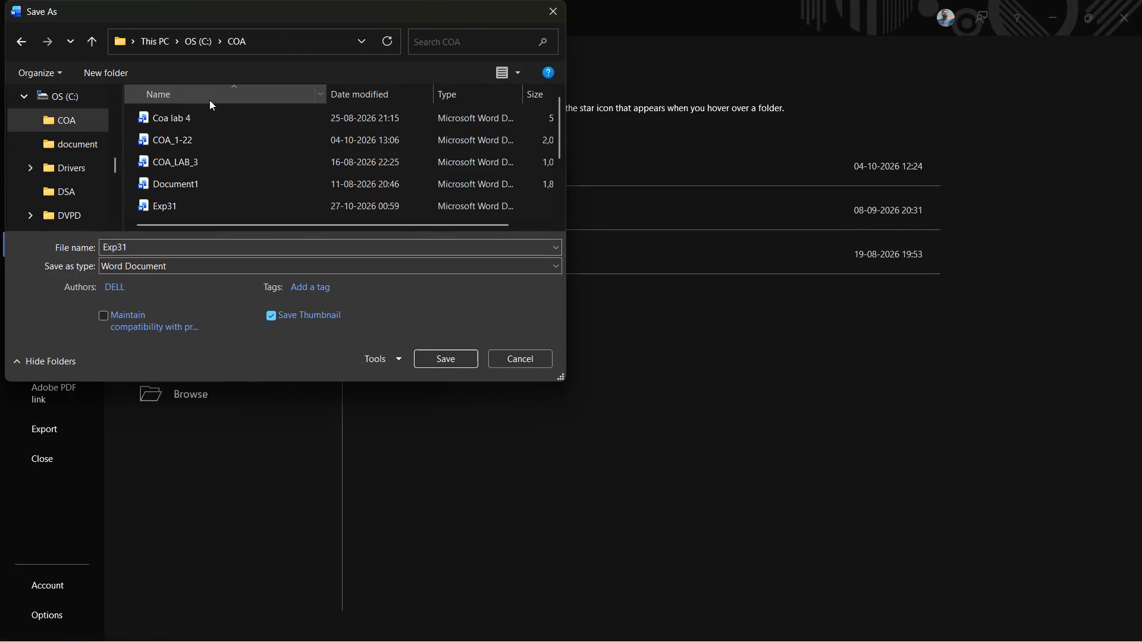
{"action": "left_click", "coordinate": [118, 250]}
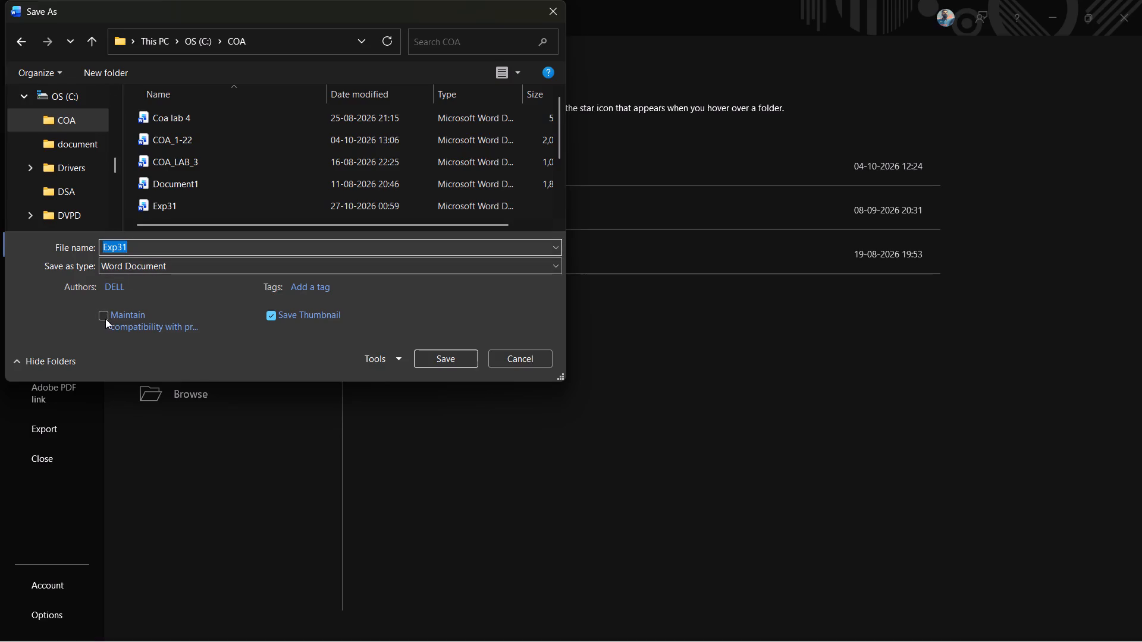
{"action": "left_click", "coordinate": [123, 270]}
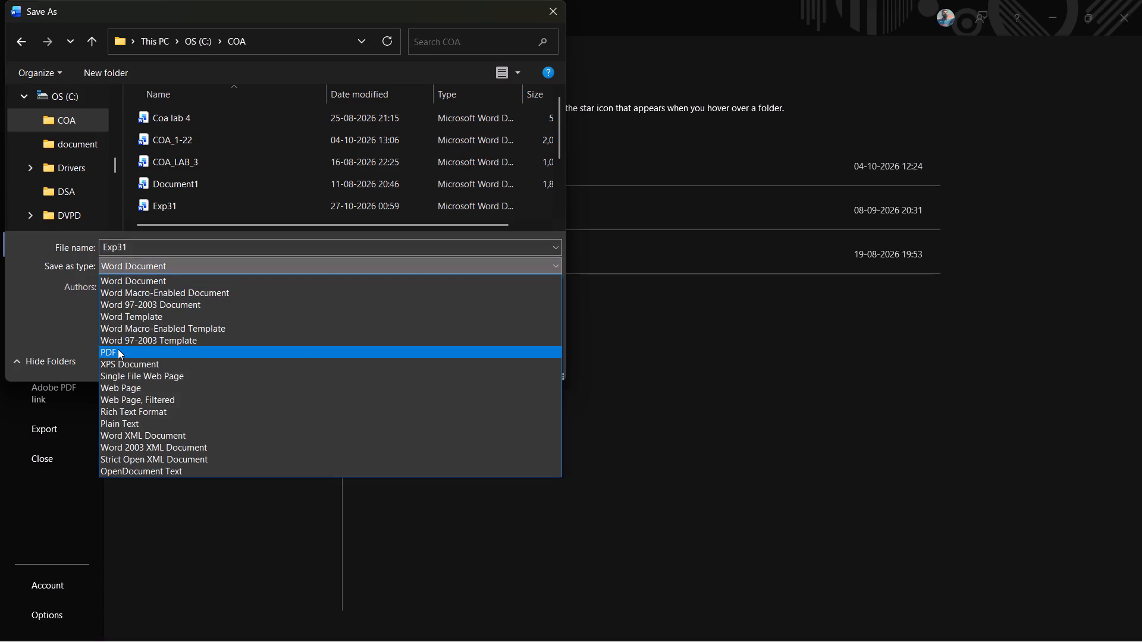
Save the Exp31 copy in PDF format in the COA folder and close the PDF that opens.
{"action": "left_click", "coordinate": [118, 349]}
{"action": "left_click", "coordinate": [439, 381]}
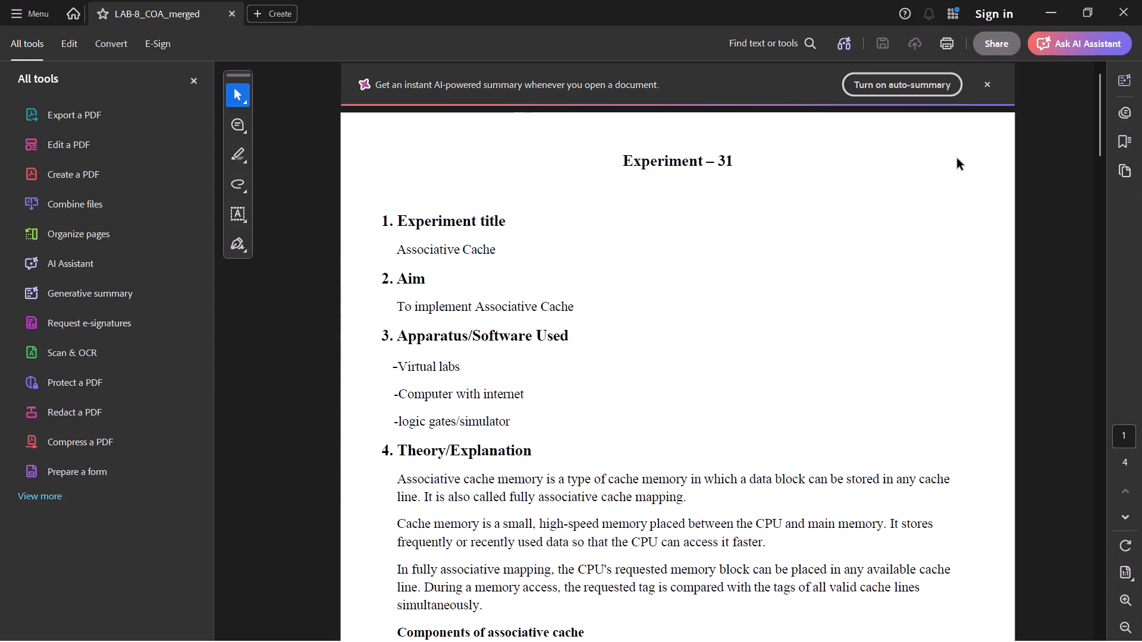
{"action": "left_click", "coordinate": [1121, 7]}
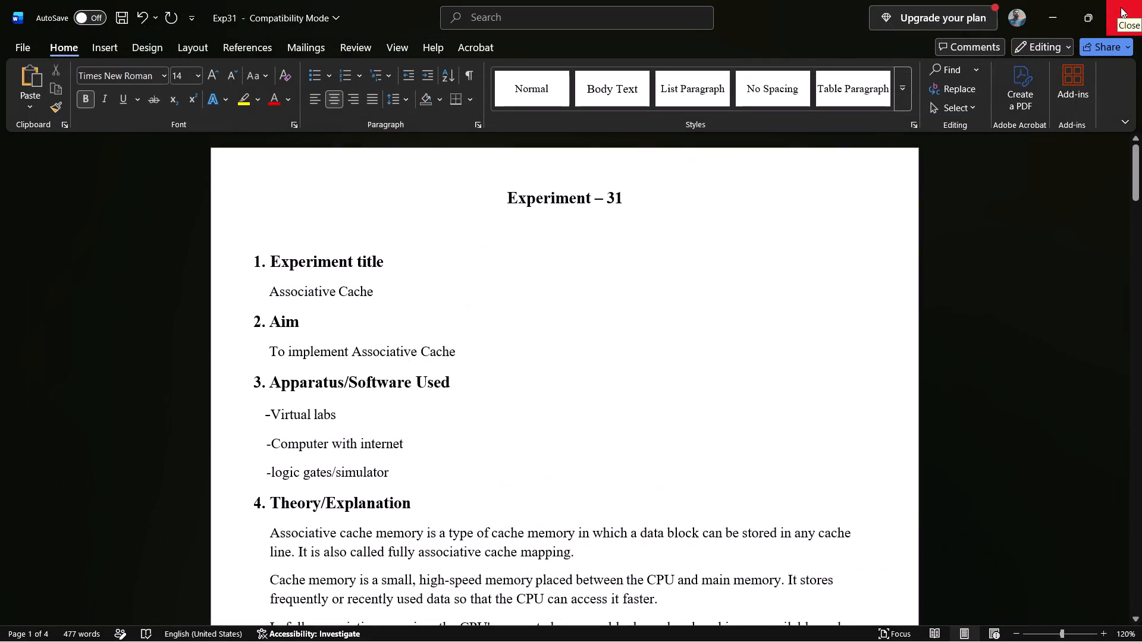
Close the Exp31 Word document.
{"action": "left_click", "coordinate": [1121, 17]}
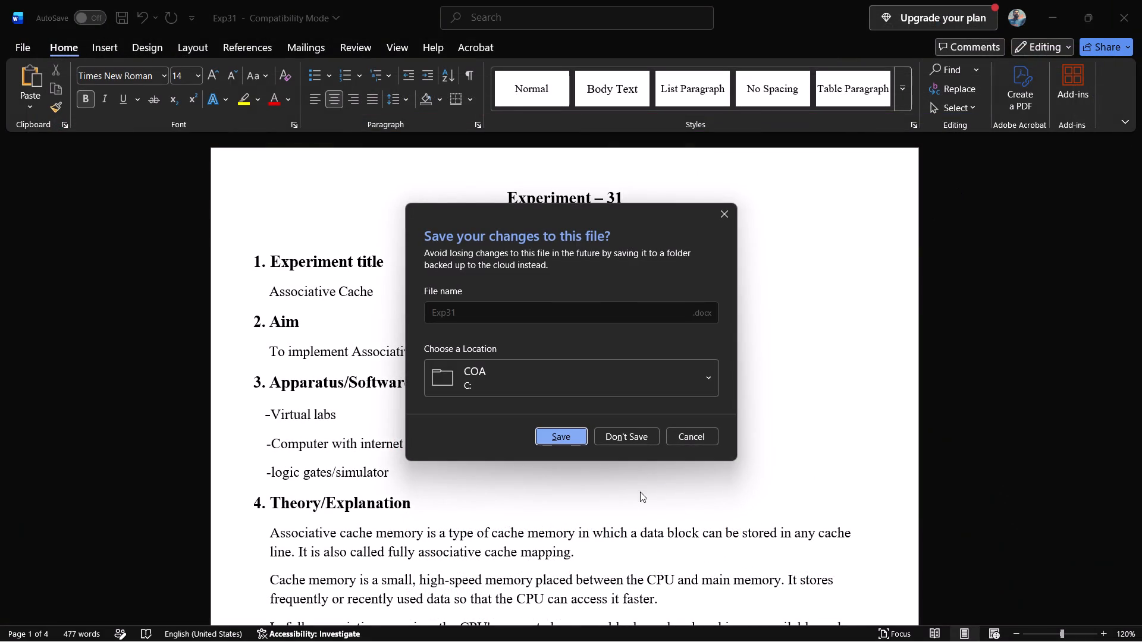
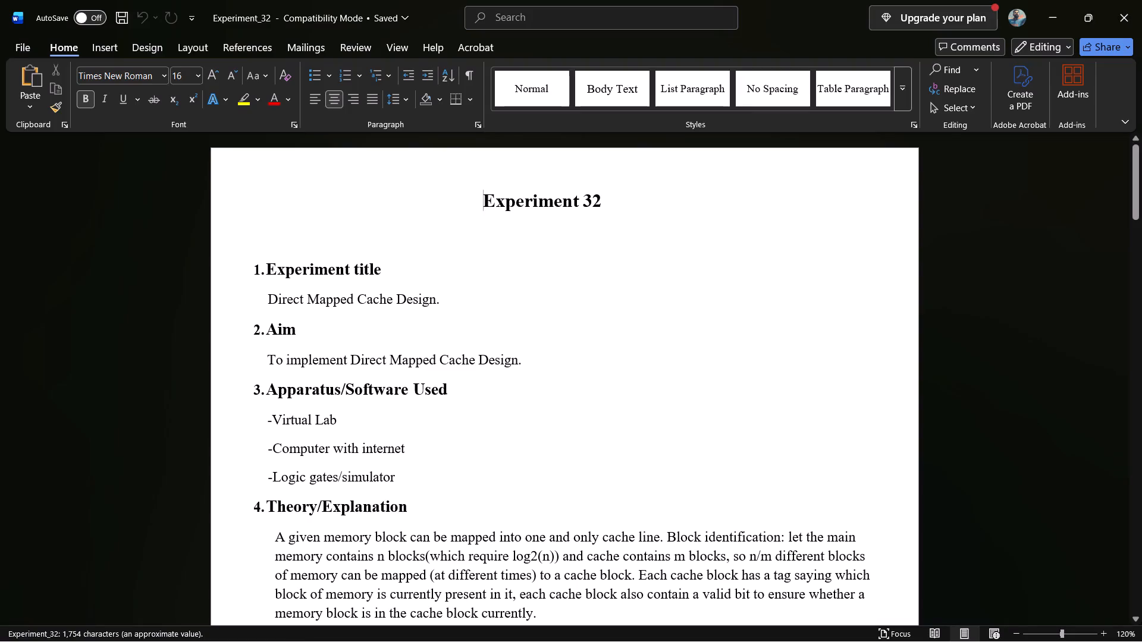
Turn on AutoSave for the Experiment_32 document by uploading it to the personal OneDrive, and save it.
{"action": "left_click", "coordinate": [90, 26]}
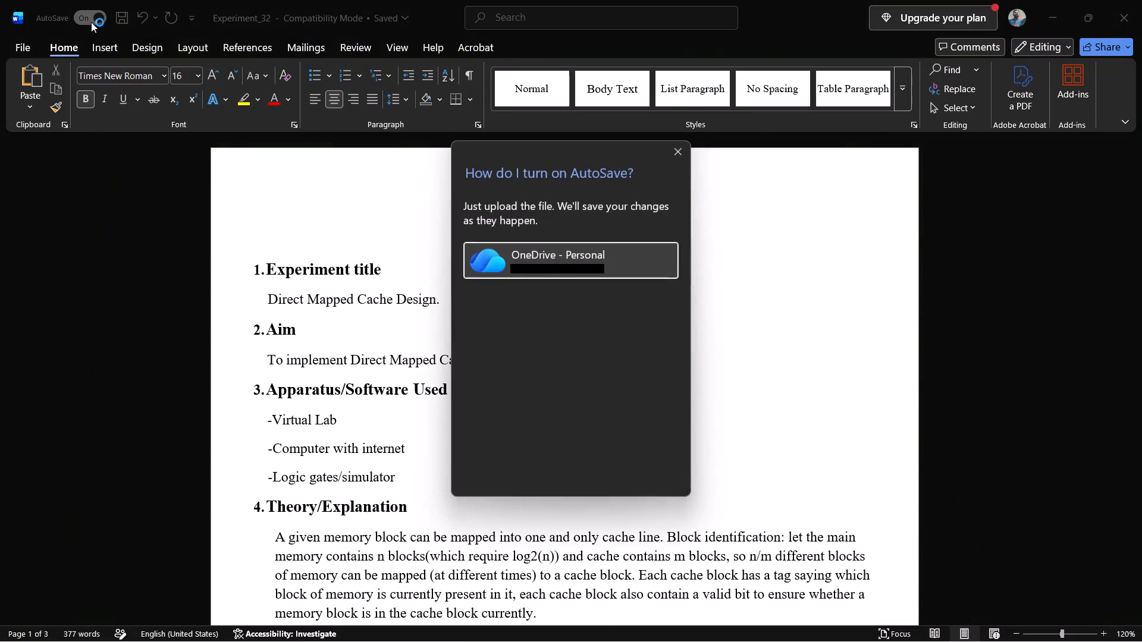
{"action": "double_click", "coordinate": [562, 266]}
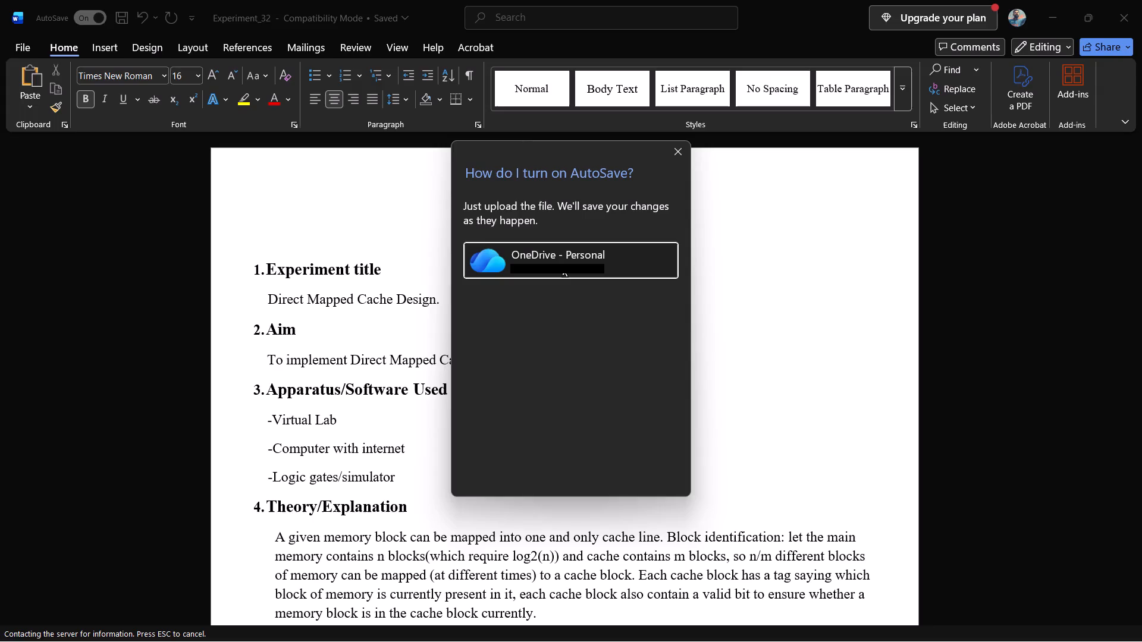
{"action": "double_click", "coordinate": [562, 266]}
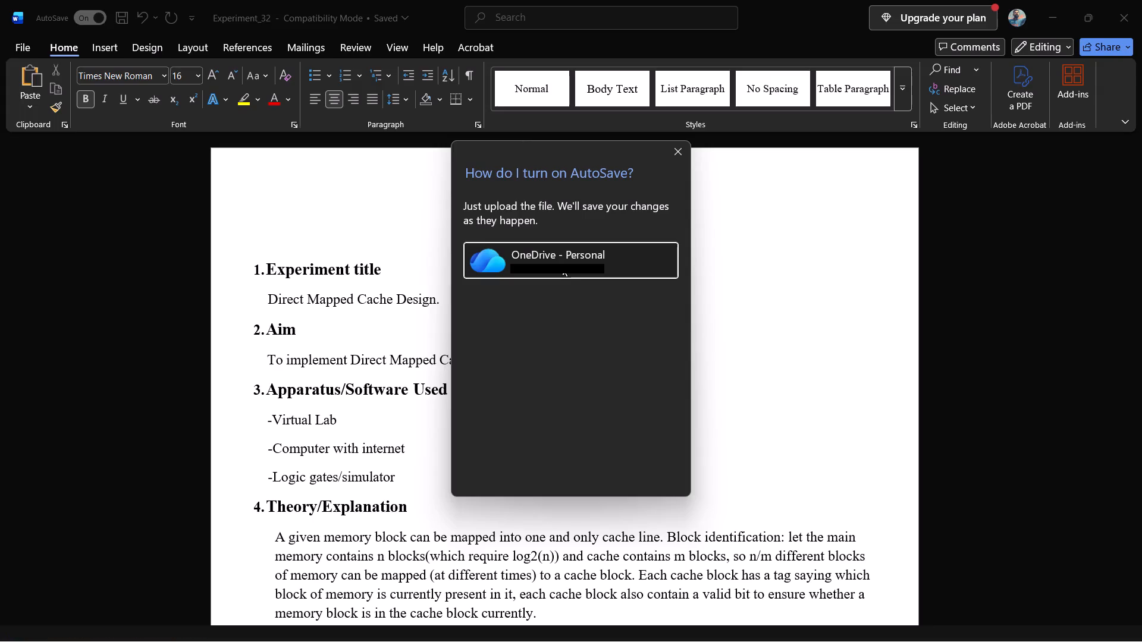
{"action": "double_click", "coordinate": [562, 266]}
{"action": "triple_click", "coordinate": [575, 261]}
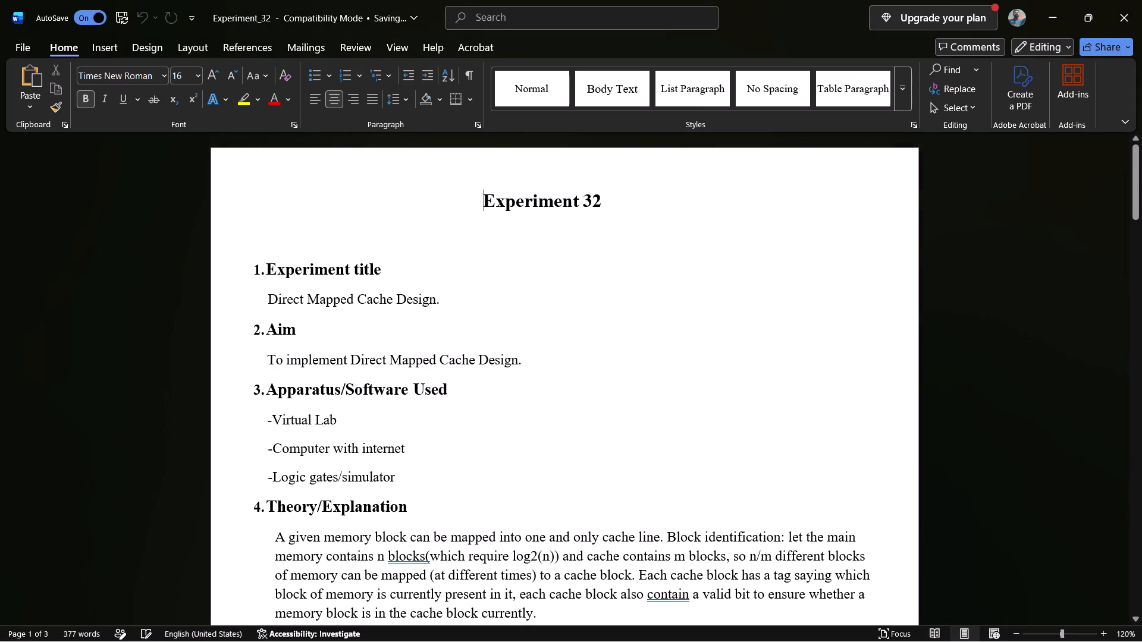
{"action": "left_click", "coordinate": [268, 300]}
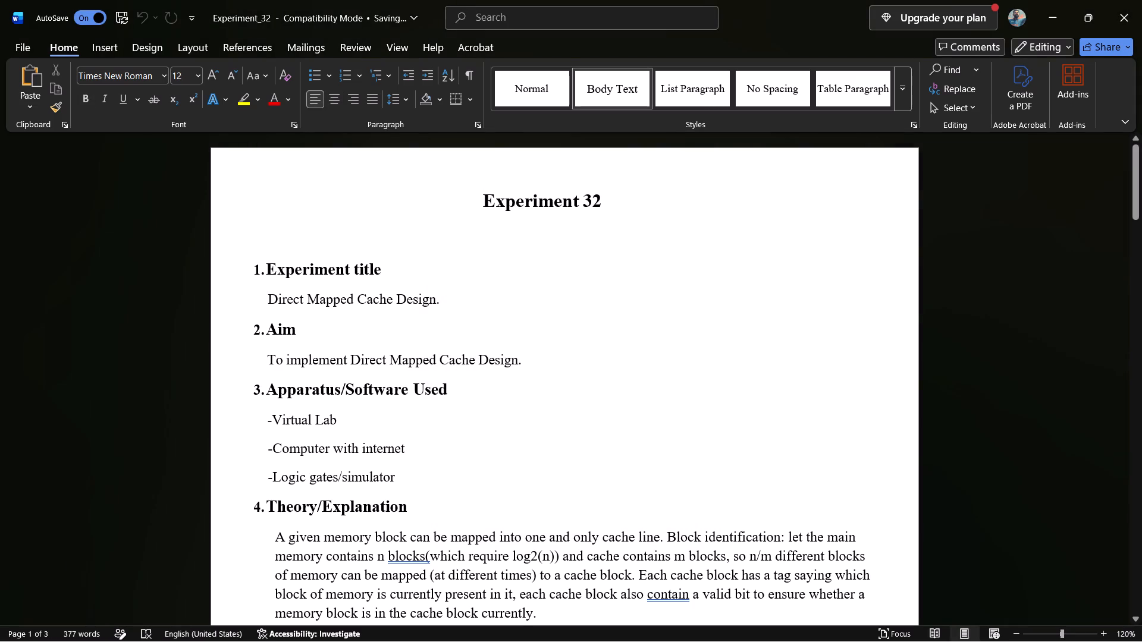
{"action": "key", "text": "ctrl+s"}
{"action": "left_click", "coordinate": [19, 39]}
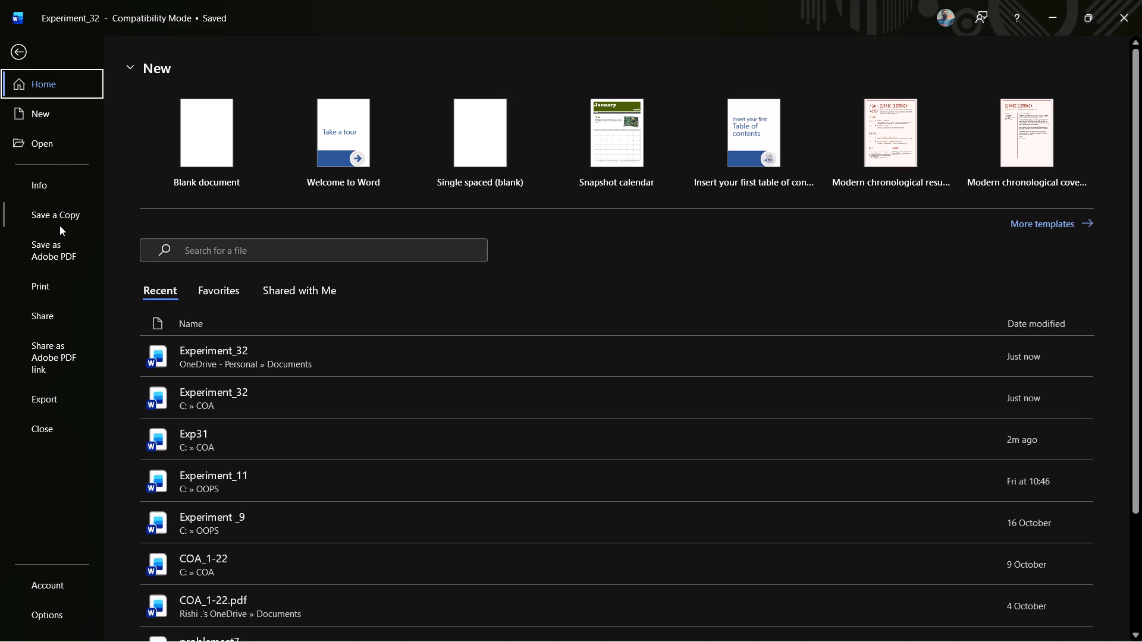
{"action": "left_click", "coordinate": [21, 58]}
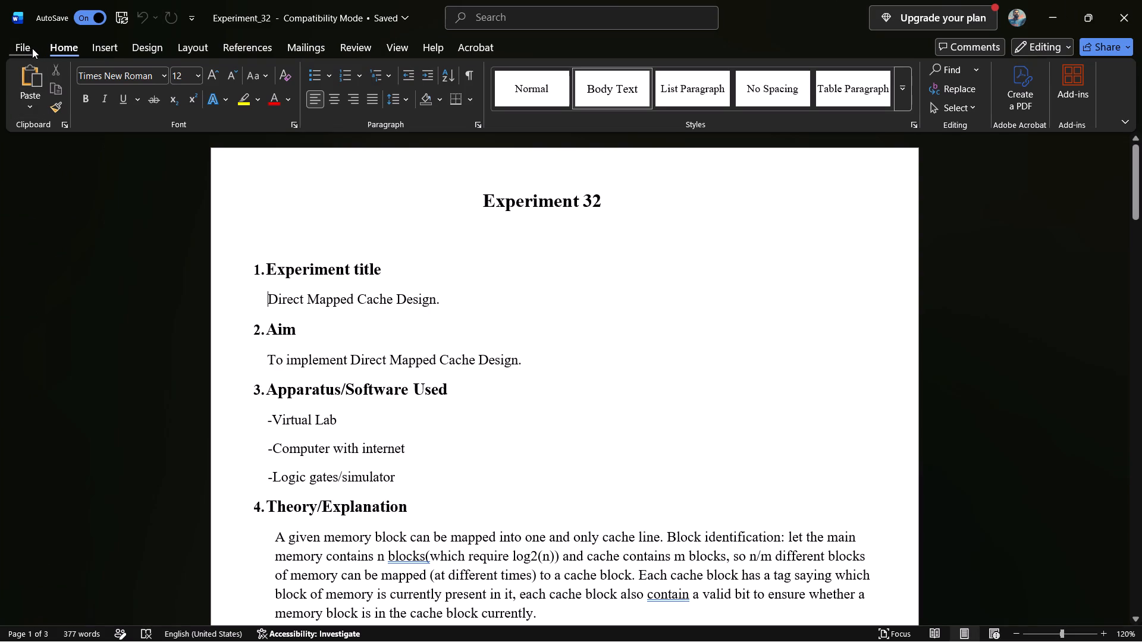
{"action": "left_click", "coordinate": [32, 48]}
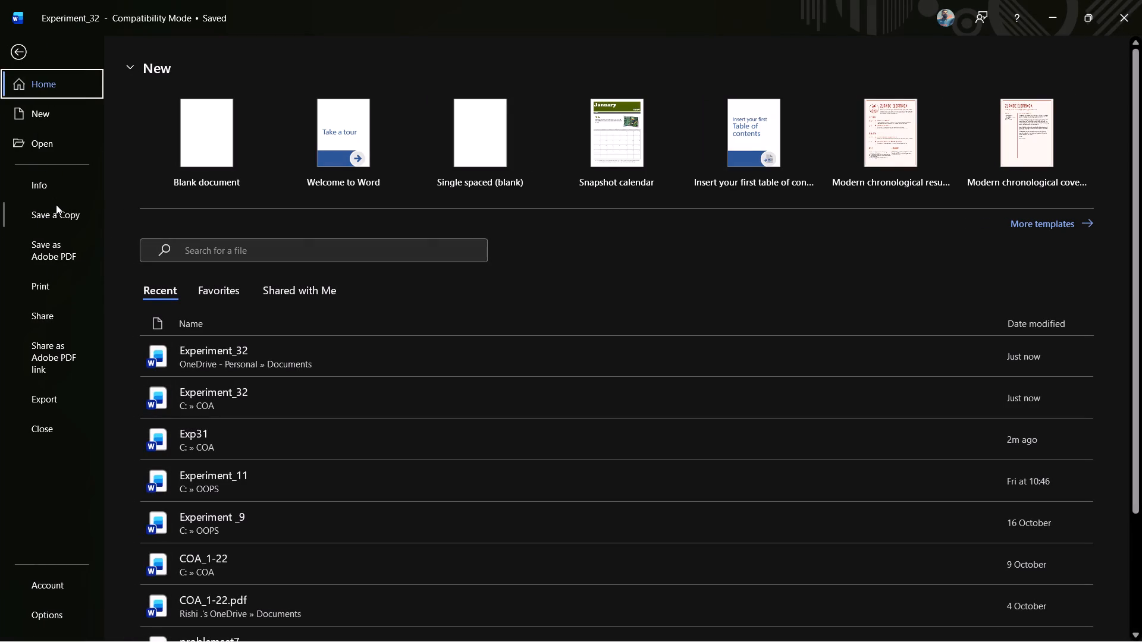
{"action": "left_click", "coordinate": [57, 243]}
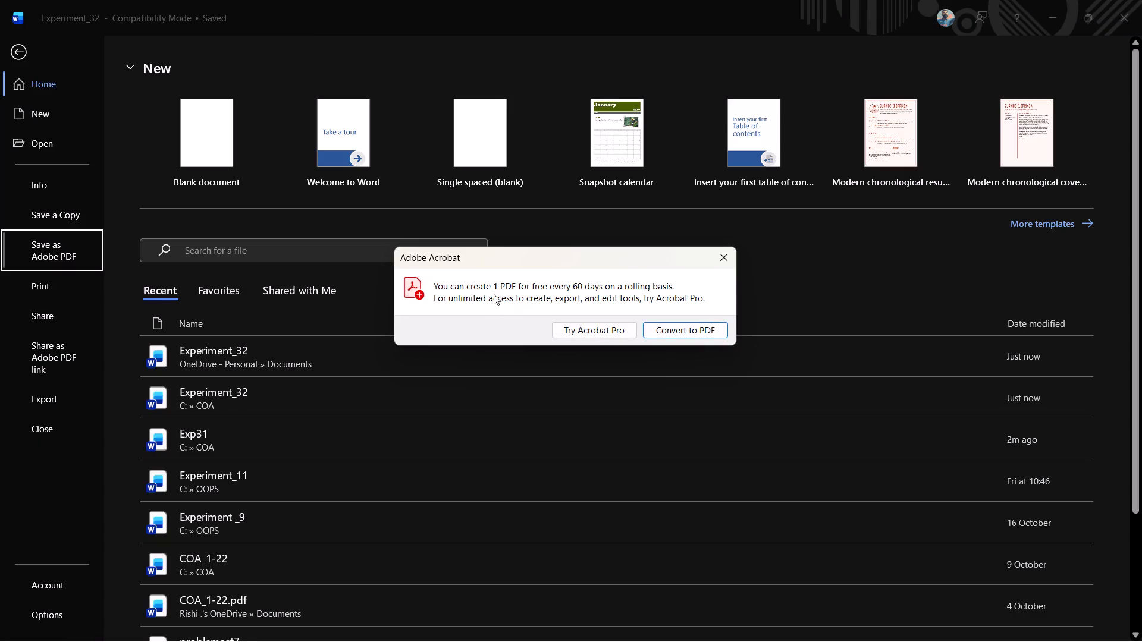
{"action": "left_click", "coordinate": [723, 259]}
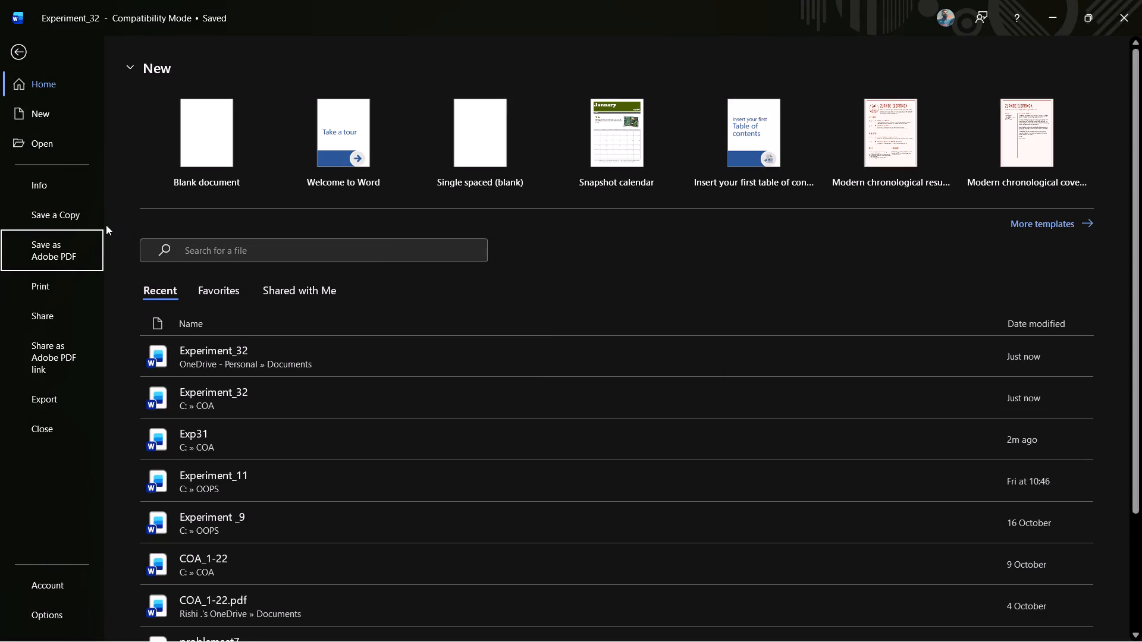
Save a PDF copy of the Experiment_32 document as Exp32 in the personal OneDrive folder.
{"action": "left_click", "coordinate": [78, 216]}
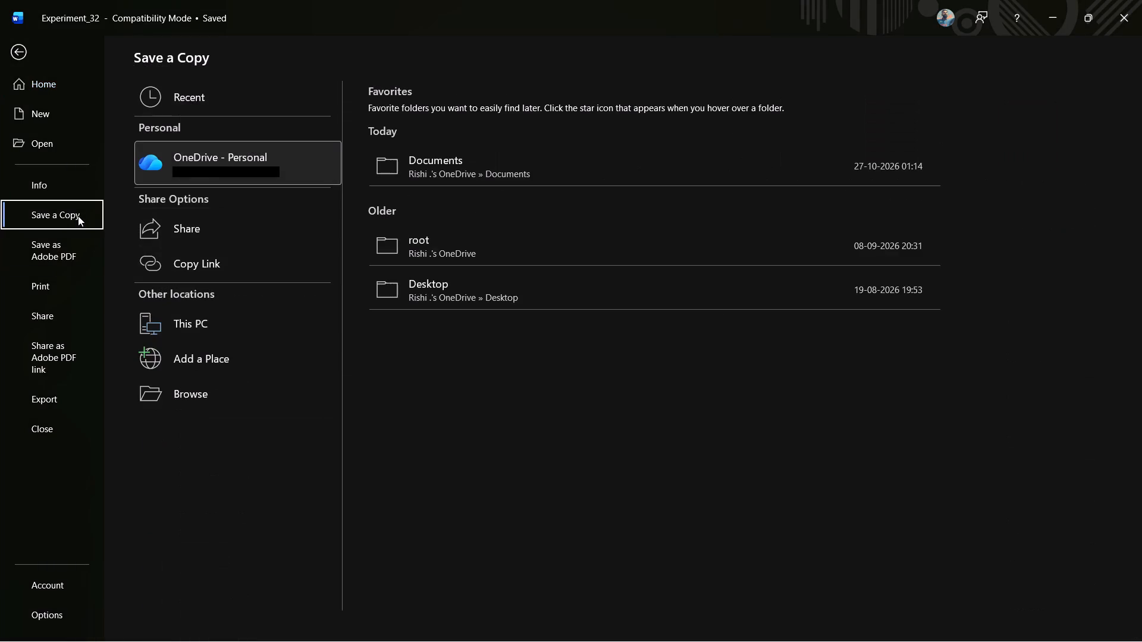
{"action": "double_click", "coordinate": [320, 147]}
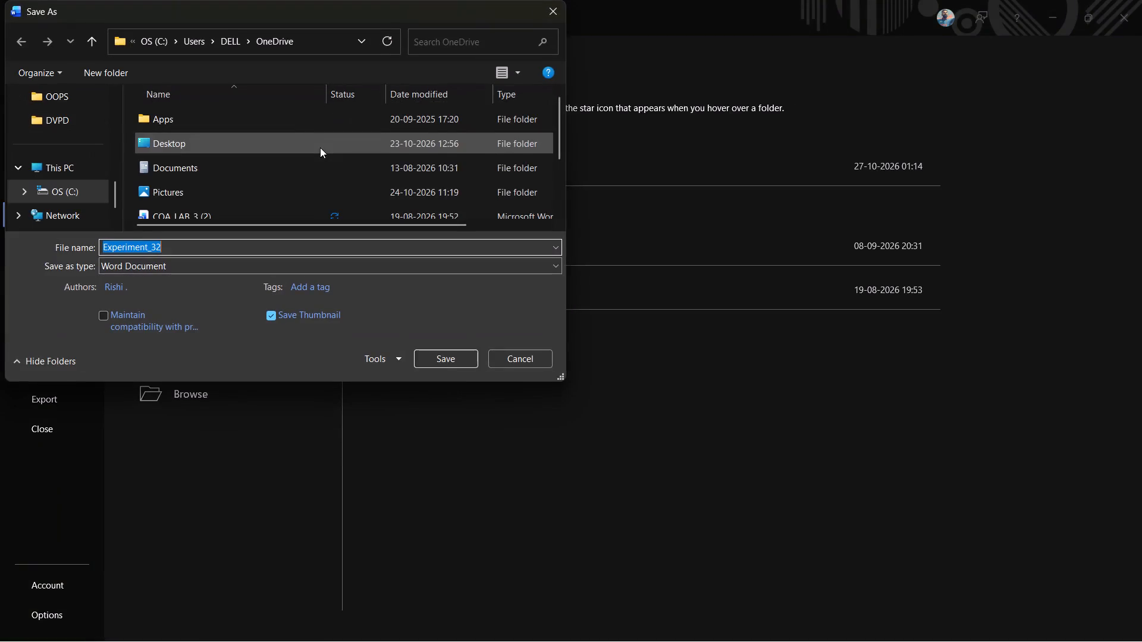
{"action": "left_click", "coordinate": [174, 265]}
{"action": "left_click", "coordinate": [165, 348]}
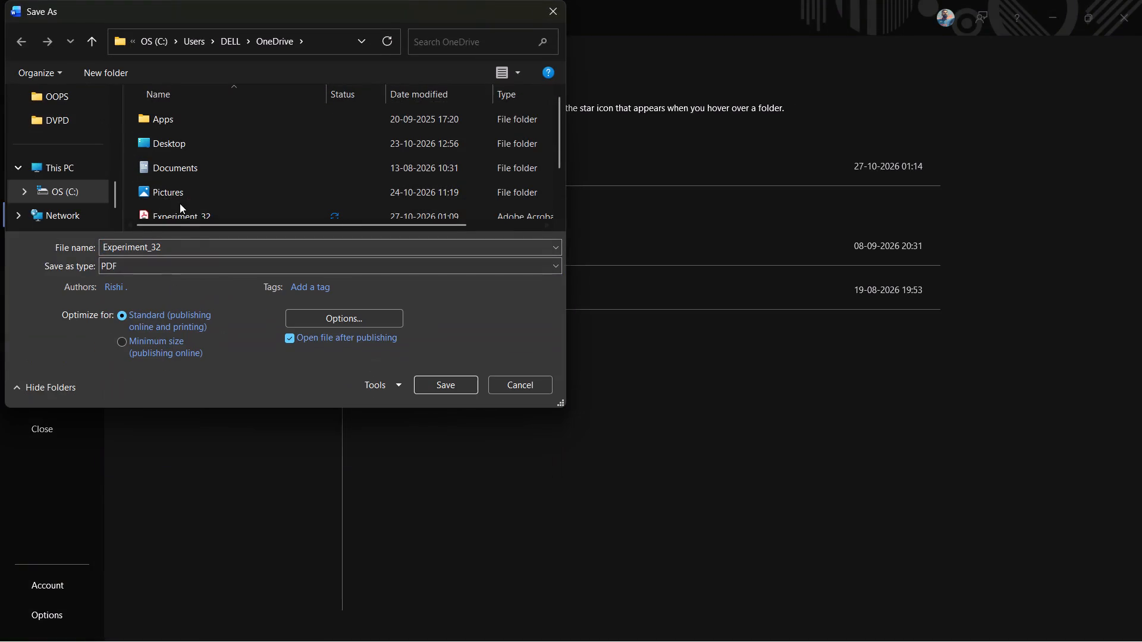
{"action": "left_click", "coordinate": [177, 250]}
{"action": "key", "text": "BackSpace"}
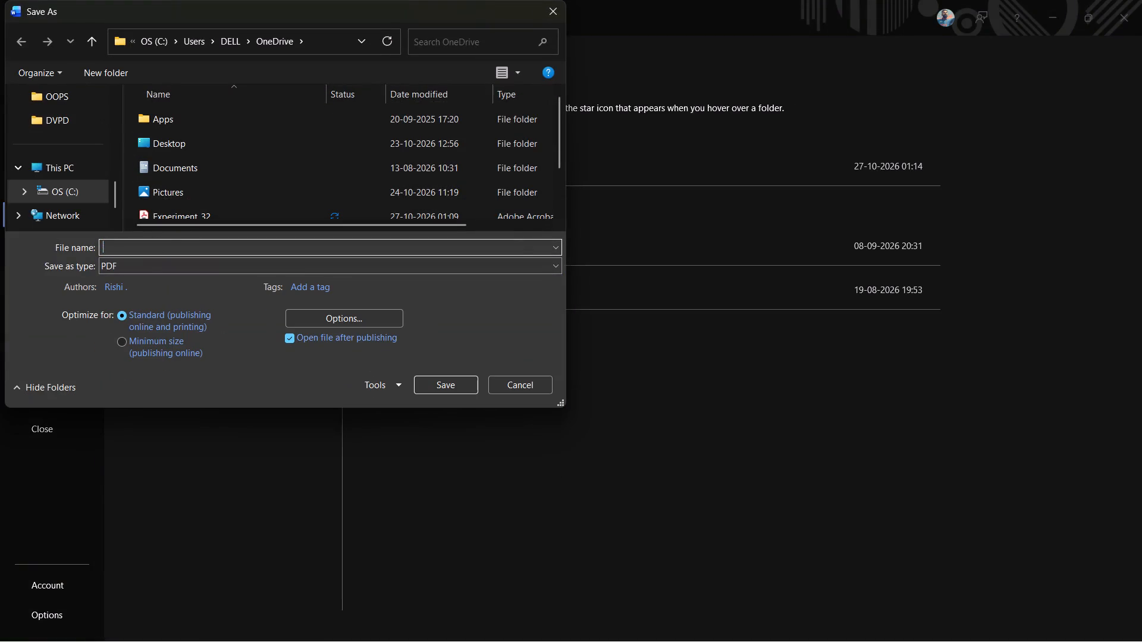
{"action": "key", "text": "shift+e"}
{"action": "type", "text": "xp"}
{"action": "type", "text": "32"}
{"action": "key", "text": "Return"}
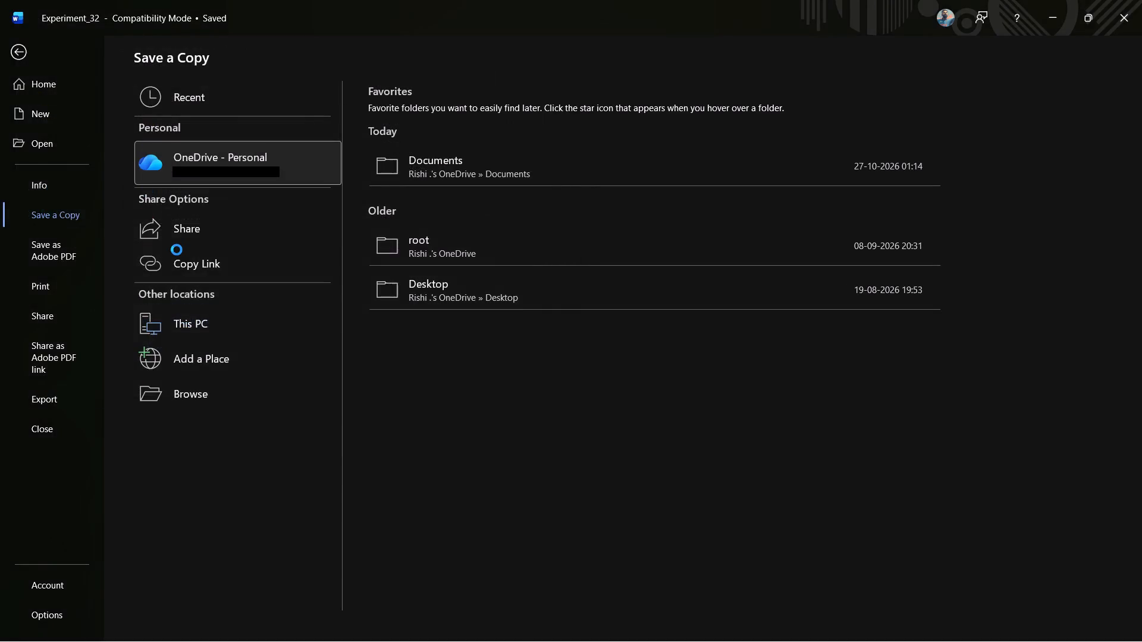
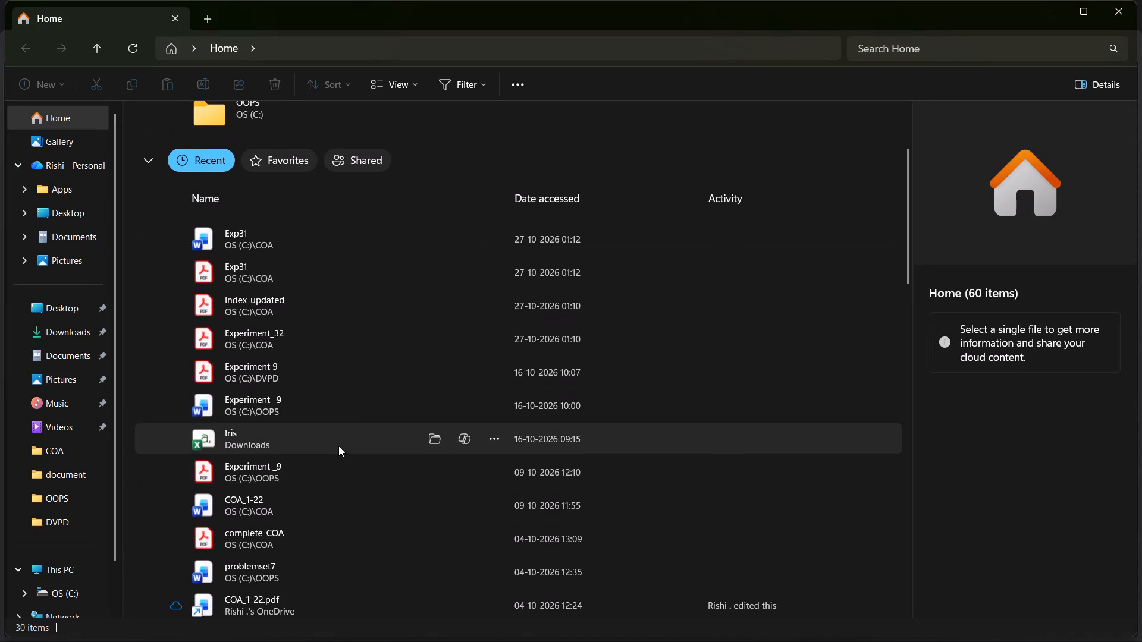
Open the Experiment_32 PDF from the recent files, check its first page, and close it.
{"action": "scroll", "coordinate": [338, 446], "scroll_direction": "up", "scroll_amount": 1}
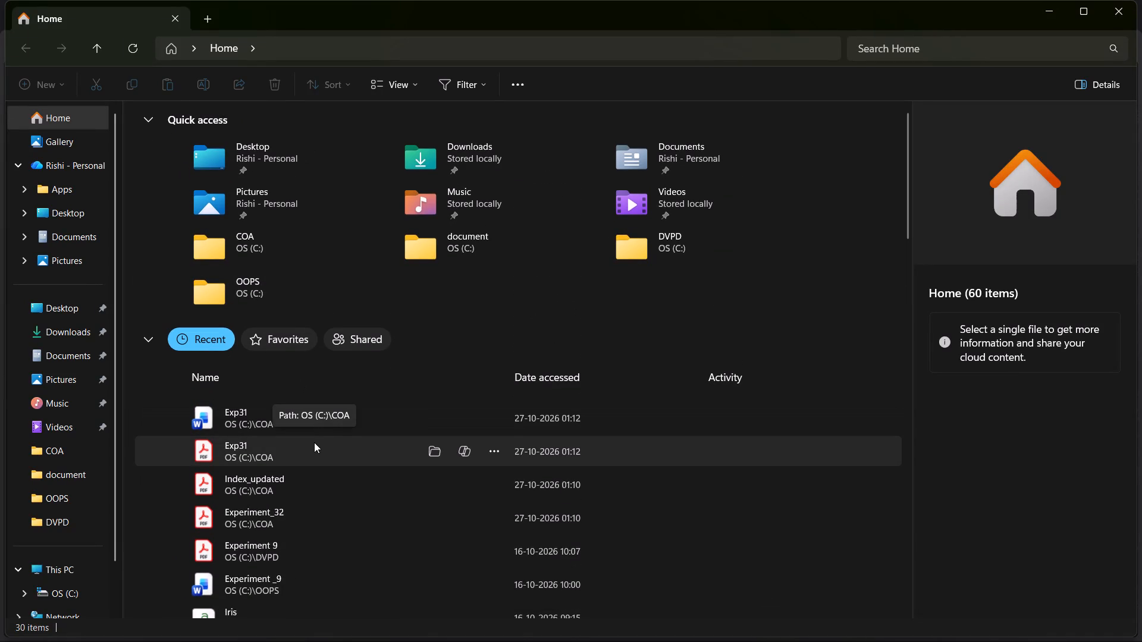
{"action": "double_click", "coordinate": [332, 523]}
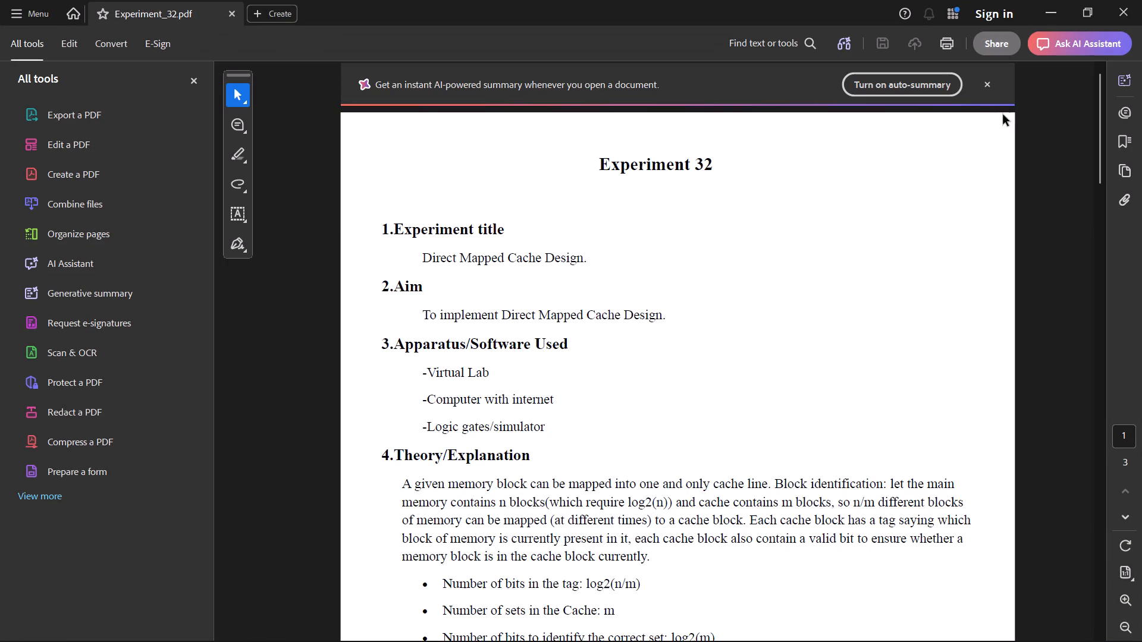
{"action": "left_click", "coordinate": [1125, 18]}
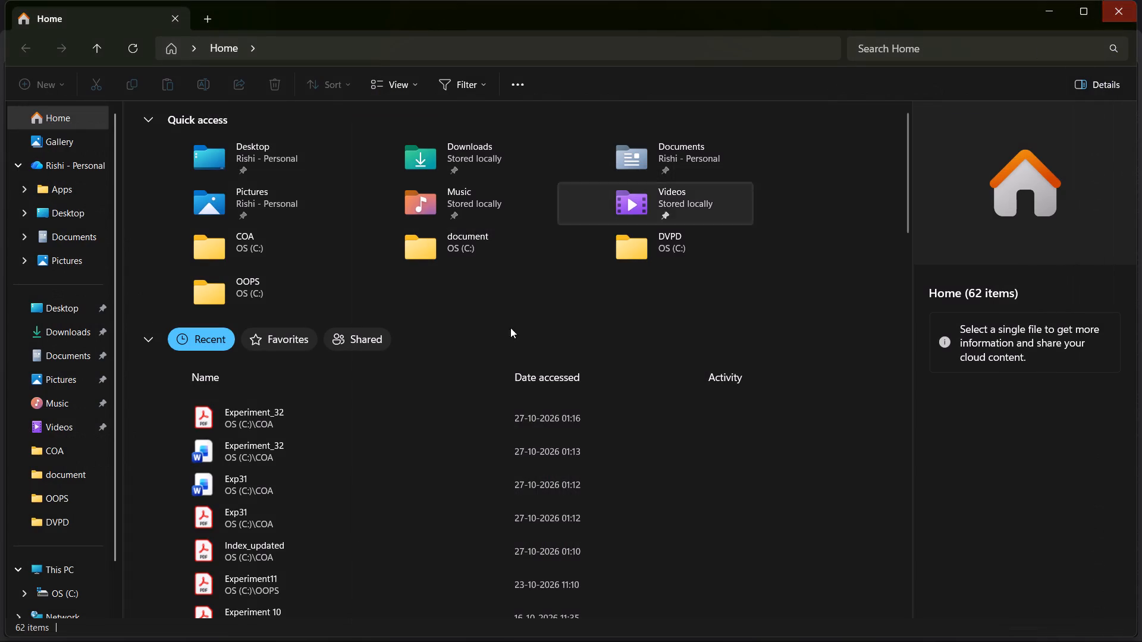
Open the Experiment_32 Word document stored in the COA folder and save it.
{"action": "double_click", "coordinate": [262, 460]}
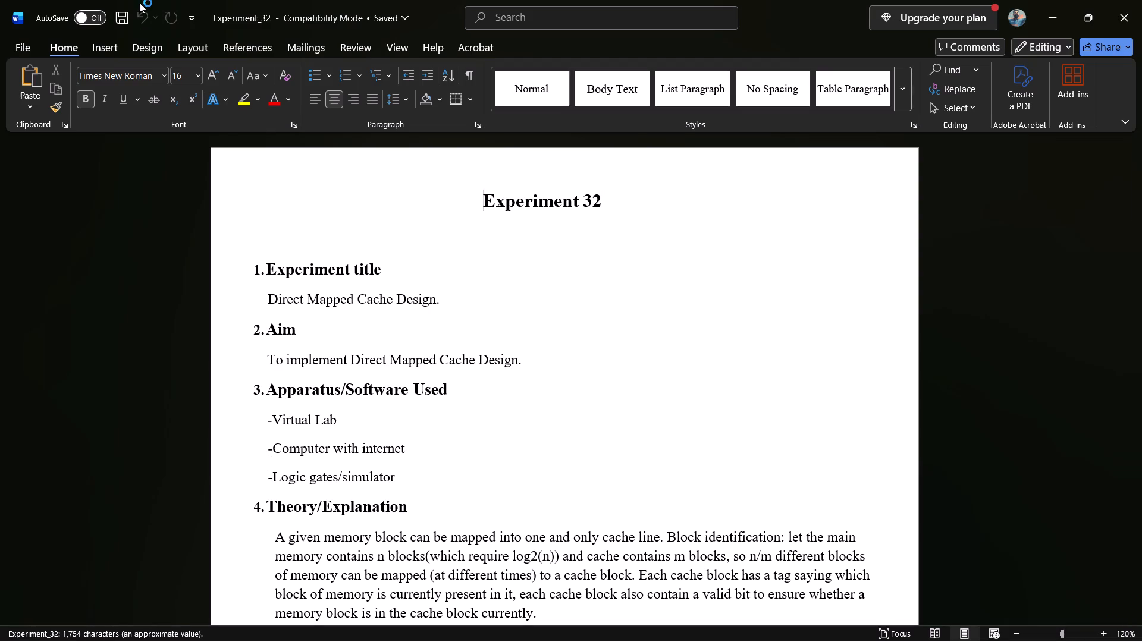
{"action": "left_click", "coordinate": [120, 16]}
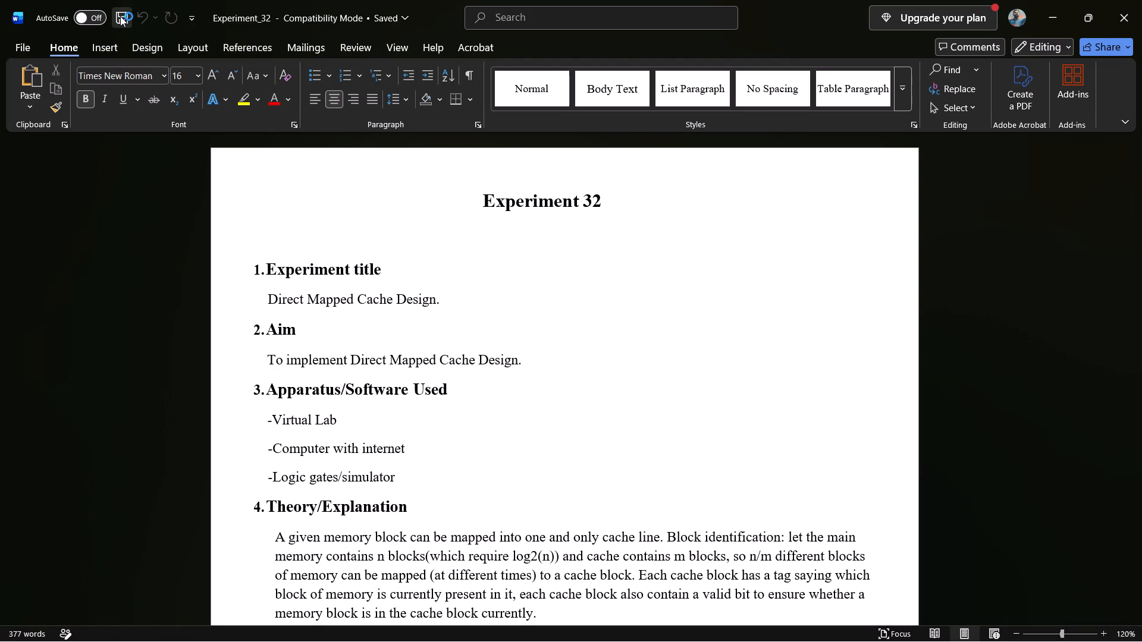
{"action": "triple_click", "coordinate": [120, 16]}
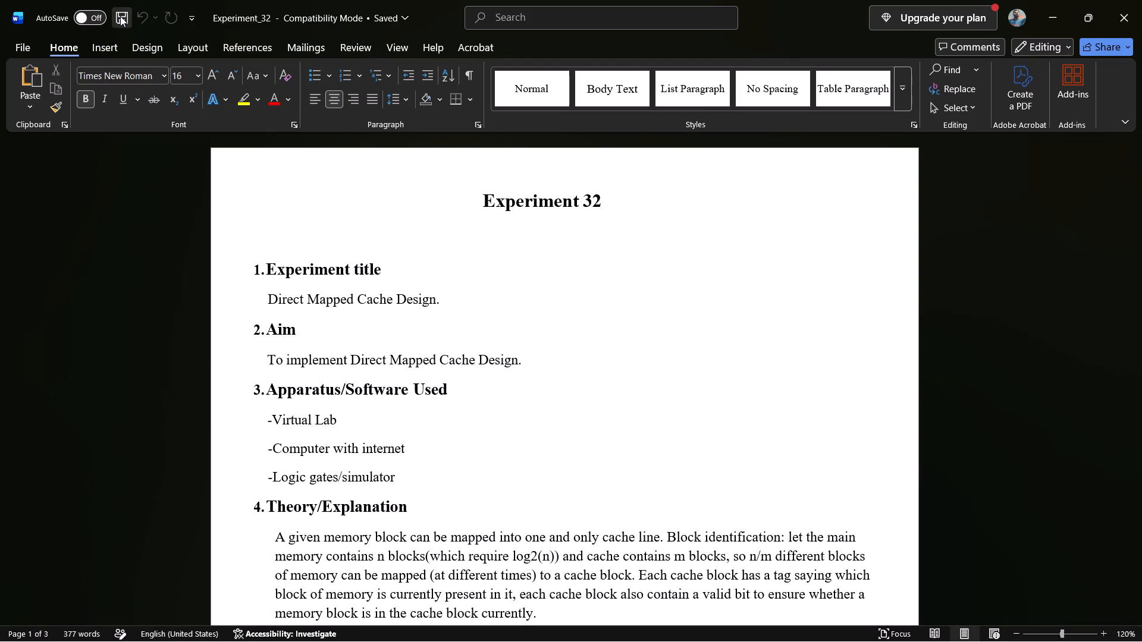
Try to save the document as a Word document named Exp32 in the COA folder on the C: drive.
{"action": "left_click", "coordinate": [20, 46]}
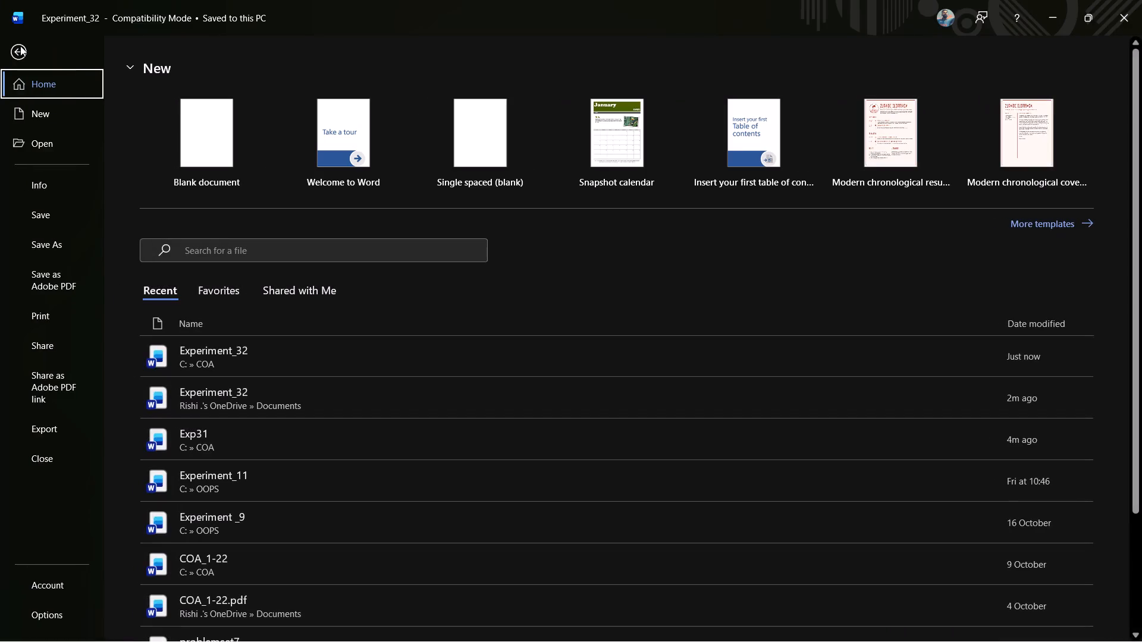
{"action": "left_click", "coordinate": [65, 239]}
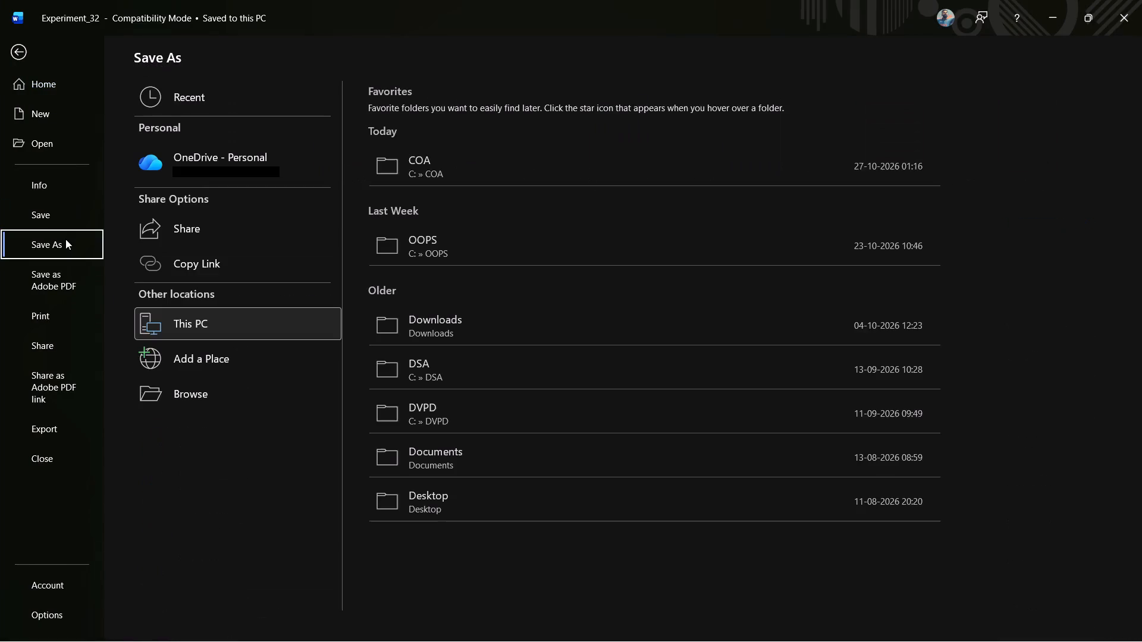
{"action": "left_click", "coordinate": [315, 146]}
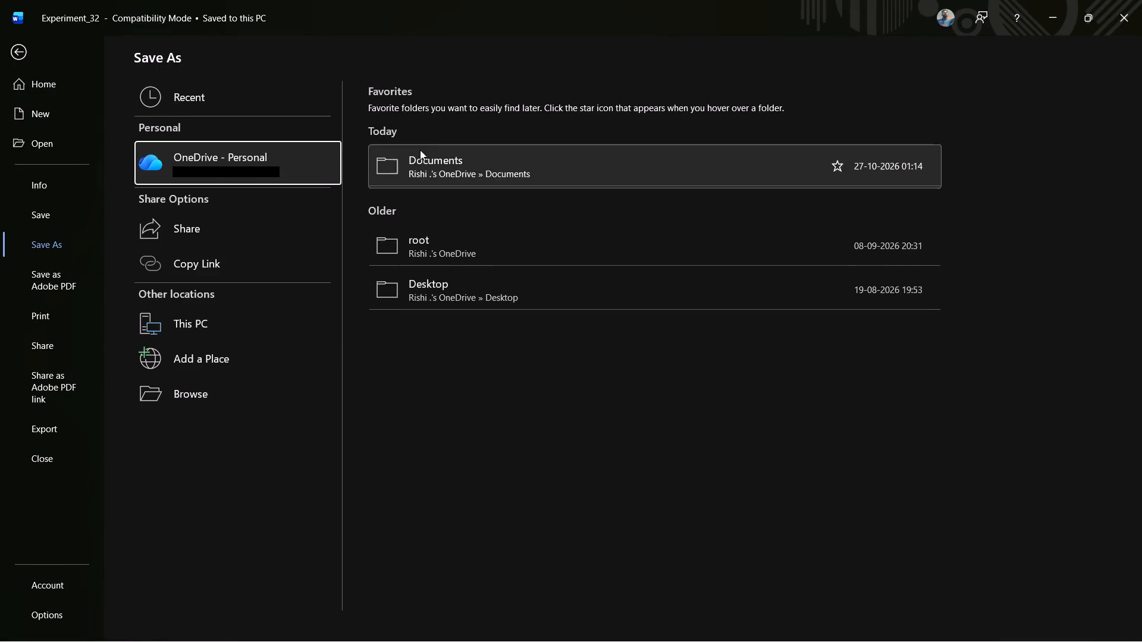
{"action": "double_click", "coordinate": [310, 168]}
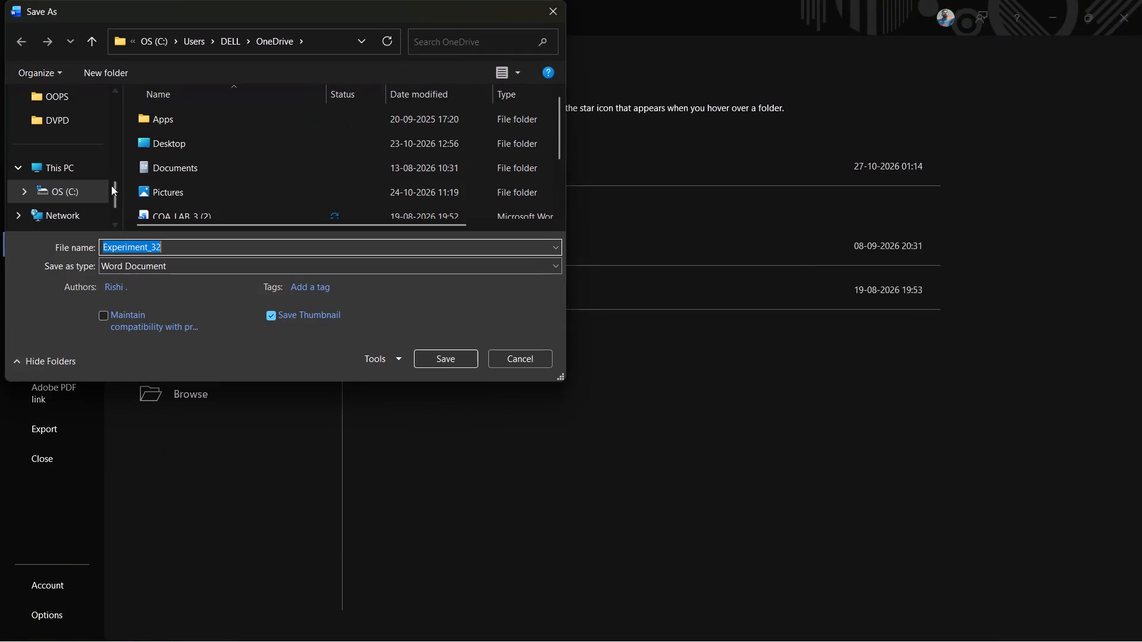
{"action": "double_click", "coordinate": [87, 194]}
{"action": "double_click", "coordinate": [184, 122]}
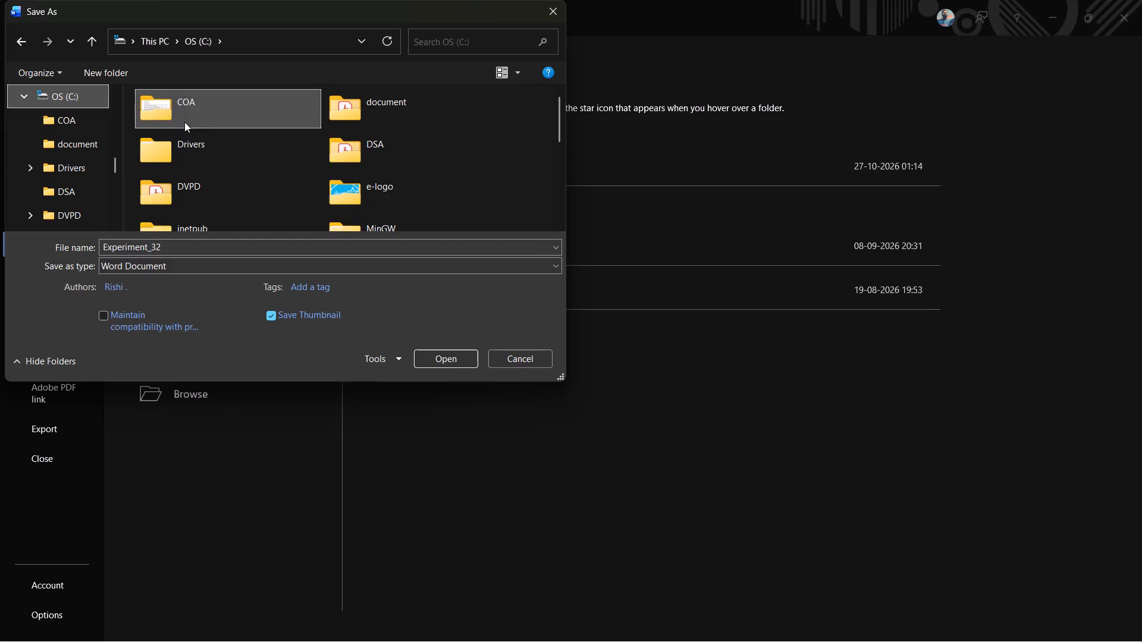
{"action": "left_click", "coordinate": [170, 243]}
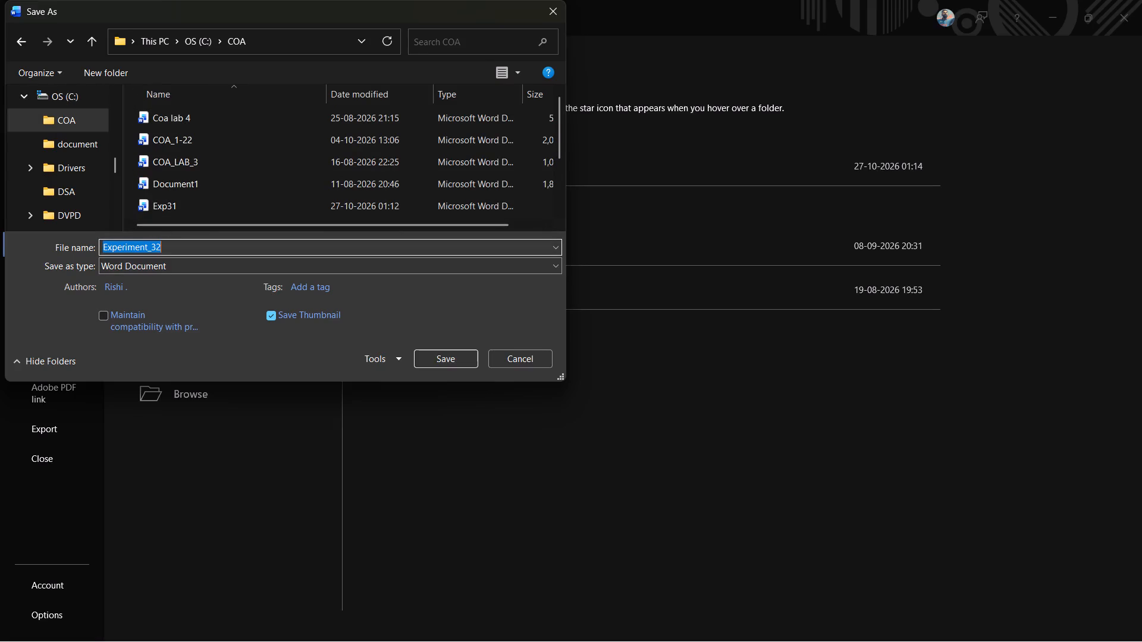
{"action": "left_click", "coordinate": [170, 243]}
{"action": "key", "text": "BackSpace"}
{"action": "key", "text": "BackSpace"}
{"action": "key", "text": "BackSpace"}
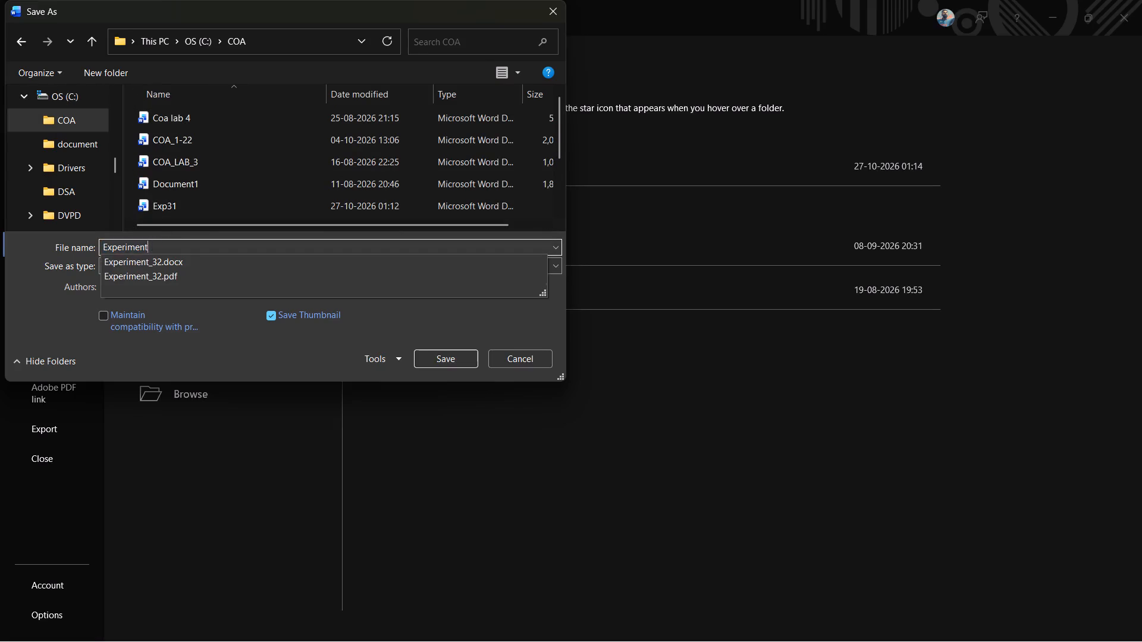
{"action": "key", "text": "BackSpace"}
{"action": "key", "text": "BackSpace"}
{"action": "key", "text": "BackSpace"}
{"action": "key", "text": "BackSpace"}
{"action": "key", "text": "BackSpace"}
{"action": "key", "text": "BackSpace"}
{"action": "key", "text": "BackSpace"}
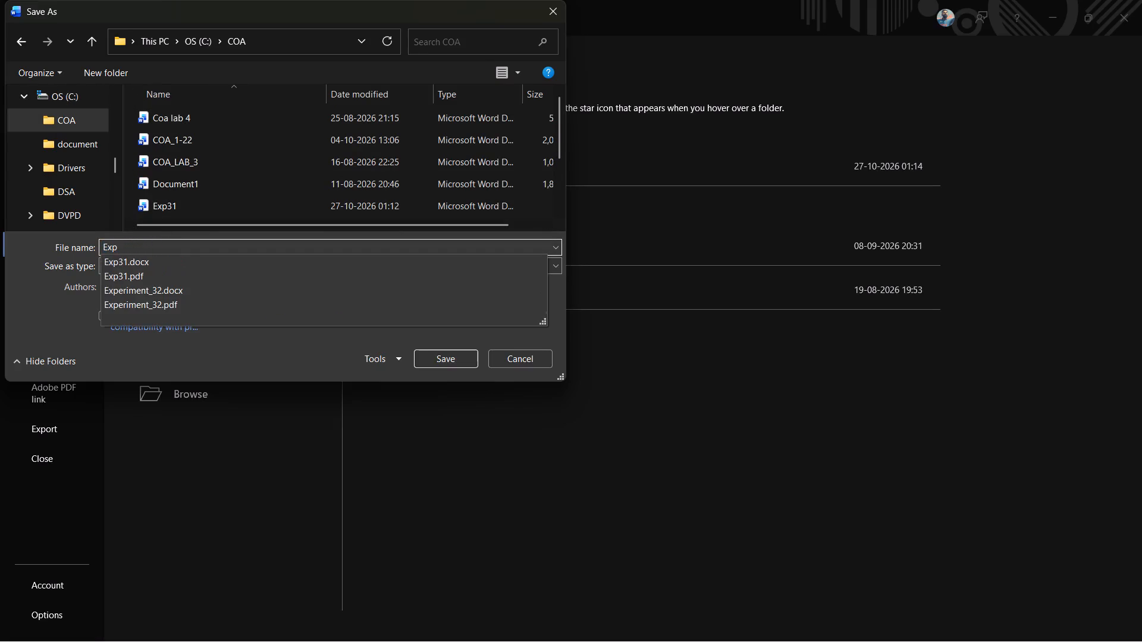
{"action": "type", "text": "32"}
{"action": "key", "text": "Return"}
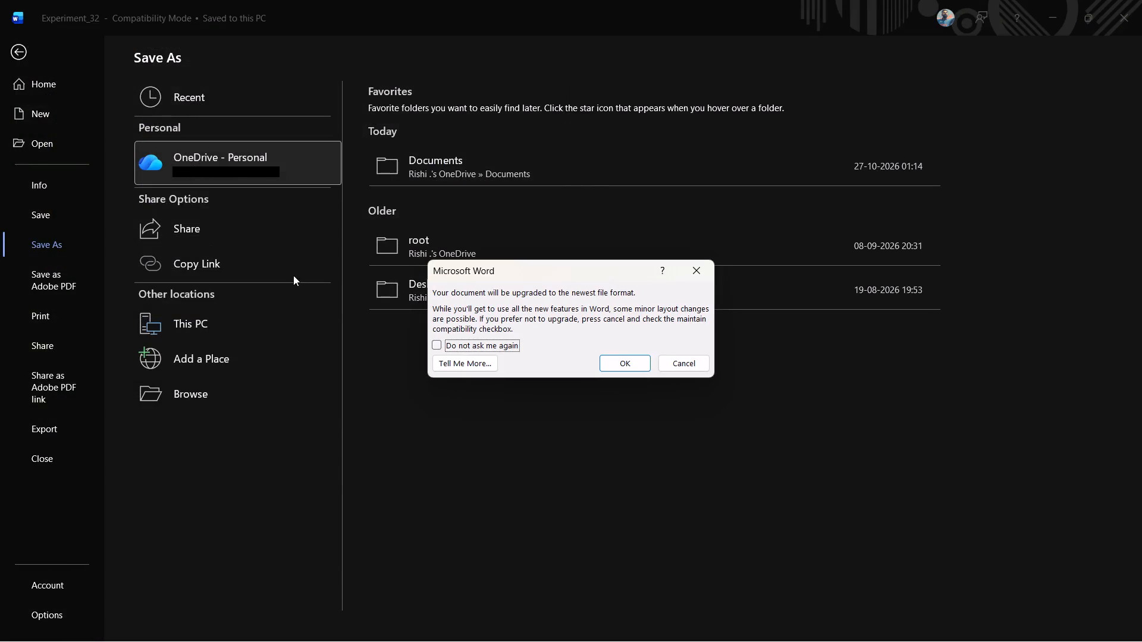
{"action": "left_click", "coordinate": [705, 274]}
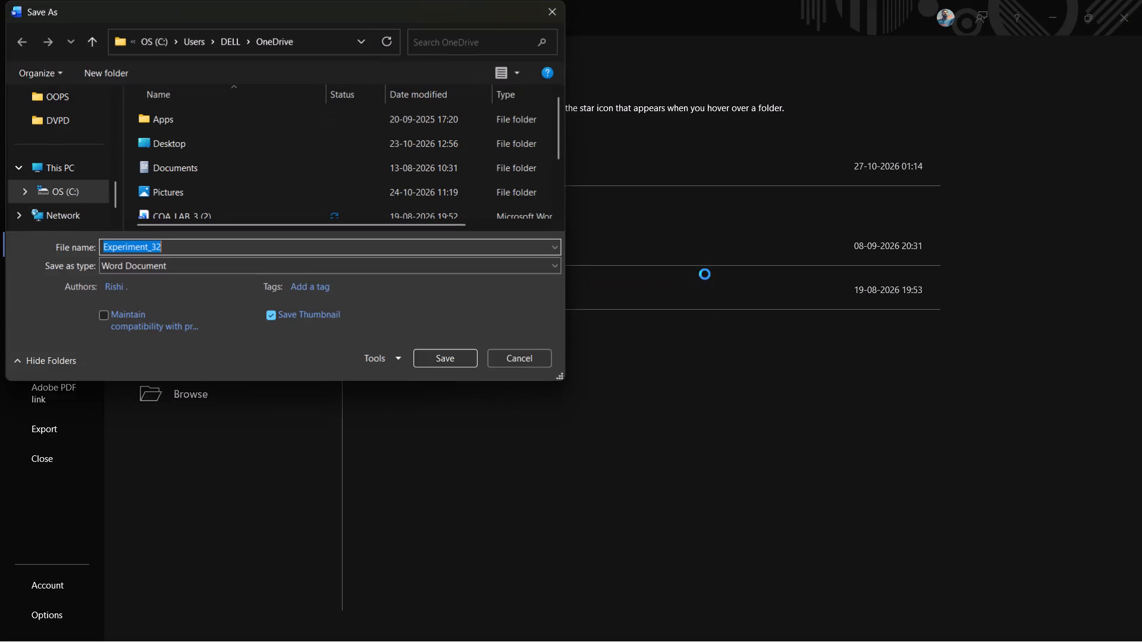
Save the document as a PDF named Exp32 in the OneDrive folder, replacing the existing file, and close the PDF and the Word document.
{"action": "left_click", "coordinate": [317, 264]}
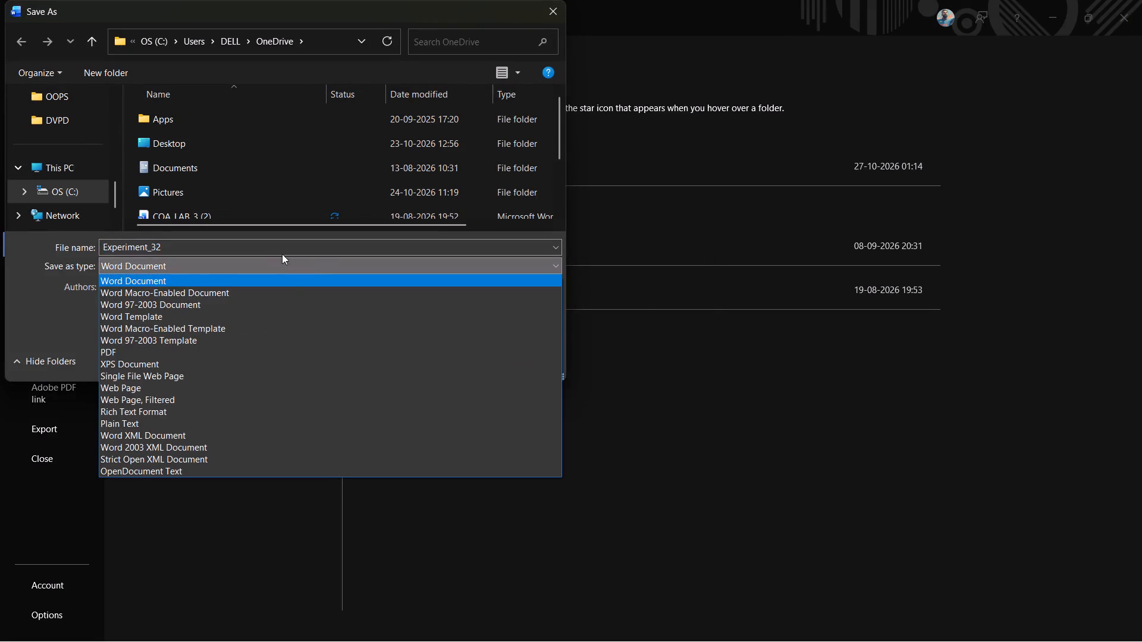
{"action": "left_click", "coordinate": [274, 248]}
{"action": "left_click", "coordinate": [196, 274]}
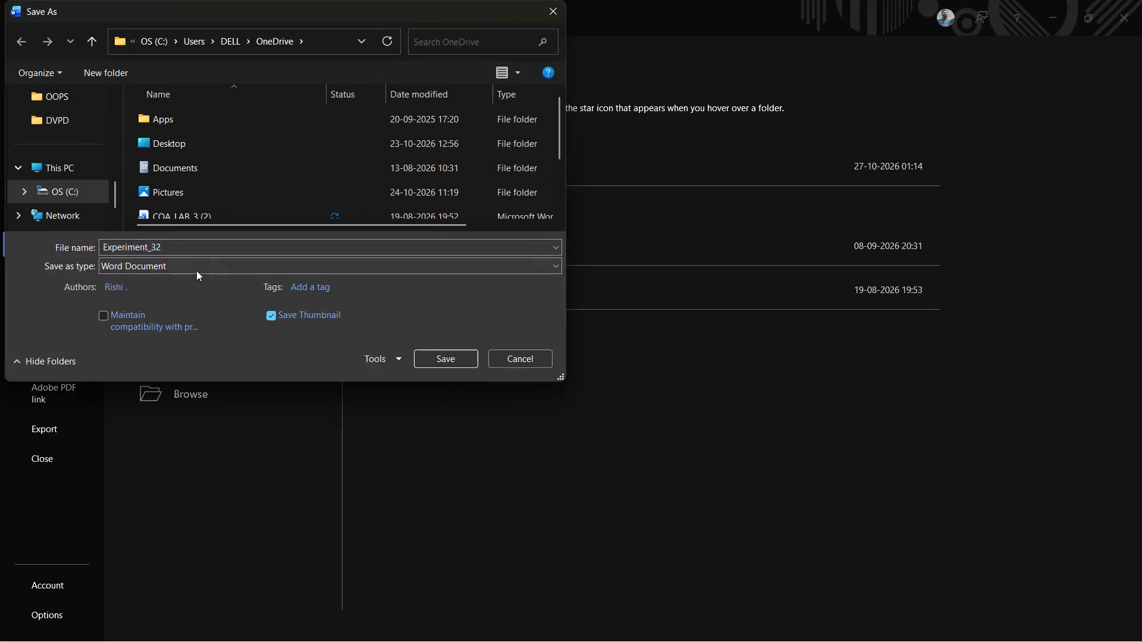
{"action": "left_click", "coordinate": [196, 270]}
{"action": "left_click", "coordinate": [167, 355]}
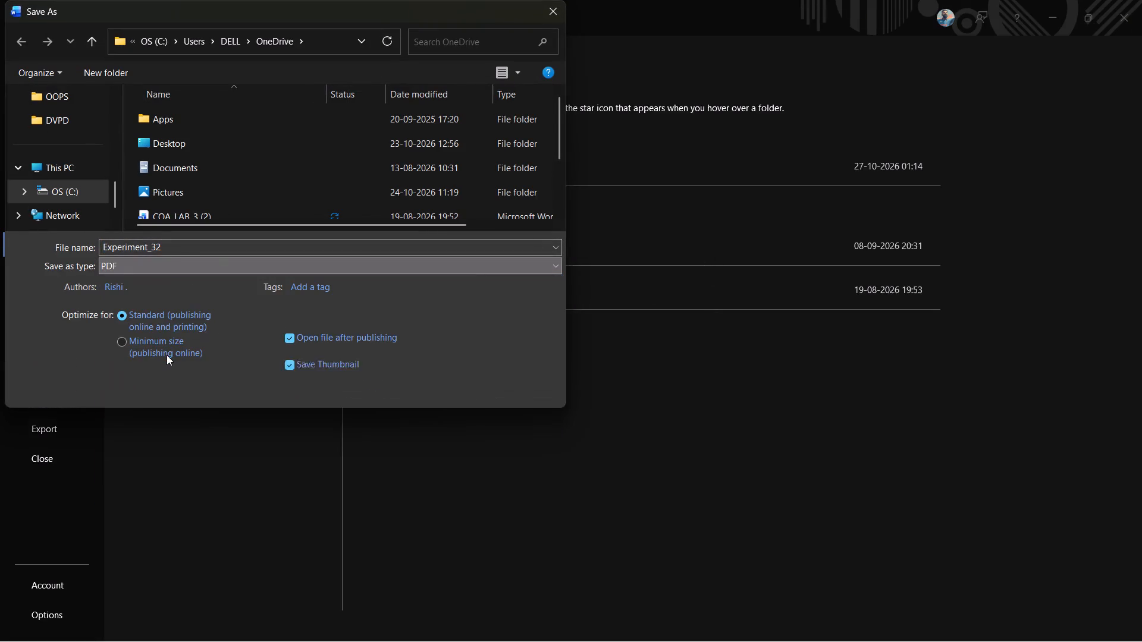
{"action": "left_click", "coordinate": [186, 243]}
{"action": "left_click", "coordinate": [186, 243]}
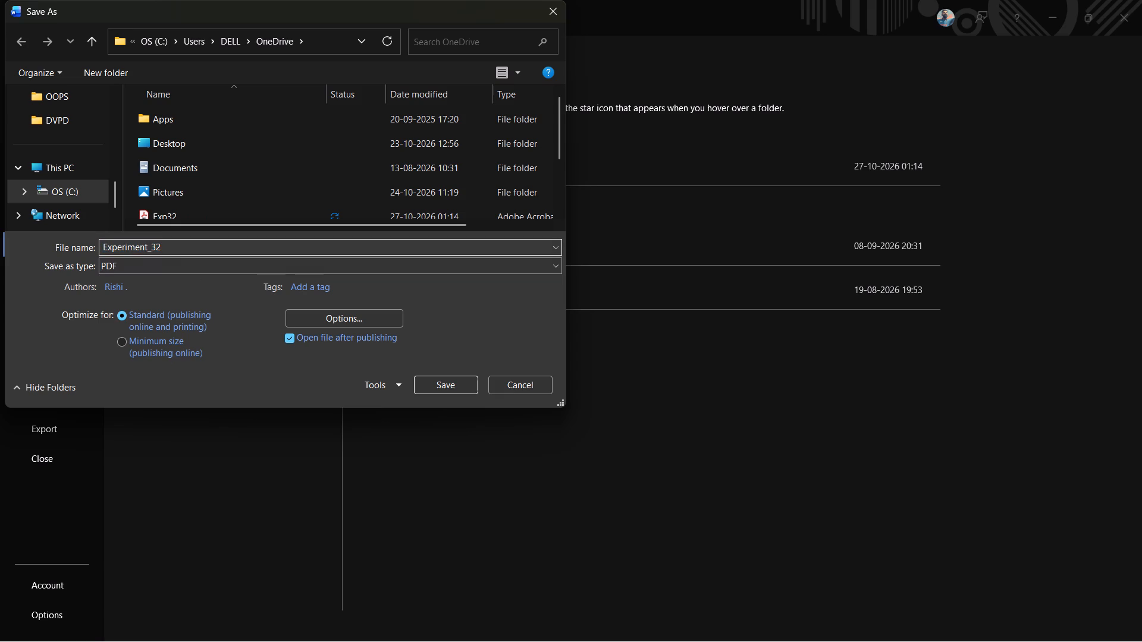
{"action": "key", "text": "BackSpace"}
{"action": "key", "text": "BackSpace"}
{"action": "key", "text": "BackSpace"}
{"action": "key", "text": "BackSpace"}
{"action": "key", "text": "BackSpace"}
{"action": "key", "text": "BackSpace"}
{"action": "key", "text": "BackSpace"}
{"action": "key", "text": "BackSpace"}
{"action": "key", "text": "BackSpace"}
{"action": "key", "text": "BackSpace"}
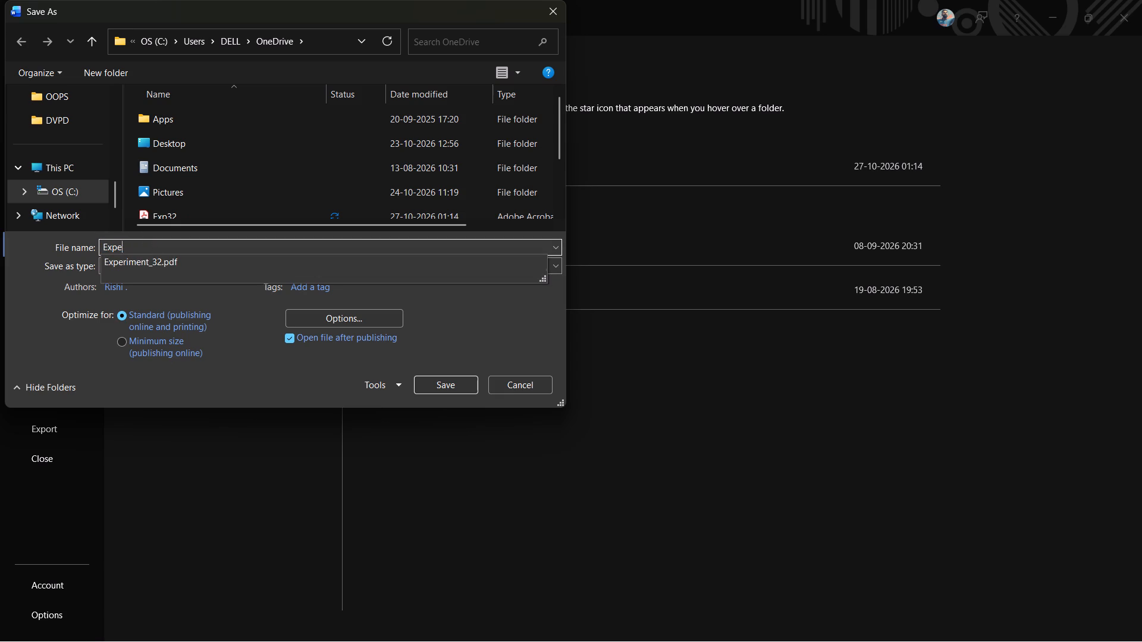
{"action": "type", "text": "32"}
{"action": "key", "text": "Return"}
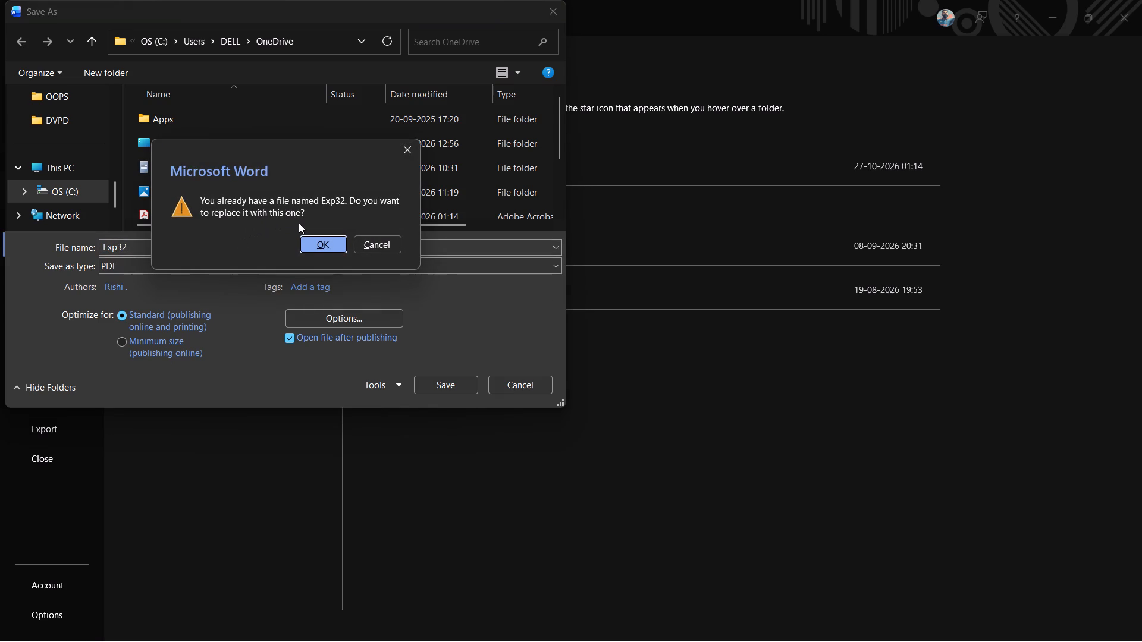
{"action": "left_click", "coordinate": [327, 241]}
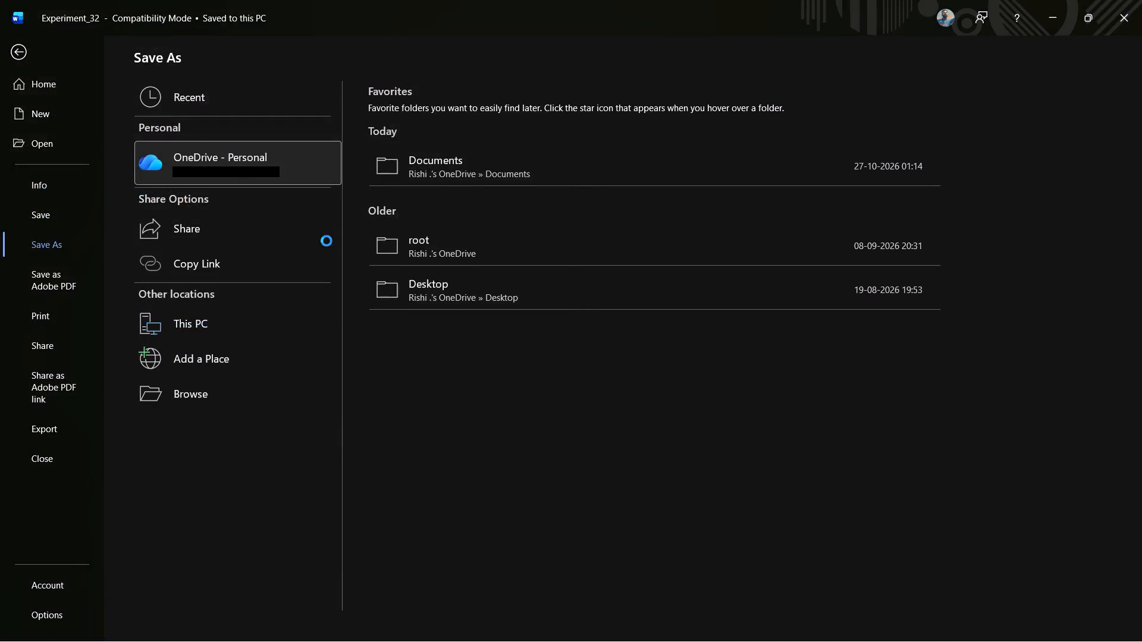
{"action": "left_click", "coordinate": [1141, 0]}
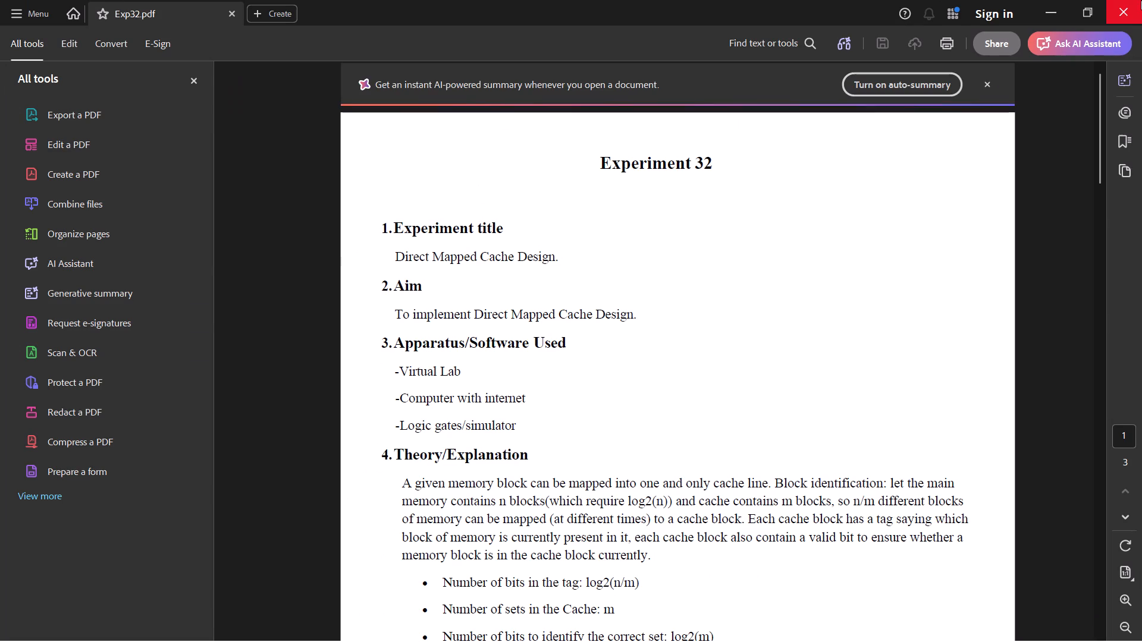
{"action": "left_click", "coordinate": [1141, 0]}
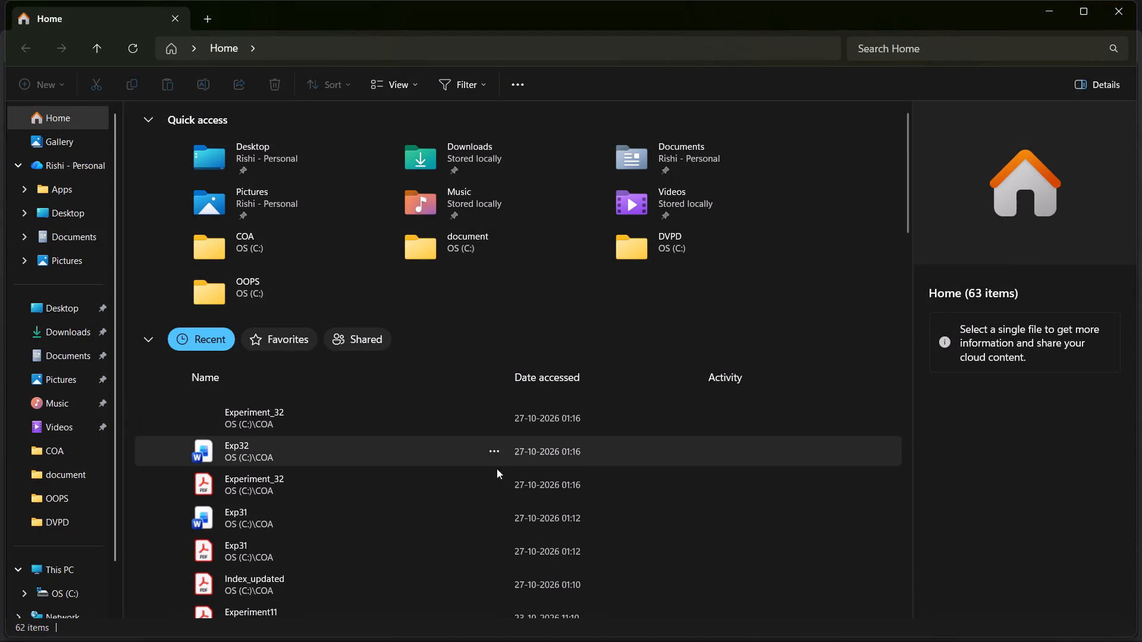
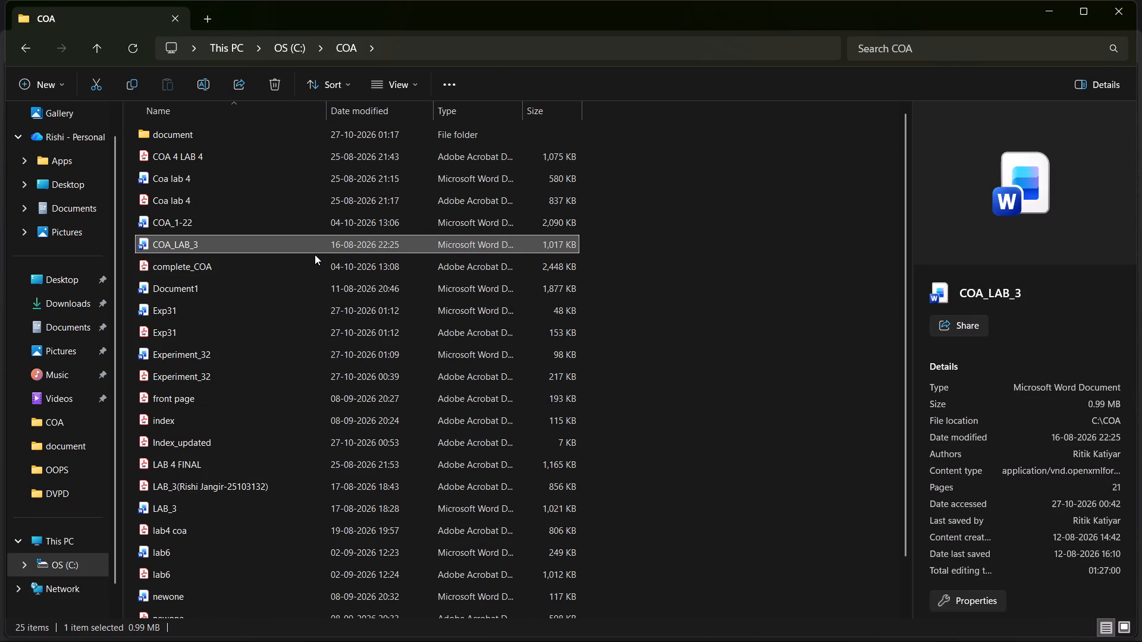
Look through the file list of the COA folder.
{"action": "scroll", "coordinate": [315, 254], "scroll_direction": "down", "scroll_amount": 7}
{"action": "scroll", "coordinate": [315, 254], "scroll_direction": "up", "scroll_amount": 4}
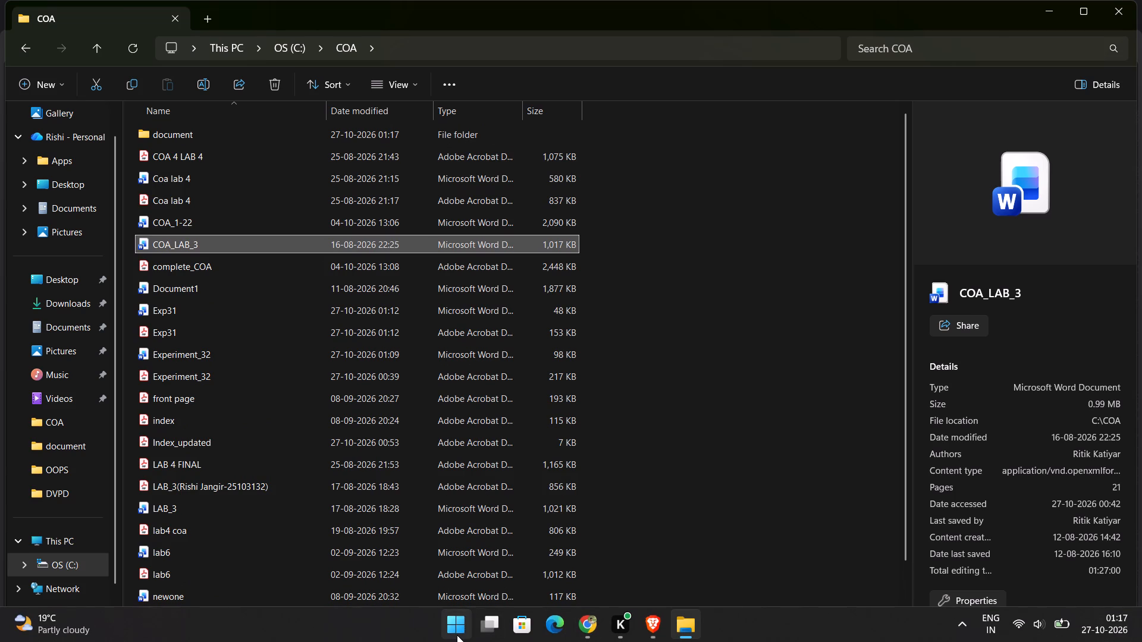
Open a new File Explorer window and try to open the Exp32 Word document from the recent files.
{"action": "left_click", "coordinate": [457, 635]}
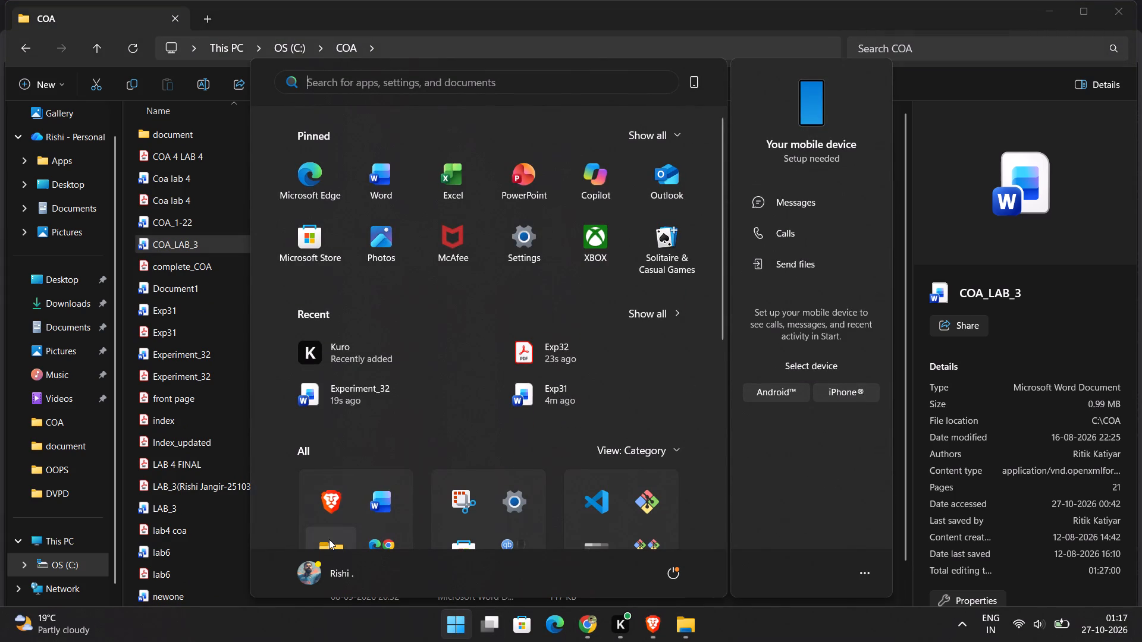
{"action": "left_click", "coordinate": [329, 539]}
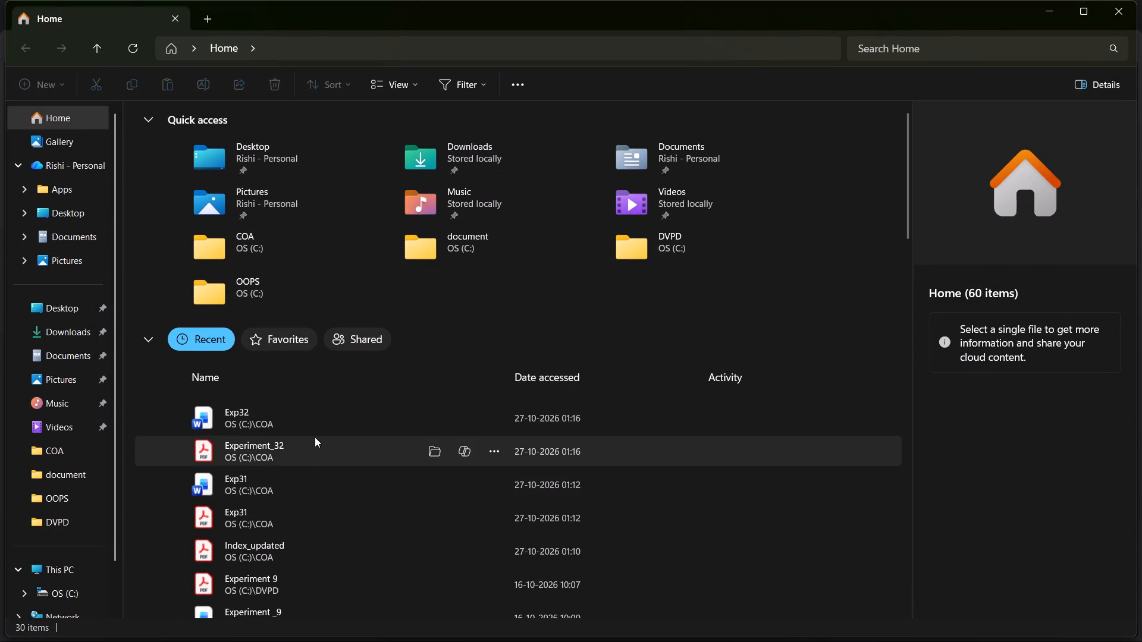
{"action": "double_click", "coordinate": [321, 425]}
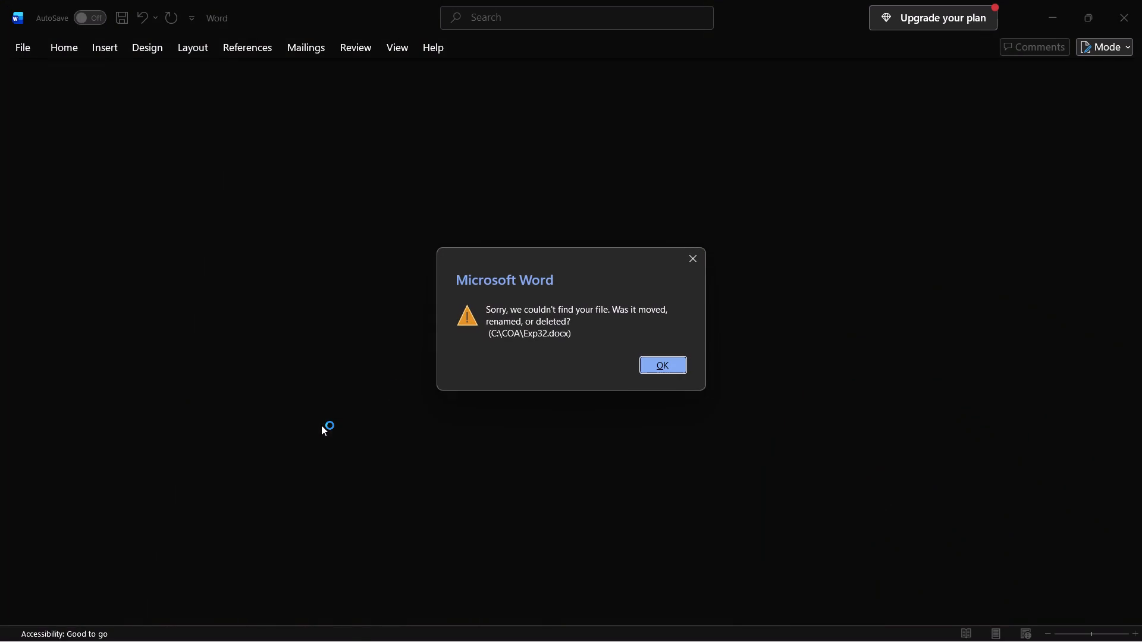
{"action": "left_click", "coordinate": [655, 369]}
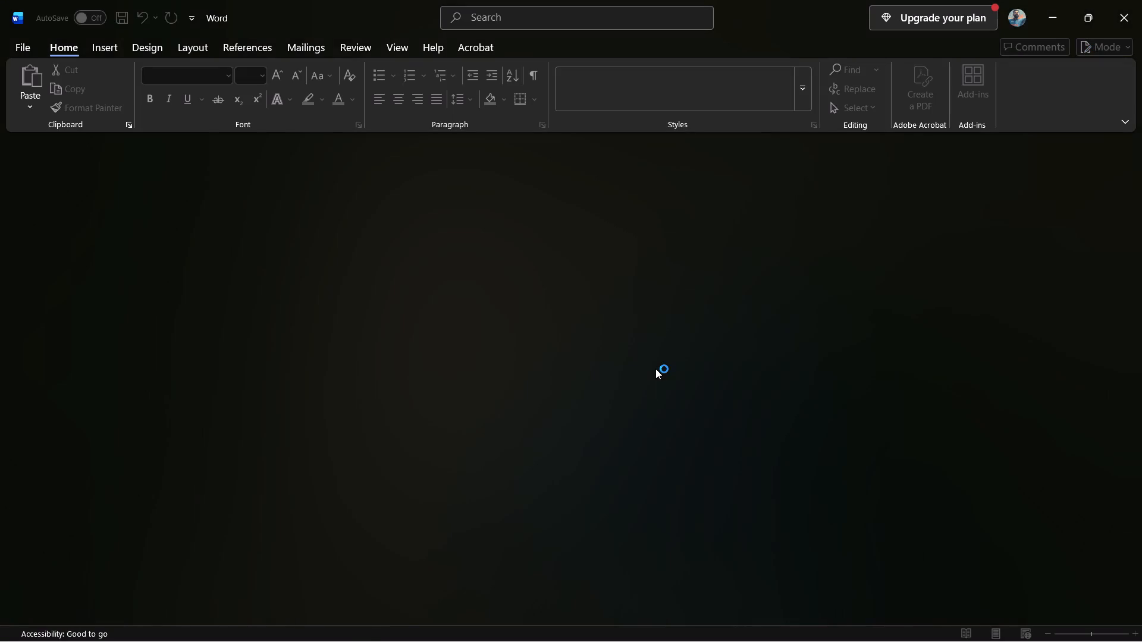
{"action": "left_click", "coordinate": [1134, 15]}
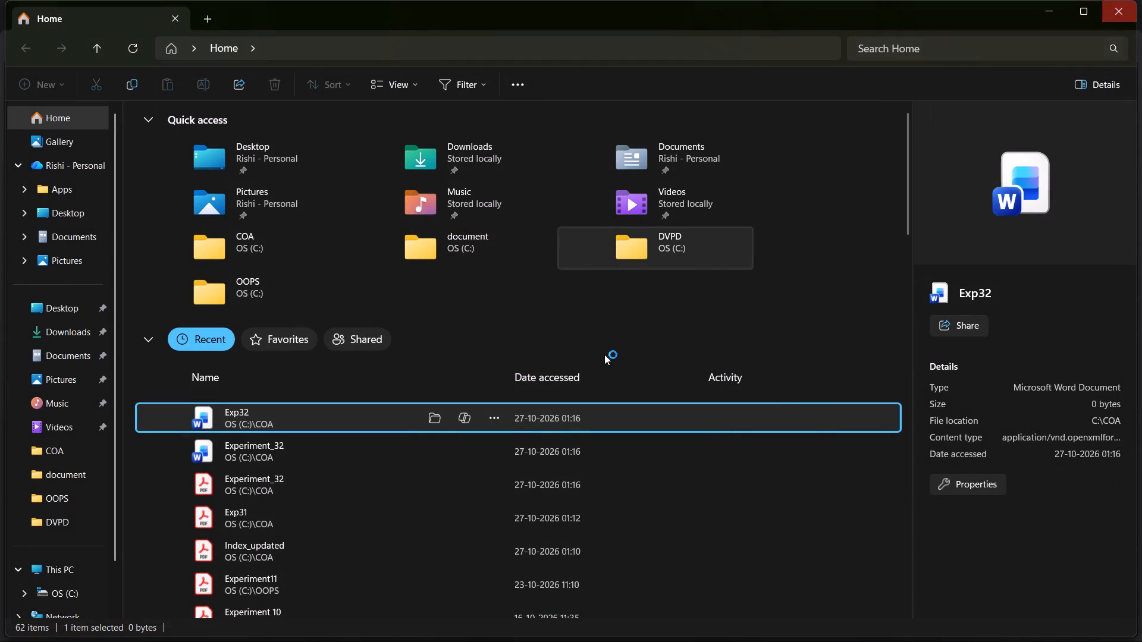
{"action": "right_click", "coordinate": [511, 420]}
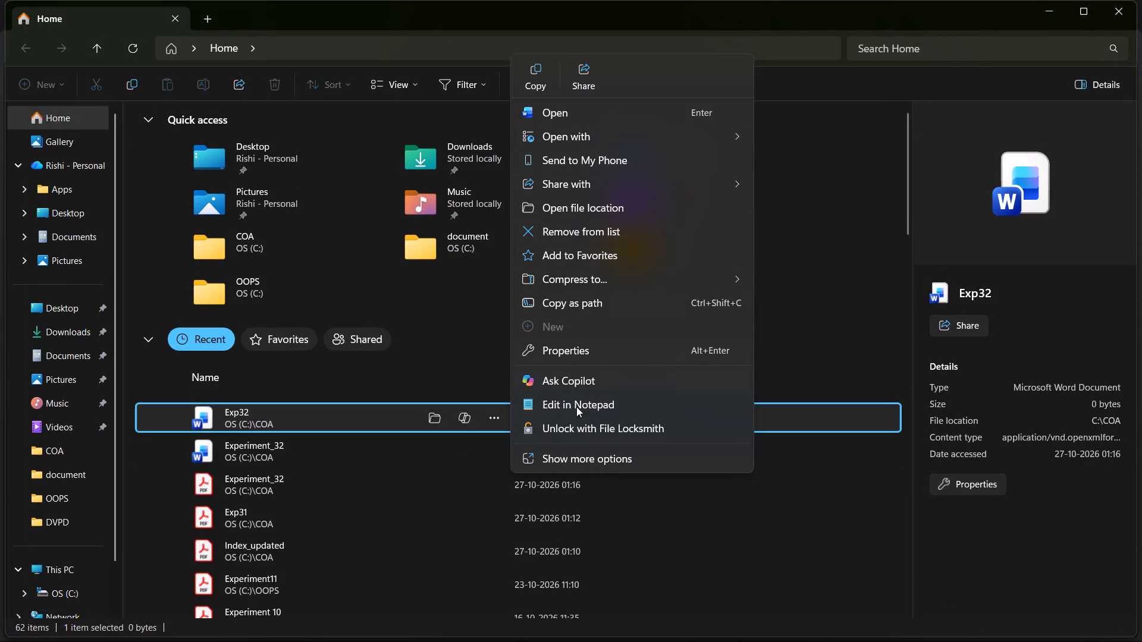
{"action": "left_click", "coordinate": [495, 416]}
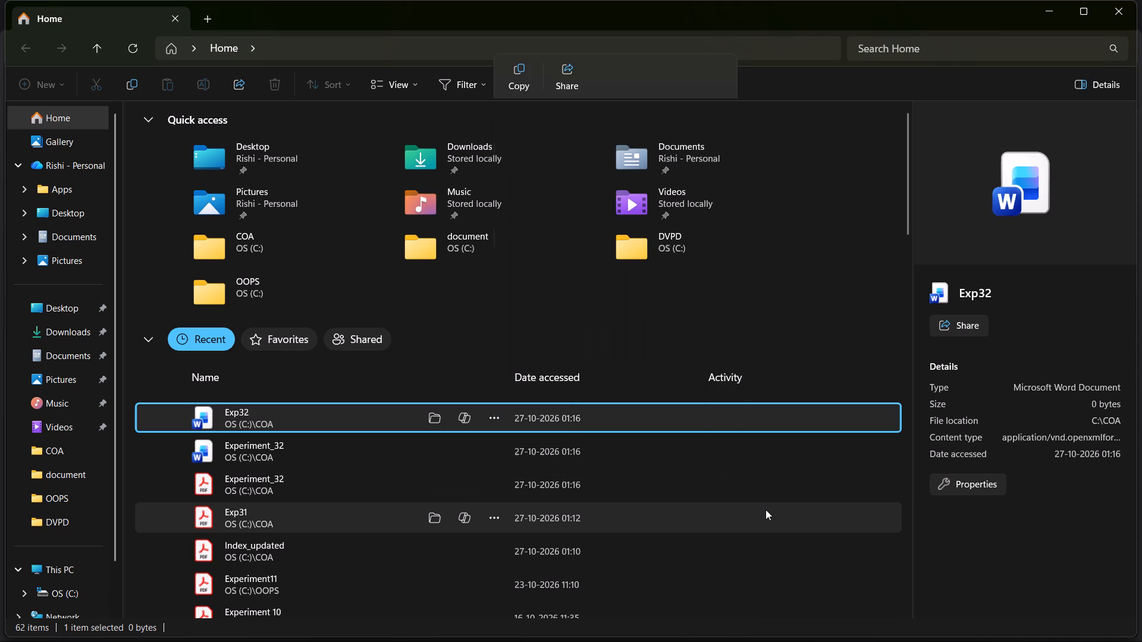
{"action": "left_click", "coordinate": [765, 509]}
Open the Experiment_32 Word document from the recent files and close it again.
{"action": "left_click", "coordinate": [491, 459]}
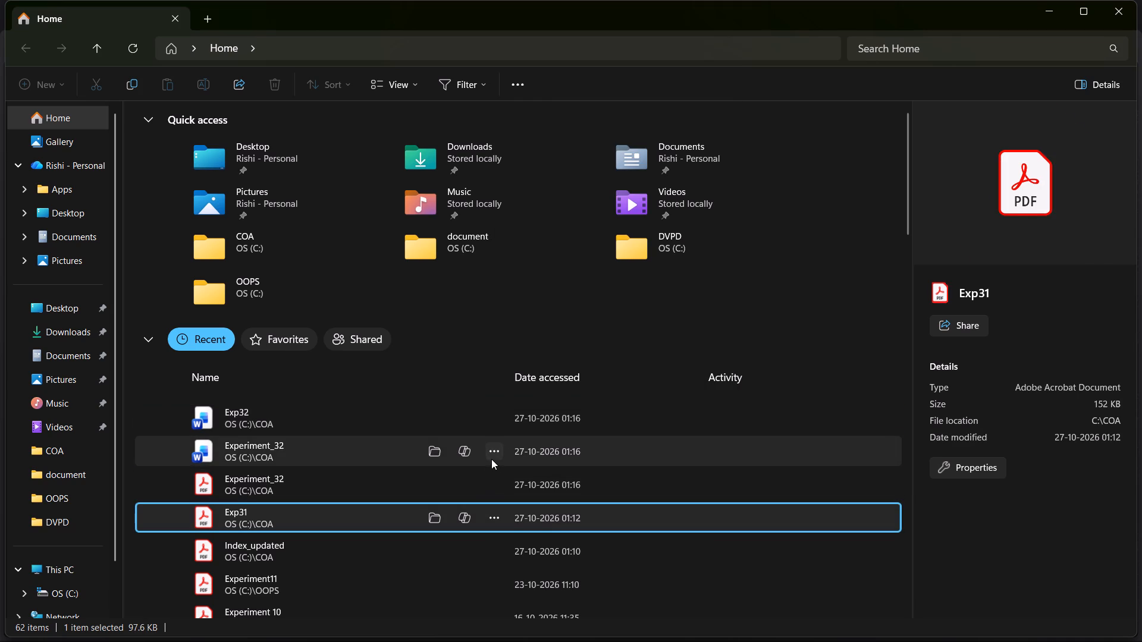
{"action": "double_click", "coordinate": [375, 455]}
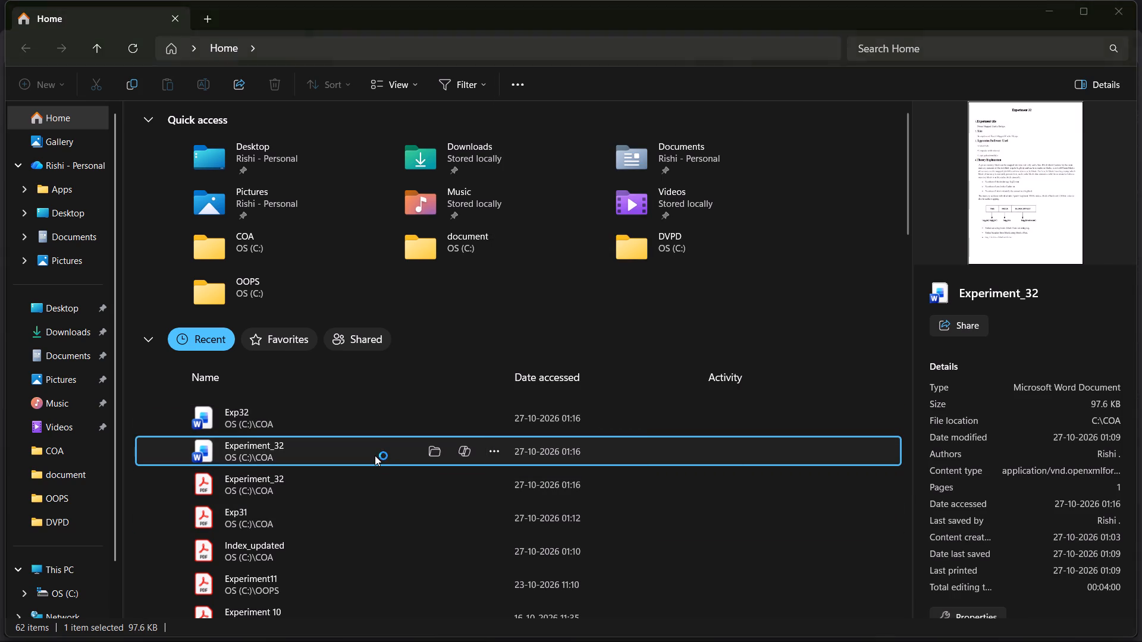
{"action": "left_click", "coordinate": [1141, 0]}
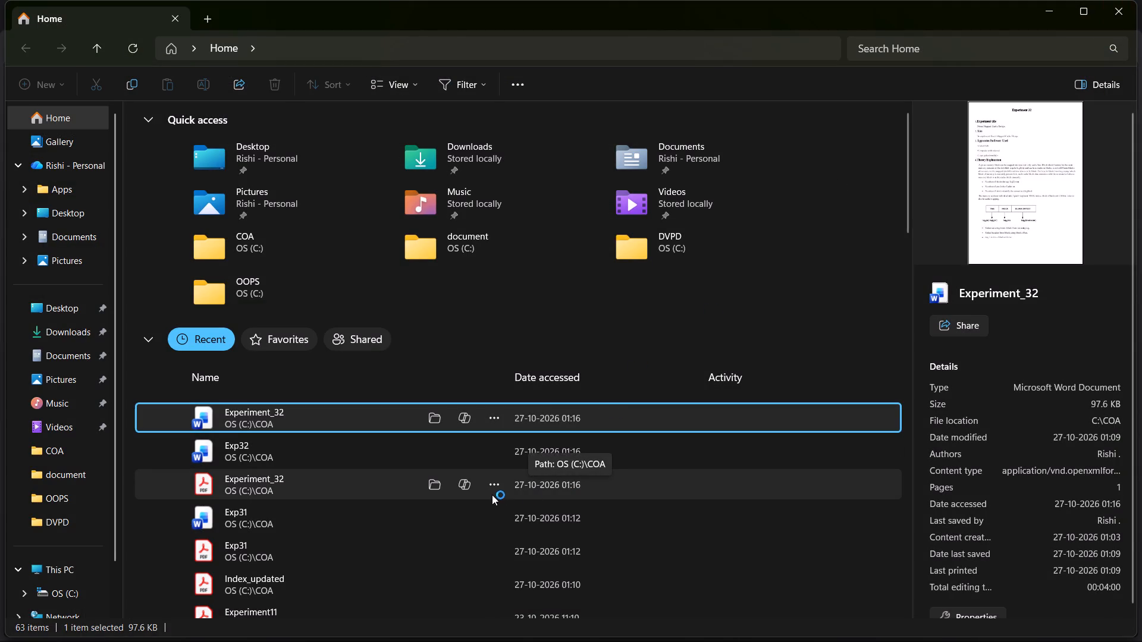
Remove the Experiment_32 PDF from the recent files list.
{"action": "left_click", "coordinate": [498, 486]}
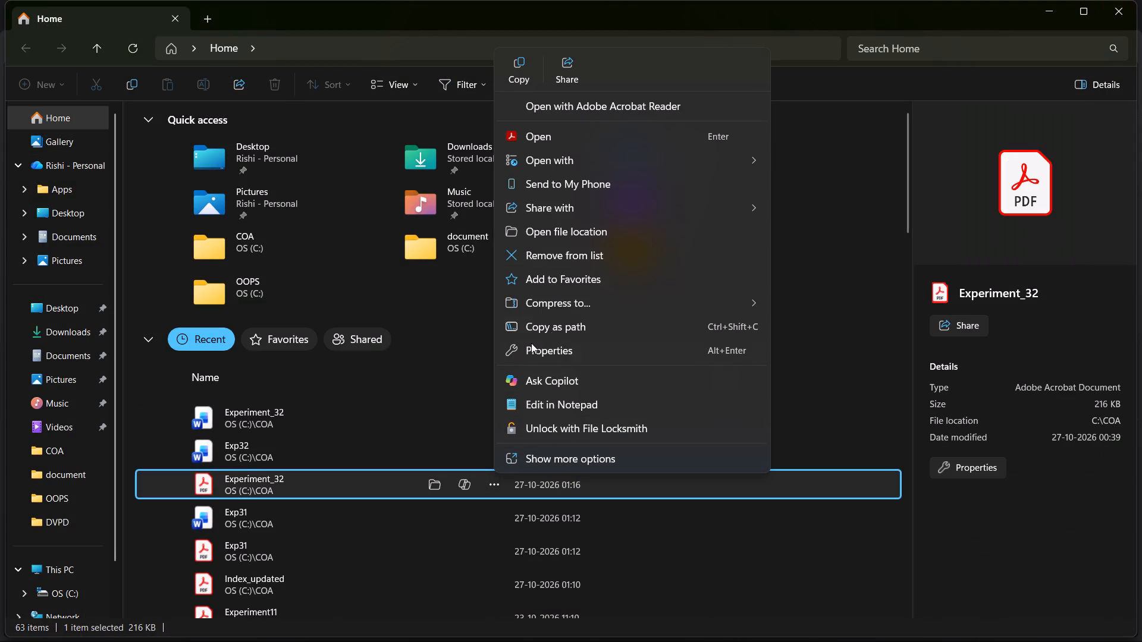
{"action": "left_click", "coordinate": [592, 260]}
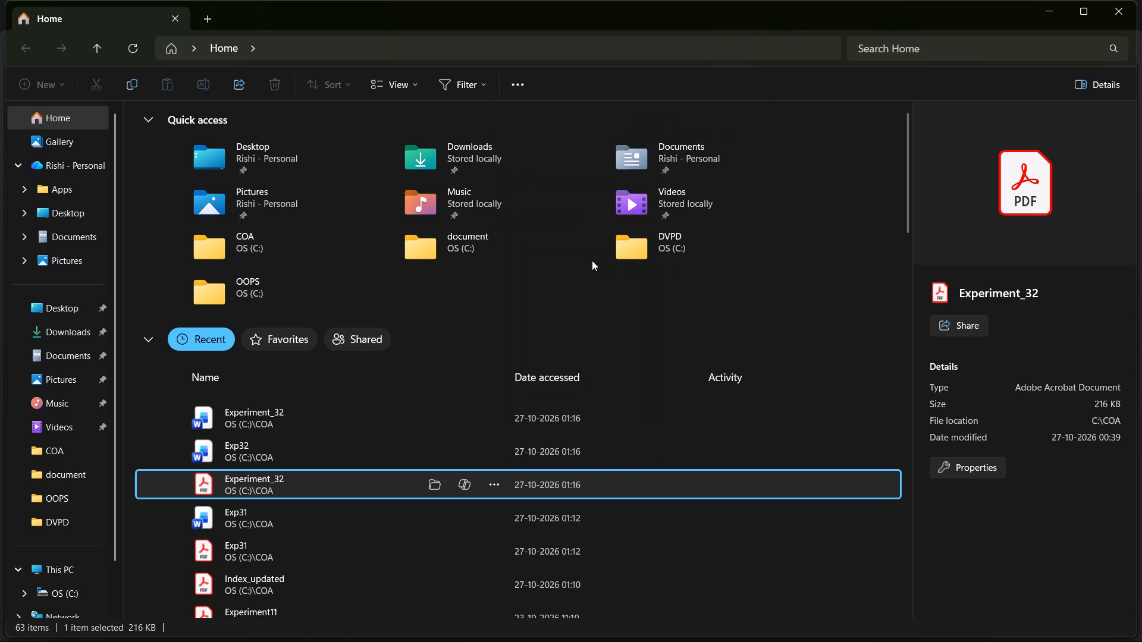
Delete the Experiment_32 PDF from the COA folder on the C: drive.
{"action": "double_click", "coordinate": [298, 256]}
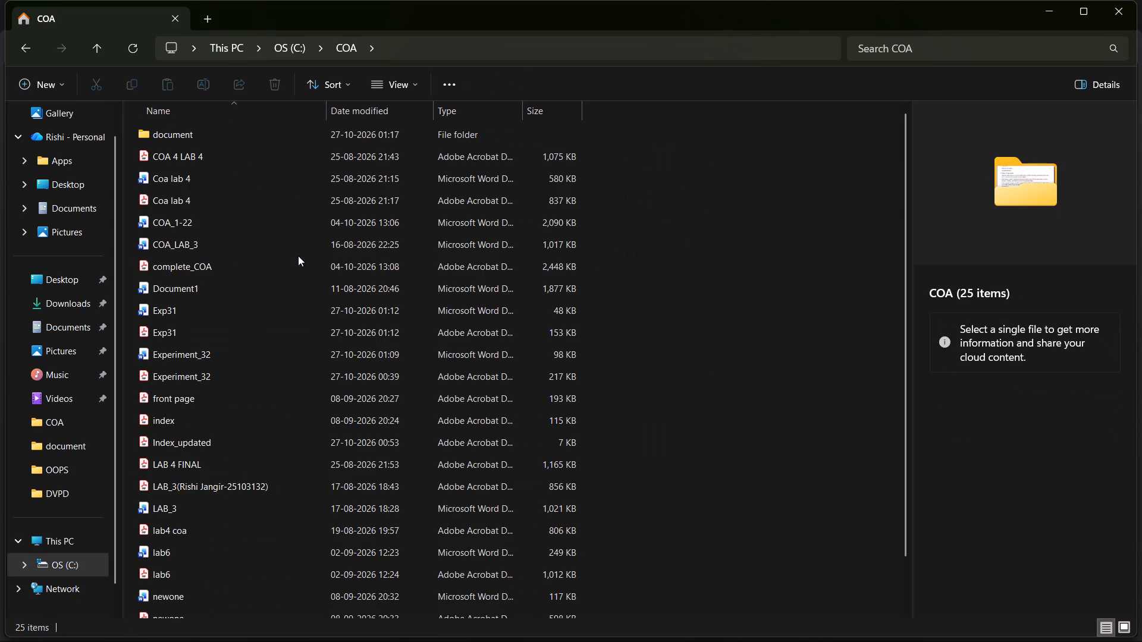
{"action": "scroll", "coordinate": [277, 371], "scroll_direction": "up", "scroll_amount": 6}
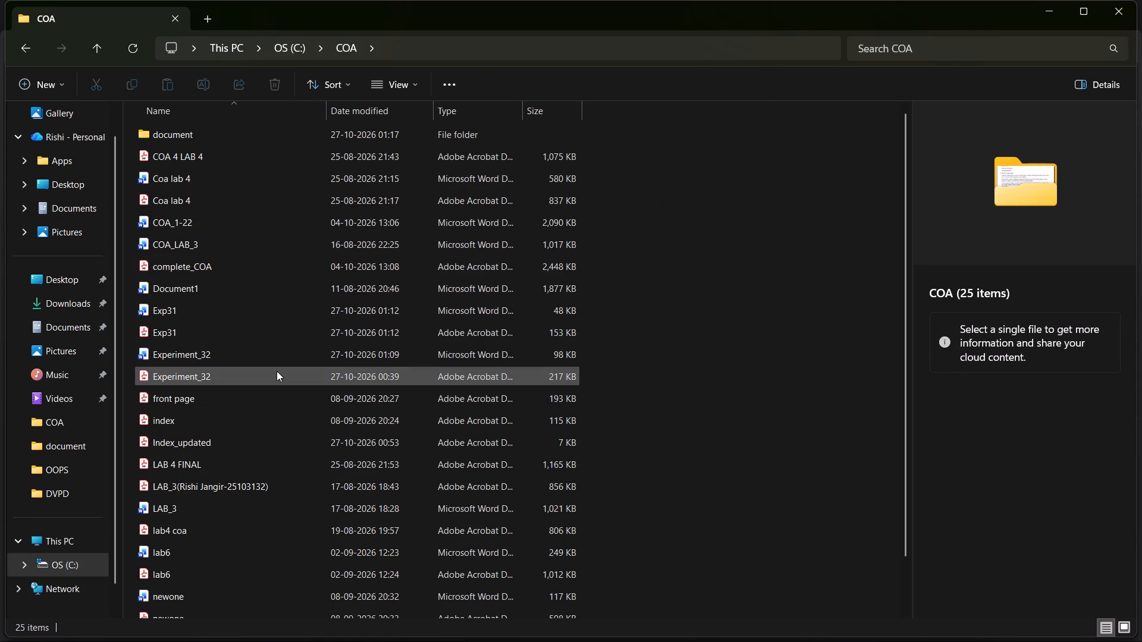
{"action": "scroll", "coordinate": [277, 371], "scroll_direction": "down", "scroll_amount": 1}
{"action": "scroll", "coordinate": [277, 371], "scroll_direction": "up", "scroll_amount": 3}
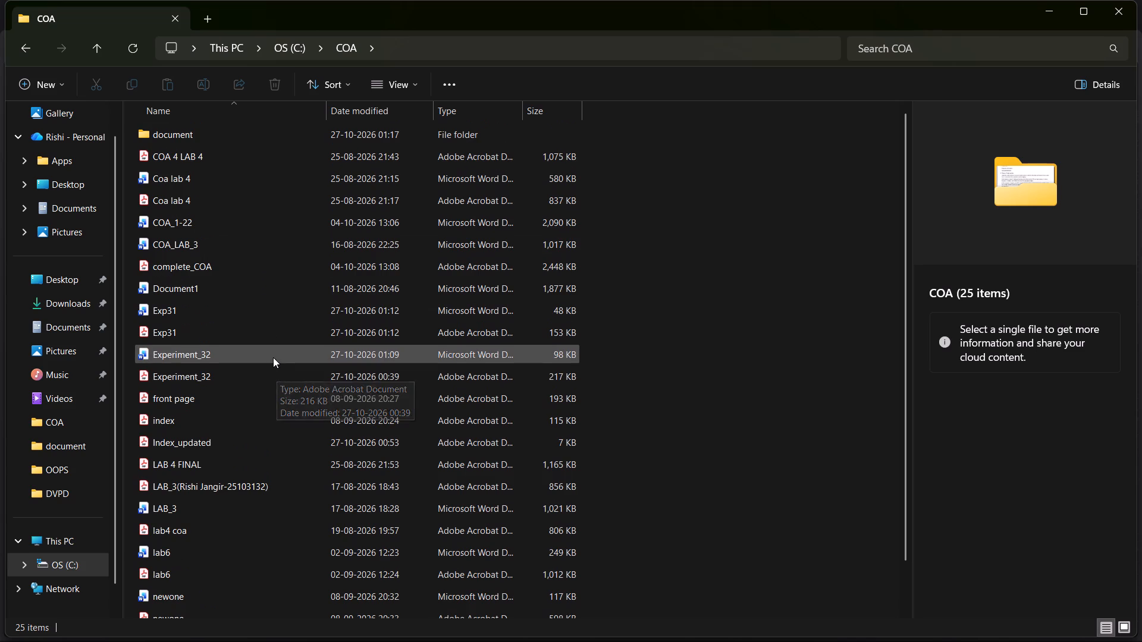
{"action": "right_click", "coordinate": [268, 370]}
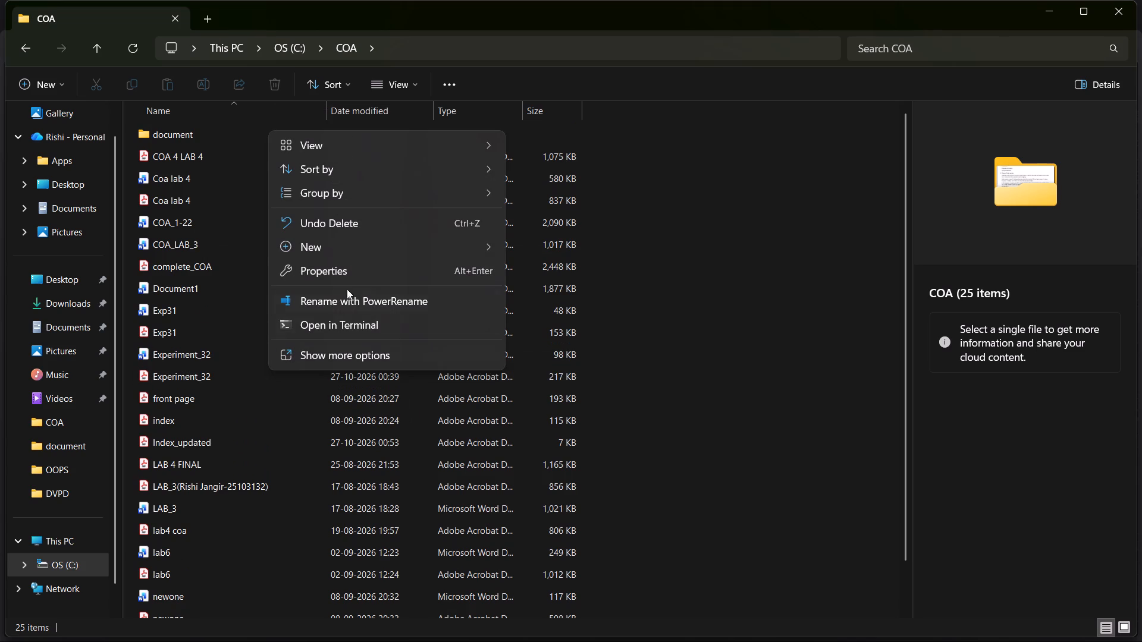
{"action": "left_click", "coordinate": [211, 372]}
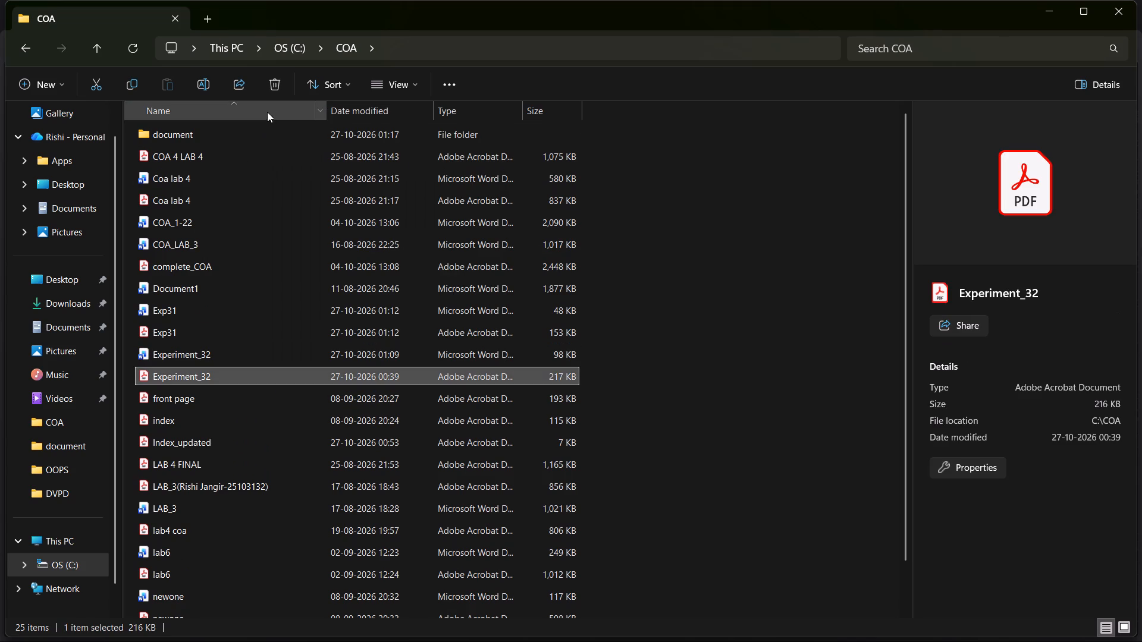
{"action": "left_click", "coordinate": [273, 92]}
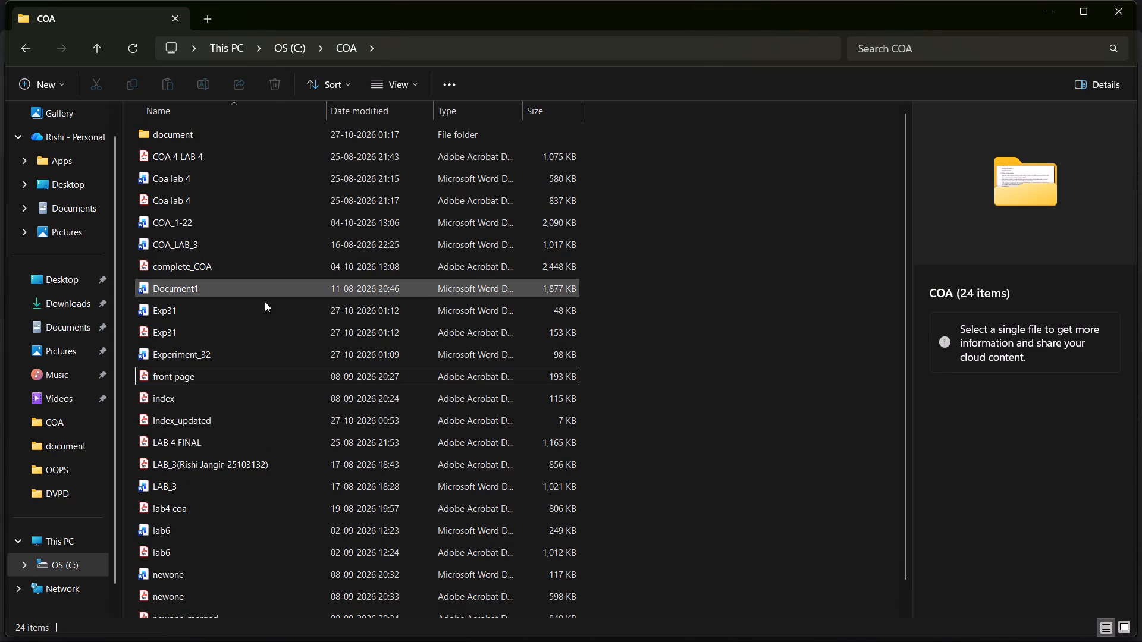
Open the Experiment_32 Word document from the COA folder.
{"action": "double_click", "coordinate": [256, 357]}
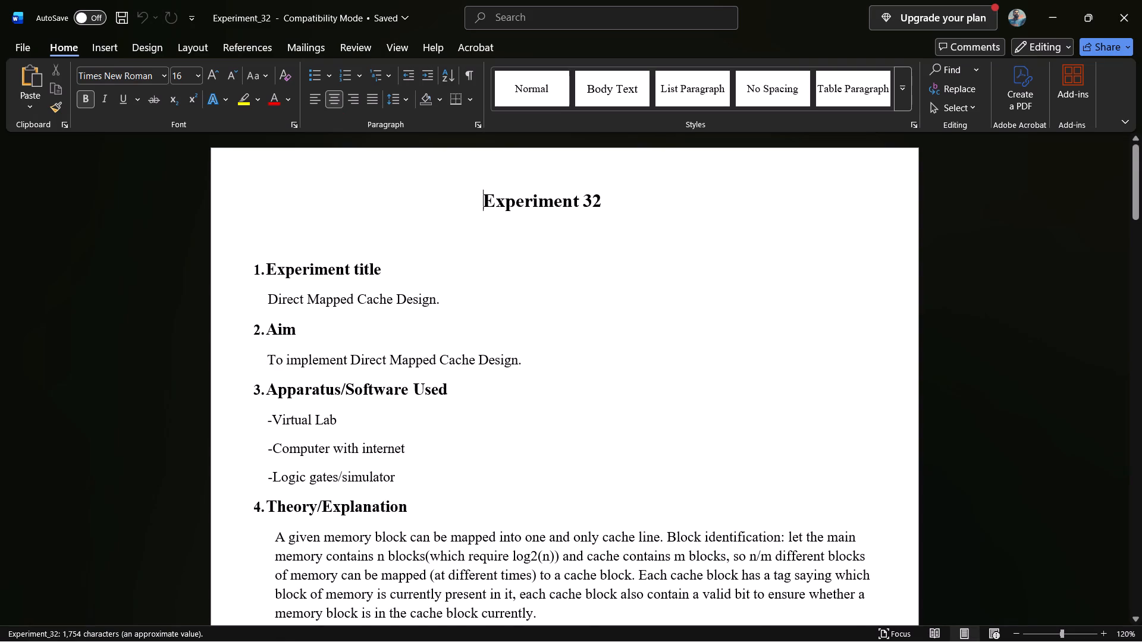
Decrease the indent of the lettered list a to g in the Procedure section by one level.
{"action": "scroll", "coordinate": [412, 283], "scroll_direction": "down", "scroll_amount": 4}
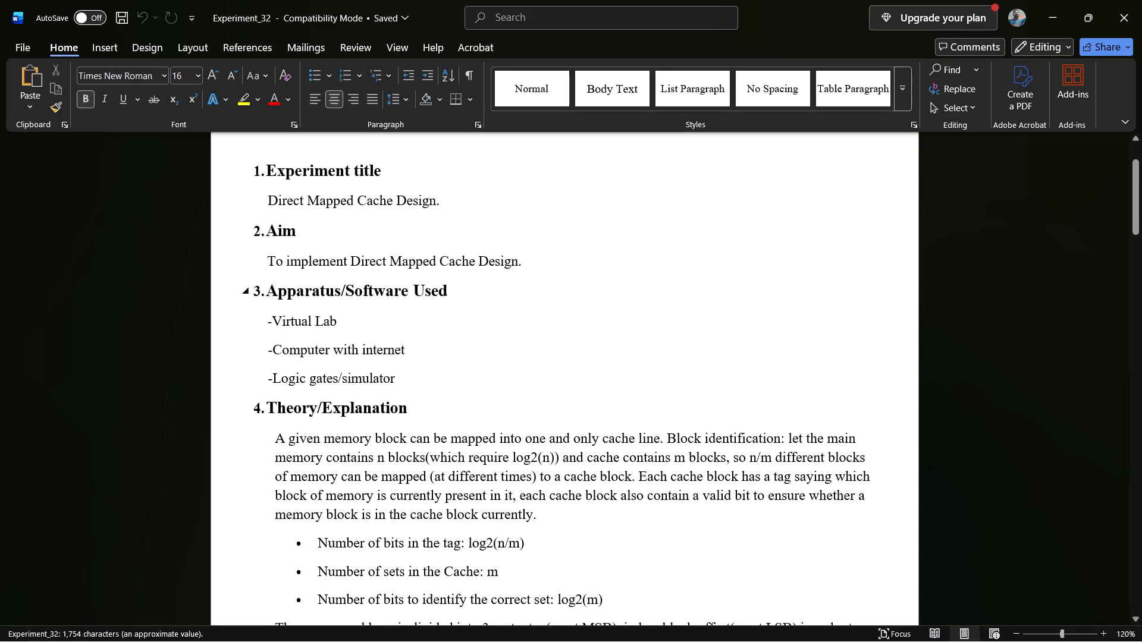
{"action": "scroll", "coordinate": [412, 283], "scroll_direction": "down", "scroll_amount": 4}
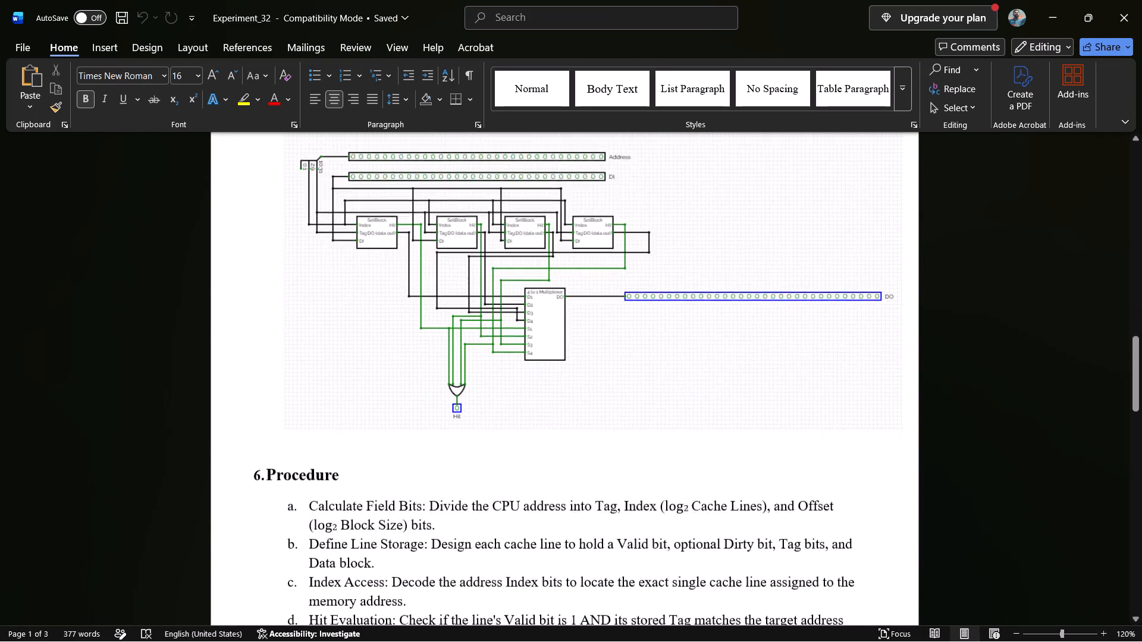
{"action": "scroll", "coordinate": [412, 283], "scroll_direction": "down", "scroll_amount": 2}
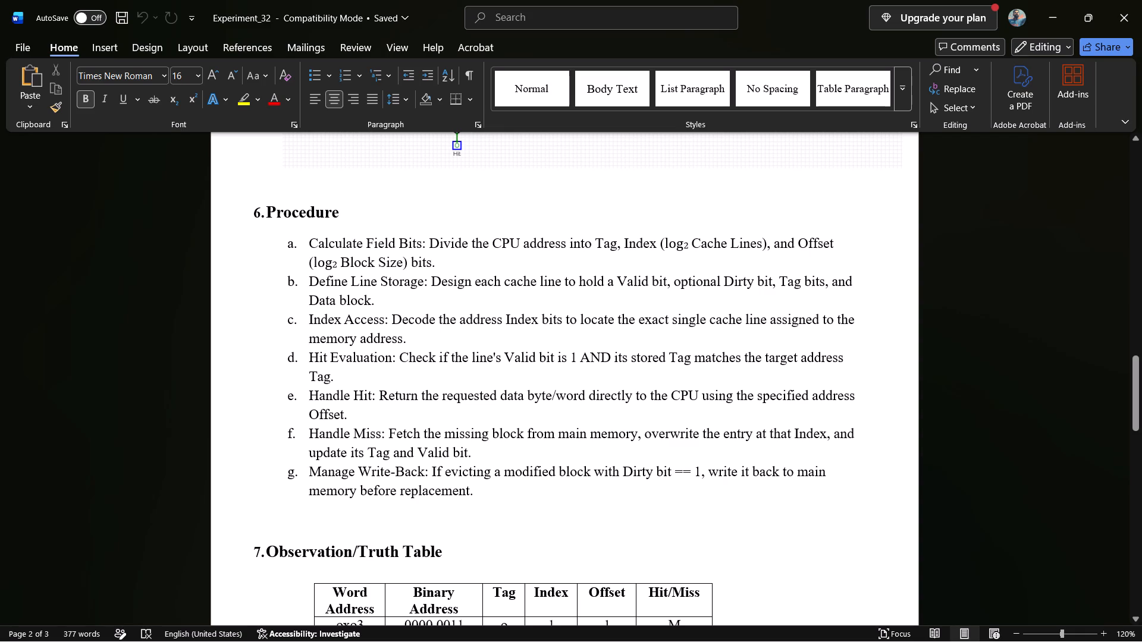
{"action": "left_click_drag", "start_coordinate": [285, 243], "coordinate": [497, 484]}
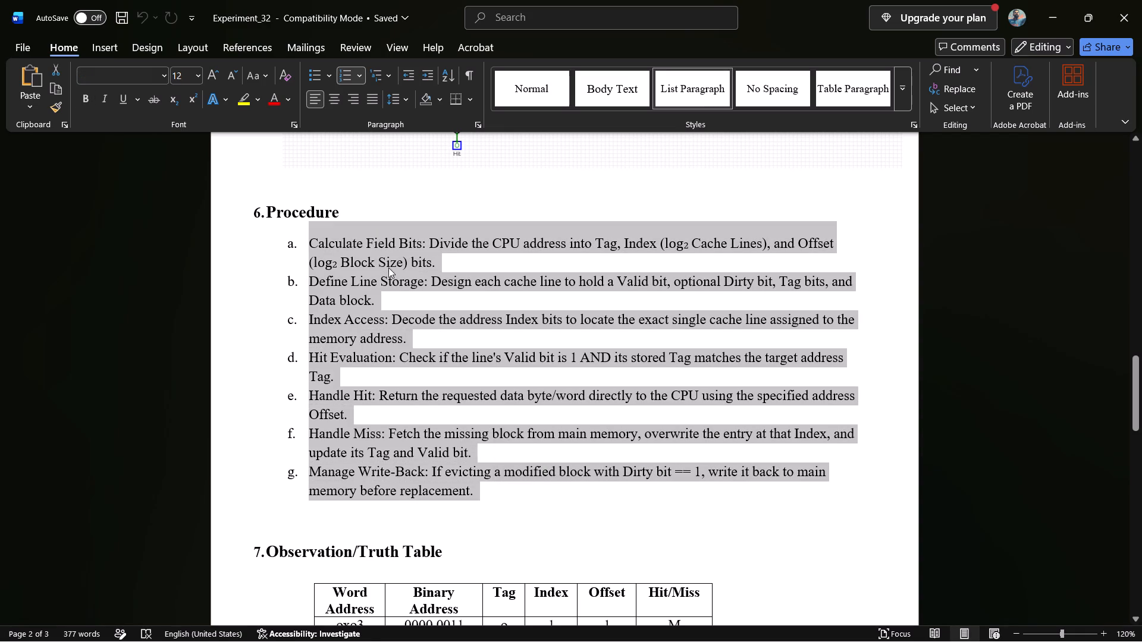
{"action": "left_click", "coordinate": [405, 73]}
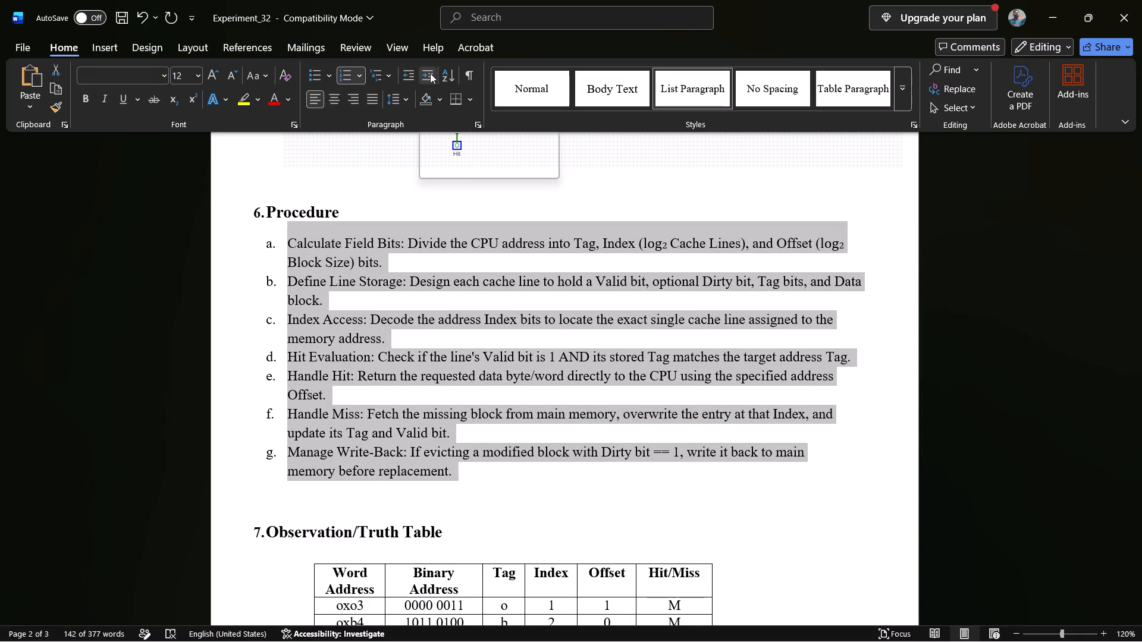
{"action": "left_click", "coordinate": [430, 73]}
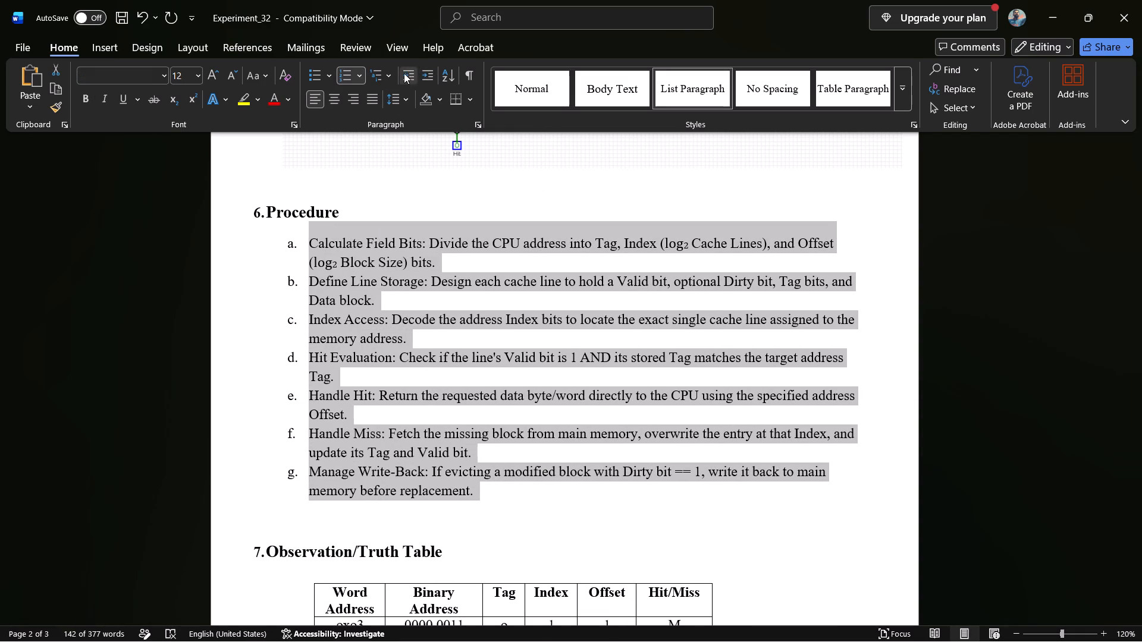
{"action": "left_click", "coordinate": [404, 73]}
{"action": "left_click", "coordinate": [589, 493]}
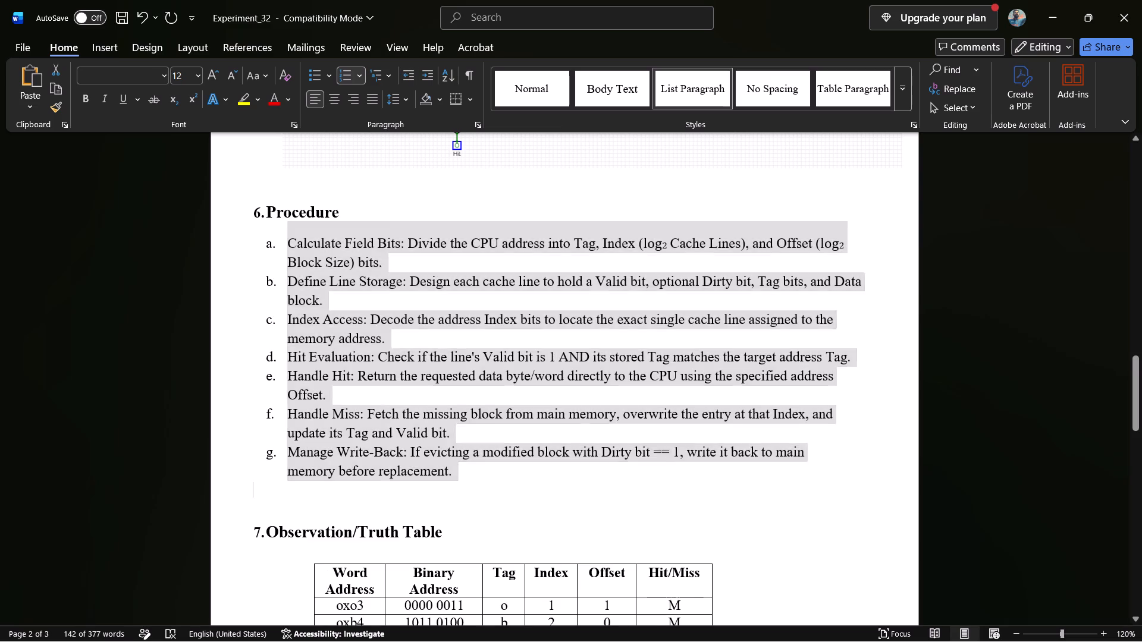
Examine the Experiment 32 document from title to truth table, checking the layout of the Procedure and Observation sections.
{"action": "scroll", "coordinate": [589, 493], "scroll_direction": "up", "scroll_amount": 1}
{"action": "scroll", "coordinate": [589, 493], "scroll_direction": "down", "scroll_amount": 1}
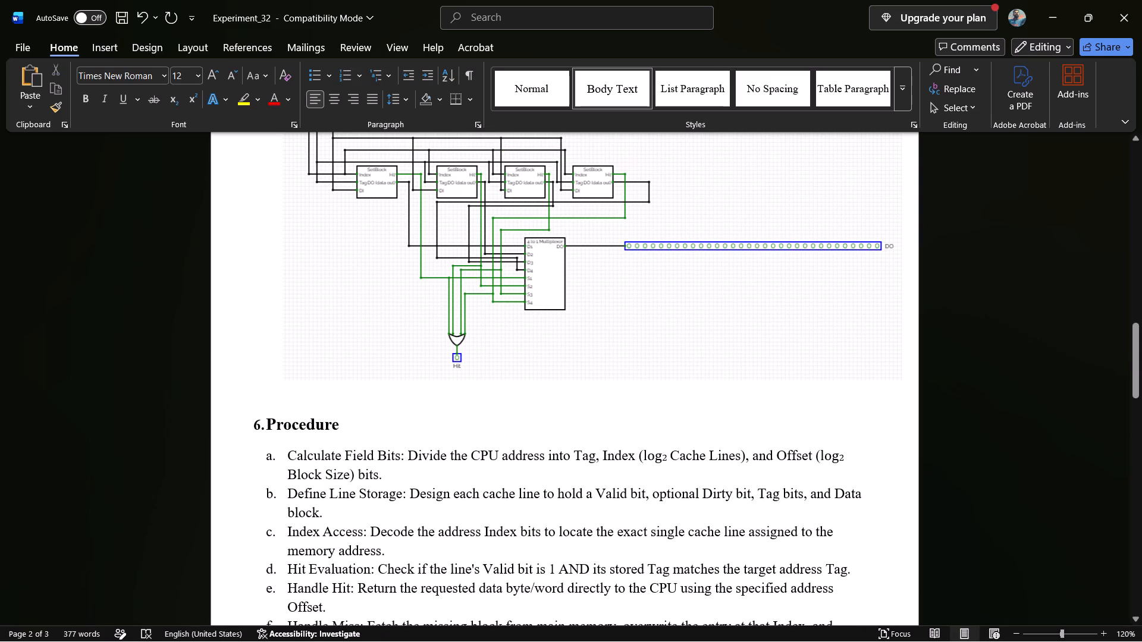
{"action": "scroll", "coordinate": [589, 493], "scroll_direction": "down", "scroll_amount": 2}
{"action": "scroll", "coordinate": [589, 493], "scroll_direction": "up", "scroll_amount": 1}
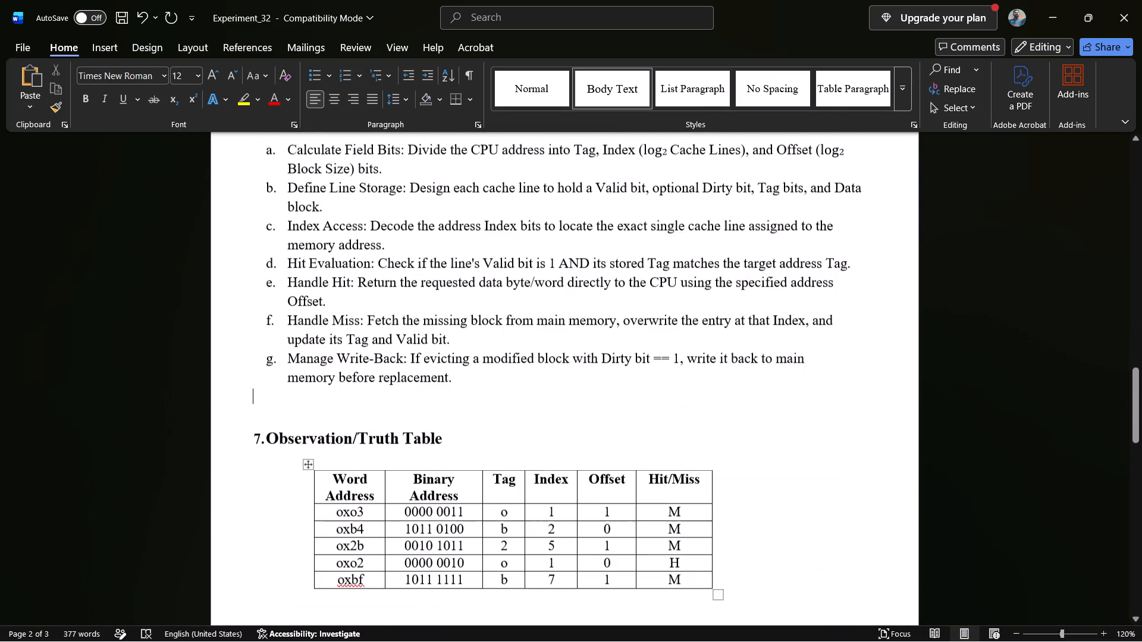
{"action": "scroll", "coordinate": [589, 493], "scroll_direction": "up", "scroll_amount": 1}
{"action": "scroll", "coordinate": [589, 493], "scroll_direction": "down", "scroll_amount": 1}
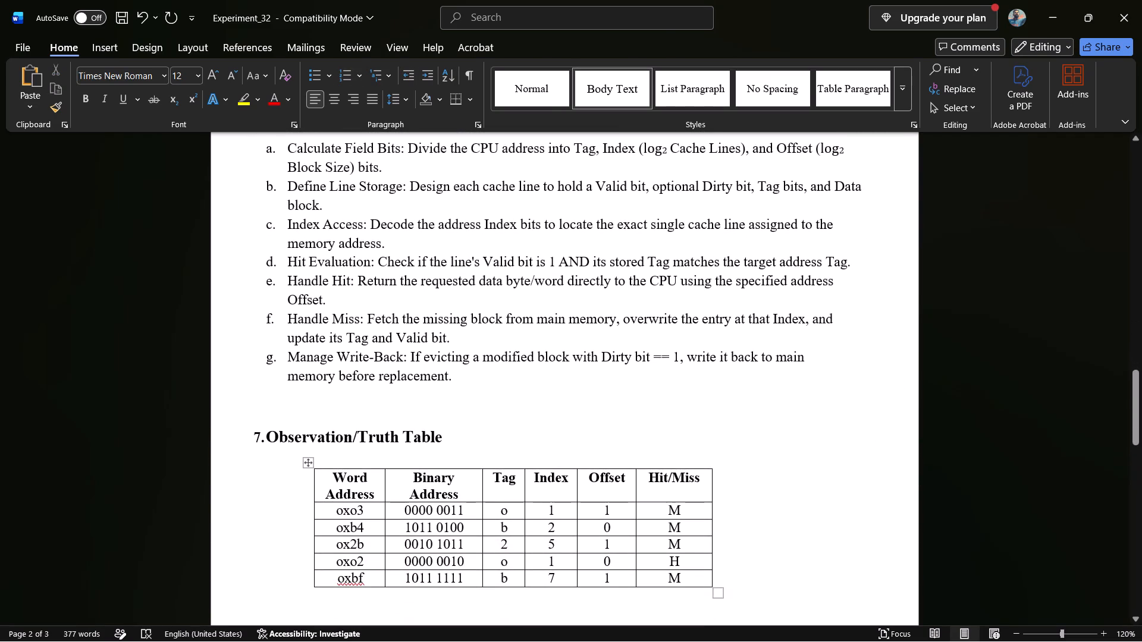
{"action": "scroll", "coordinate": [589, 493], "scroll_direction": "down", "scroll_amount": 2}
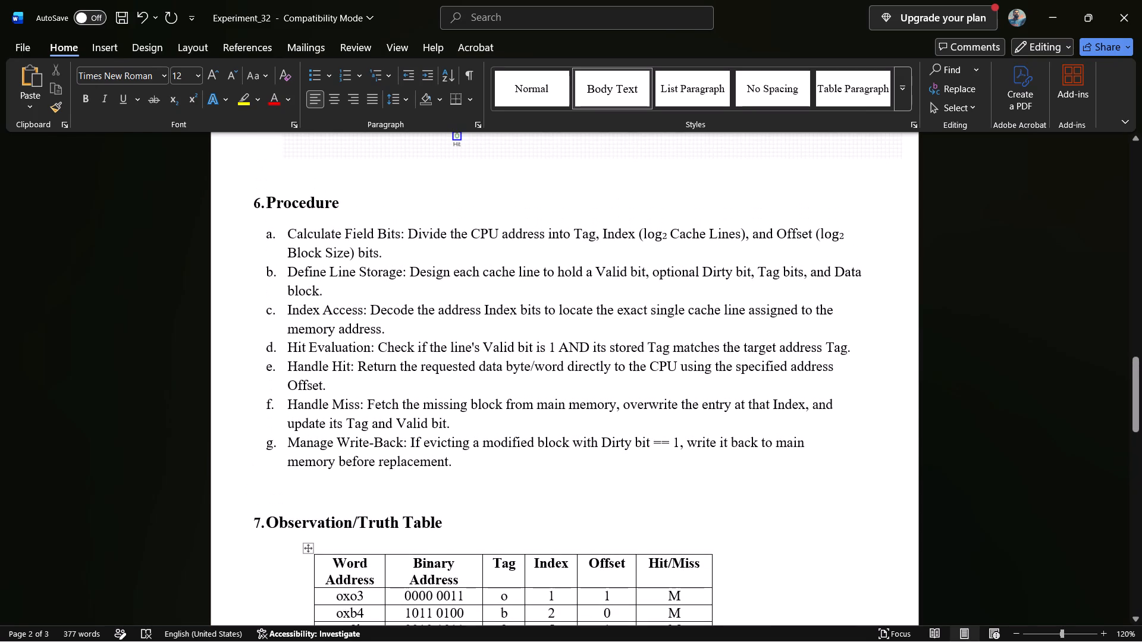
{"action": "scroll", "coordinate": [589, 493], "scroll_direction": "down", "scroll_amount": 4}
{"action": "scroll", "coordinate": [589, 493], "scroll_direction": "up", "scroll_amount": 4}
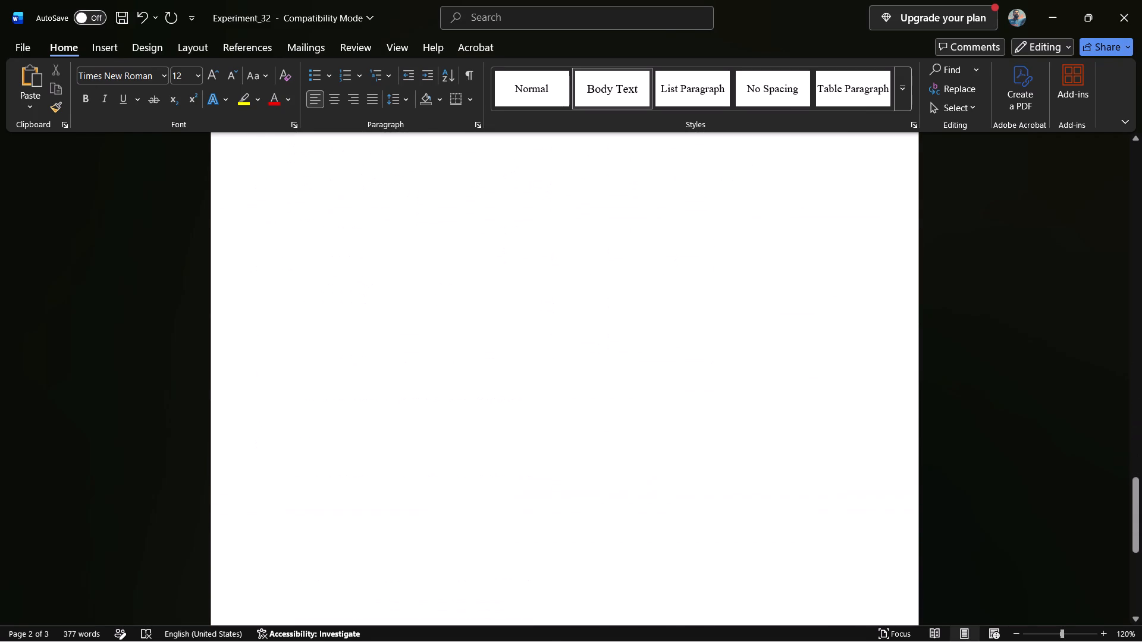
{"action": "scroll", "coordinate": [589, 493], "scroll_direction": "up", "scroll_amount": 12}
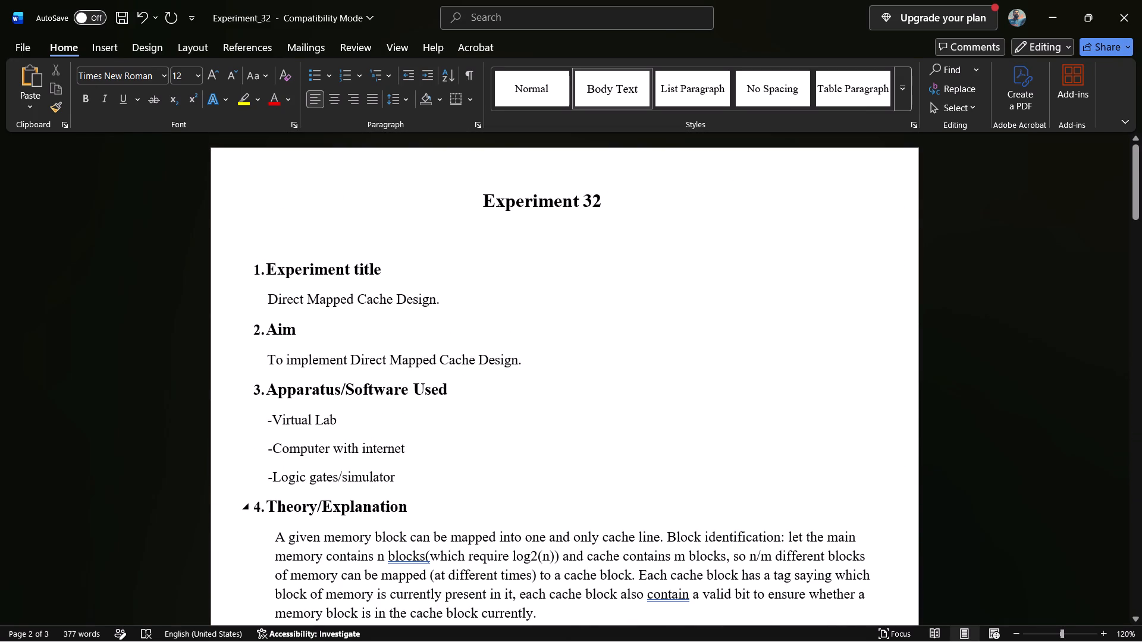
{"action": "scroll", "coordinate": [589, 493], "scroll_direction": "down", "scroll_amount": 2}
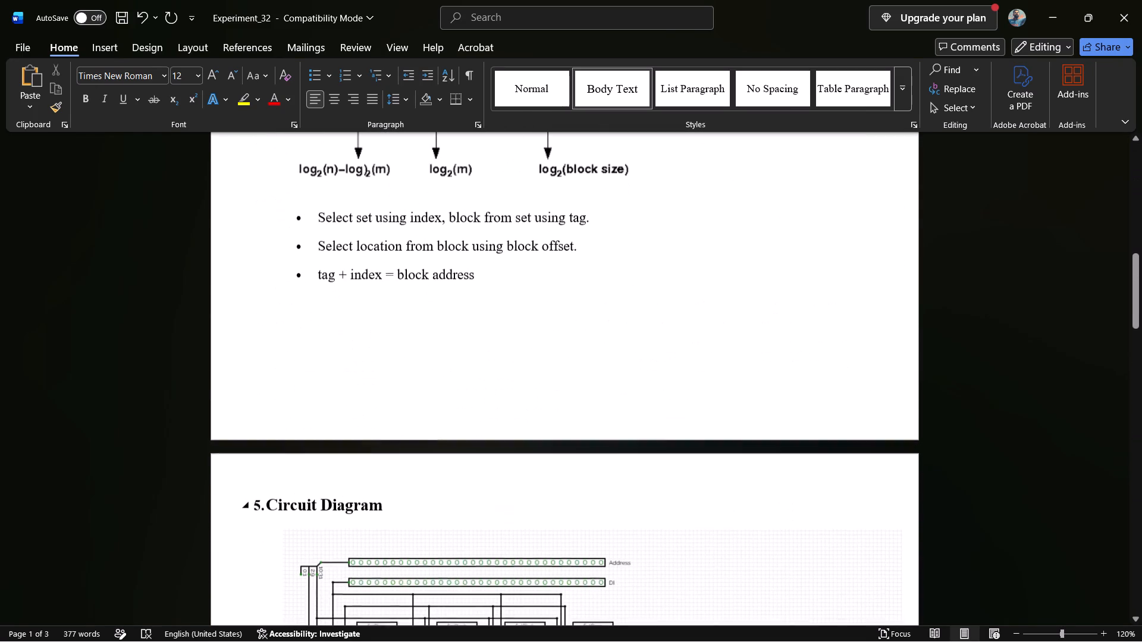
{"action": "scroll", "coordinate": [589, 493], "scroll_direction": "down", "scroll_amount": 3}
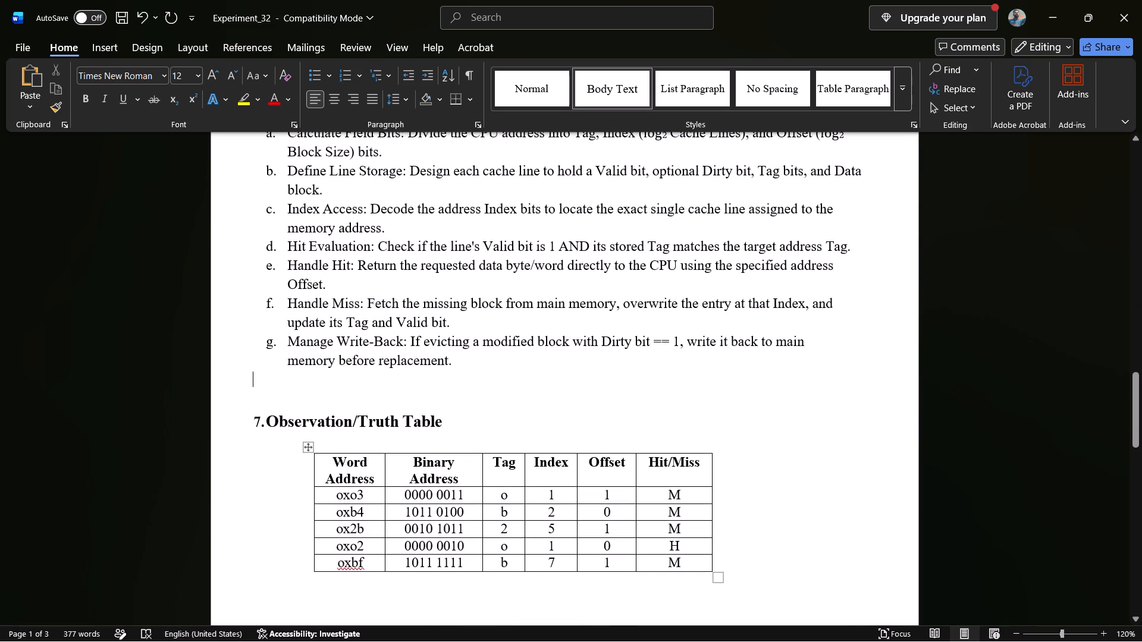
{"action": "scroll", "coordinate": [589, 493], "scroll_direction": "up", "scroll_amount": 1}
{"action": "left_click", "coordinate": [537, 480]}
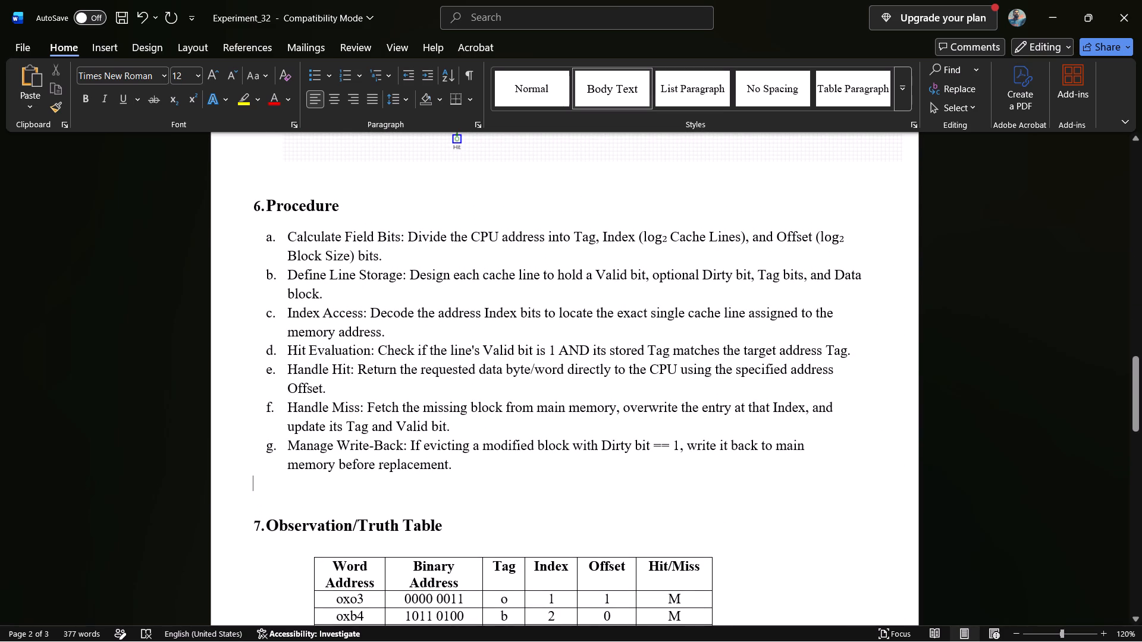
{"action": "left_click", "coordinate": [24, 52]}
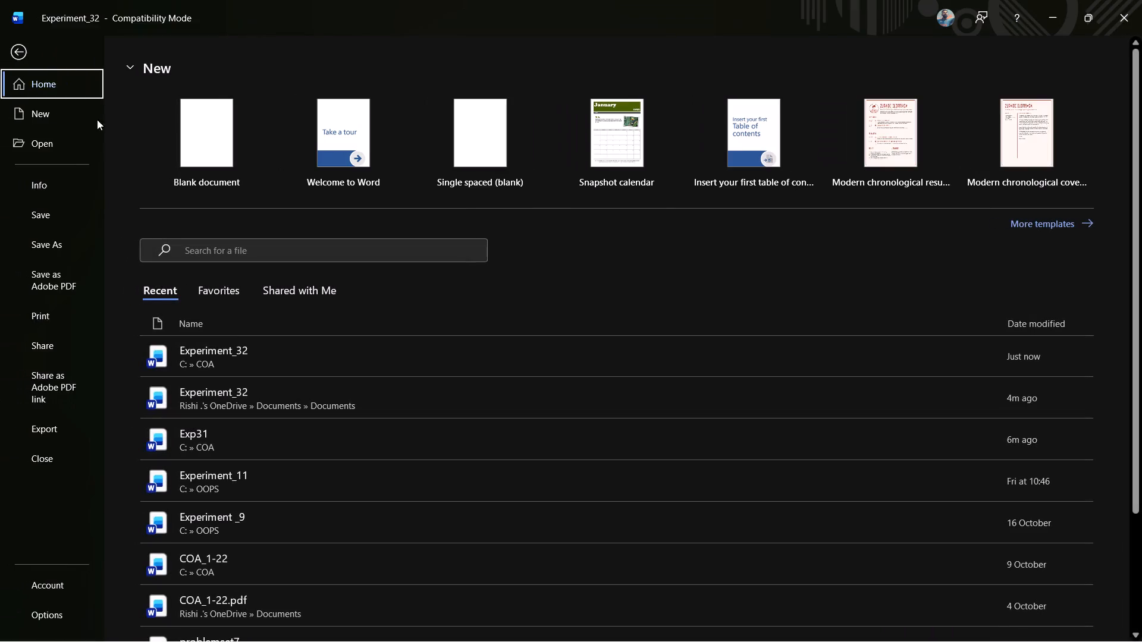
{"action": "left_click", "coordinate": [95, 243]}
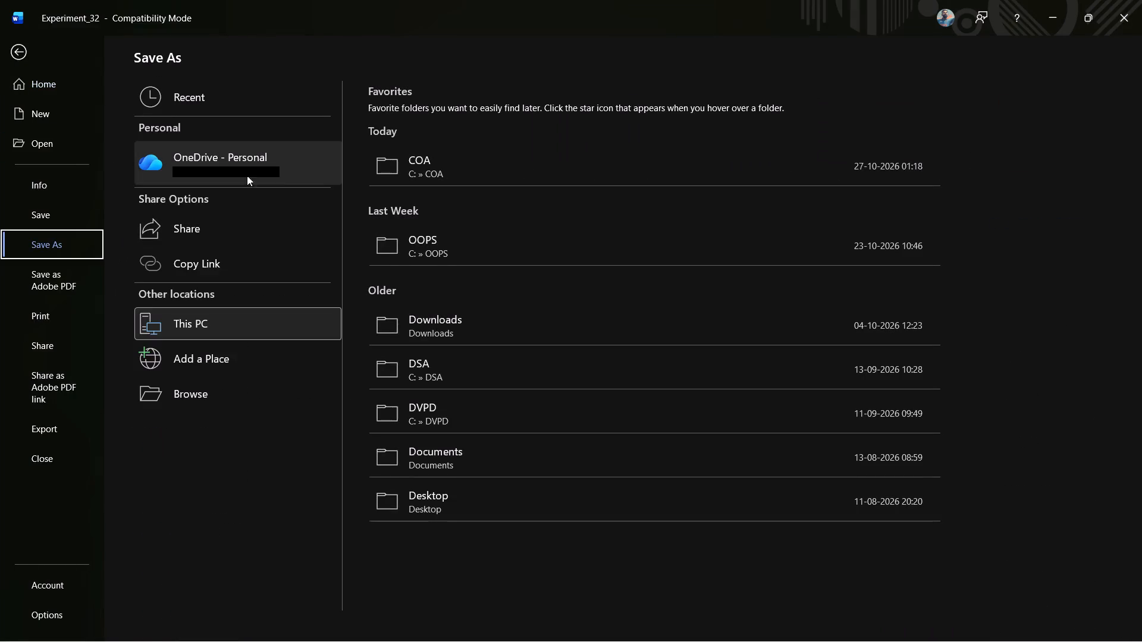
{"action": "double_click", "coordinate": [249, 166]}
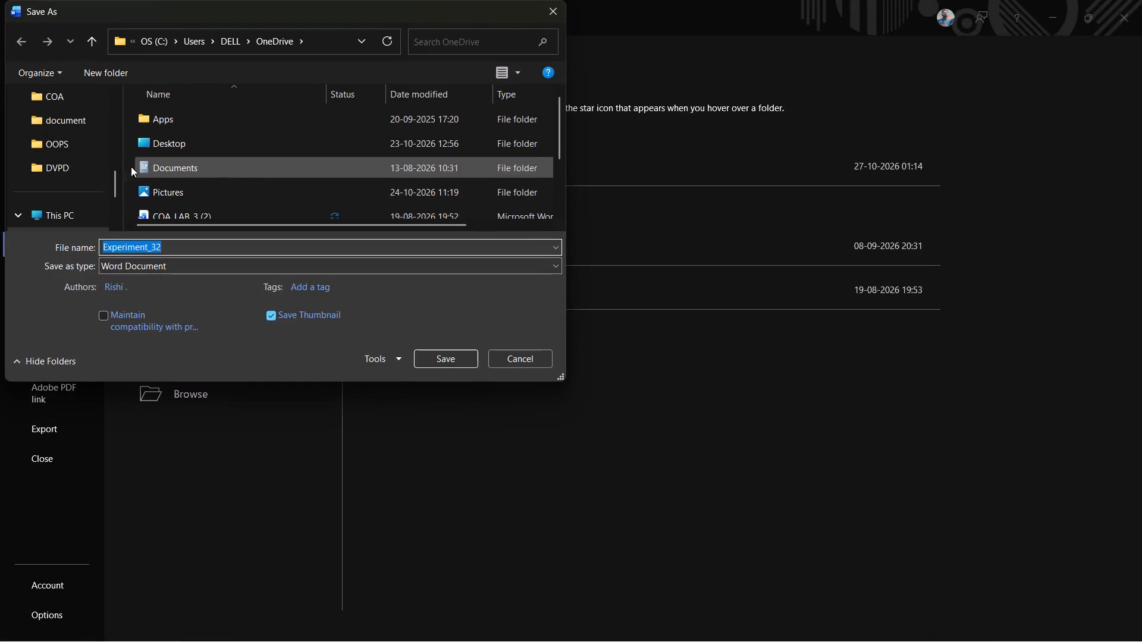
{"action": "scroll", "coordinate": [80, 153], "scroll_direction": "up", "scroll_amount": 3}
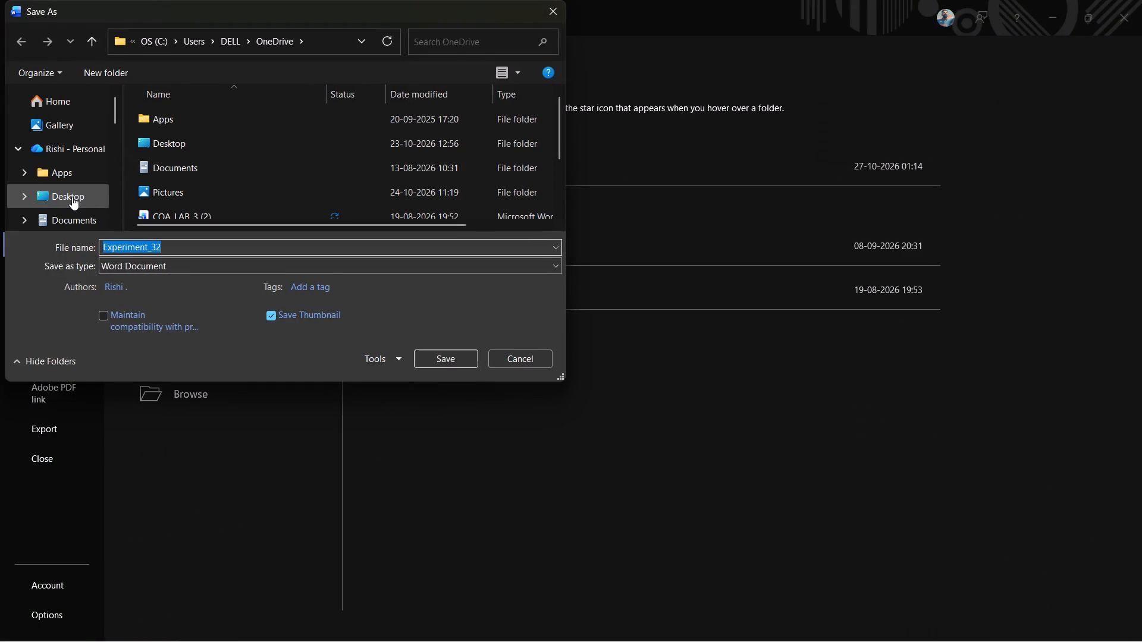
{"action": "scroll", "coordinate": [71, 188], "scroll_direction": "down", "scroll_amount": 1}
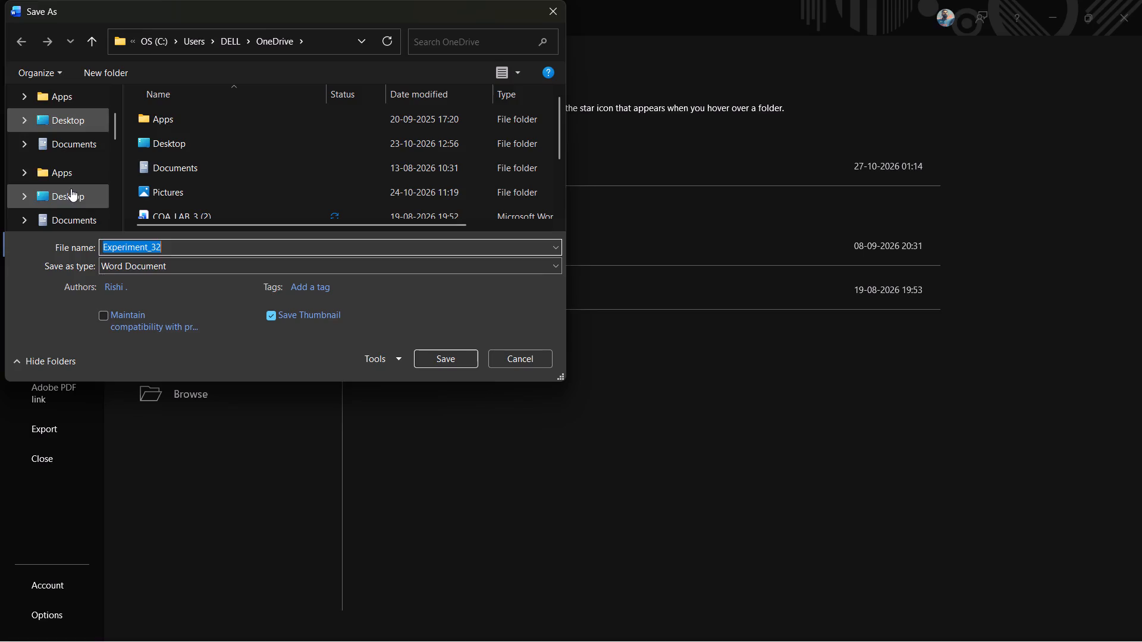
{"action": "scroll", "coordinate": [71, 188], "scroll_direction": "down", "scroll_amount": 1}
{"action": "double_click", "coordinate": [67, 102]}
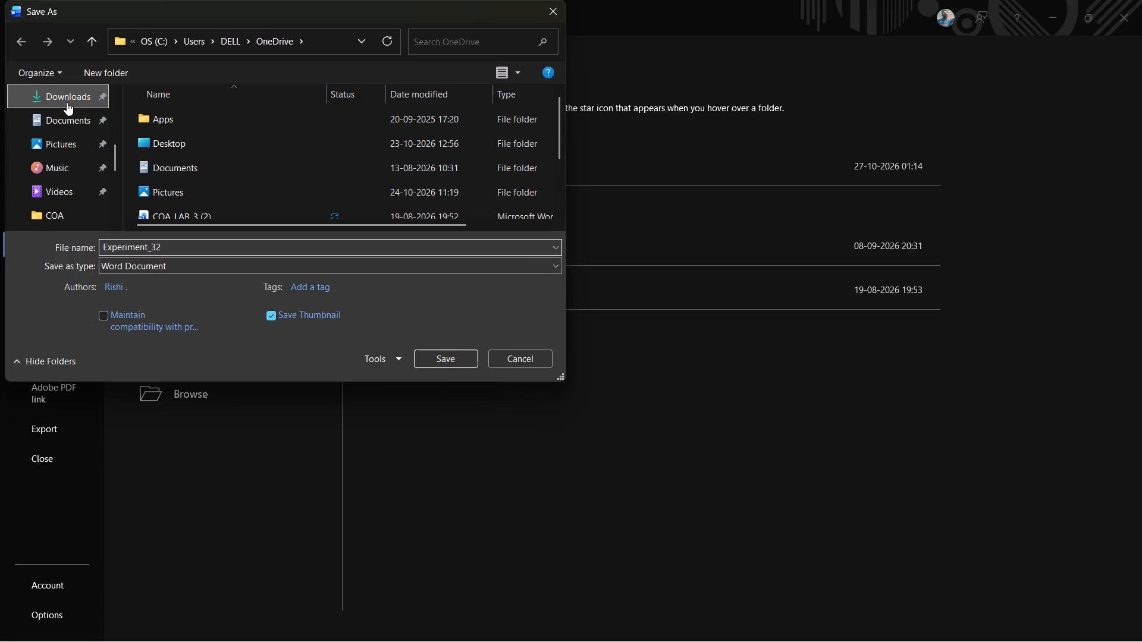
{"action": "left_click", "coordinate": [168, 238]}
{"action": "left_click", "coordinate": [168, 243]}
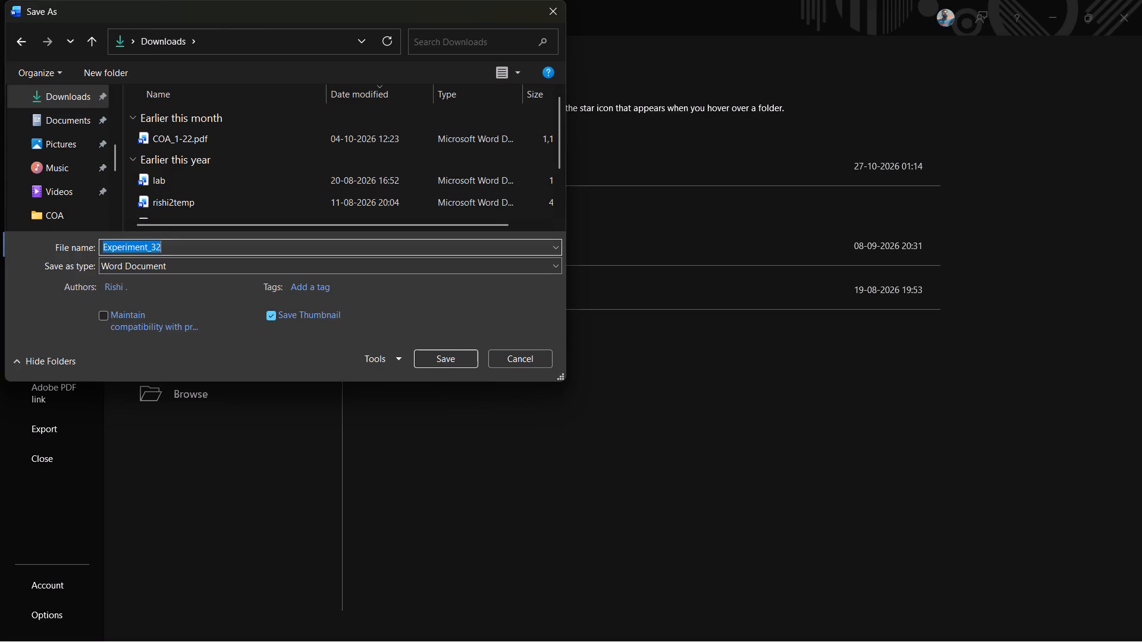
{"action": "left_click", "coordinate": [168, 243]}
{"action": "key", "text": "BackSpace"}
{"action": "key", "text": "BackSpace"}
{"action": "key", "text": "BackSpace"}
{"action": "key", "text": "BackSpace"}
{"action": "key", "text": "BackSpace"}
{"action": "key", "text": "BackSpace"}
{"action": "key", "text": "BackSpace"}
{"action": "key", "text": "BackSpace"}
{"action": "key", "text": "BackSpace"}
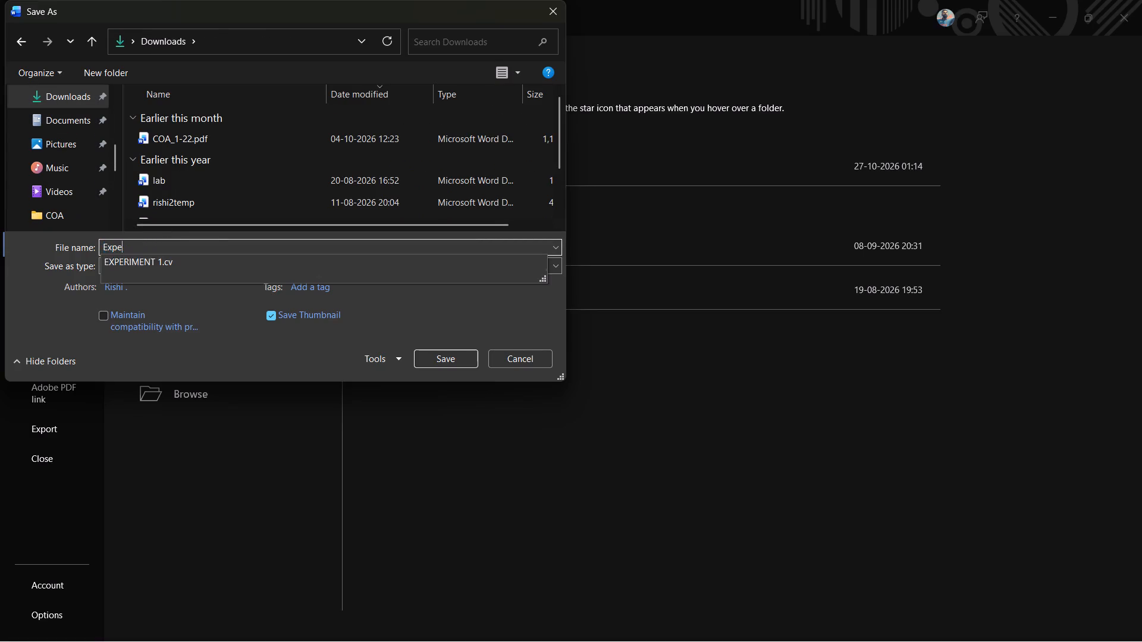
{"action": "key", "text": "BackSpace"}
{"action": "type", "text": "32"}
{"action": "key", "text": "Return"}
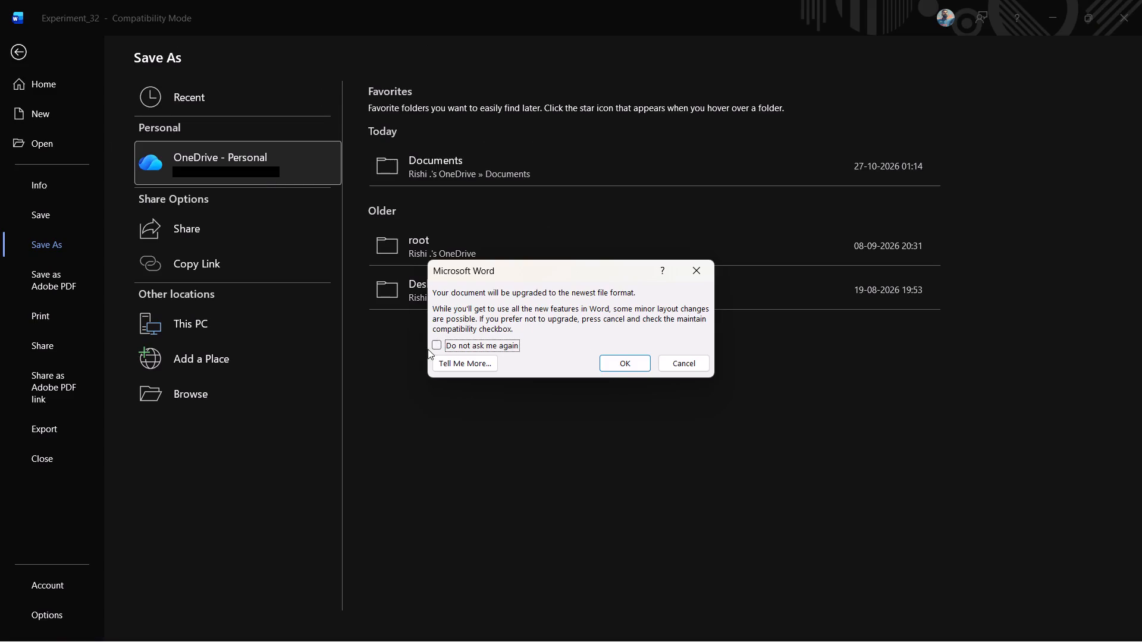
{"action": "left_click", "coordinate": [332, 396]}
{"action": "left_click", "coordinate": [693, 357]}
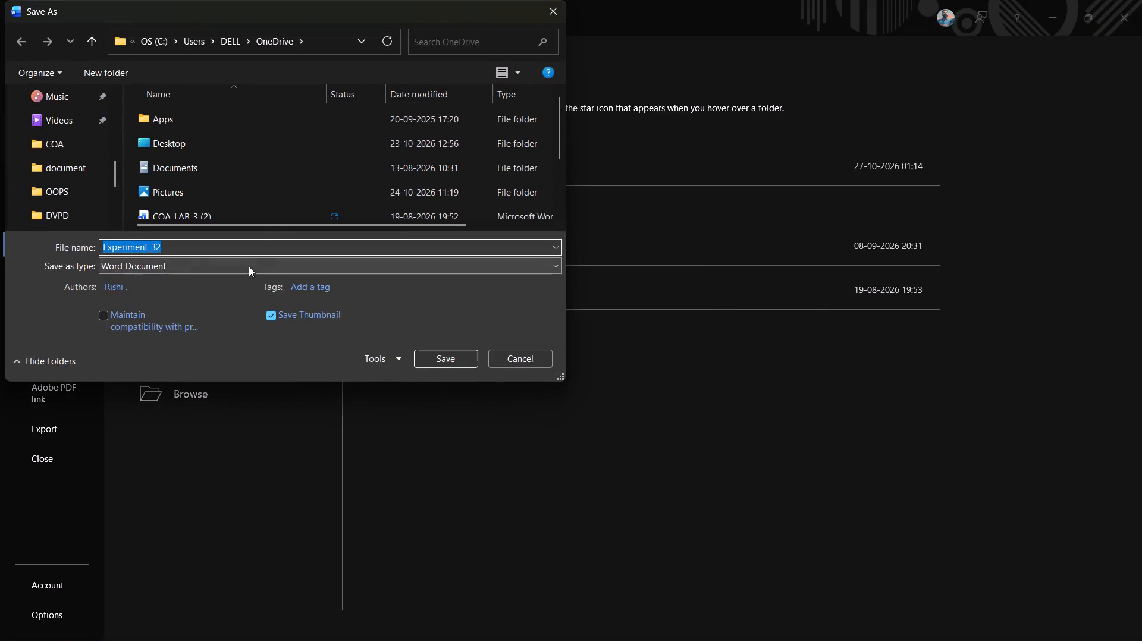
Set the save format to PDF and the file name to Exp32.
{"action": "left_click", "coordinate": [249, 266]}
{"action": "left_click", "coordinate": [211, 350]}
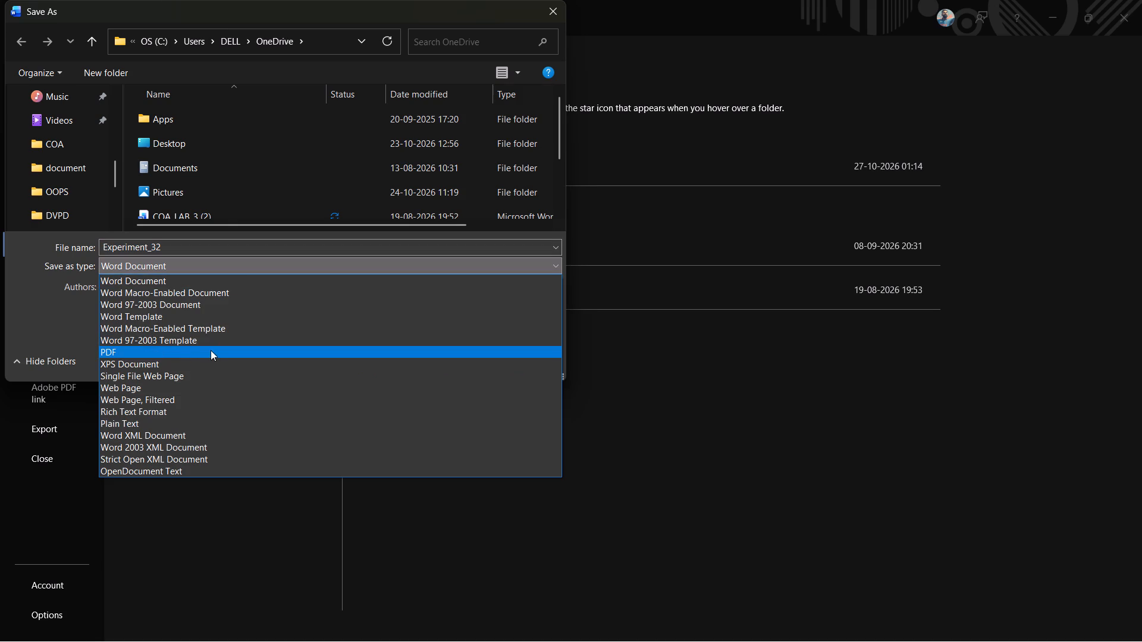
{"action": "left_click", "coordinate": [203, 247]}
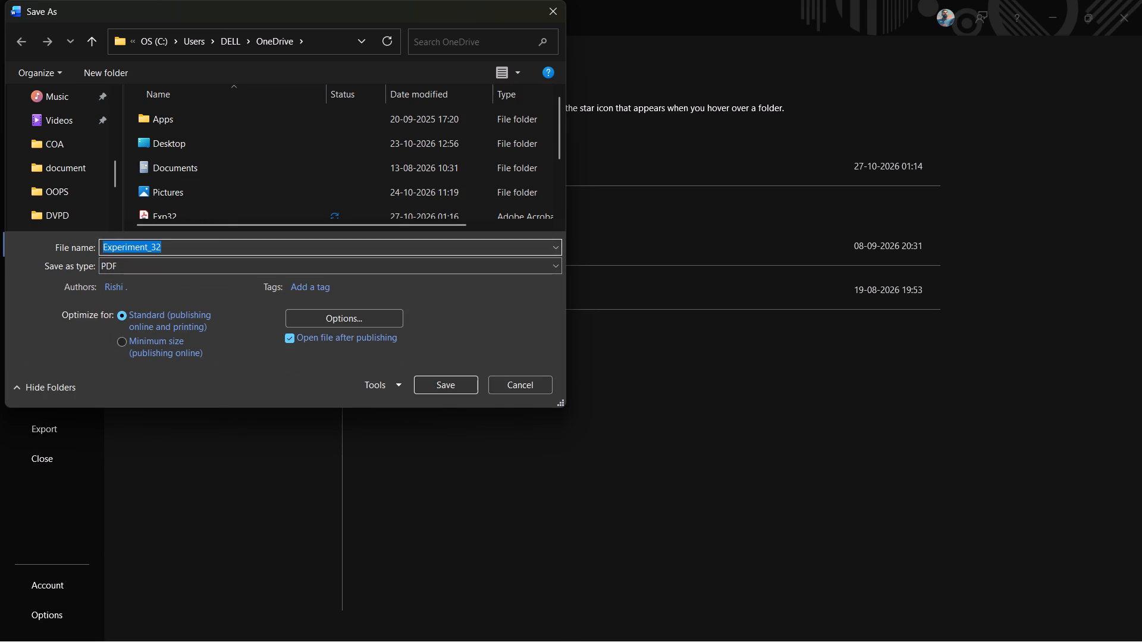
{"action": "left_click", "coordinate": [203, 247]}
{"action": "key", "text": "BackSpace"}
{"action": "key", "text": "BackSpace"}
{"action": "key", "text": "BackSpace"}
{"action": "key", "text": "BackSpace"}
{"action": "key", "text": "BackSpace"}
{"action": "key", "text": "BackSpace"}
{"action": "key", "text": "BackSpace"}
{"action": "key", "text": "BackSpace"}
{"action": "key", "text": "BackSpace"}
{"action": "key", "text": "BackSpace"}
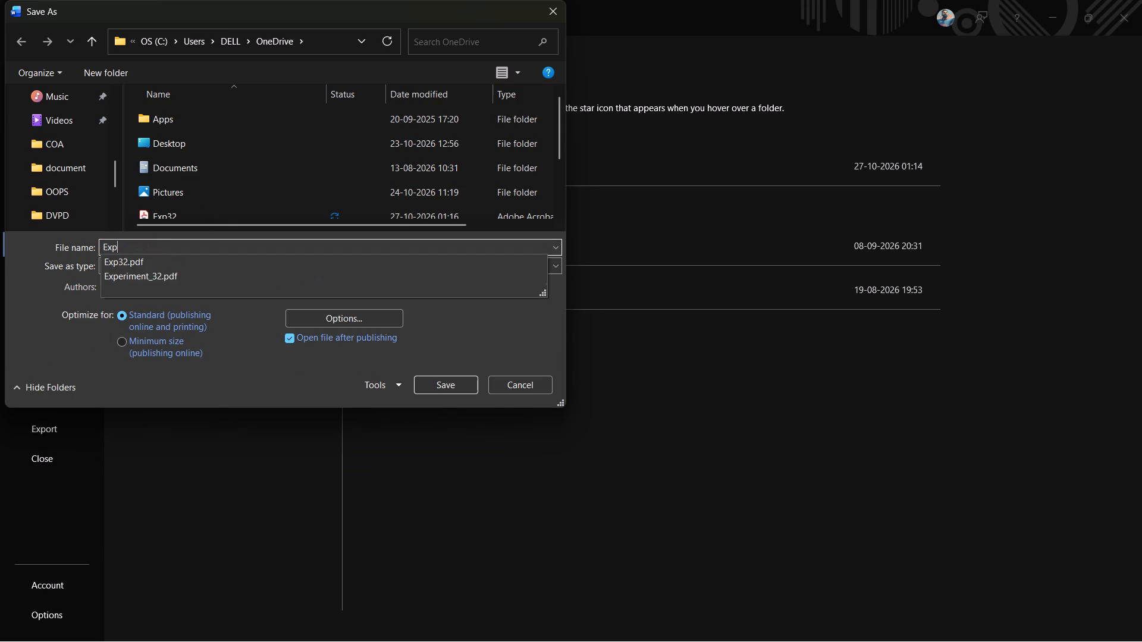
{"action": "type", "text": "32"}
{"action": "key", "text": "Return"}
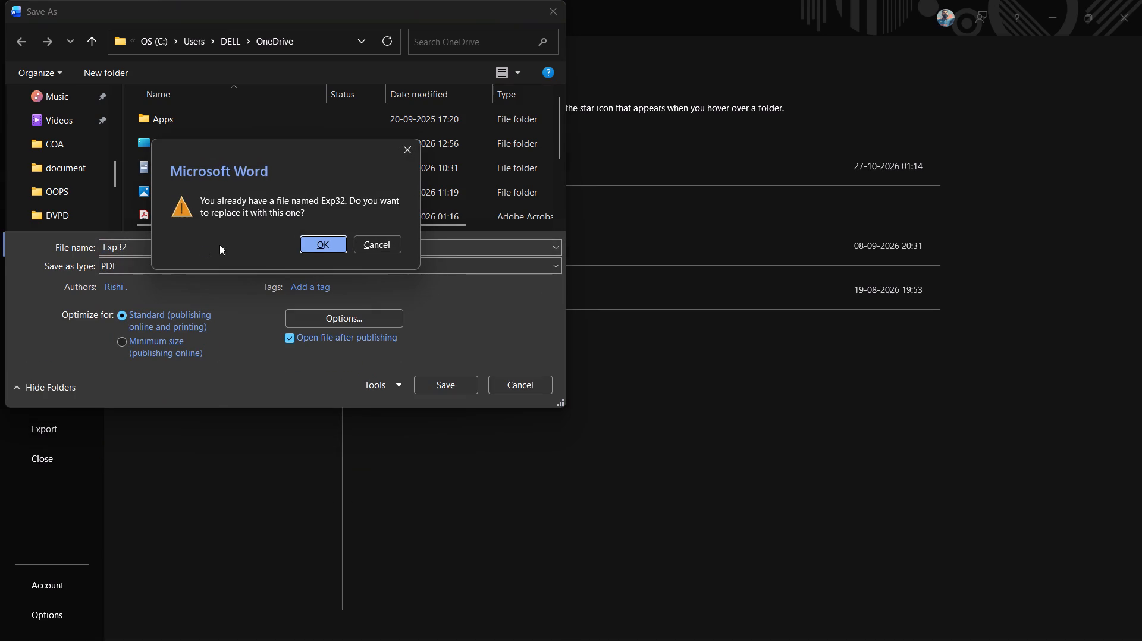
{"action": "left_click", "coordinate": [216, 437]}
{"action": "left_click", "coordinate": [382, 238]}
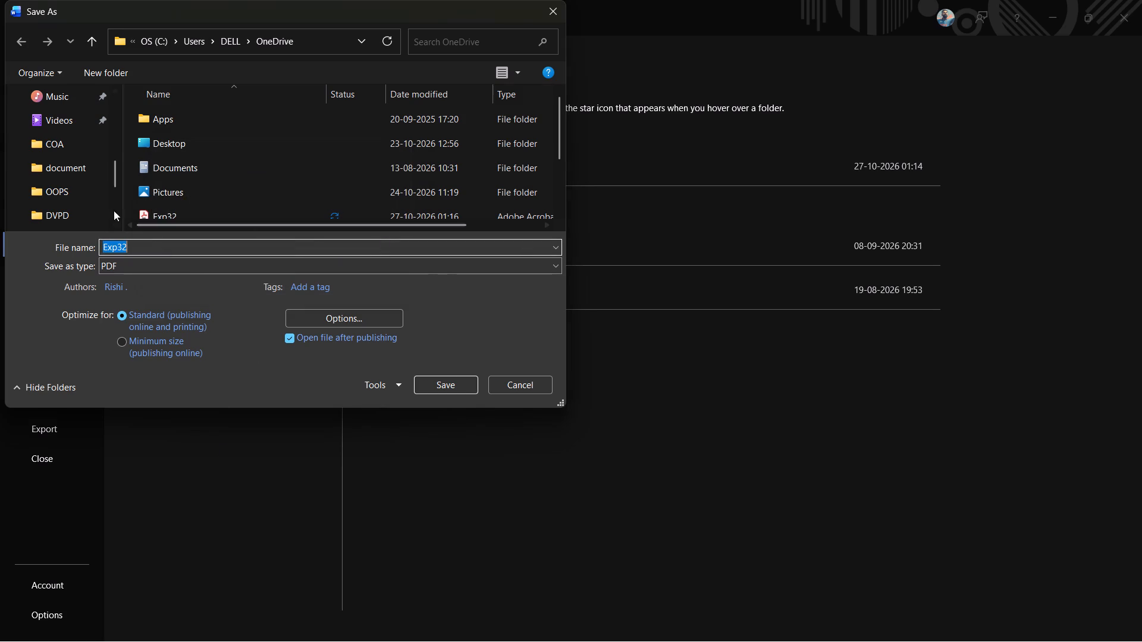
Save the Exp32 PDF in the Downloads folder and close the PDF viewer.
{"action": "scroll", "coordinate": [86, 103], "scroll_direction": "up", "scroll_amount": 1}
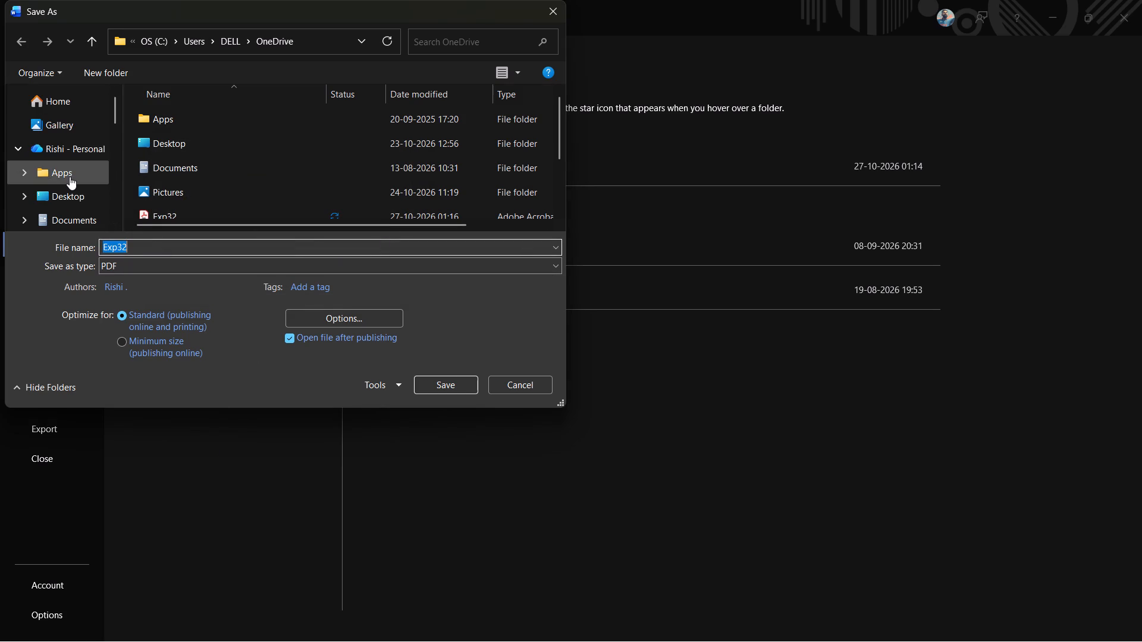
{"action": "scroll", "coordinate": [70, 177], "scroll_direction": "down", "scroll_amount": 2}
{"action": "scroll", "coordinate": [70, 177], "scroll_direction": "up", "scroll_amount": 1}
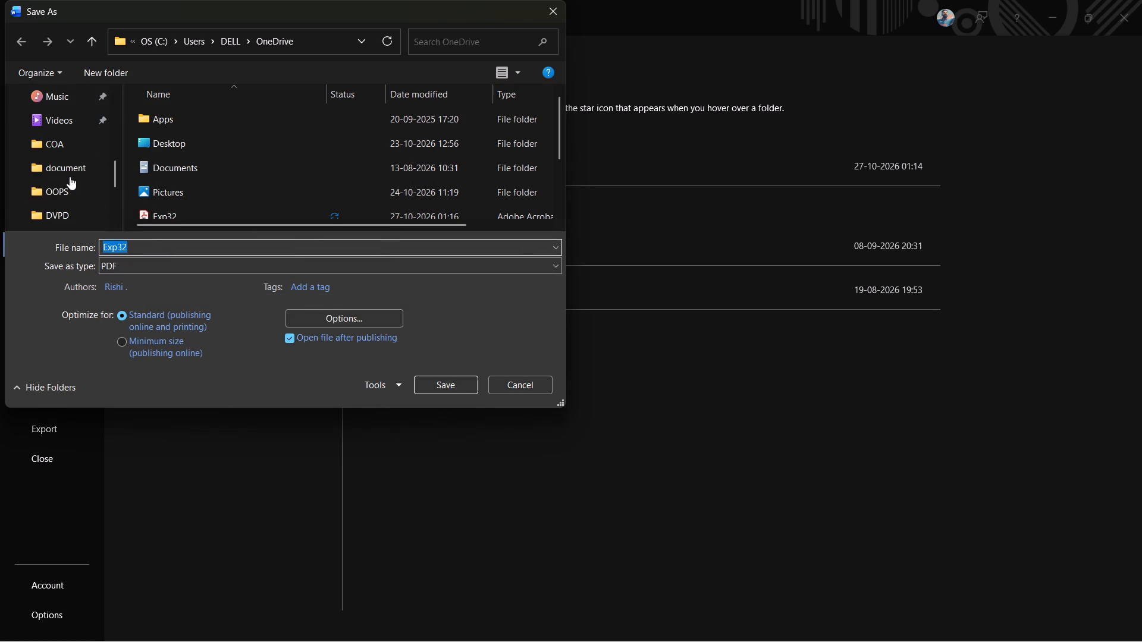
{"action": "scroll", "coordinate": [70, 177], "scroll_direction": "up", "scroll_amount": 1}
{"action": "left_click", "coordinate": [69, 168]}
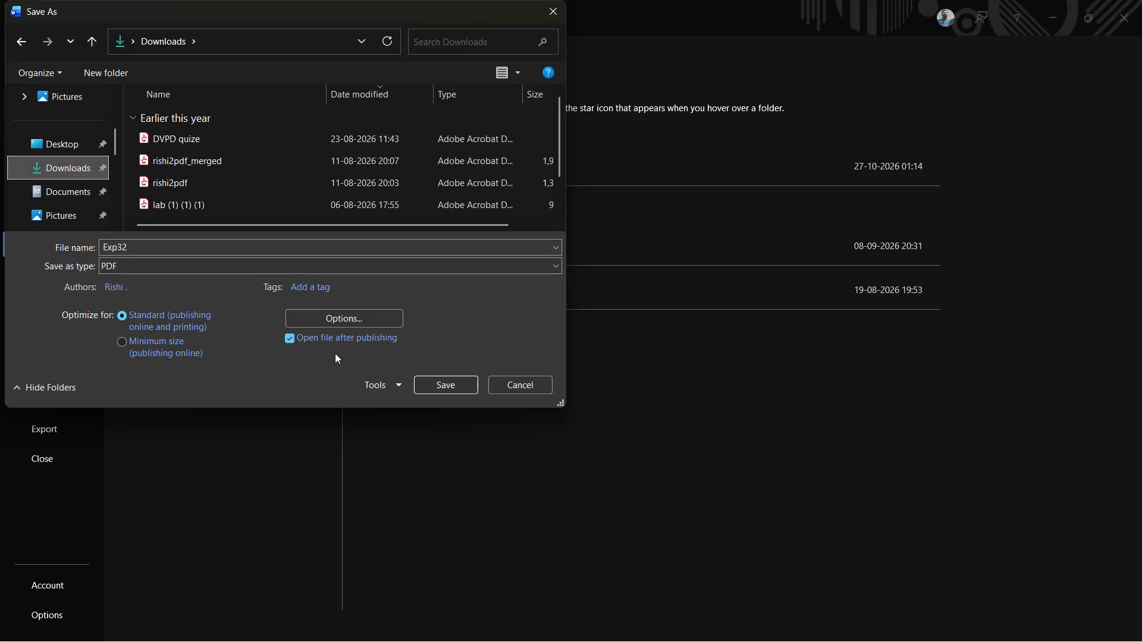
{"action": "left_click", "coordinate": [438, 376]}
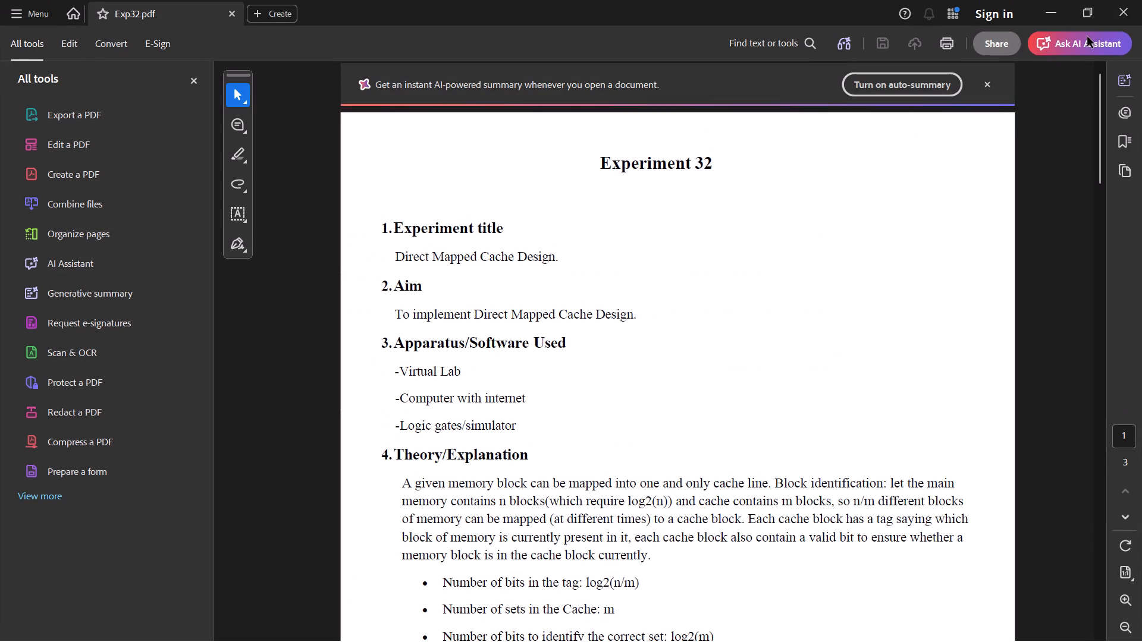
{"action": "left_click", "coordinate": [1118, 7]}
Close the Experiment_32 Word document, saving its changes in the COA folder.
{"action": "left_click", "coordinate": [1118, 7]}
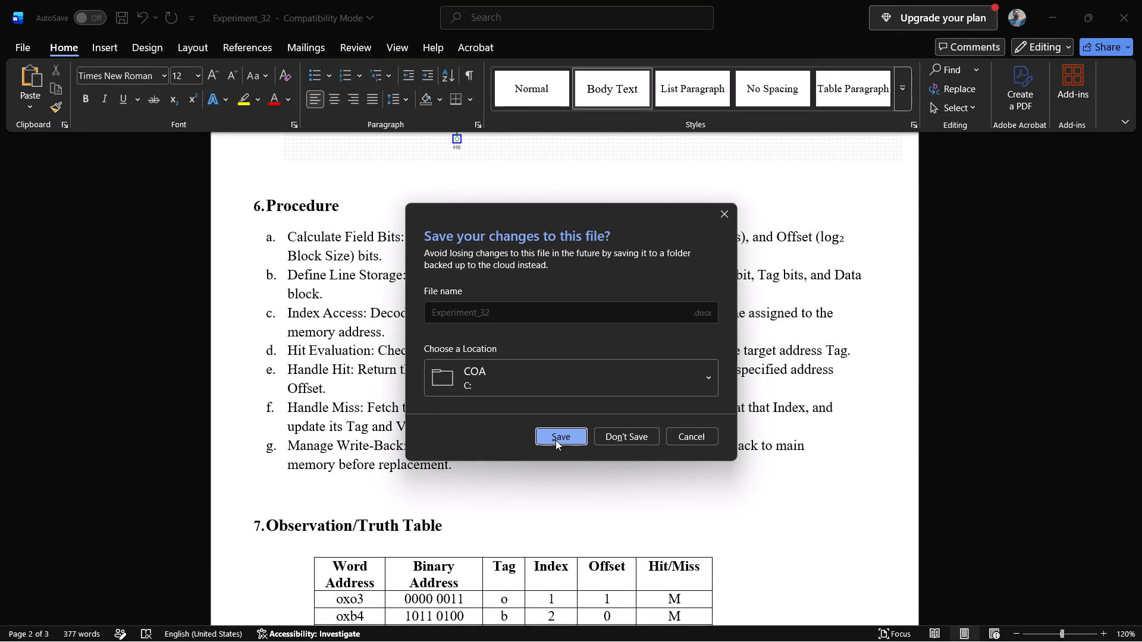
{"action": "left_click", "coordinate": [556, 440]}
Open the Exp32 PDF from the Downloads folder to check it, and close it again.
{"action": "scroll", "coordinate": [531, 355], "scroll_direction": "up", "scroll_amount": 2}
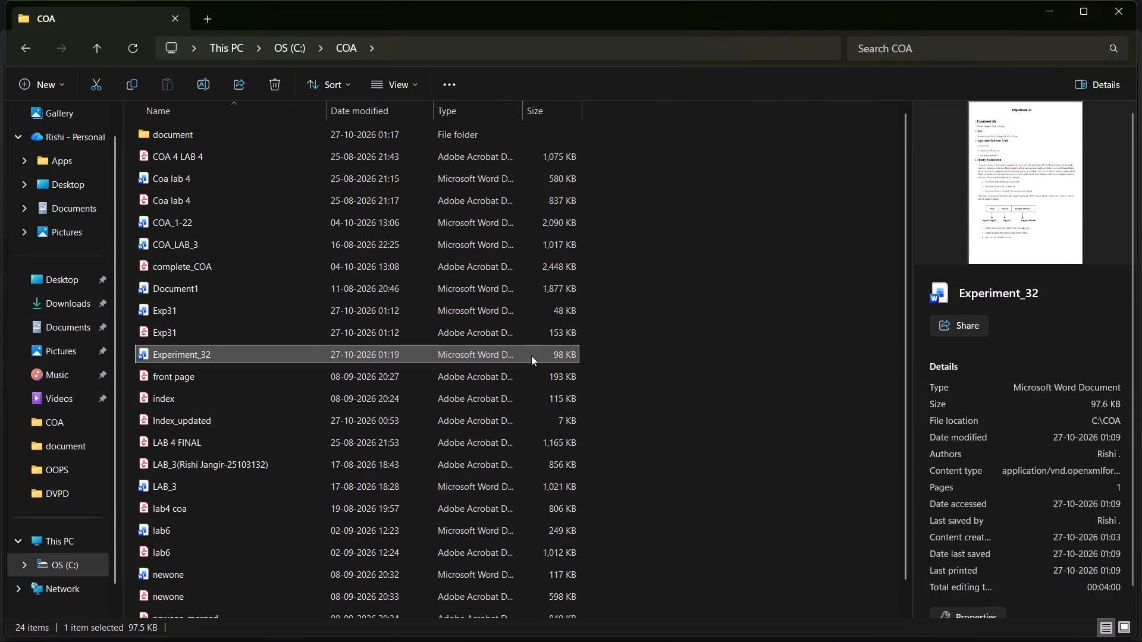
{"action": "left_click", "coordinate": [87, 296]}
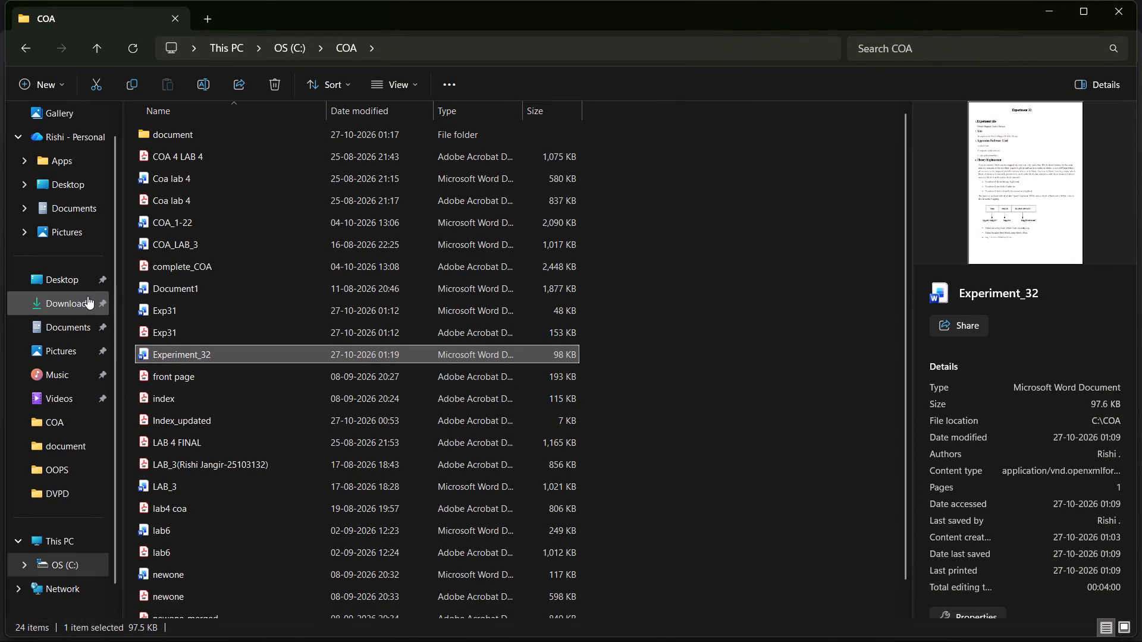
{"action": "double_click", "coordinate": [277, 149]}
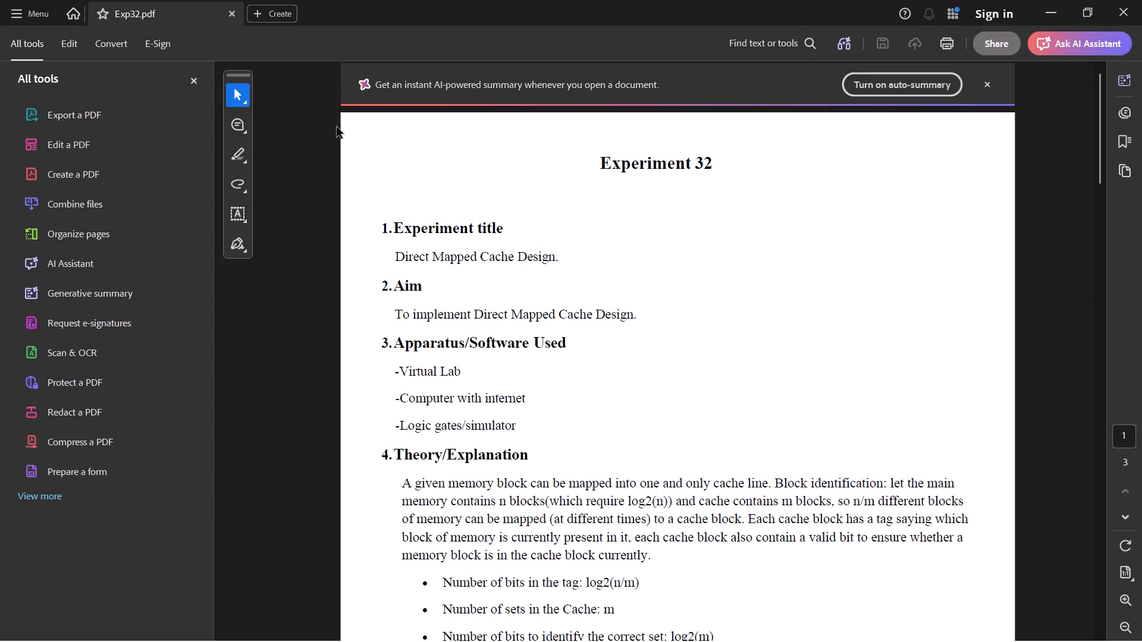
{"action": "left_click", "coordinate": [1135, 17]}
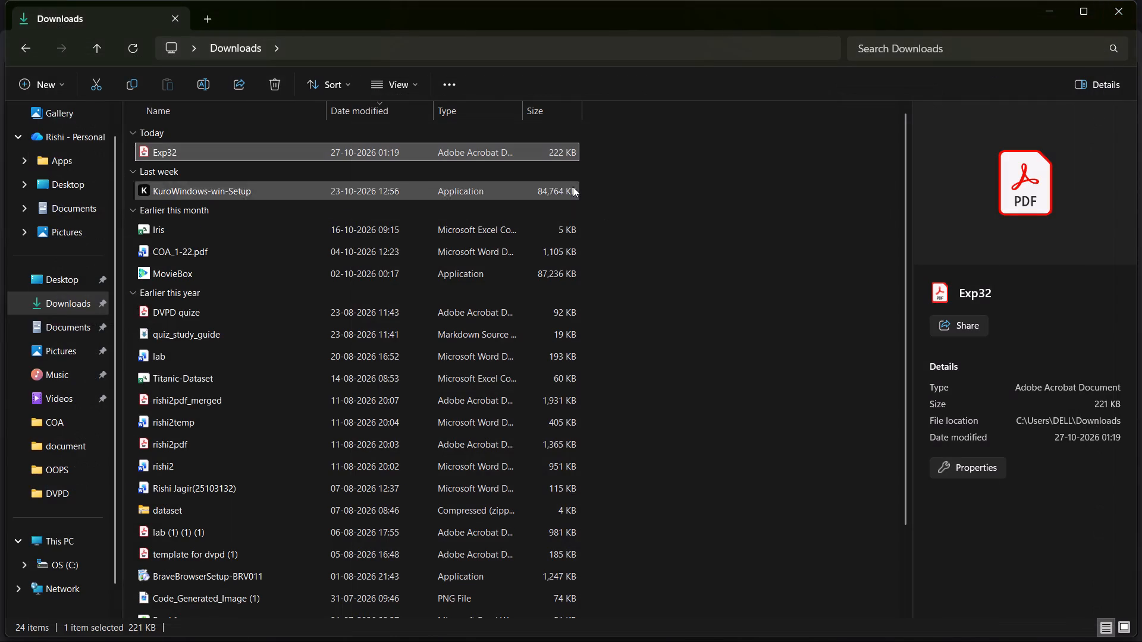
Share the Exp32 PDF from the Downloads folder through WhatsApp.
{"action": "left_click", "coordinate": [563, 158]}
{"action": "right_click", "coordinate": [563, 158]}
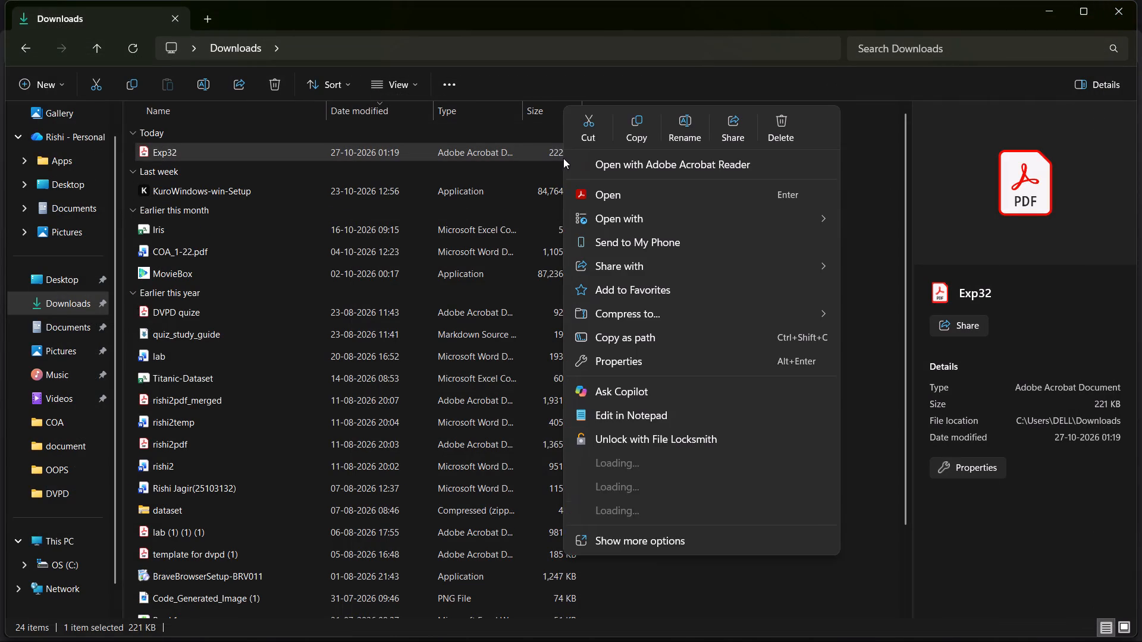
{"action": "left_click", "coordinate": [735, 129]}
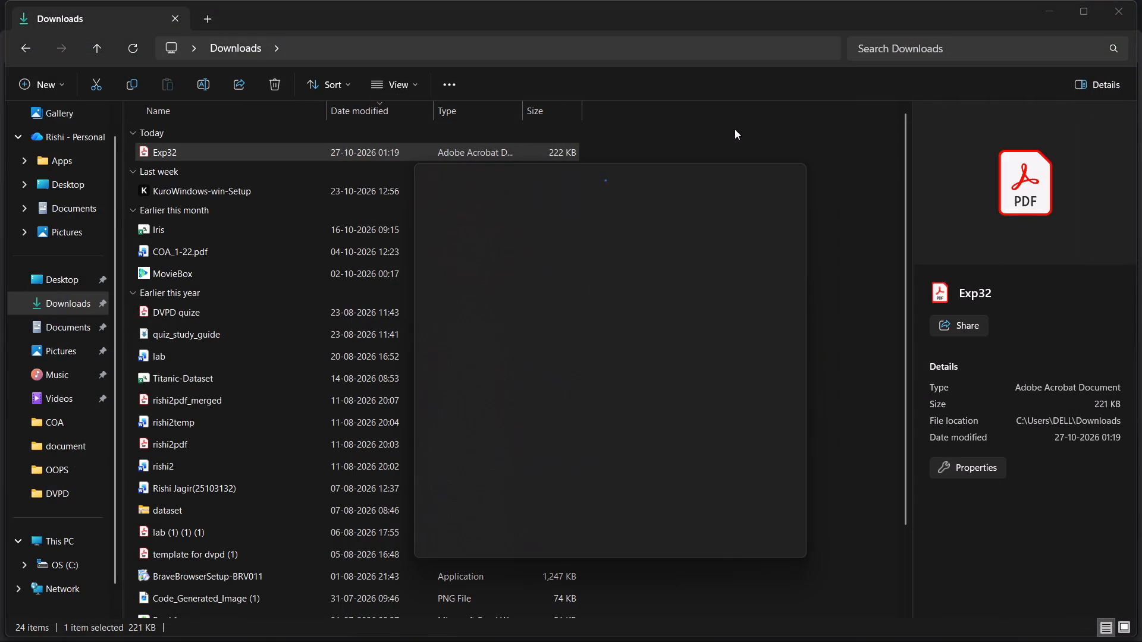
{"action": "left_click", "coordinate": [551, 402]}
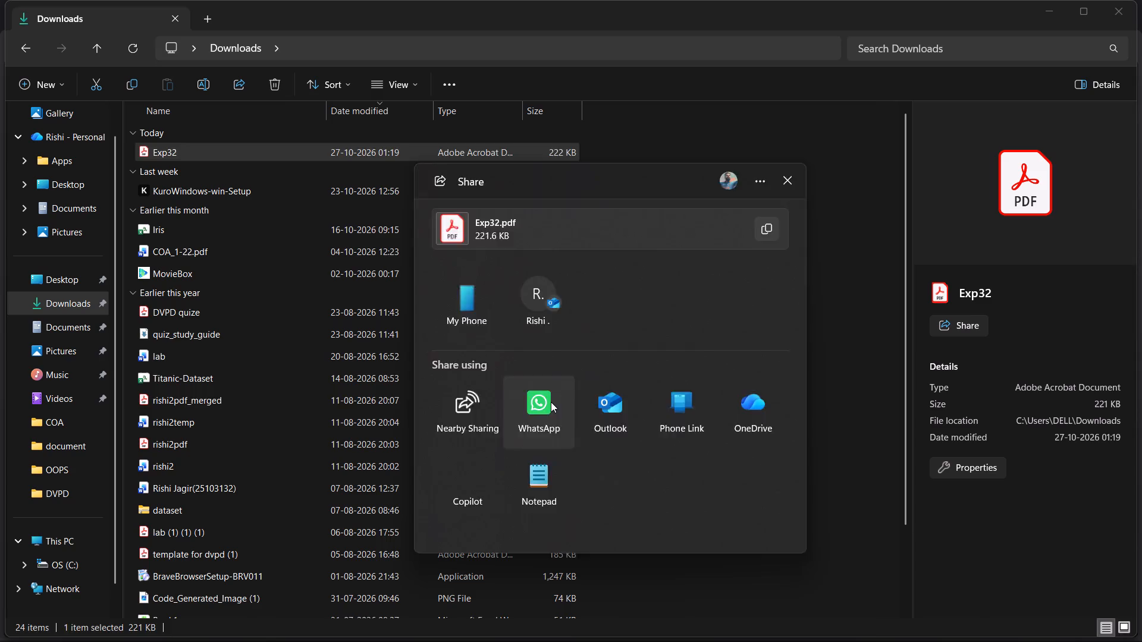
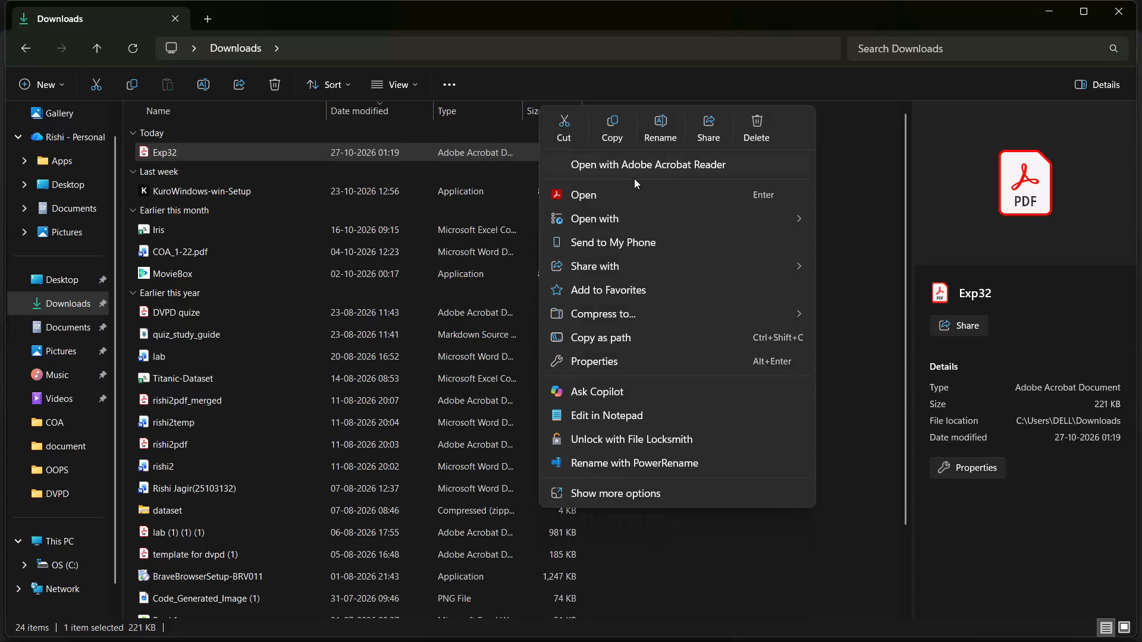
Delete the outdated Exp32 PDF from the Downloads folder.
{"action": "left_click", "coordinate": [752, 121]}
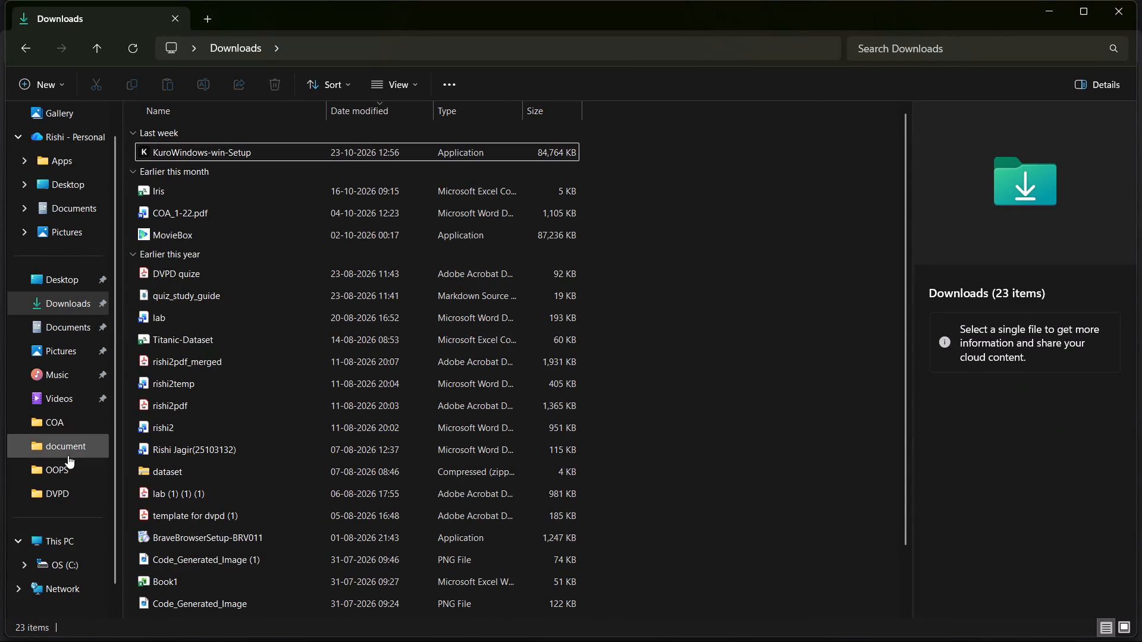
Open the Experiment_32 Word document from the COA folder and decrease the Result sentence's indent to align with its heading text.
{"action": "left_click", "coordinate": [73, 428]}
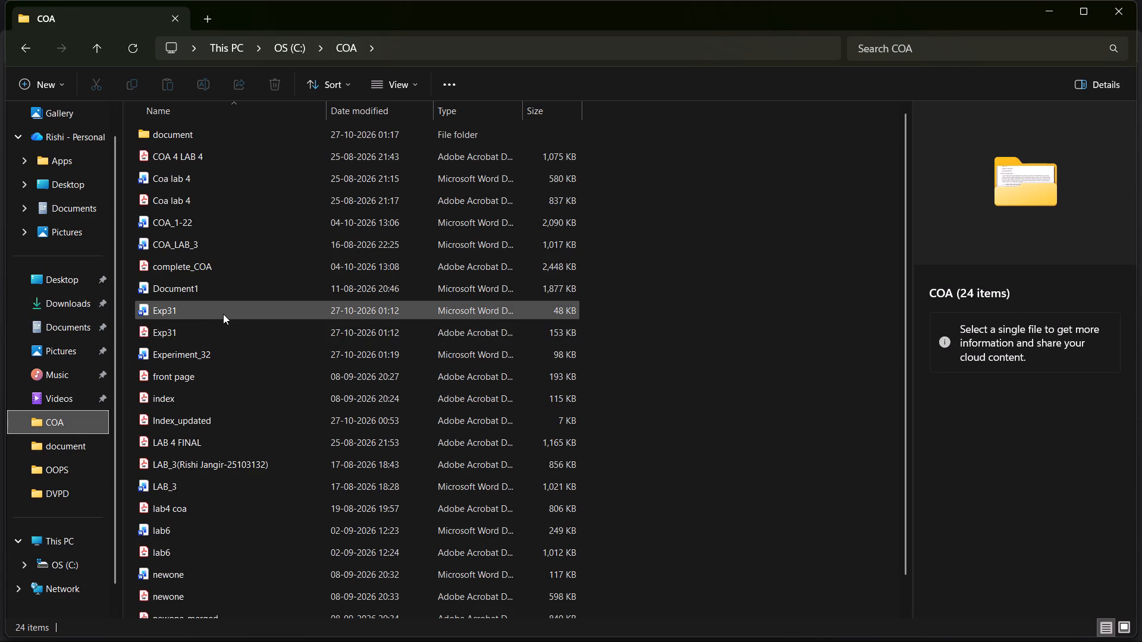
{"action": "double_click", "coordinate": [221, 350]}
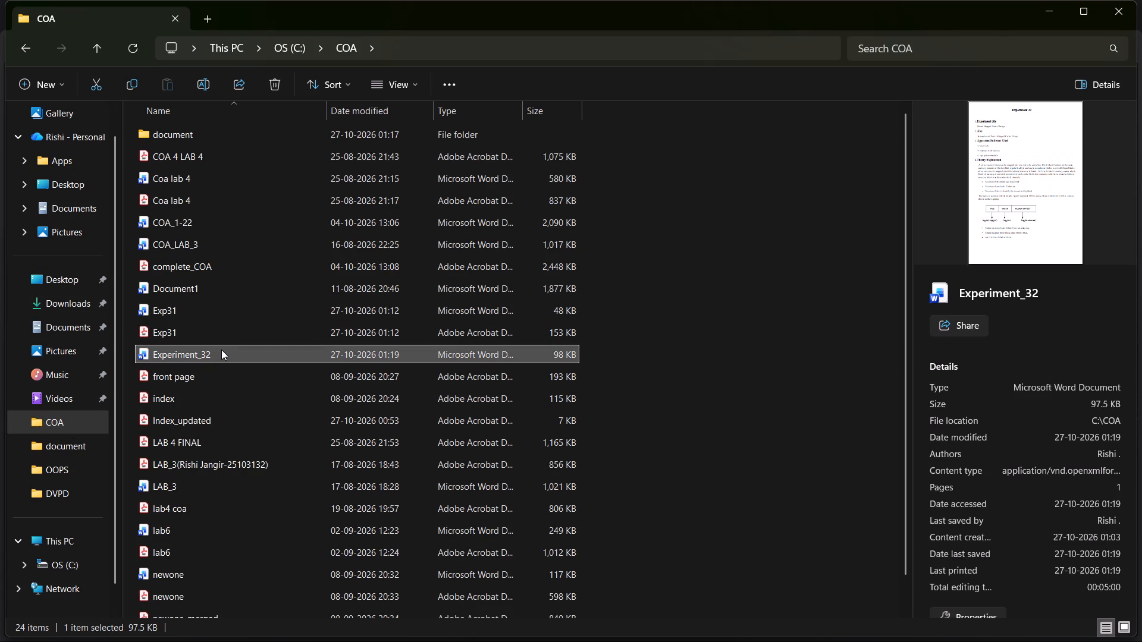
{"action": "scroll", "coordinate": [313, 382], "scroll_direction": "down", "scroll_amount": 6}
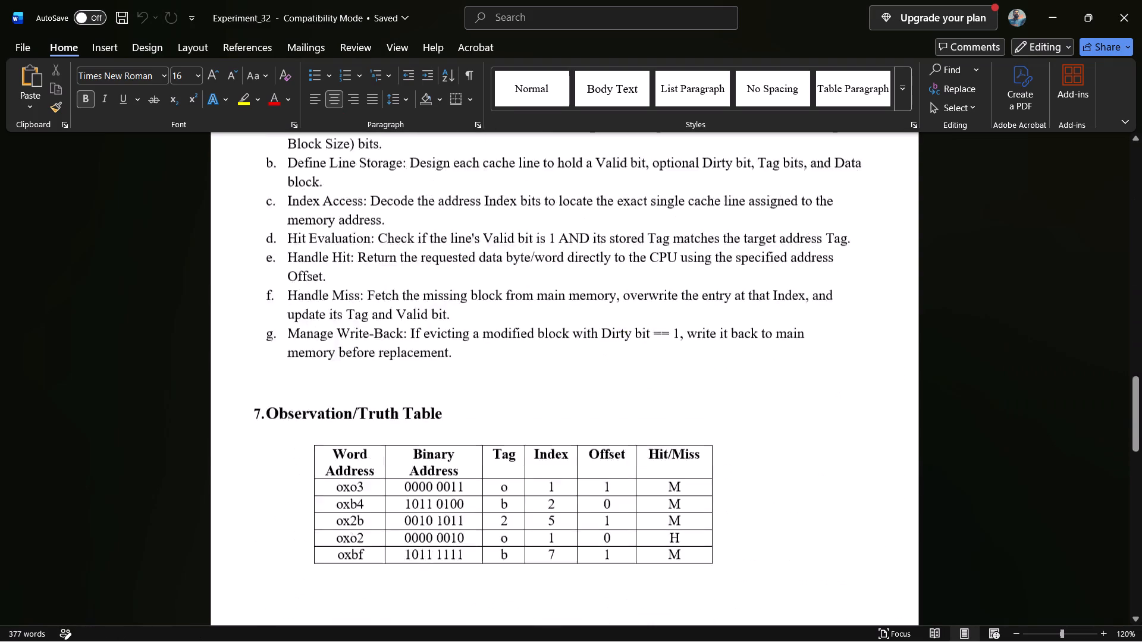
{"action": "scroll", "coordinate": [313, 382], "scroll_direction": "down", "scroll_amount": 4}
{"action": "scroll", "coordinate": [313, 382], "scroll_direction": "up", "scroll_amount": 2}
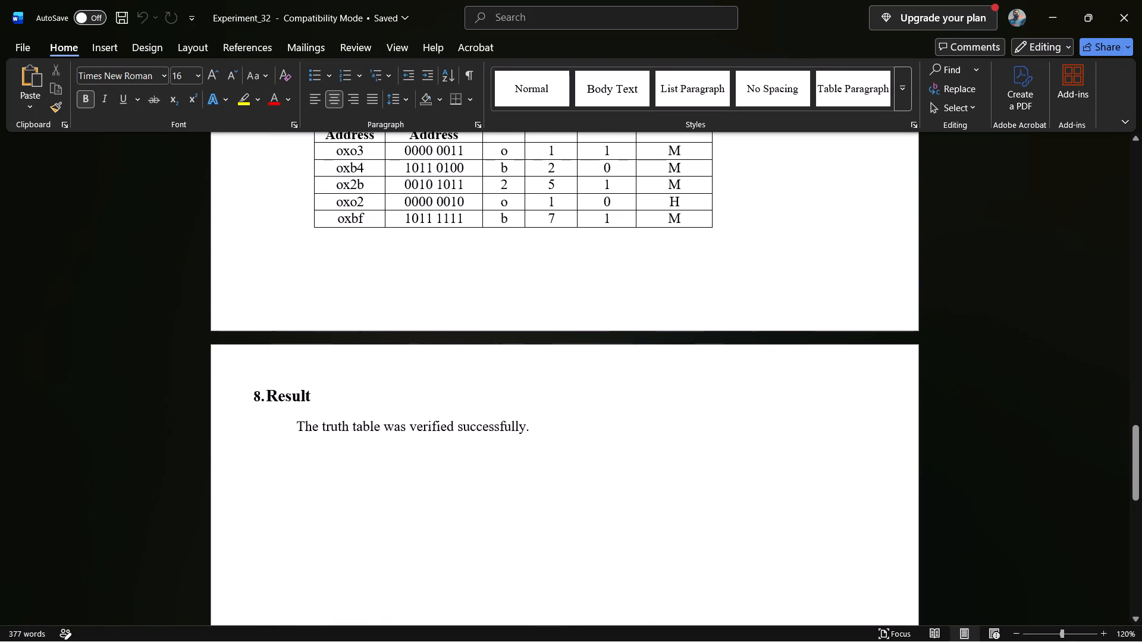
{"action": "left_click_drag", "start_coordinate": [298, 430], "coordinate": [523, 434]}
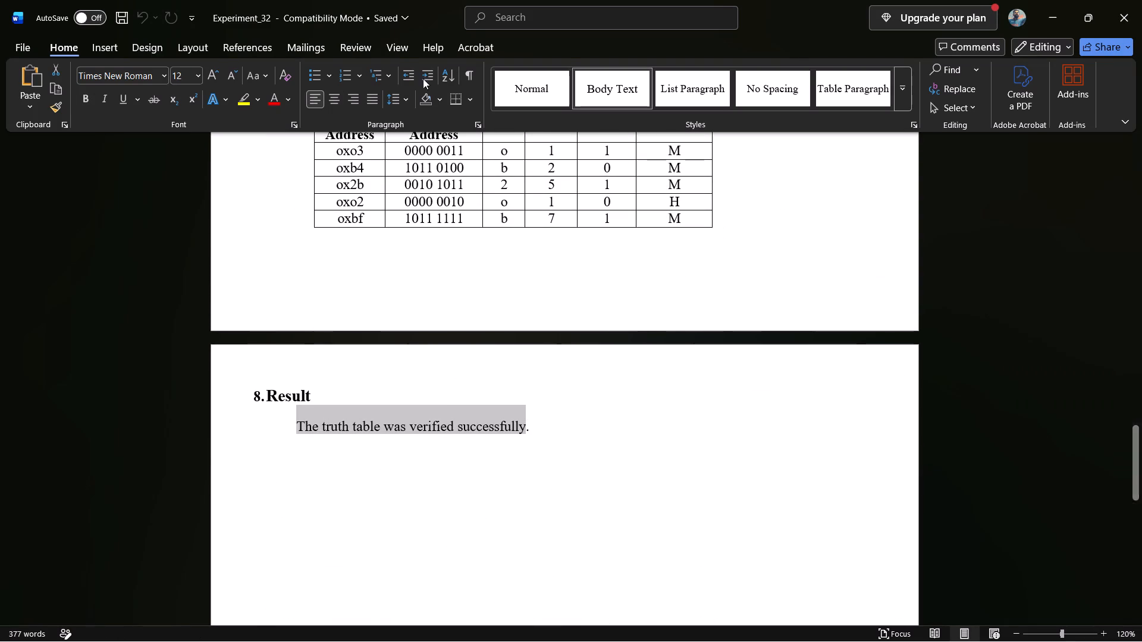
{"action": "left_click", "coordinate": [407, 77]}
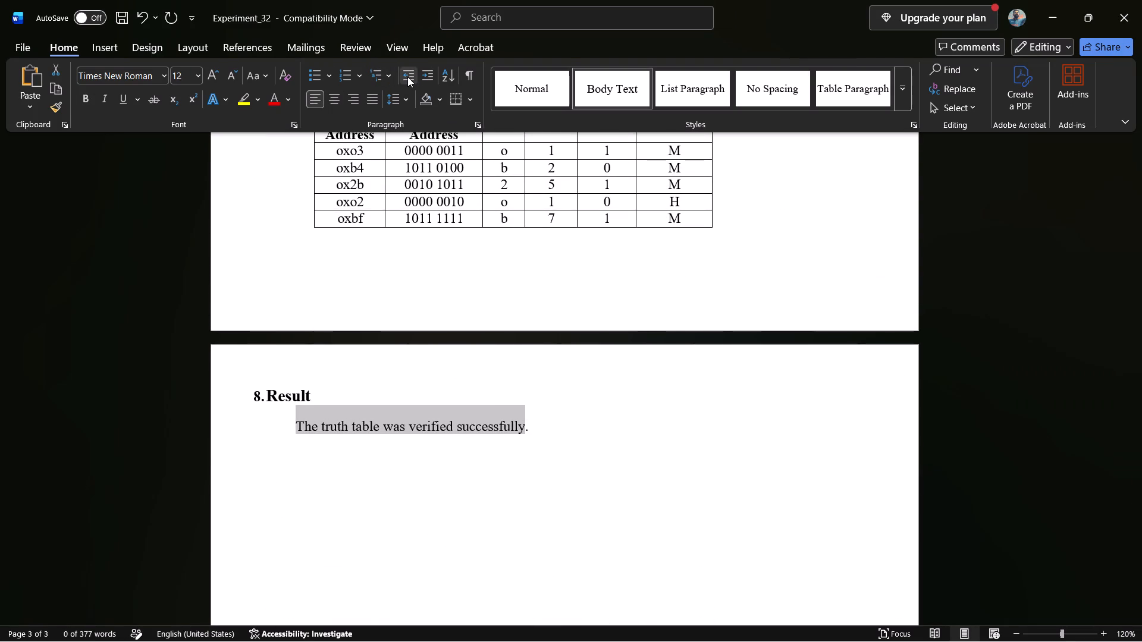
{"action": "left_click", "coordinate": [407, 77]}
{"action": "left_click", "coordinate": [529, 458]}
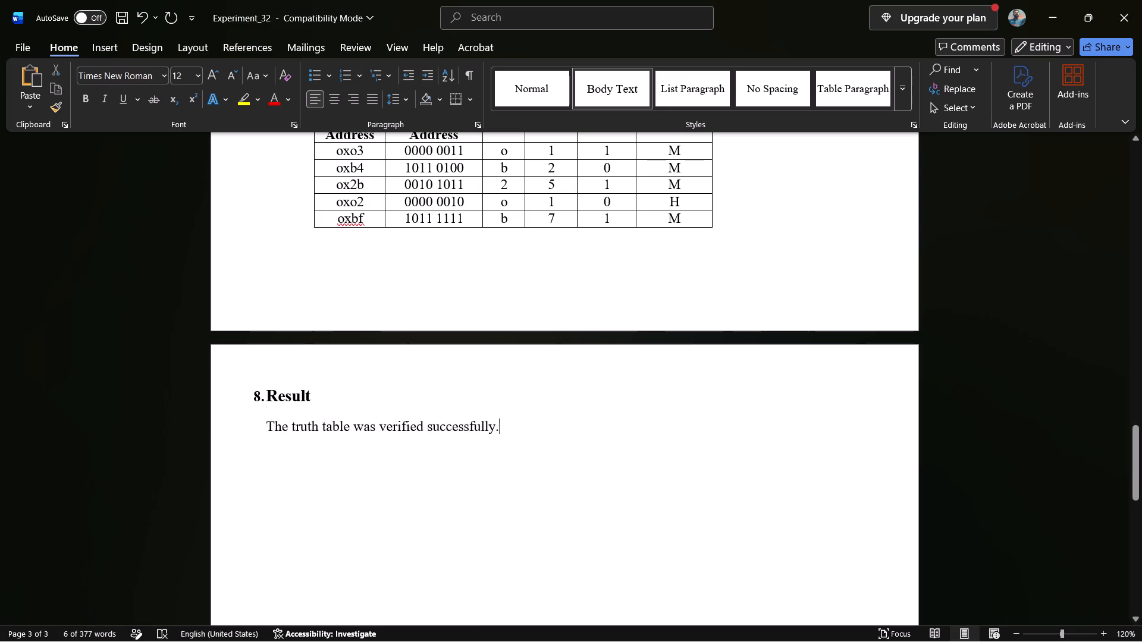
{"action": "scroll", "coordinate": [529, 458], "scroll_direction": "up", "scroll_amount": 3}
{"action": "scroll", "coordinate": [529, 458], "scroll_direction": "down", "scroll_amount": 3}
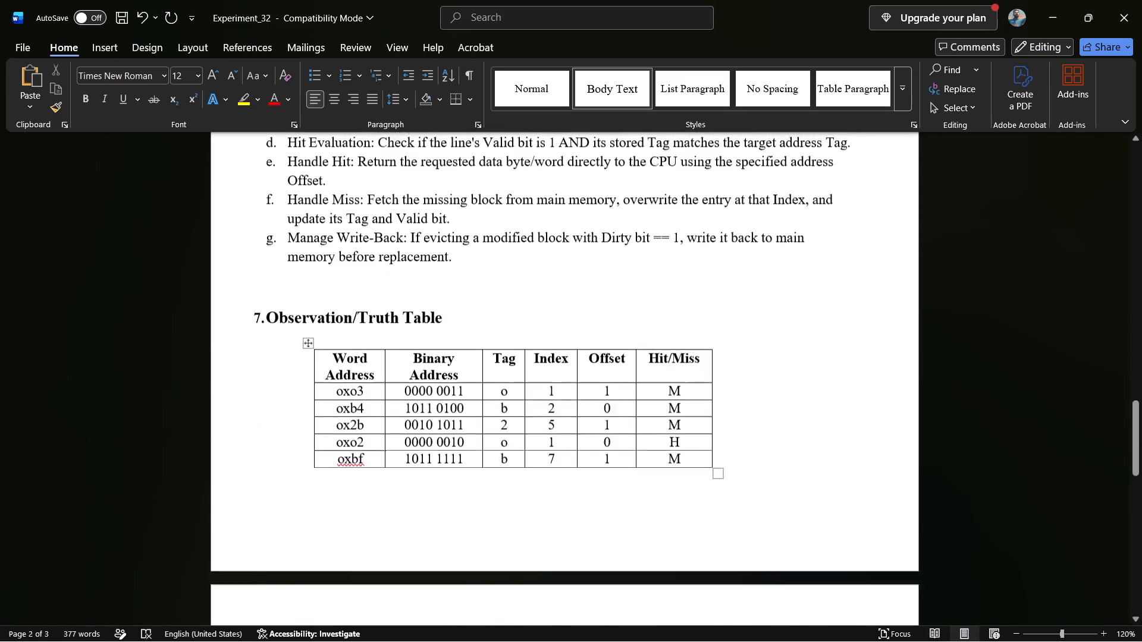
{"action": "scroll", "coordinate": [529, 458], "scroll_direction": "down", "scroll_amount": 2}
{"action": "left_click", "coordinate": [563, 547]}
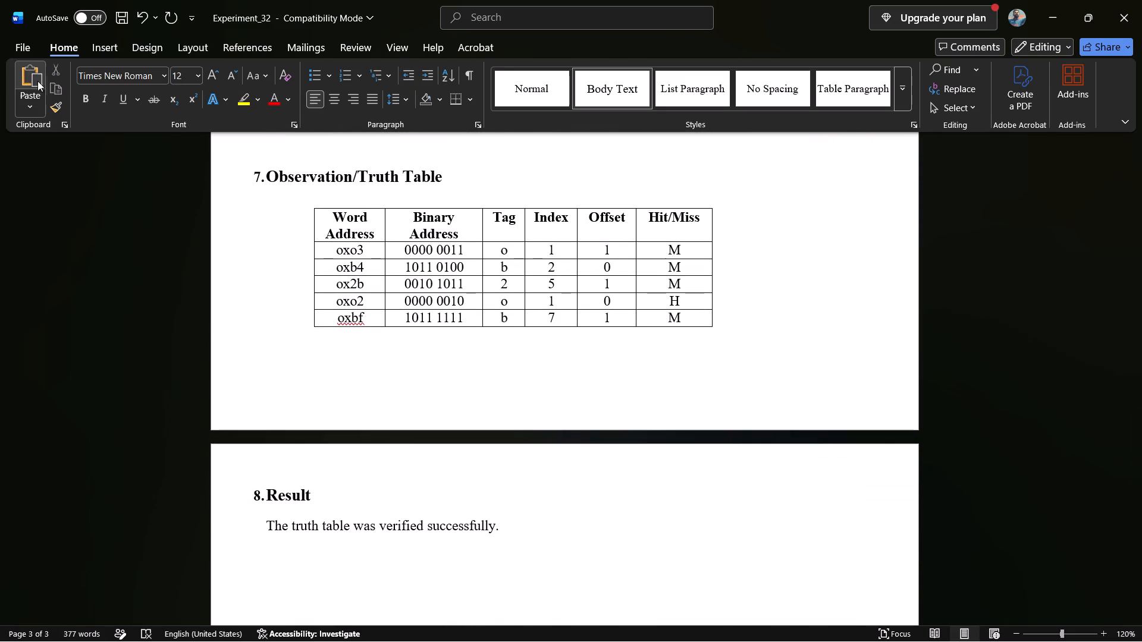
Save the changes to the Experiment_32 Word document.
{"action": "left_click", "coordinate": [25, 51]}
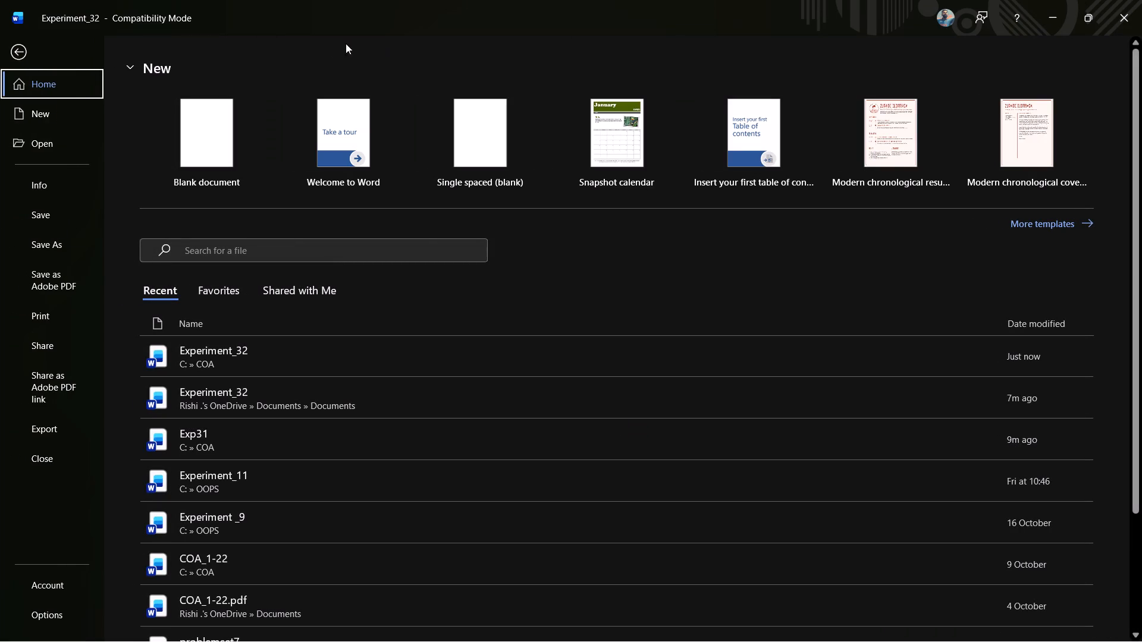
{"action": "left_click", "coordinate": [18, 55]}
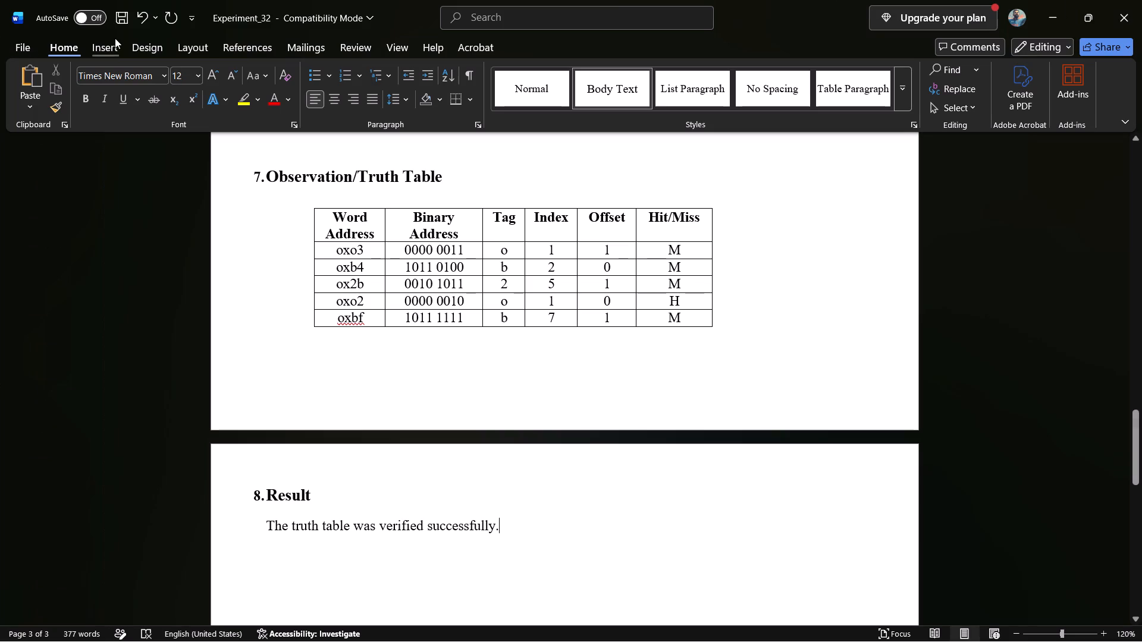
{"action": "left_click", "coordinate": [118, 15]}
{"action": "triple_click", "coordinate": [118, 15]}
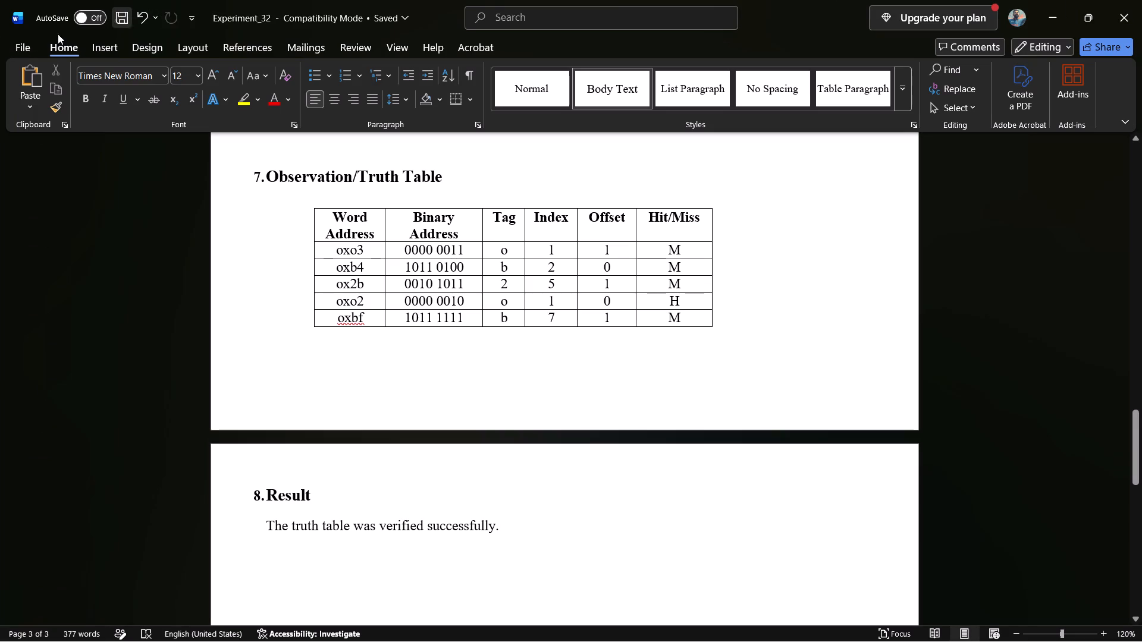
Save a PDF copy of Experiment_32 in the Downloads folder under the name Exp32.
{"action": "left_click", "coordinate": [27, 47]}
{"action": "left_click", "coordinate": [42, 250]}
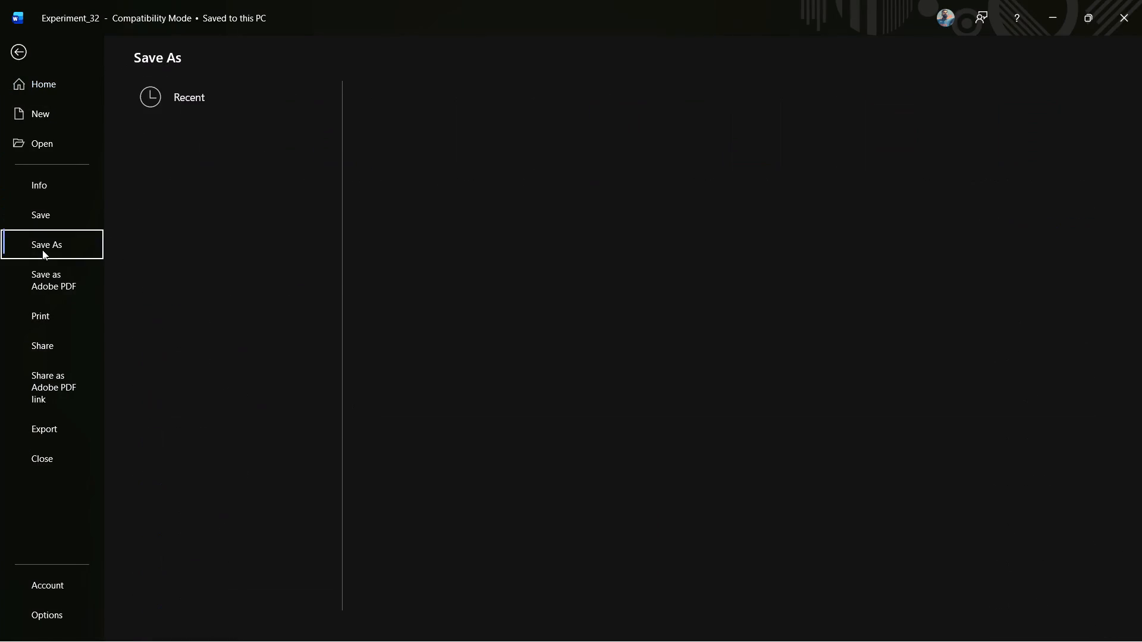
{"action": "double_click", "coordinate": [229, 164]}
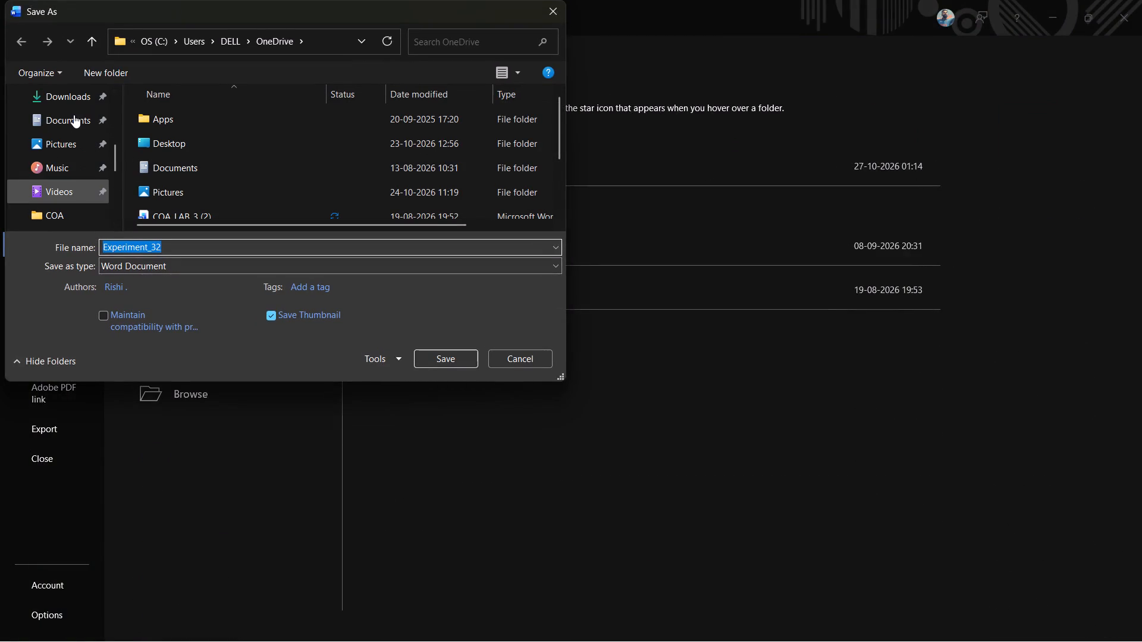
{"action": "double_click", "coordinate": [74, 98]}
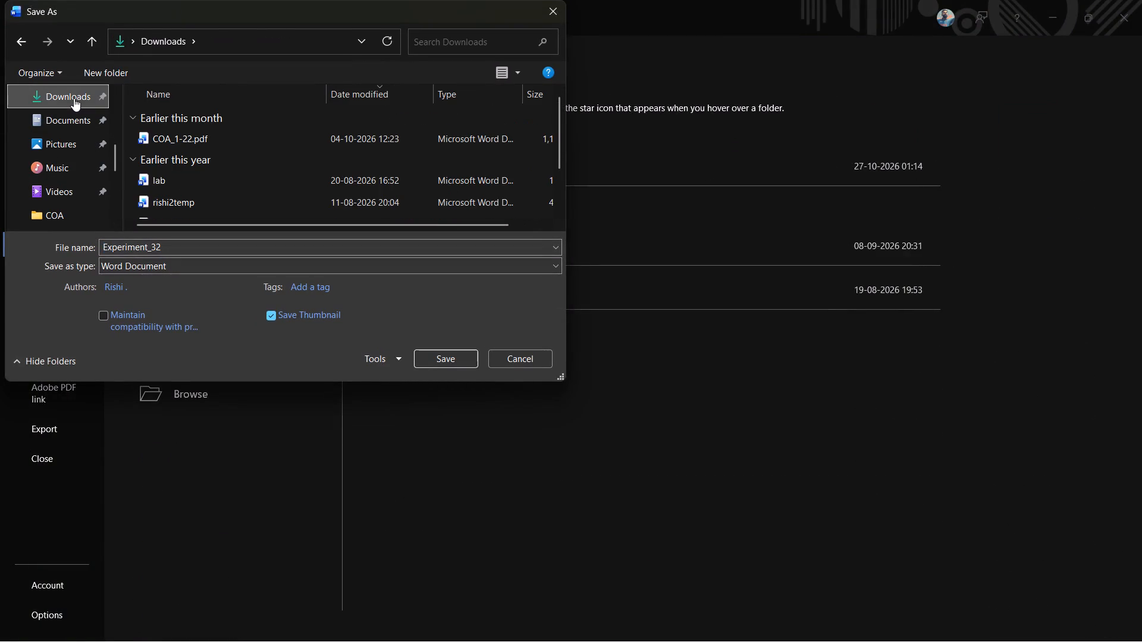
{"action": "left_click", "coordinate": [127, 262]}
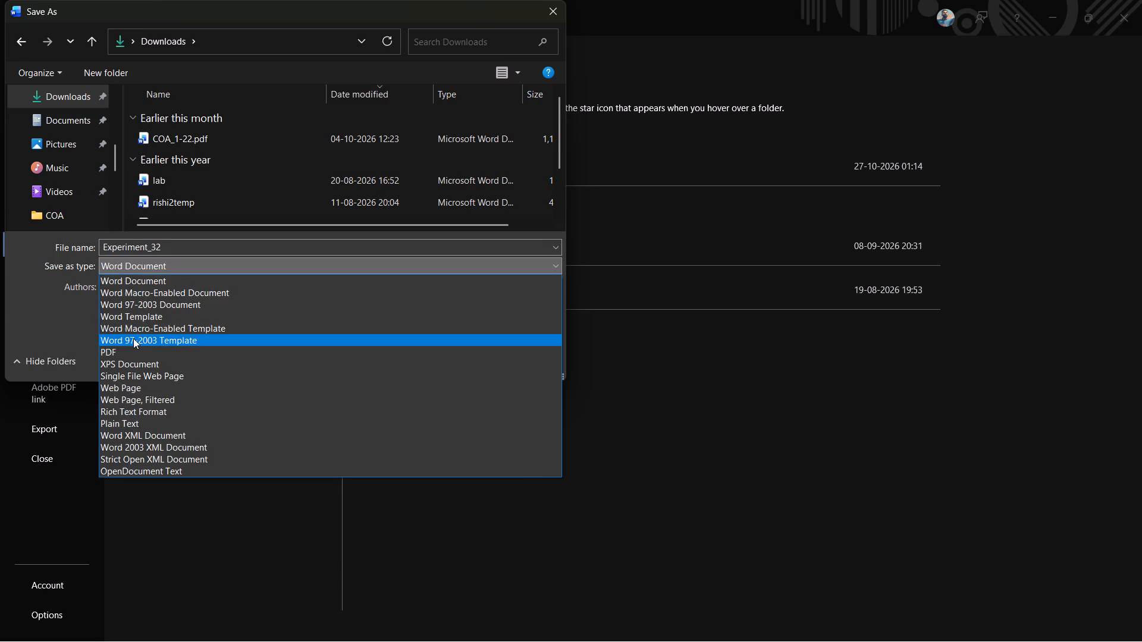
{"action": "left_click", "coordinate": [130, 350]}
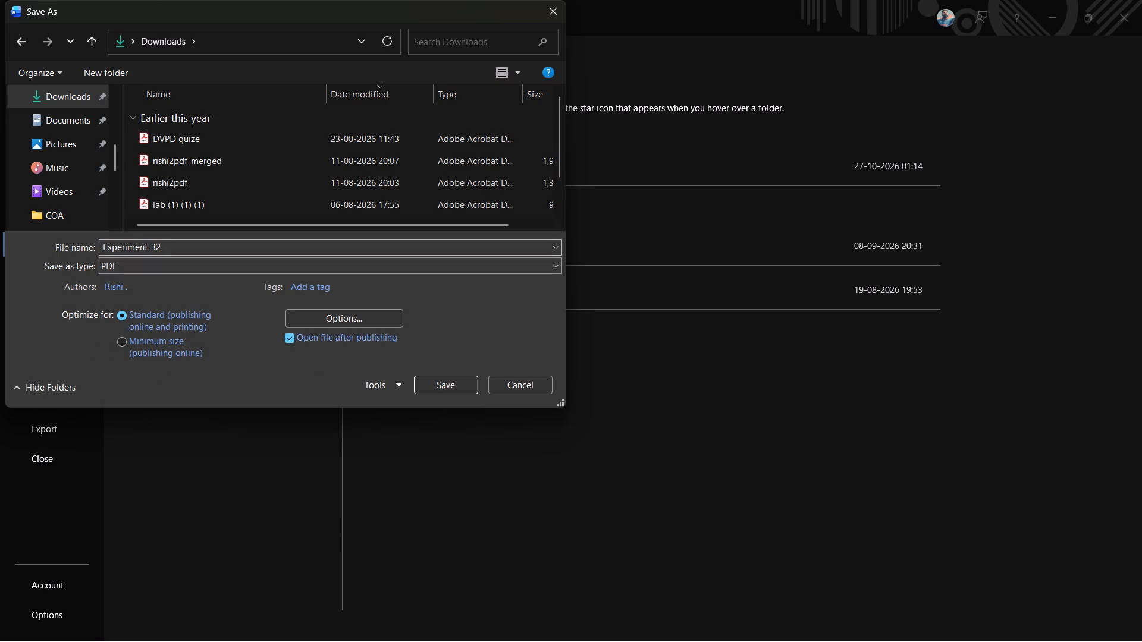
{"action": "left_click", "coordinate": [175, 251]}
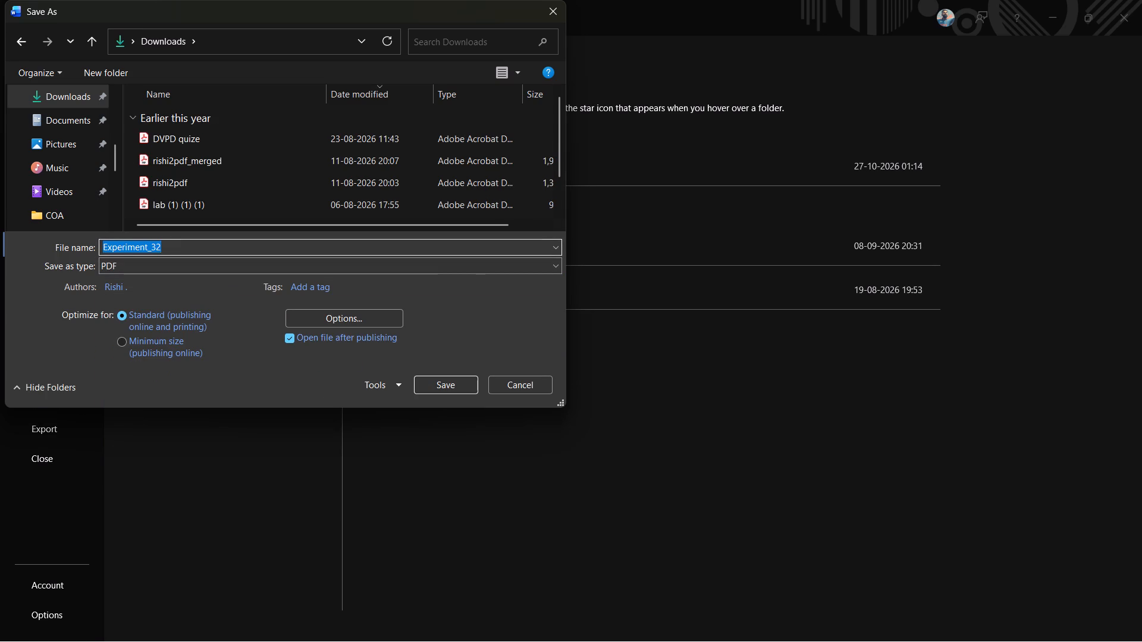
{"action": "left_click", "coordinate": [175, 251]}
{"action": "left_click", "coordinate": [175, 251]}
{"action": "key", "text": "BackSpace"}
{"action": "key", "text": "BackSpace"}
{"action": "key", "text": "BackSpace"}
{"action": "key", "text": "BackSpace"}
{"action": "key", "text": "BackSpace"}
{"action": "key", "text": "BackSpace"}
{"action": "key", "text": "BackSpace"}
{"action": "key", "text": "BackSpace"}
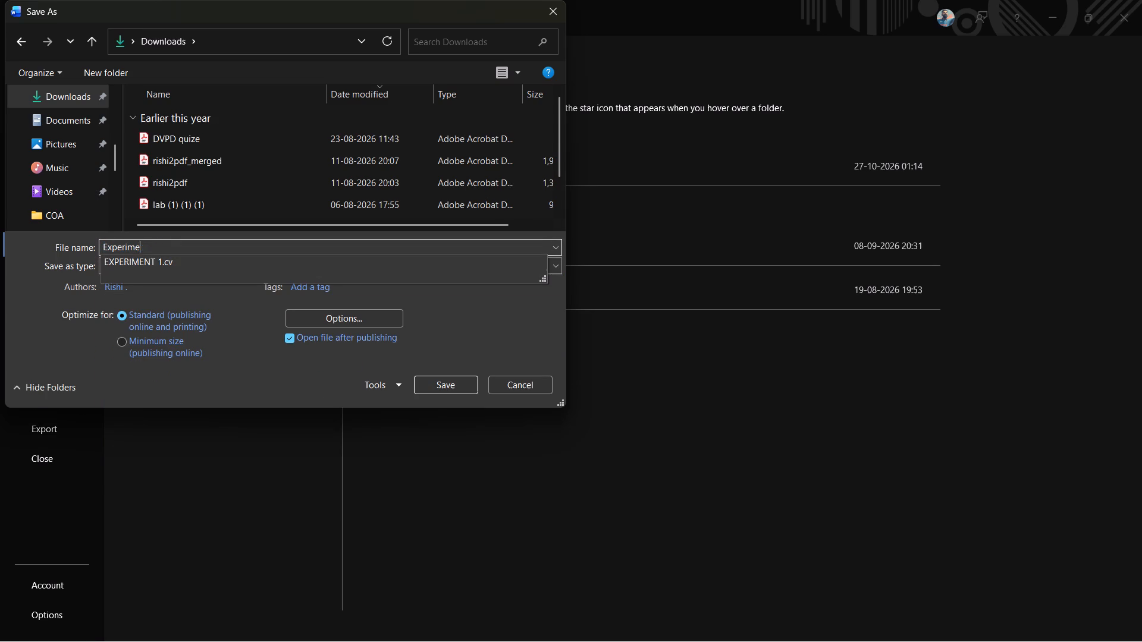
{"action": "key", "text": "BackSpace"}
{"action": "key", "text": "BackSpace"}
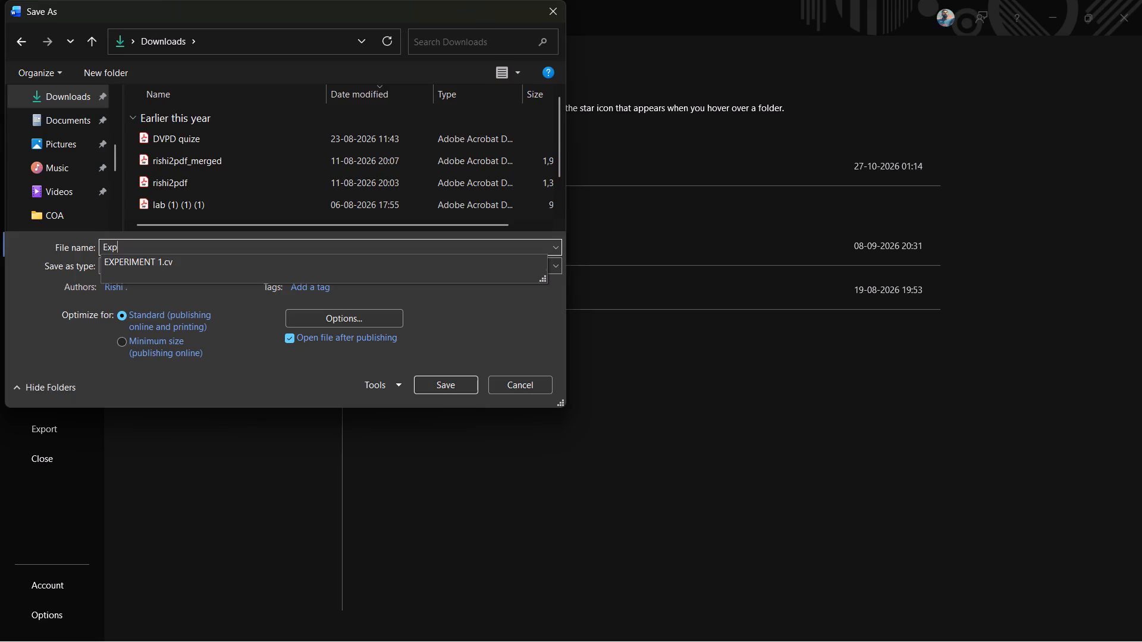
{"action": "type", "text": "32"}
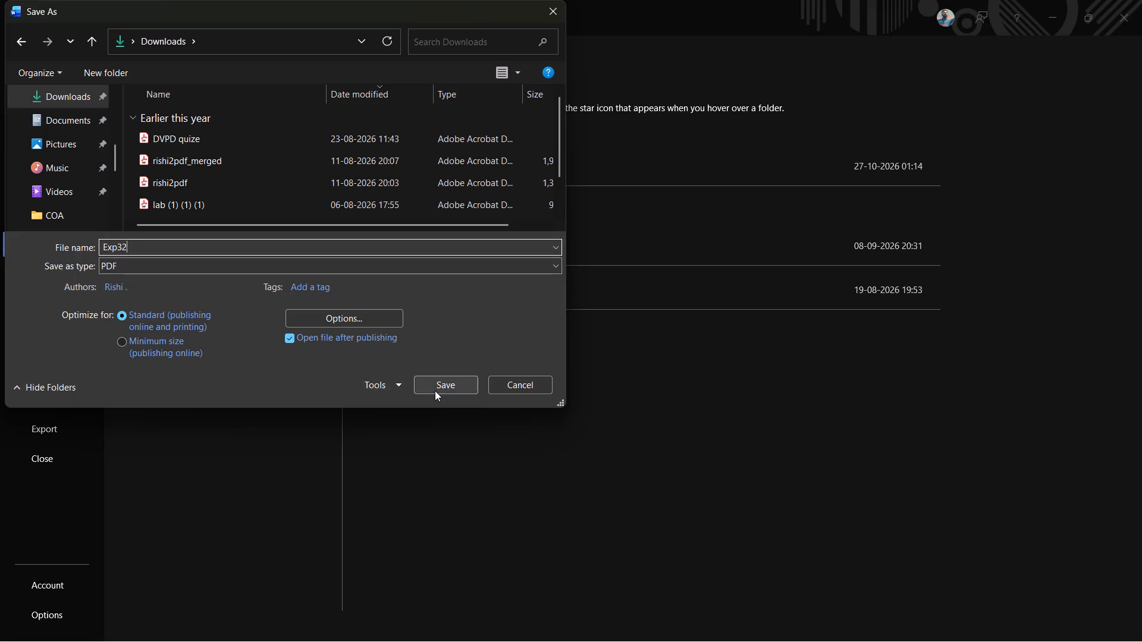
{"action": "left_click", "coordinate": [435, 391]}
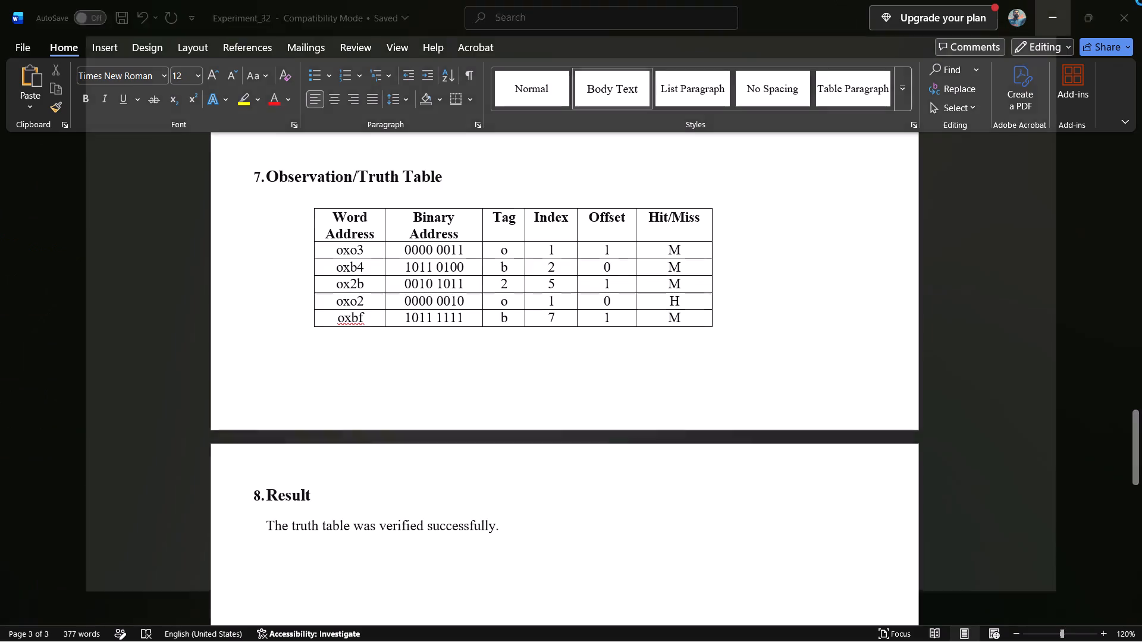
Close the PDF viewer and the Experiment_32 Word document.
{"action": "left_click", "coordinate": [1130, 8]}
{"action": "left_click", "coordinate": [1130, 8]}
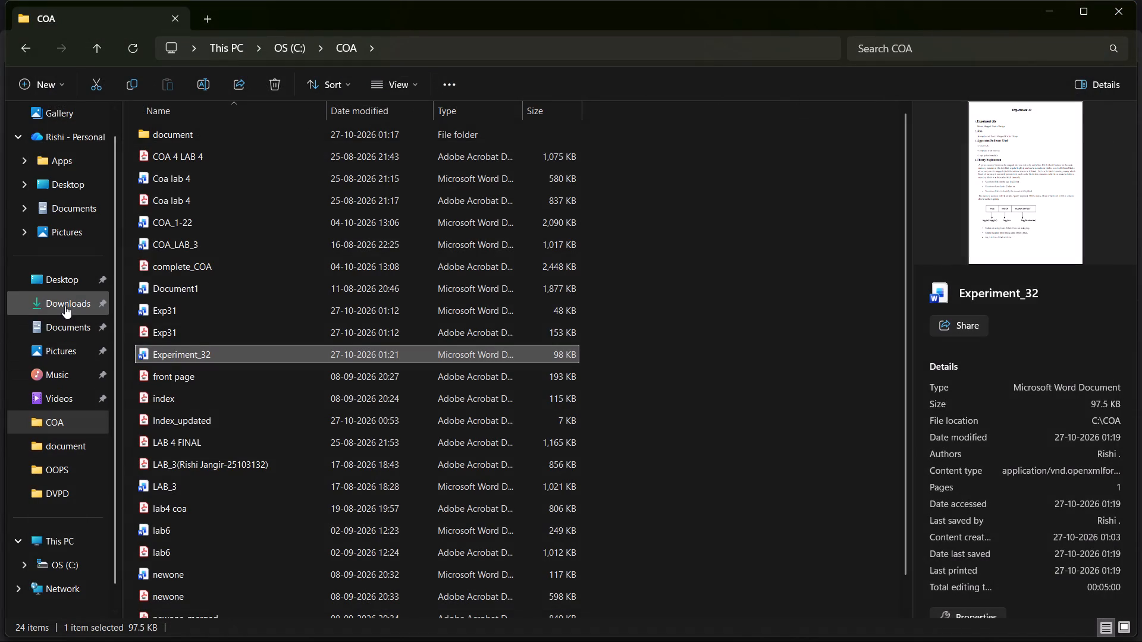
Open the new Exp32 PDF from the Downloads folder, check its pages through to the Result section, and close it.
{"action": "double_click", "coordinate": [65, 306]}
{"action": "double_click", "coordinate": [212, 155]}
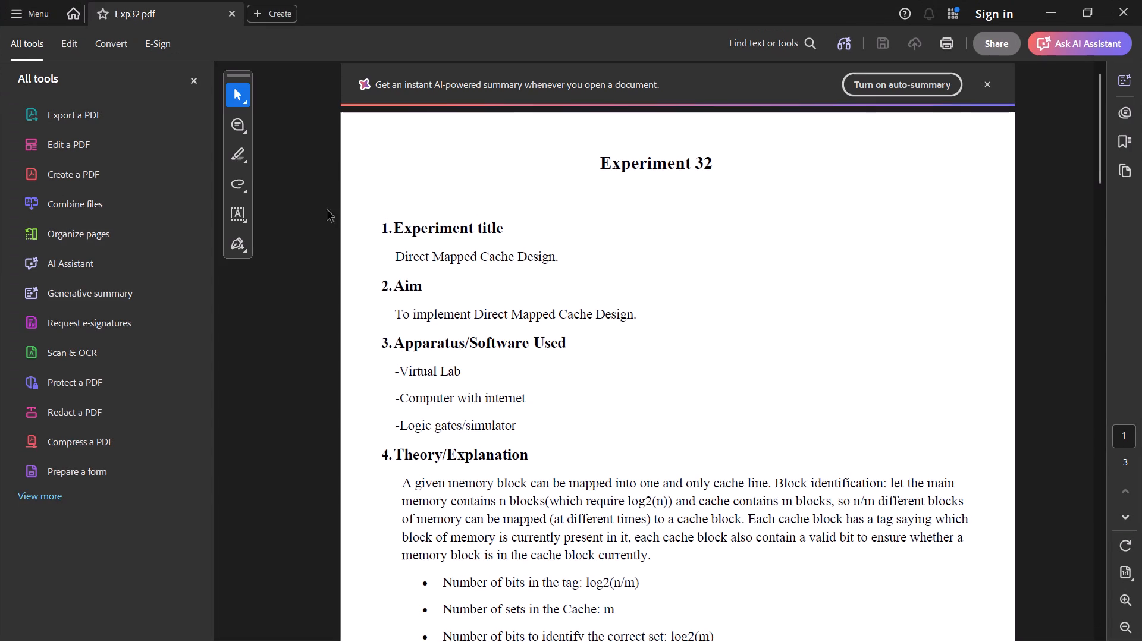
{"action": "scroll", "coordinate": [394, 327], "scroll_direction": "down", "scroll_amount": 6}
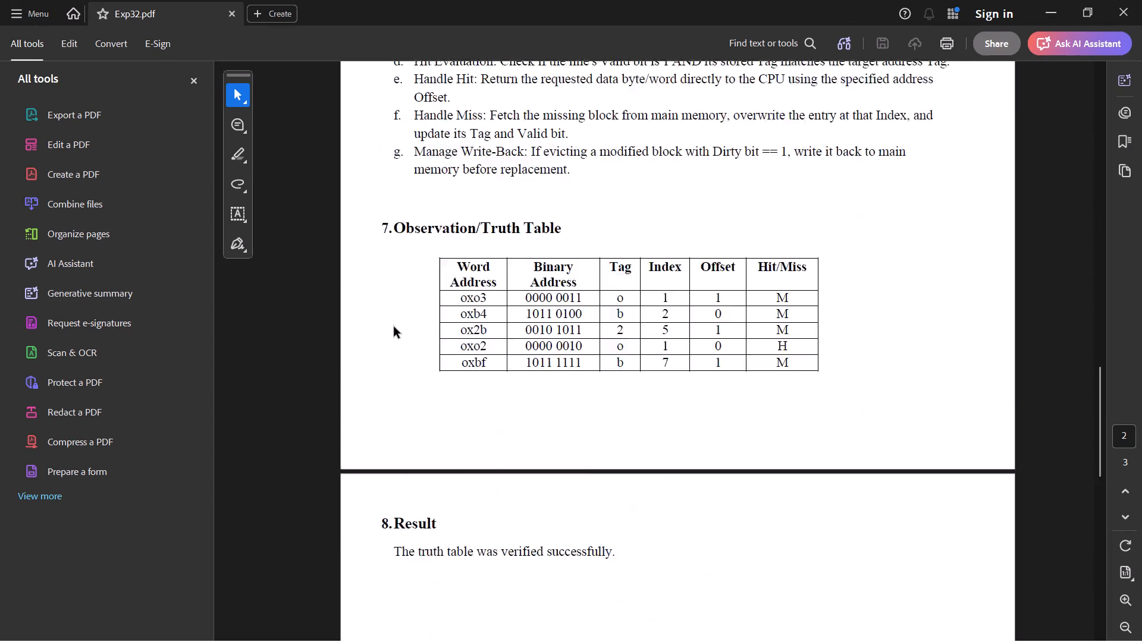
{"action": "scroll", "coordinate": [394, 327], "scroll_direction": "down", "scroll_amount": 1}
{"action": "scroll", "coordinate": [394, 327], "scroll_direction": "up", "scroll_amount": 5}
{"action": "left_click", "coordinate": [1135, 12]}
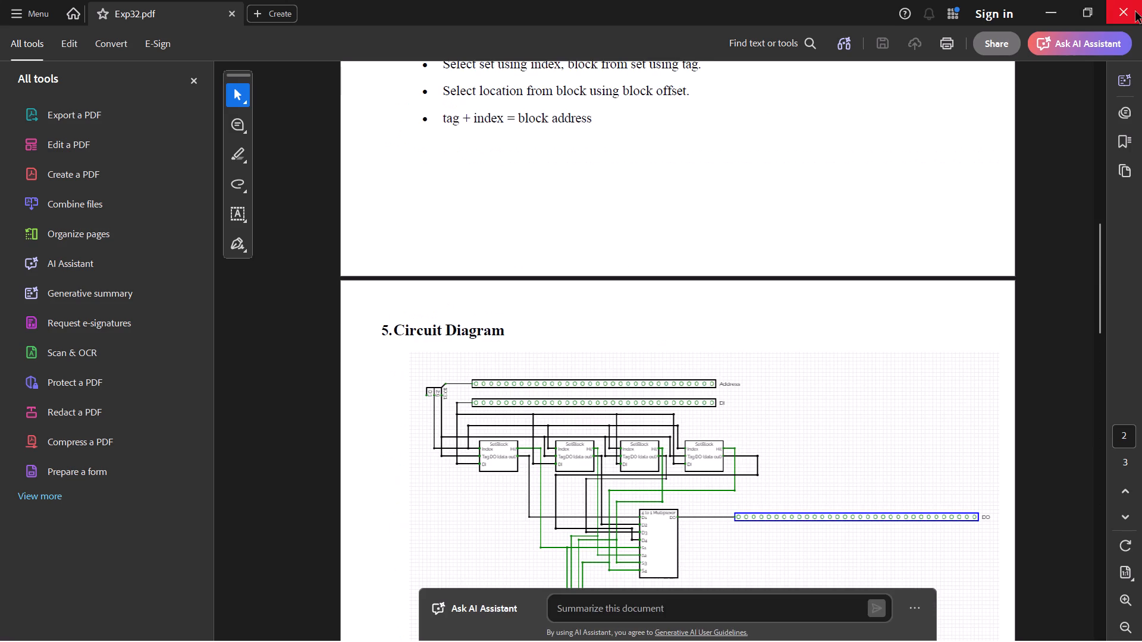
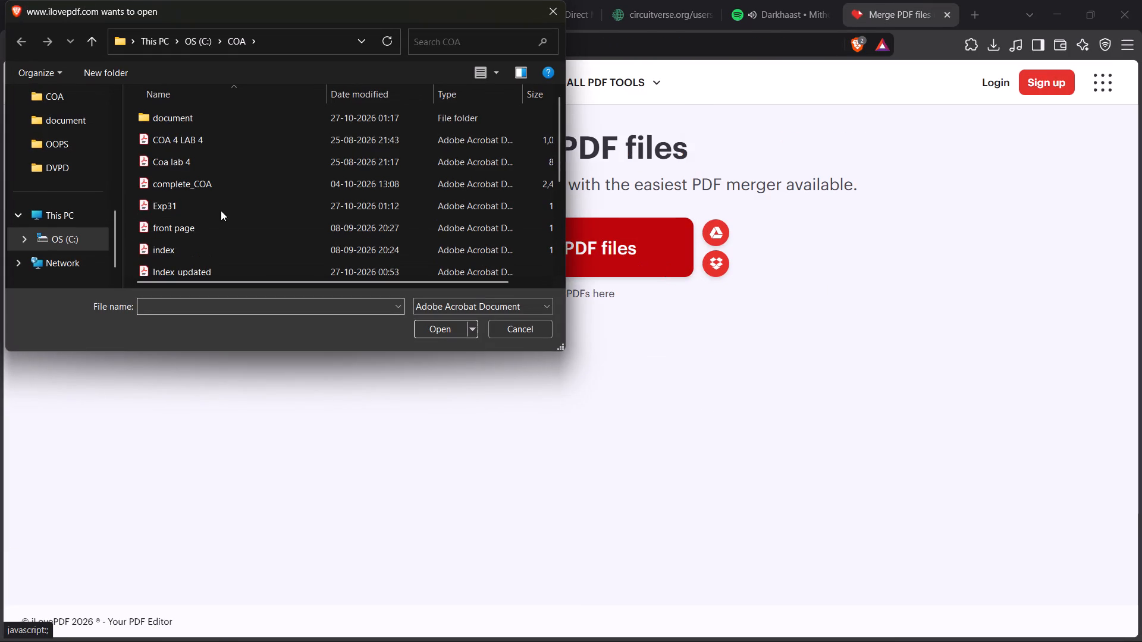
Add Index_updated and Exp31 from the COA folder to the PDF merge, in that order.
{"action": "scroll", "coordinate": [215, 271], "scroll_direction": "down", "scroll_amount": 1}
{"action": "left_click", "coordinate": [215, 271]}
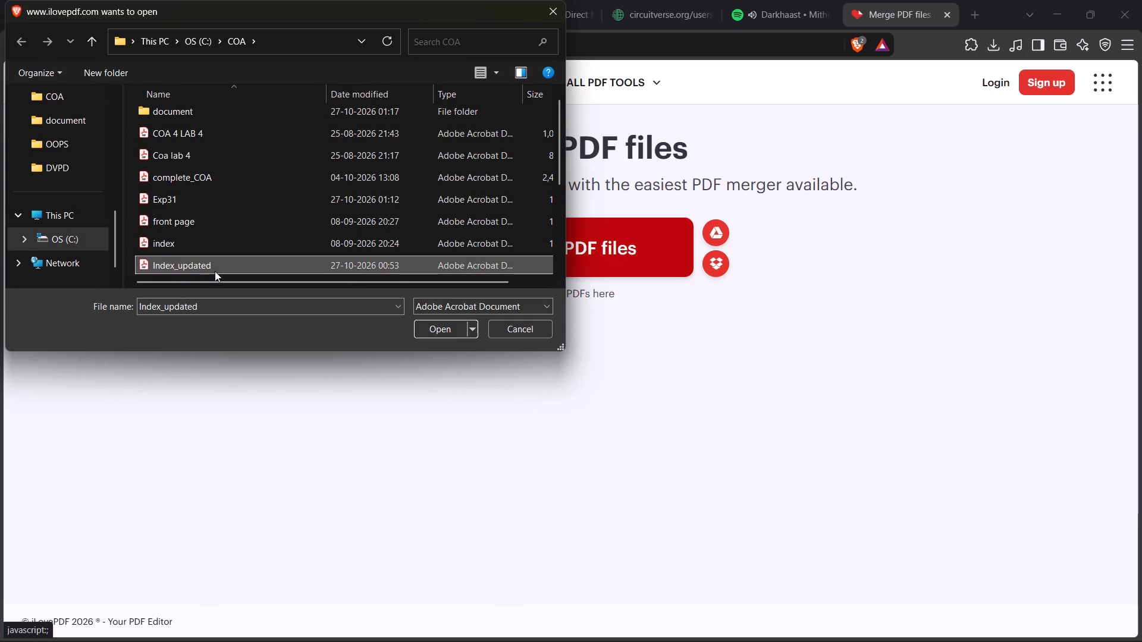
{"action": "left_click", "coordinate": [221, 262]}
{"action": "double_click", "coordinate": [221, 262]}
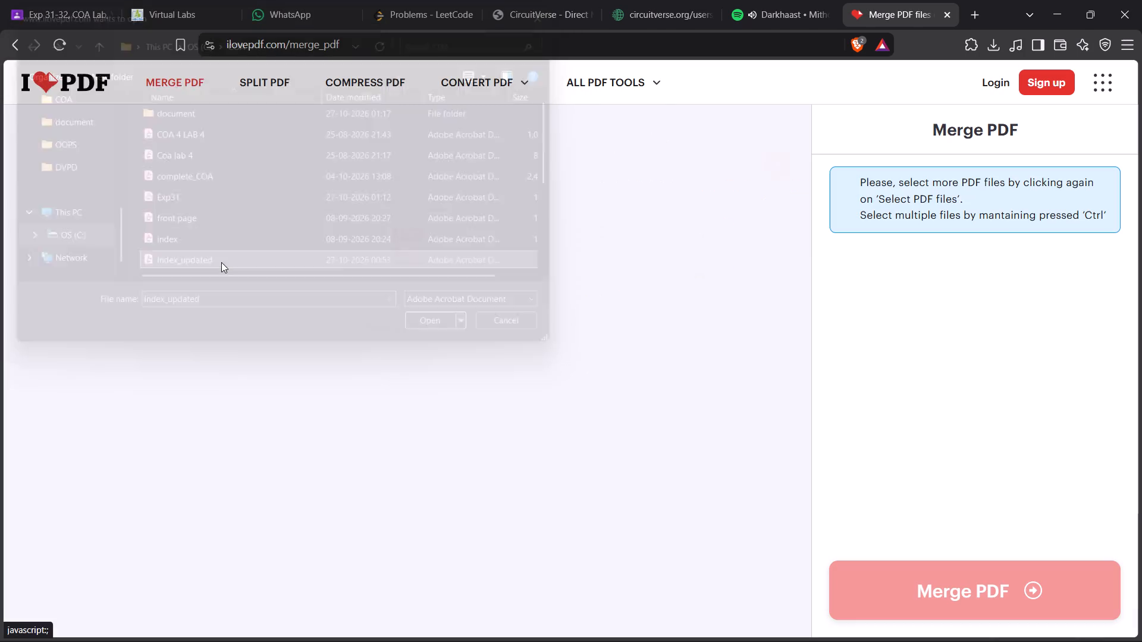
{"action": "left_click", "coordinate": [785, 168]}
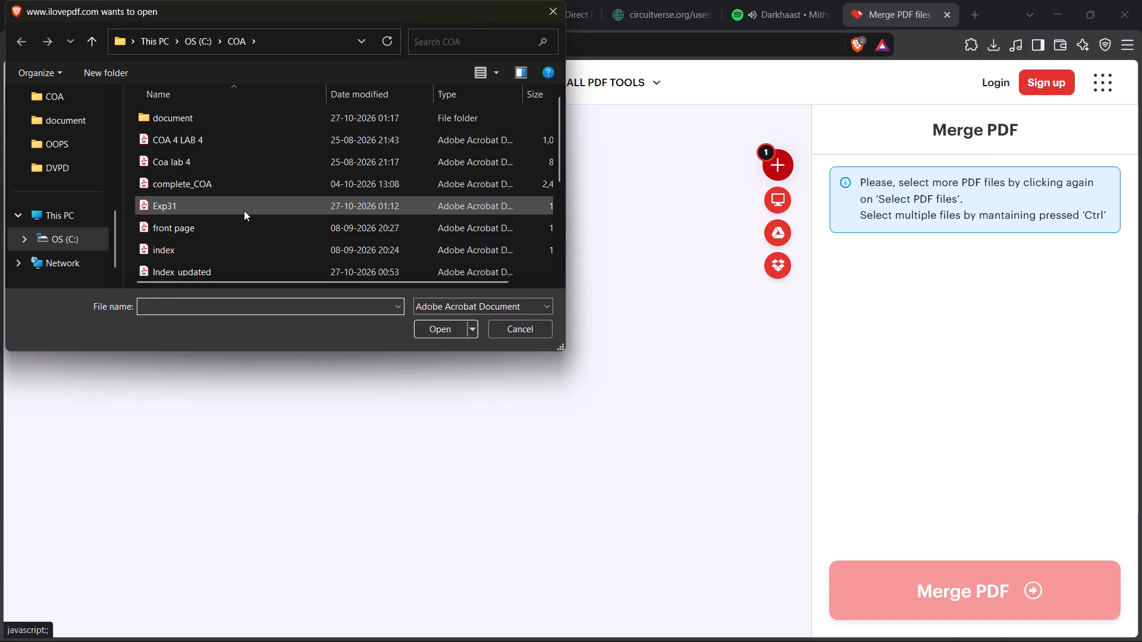
{"action": "double_click", "coordinate": [244, 210]}
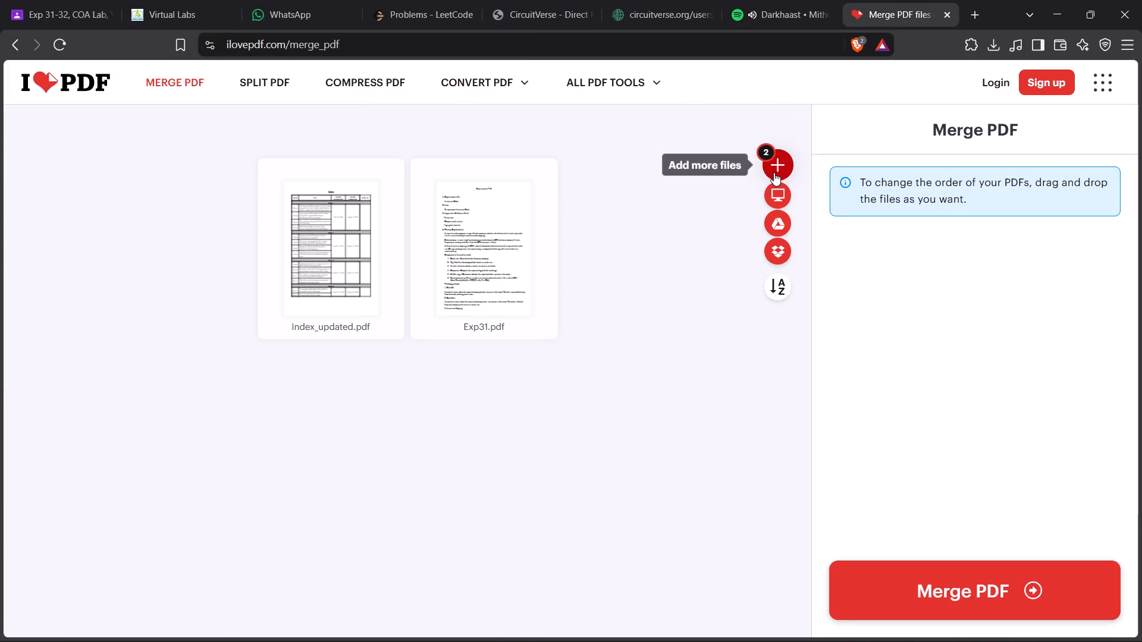
Add Exp32 from the Downloads folder as the third file and merge the PDFs.
{"action": "left_click", "coordinate": [774, 172]}
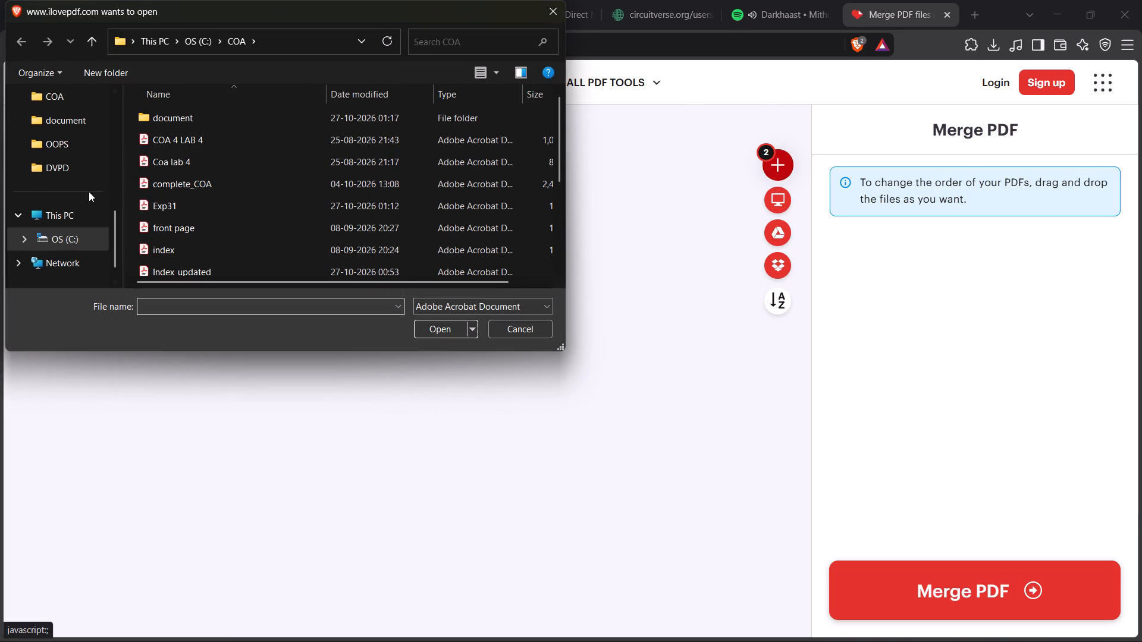
{"action": "scroll", "coordinate": [51, 230], "scroll_direction": "up", "scroll_amount": 2}
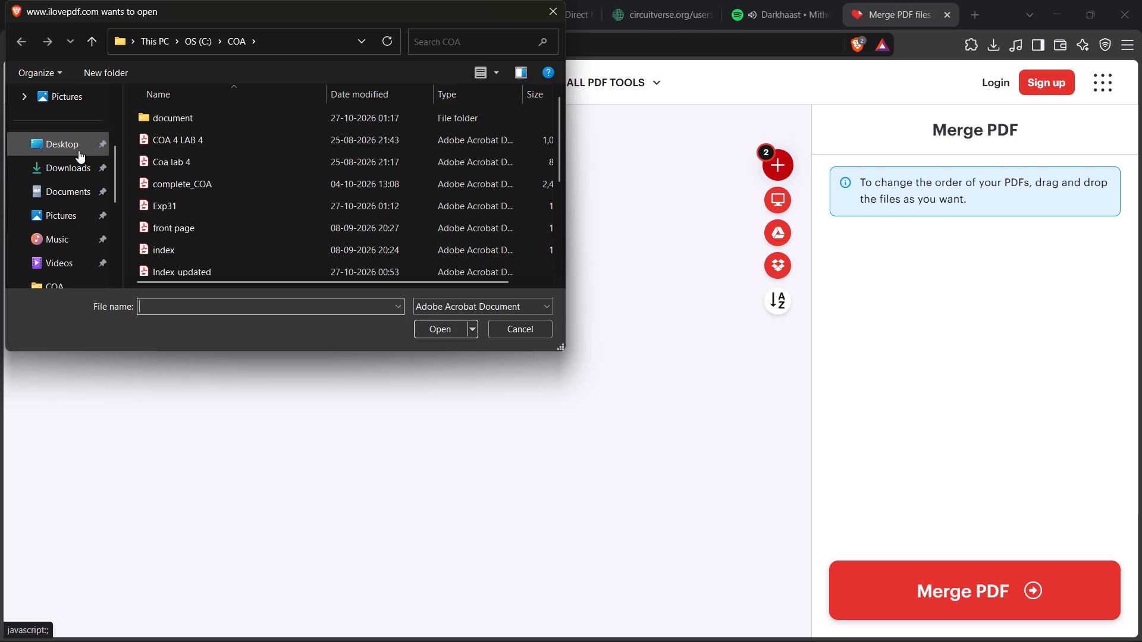
{"action": "left_click", "coordinate": [76, 159]}
{"action": "left_click", "coordinate": [182, 133]}
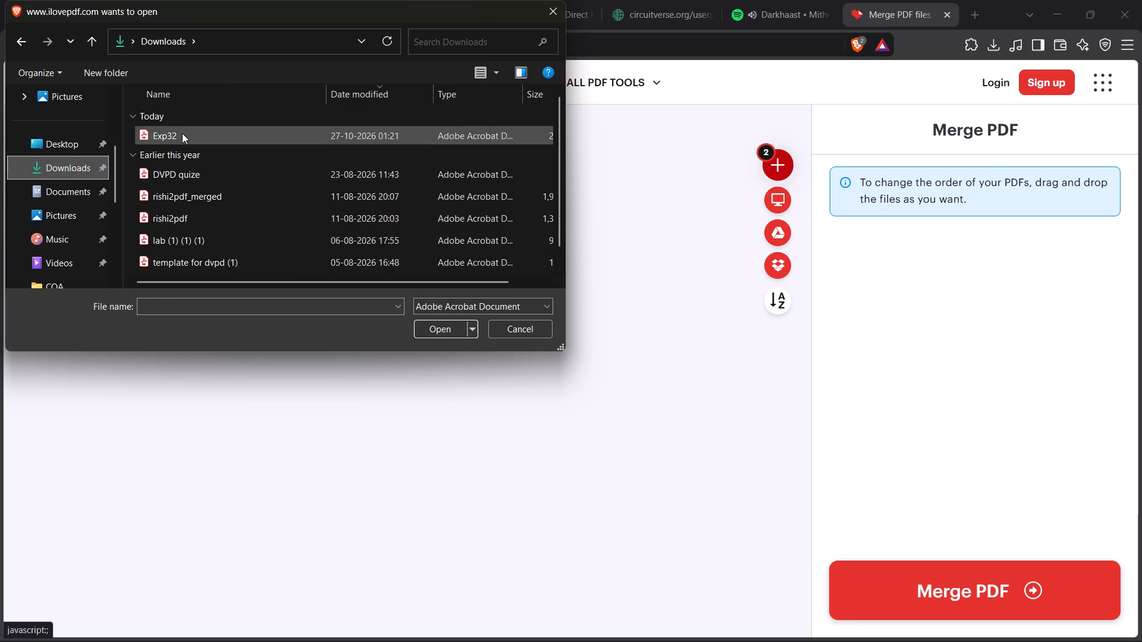
{"action": "left_click", "coordinate": [448, 331]}
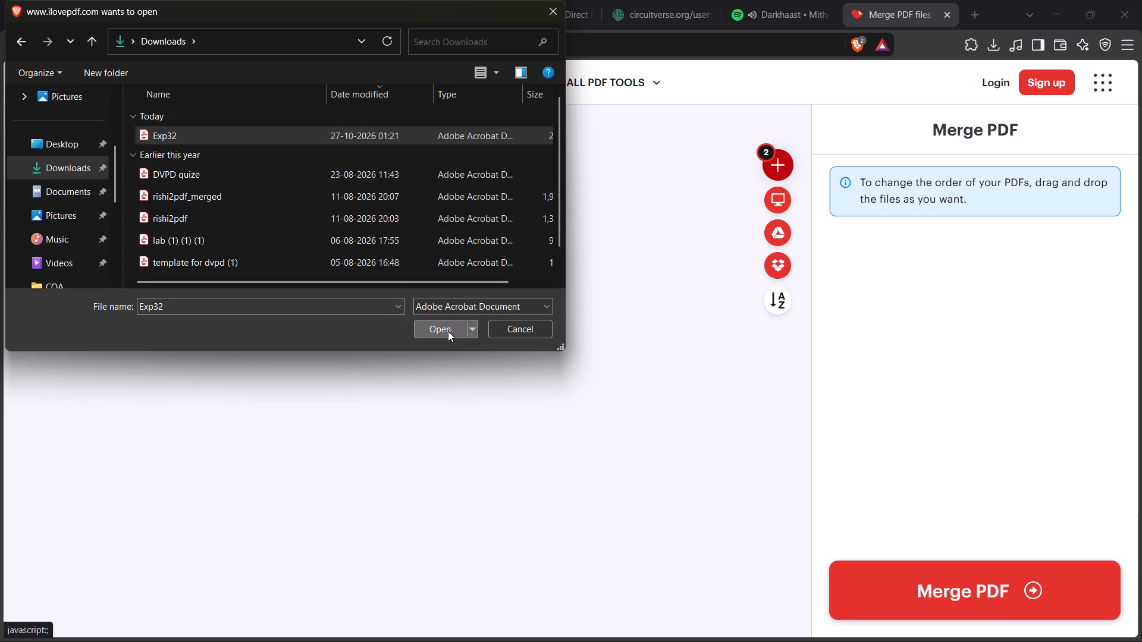
{"action": "left_click", "coordinate": [942, 596]}
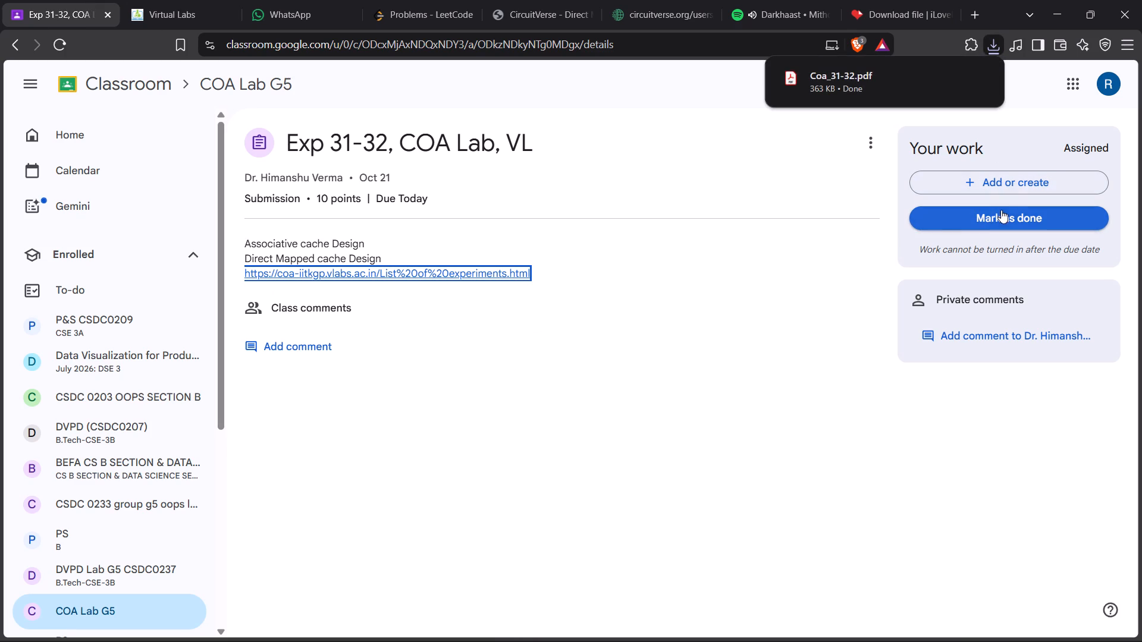
{"action": "left_click", "coordinate": [1017, 187]}
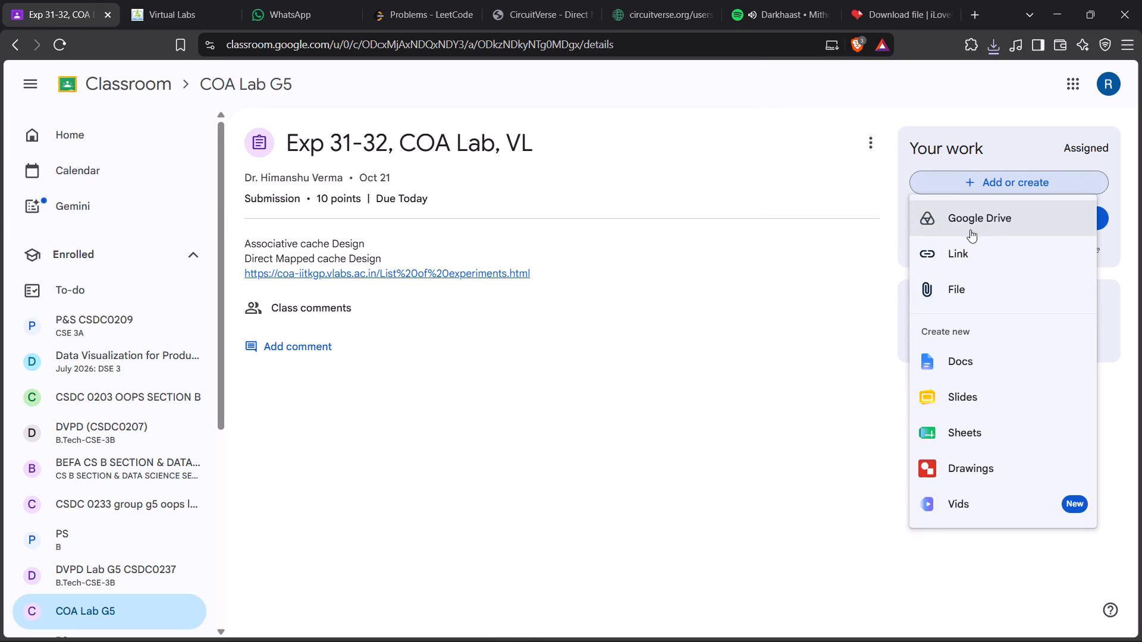
{"action": "left_click", "coordinate": [942, 288]}
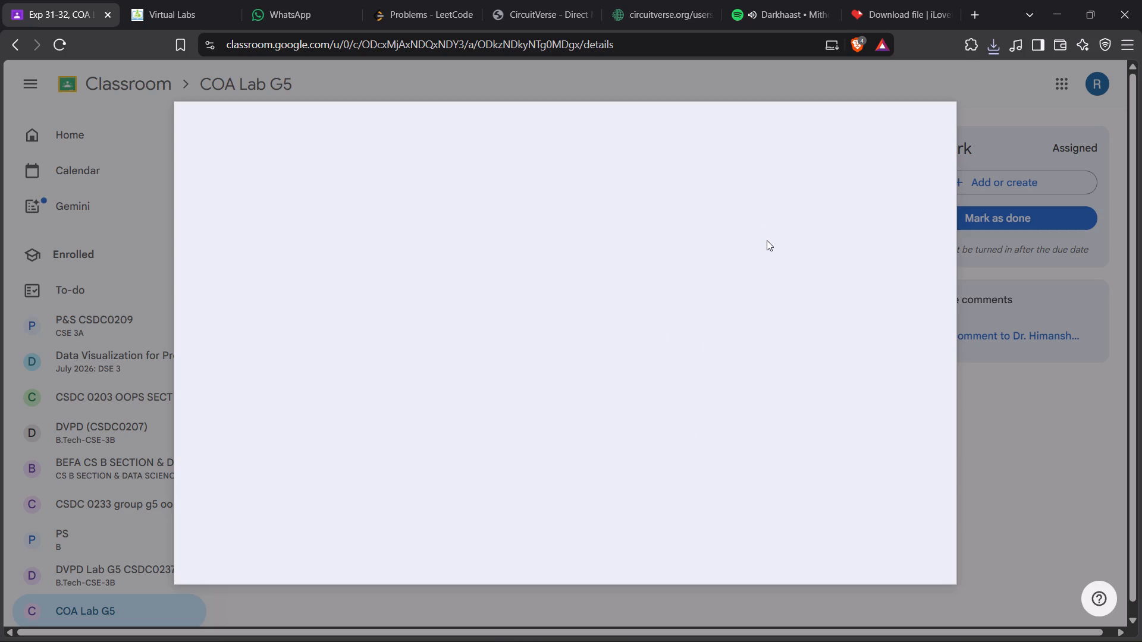
{"action": "triple_click", "coordinate": [767, 240]}
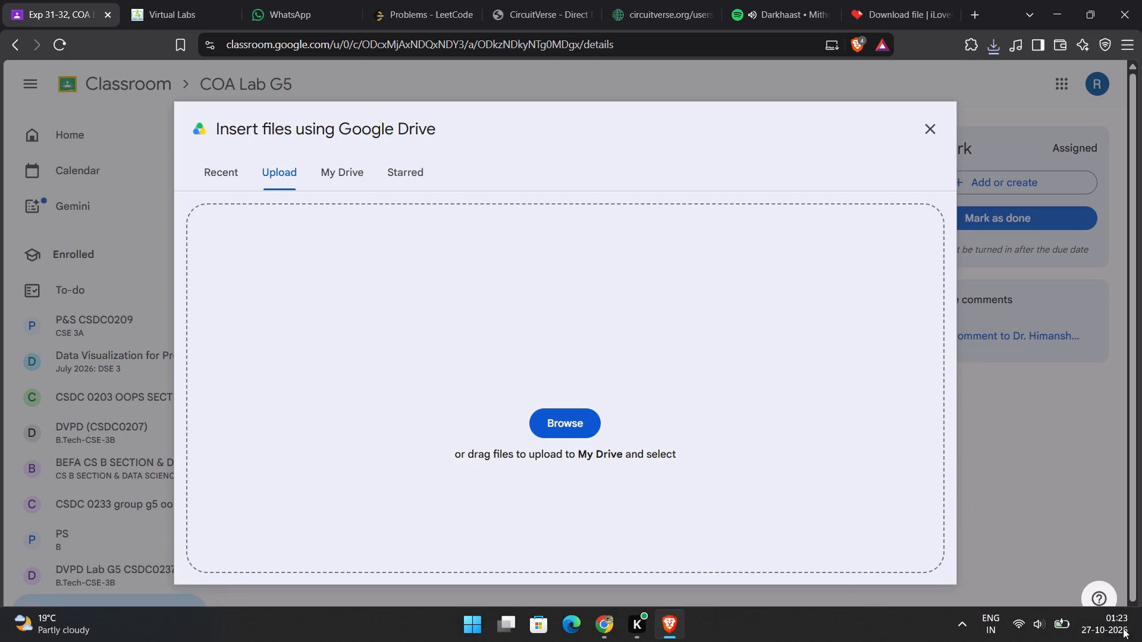
{"action": "left_click", "coordinate": [582, 433]}
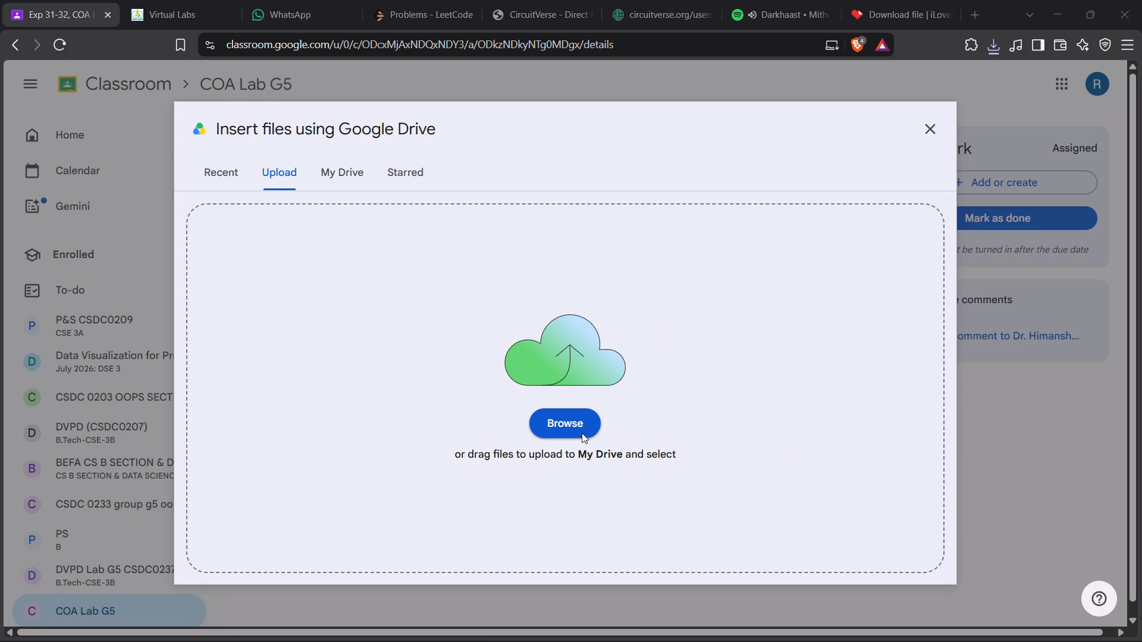
{"action": "double_click", "coordinate": [167, 129]}
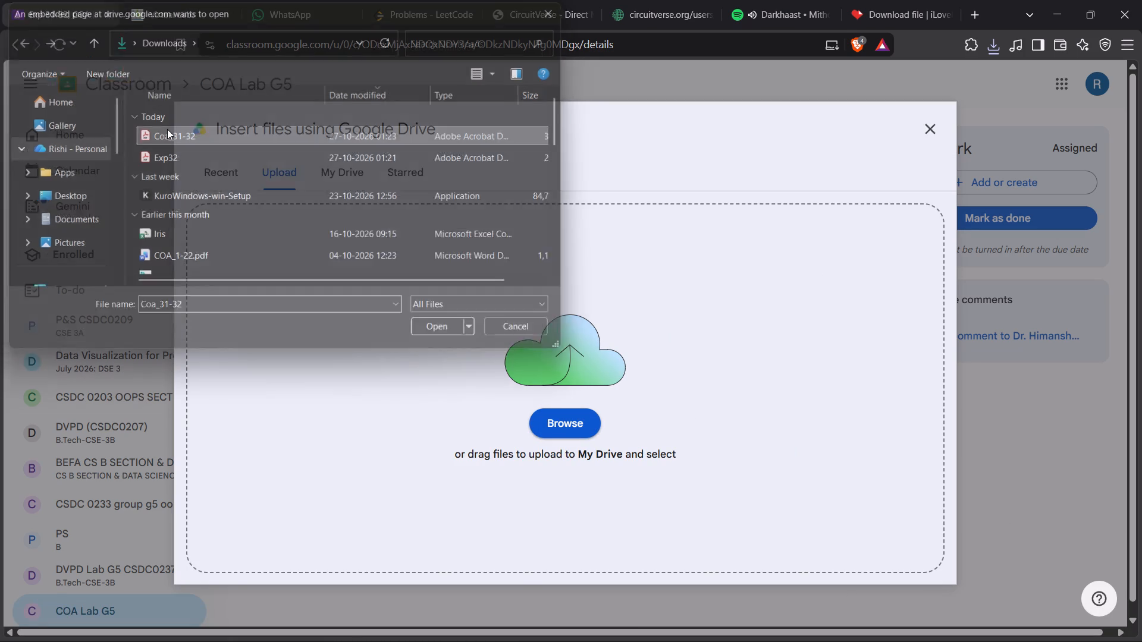
{"action": "left_click", "coordinate": [585, 410]}
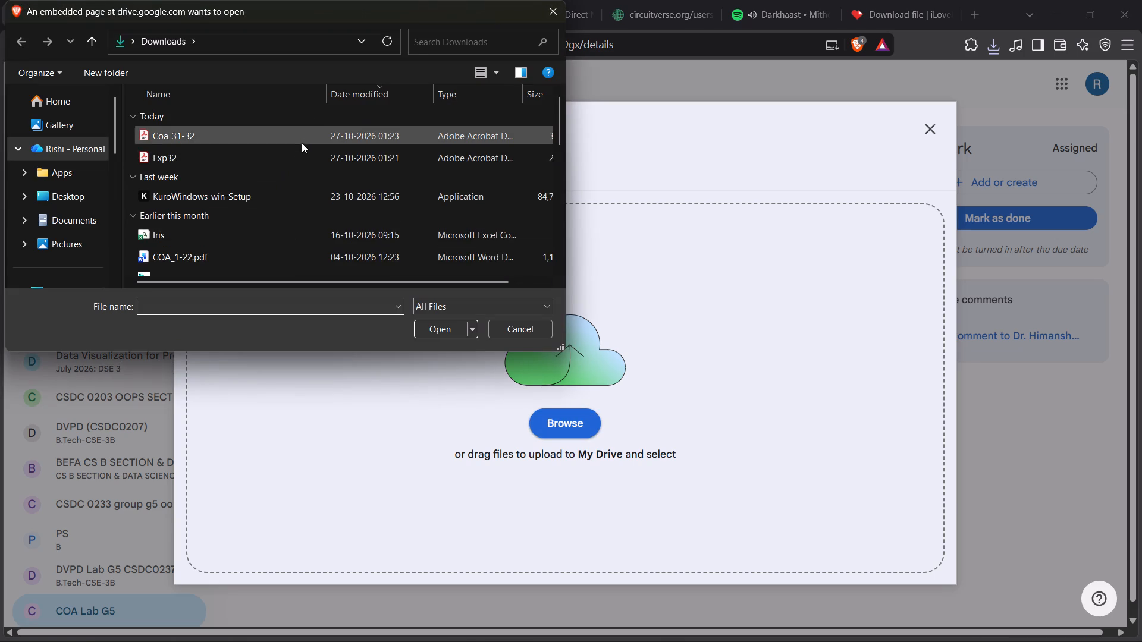
{"action": "double_click", "coordinate": [305, 138]}
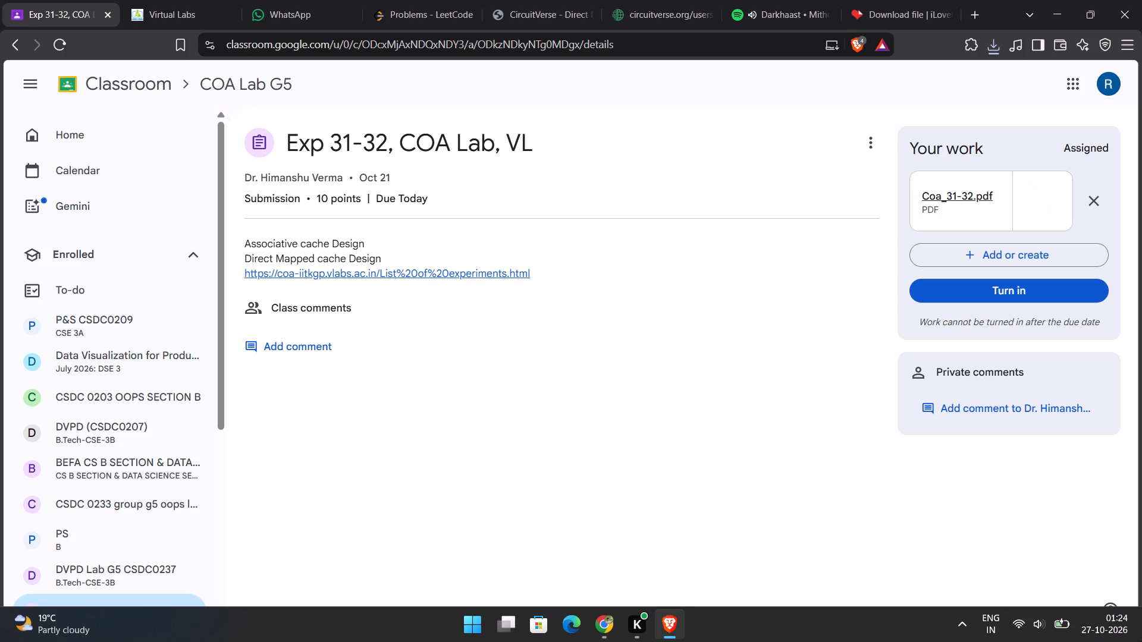
Open the attached Coa_31-32 PDF and review its two index pages, from Week 1 to Week 10.
{"action": "left_click", "coordinate": [955, 192]}
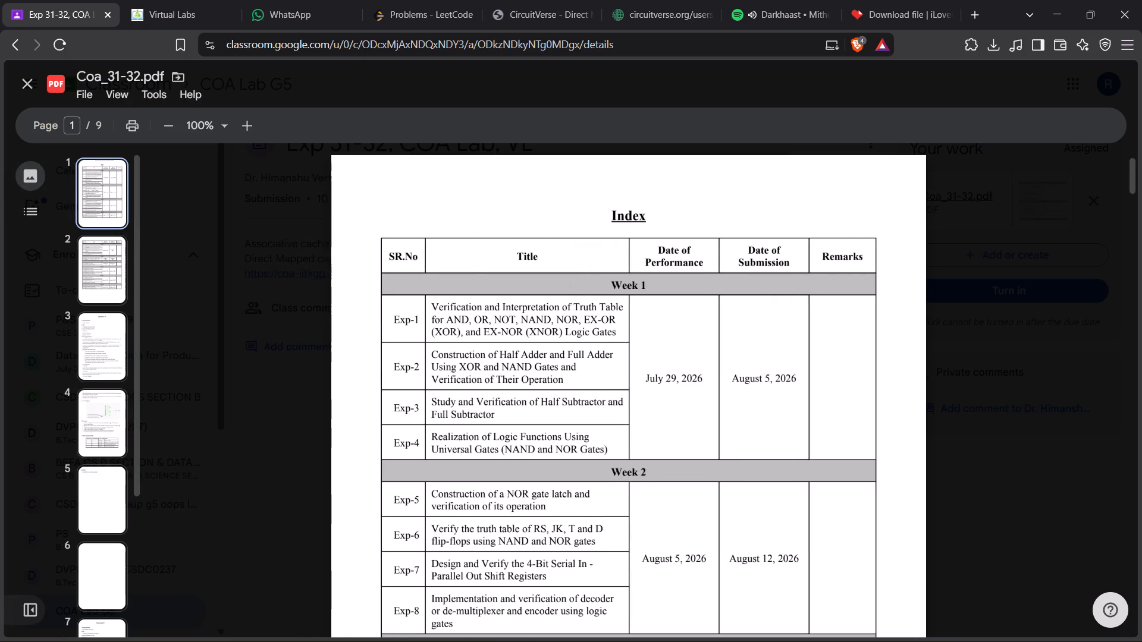
{"action": "scroll", "coordinate": [631, 402], "scroll_direction": "down", "scroll_amount": 5}
{"action": "scroll", "coordinate": [631, 402], "scroll_direction": "up", "scroll_amount": 2}
{"action": "scroll", "coordinate": [631, 402], "scroll_direction": "down", "scroll_amount": 2}
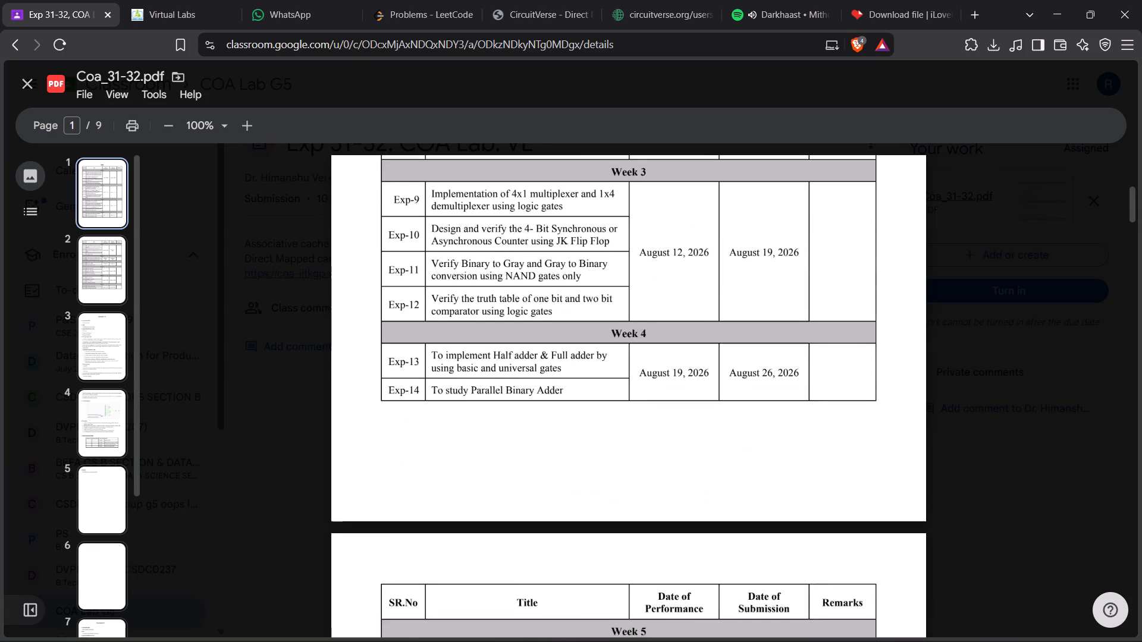
{"action": "scroll", "coordinate": [631, 402], "scroll_direction": "down", "scroll_amount": 4}
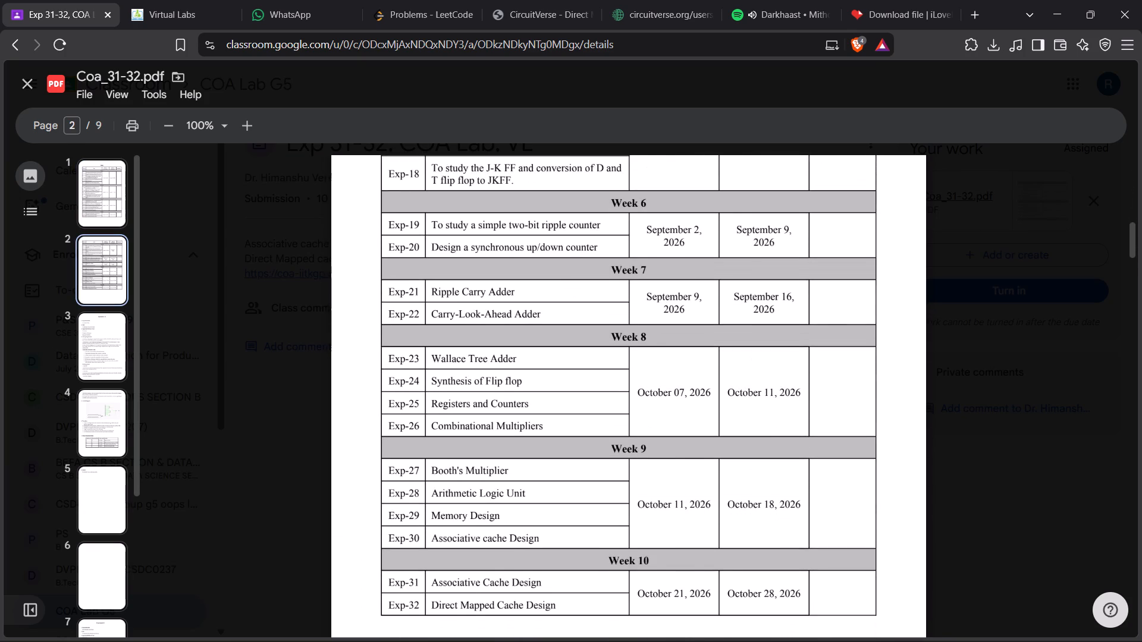
{"action": "scroll", "coordinate": [631, 402], "scroll_direction": "down", "scroll_amount": 3}
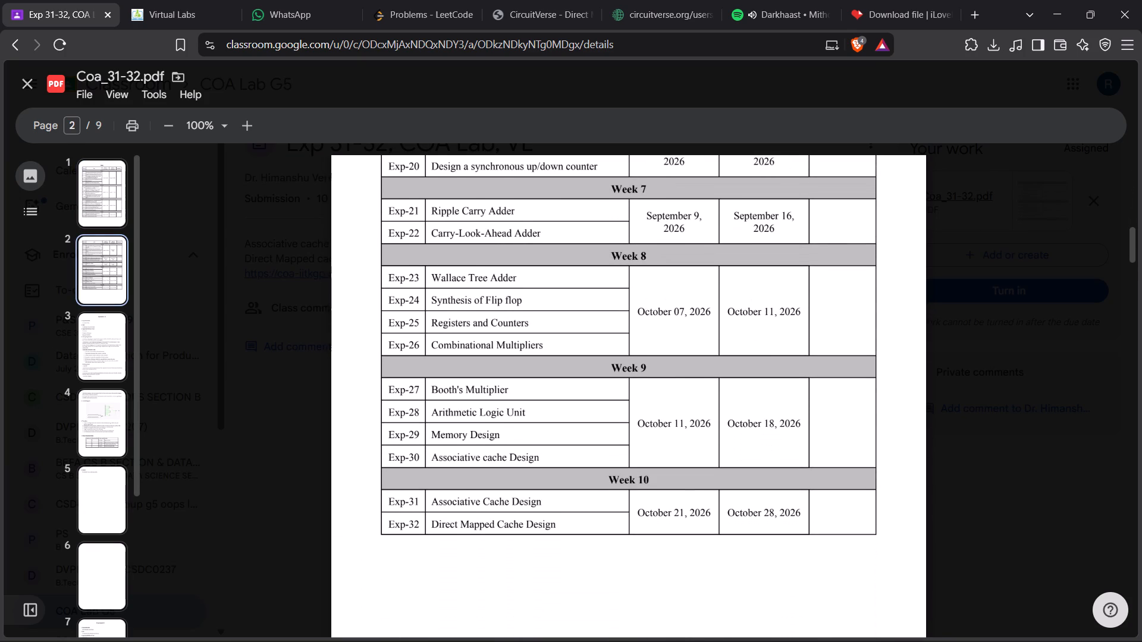
Review the Experiment 31 write-up in the PDF, from its title and theory through the circuit diagram, truth table and result.
{"action": "scroll", "coordinate": [631, 402], "scroll_direction": "down", "scroll_amount": 5}
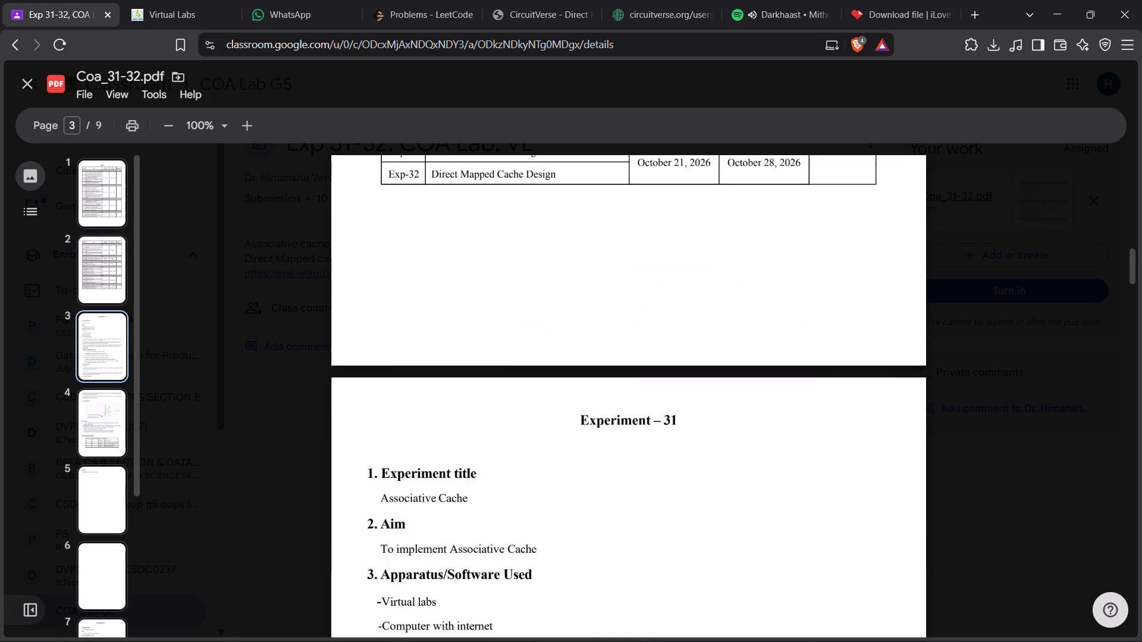
{"action": "scroll", "coordinate": [631, 402], "scroll_direction": "down", "scroll_amount": 4}
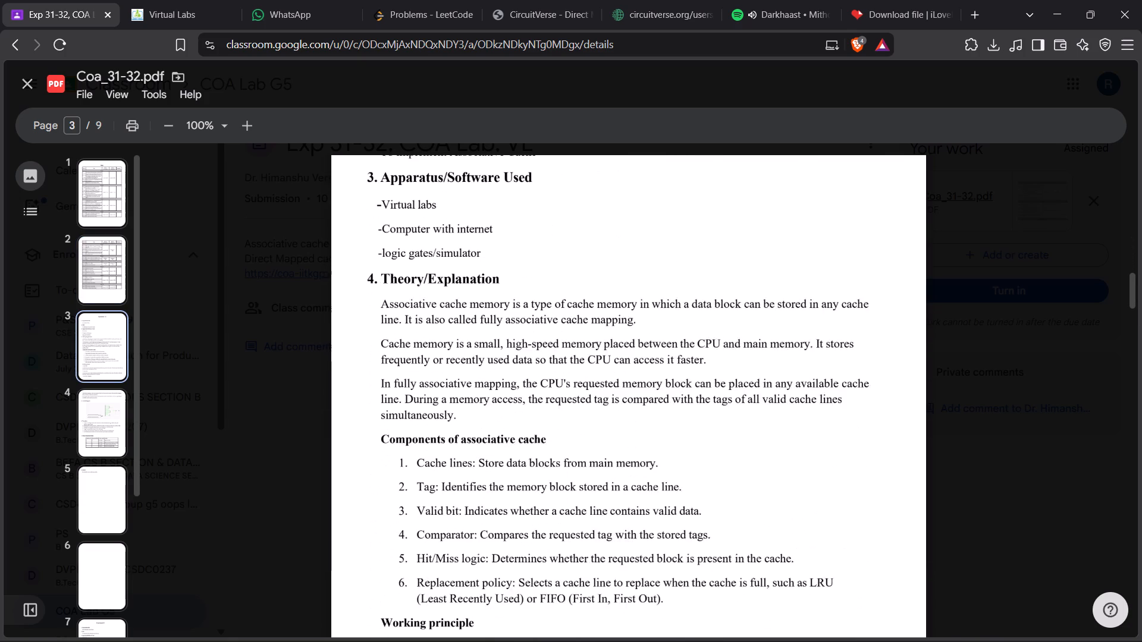
{"action": "scroll", "coordinate": [631, 402], "scroll_direction": "down", "scroll_amount": 4}
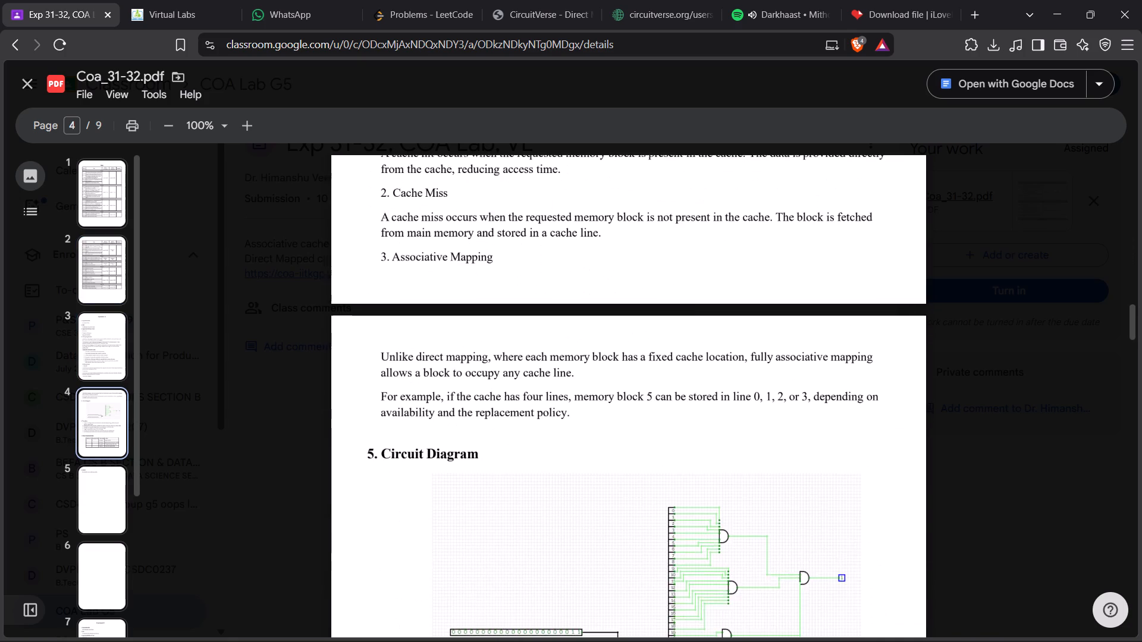
{"action": "scroll", "coordinate": [631, 402], "scroll_direction": "down", "scroll_amount": 4}
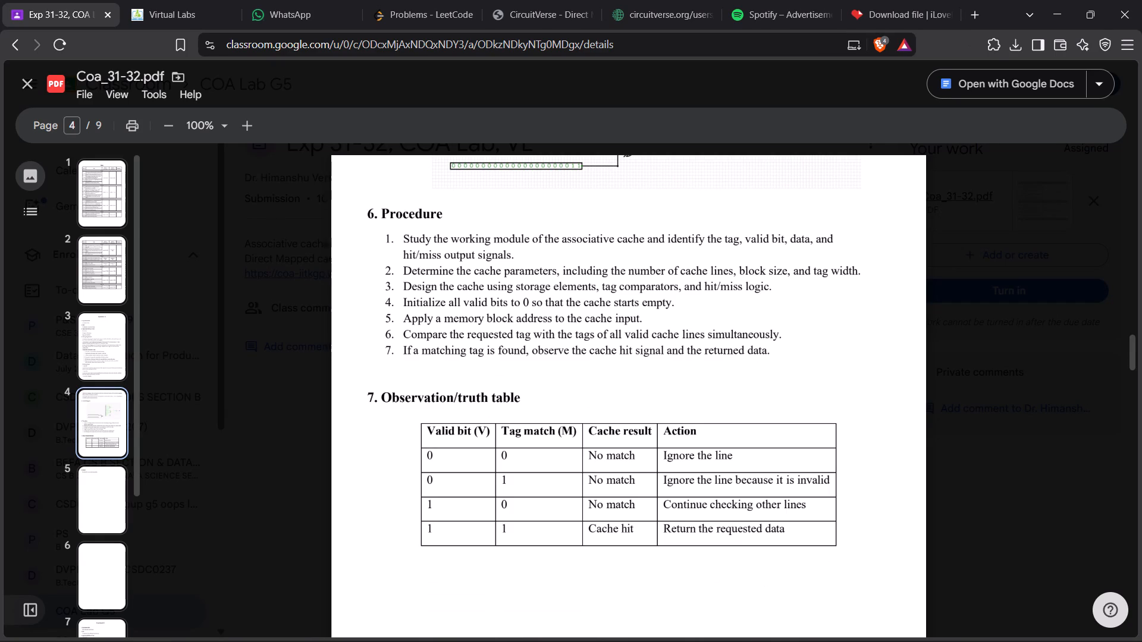
{"action": "scroll", "coordinate": [631, 402], "scroll_direction": "up", "scroll_amount": 5}
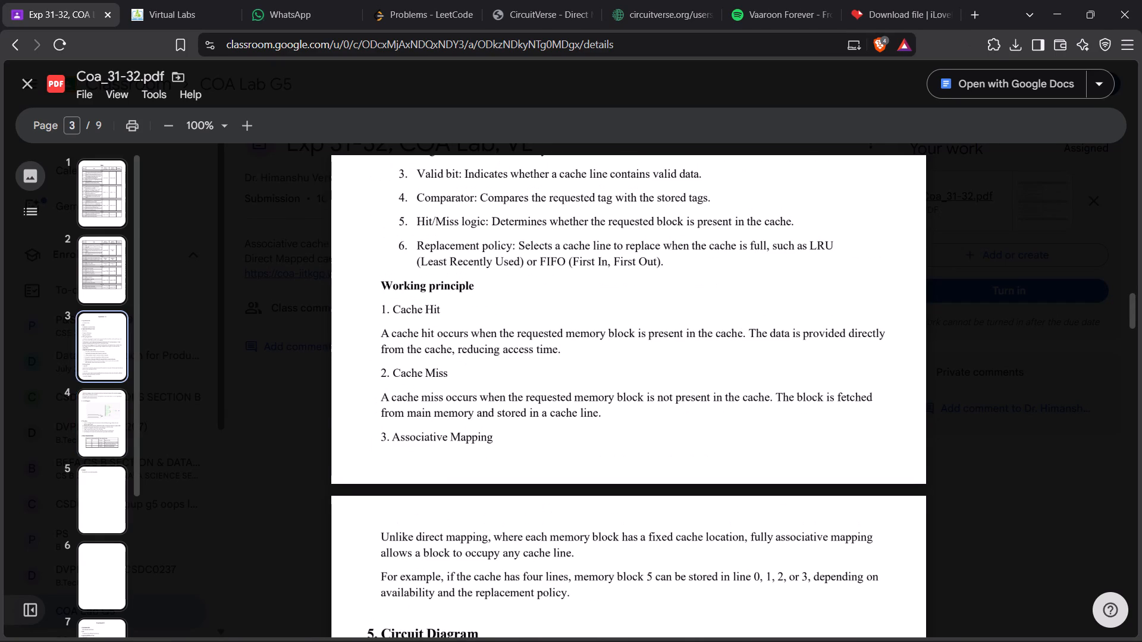
{"action": "scroll", "coordinate": [631, 402], "scroll_direction": "up", "scroll_amount": 2}
{"action": "scroll", "coordinate": [631, 402], "scroll_direction": "down", "scroll_amount": 8}
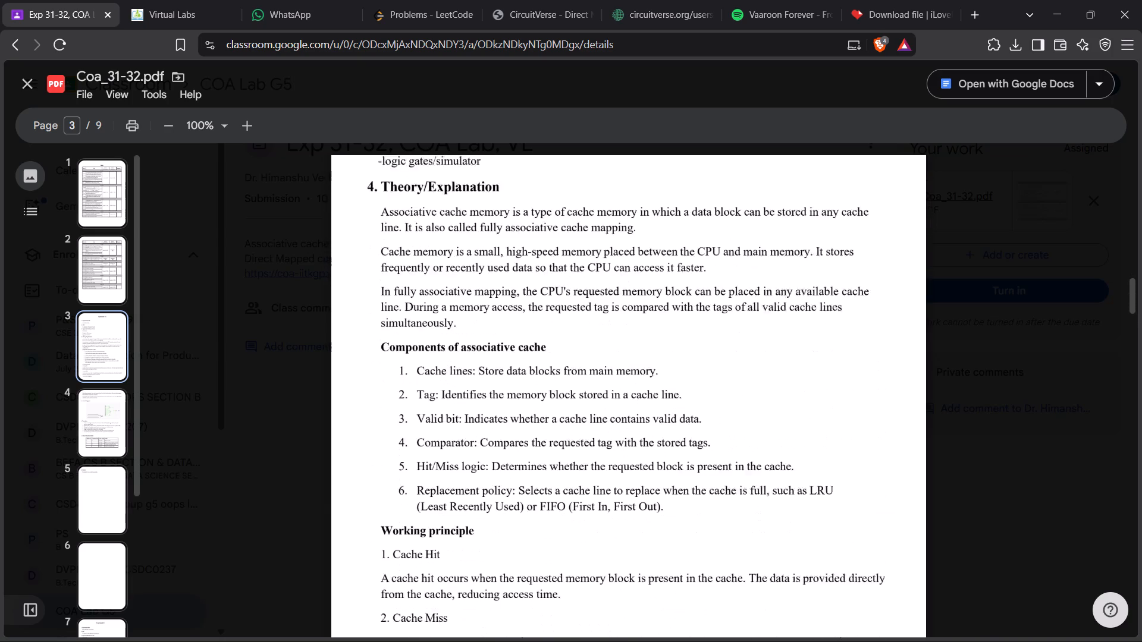
{"action": "scroll", "coordinate": [631, 402], "scroll_direction": "down", "scroll_amount": 5}
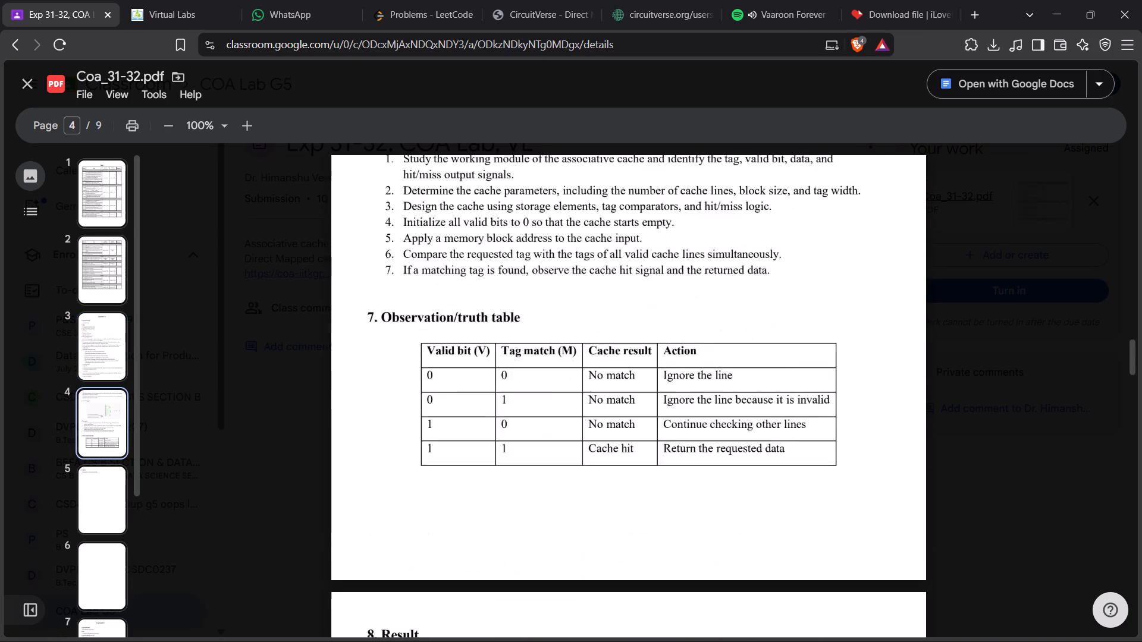
{"action": "scroll", "coordinate": [631, 402], "scroll_direction": "down", "scroll_amount": 1}
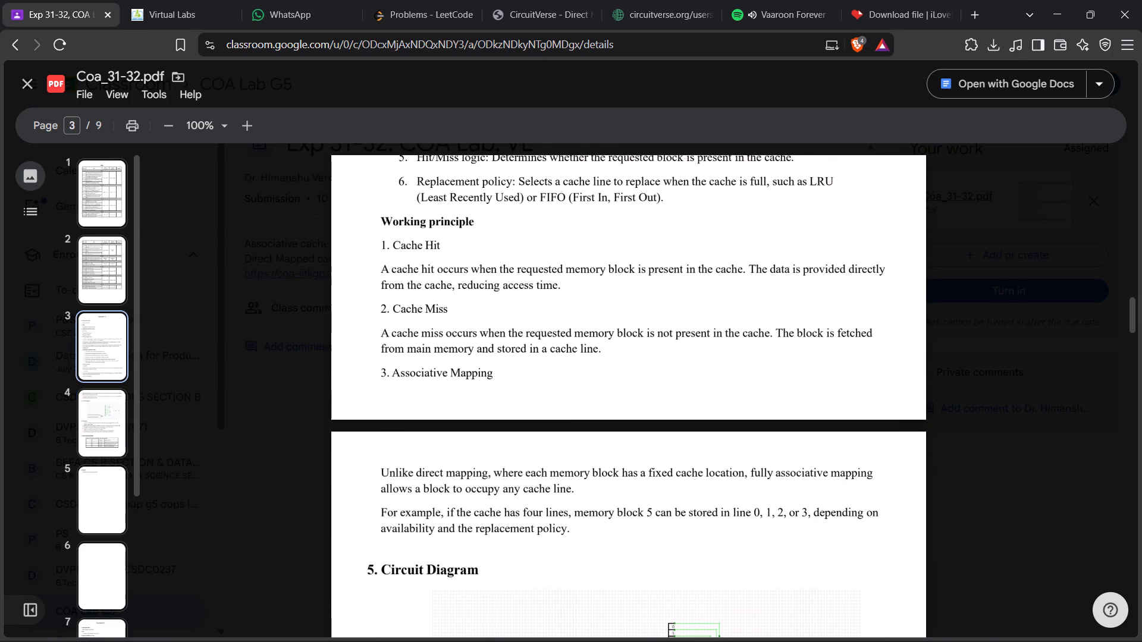
{"action": "scroll", "coordinate": [631, 402], "scroll_direction": "down", "scroll_amount": 2}
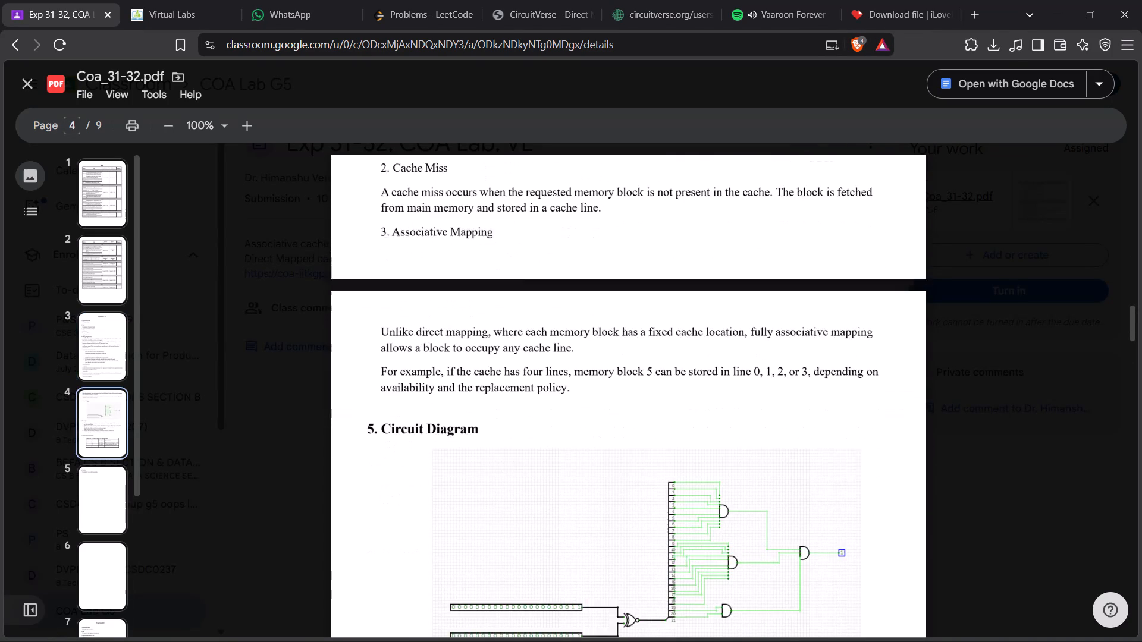
{"action": "scroll", "coordinate": [631, 402], "scroll_direction": "down", "scroll_amount": 2}
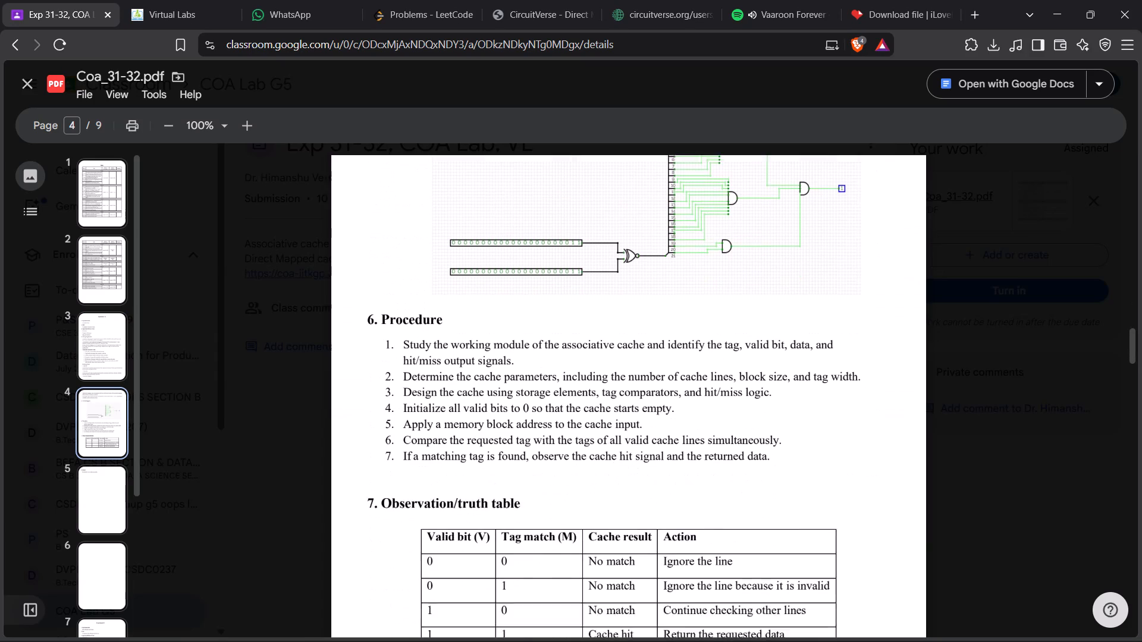
{"action": "scroll", "coordinate": [631, 402], "scroll_direction": "down", "scroll_amount": 7}
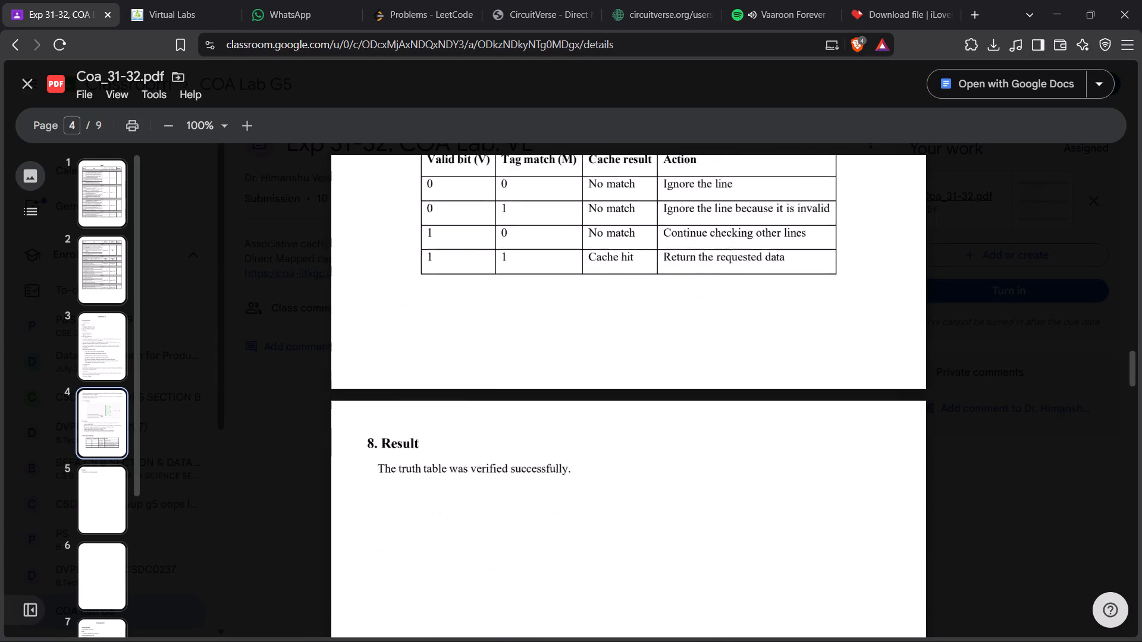
Examine pages 5 to 7, between the Experiment 31 result and the start of Experiment 32, and close the preview.
{"action": "scroll", "coordinate": [631, 402], "scroll_direction": "down", "scroll_amount": 7}
{"action": "scroll", "coordinate": [631, 402], "scroll_direction": "up", "scroll_amount": 1}
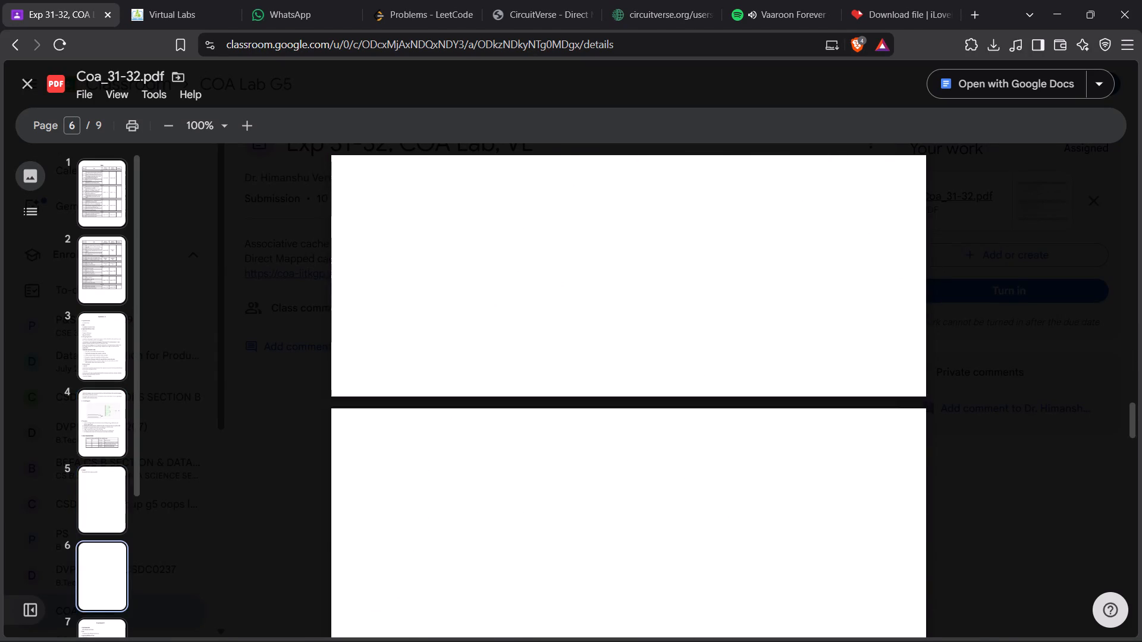
{"action": "scroll", "coordinate": [631, 402], "scroll_direction": "up", "scroll_amount": 5}
{"action": "scroll", "coordinate": [631, 402], "scroll_direction": "down", "scroll_amount": 2}
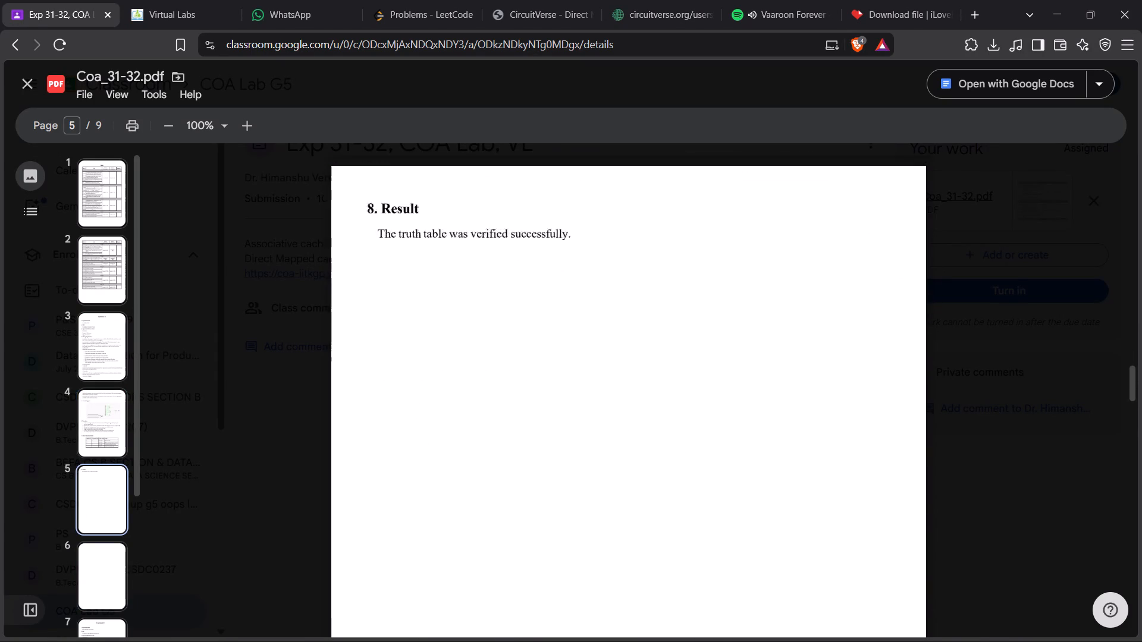
{"action": "scroll", "coordinate": [631, 402], "scroll_direction": "down", "scroll_amount": 2}
{"action": "scroll", "coordinate": [631, 402], "scroll_direction": "up", "scroll_amount": 3}
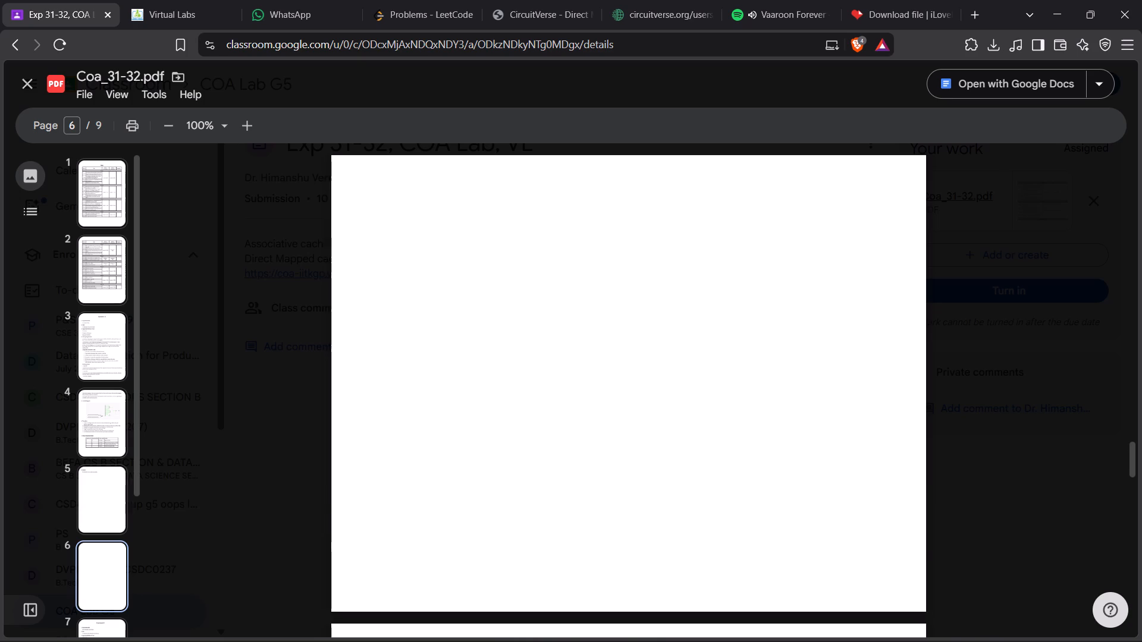
{"action": "scroll", "coordinate": [631, 402], "scroll_direction": "up", "scroll_amount": 3}
{"action": "scroll", "coordinate": [631, 402], "scroll_direction": "down", "scroll_amount": 2}
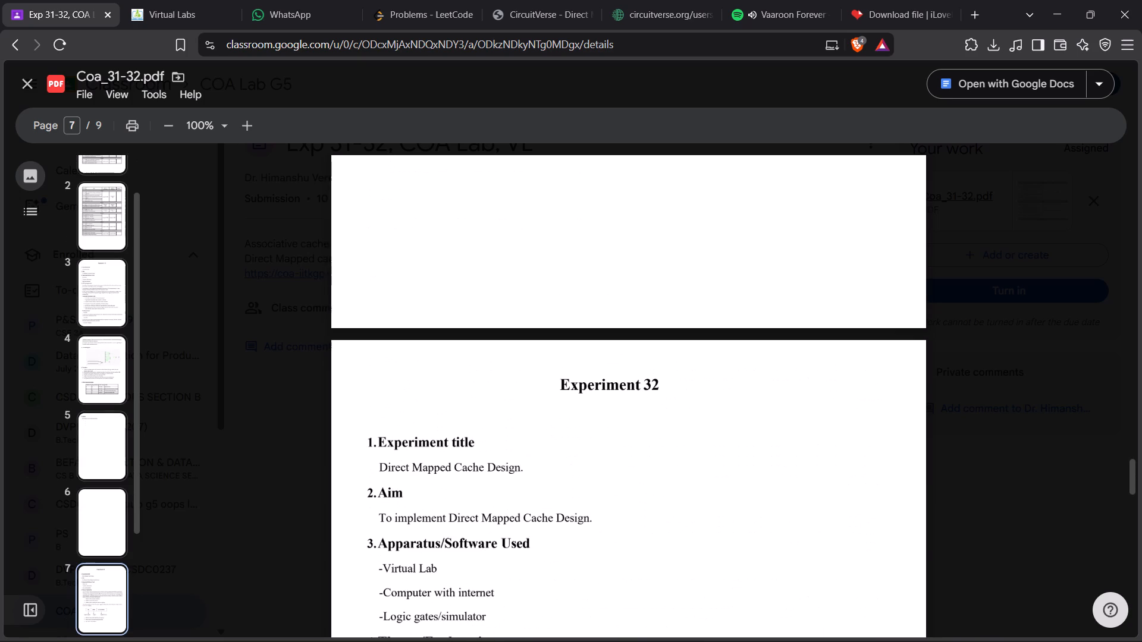
{"action": "left_click", "coordinate": [115, 518]}
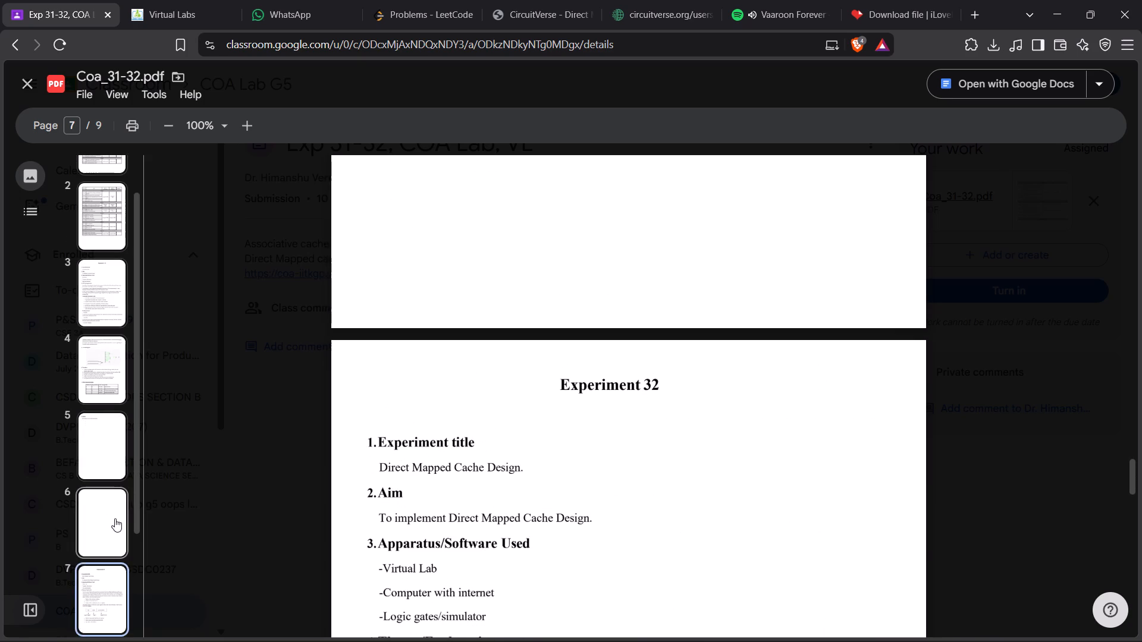
{"action": "right_click", "coordinate": [115, 518]}
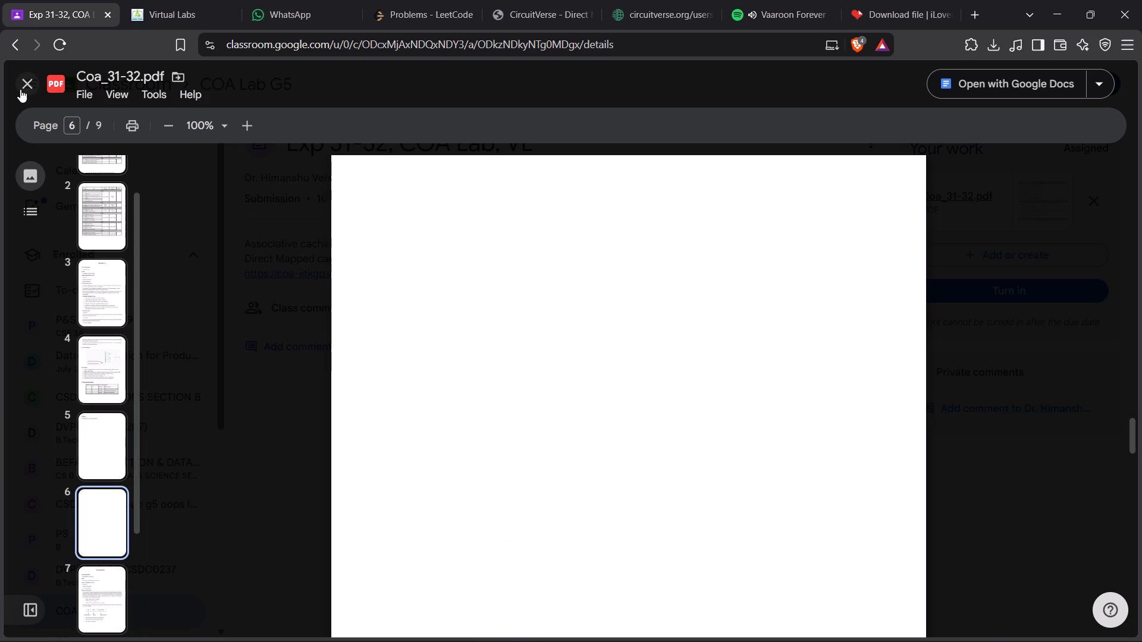
{"action": "scroll", "coordinate": [410, 400], "scroll_direction": "down", "scroll_amount": 3}
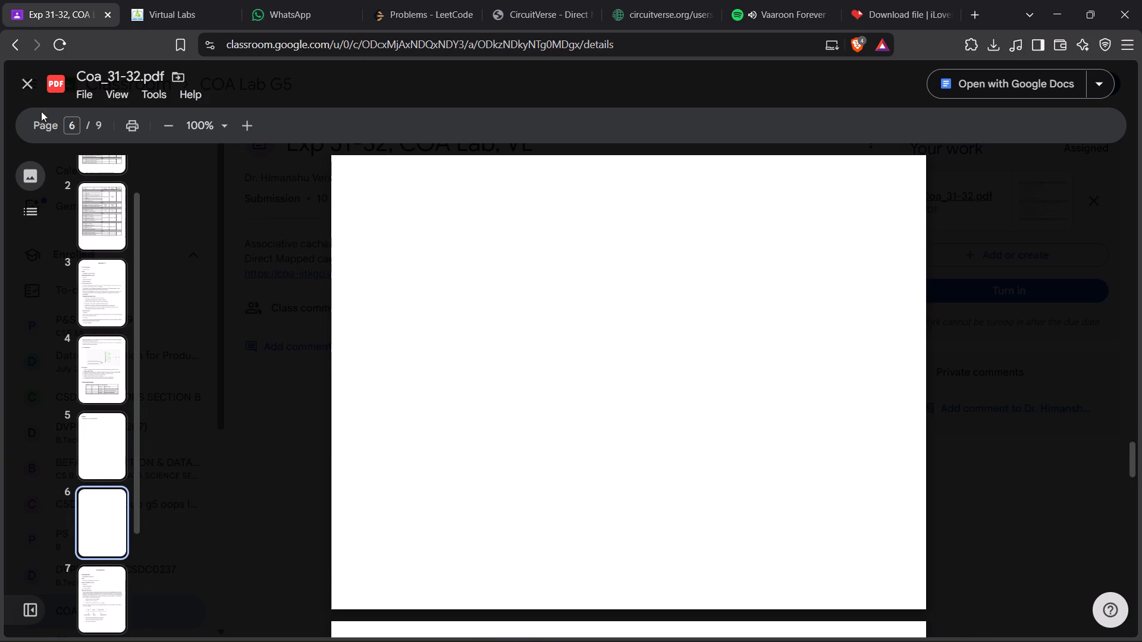
{"action": "left_click", "coordinate": [34, 87]}
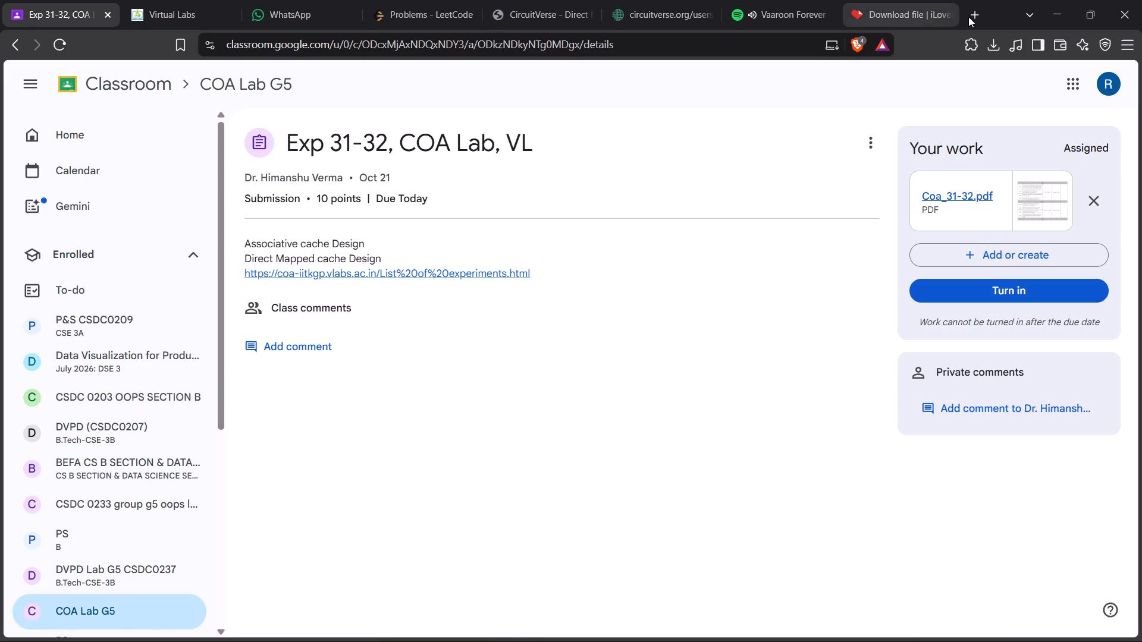
Search the web for "remove pages from pdf" in a new tab and open iLovePDF's page removal tool.
{"action": "left_click", "coordinate": [914, 5]}
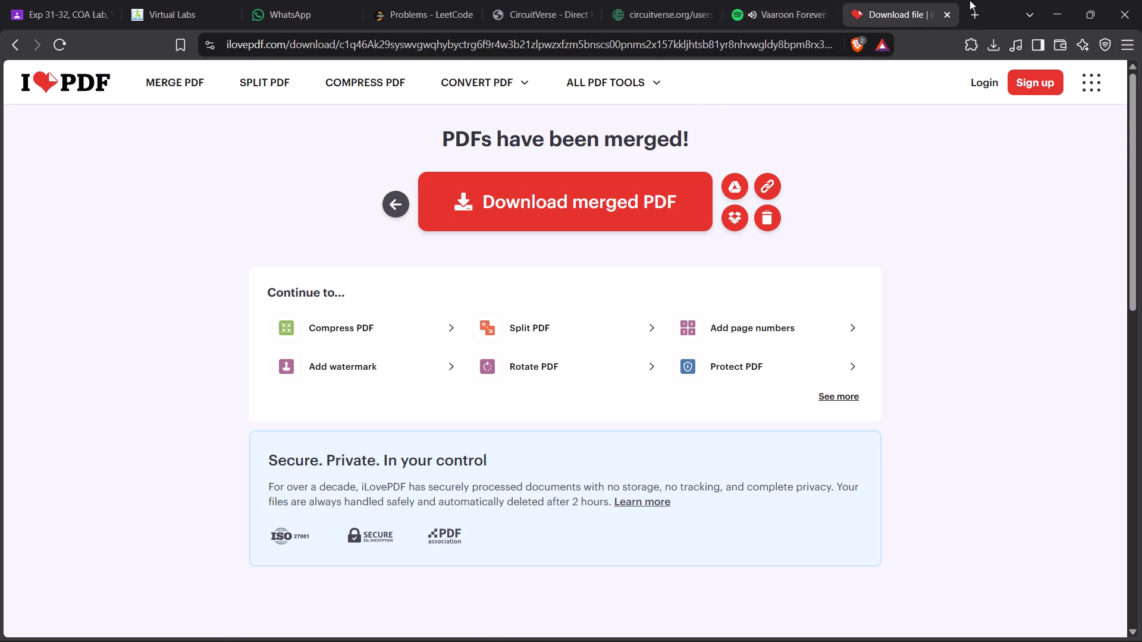
{"action": "left_click", "coordinate": [975, 17]}
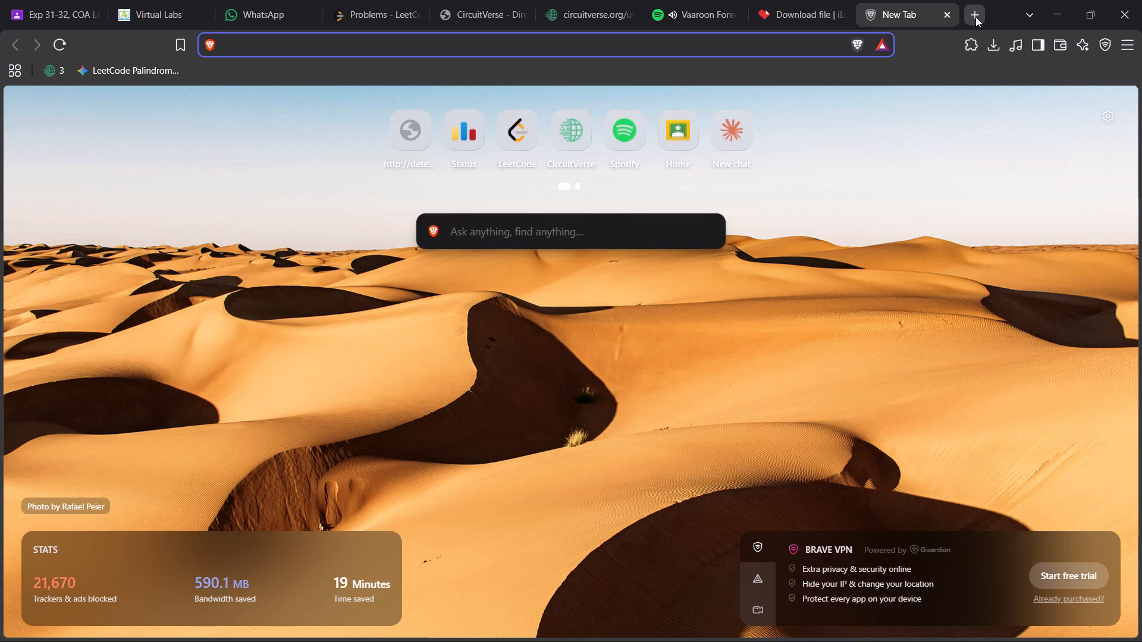
{"action": "type", "text": "remove"}
{"action": "key", "text": "space"}
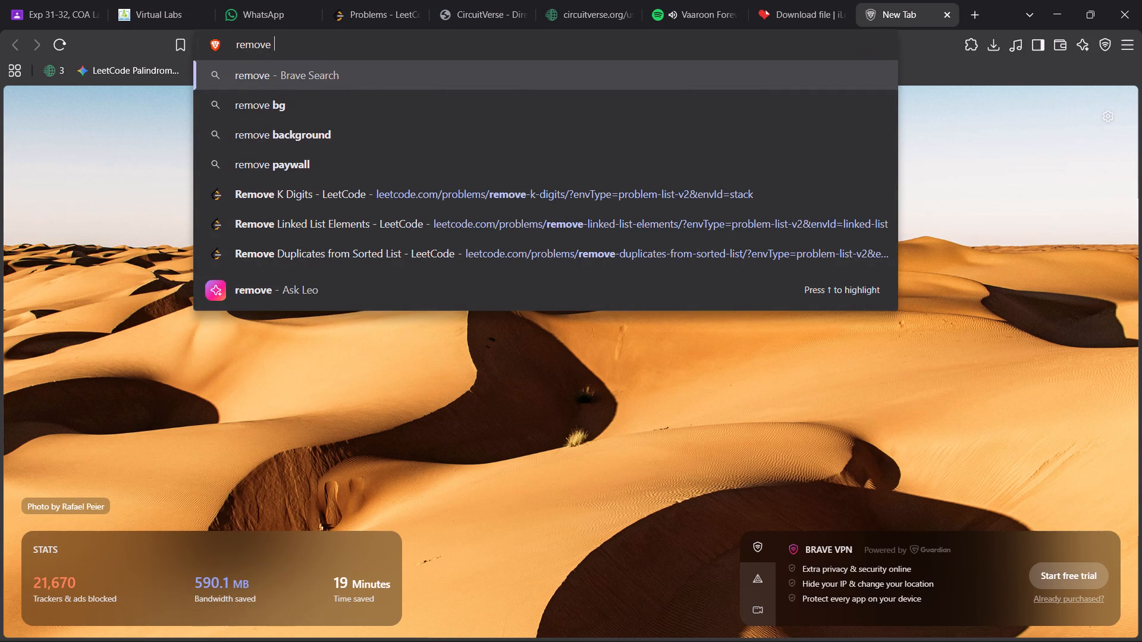
{"action": "type", "text": "pages from pdf"}
{"action": "key", "text": "Return"}
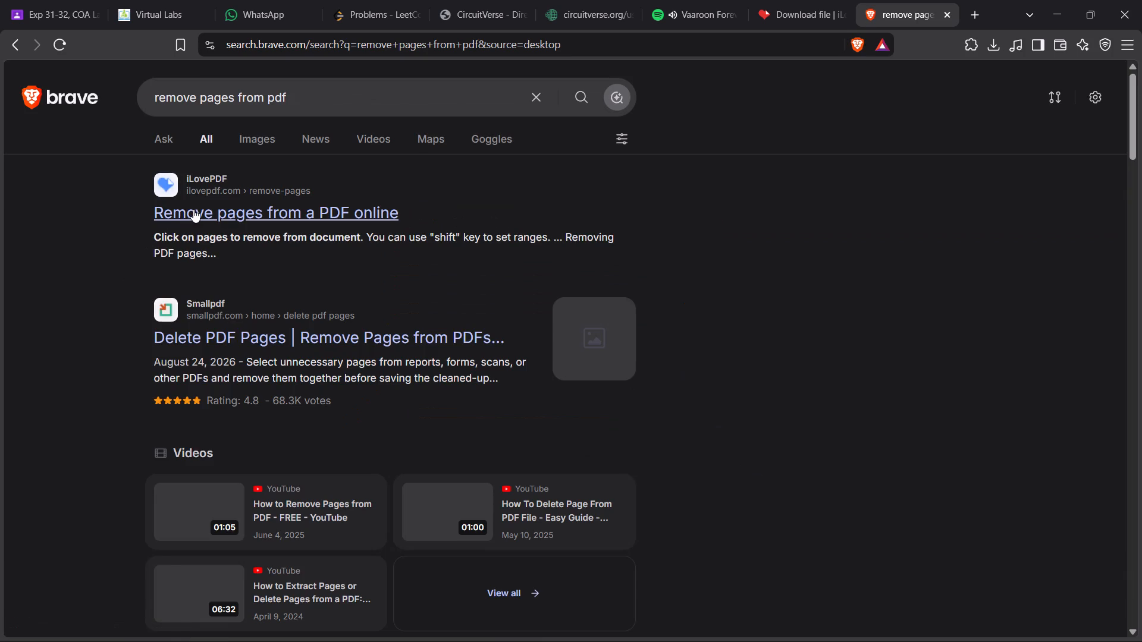
{"action": "left_click", "coordinate": [193, 209]}
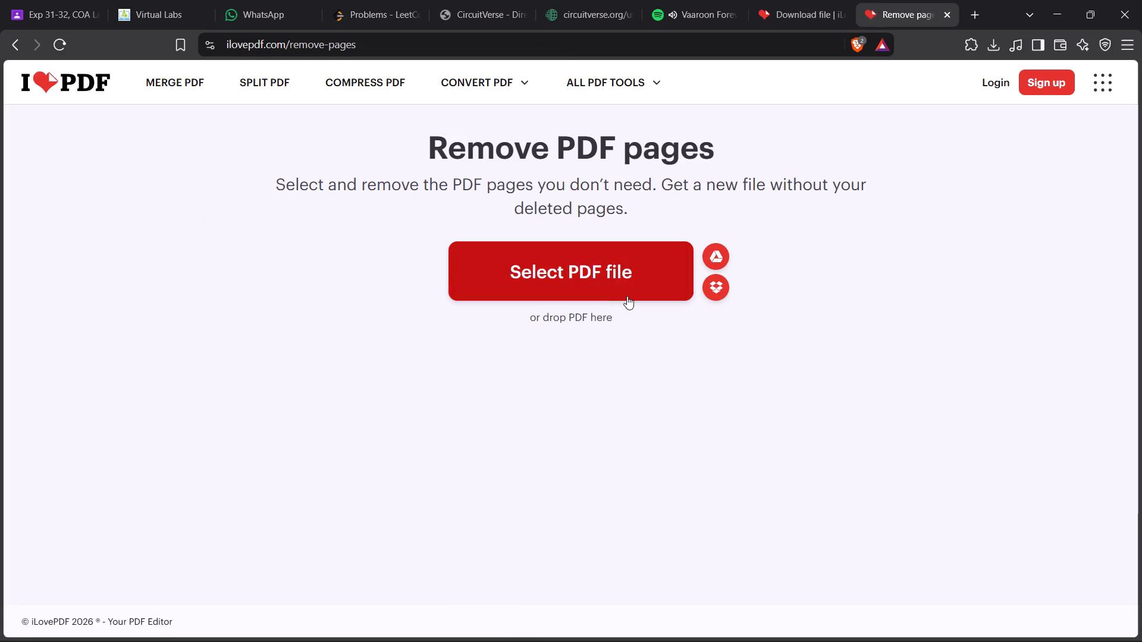
Load the Coa_31-32 PDF from the Downloads folder into the Remove PDF pages tool.
{"action": "left_click", "coordinate": [628, 296]}
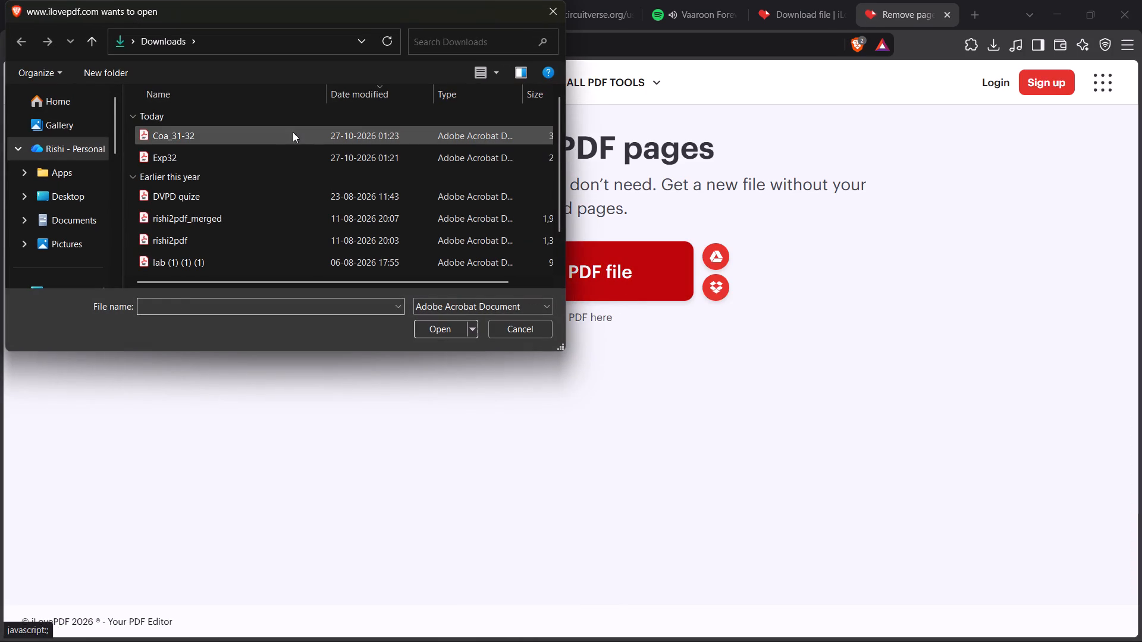
{"action": "left_click", "coordinate": [293, 132]}
{"action": "left_click", "coordinate": [443, 323]}
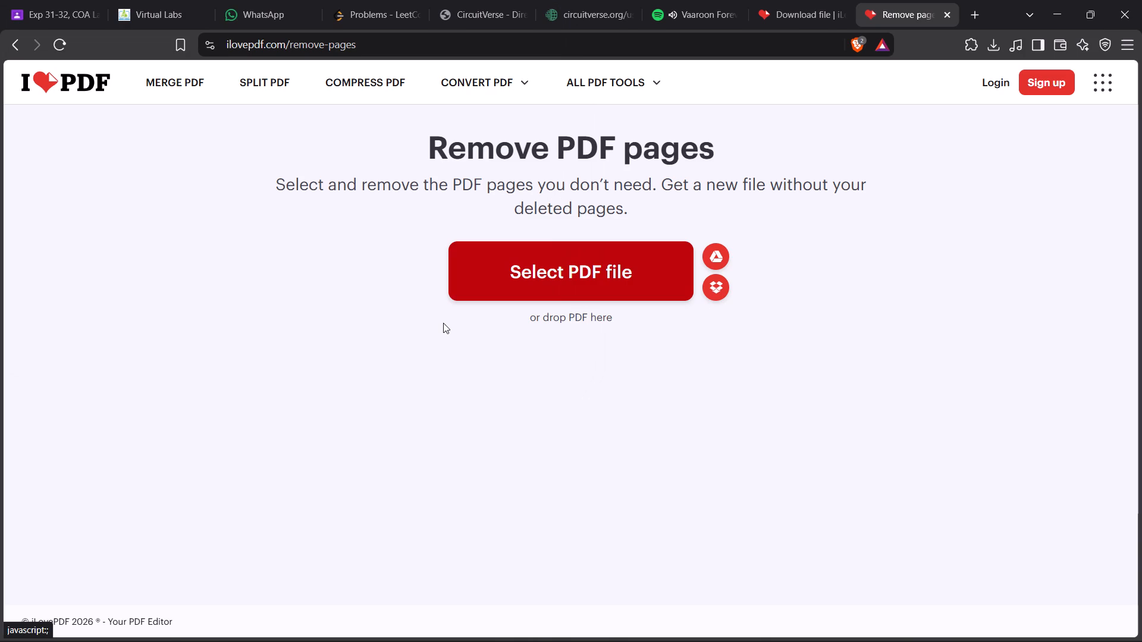
{"action": "left_click", "coordinate": [490, 292]}
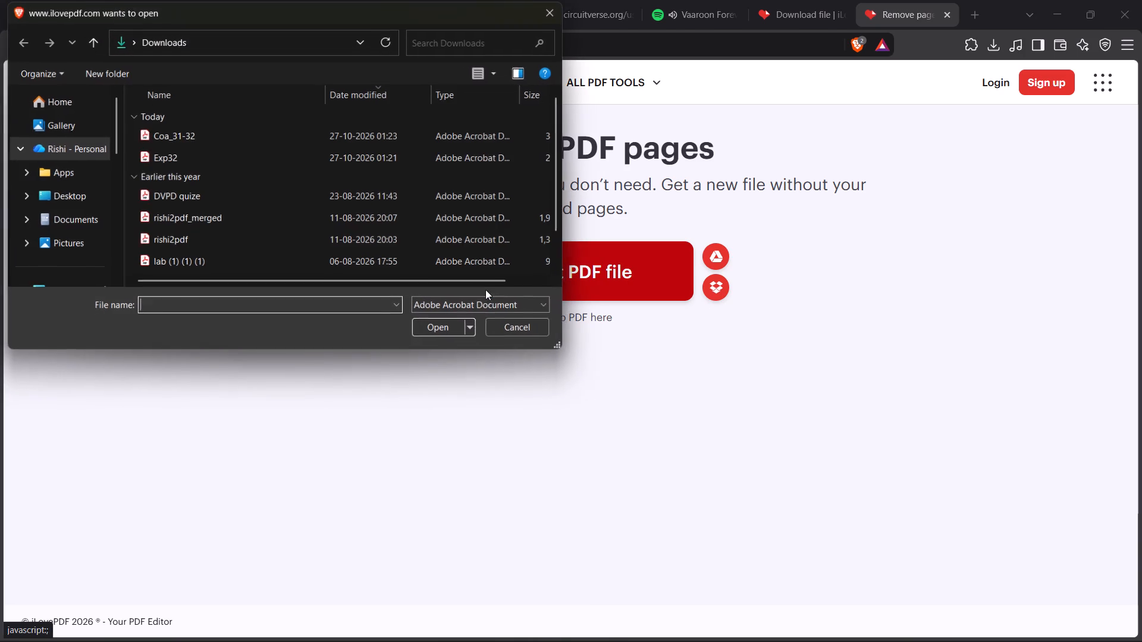
{"action": "double_click", "coordinate": [271, 140]}
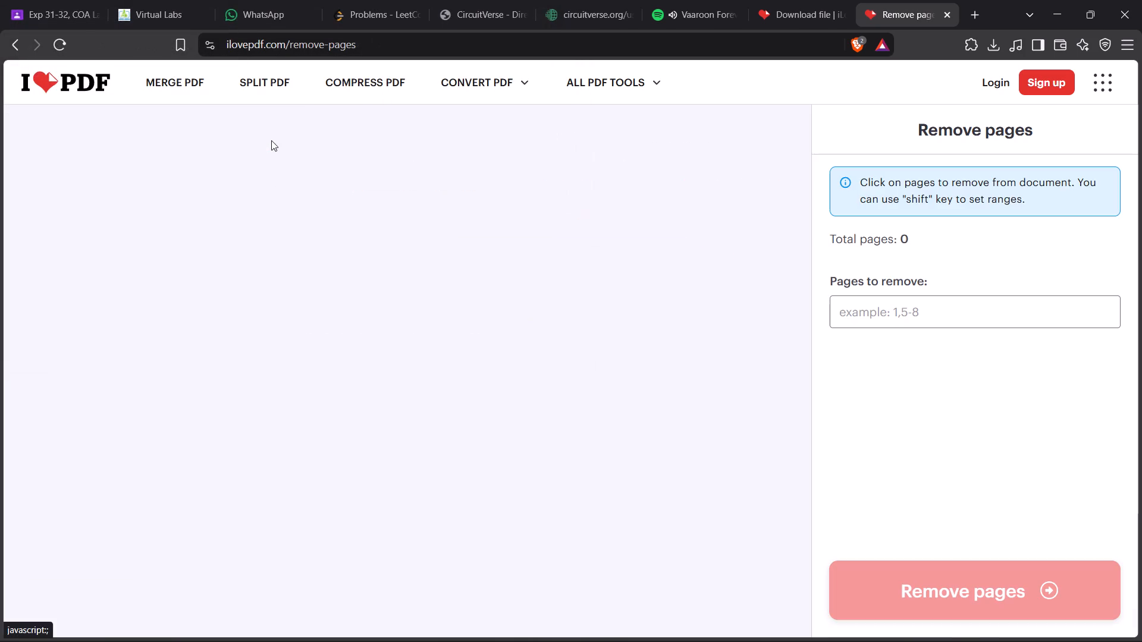
Mark page 6 for removal and run the page removal on the PDF.
{"action": "left_click", "coordinate": [293, 433]}
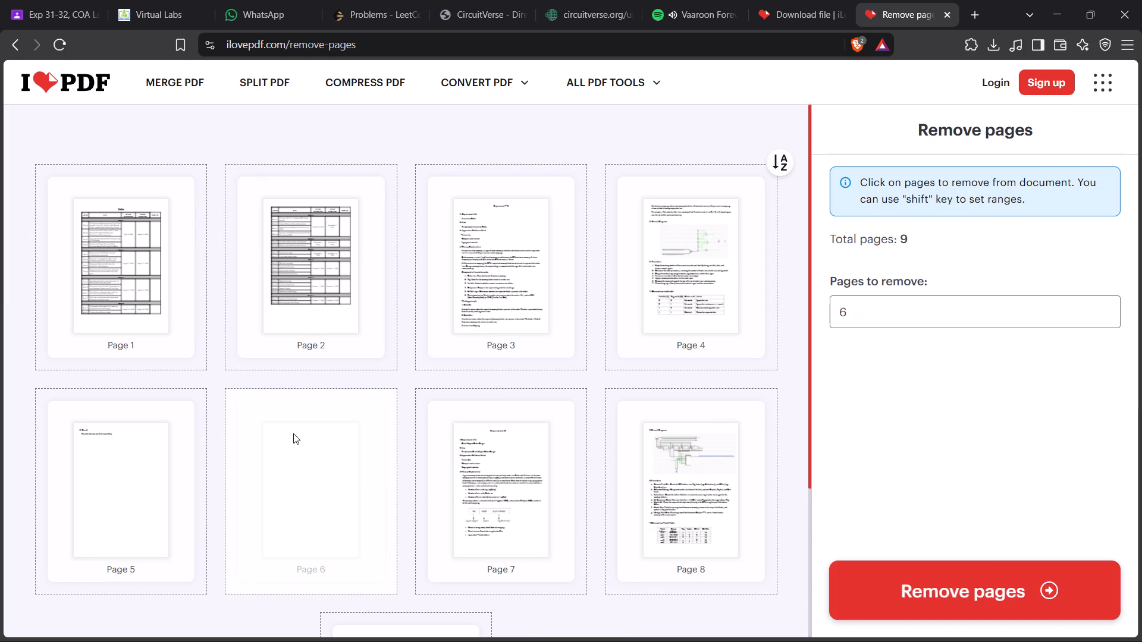
{"action": "left_click", "coordinate": [983, 578]}
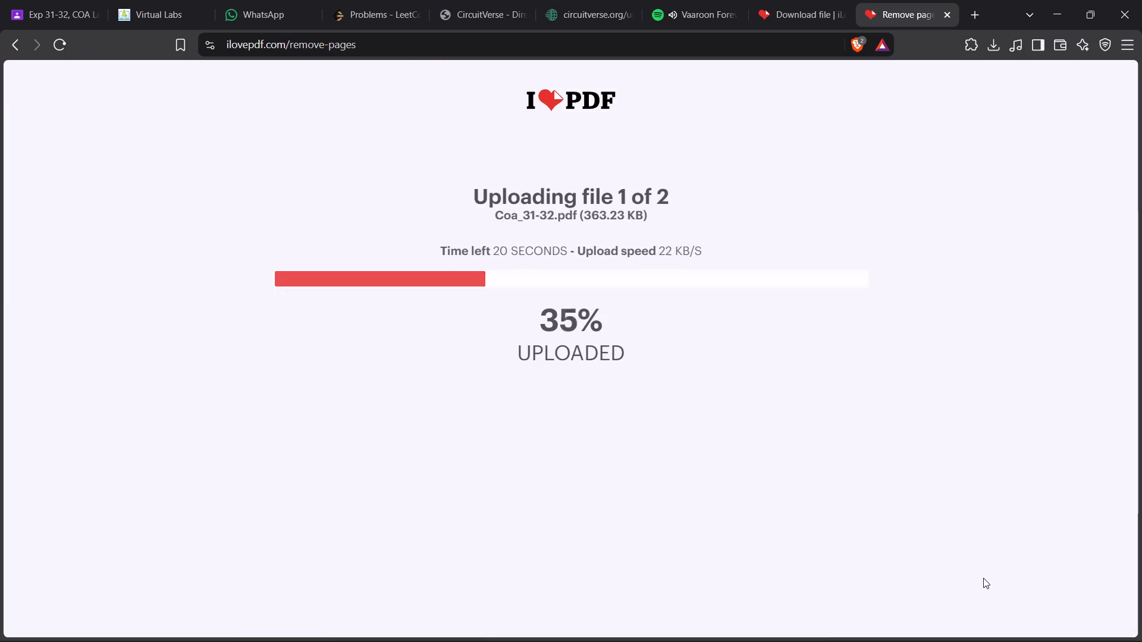
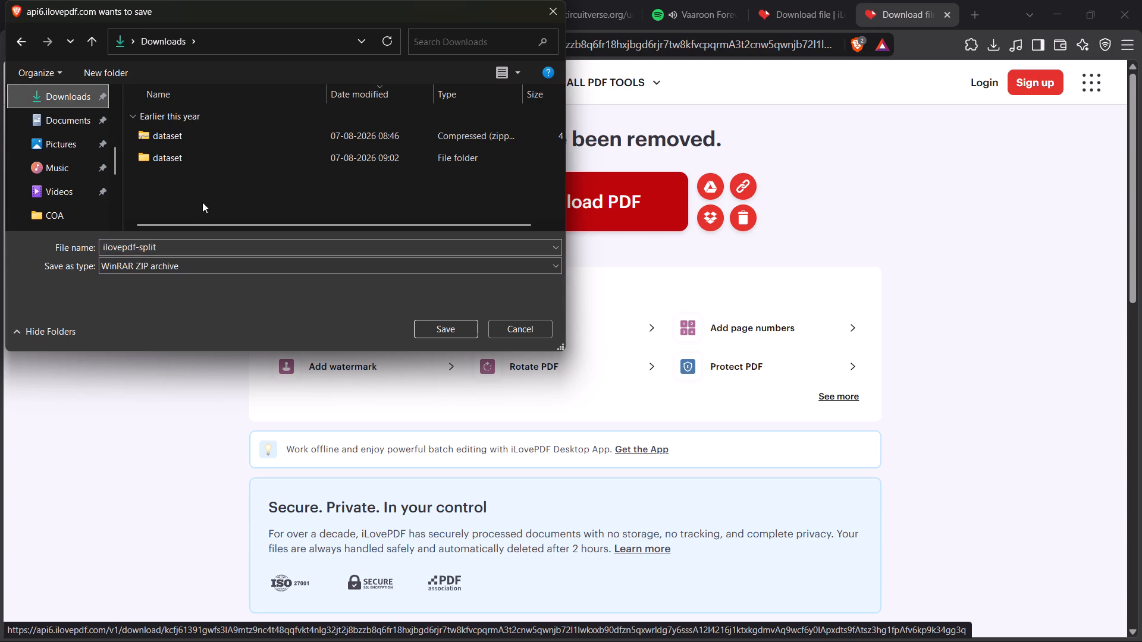
{"action": "left_click", "coordinate": [201, 253]}
{"action": "key", "text": "BackSpace"}
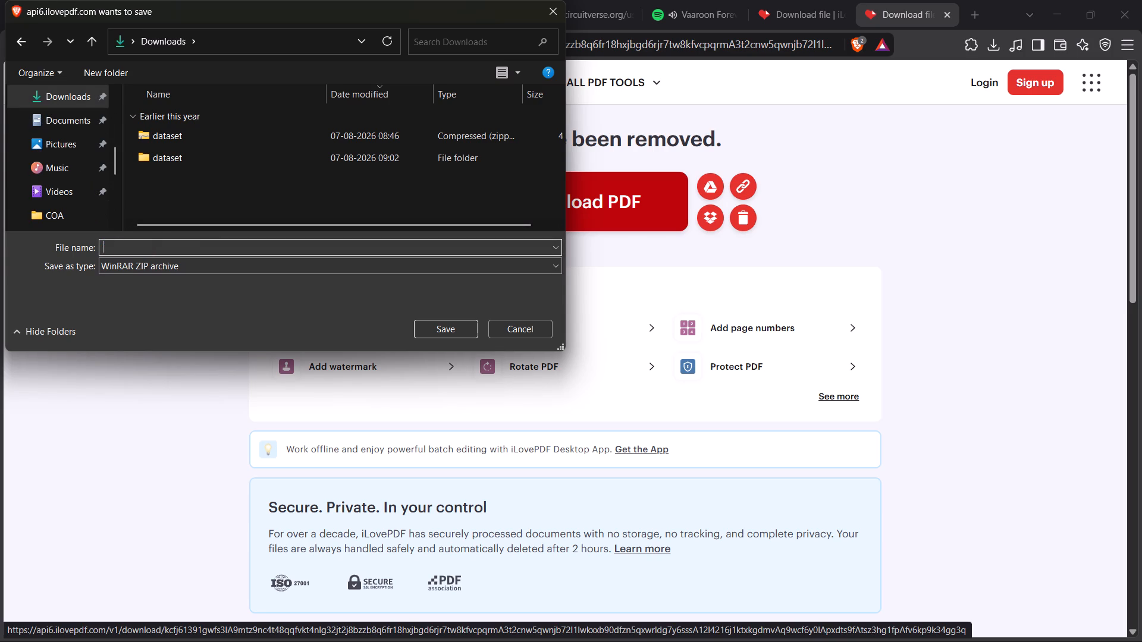
{"action": "key", "text": "c"}
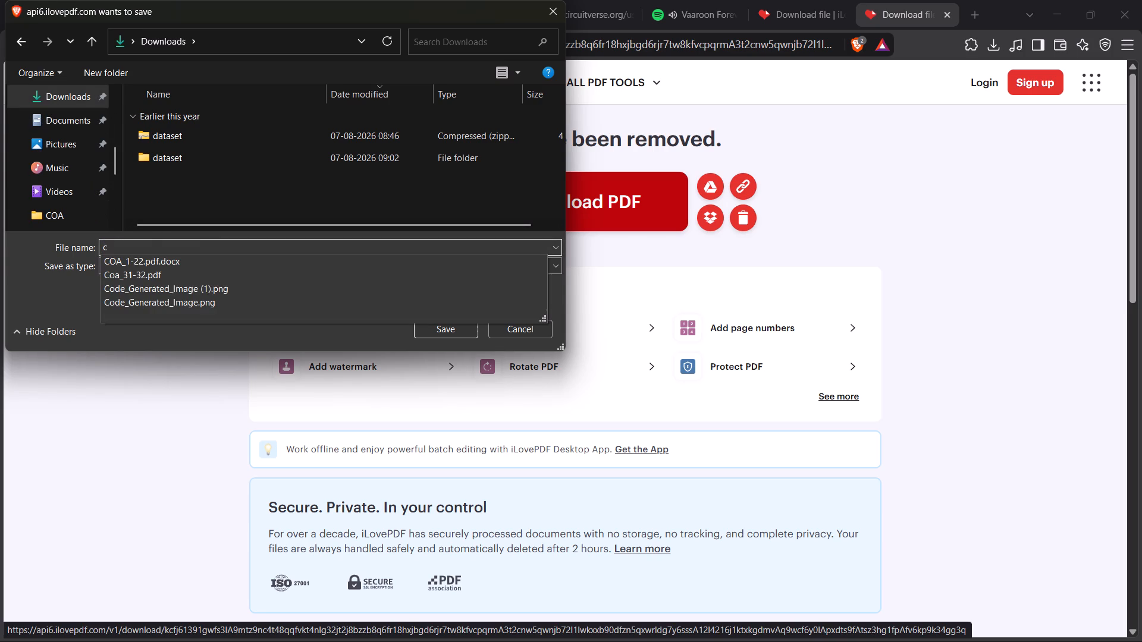
{"action": "type", "text": "oa"}
{"action": "type", "text": "31"}
{"action": "type", "text": "-32"}
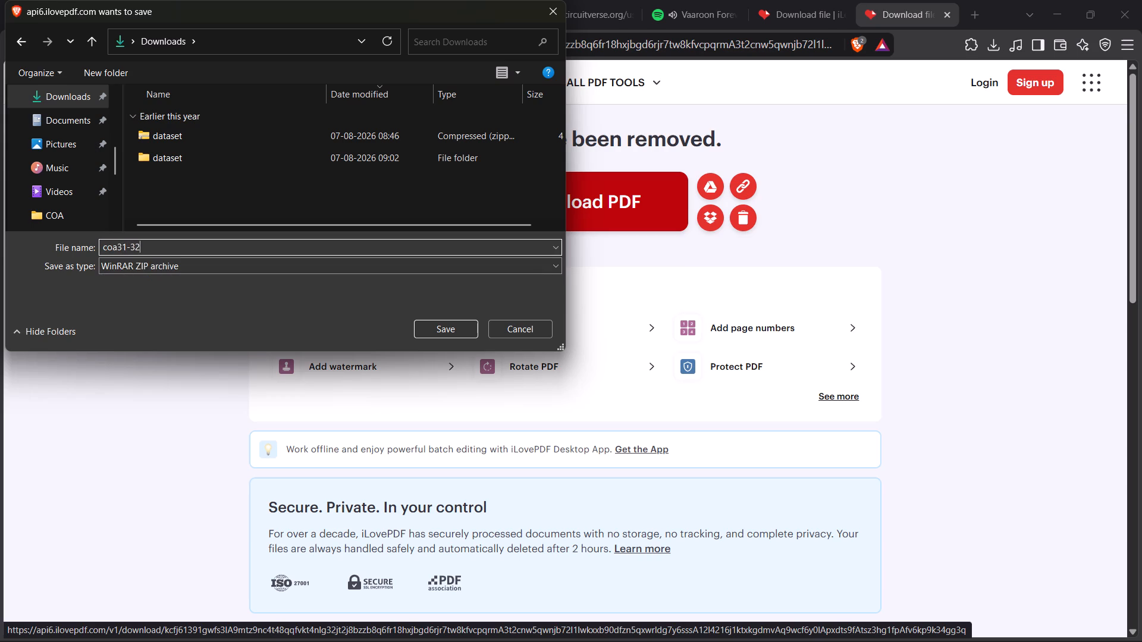
{"action": "key", "text": "Return"}
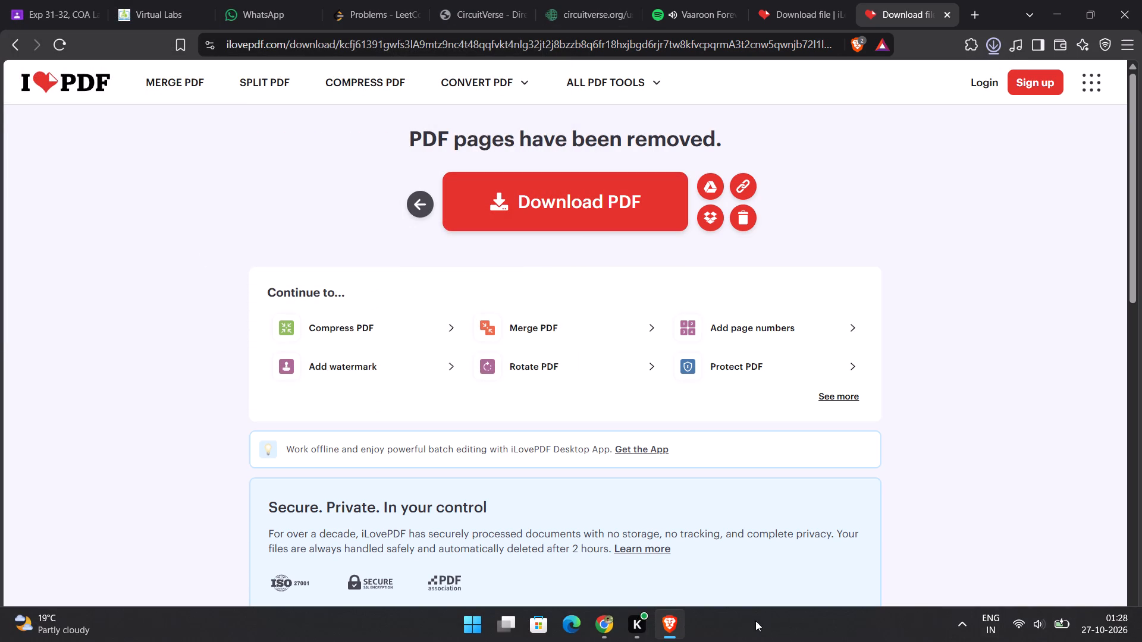
Open the coa31-32 archive from the Downloads folder in File Explorer.
{"action": "left_click", "coordinate": [484, 618]}
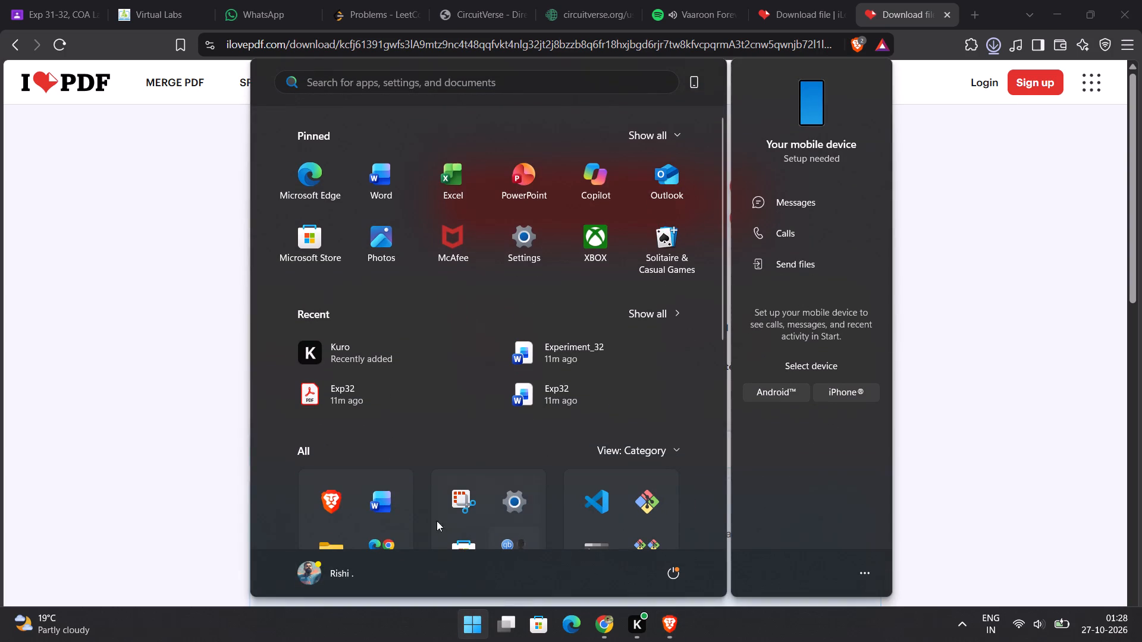
{"action": "left_click", "coordinate": [334, 546]}
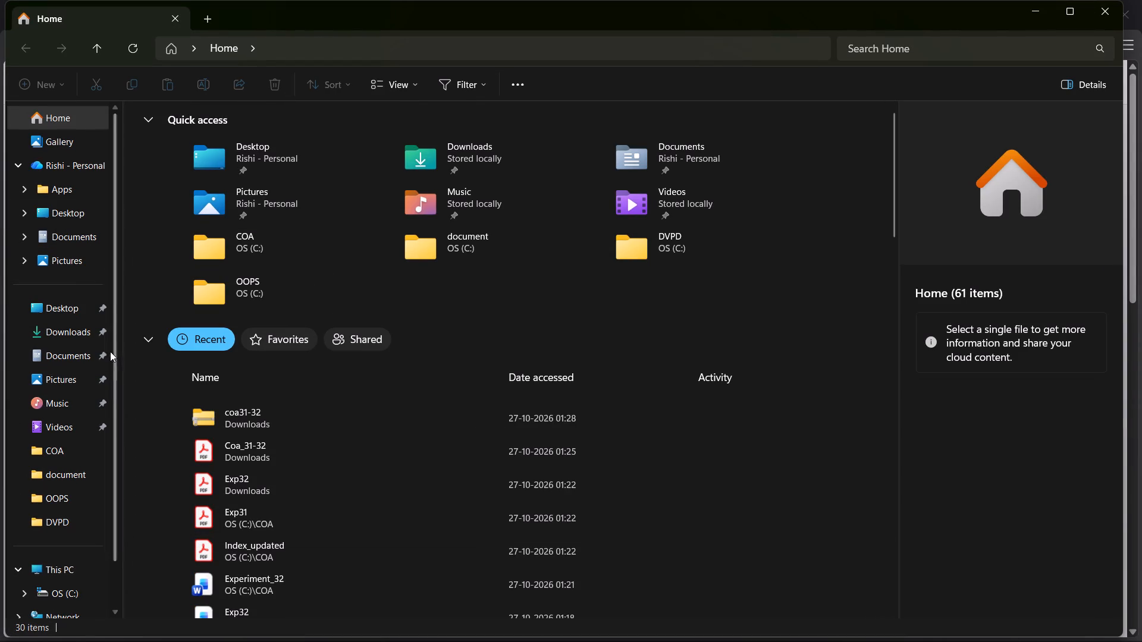
{"action": "left_click", "coordinate": [89, 326]}
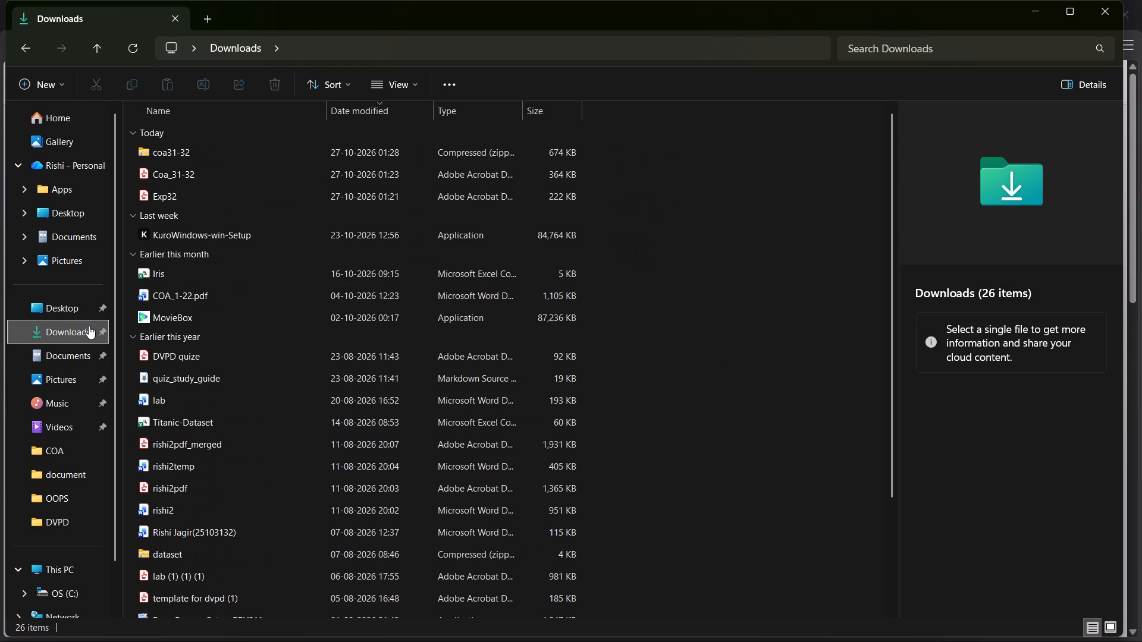
{"action": "left_click", "coordinate": [193, 155]}
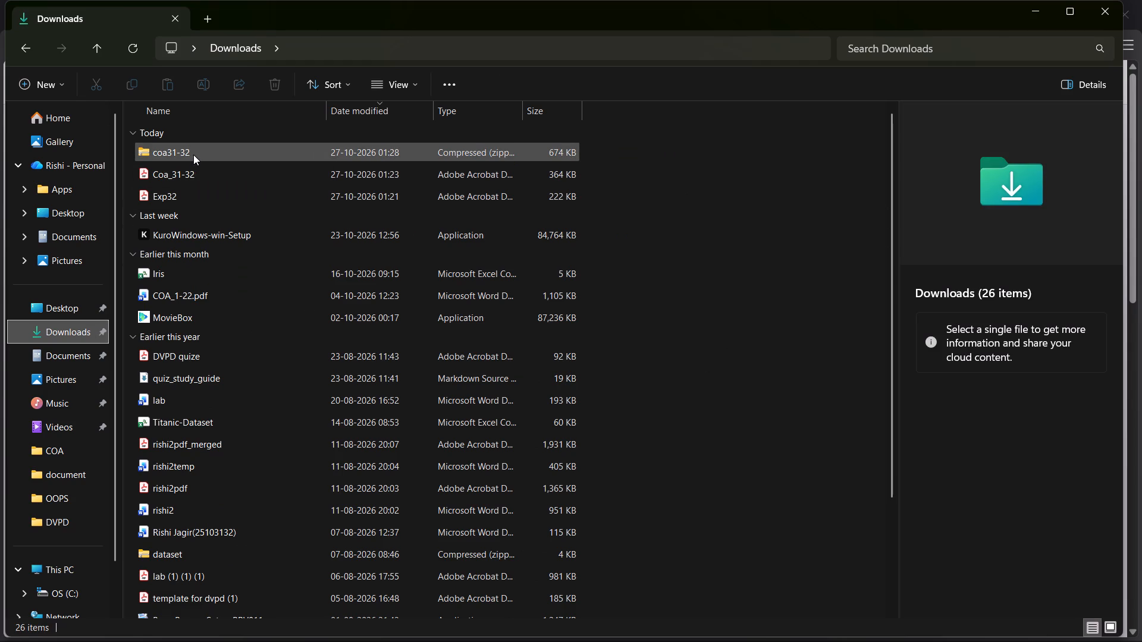
{"action": "left_click", "coordinate": [193, 155]}
{"action": "double_click", "coordinate": [193, 155]}
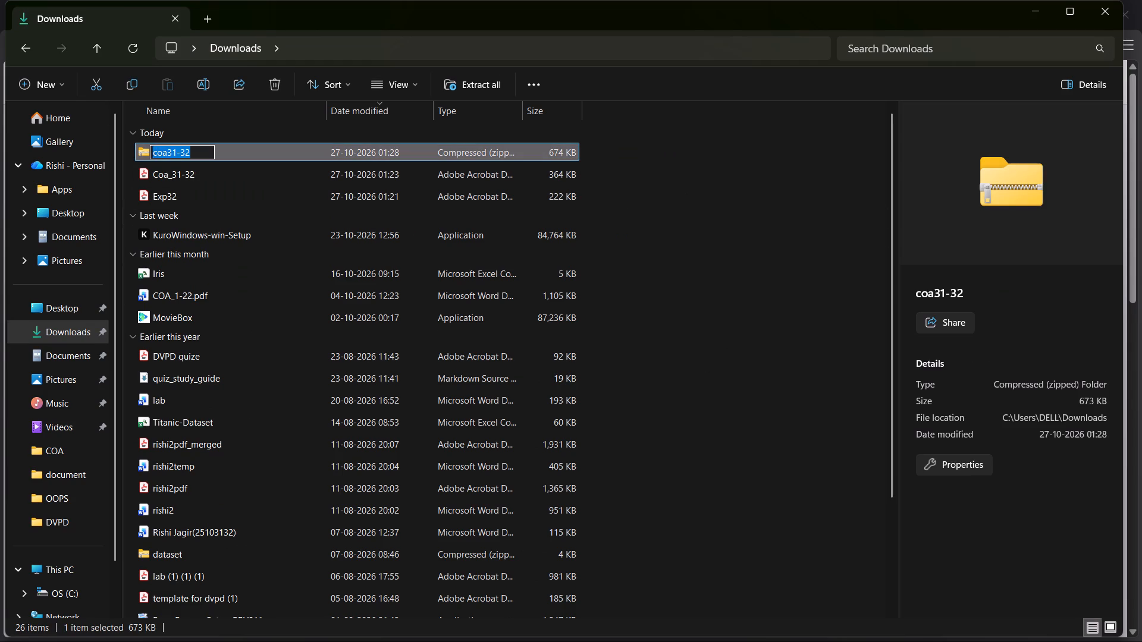
{"action": "double_click", "coordinate": [222, 155]}
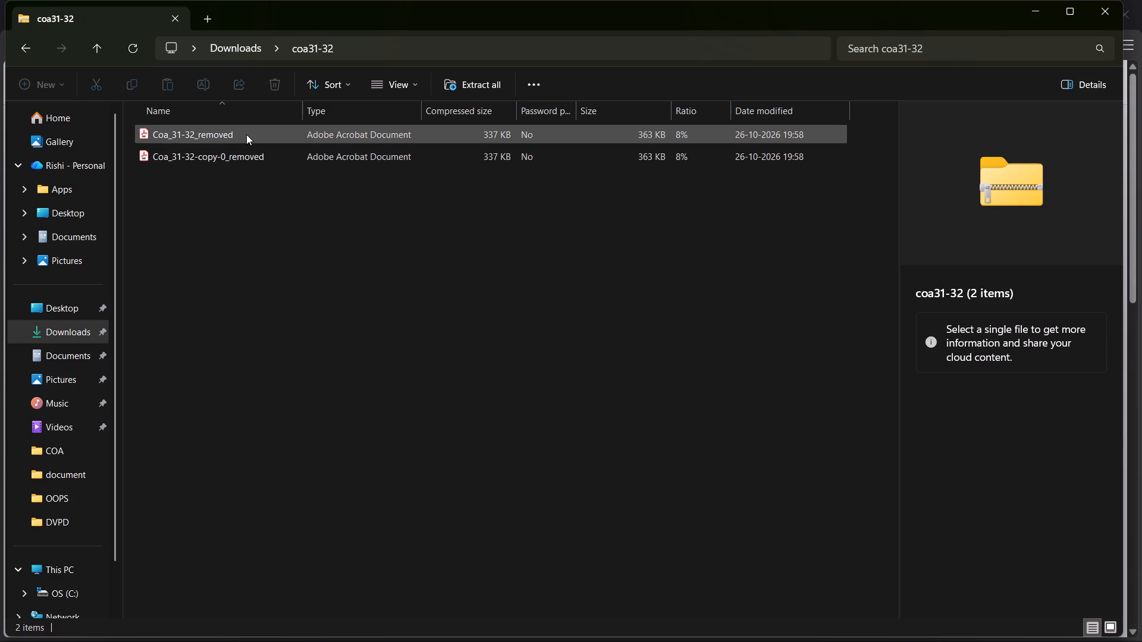
Open Coa_31-32_removed from the archive, check all its pages for leftover blank ones, and close it.
{"action": "triple_click", "coordinate": [246, 134]}
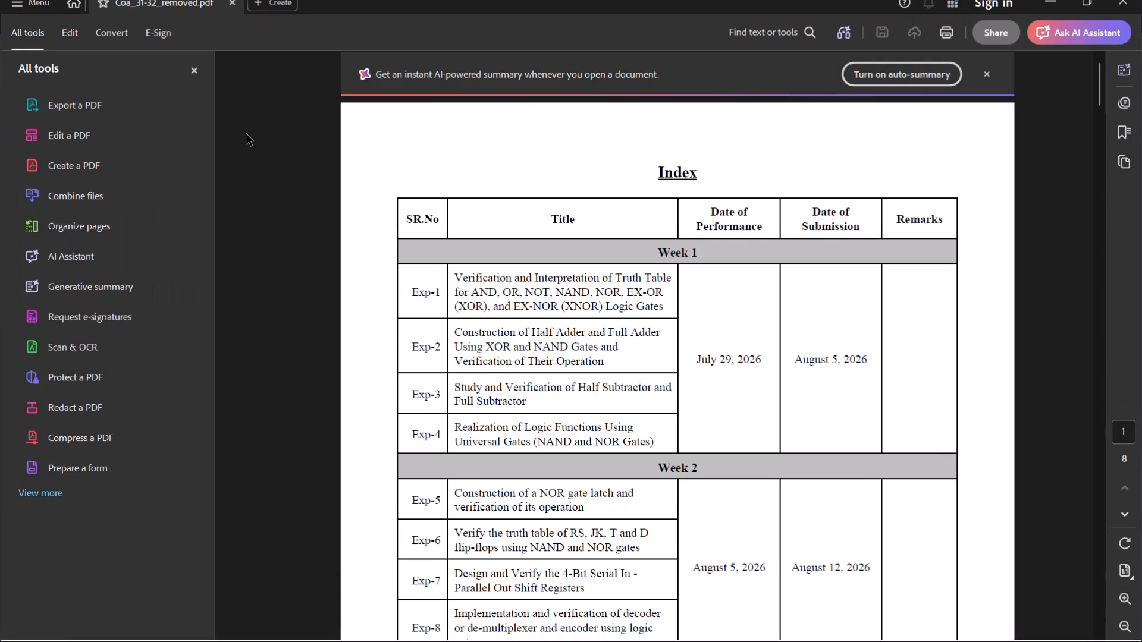
{"action": "scroll", "coordinate": [536, 303], "scroll_direction": "down", "scroll_amount": 5}
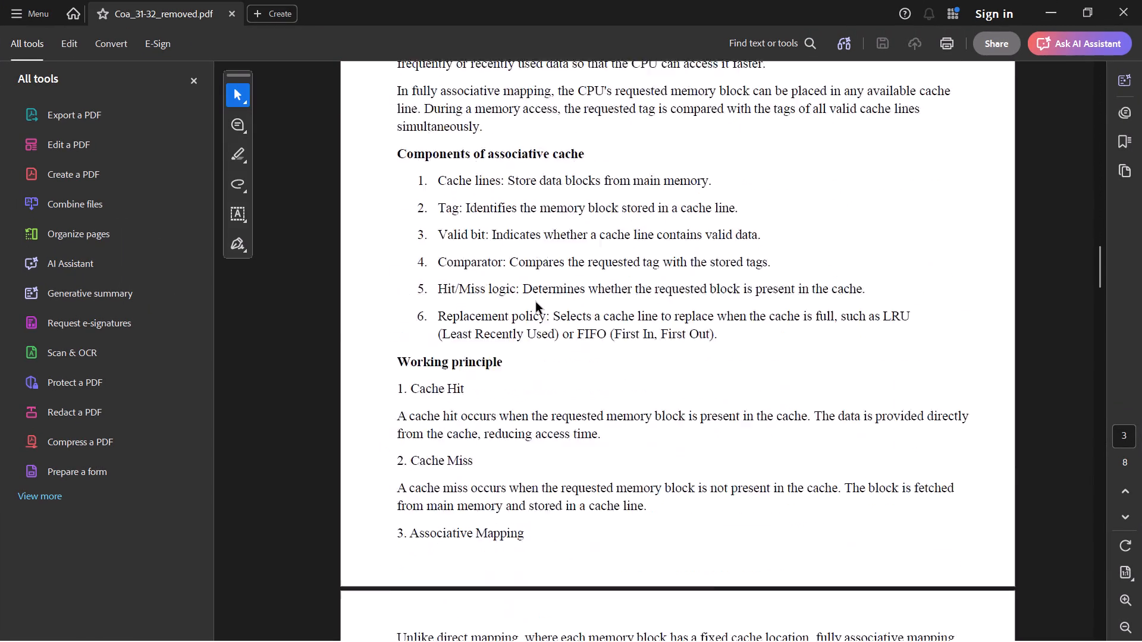
{"action": "scroll", "coordinate": [536, 303], "scroll_direction": "down", "scroll_amount": 2}
{"action": "scroll", "coordinate": [536, 303], "scroll_direction": "up", "scroll_amount": 1}
{"action": "scroll", "coordinate": [536, 303], "scroll_direction": "down", "scroll_amount": 1}
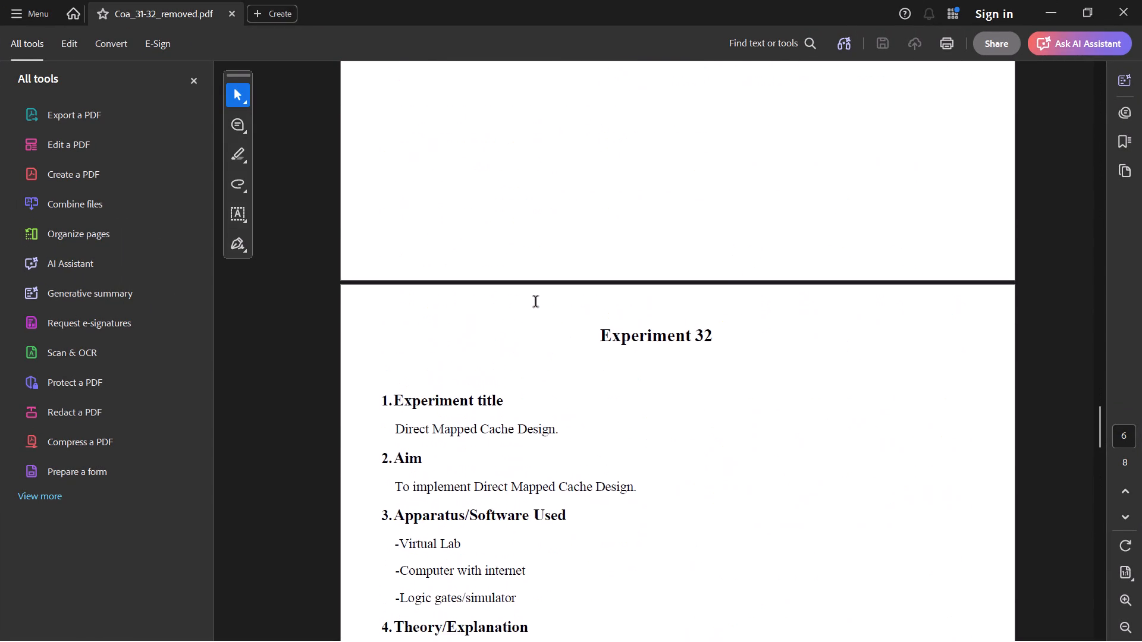
{"action": "scroll", "coordinate": [536, 303], "scroll_direction": "down", "scroll_amount": 4}
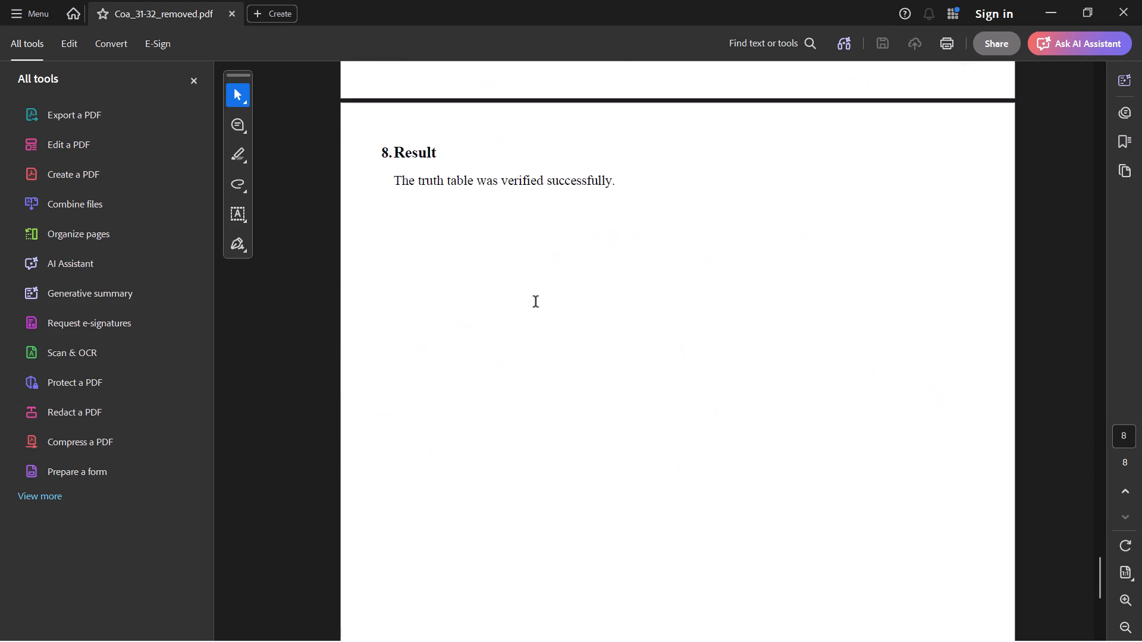
{"action": "left_click", "coordinate": [1132, 3]}
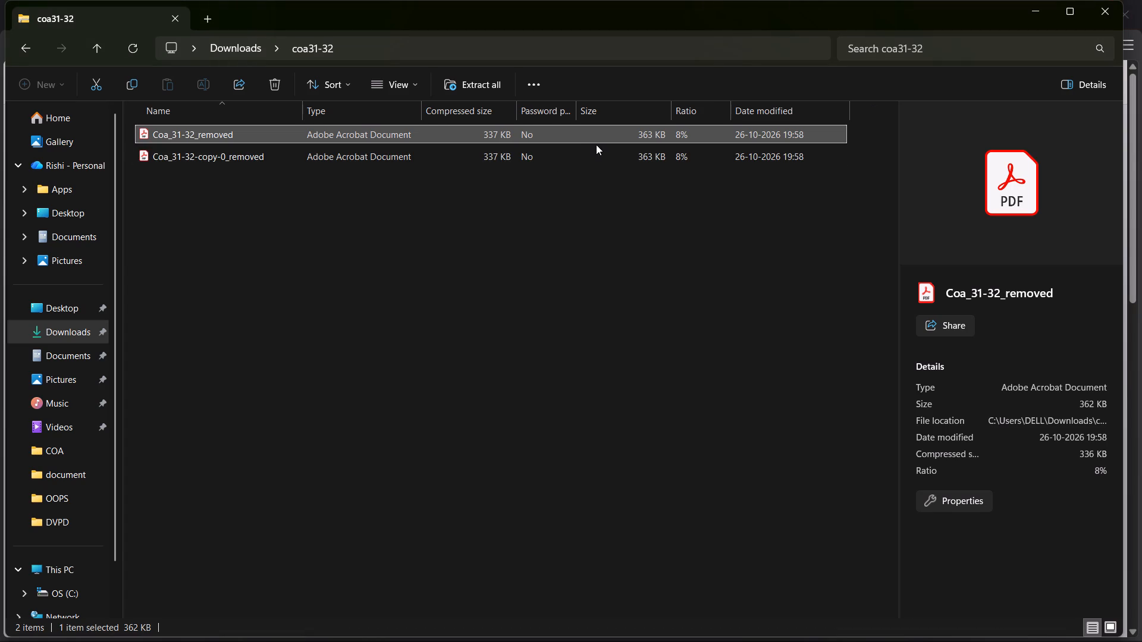
Open Coa_31-32-copy-0_removed from the archive, check its pages through to the end, and close it.
{"action": "left_click", "coordinate": [561, 164]}
{"action": "double_click", "coordinate": [561, 164]}
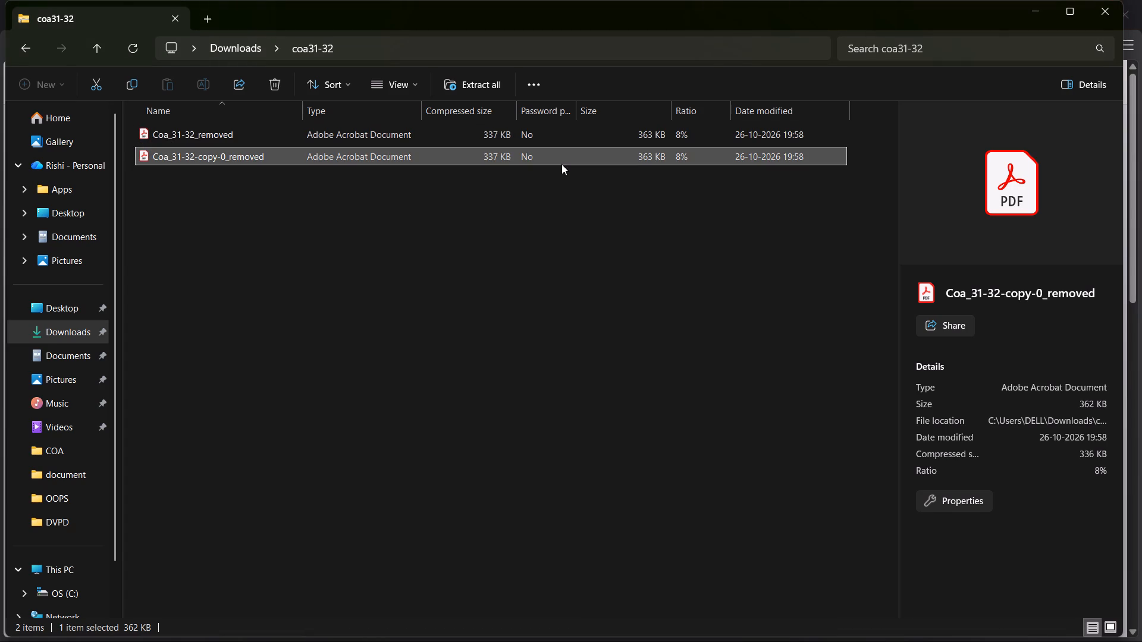
{"action": "scroll", "coordinate": [571, 160], "scroll_direction": "down", "scroll_amount": 2}
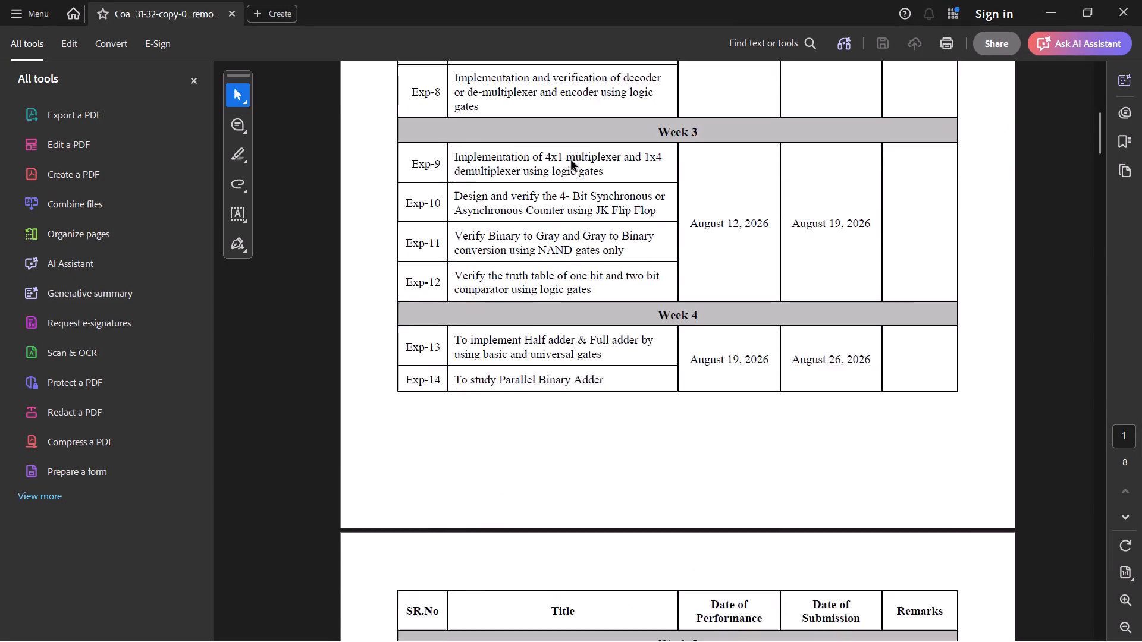
{"action": "scroll", "coordinate": [571, 160], "scroll_direction": "down", "scroll_amount": 12}
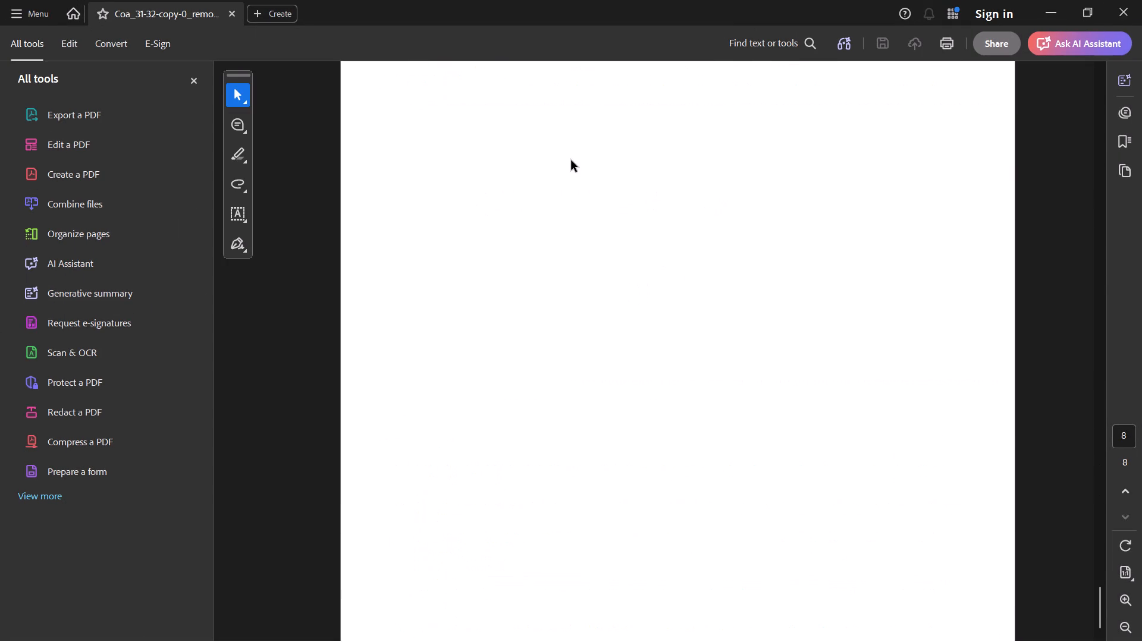
{"action": "scroll", "coordinate": [571, 160], "scroll_direction": "up", "scroll_amount": 4}
{"action": "scroll", "coordinate": [571, 160], "scroll_direction": "down", "scroll_amount": 5}
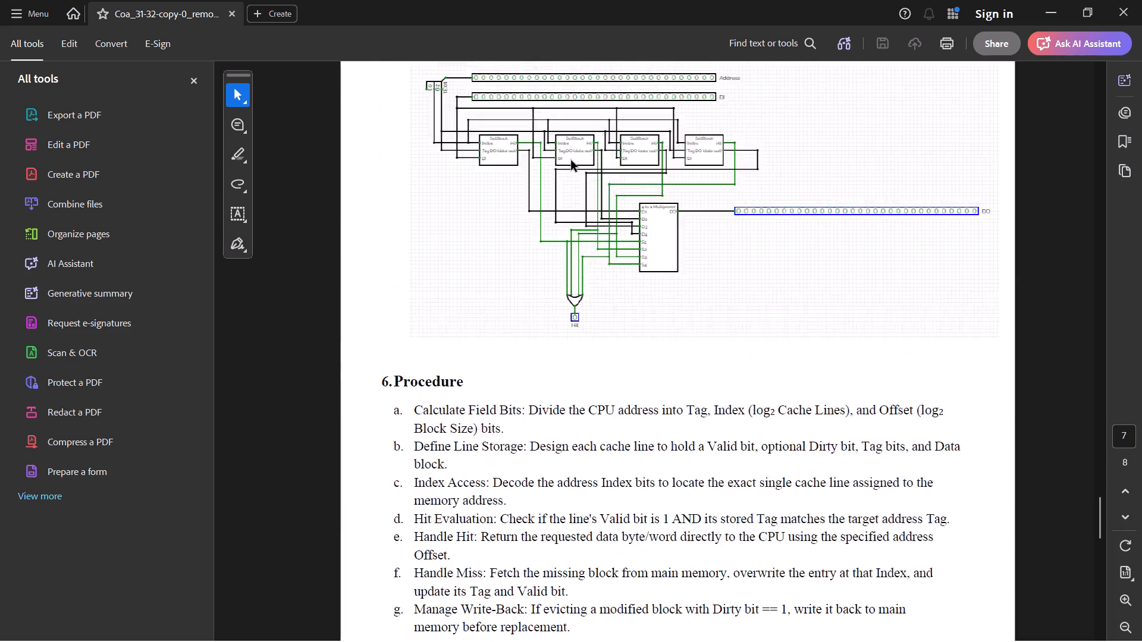
{"action": "scroll", "coordinate": [571, 160], "scroll_direction": "down", "scroll_amount": 3}
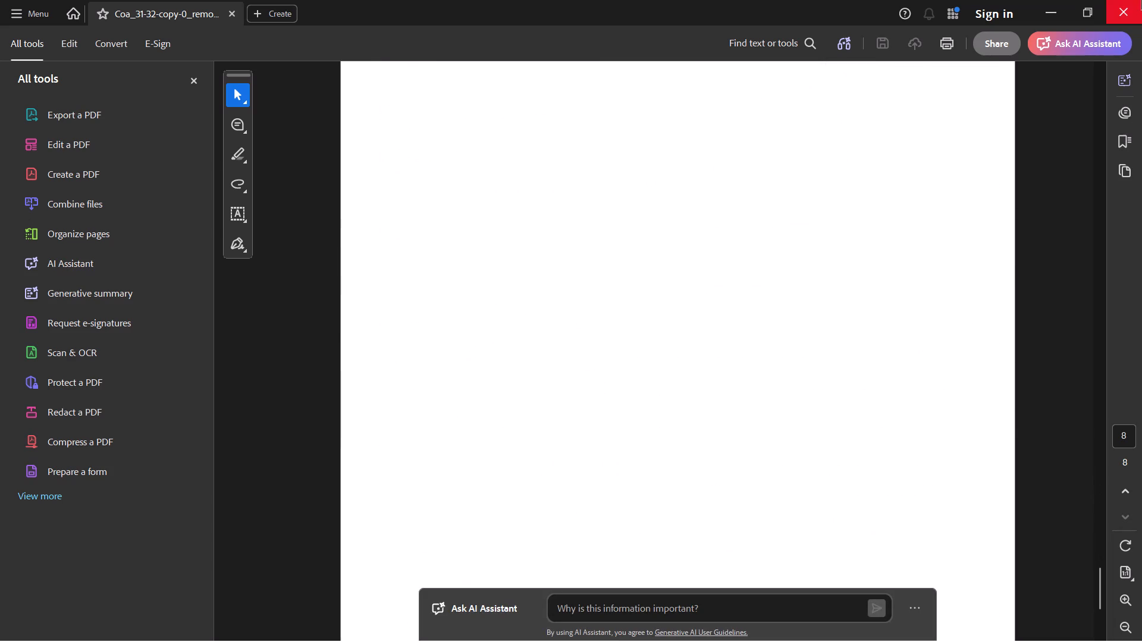
{"action": "left_click", "coordinate": [1138, 0]}
{"action": "left_click", "coordinate": [1138, 0]}
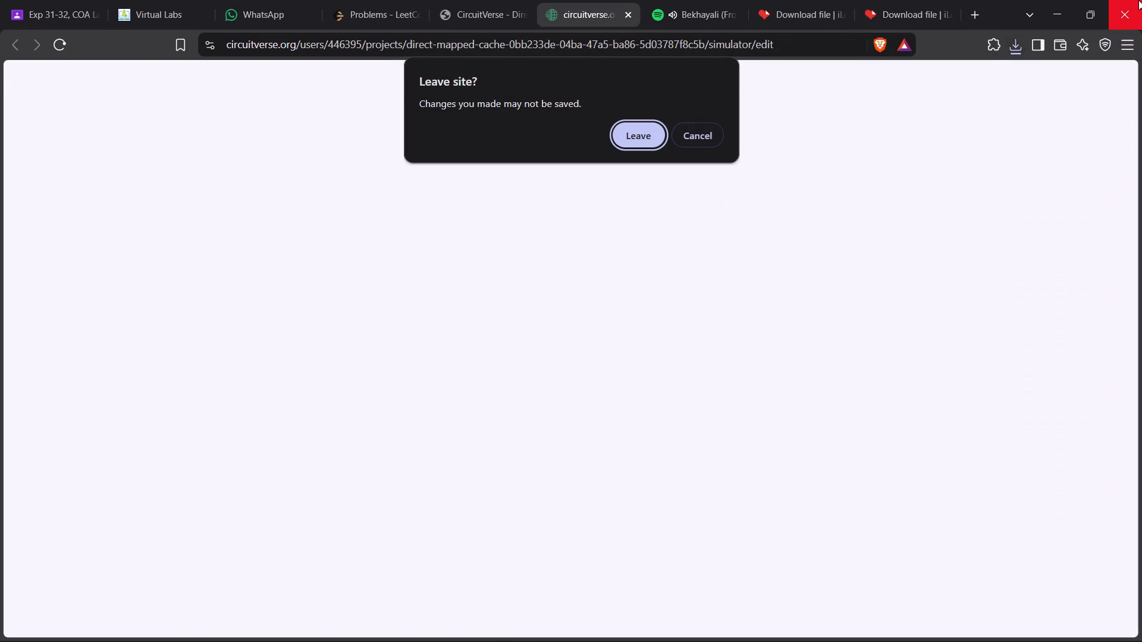
{"action": "left_click", "coordinate": [694, 123]}
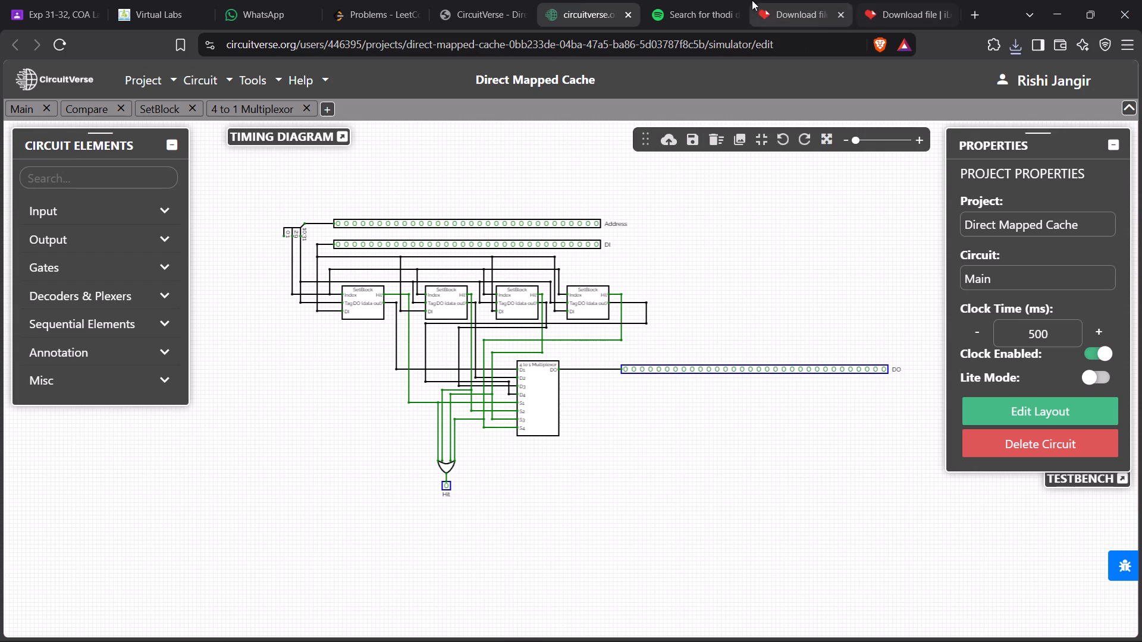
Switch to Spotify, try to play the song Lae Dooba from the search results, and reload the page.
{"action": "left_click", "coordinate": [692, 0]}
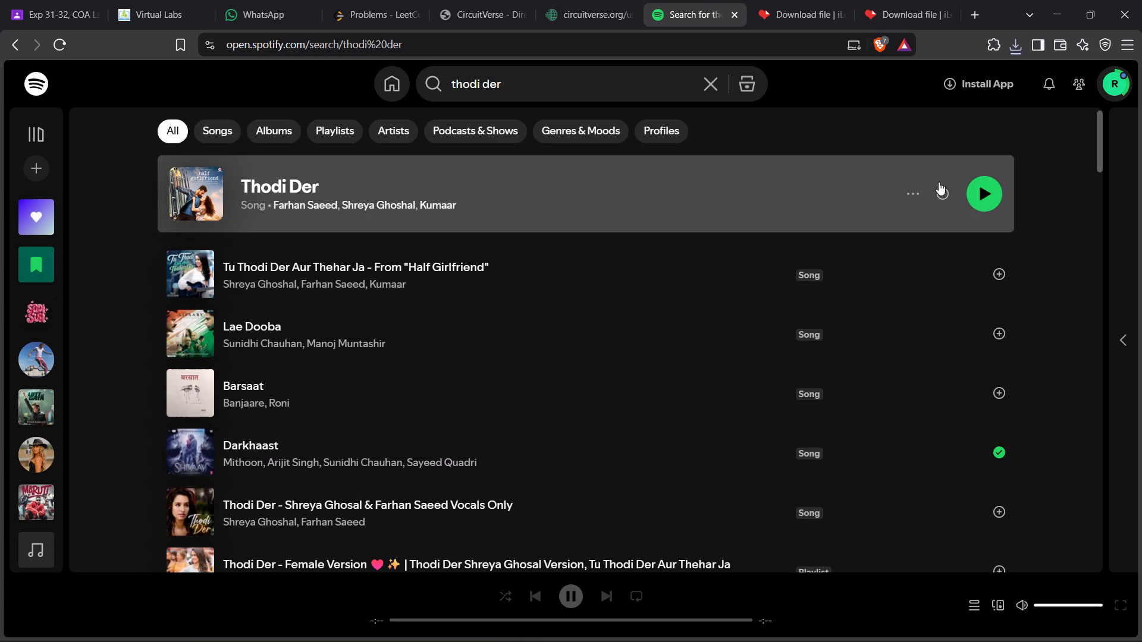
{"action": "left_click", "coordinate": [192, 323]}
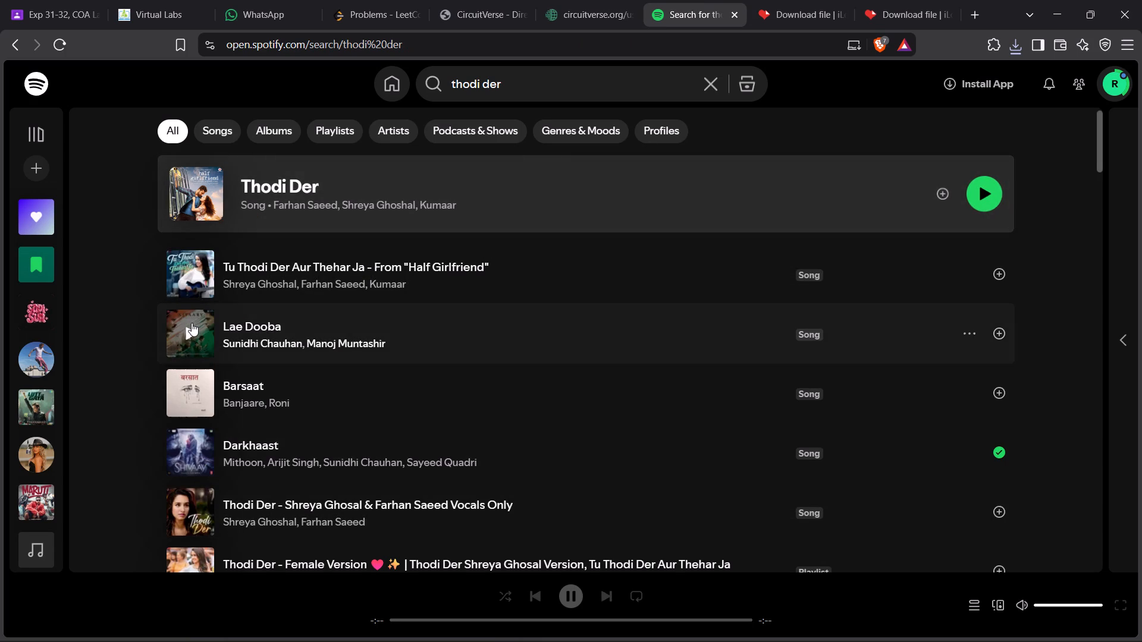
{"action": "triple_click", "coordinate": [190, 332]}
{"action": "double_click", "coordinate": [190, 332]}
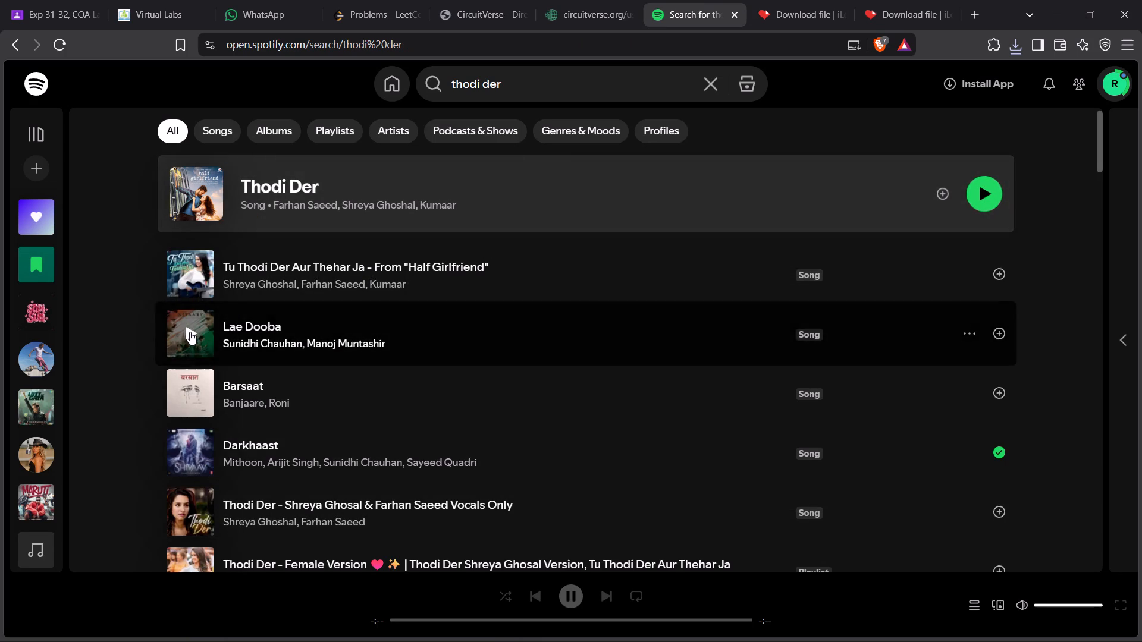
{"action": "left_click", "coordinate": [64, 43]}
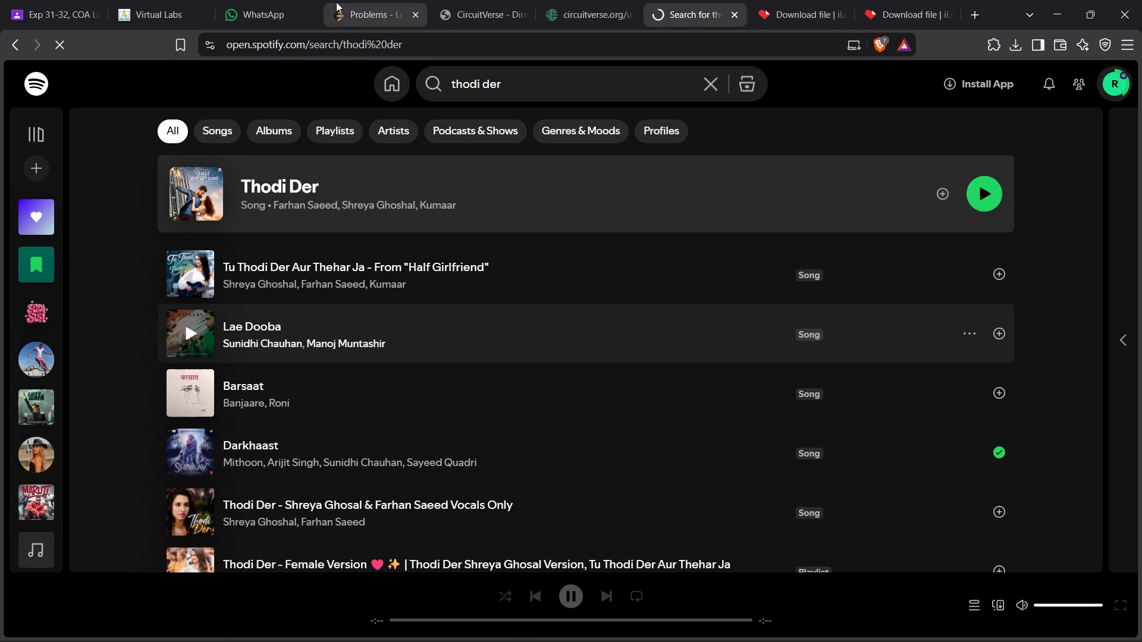
Switch to the Google Classroom assignment Exp 31-32, COA Lab, VL.
{"action": "left_click", "coordinate": [76, 0]}
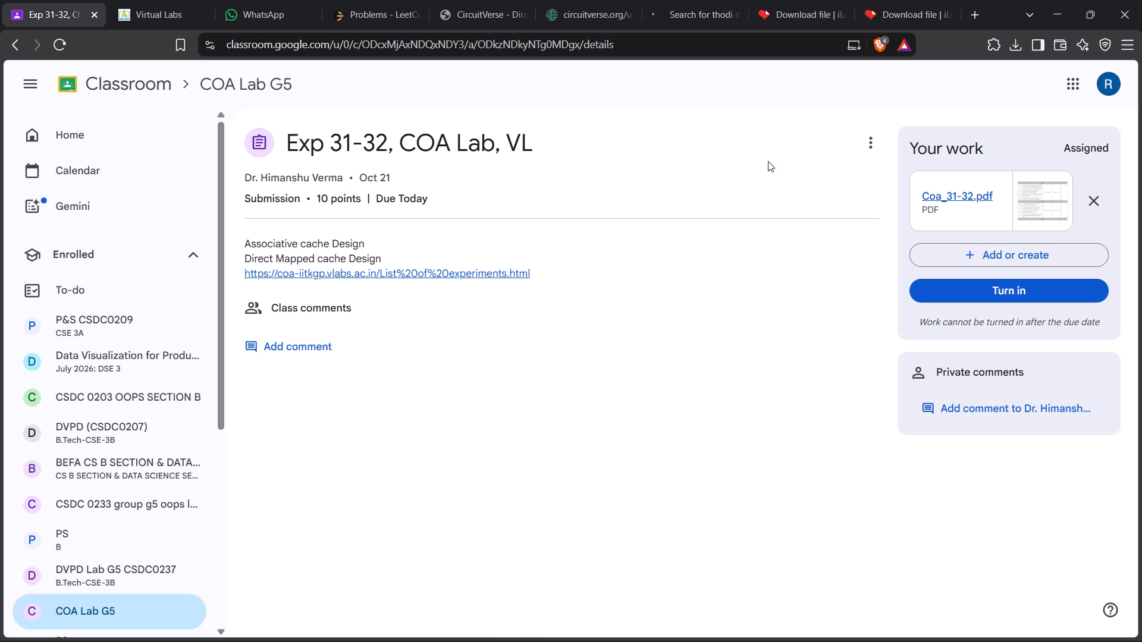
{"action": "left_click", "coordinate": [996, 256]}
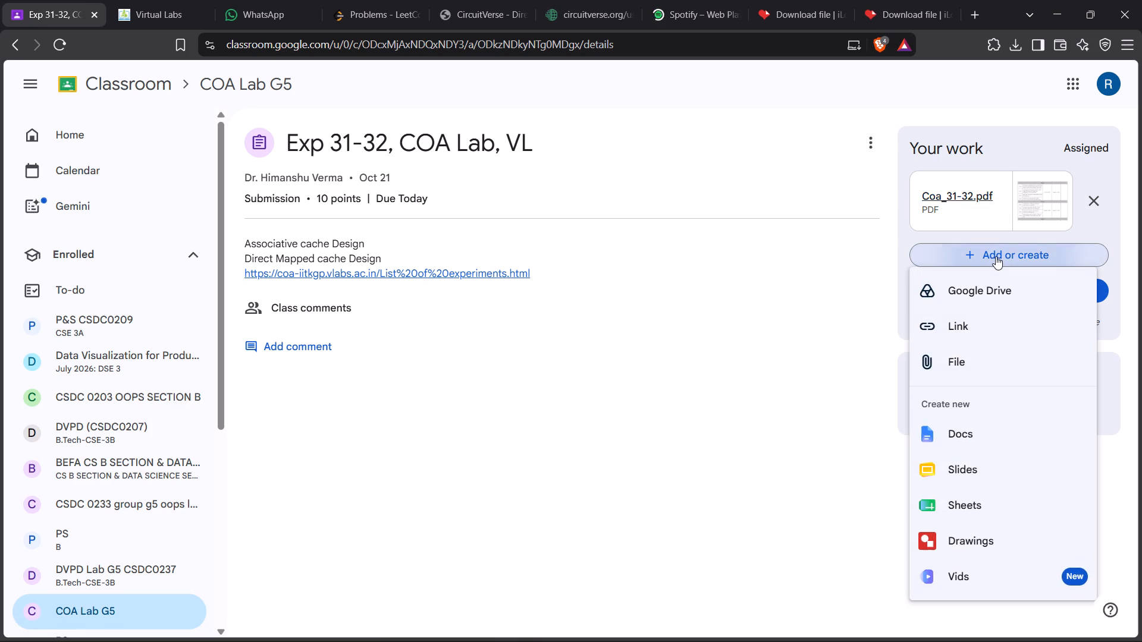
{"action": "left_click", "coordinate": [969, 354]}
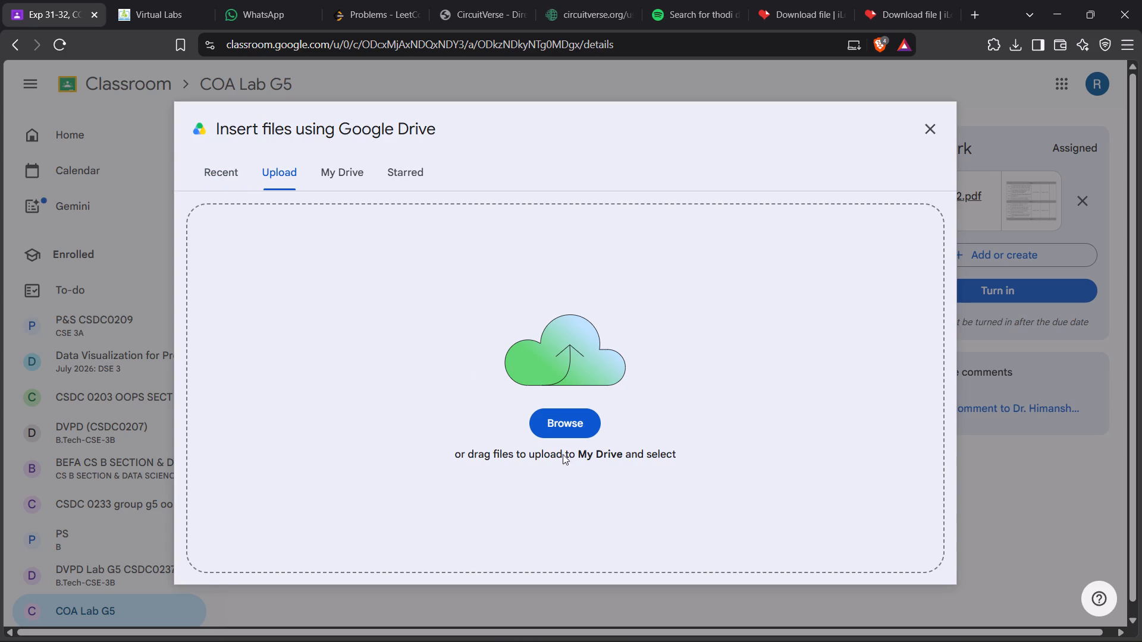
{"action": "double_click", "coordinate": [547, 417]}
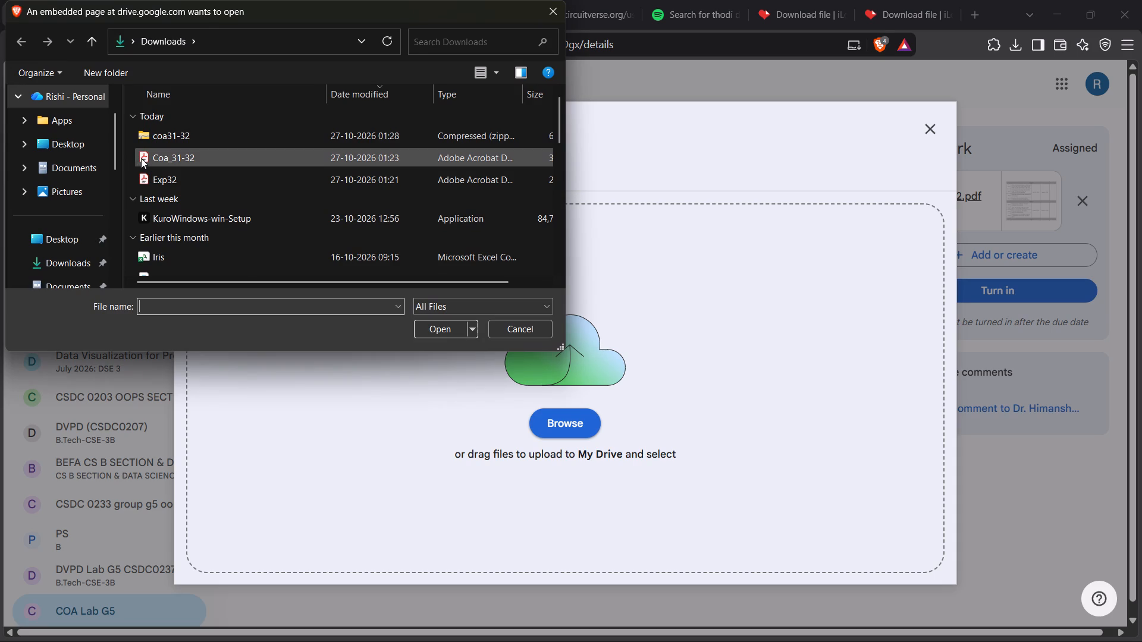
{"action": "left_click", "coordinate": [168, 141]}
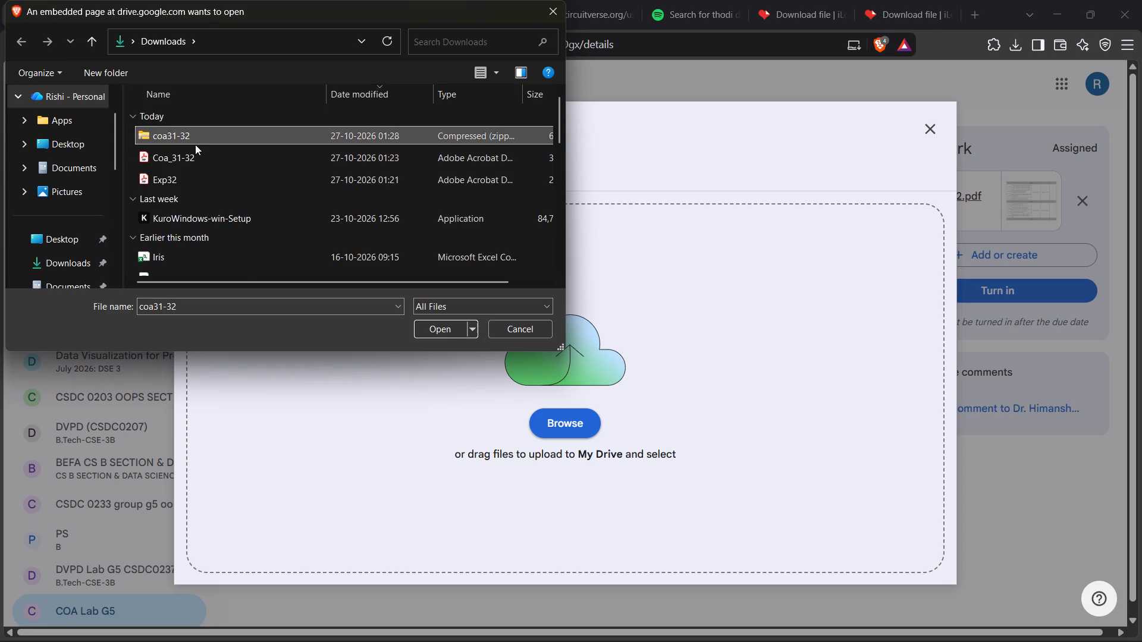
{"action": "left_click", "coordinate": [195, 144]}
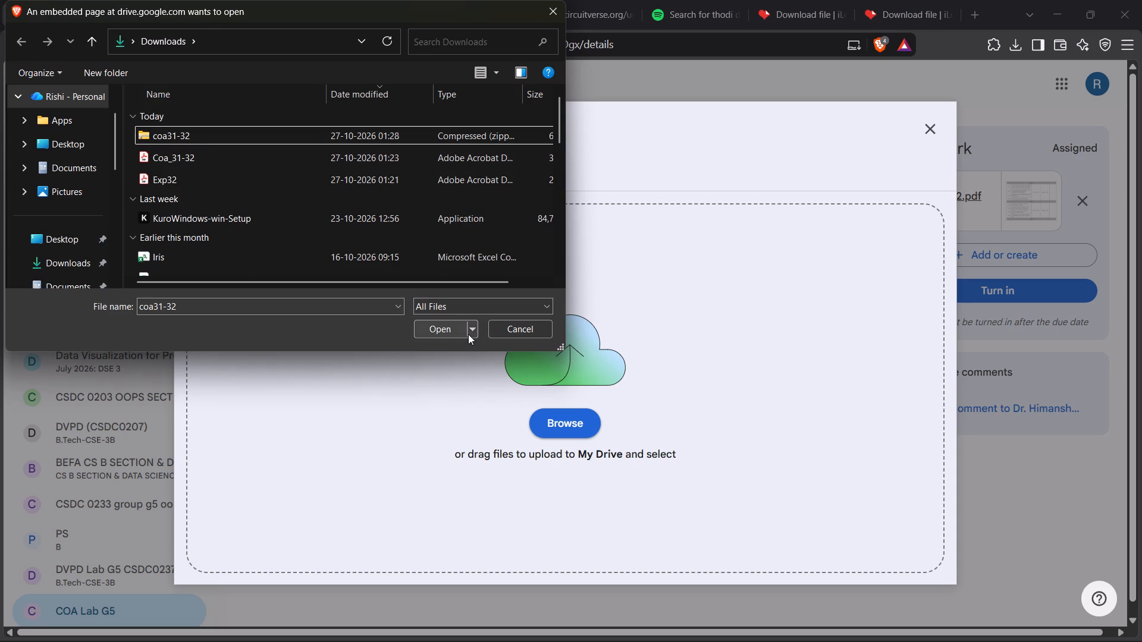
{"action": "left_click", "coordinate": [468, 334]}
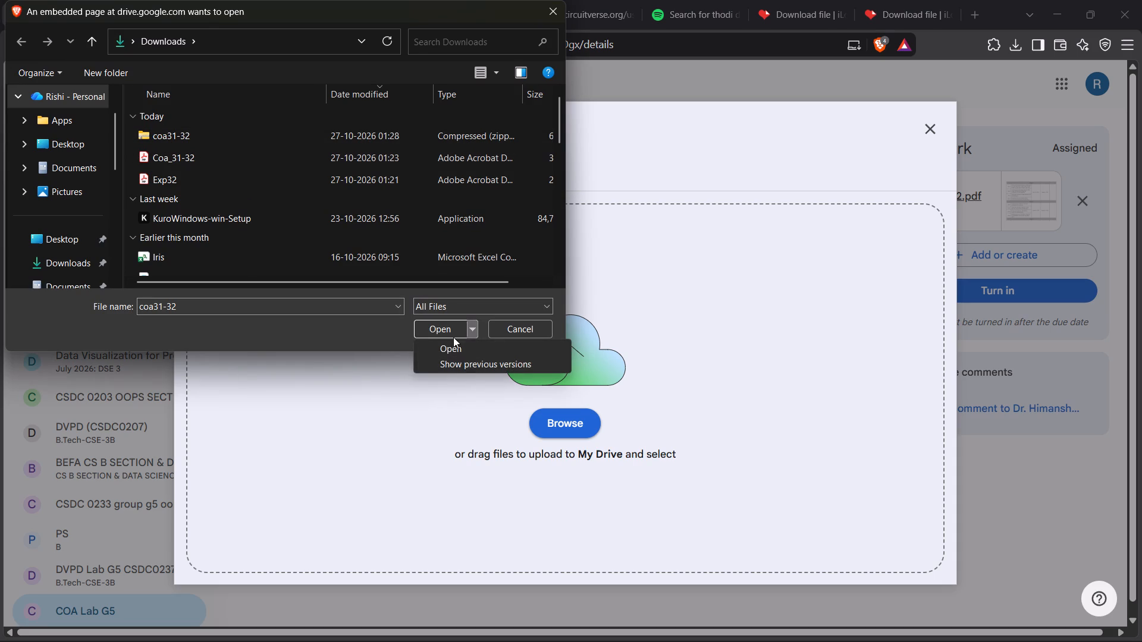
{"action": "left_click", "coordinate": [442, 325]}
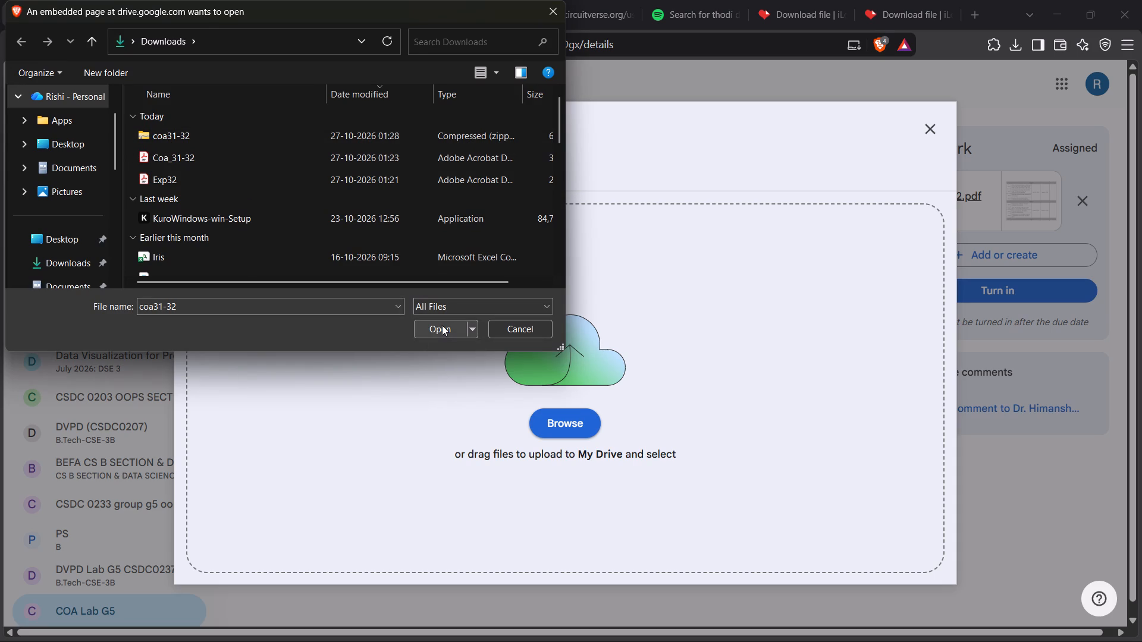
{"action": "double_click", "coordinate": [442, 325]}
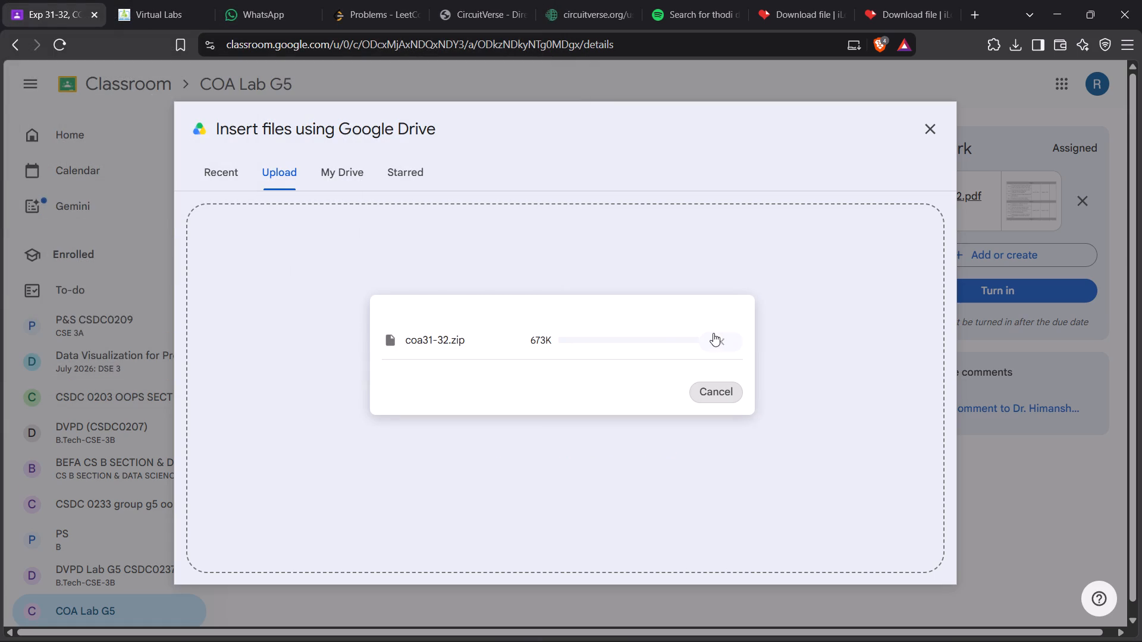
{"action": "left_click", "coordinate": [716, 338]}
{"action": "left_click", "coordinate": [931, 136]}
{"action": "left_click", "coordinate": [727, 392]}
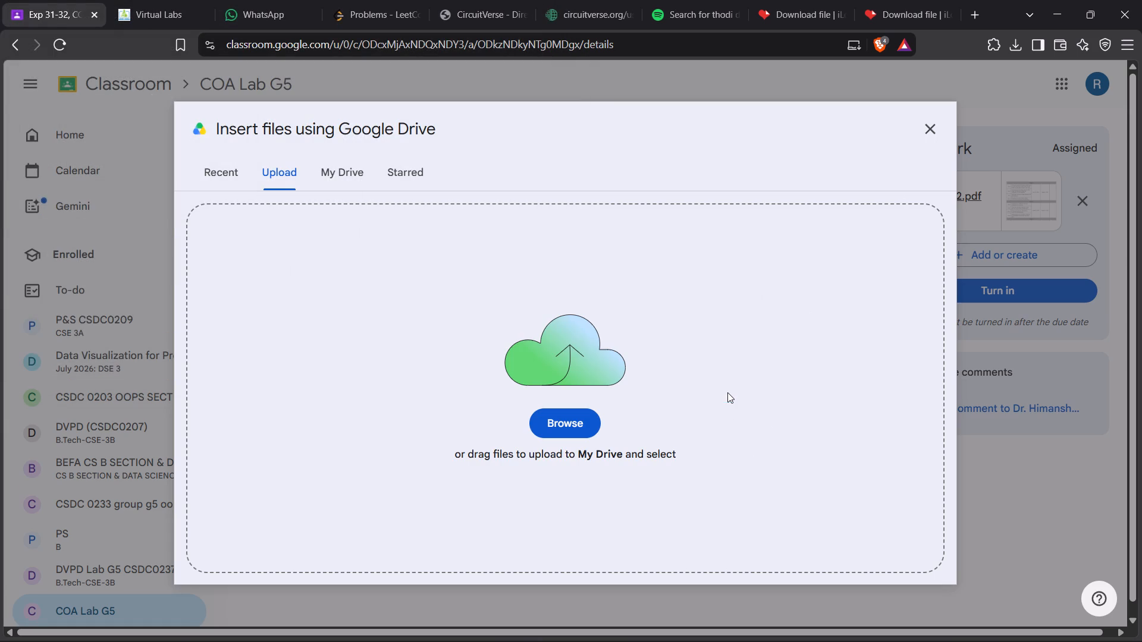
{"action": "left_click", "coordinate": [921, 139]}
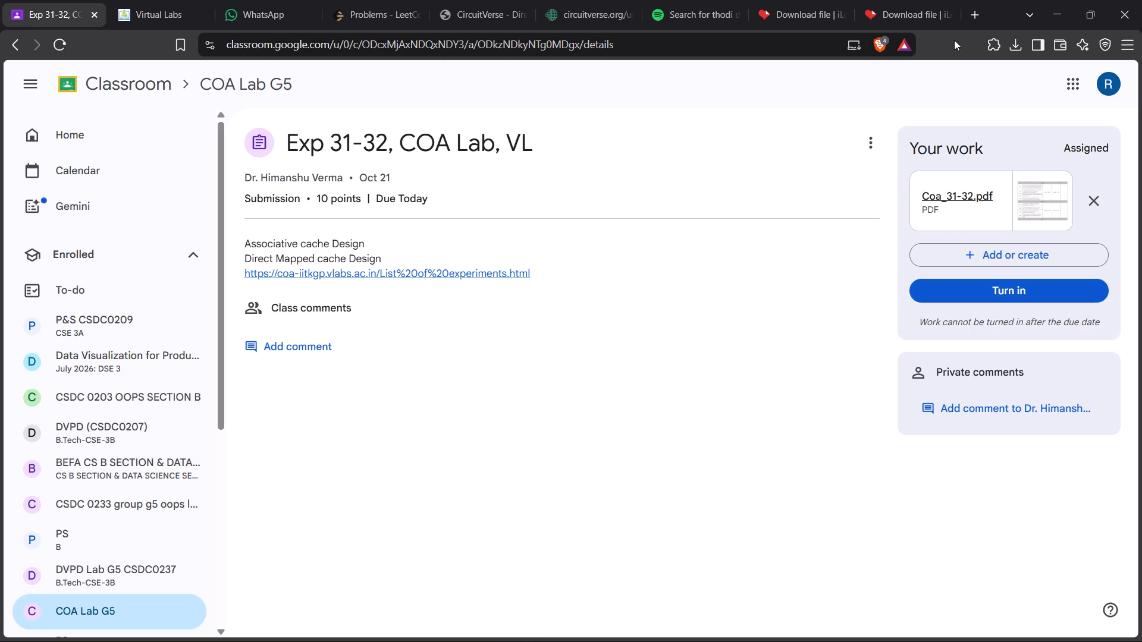
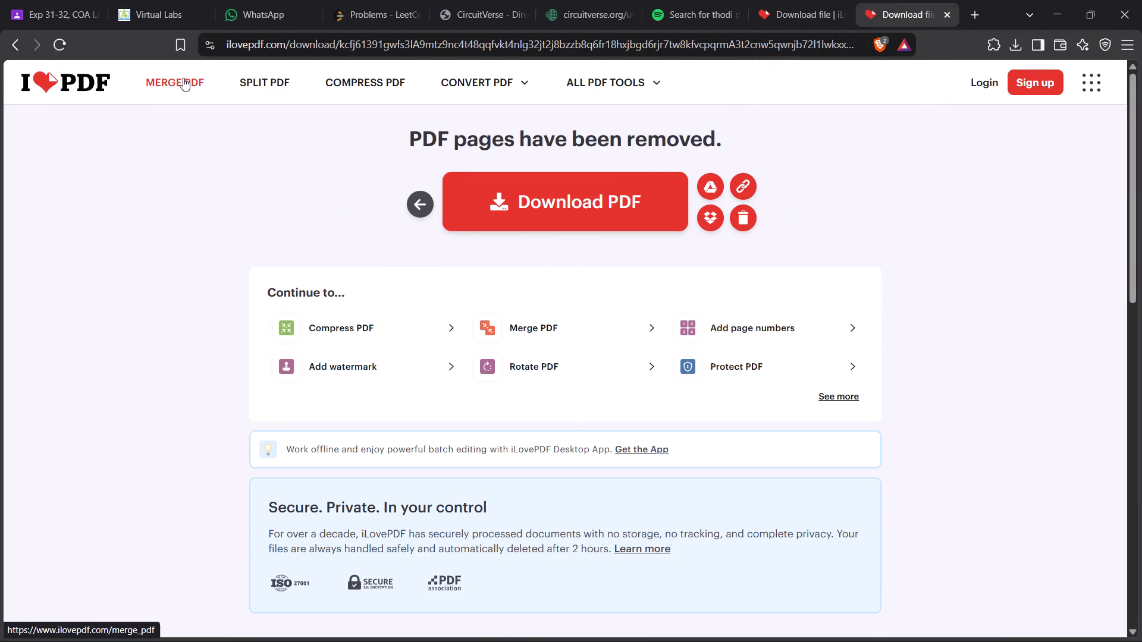
Close the two finished iLovePDF download pages and open a new browser tab.
{"action": "left_click", "coordinate": [183, 78]}
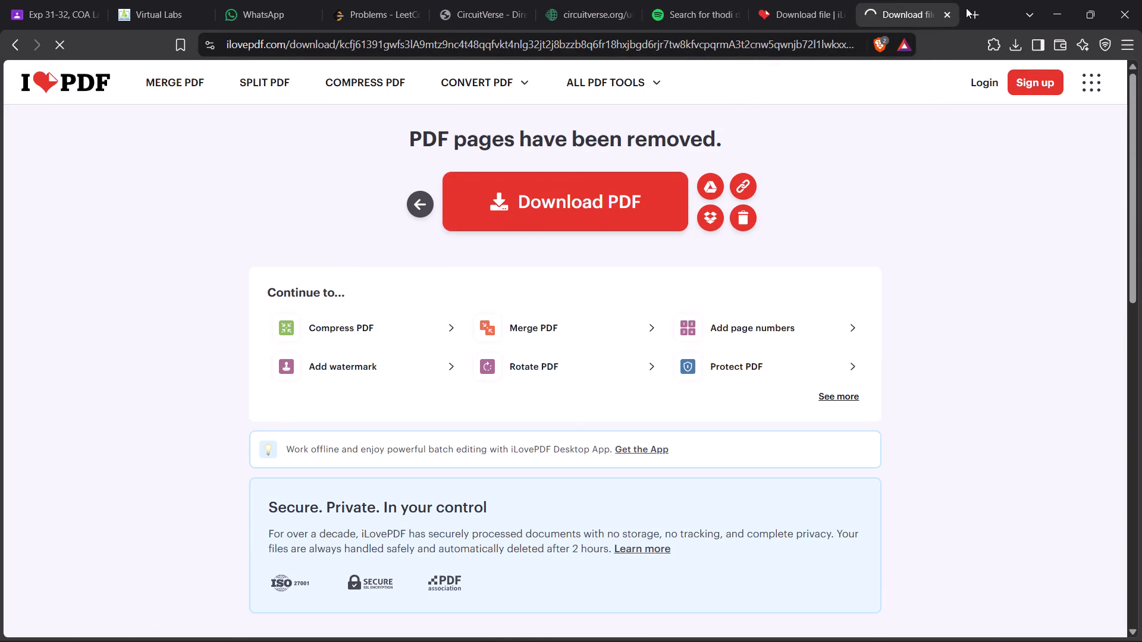
{"action": "left_click", "coordinate": [952, 14]}
{"action": "left_click", "coordinate": [946, 19]}
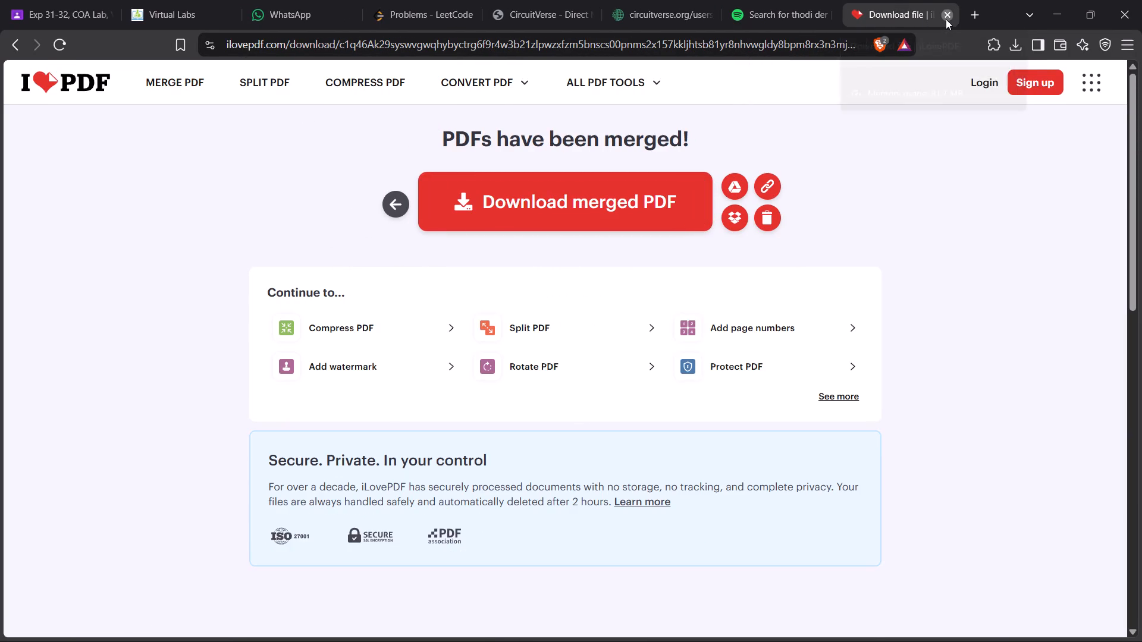
{"action": "left_click", "coordinate": [974, 16]}
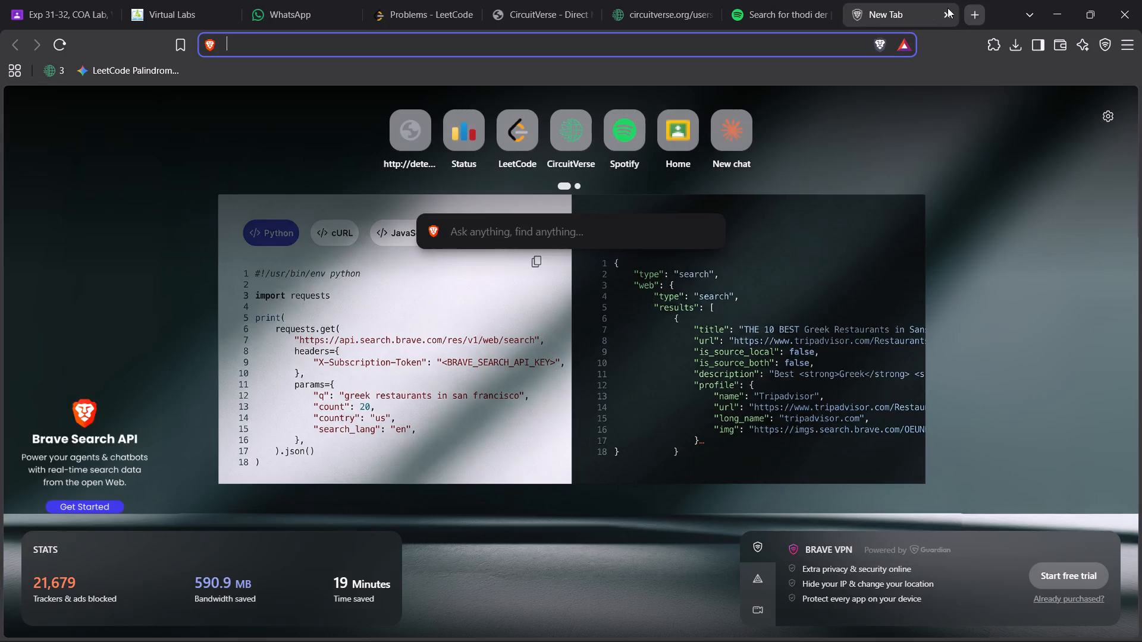
Switch to Spotify and play the song Lae Dooba from the search results.
{"action": "left_click", "coordinate": [820, 0]}
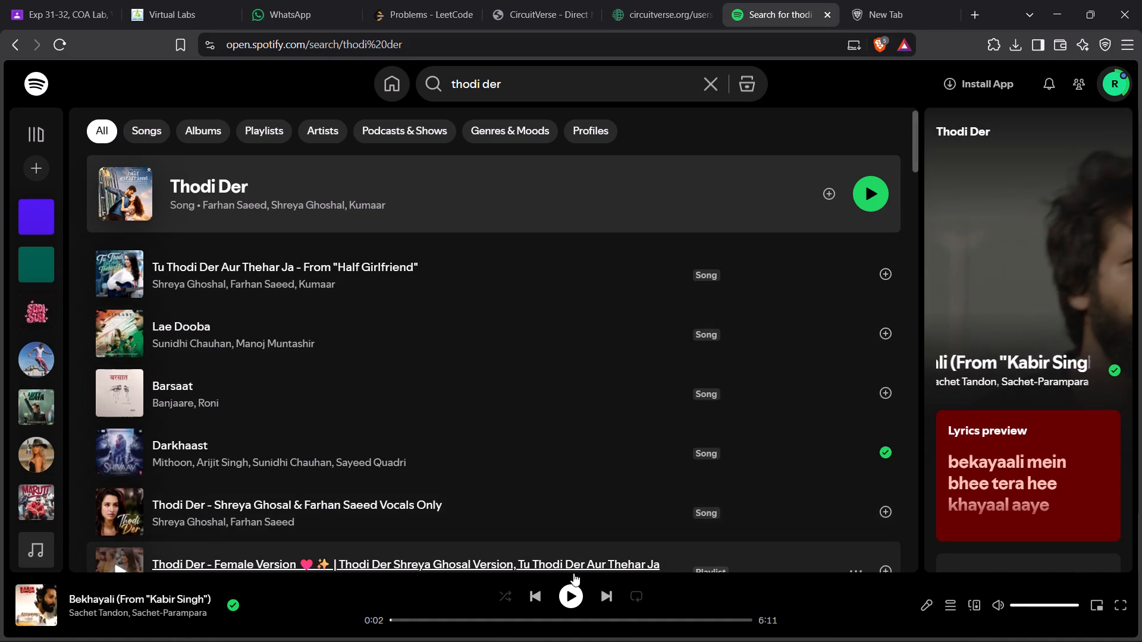
{"action": "left_click", "coordinate": [569, 597]}
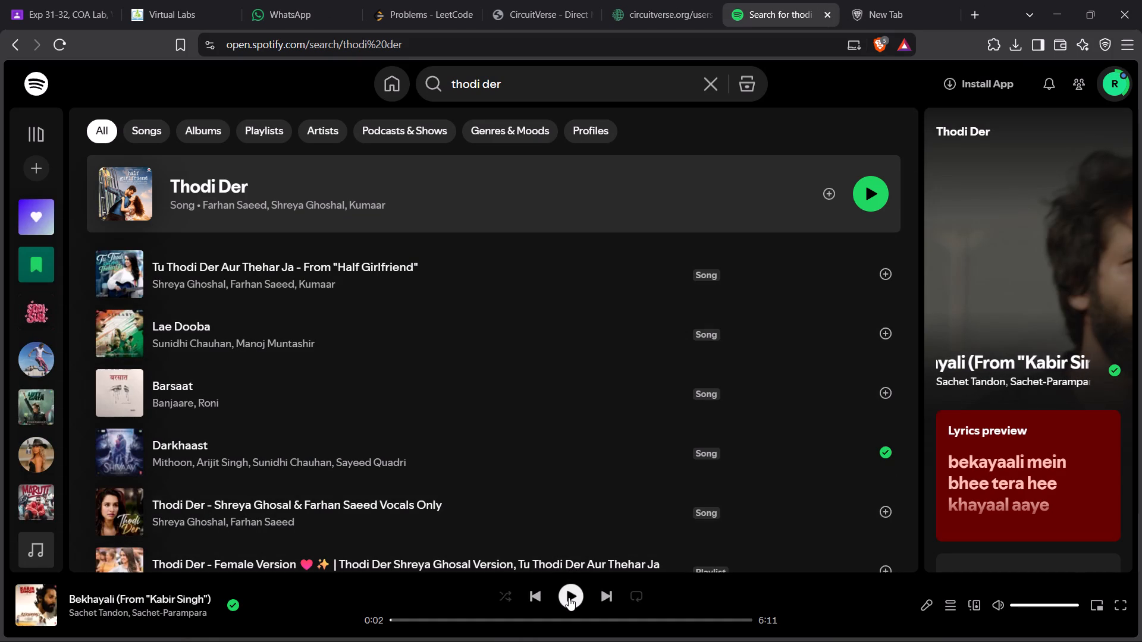
{"action": "left_click", "coordinate": [569, 597]}
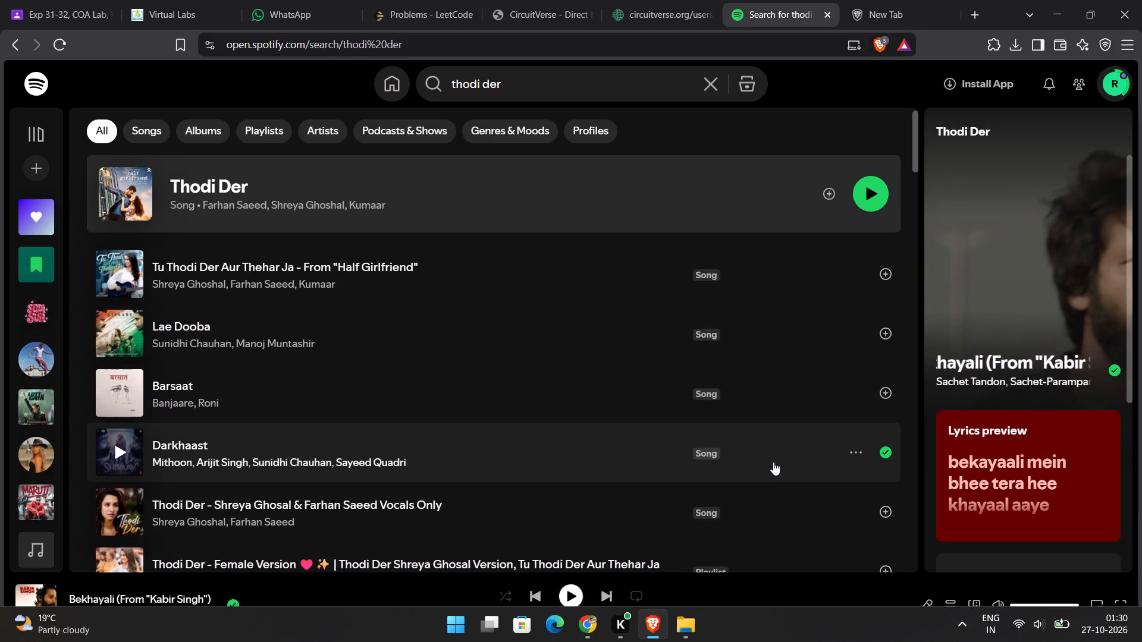
{"action": "left_click", "coordinate": [120, 339]}
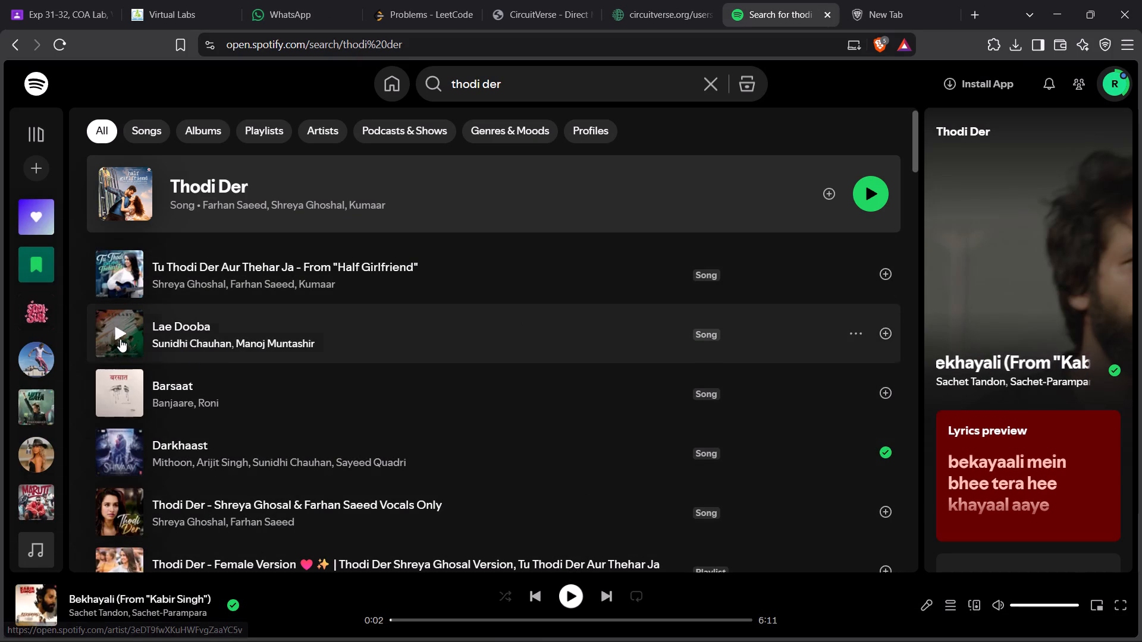
In the new browser tab, search for "remove pages from pdf" and open iLovePDF's page-removal tool.
{"action": "left_click", "coordinate": [901, 2]}
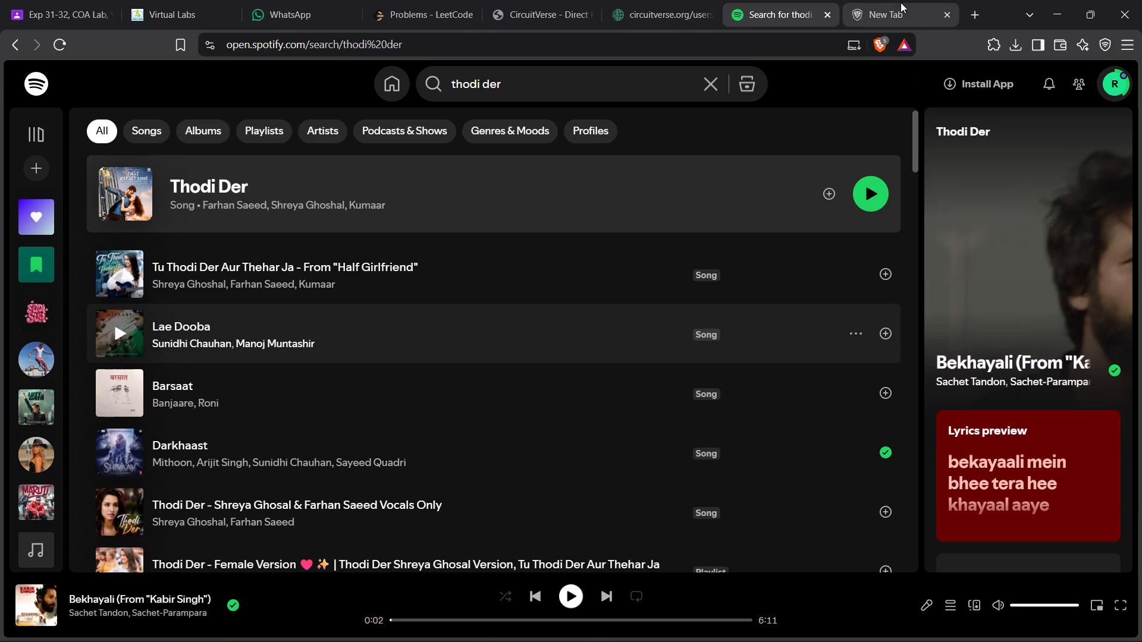
{"action": "type", "text": "remove"}
{"action": "key", "text": "space"}
{"action": "left_click", "coordinate": [788, 109]}
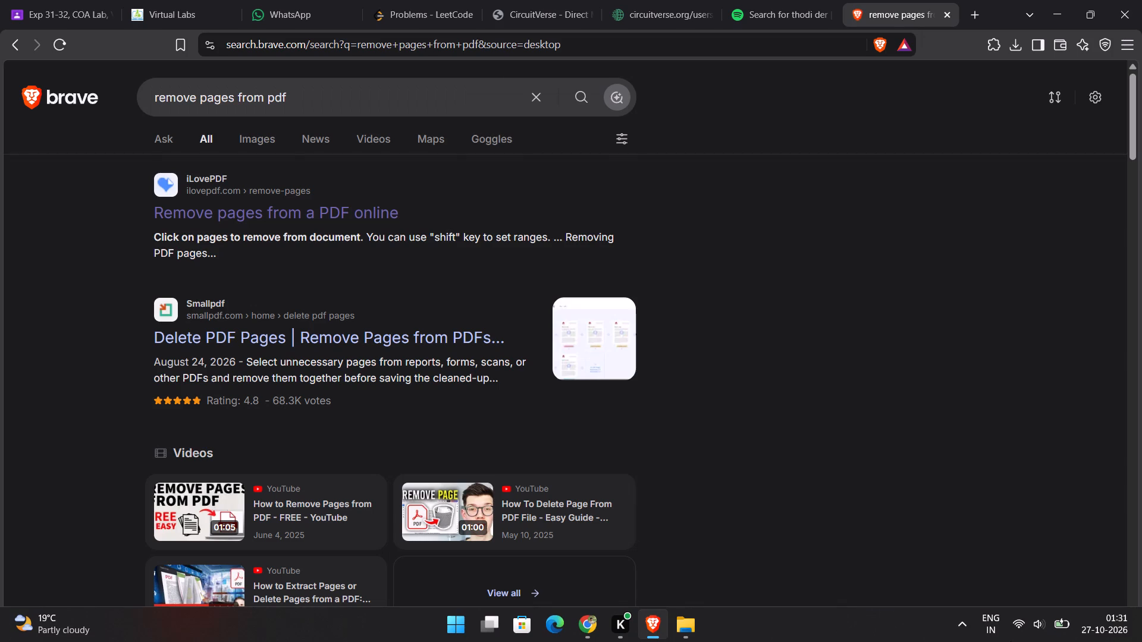
{"action": "left_click", "coordinate": [393, 217]}
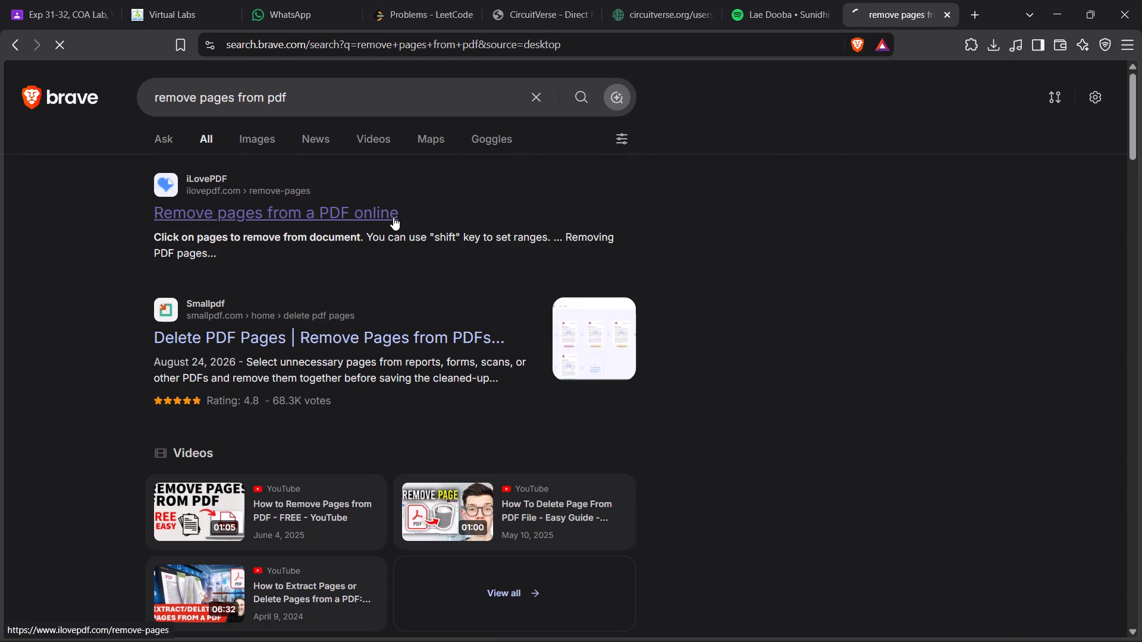
Load Coa_31-32 from Downloads into the page-removal tool and remove its blank page 6.
{"action": "left_click", "coordinate": [478, 279]}
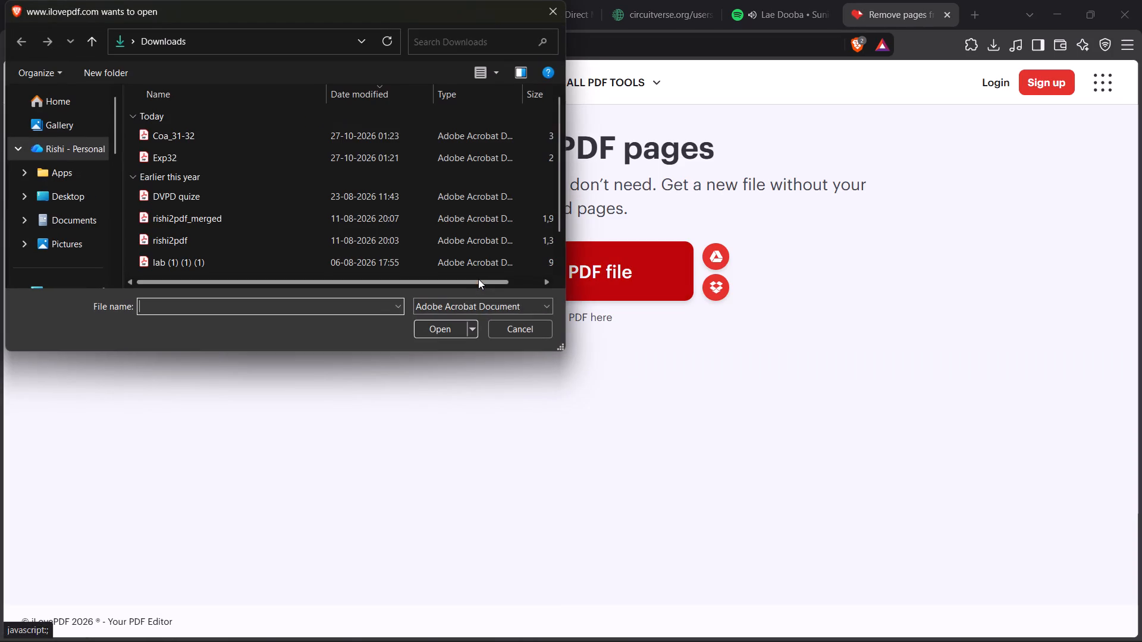
{"action": "left_click", "coordinate": [206, 132]}
{"action": "double_click", "coordinate": [206, 132]}
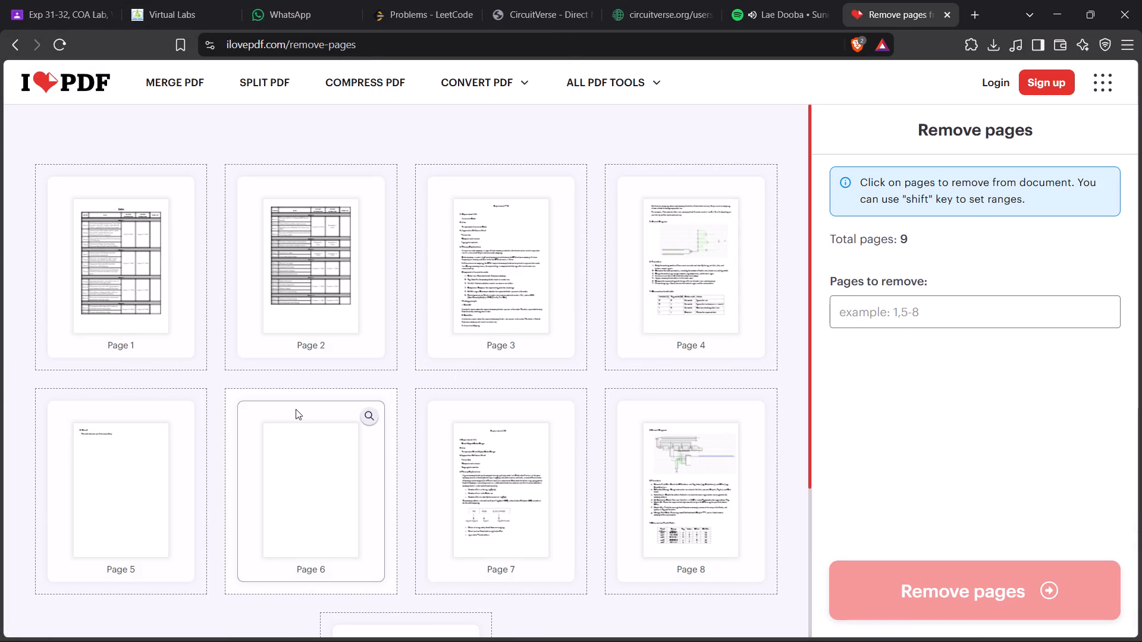
{"action": "left_click", "coordinate": [312, 433]}
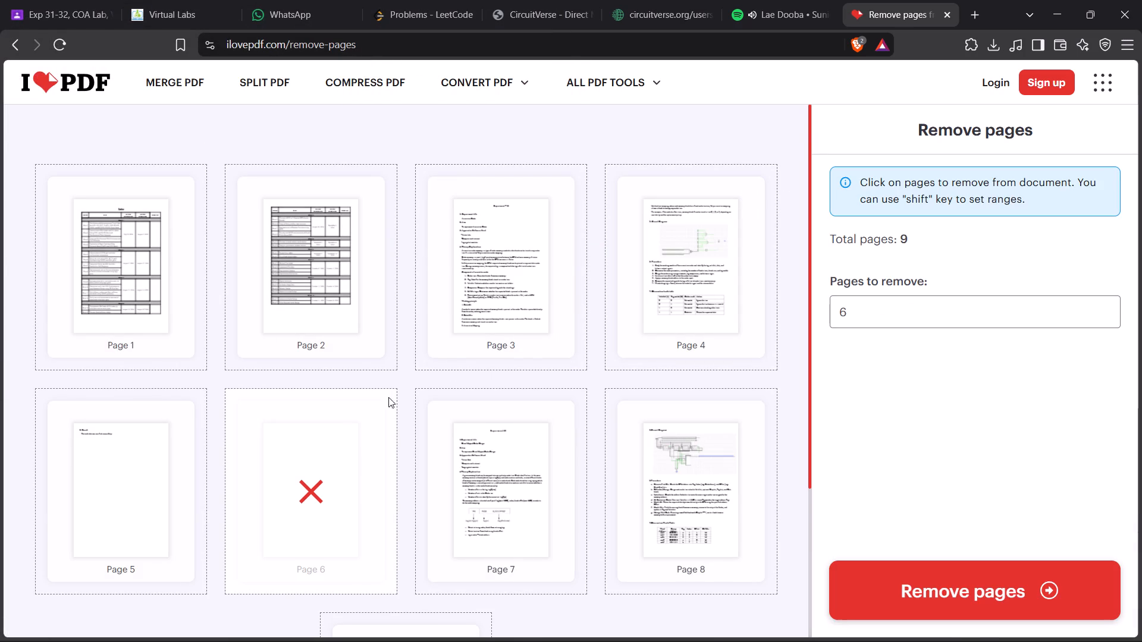
{"action": "scroll", "coordinate": [393, 395], "scroll_direction": "down", "scroll_amount": 2}
{"action": "scroll", "coordinate": [393, 395], "scroll_direction": "up", "scroll_amount": 1}
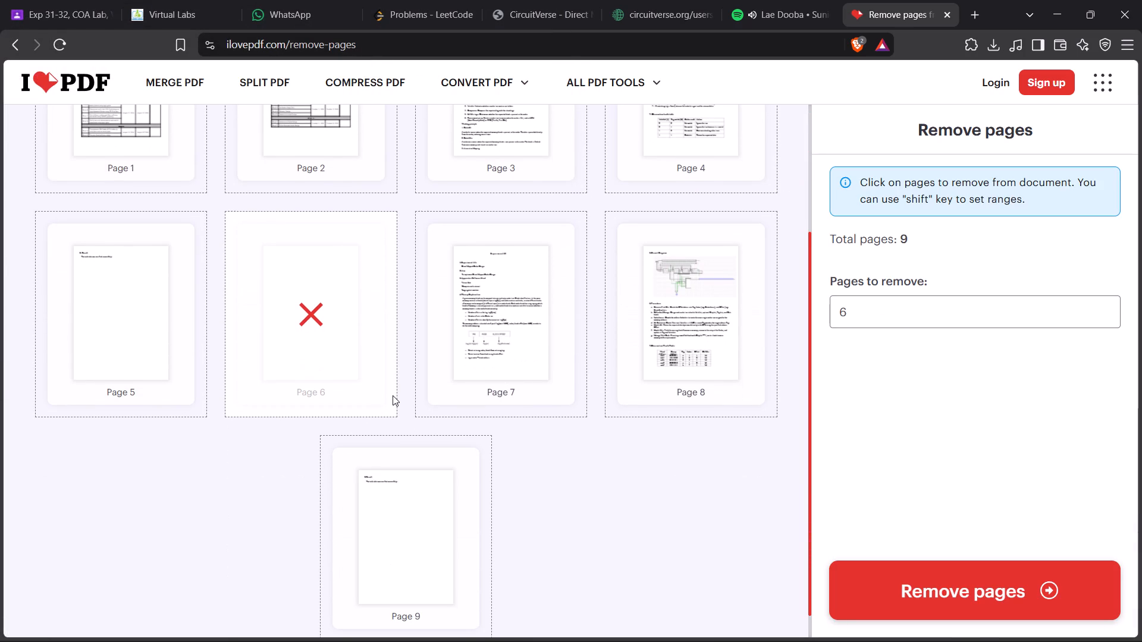
{"action": "scroll", "coordinate": [393, 395], "scroll_direction": "up", "scroll_amount": 1}
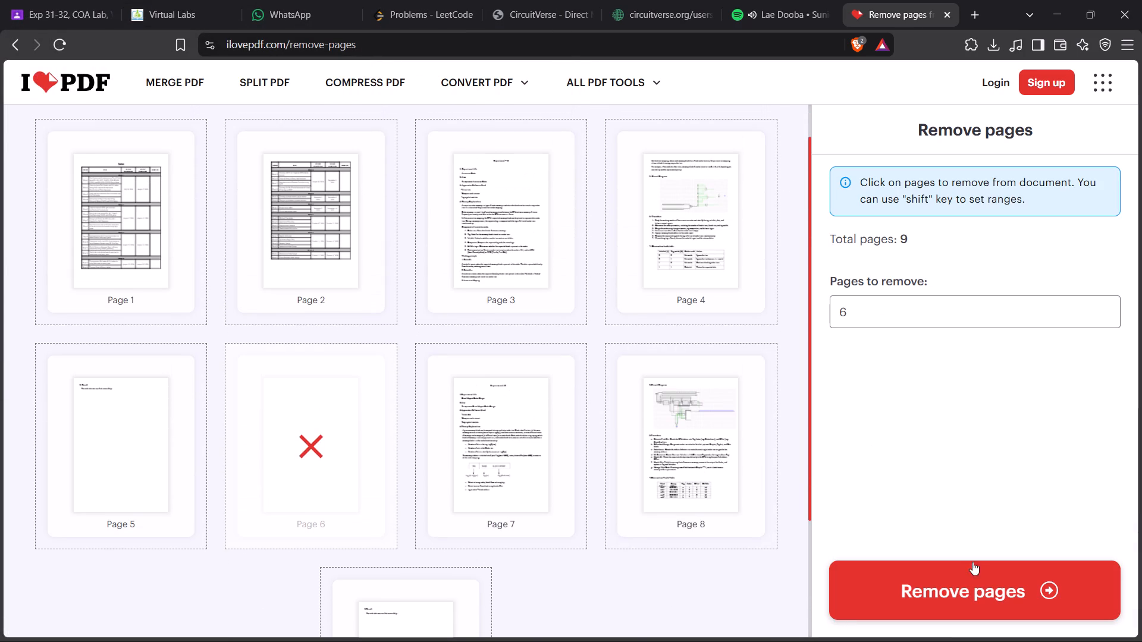
{"action": "left_click", "coordinate": [986, 596]}
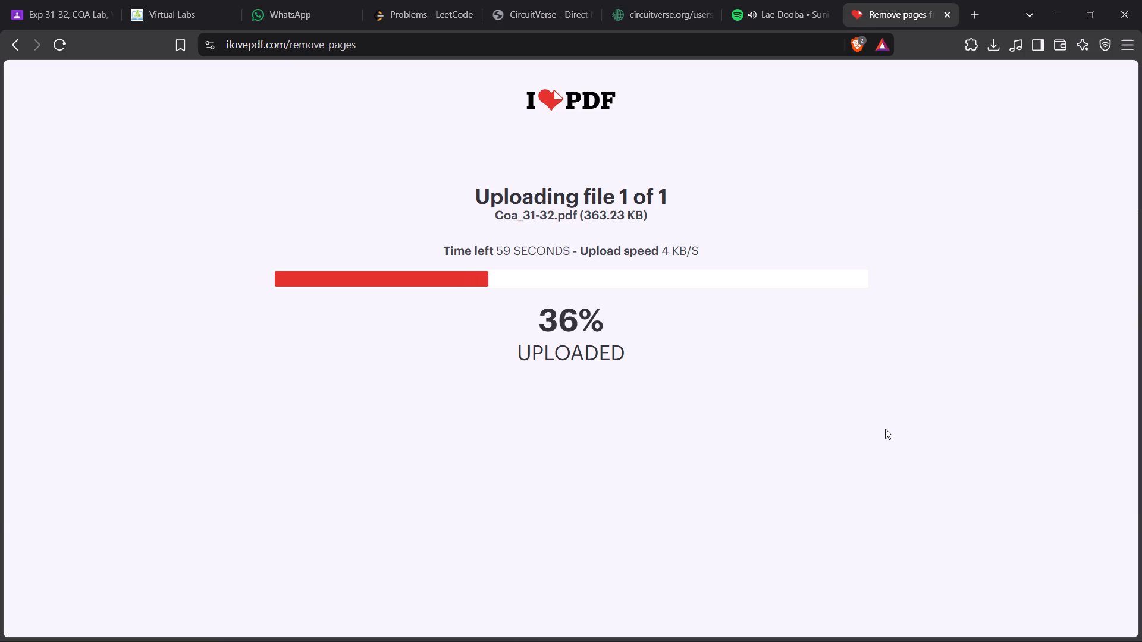
Switch to Spotify and open the album of the playing song Lae Dooba.
{"action": "left_click", "coordinate": [742, 0]}
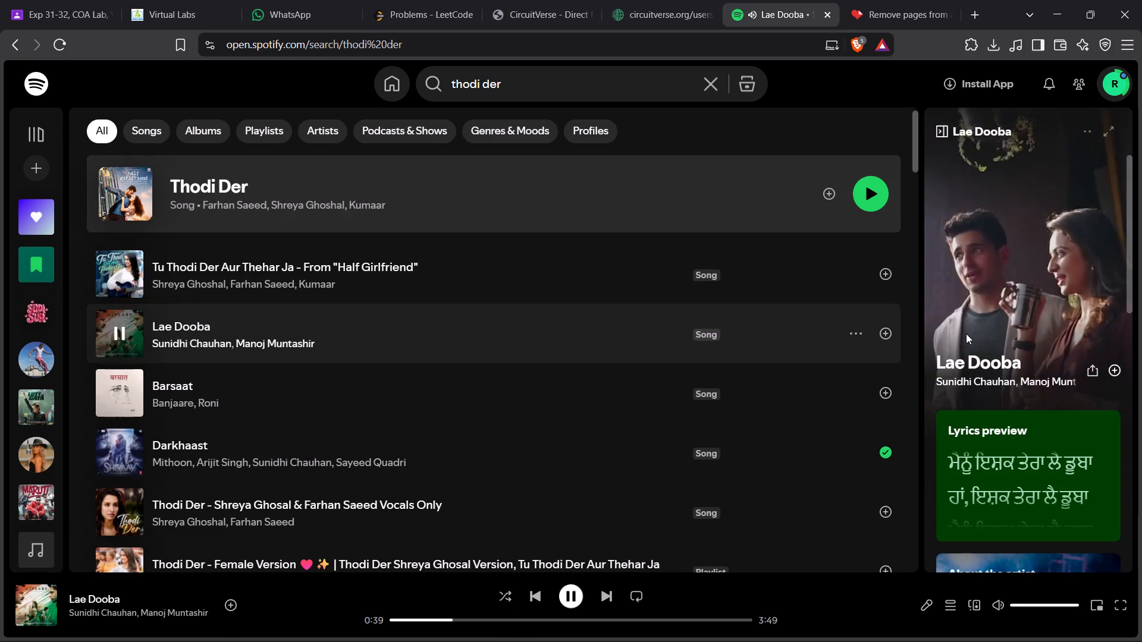
{"action": "left_click", "coordinate": [966, 333]}
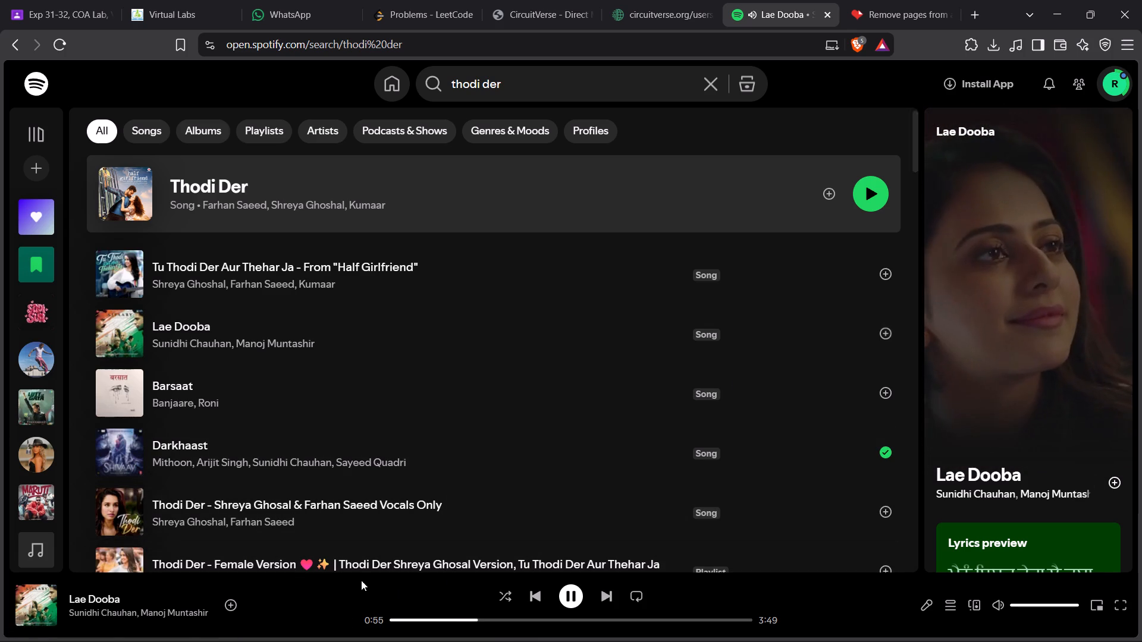
{"action": "left_click", "coordinate": [225, 624]}
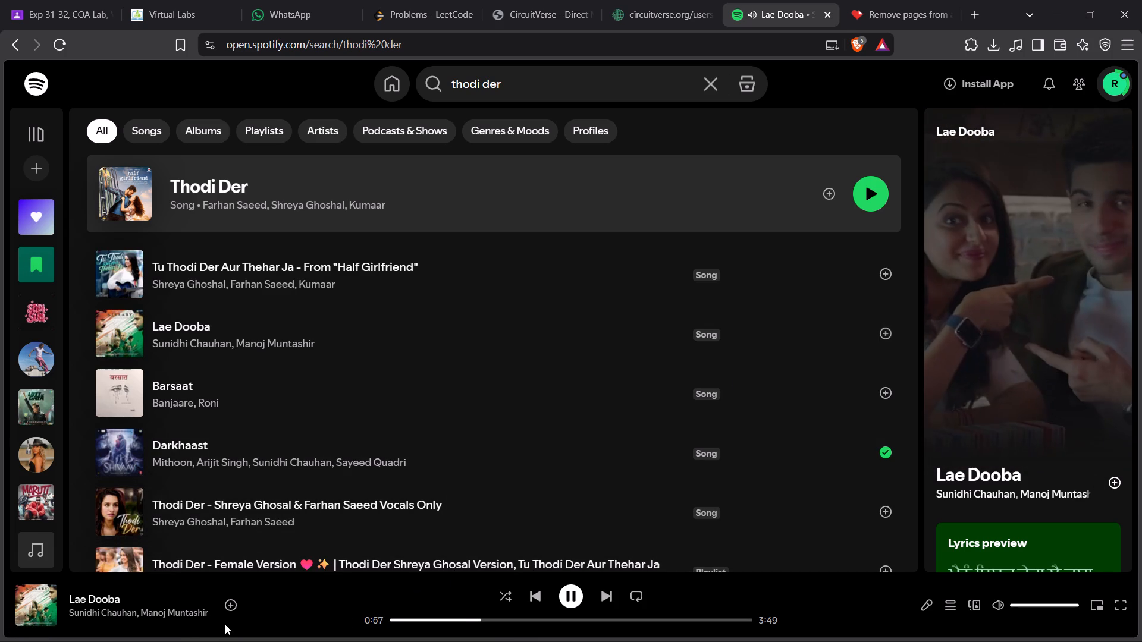
{"action": "left_click", "coordinate": [95, 597]}
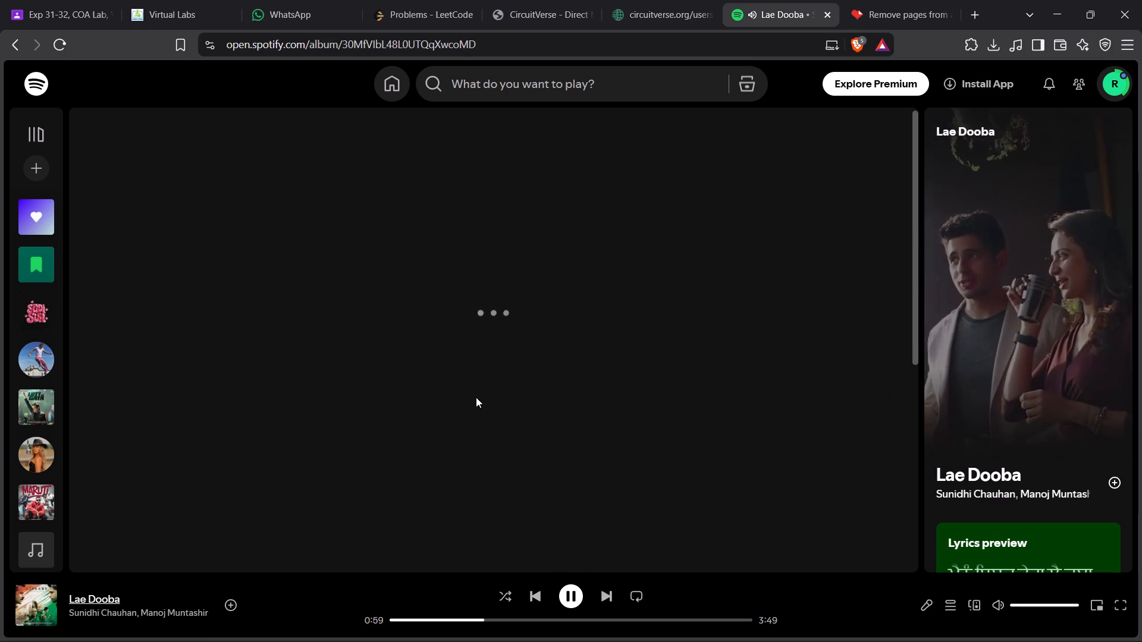
{"action": "scroll", "coordinate": [489, 384], "scroll_direction": "up", "scroll_amount": 1}
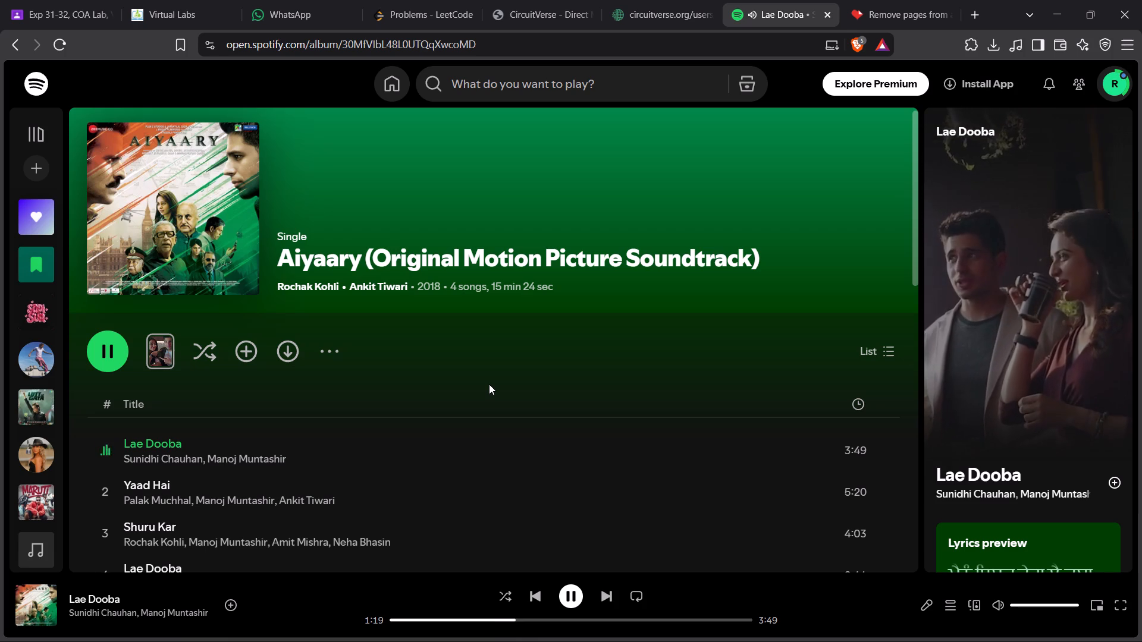
{"action": "left_click", "coordinate": [889, 0]}
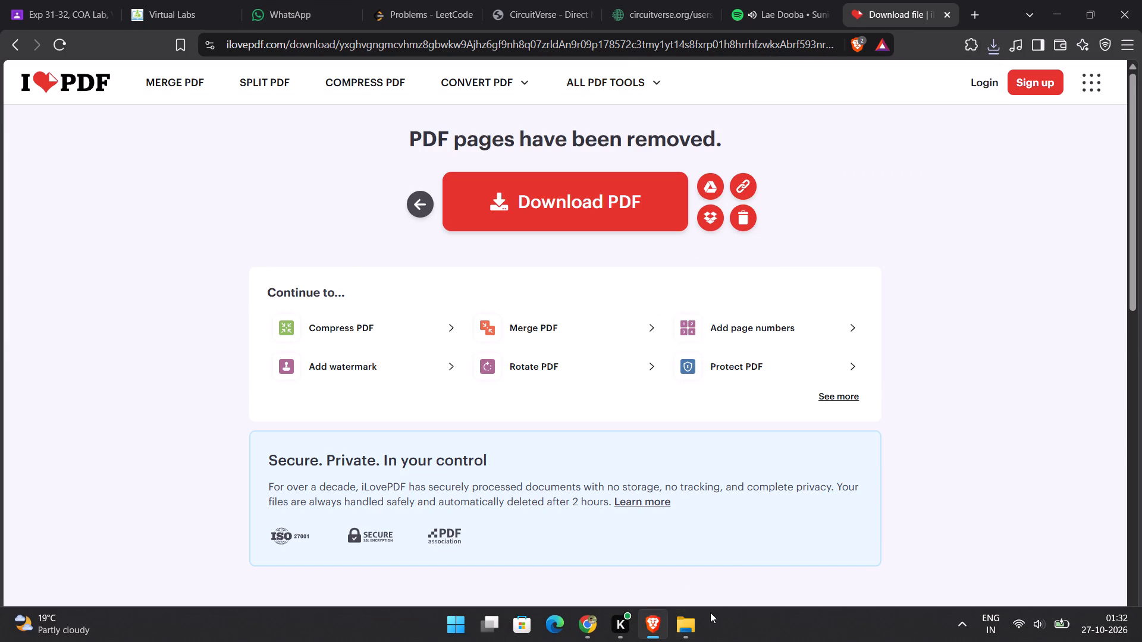
Switch to File Explorer and delete the original Coa_31-32 PDF from Downloads.
{"action": "left_click", "coordinate": [678, 631]}
{"action": "scroll", "coordinate": [373, 299], "scroll_direction": "up", "scroll_amount": 2}
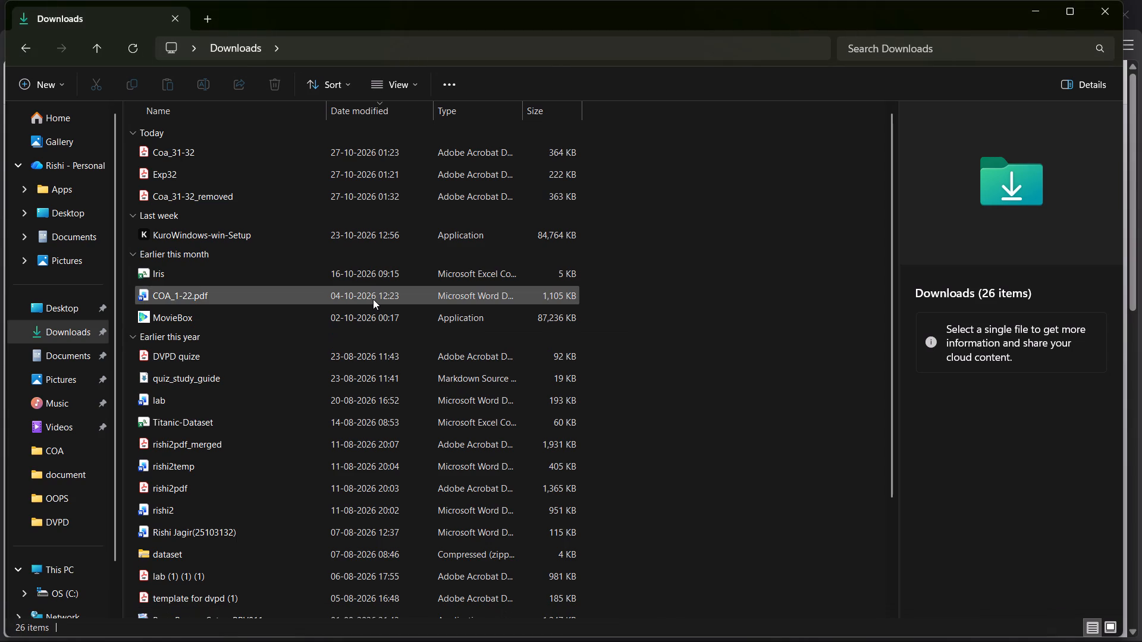
{"action": "left_click", "coordinate": [278, 158]}
{"action": "right_click", "coordinate": [278, 158]}
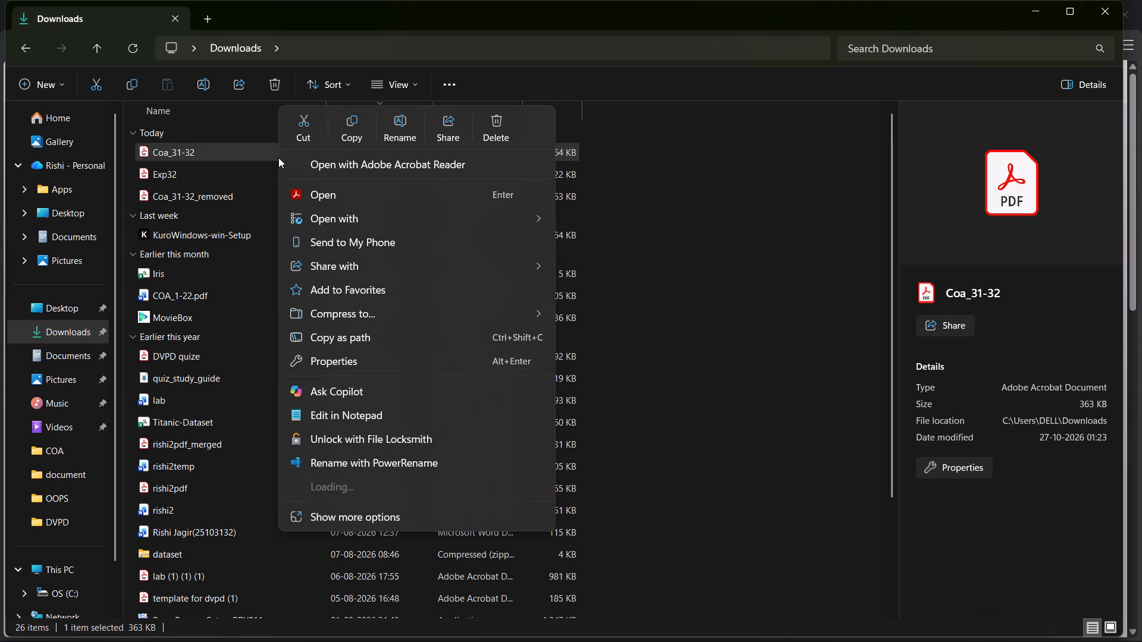
{"action": "left_click", "coordinate": [486, 125]}
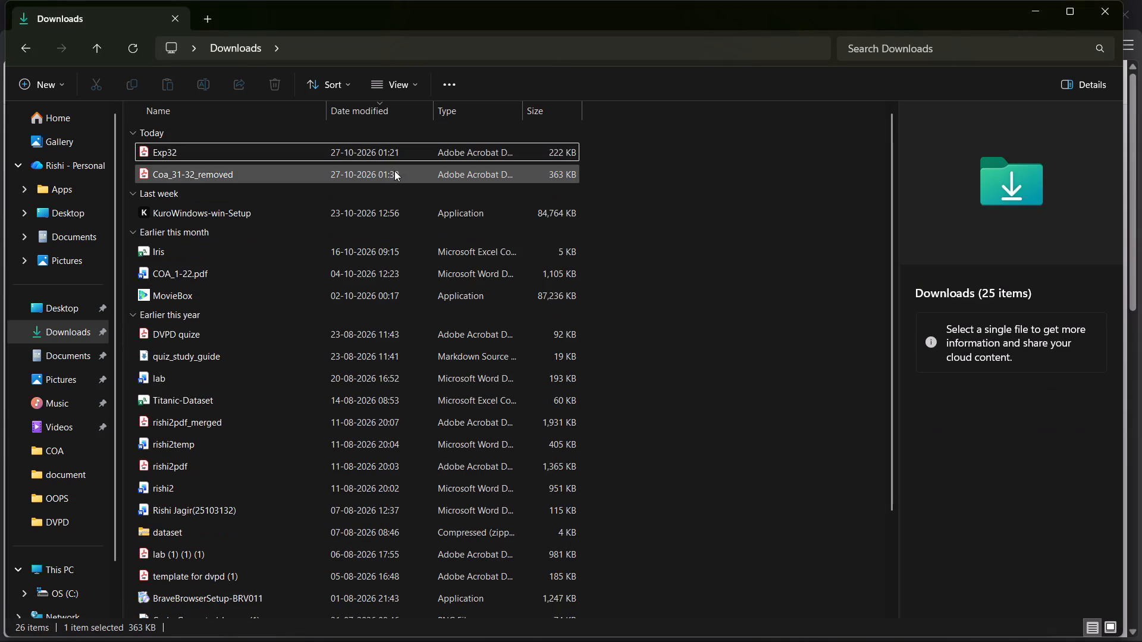
Delete the Exp32 PDF from Downloads.
{"action": "left_click", "coordinate": [394, 171]}
{"action": "right_click", "coordinate": [399, 159]}
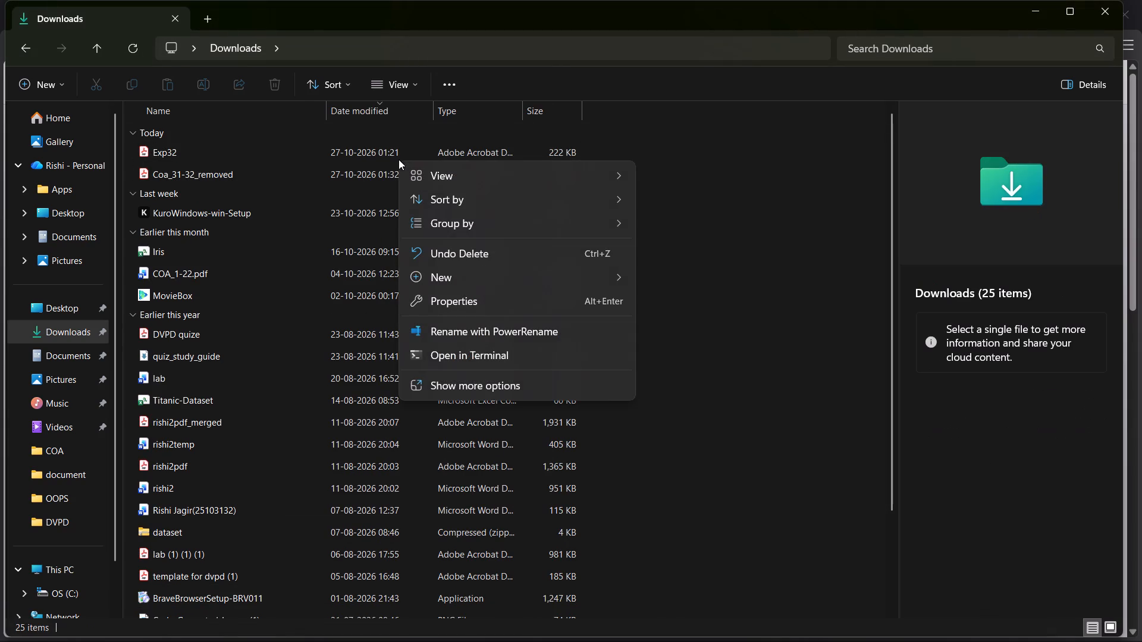
{"action": "left_click_drag", "start_coordinate": [730, 238], "coordinate": [552, 154]}
{"action": "left_click", "coordinate": [552, 154]}
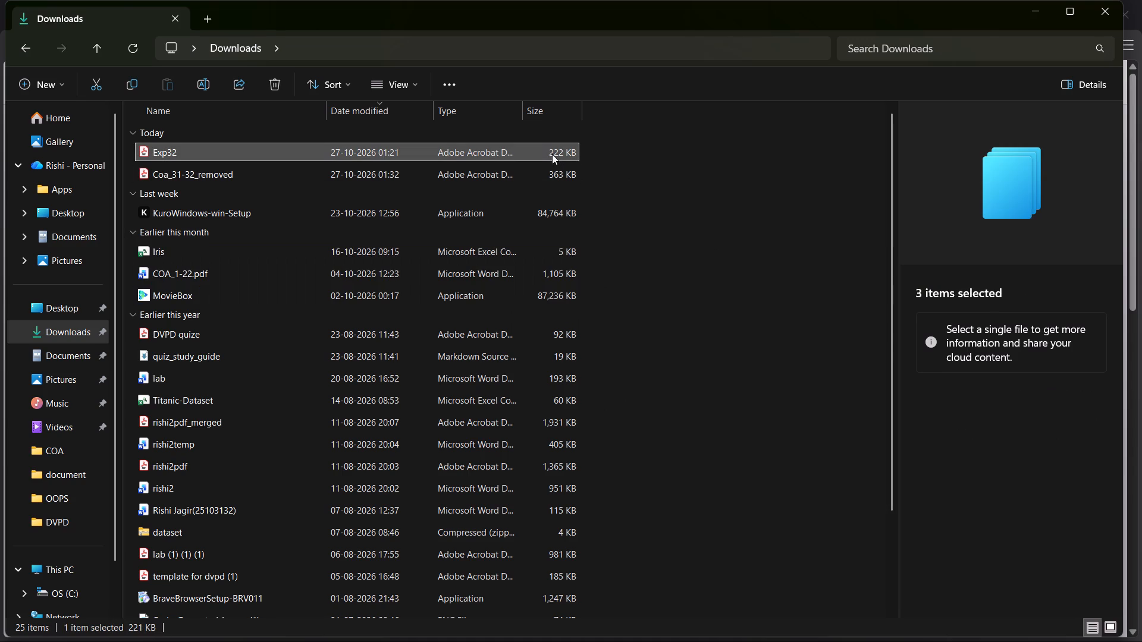
{"action": "right_click", "coordinate": [552, 154]}
{"action": "left_click", "coordinate": [752, 137]}
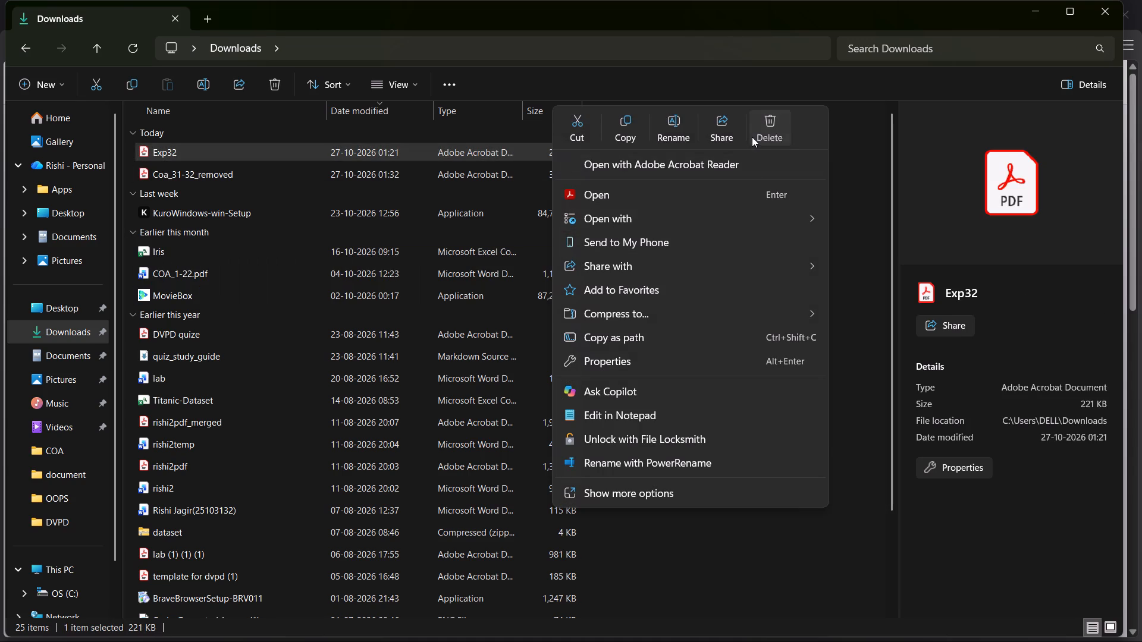
Open the Coa_31-32_removed PDF from Downloads, check its pages from Experiment 31 through Experiment 32 for blank pages, and close it.
{"action": "double_click", "coordinate": [492, 149]}
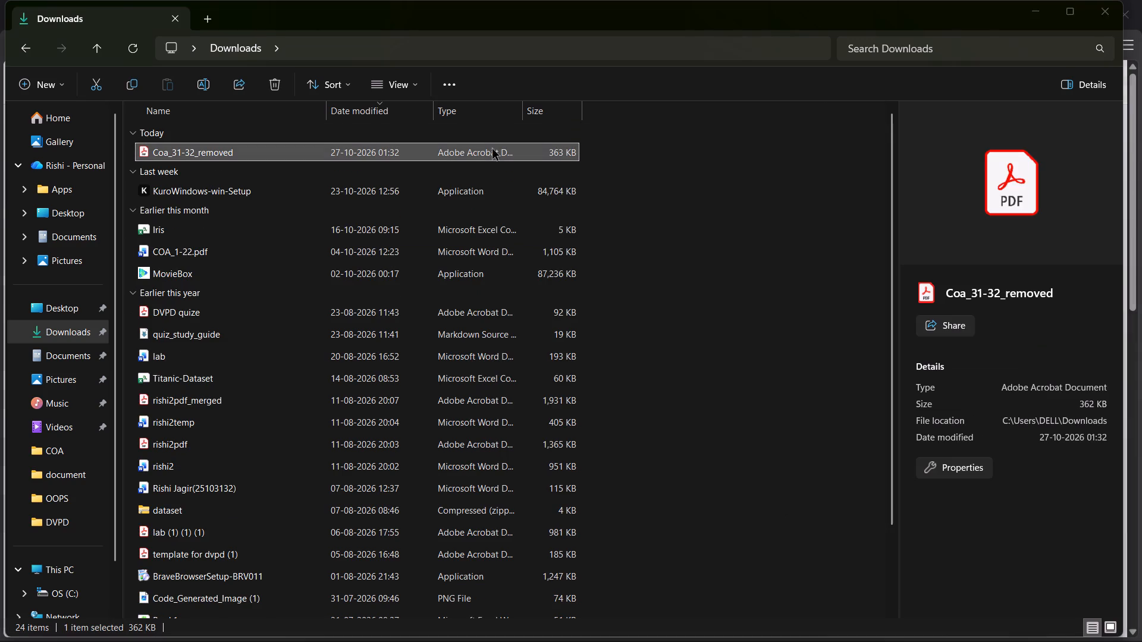
{"action": "scroll", "coordinate": [542, 296], "scroll_direction": "down", "scroll_amount": 11}
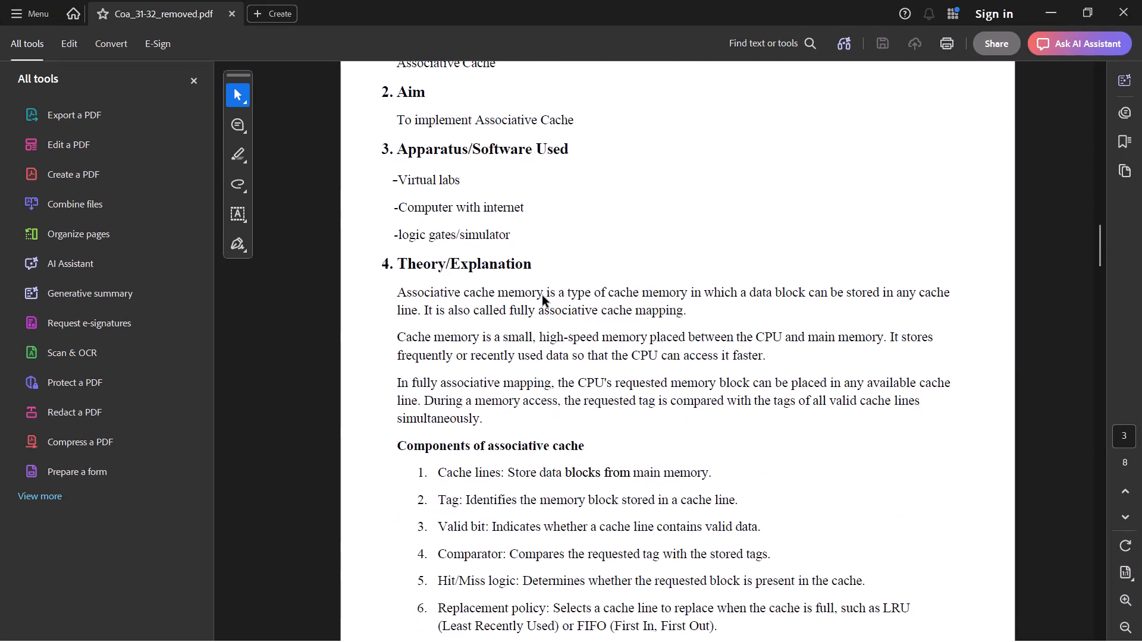
{"action": "scroll", "coordinate": [542, 296], "scroll_direction": "down", "scroll_amount": 3}
{"action": "scroll", "coordinate": [542, 296], "scroll_direction": "up", "scroll_amount": 2}
{"action": "scroll", "coordinate": [542, 296], "scroll_direction": "down", "scroll_amount": 1}
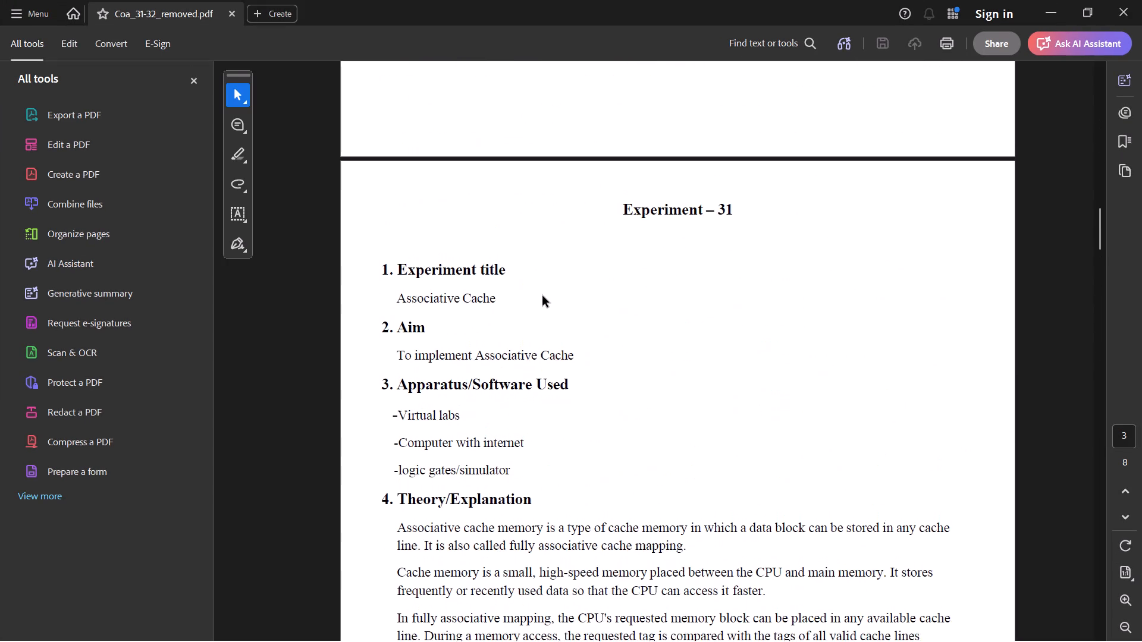
{"action": "scroll", "coordinate": [542, 296], "scroll_direction": "down", "scroll_amount": 3}
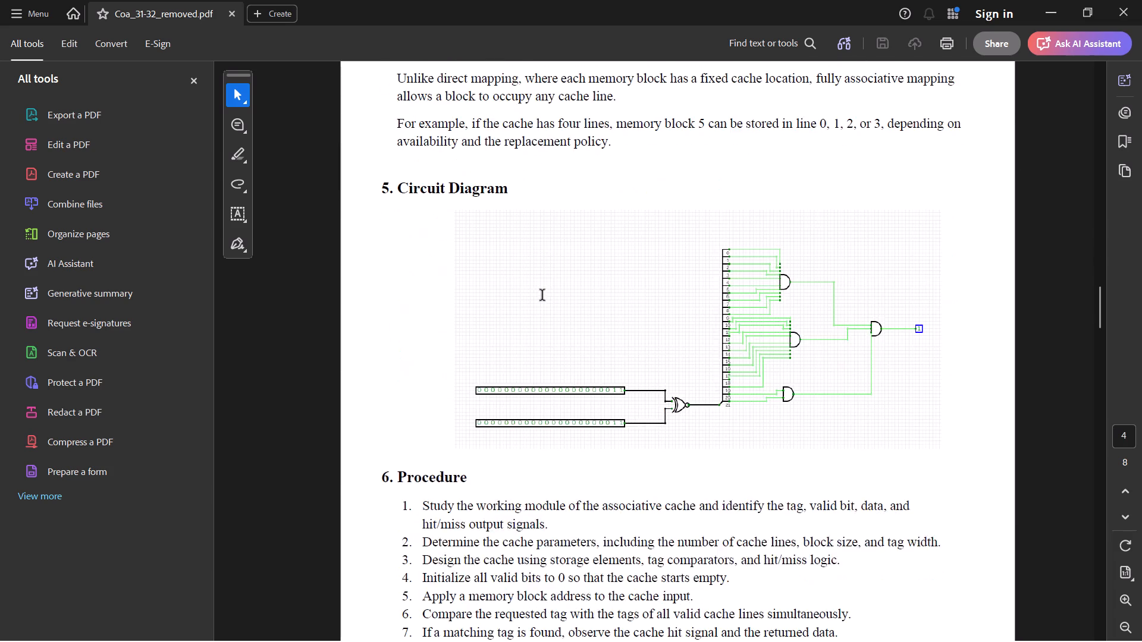
{"action": "scroll", "coordinate": [542, 296], "scroll_direction": "down", "scroll_amount": 2}
{"action": "scroll", "coordinate": [542, 296], "scroll_direction": "up", "scroll_amount": 1}
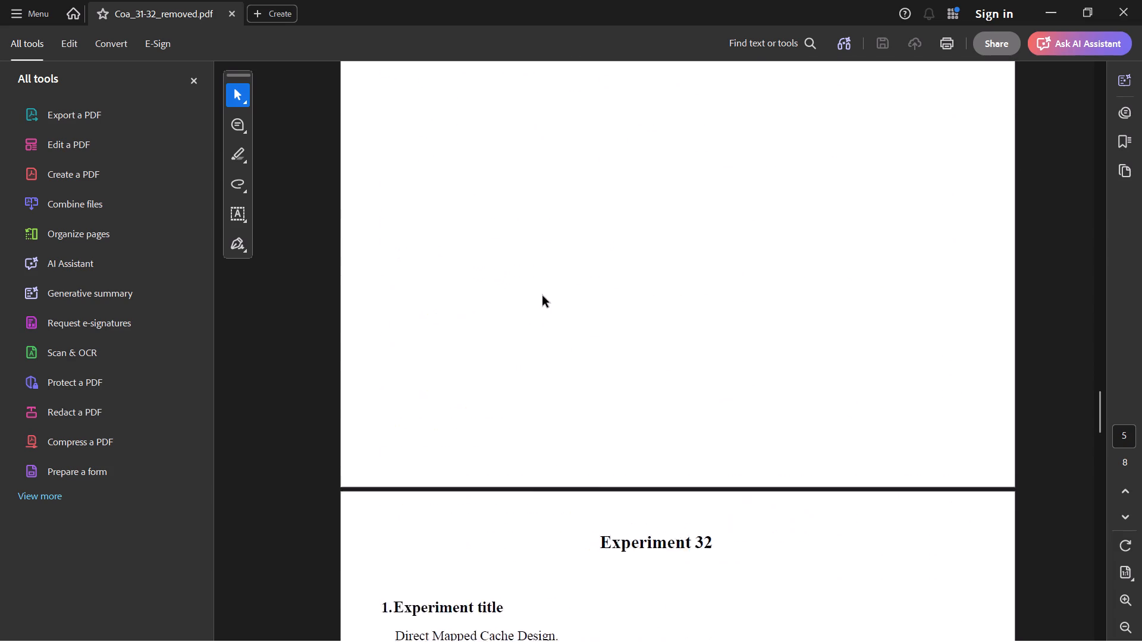
{"action": "scroll", "coordinate": [542, 296], "scroll_direction": "up", "scroll_amount": 1}
{"action": "scroll", "coordinate": [542, 296], "scroll_direction": "down", "scroll_amount": 1}
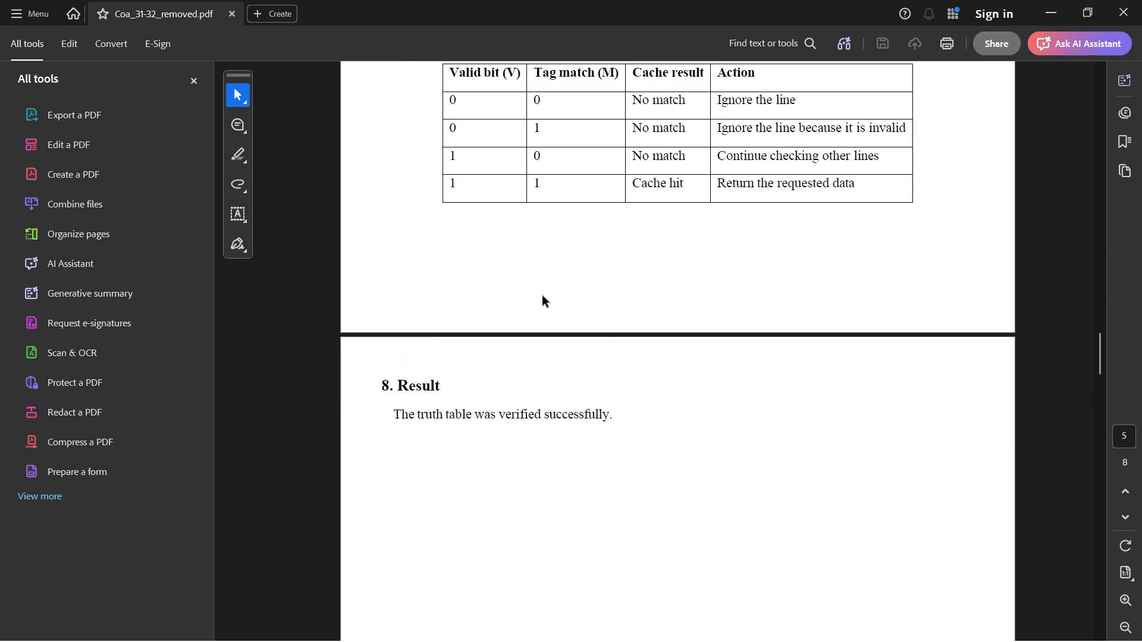
{"action": "scroll", "coordinate": [542, 296], "scroll_direction": "down", "scroll_amount": 2}
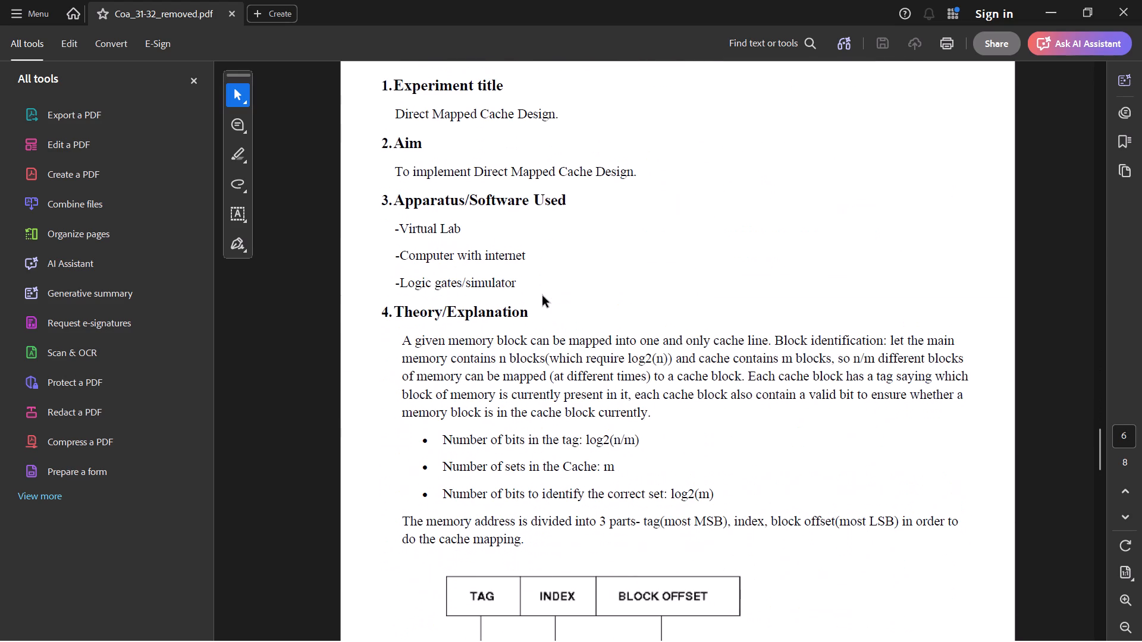
{"action": "scroll", "coordinate": [542, 296], "scroll_direction": "down", "scroll_amount": 3}
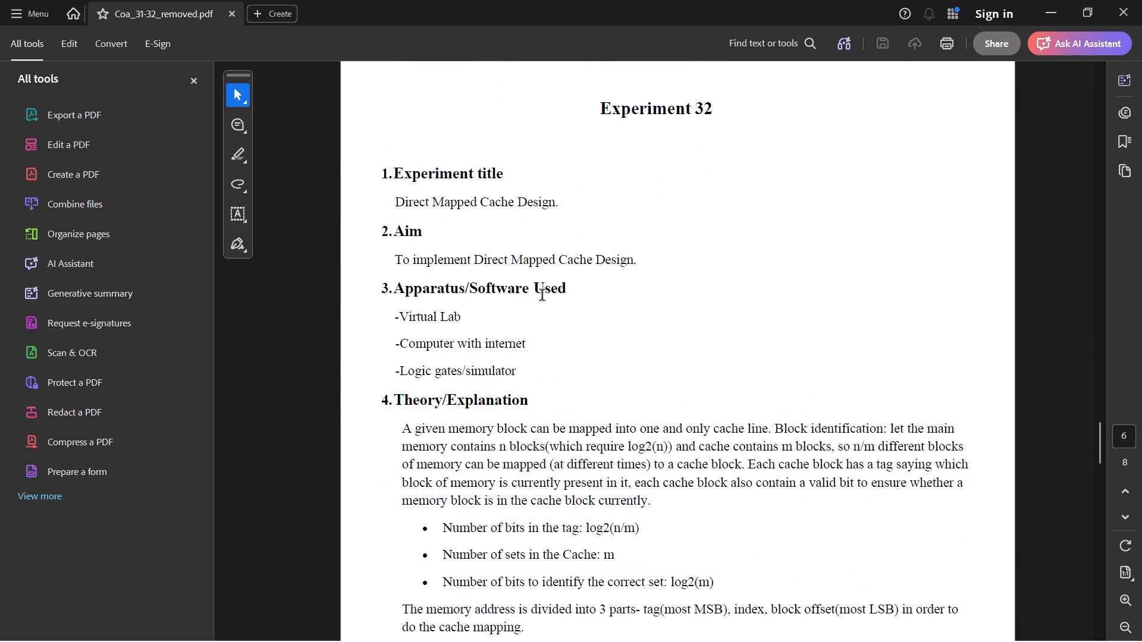
{"action": "scroll", "coordinate": [542, 296], "scroll_direction": "down", "scroll_amount": 2}
{"action": "scroll", "coordinate": [542, 296], "scroll_direction": "up", "scroll_amount": 2}
{"action": "scroll", "coordinate": [542, 296], "scroll_direction": "down", "scroll_amount": 1}
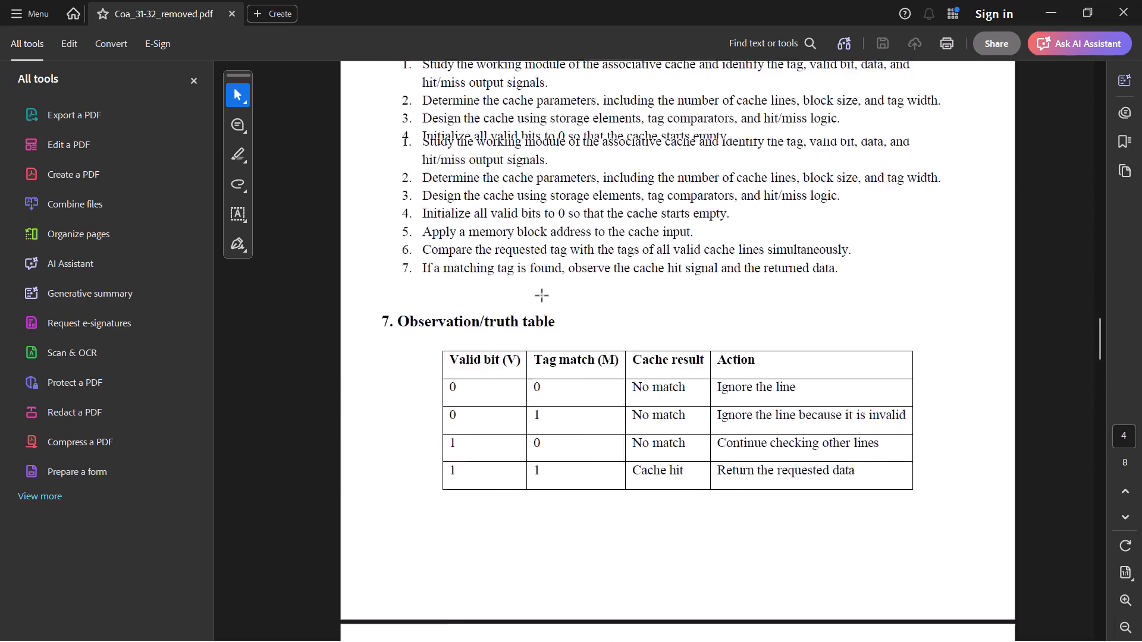
{"action": "scroll", "coordinate": [542, 296], "scroll_direction": "down", "scroll_amount": 3}
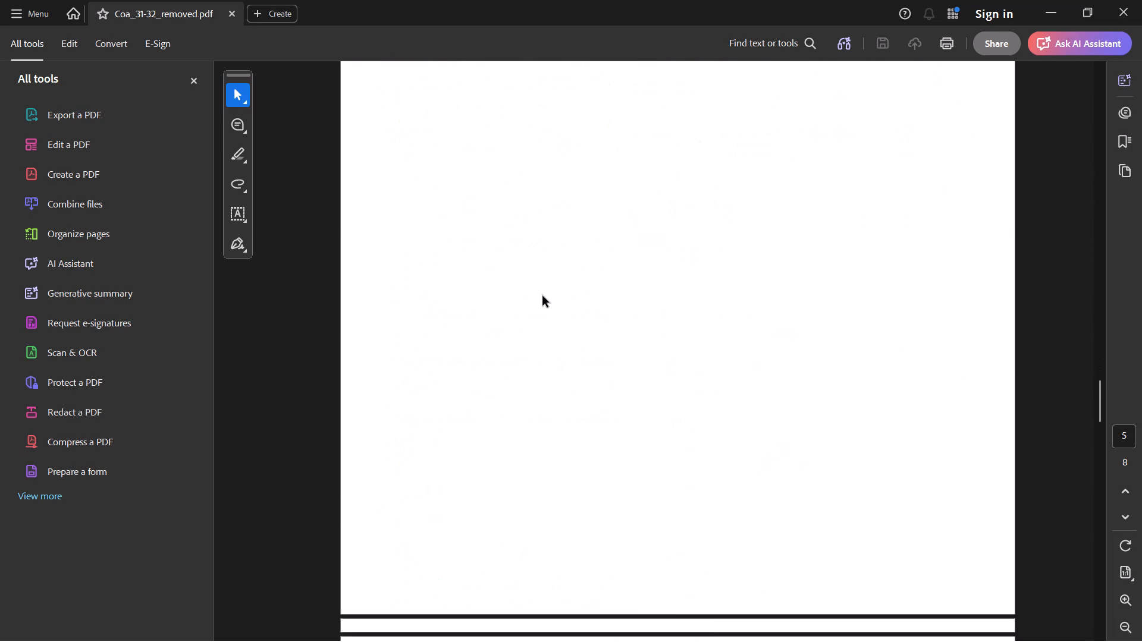
{"action": "scroll", "coordinate": [542, 296], "scroll_direction": "down", "scroll_amount": 3}
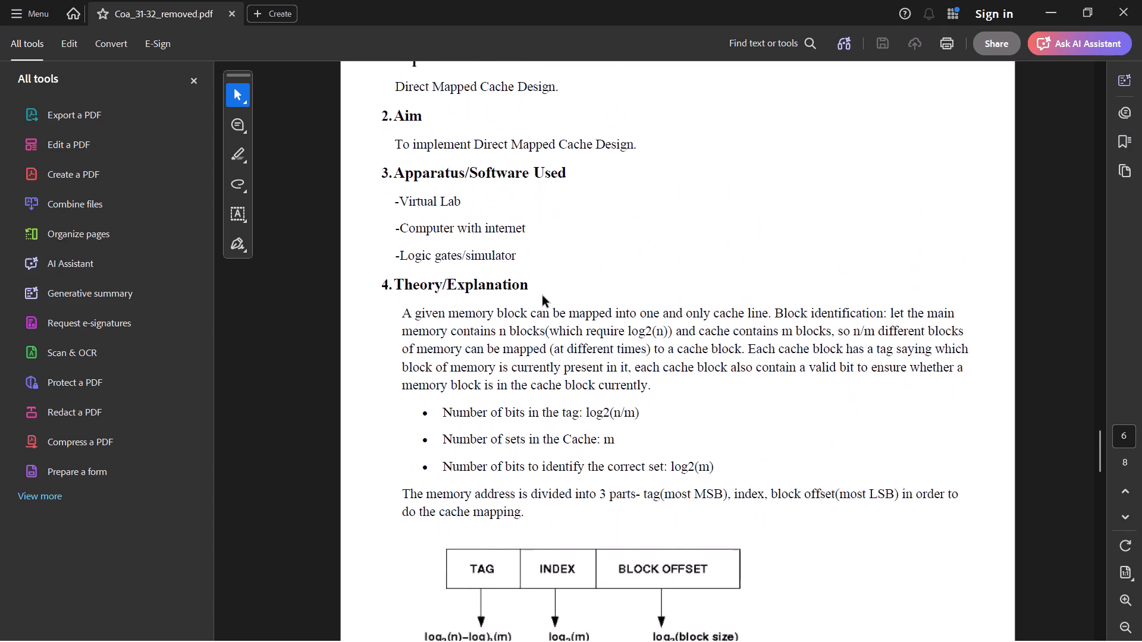
{"action": "scroll", "coordinate": [542, 296], "scroll_direction": "down", "scroll_amount": 2}
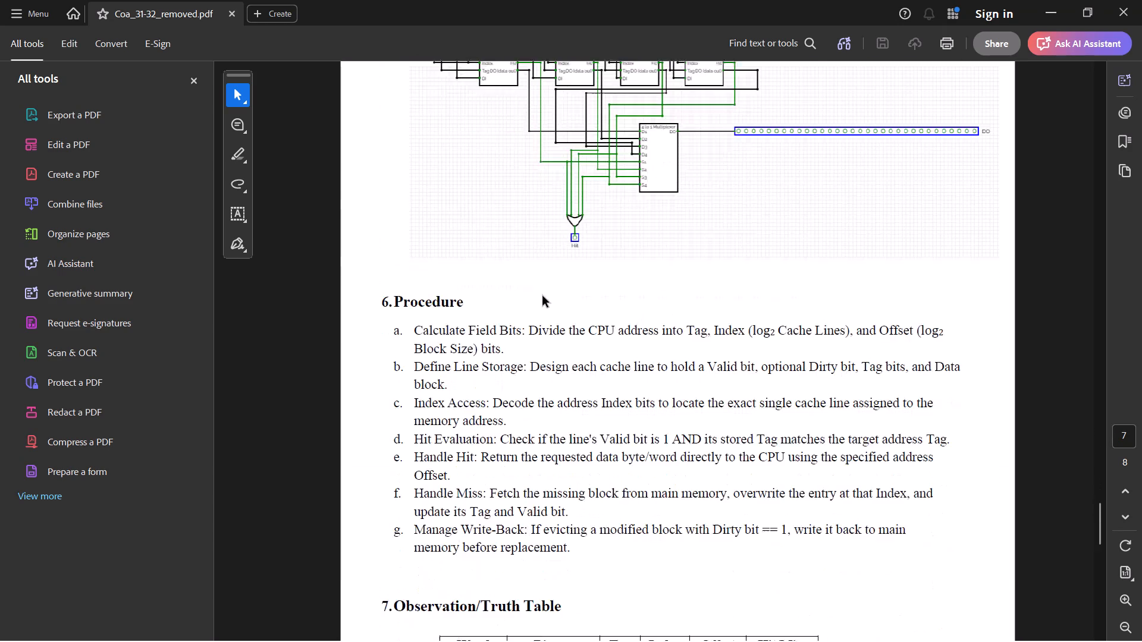
{"action": "scroll", "coordinate": [542, 296], "scroll_direction": "down", "scroll_amount": 2}
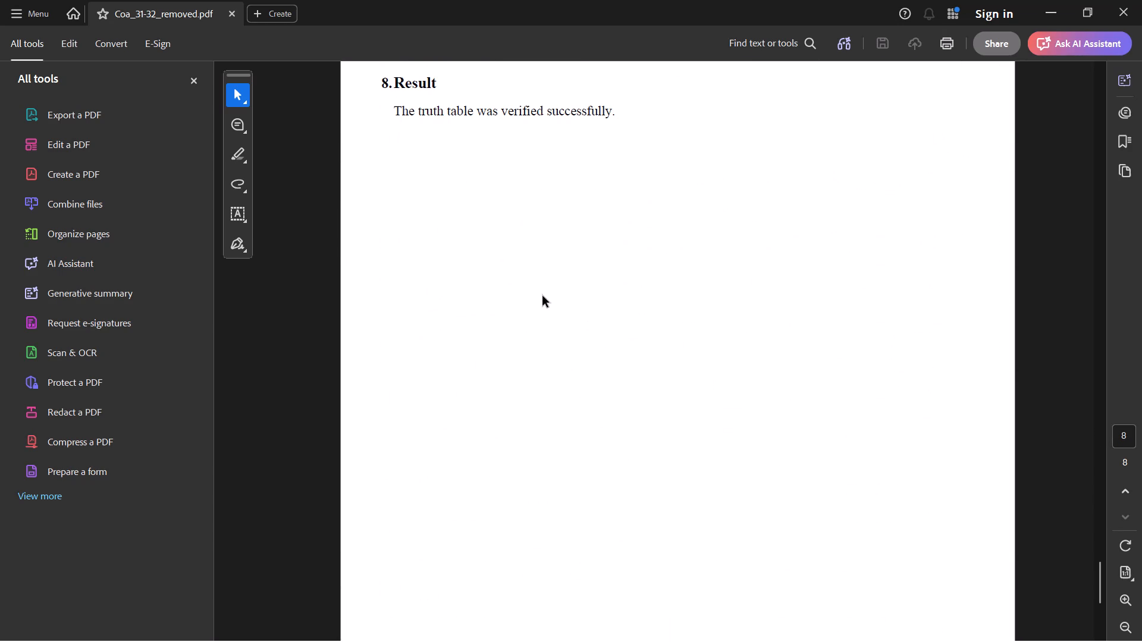
{"action": "left_click", "coordinate": [1138, 6]}
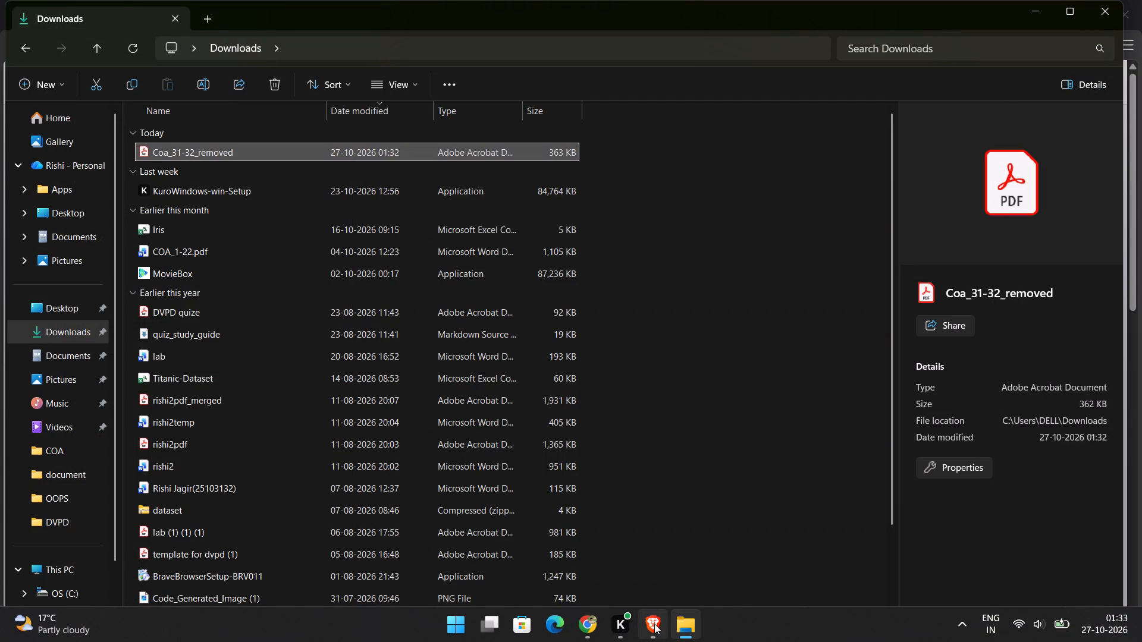
Switch to the Google Classroom assignment Exp 31-32, COA Lab, VL in Brave and start adding a file to your work.
{"action": "left_click", "coordinate": [654, 624]}
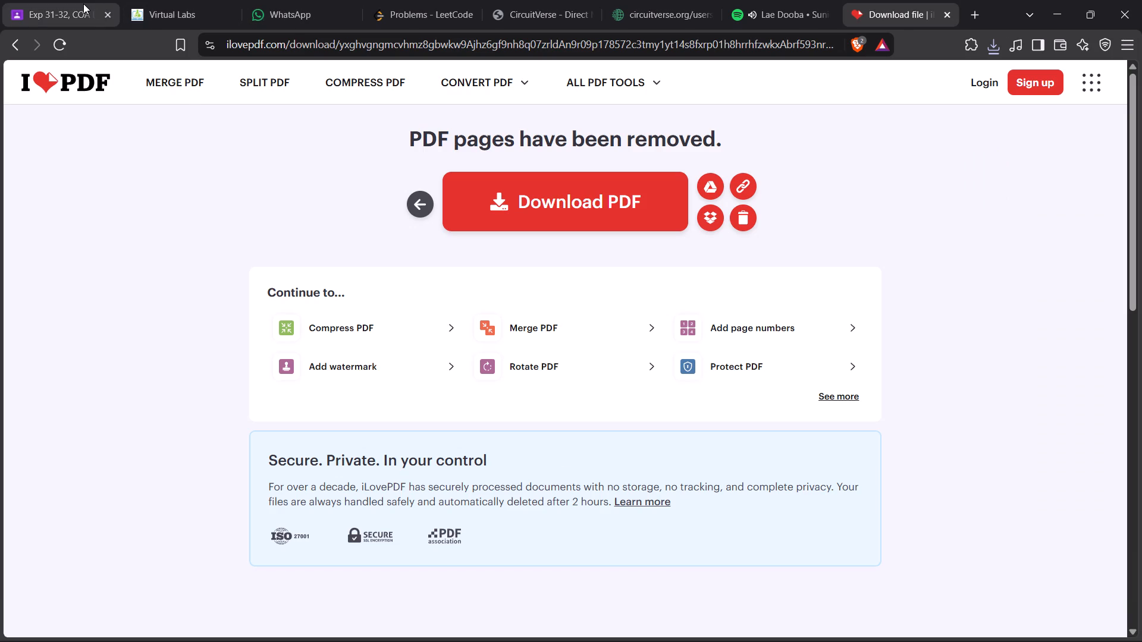
{"action": "left_click", "coordinate": [83, 4]}
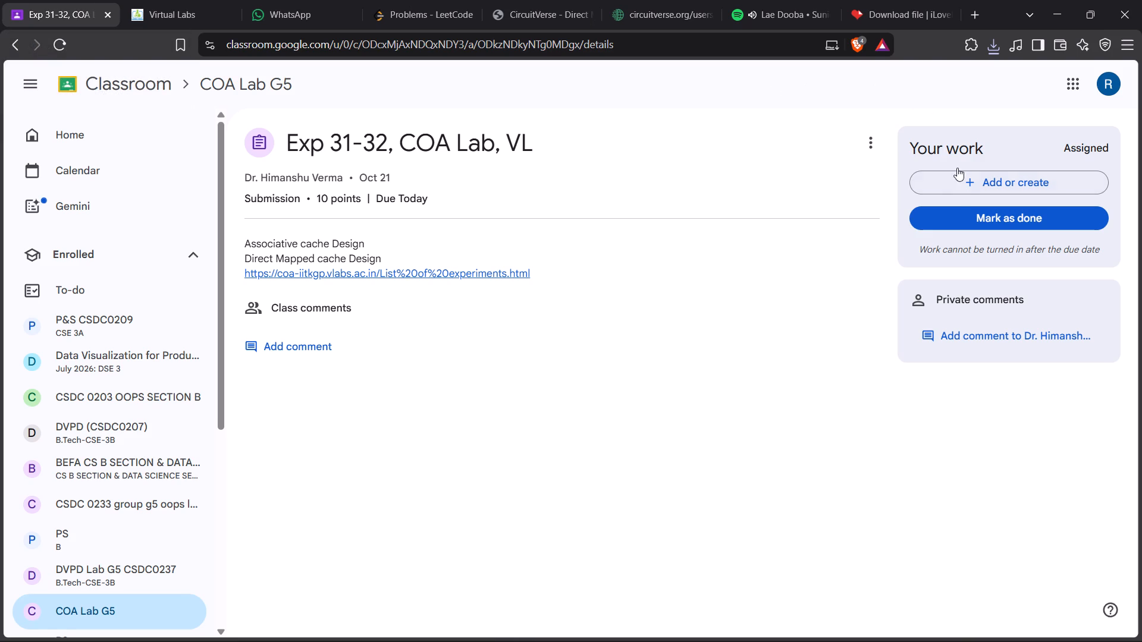
{"action": "left_click", "coordinate": [959, 191]}
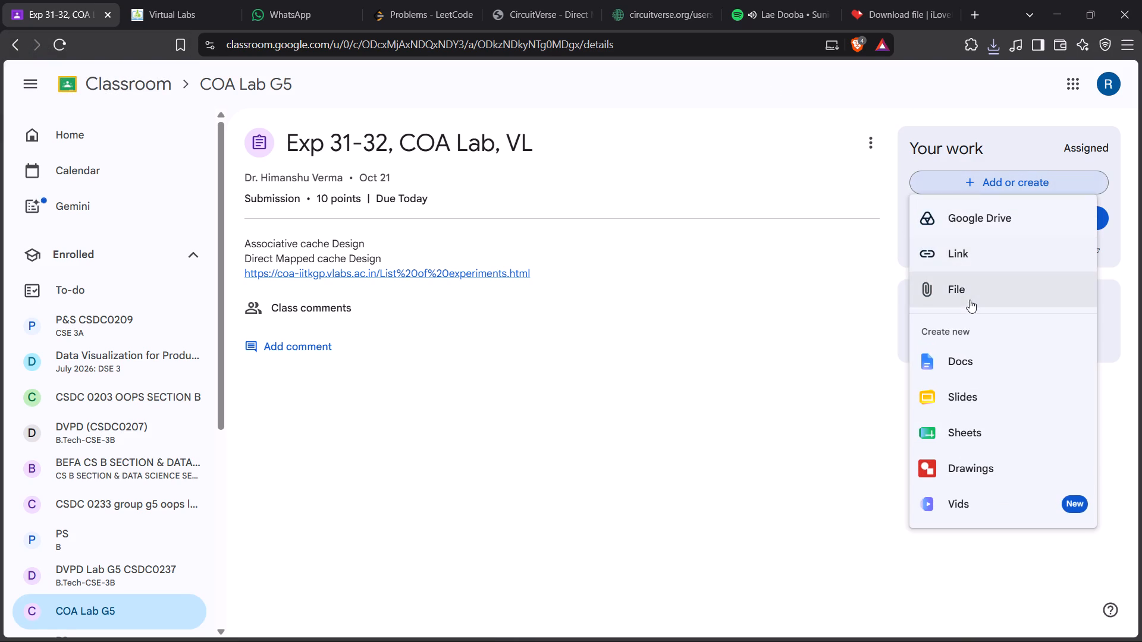
{"action": "left_click", "coordinate": [969, 300]}
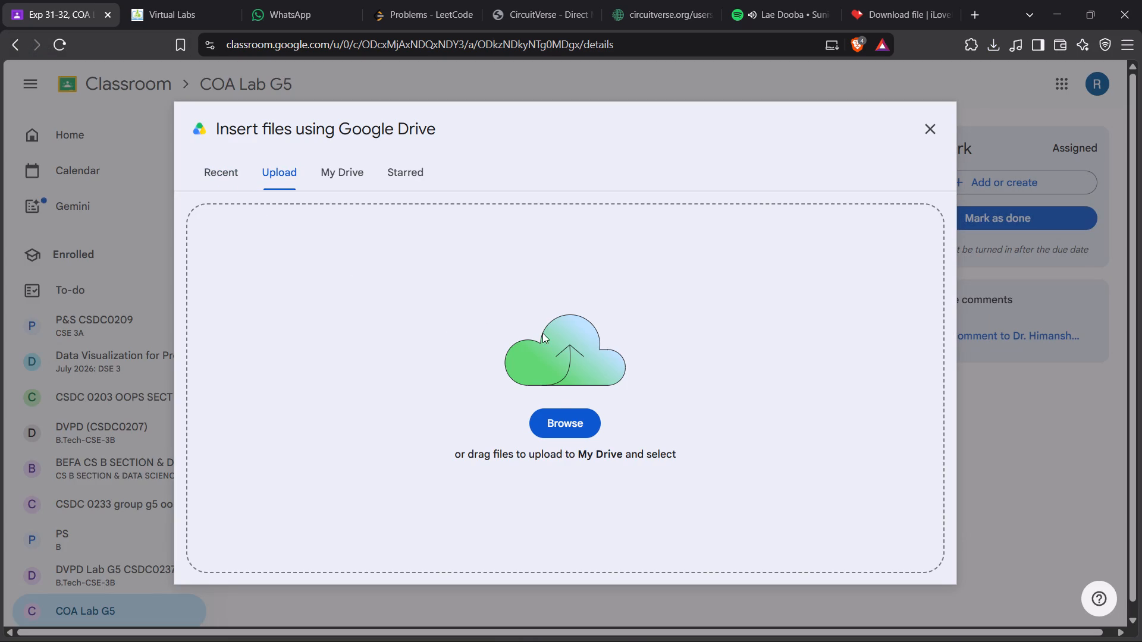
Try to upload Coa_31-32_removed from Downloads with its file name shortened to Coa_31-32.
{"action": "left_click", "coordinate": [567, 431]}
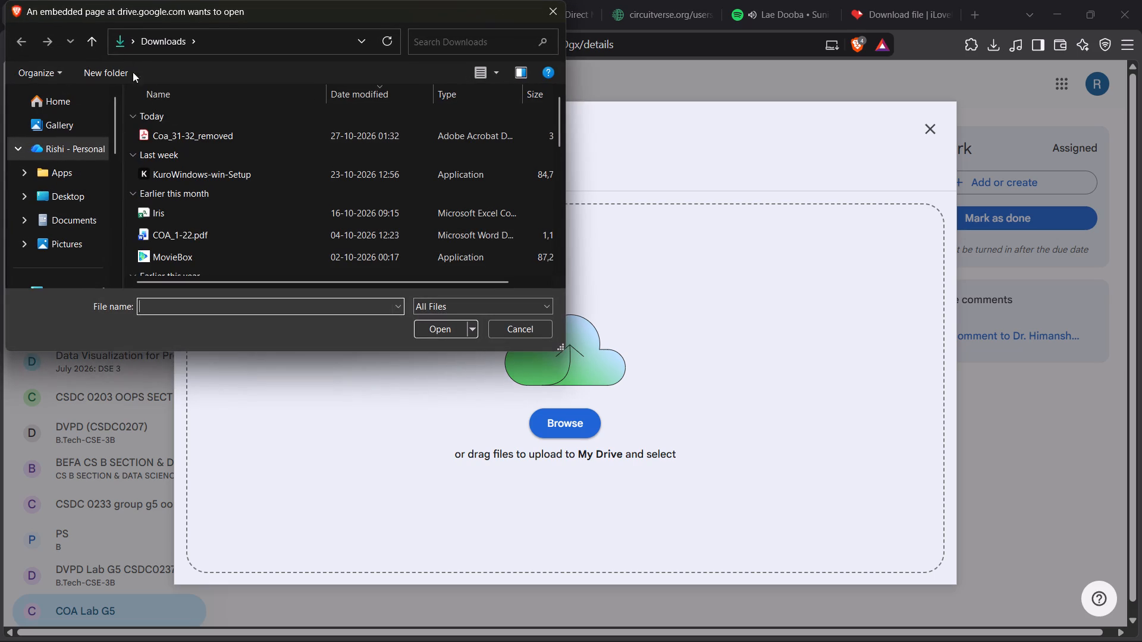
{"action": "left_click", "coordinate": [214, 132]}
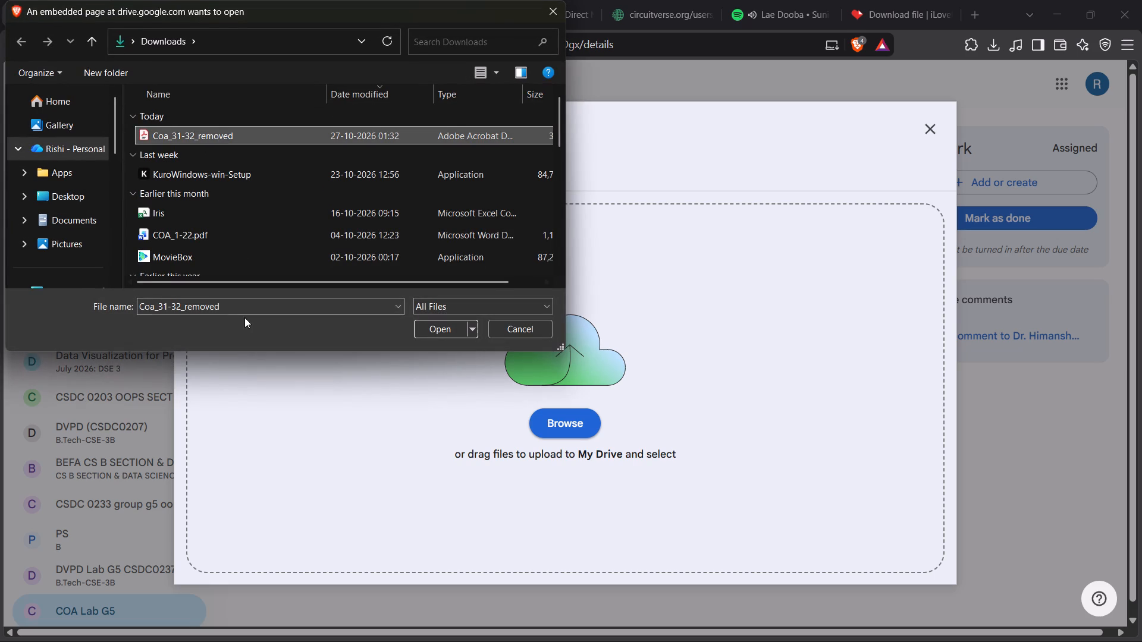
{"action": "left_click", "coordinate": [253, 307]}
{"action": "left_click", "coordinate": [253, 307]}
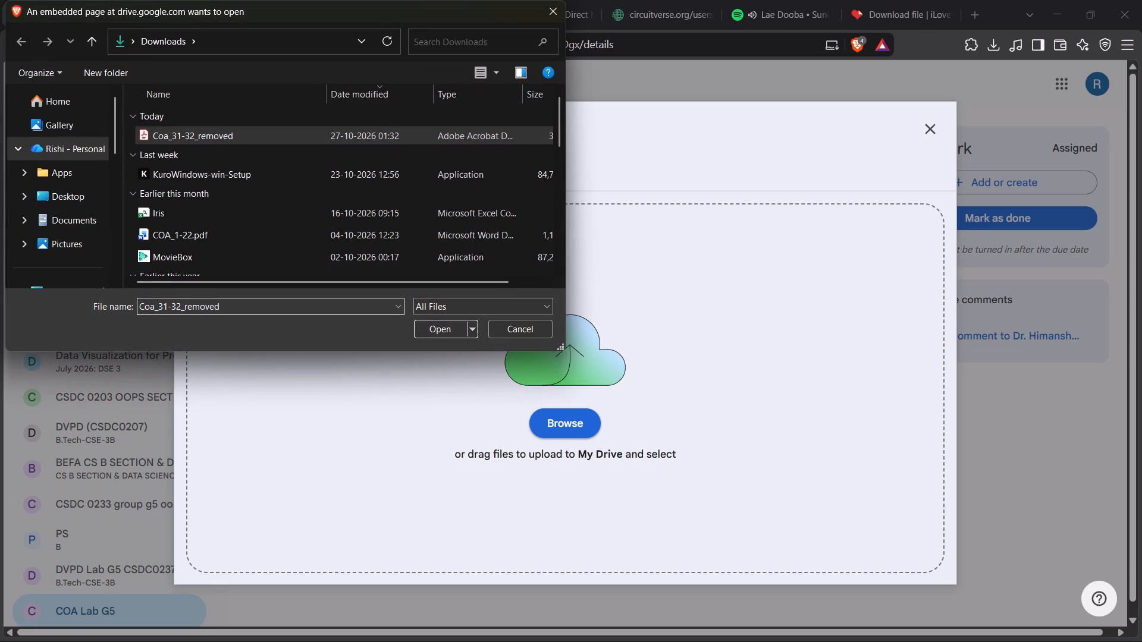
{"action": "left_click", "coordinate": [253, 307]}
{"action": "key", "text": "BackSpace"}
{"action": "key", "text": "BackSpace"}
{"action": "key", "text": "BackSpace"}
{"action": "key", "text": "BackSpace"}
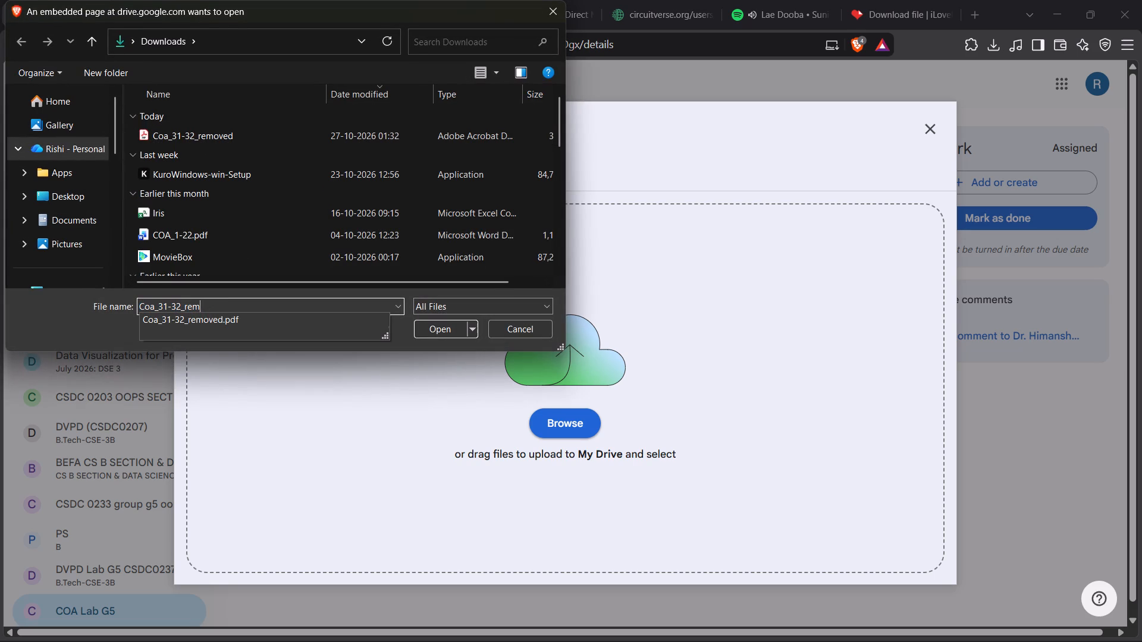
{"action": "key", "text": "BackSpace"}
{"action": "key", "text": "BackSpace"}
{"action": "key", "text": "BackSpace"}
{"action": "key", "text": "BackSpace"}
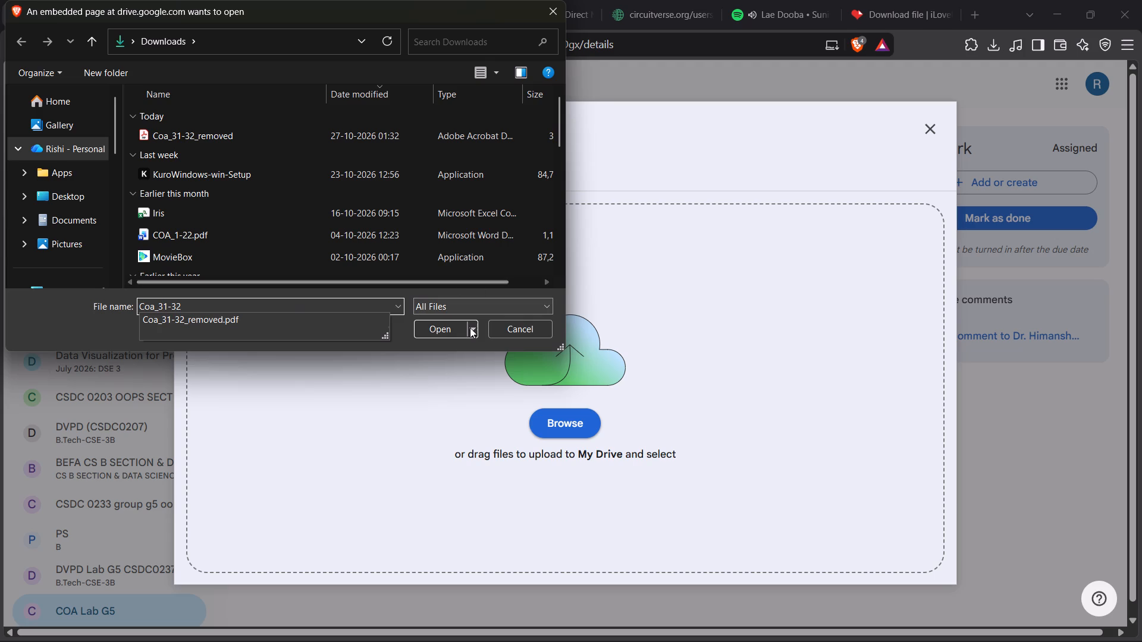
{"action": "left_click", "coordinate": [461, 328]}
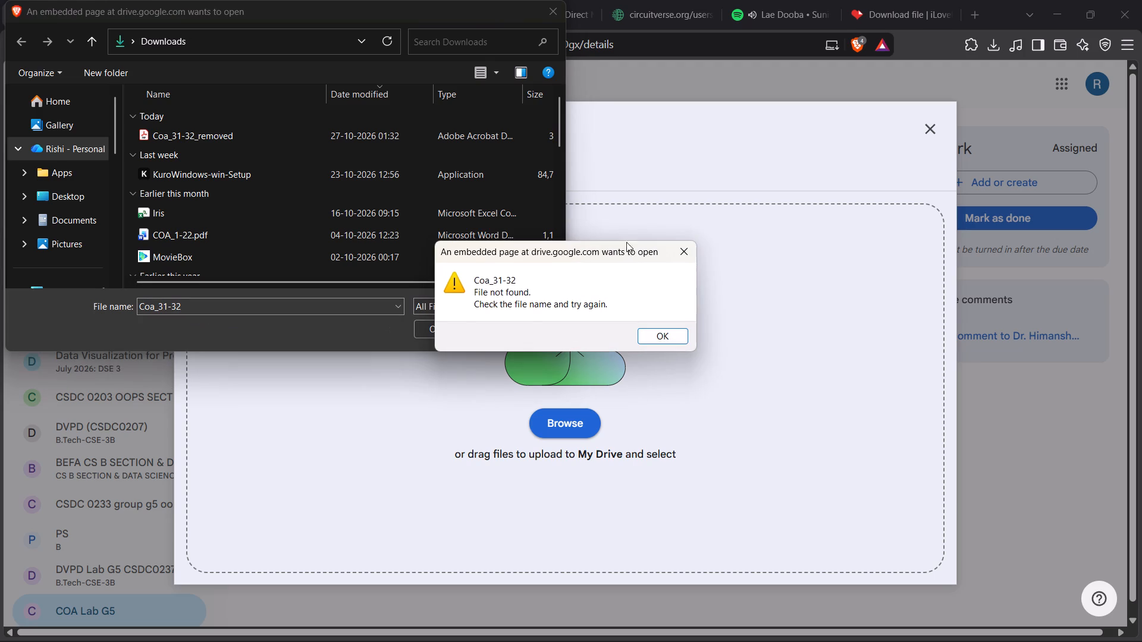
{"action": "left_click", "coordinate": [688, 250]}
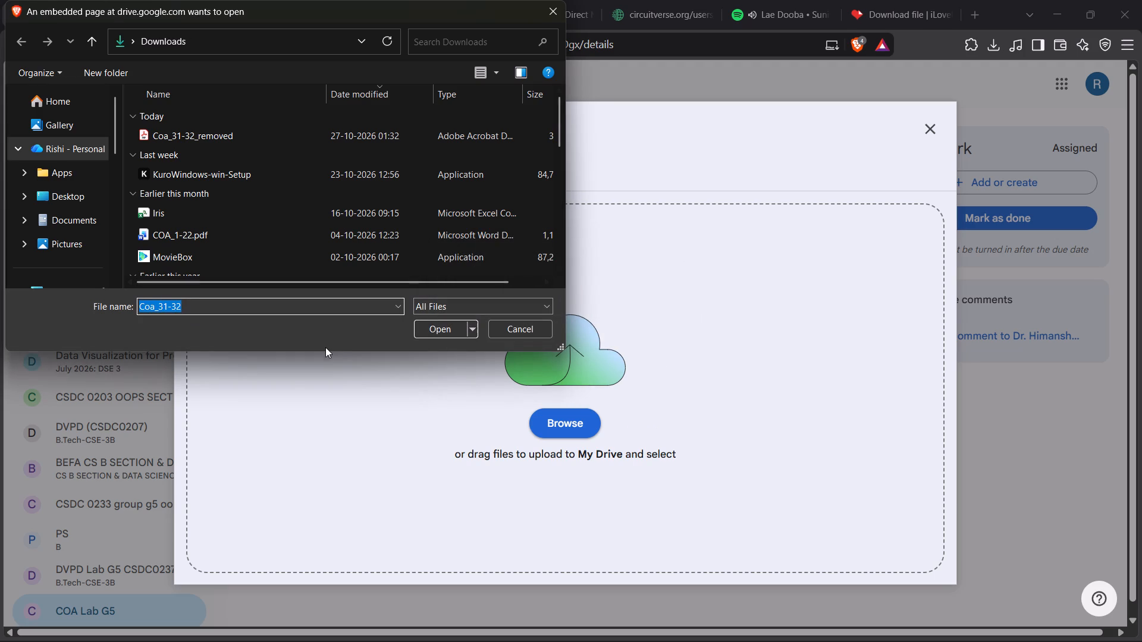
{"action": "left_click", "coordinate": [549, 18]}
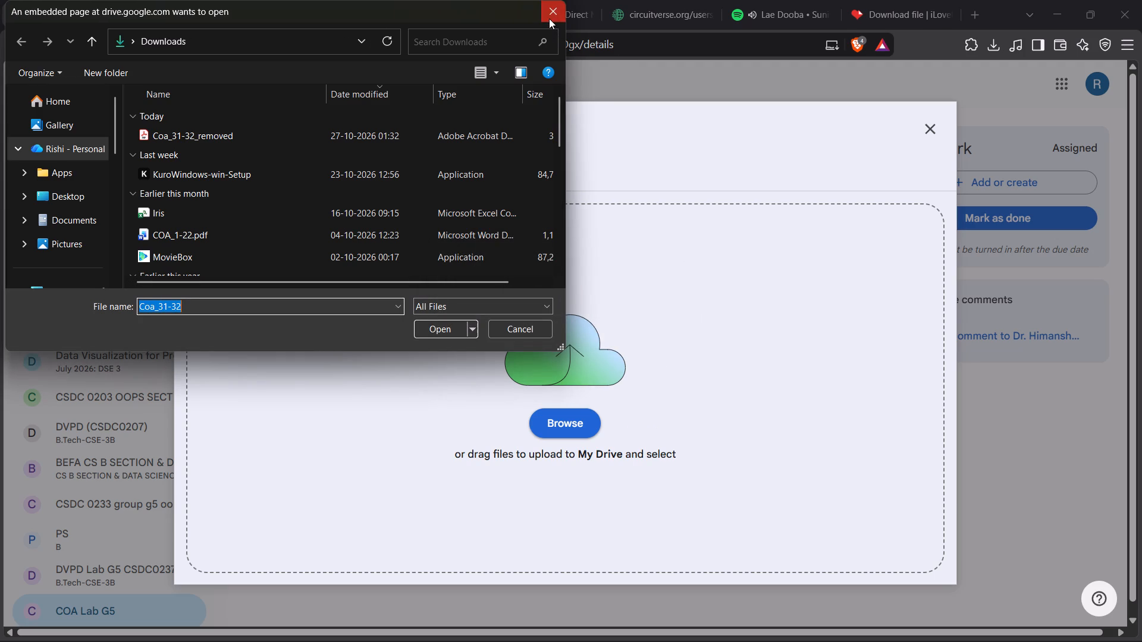
Upload the Coa_31-32_removed PDF from Downloads to the assignment under its full name.
{"action": "left_click", "coordinate": [563, 421]}
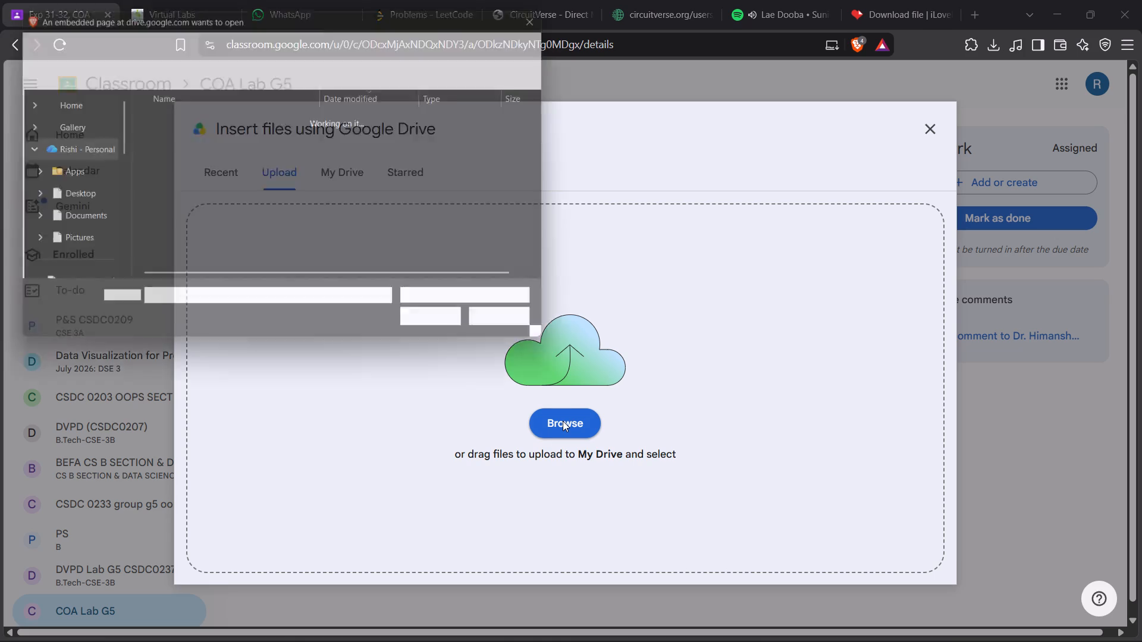
{"action": "left_click", "coordinate": [252, 141]}
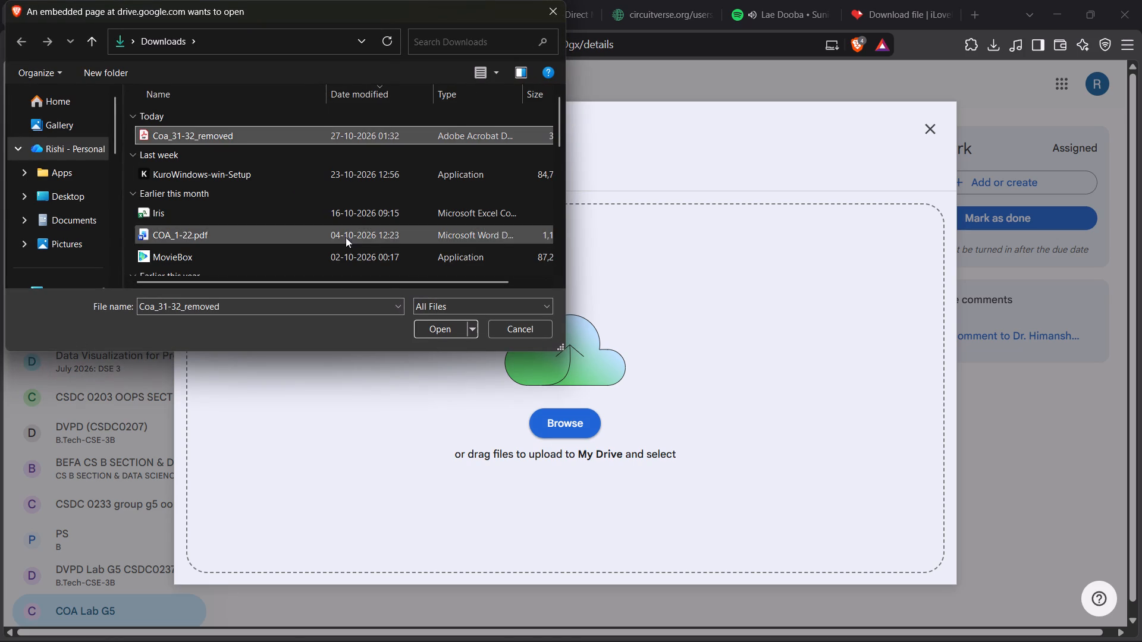
{"action": "left_click", "coordinate": [420, 325]}
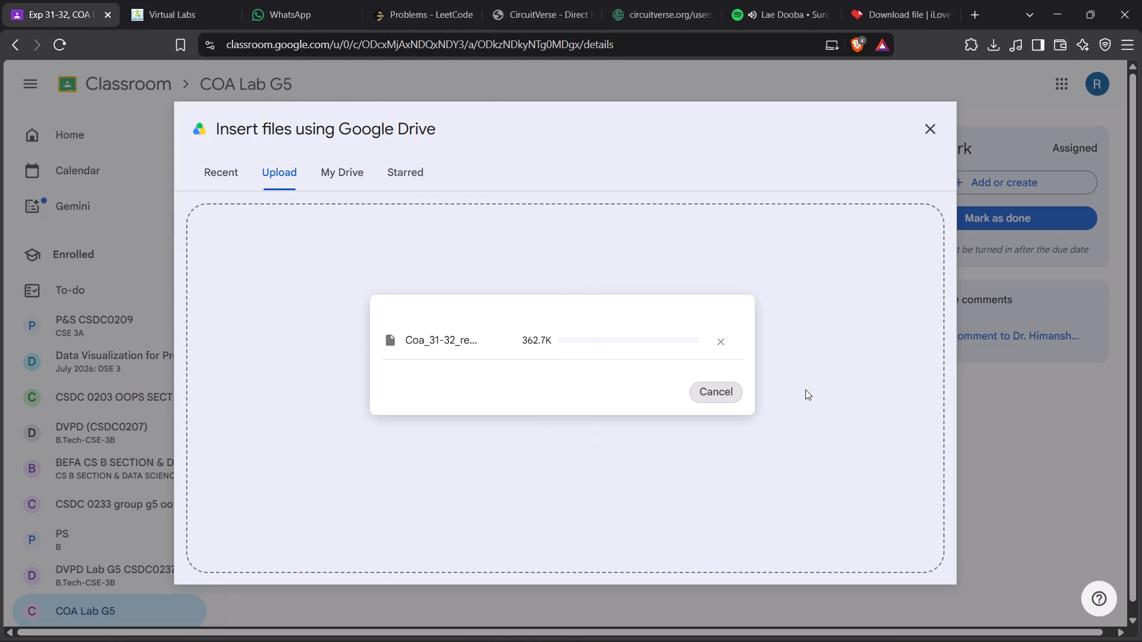
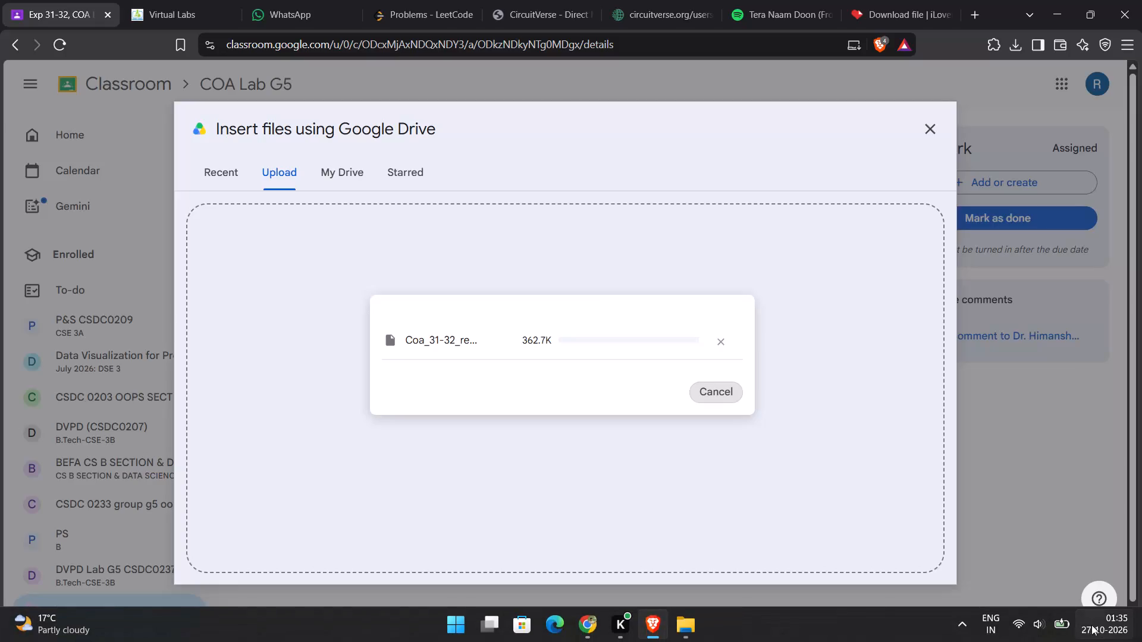
Switch the computer's Wi-Fi connection to the iPhone network and return to the assignment page.
{"action": "left_click", "coordinate": [1041, 640]}
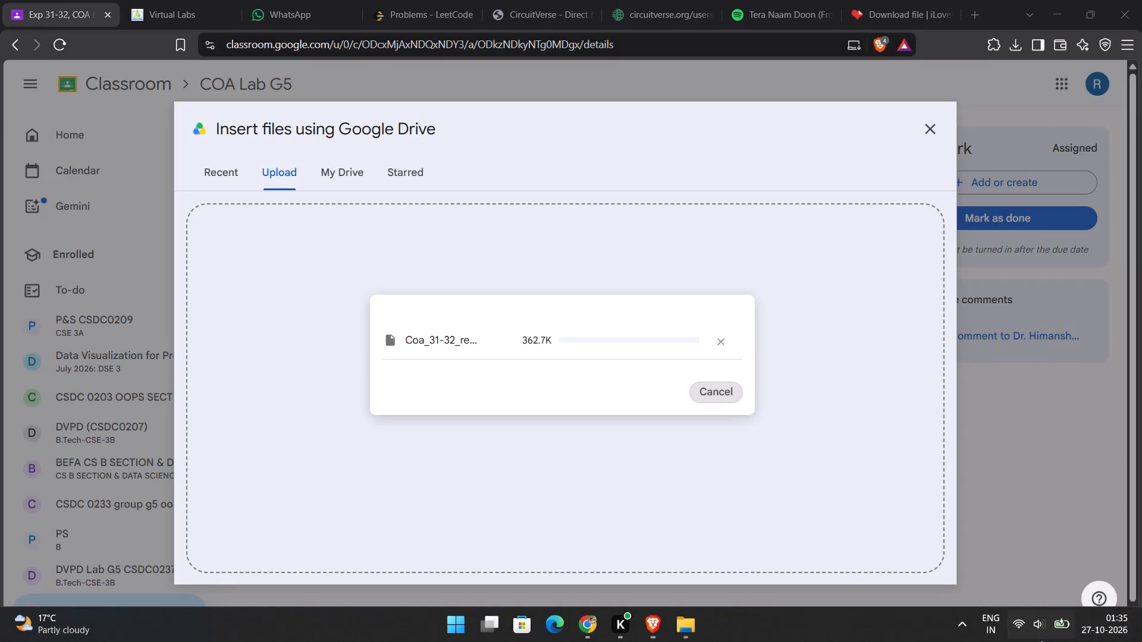
{"action": "left_click", "coordinate": [933, 341]}
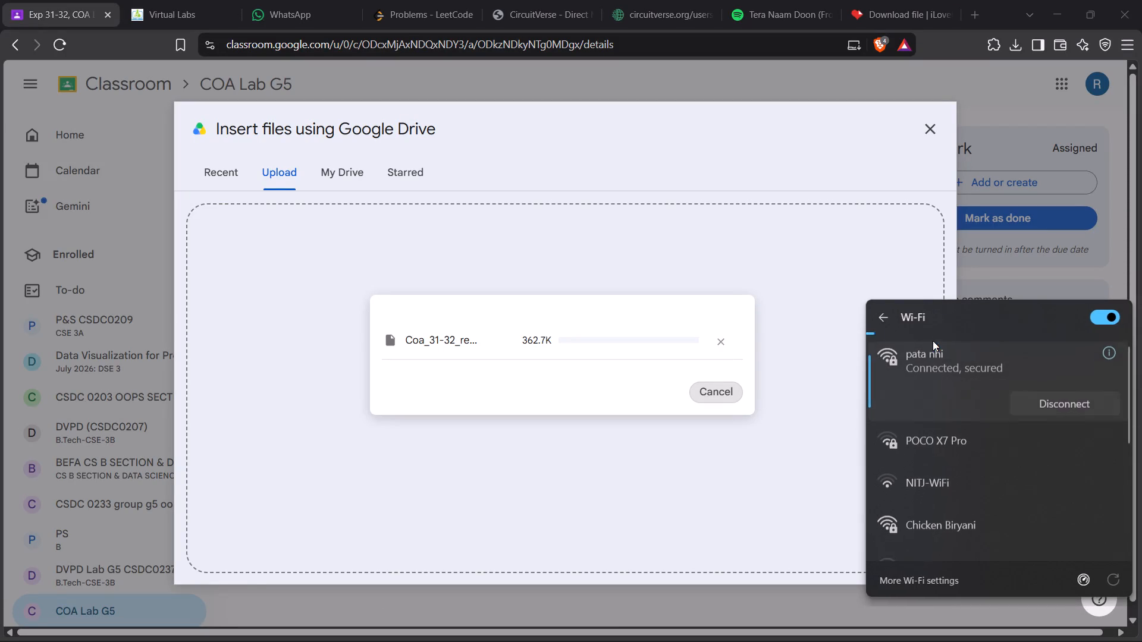
{"action": "scroll", "coordinate": [962, 467], "scroll_direction": "up", "scroll_amount": 1}
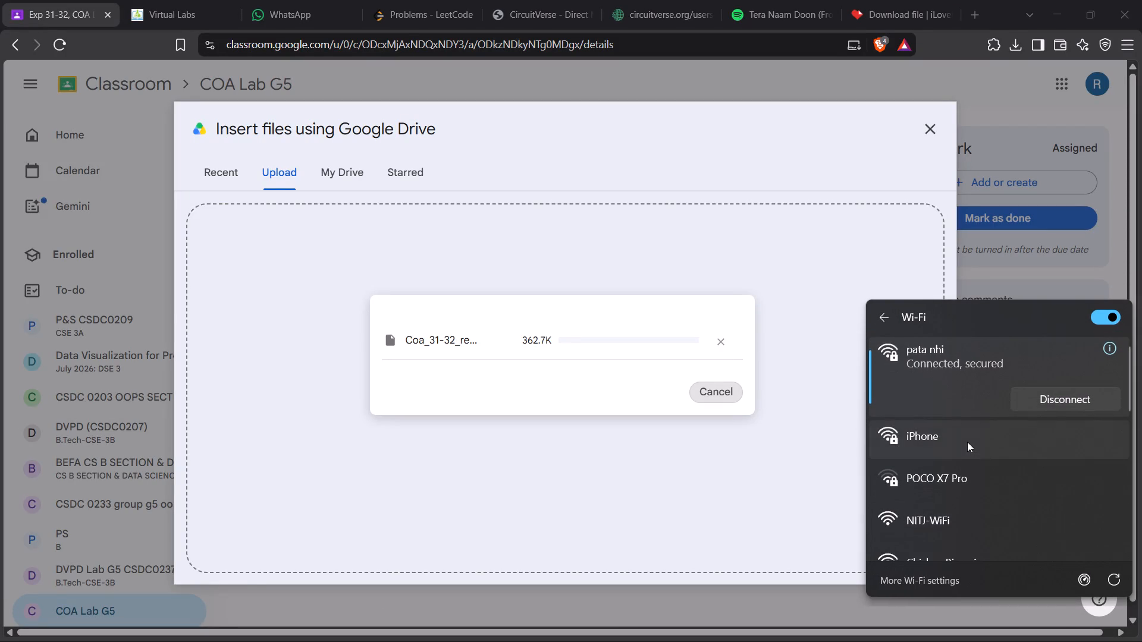
{"action": "left_click", "coordinate": [967, 442]}
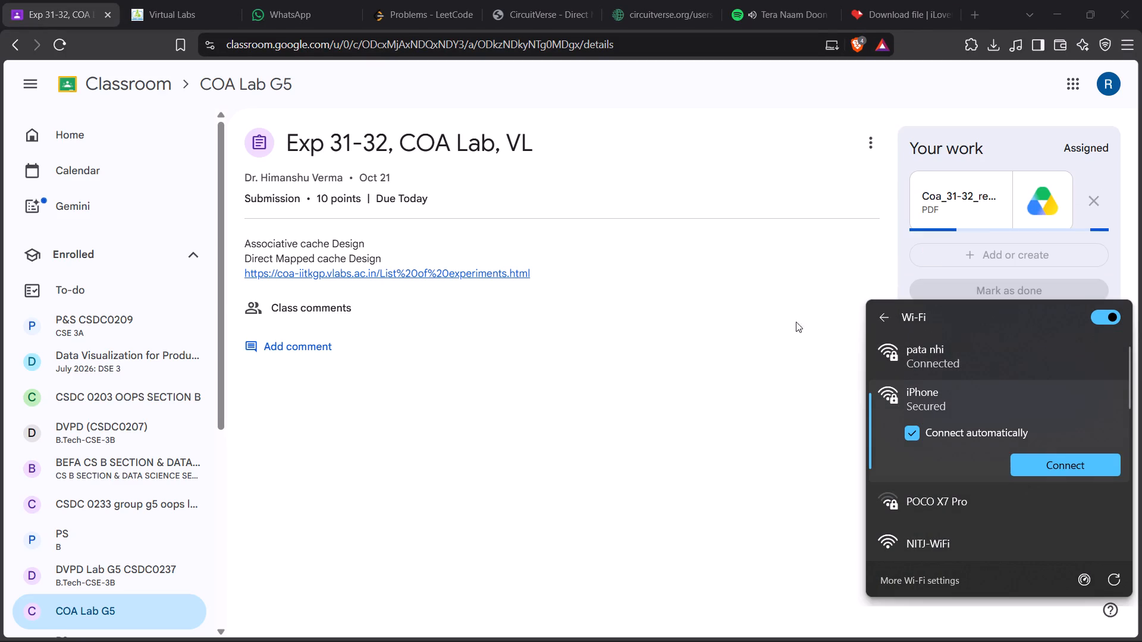
{"action": "left_click", "coordinate": [1062, 470]}
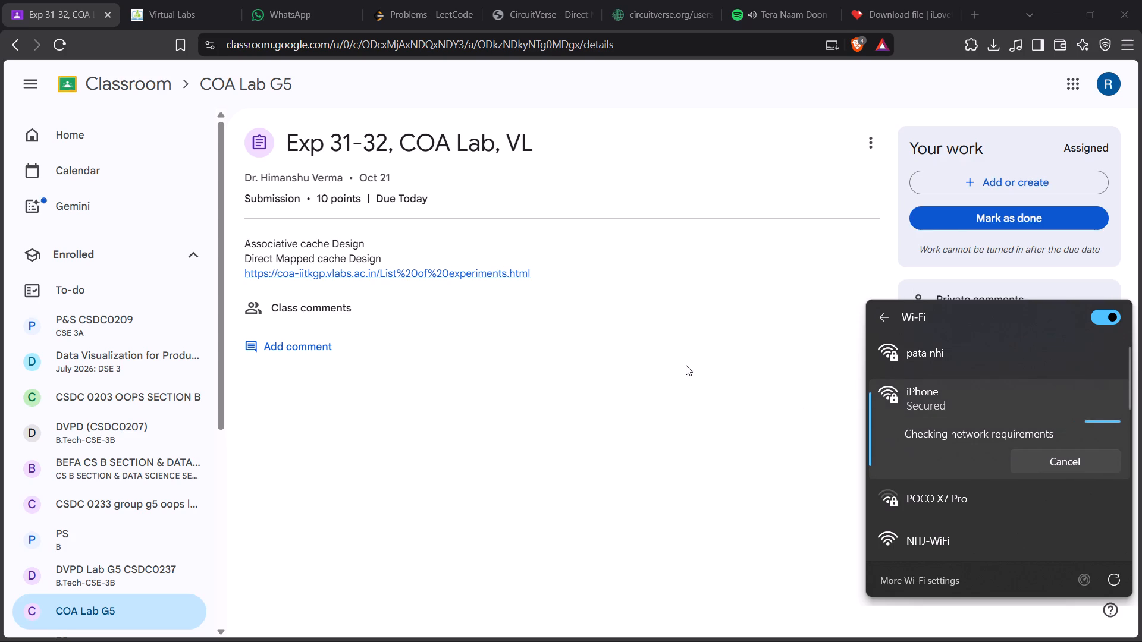
{"action": "left_click", "coordinate": [686, 365]}
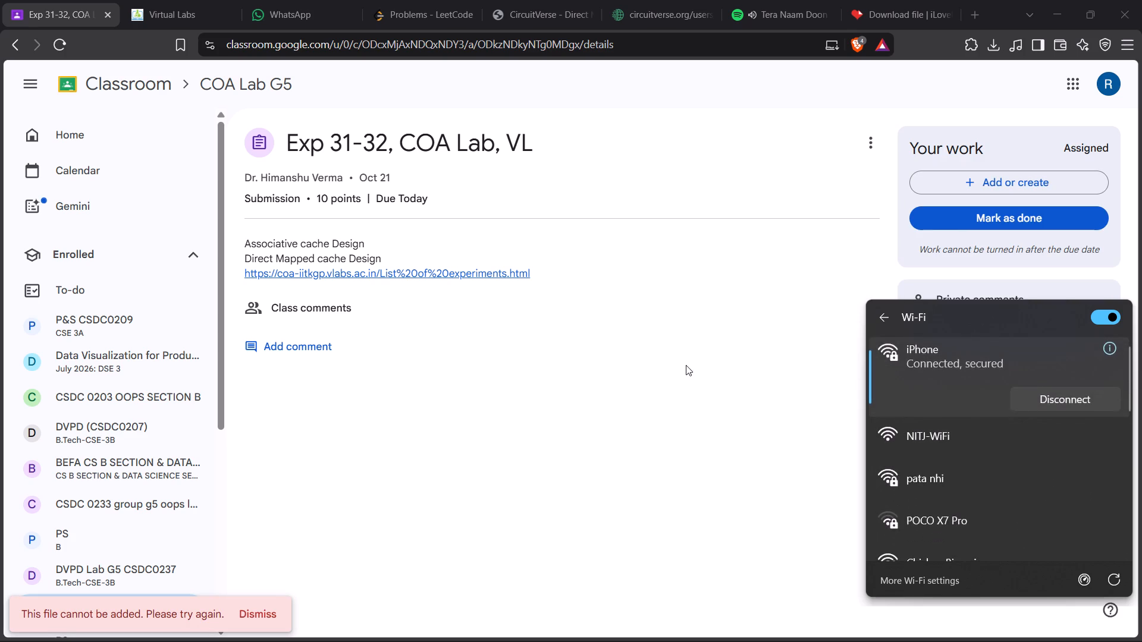
Add the Coa_31-32_removed PDF from Downloads to your work on the Exp 31-32 assignment again.
{"action": "scroll", "coordinate": [961, 288], "scroll_direction": "up", "scroll_amount": 4}
{"action": "left_click", "coordinate": [1015, 184]}
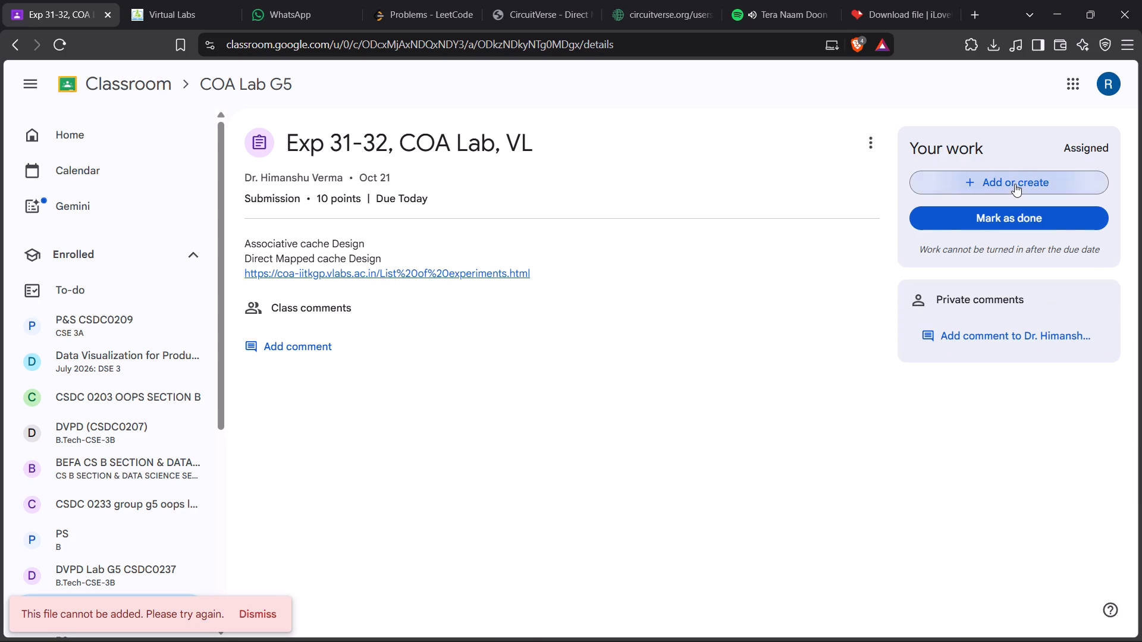
{"action": "left_click", "coordinate": [1009, 291]}
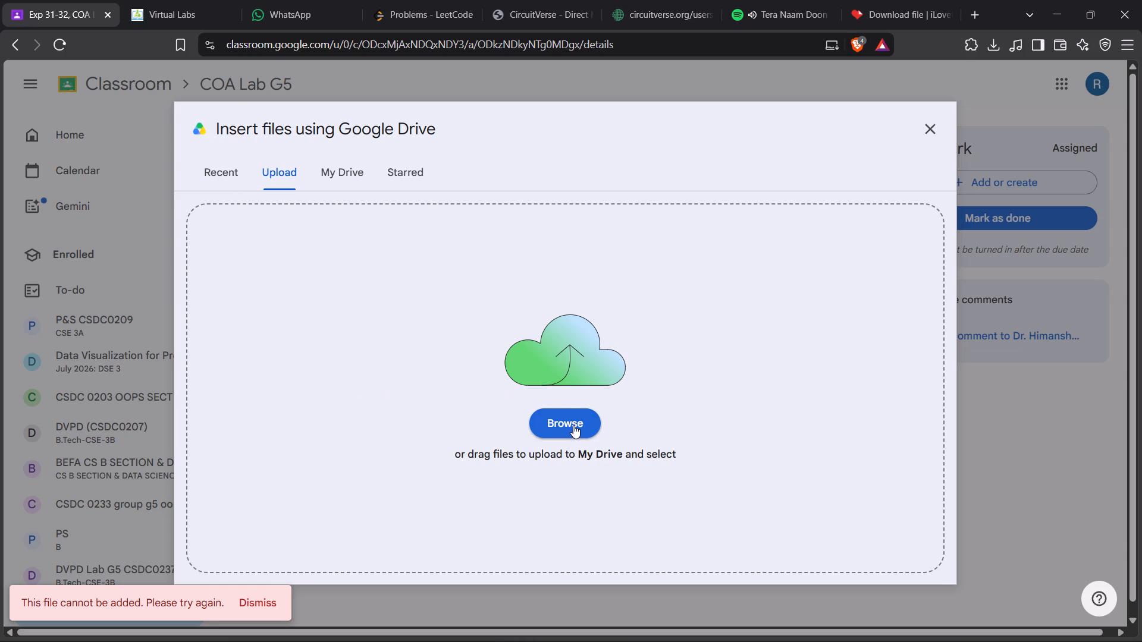
{"action": "double_click", "coordinate": [573, 424]}
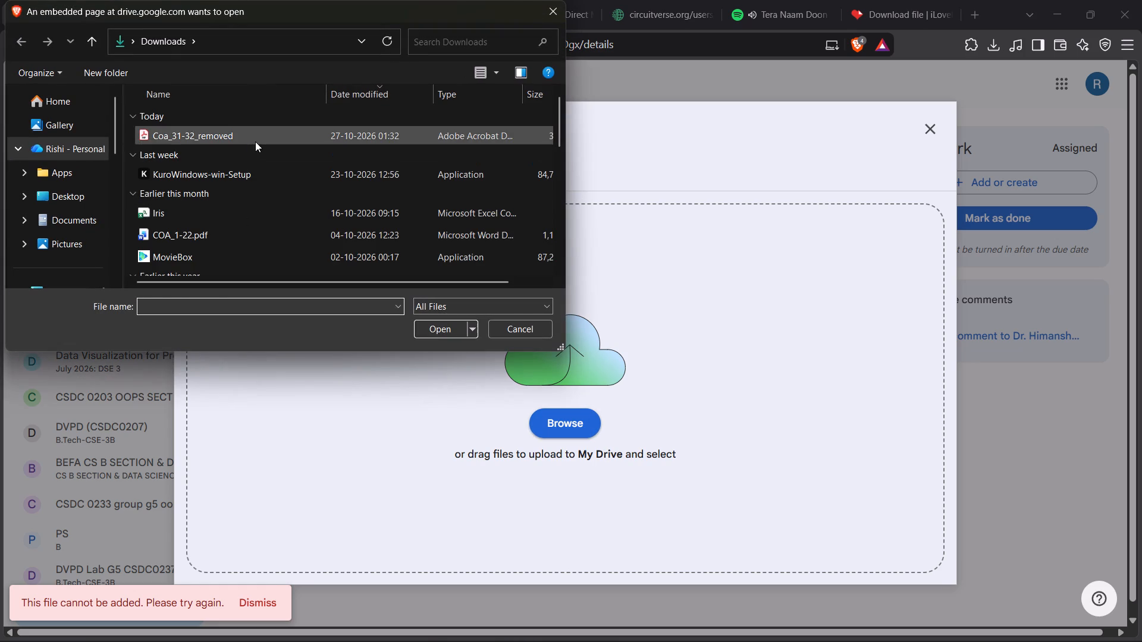
{"action": "double_click", "coordinate": [255, 141]}
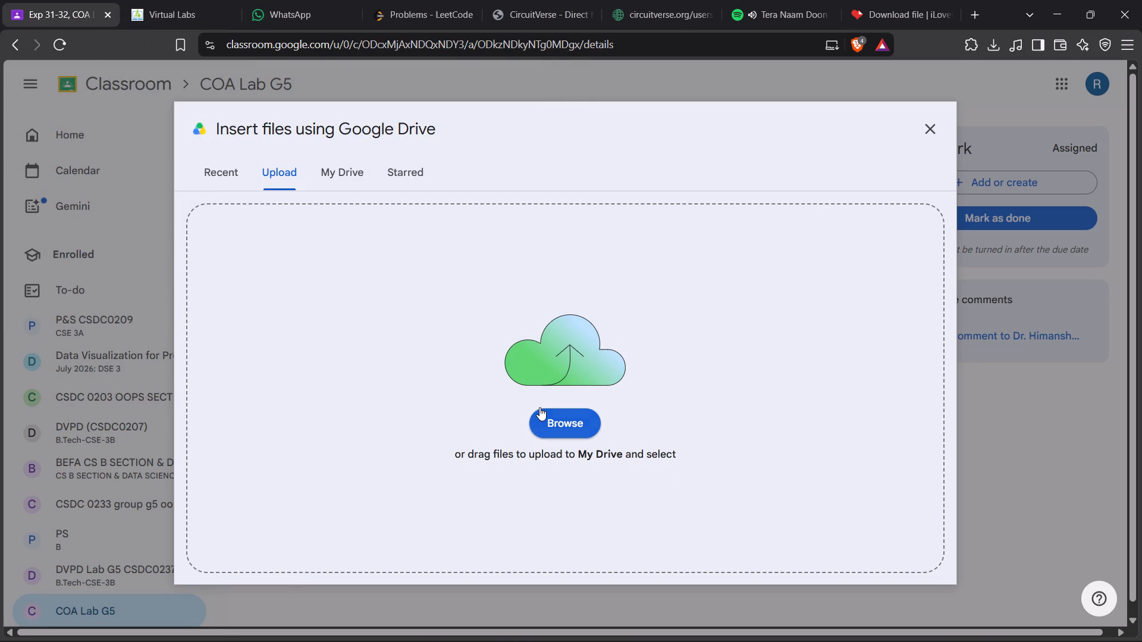
{"action": "left_click", "coordinate": [544, 415]}
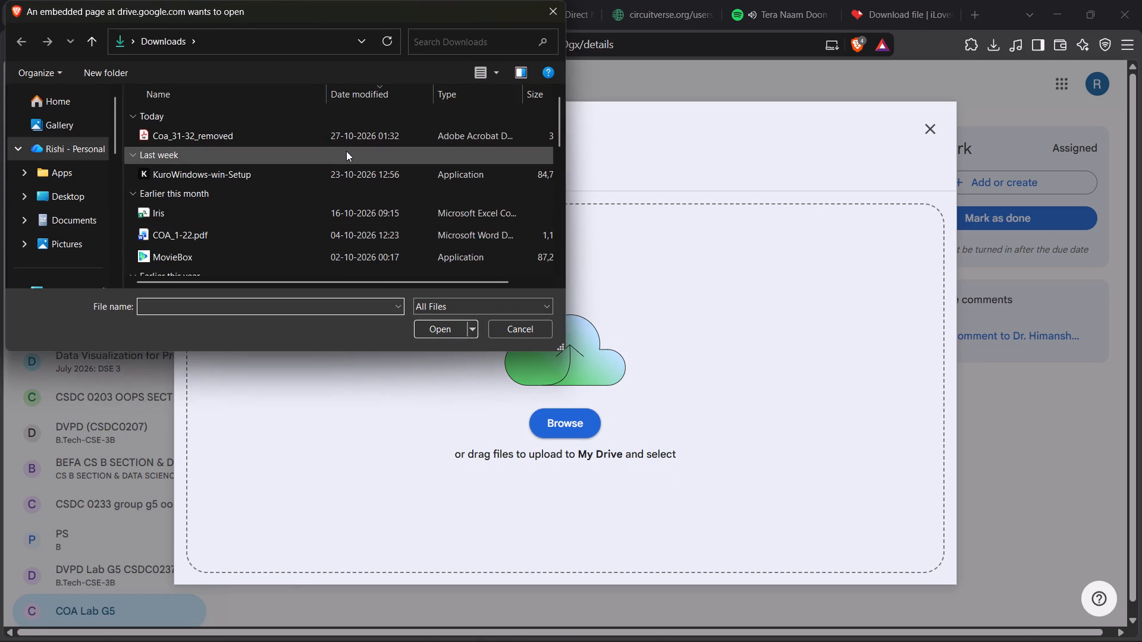
Upload the Coa_31-32_removed PDF from Downloads to the Exp 31-32, COA Lab, VL assignment.
{"action": "left_click", "coordinate": [346, 151]}
{"action": "left_click", "coordinate": [345, 143]}
{"action": "double_click", "coordinate": [345, 143]}
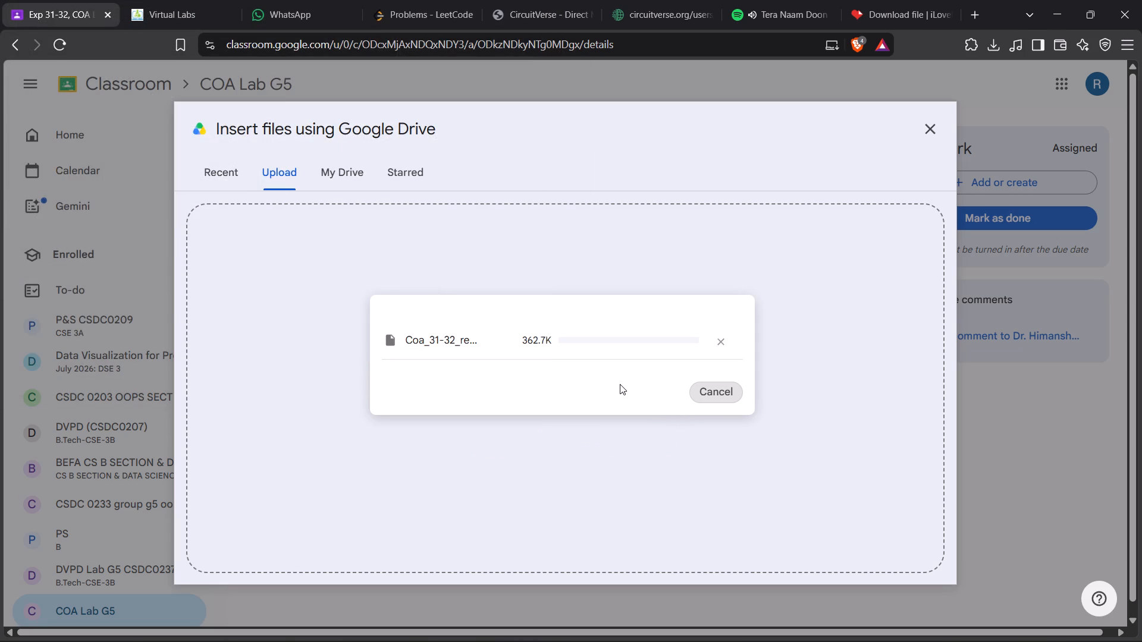
{"action": "scroll", "coordinate": [620, 384], "scroll_direction": "down", "scroll_amount": 1}
{"action": "scroll", "coordinate": [620, 384], "scroll_direction": "up", "scroll_amount": 12}
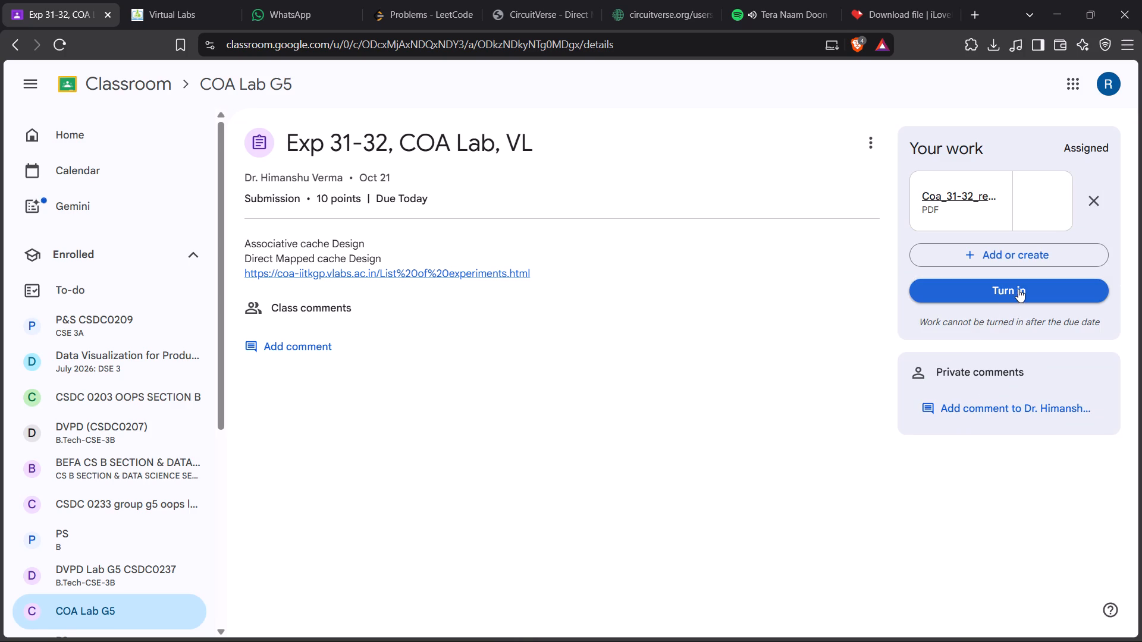
Turn in the Exp 31-32, COA Lab, VL assignment with the attached PDF and confirm the submission.
{"action": "left_click", "coordinate": [1019, 289]}
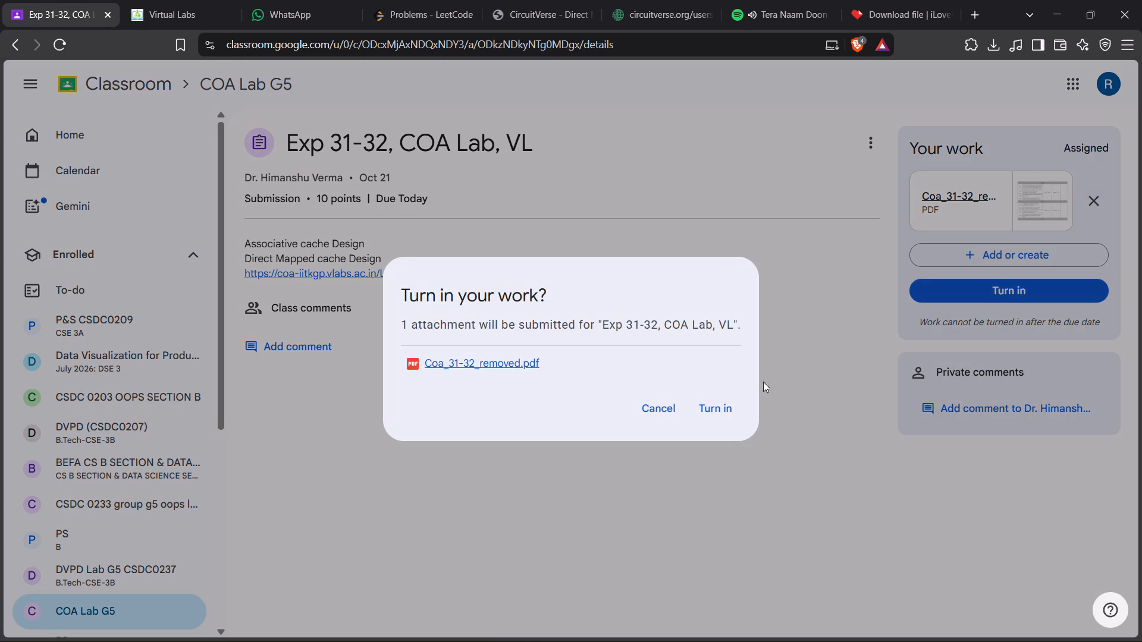
{"action": "left_click", "coordinate": [711, 395]}
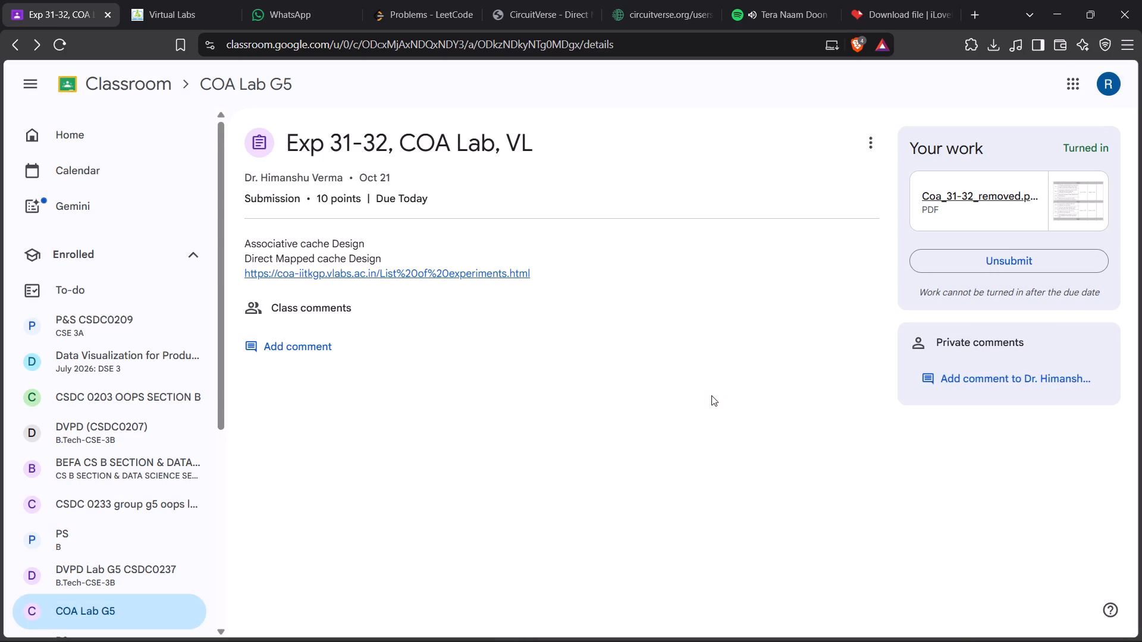
Switch to Spotify, pause the playing song and close its page.
{"action": "left_click", "coordinate": [816, 6]}
{"action": "left_click", "coordinate": [567, 601]}
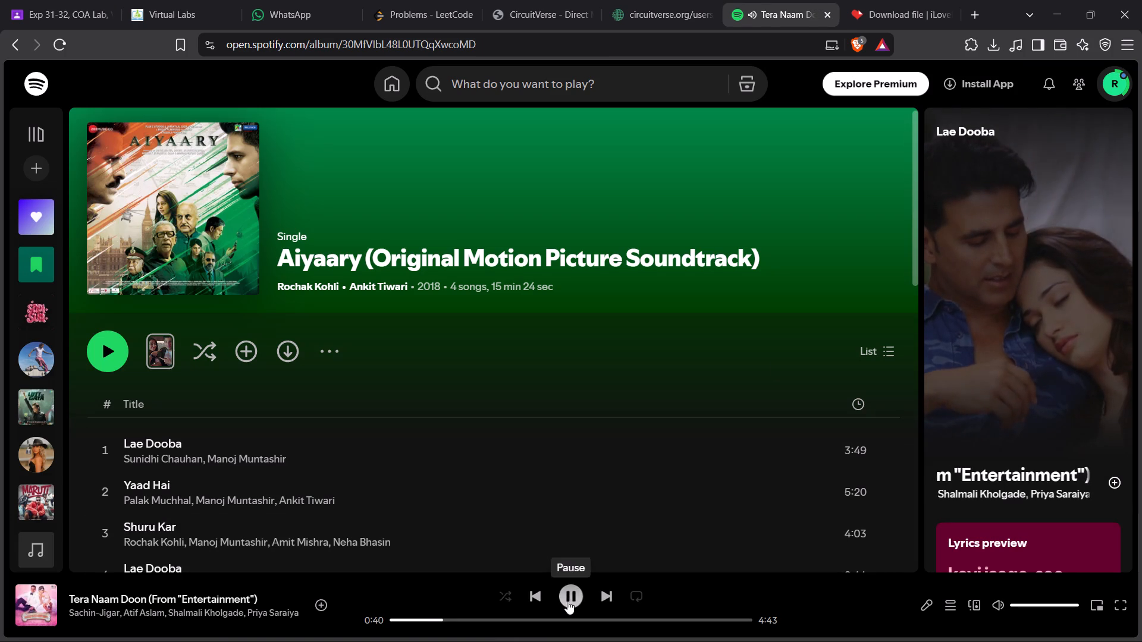
{"action": "left_click", "coordinate": [831, 15]}
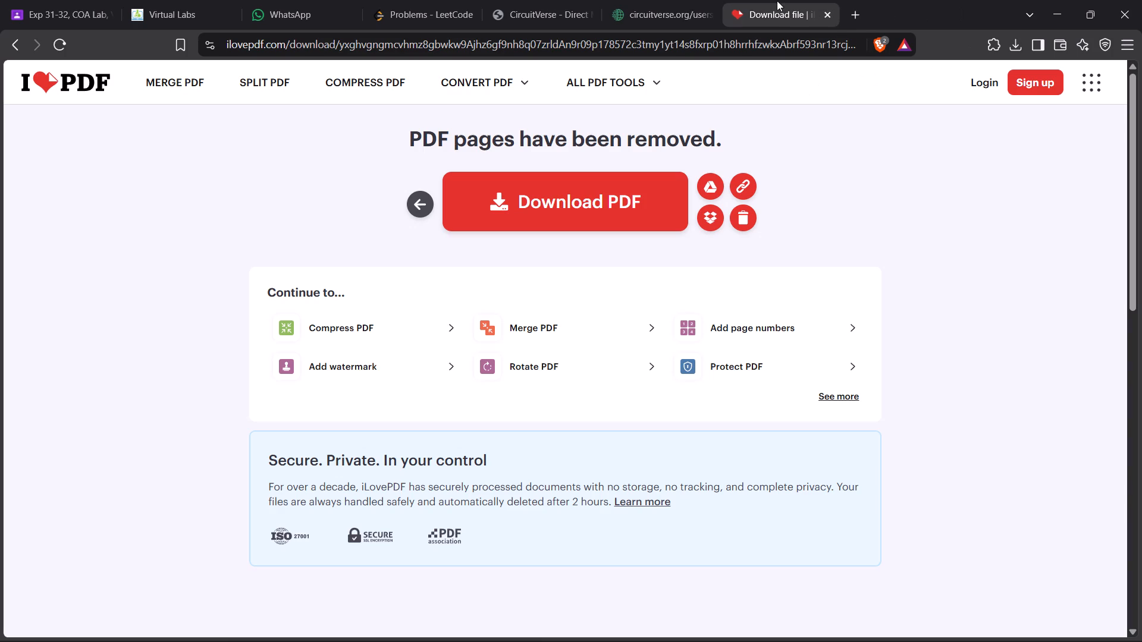
Close the Direct Mapped Cache simulator without saving, the iLovePDF download page and the CircuitVerse project page.
{"action": "left_click", "coordinate": [708, 14]}
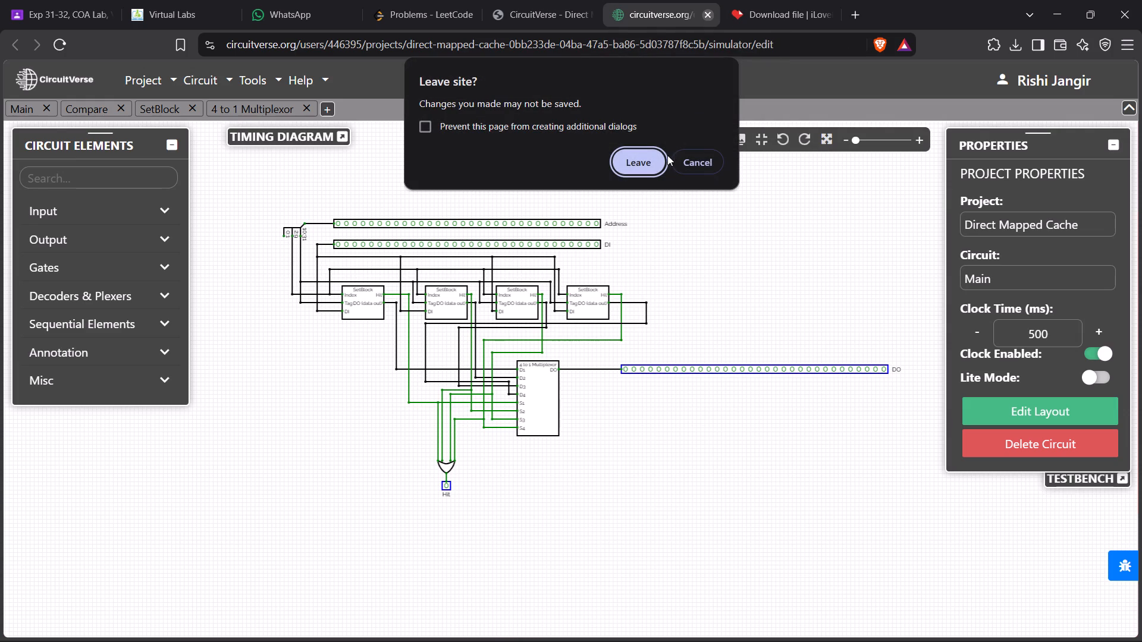
{"action": "left_click", "coordinate": [664, 158]}
{"action": "left_click", "coordinate": [942, 11]}
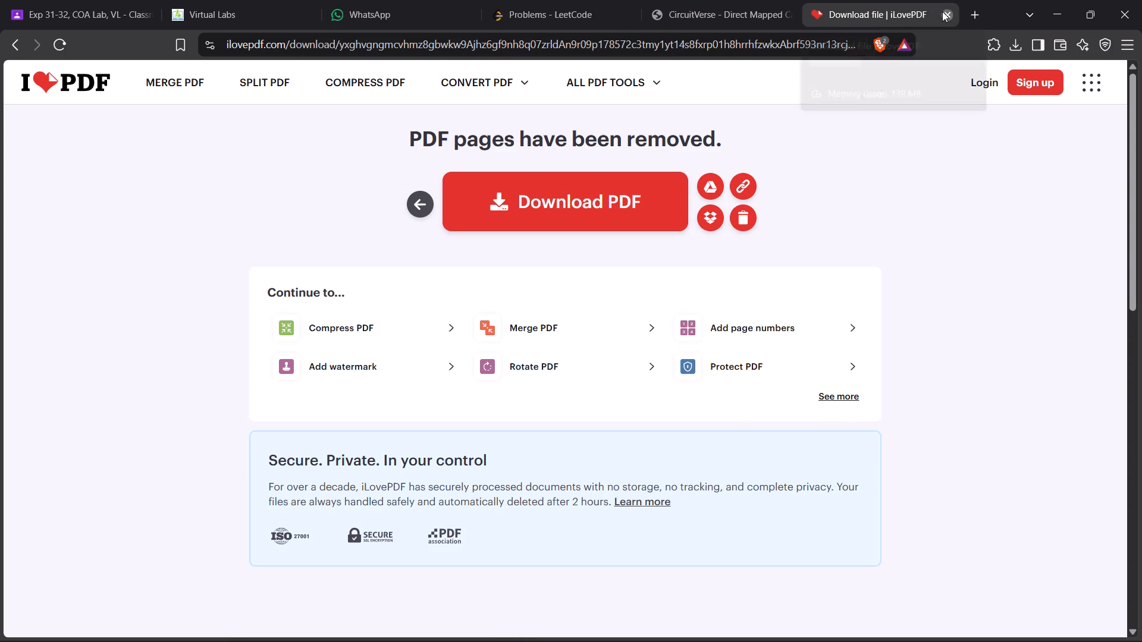
{"action": "left_click", "coordinate": [904, 16]}
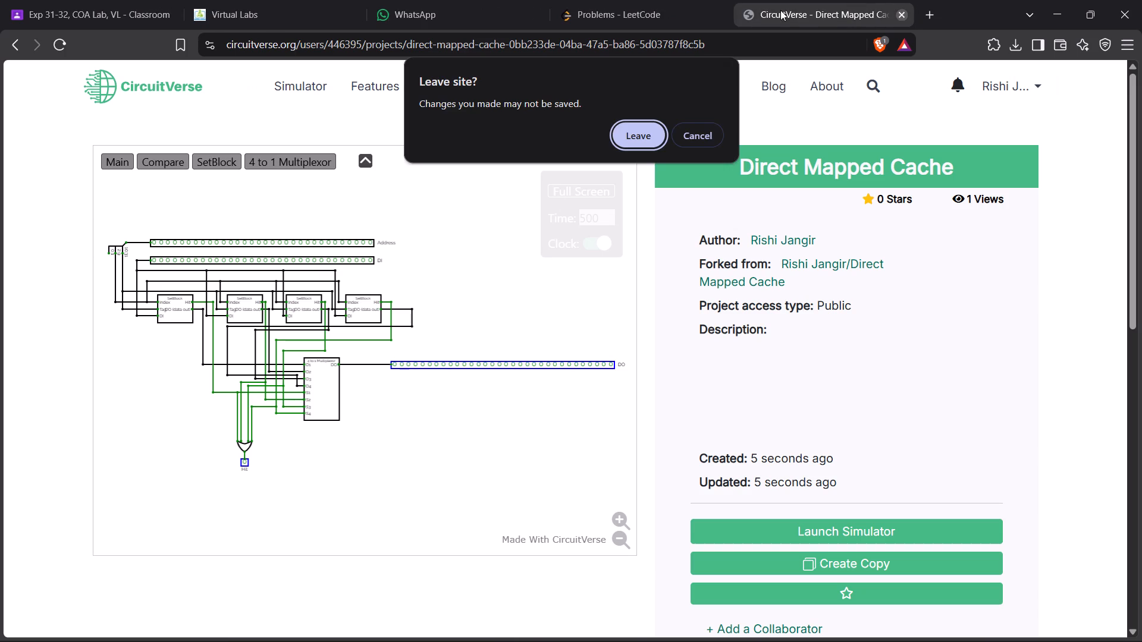